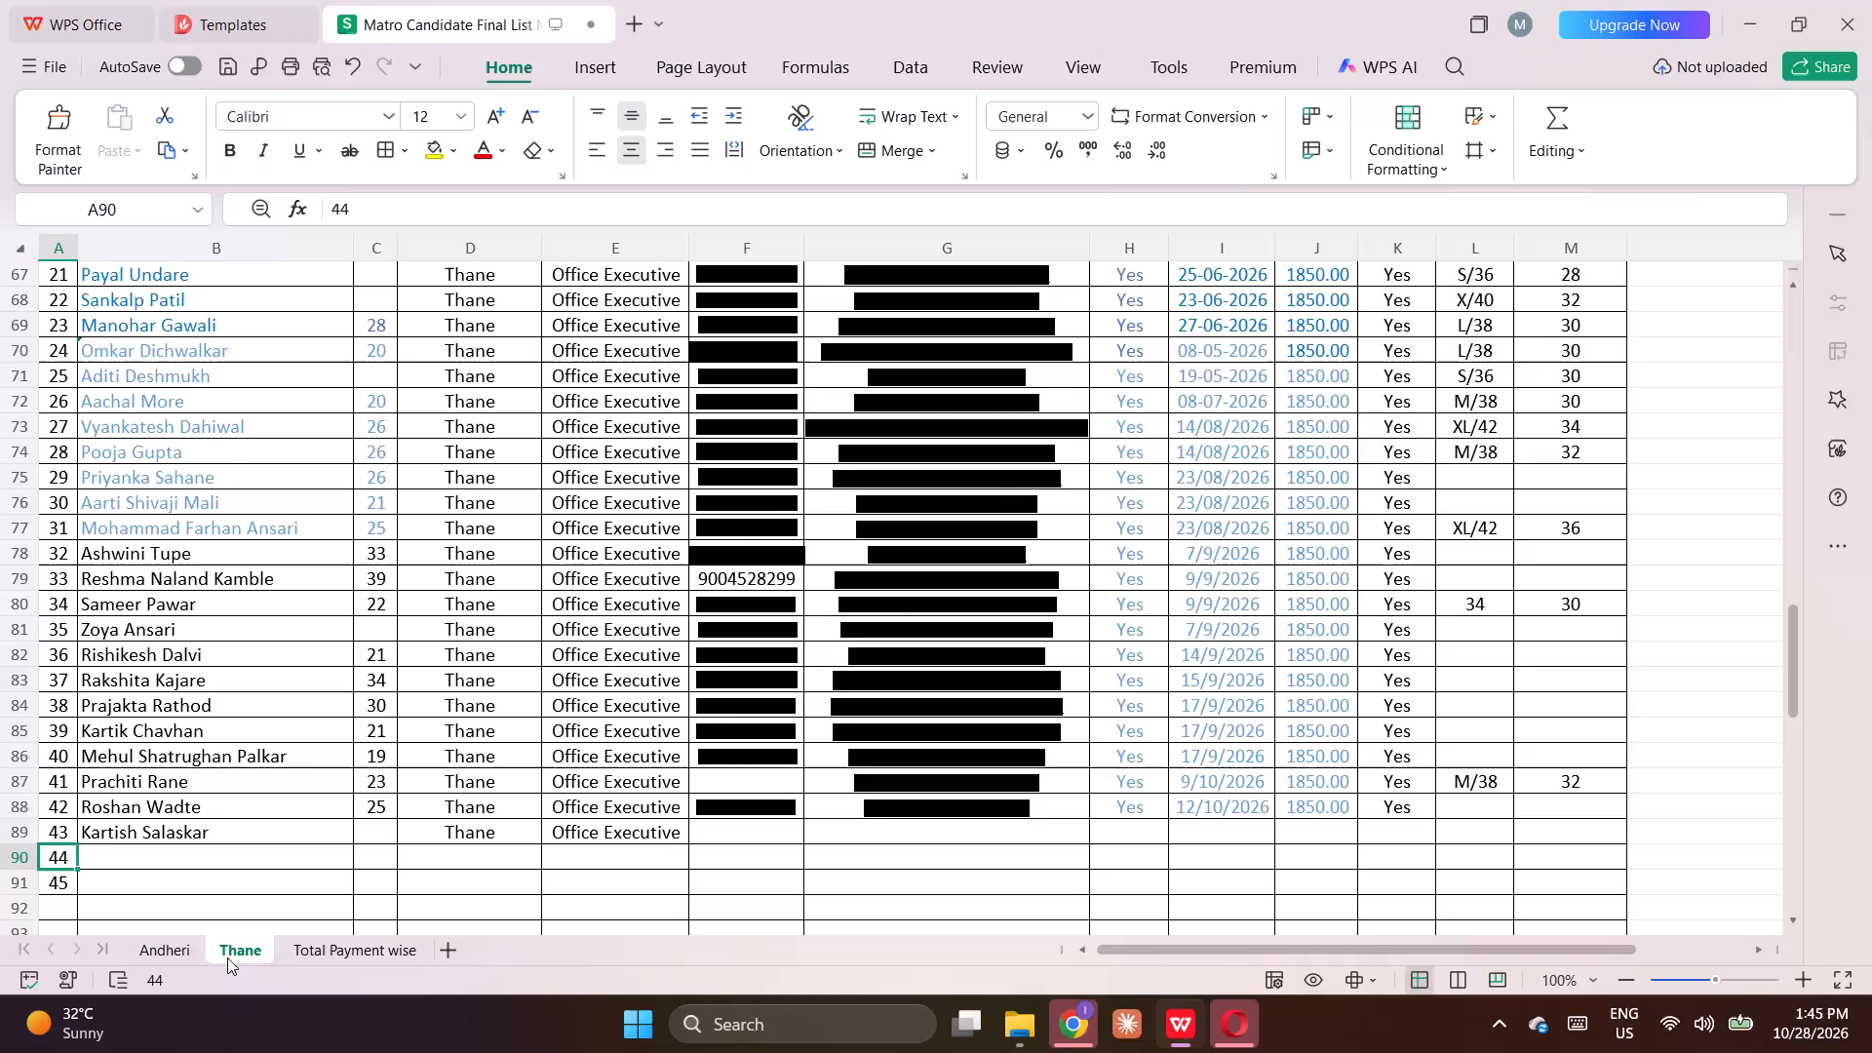
On the Thane sheet, enter the new candidate's name beside serial number 44.
{"action": "key", "text": "Right"}
{"action": "key", "text": "Right"}
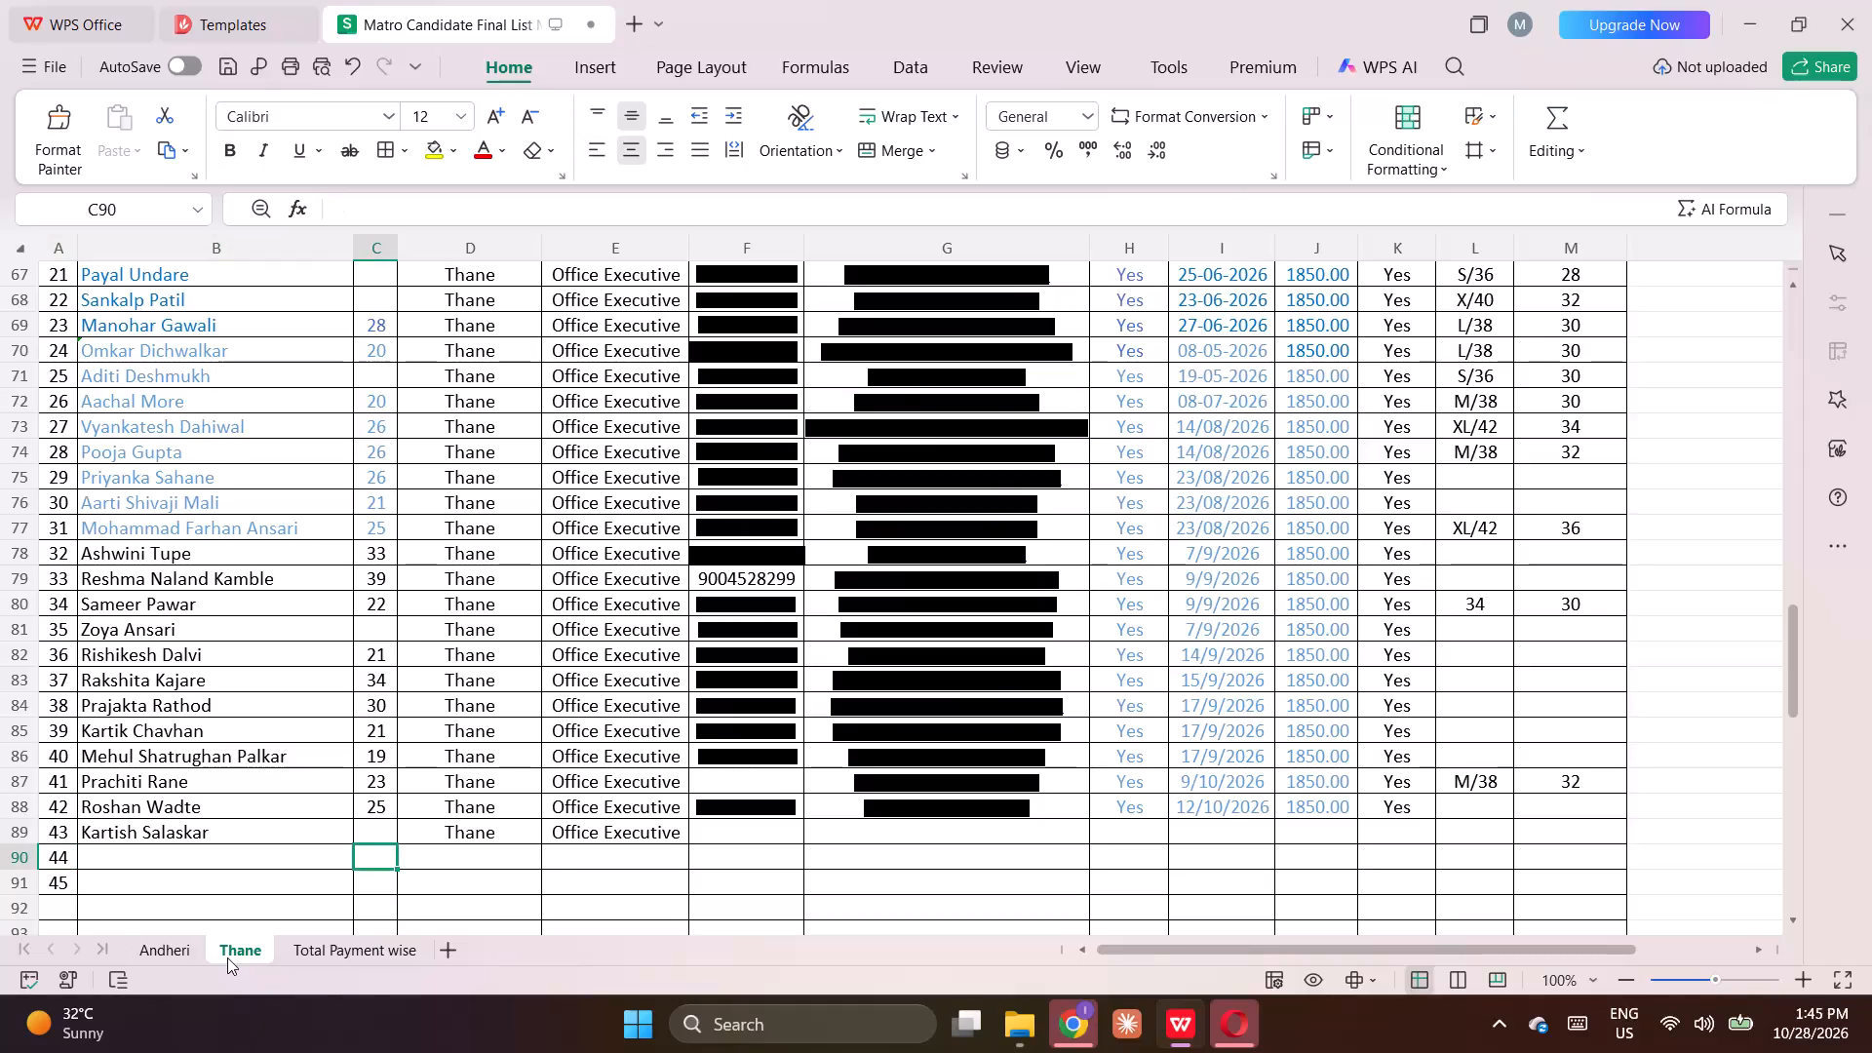
{"action": "key", "text": "Left"}
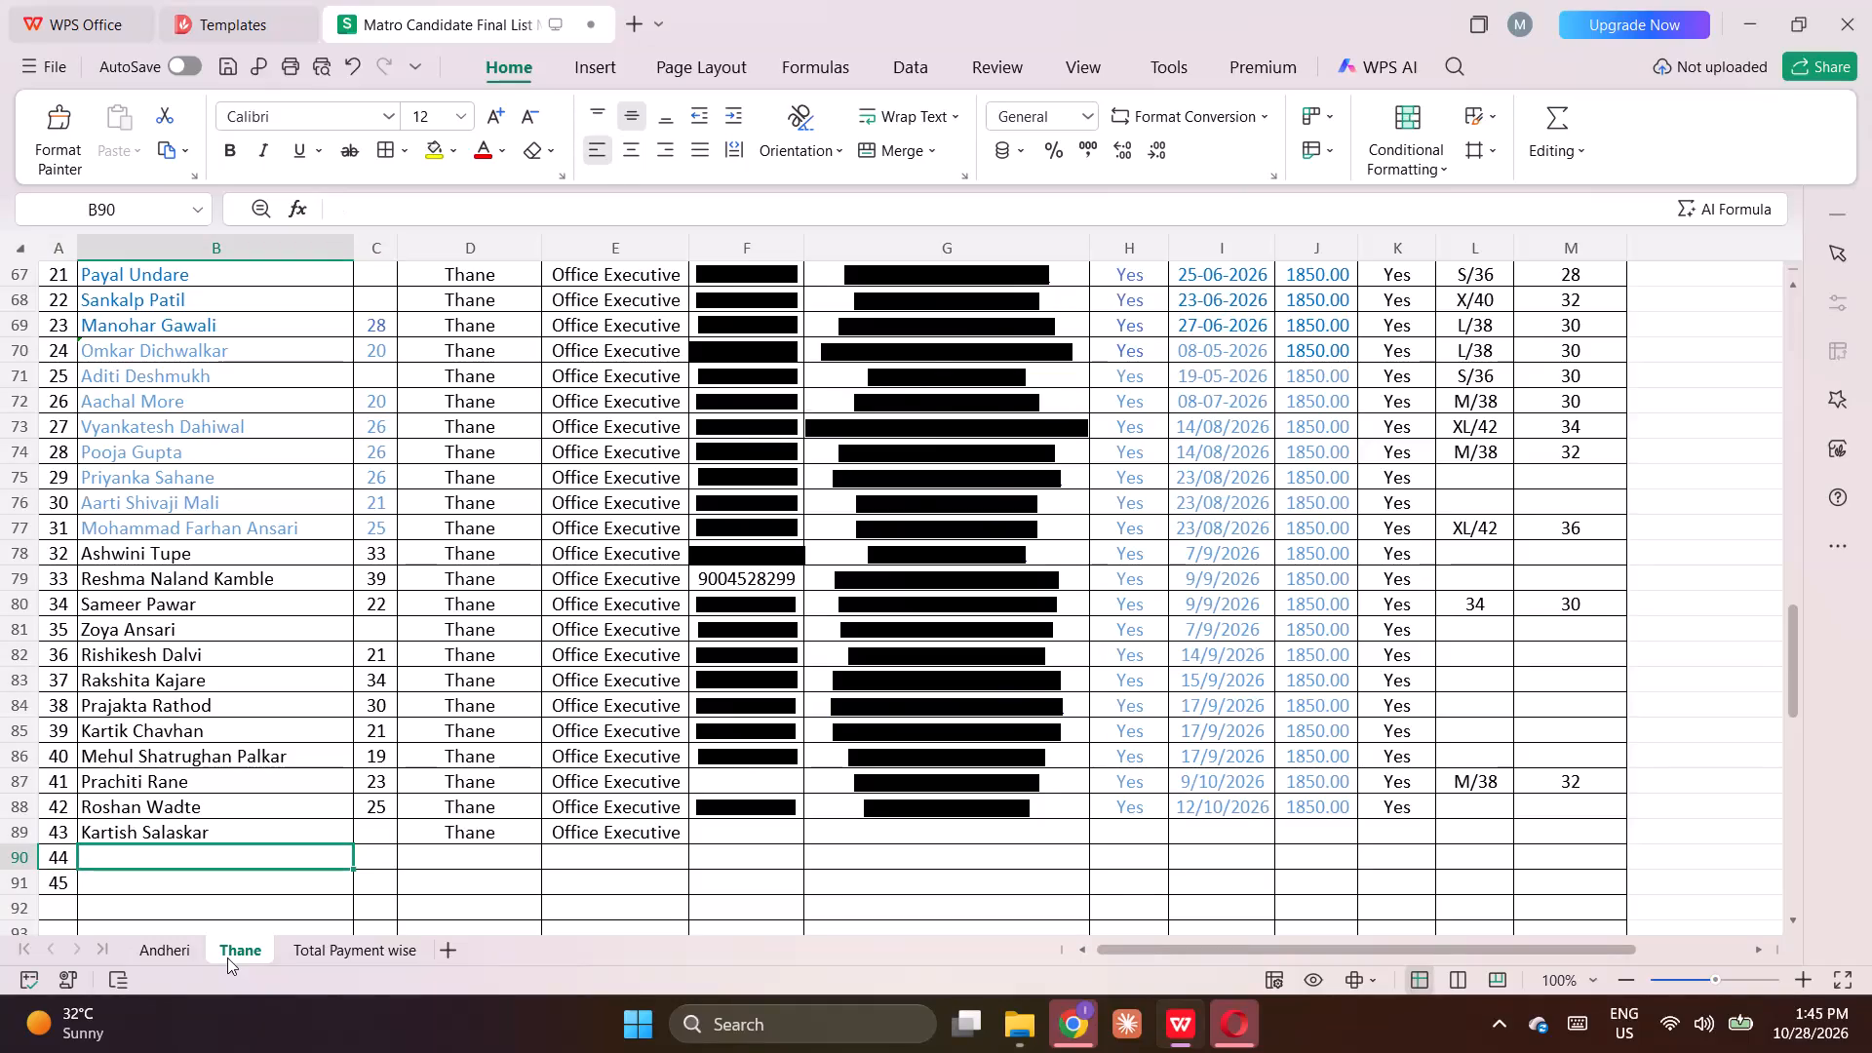
{"action": "key", "text": "Right"}
{"action": "key", "text": "Left"}
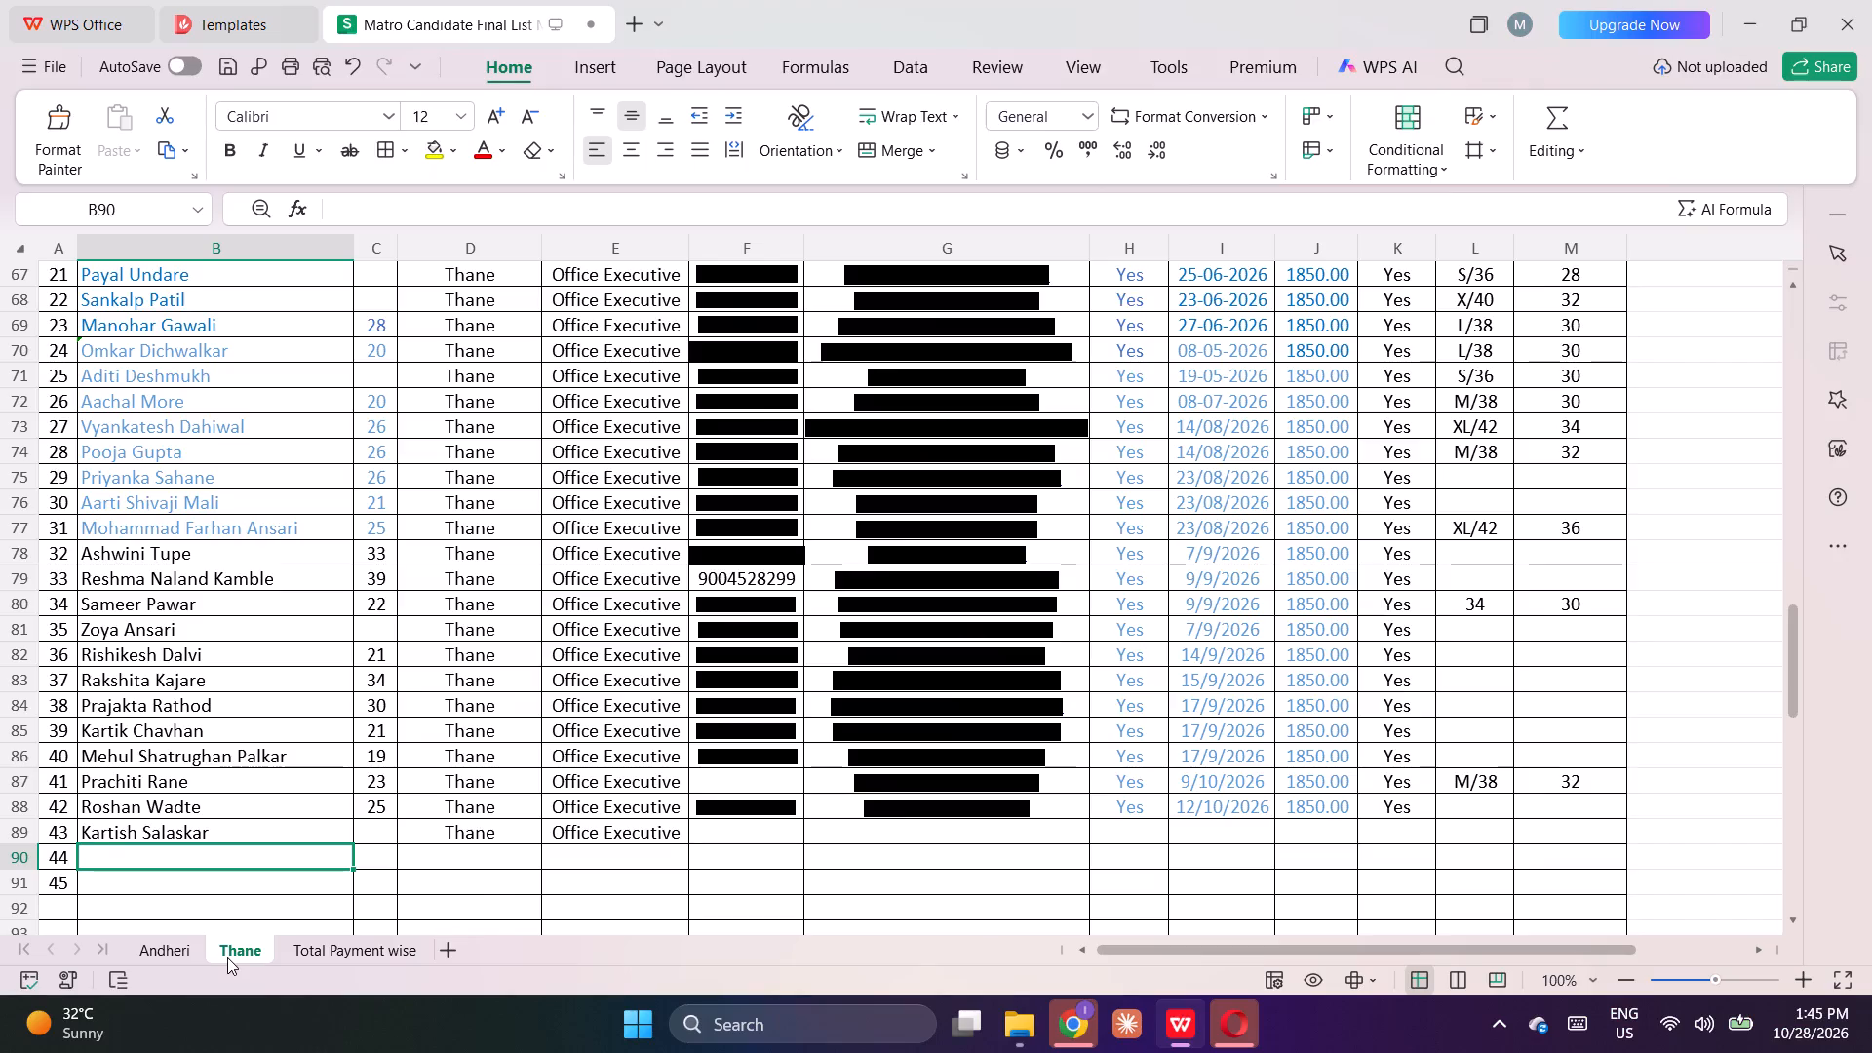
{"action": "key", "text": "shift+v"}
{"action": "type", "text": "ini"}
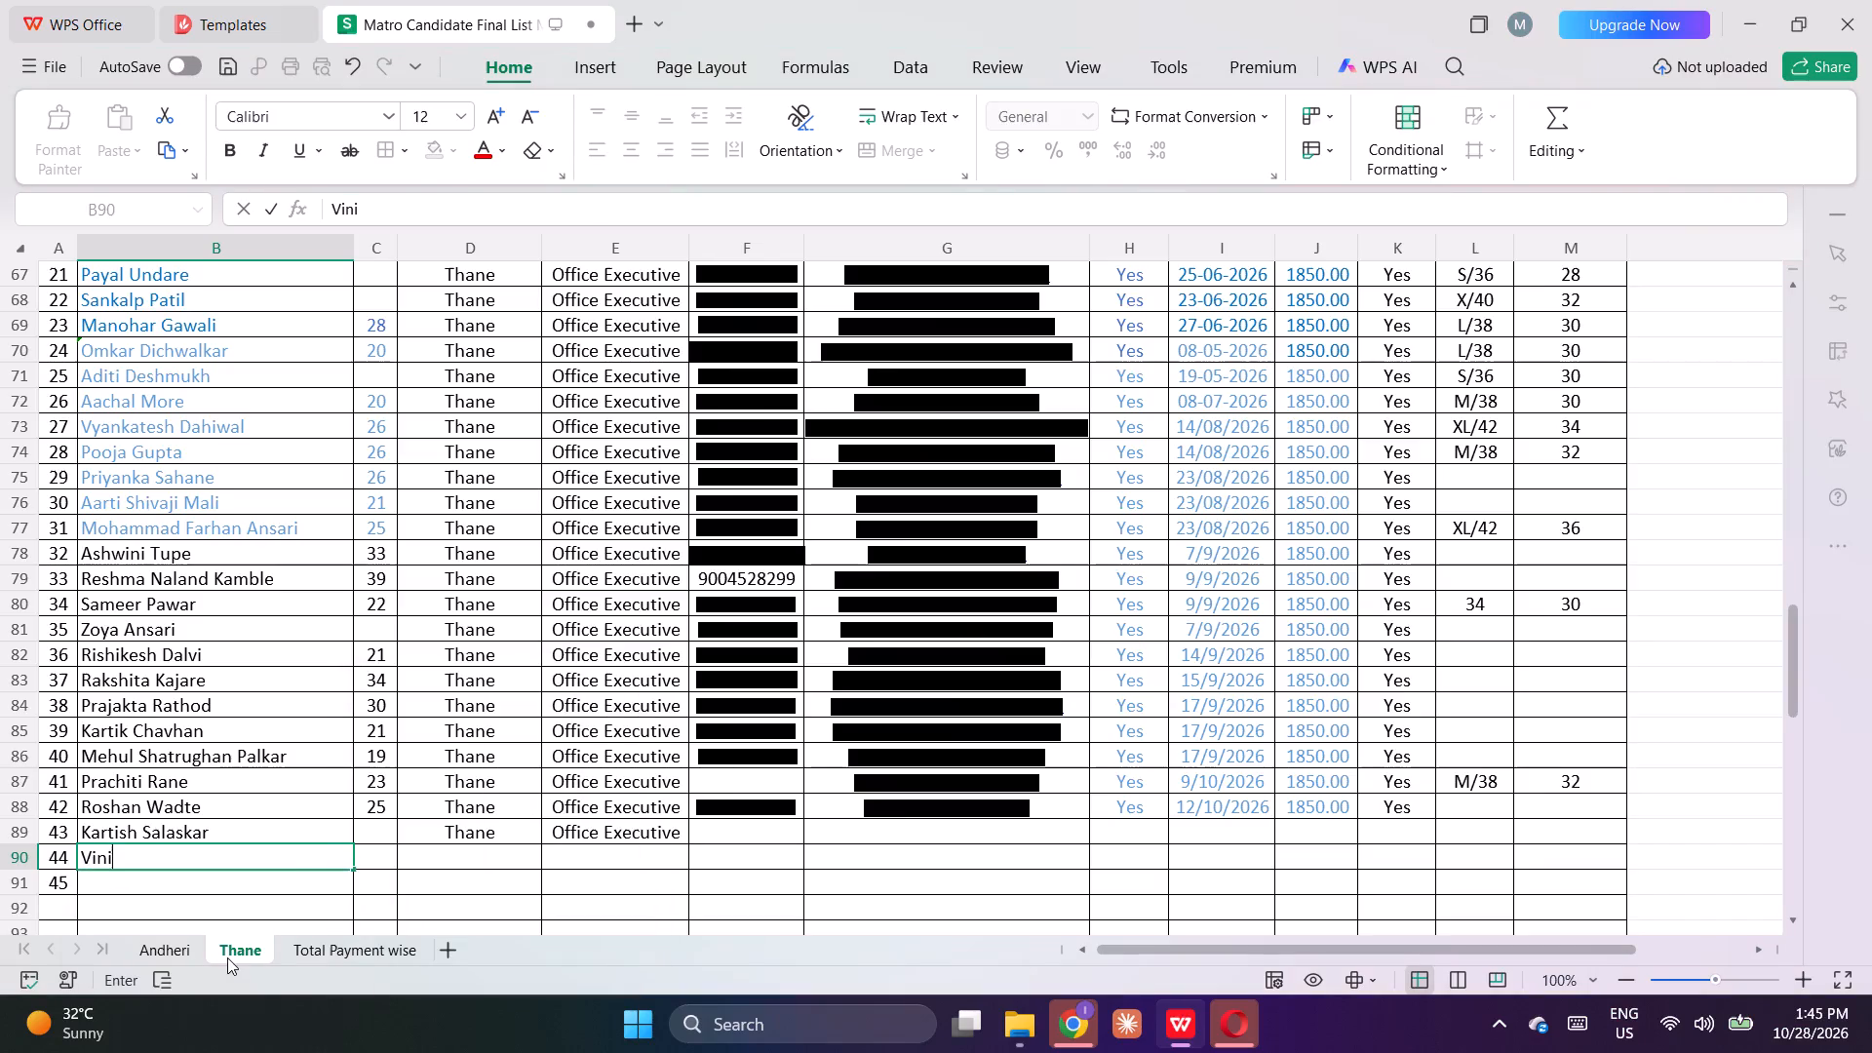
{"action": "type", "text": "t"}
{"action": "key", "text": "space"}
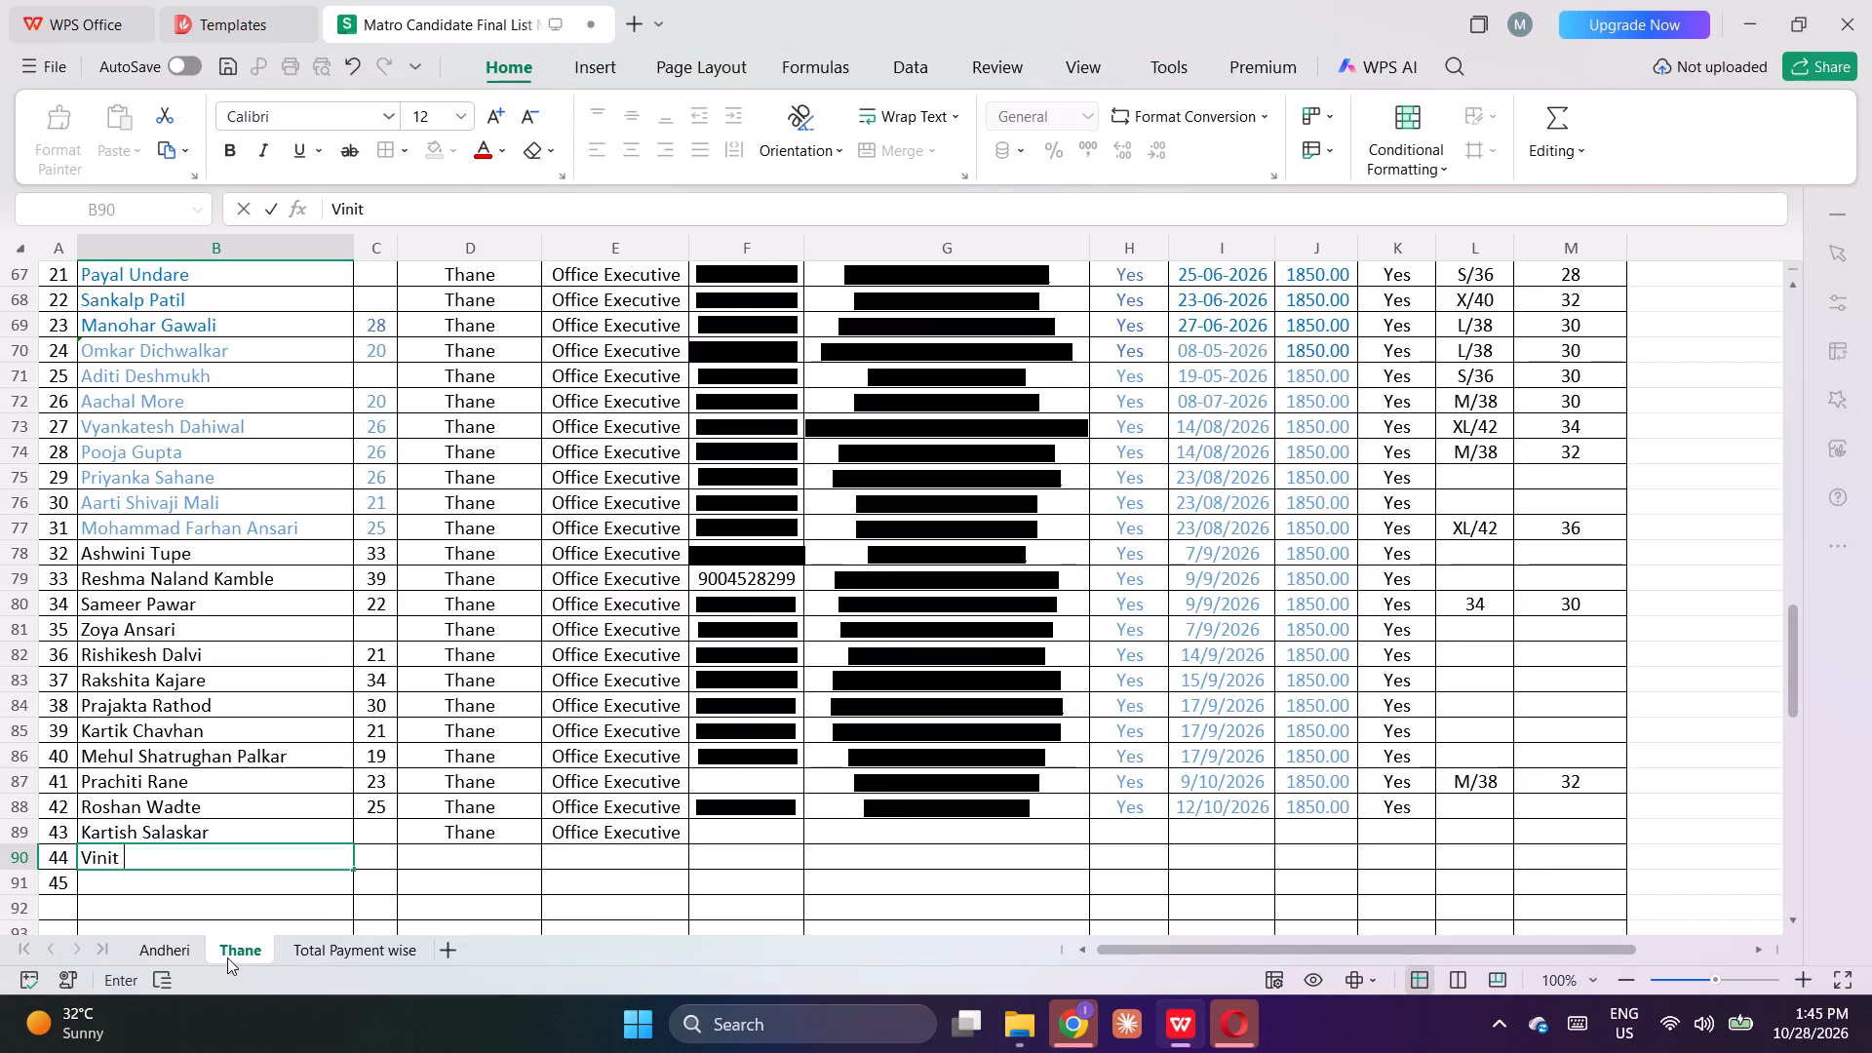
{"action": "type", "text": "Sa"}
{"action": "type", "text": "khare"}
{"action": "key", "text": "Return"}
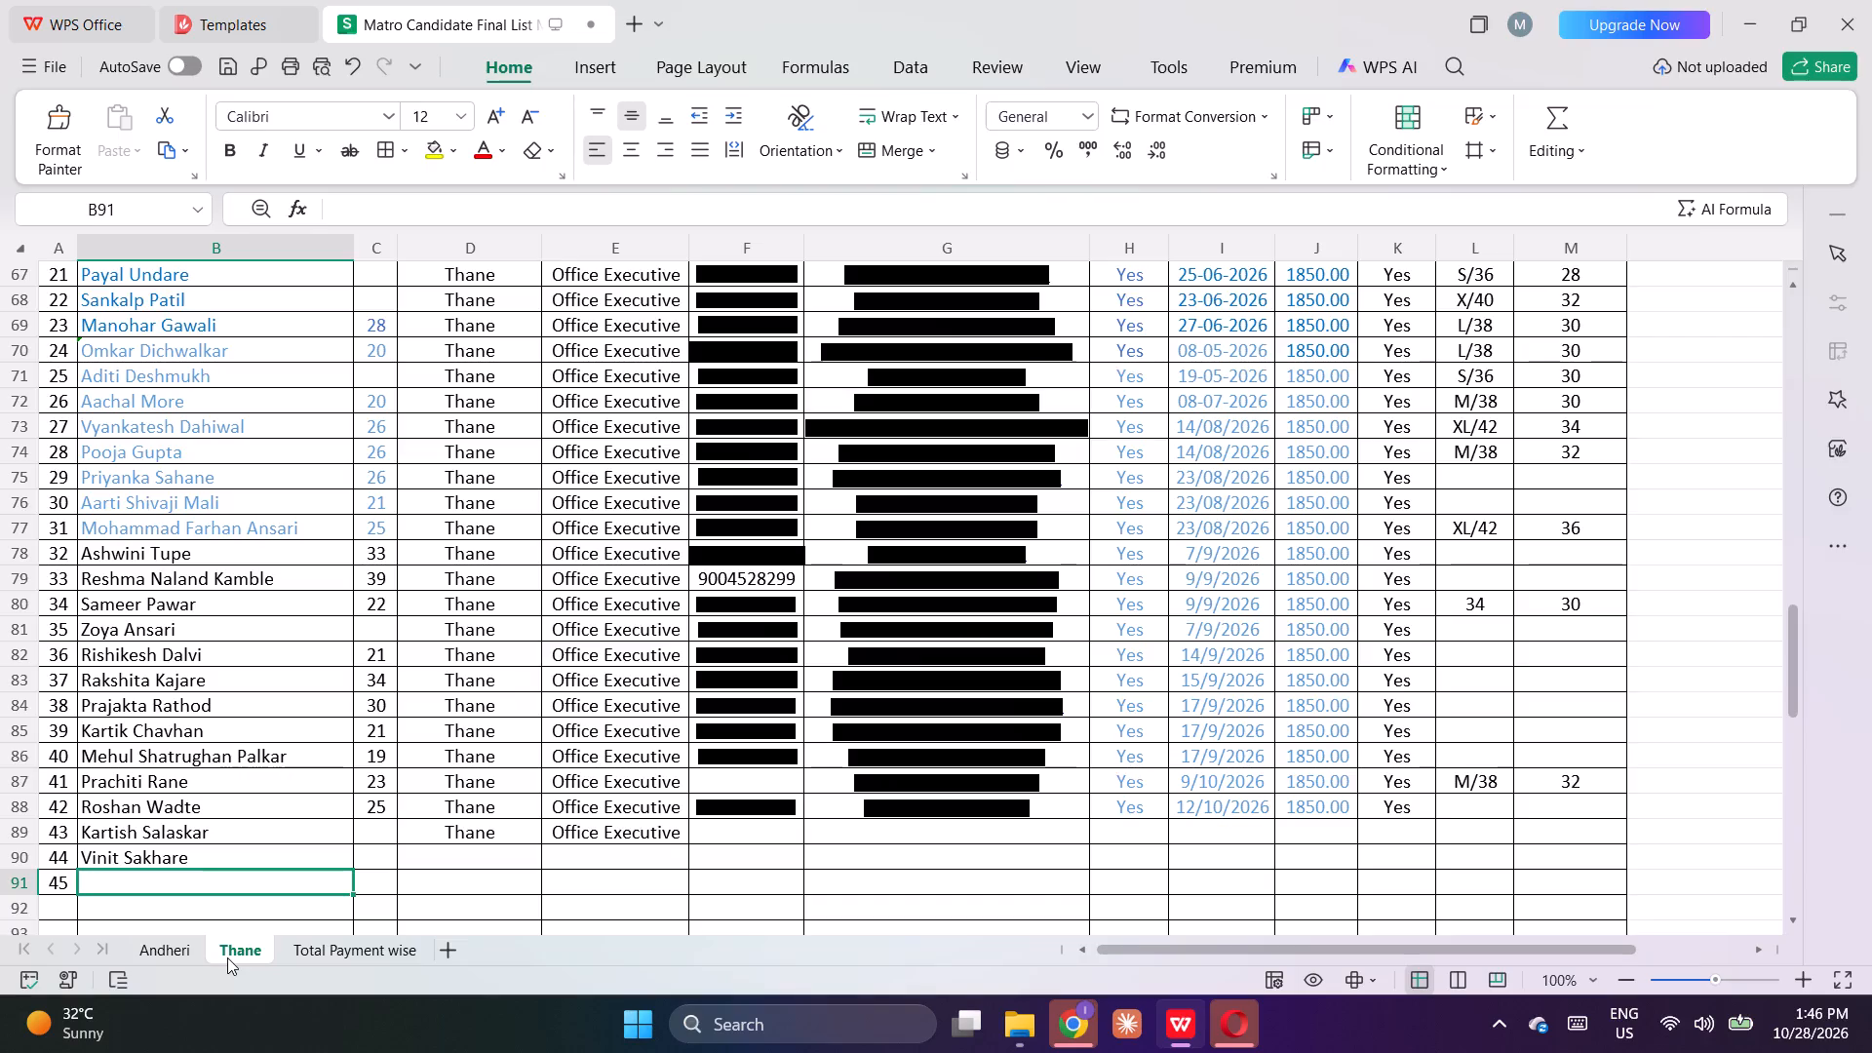
Fill candidate 44's location Thane and post Office Executive down from the row above, and save the workbook.
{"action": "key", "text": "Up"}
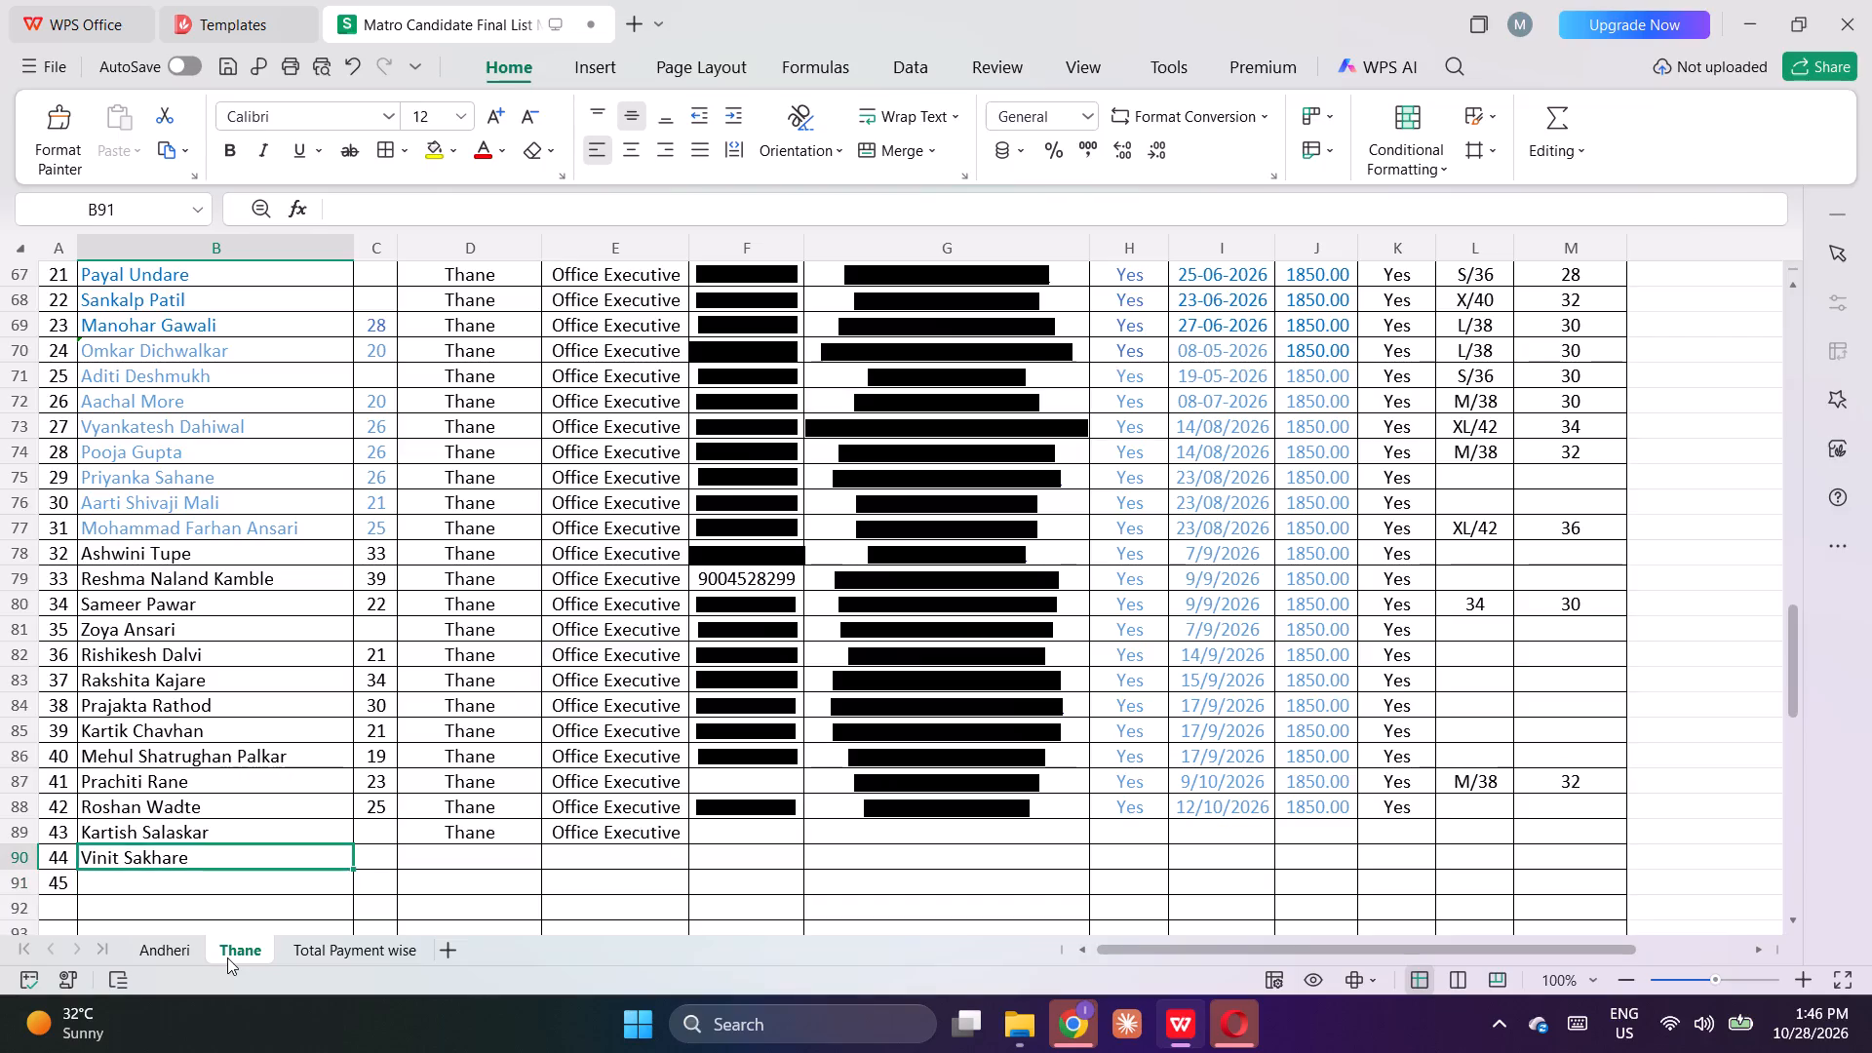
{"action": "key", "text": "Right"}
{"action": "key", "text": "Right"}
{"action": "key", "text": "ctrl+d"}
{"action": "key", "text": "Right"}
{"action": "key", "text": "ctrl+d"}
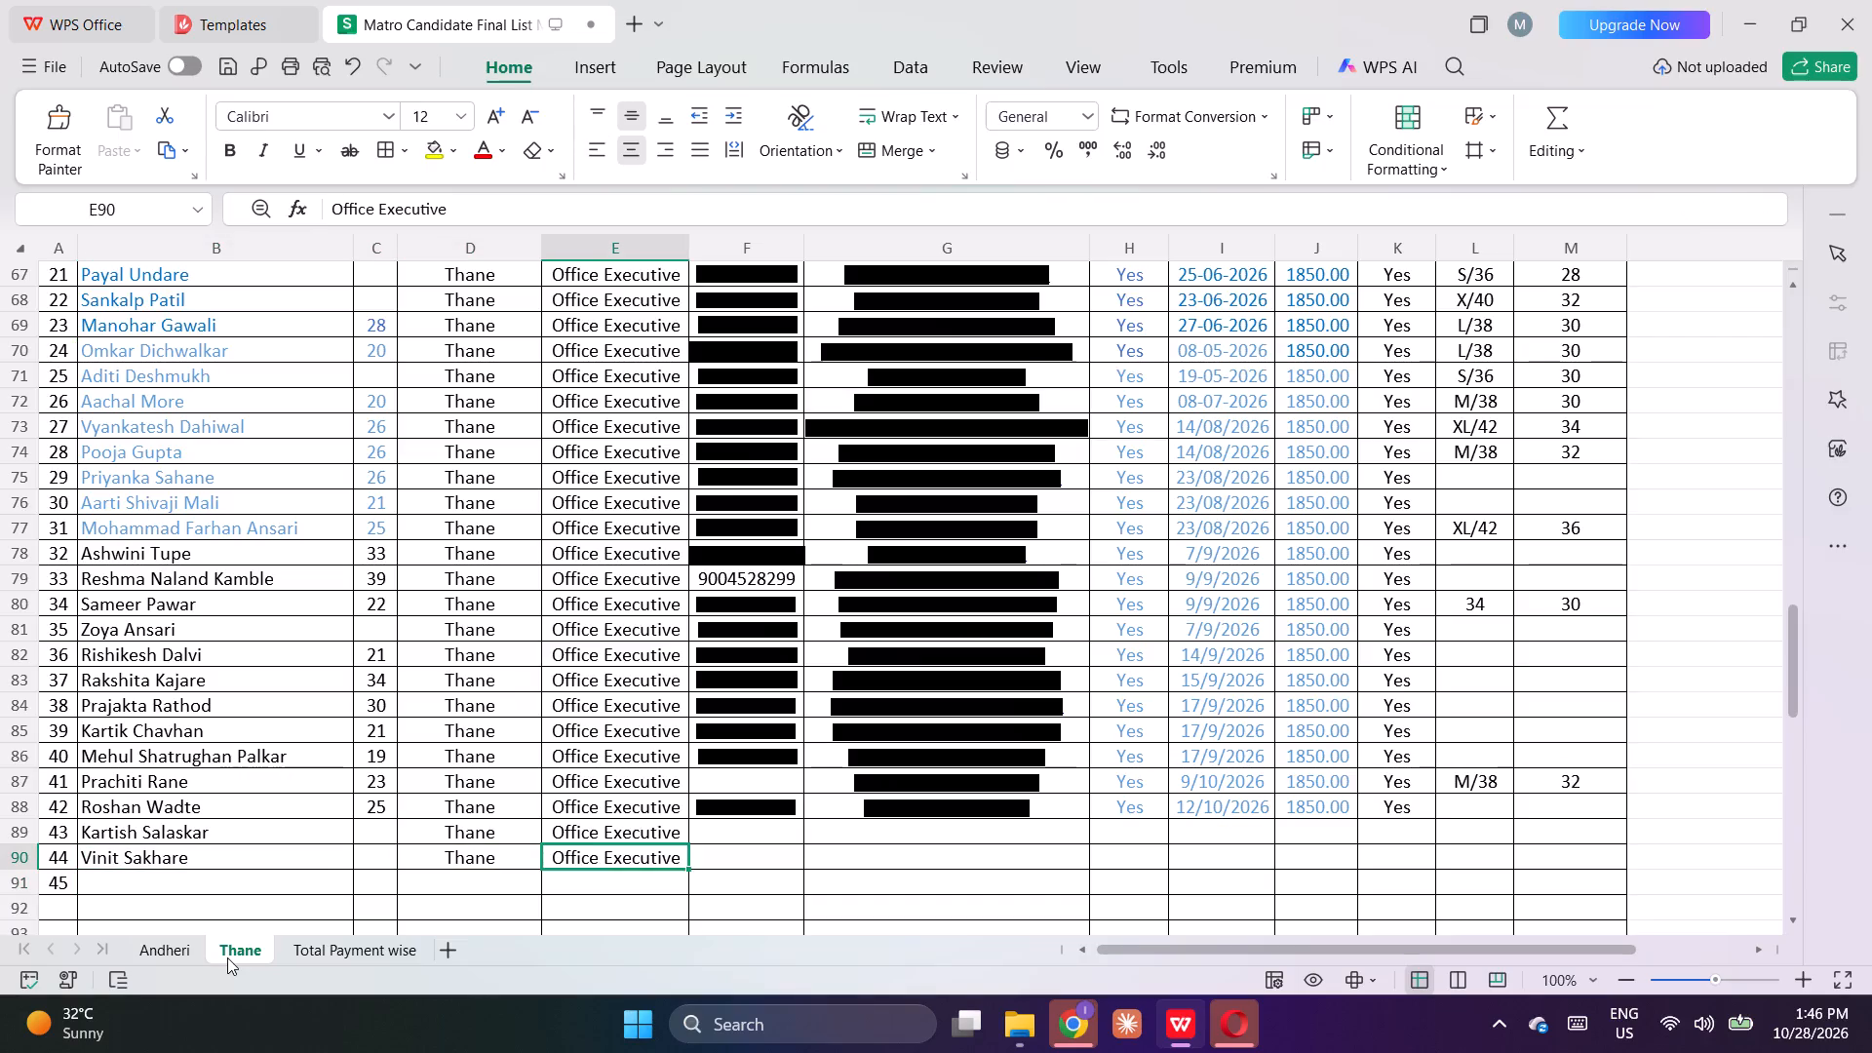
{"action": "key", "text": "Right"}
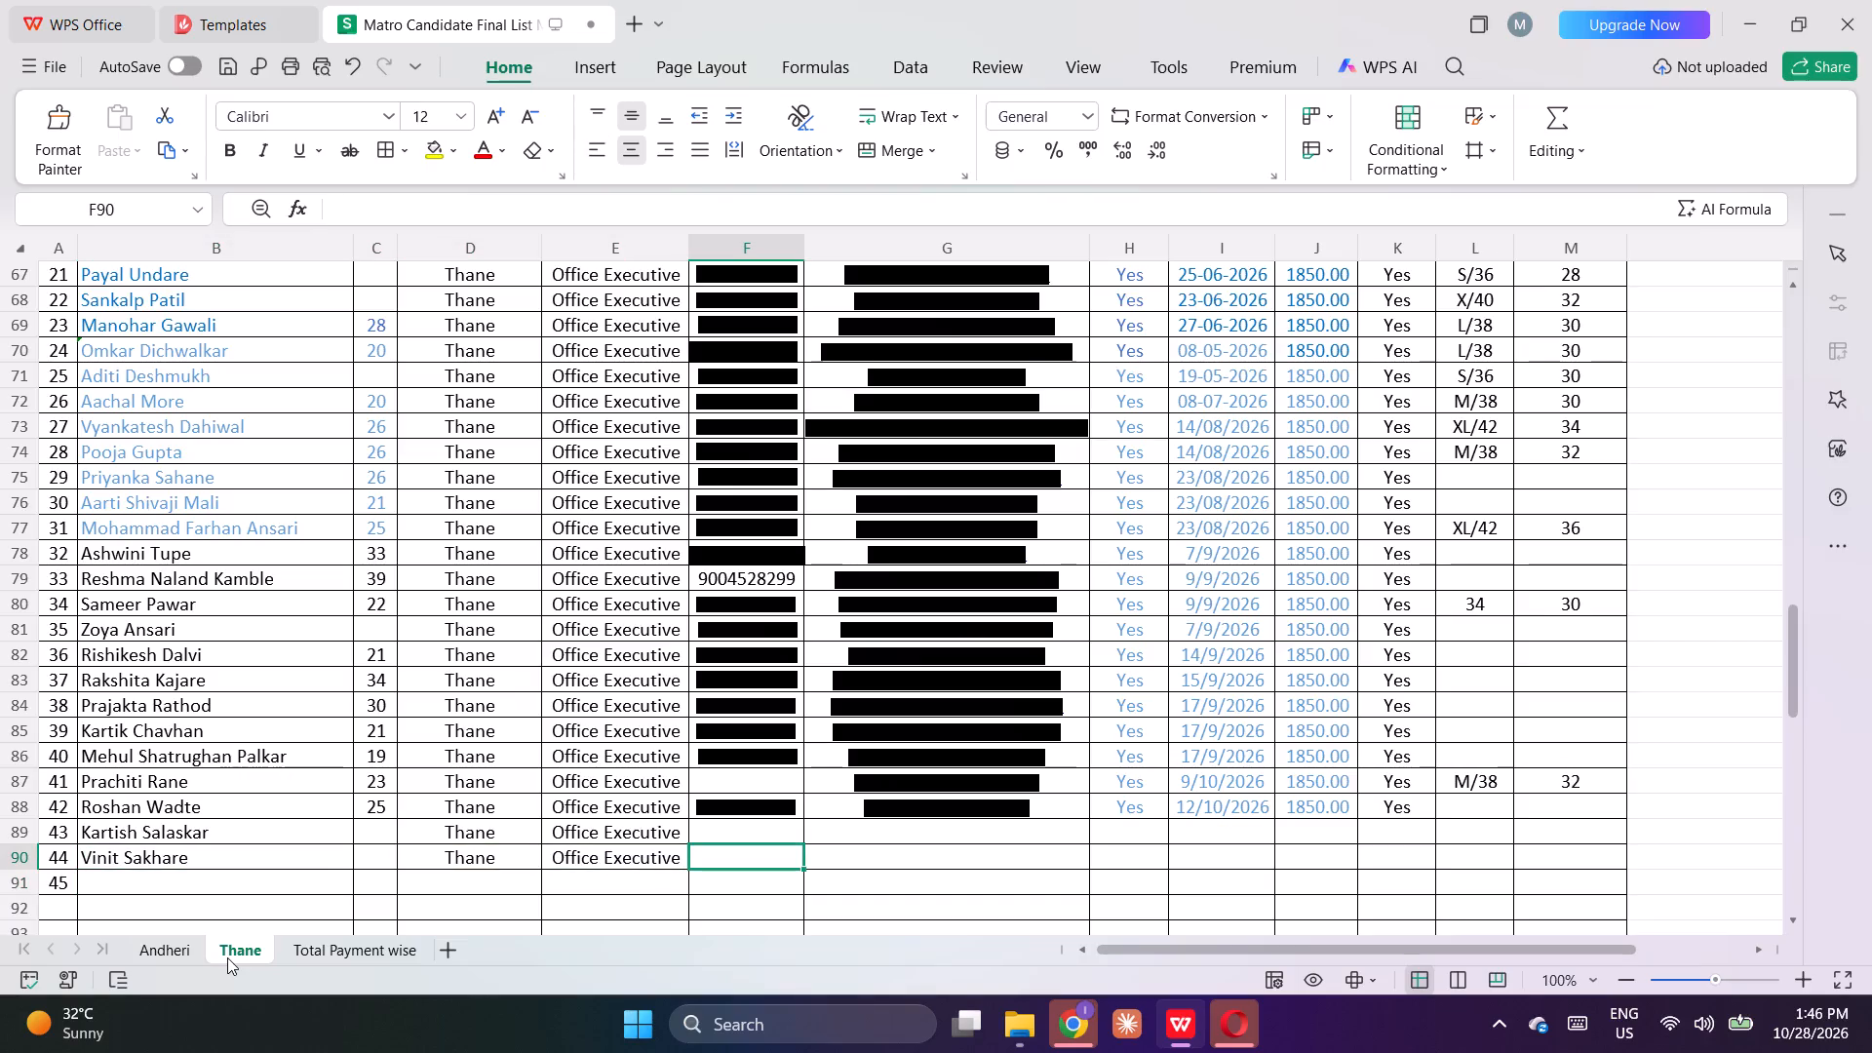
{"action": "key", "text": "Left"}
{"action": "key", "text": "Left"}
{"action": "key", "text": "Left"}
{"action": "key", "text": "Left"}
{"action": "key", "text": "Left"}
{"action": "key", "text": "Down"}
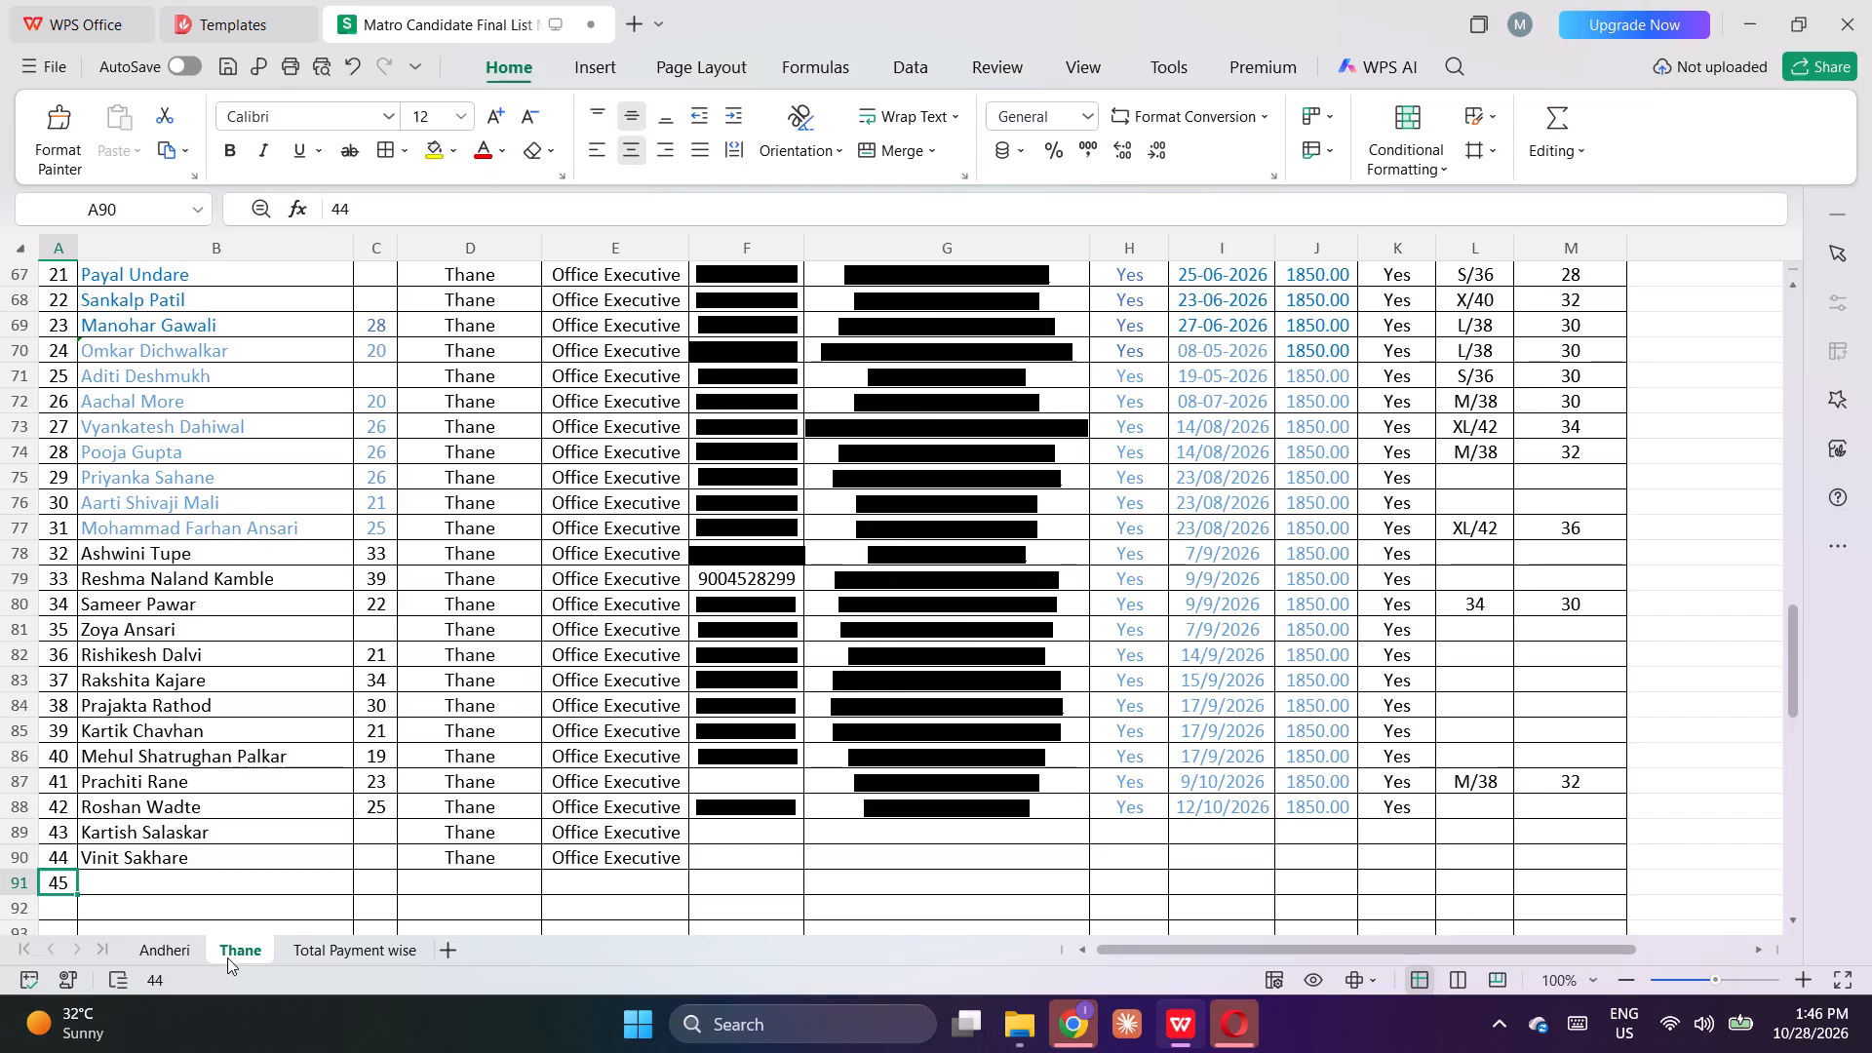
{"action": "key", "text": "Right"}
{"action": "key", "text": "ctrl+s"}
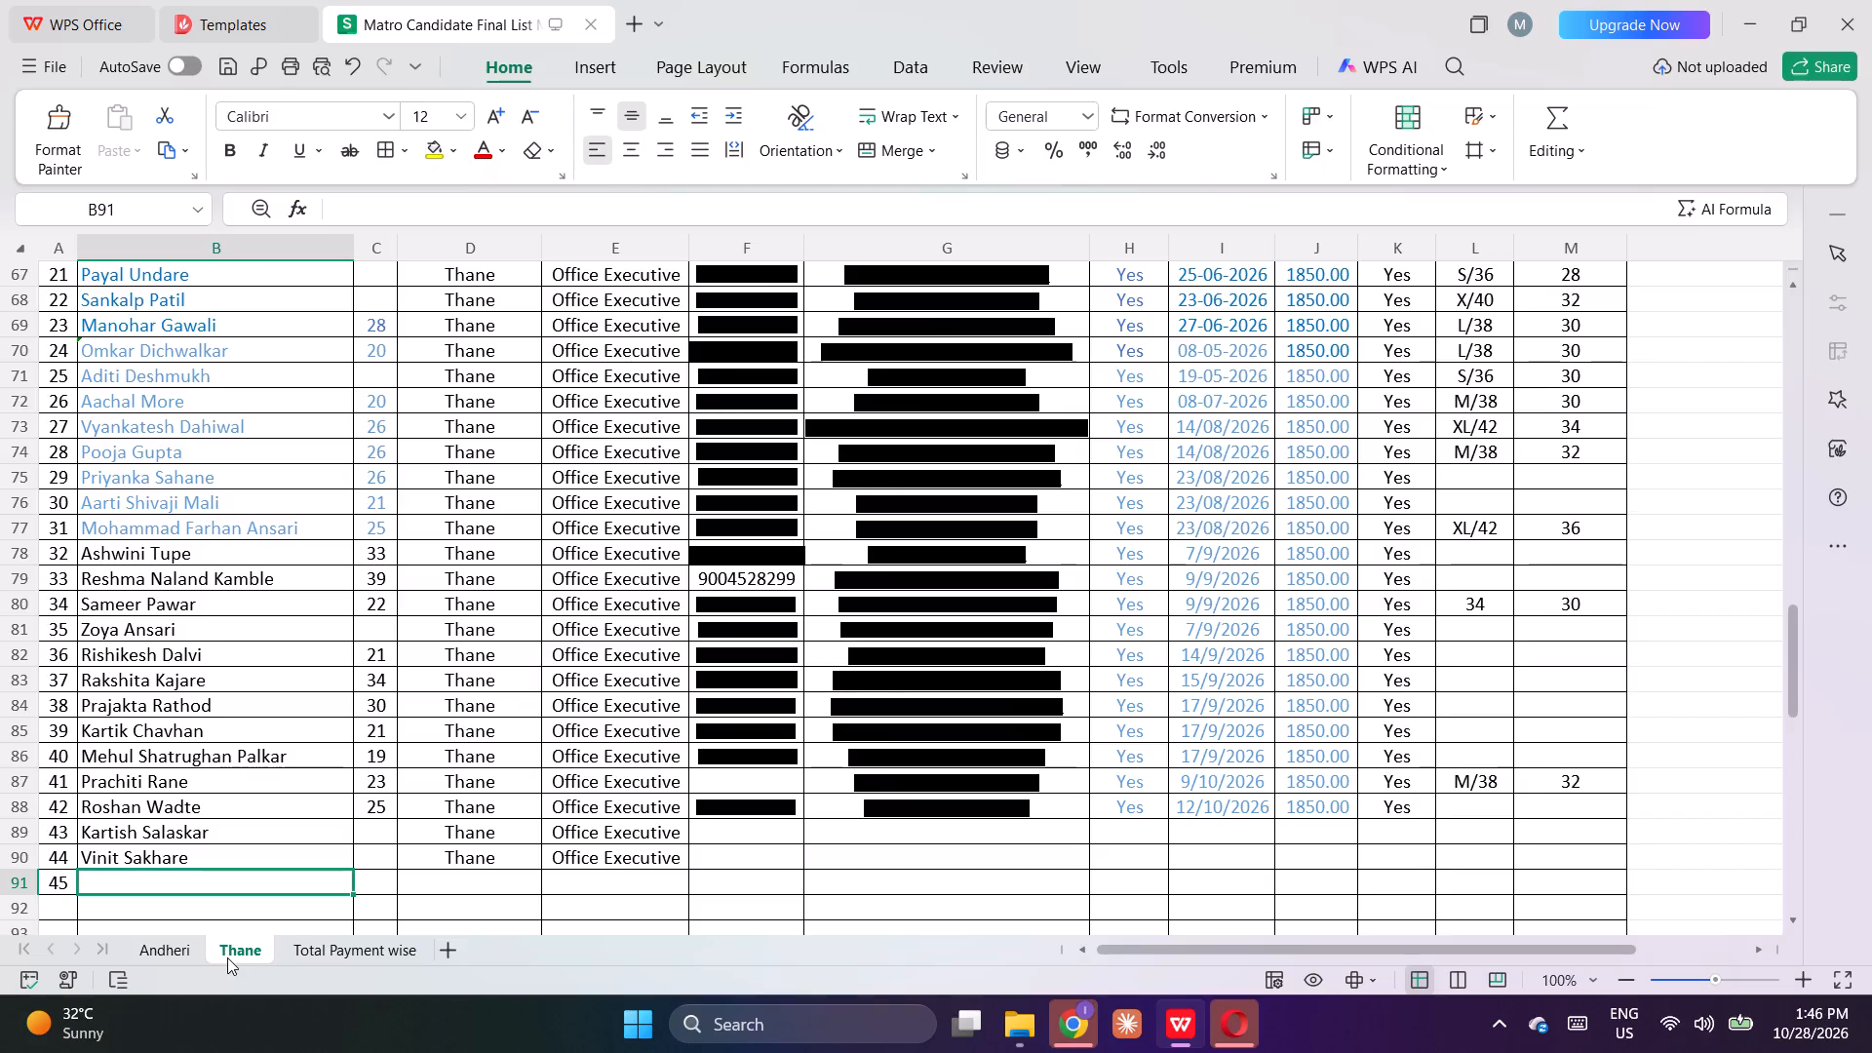
Enter the new candidate's name beside serial number 45 on the Thane sheet.
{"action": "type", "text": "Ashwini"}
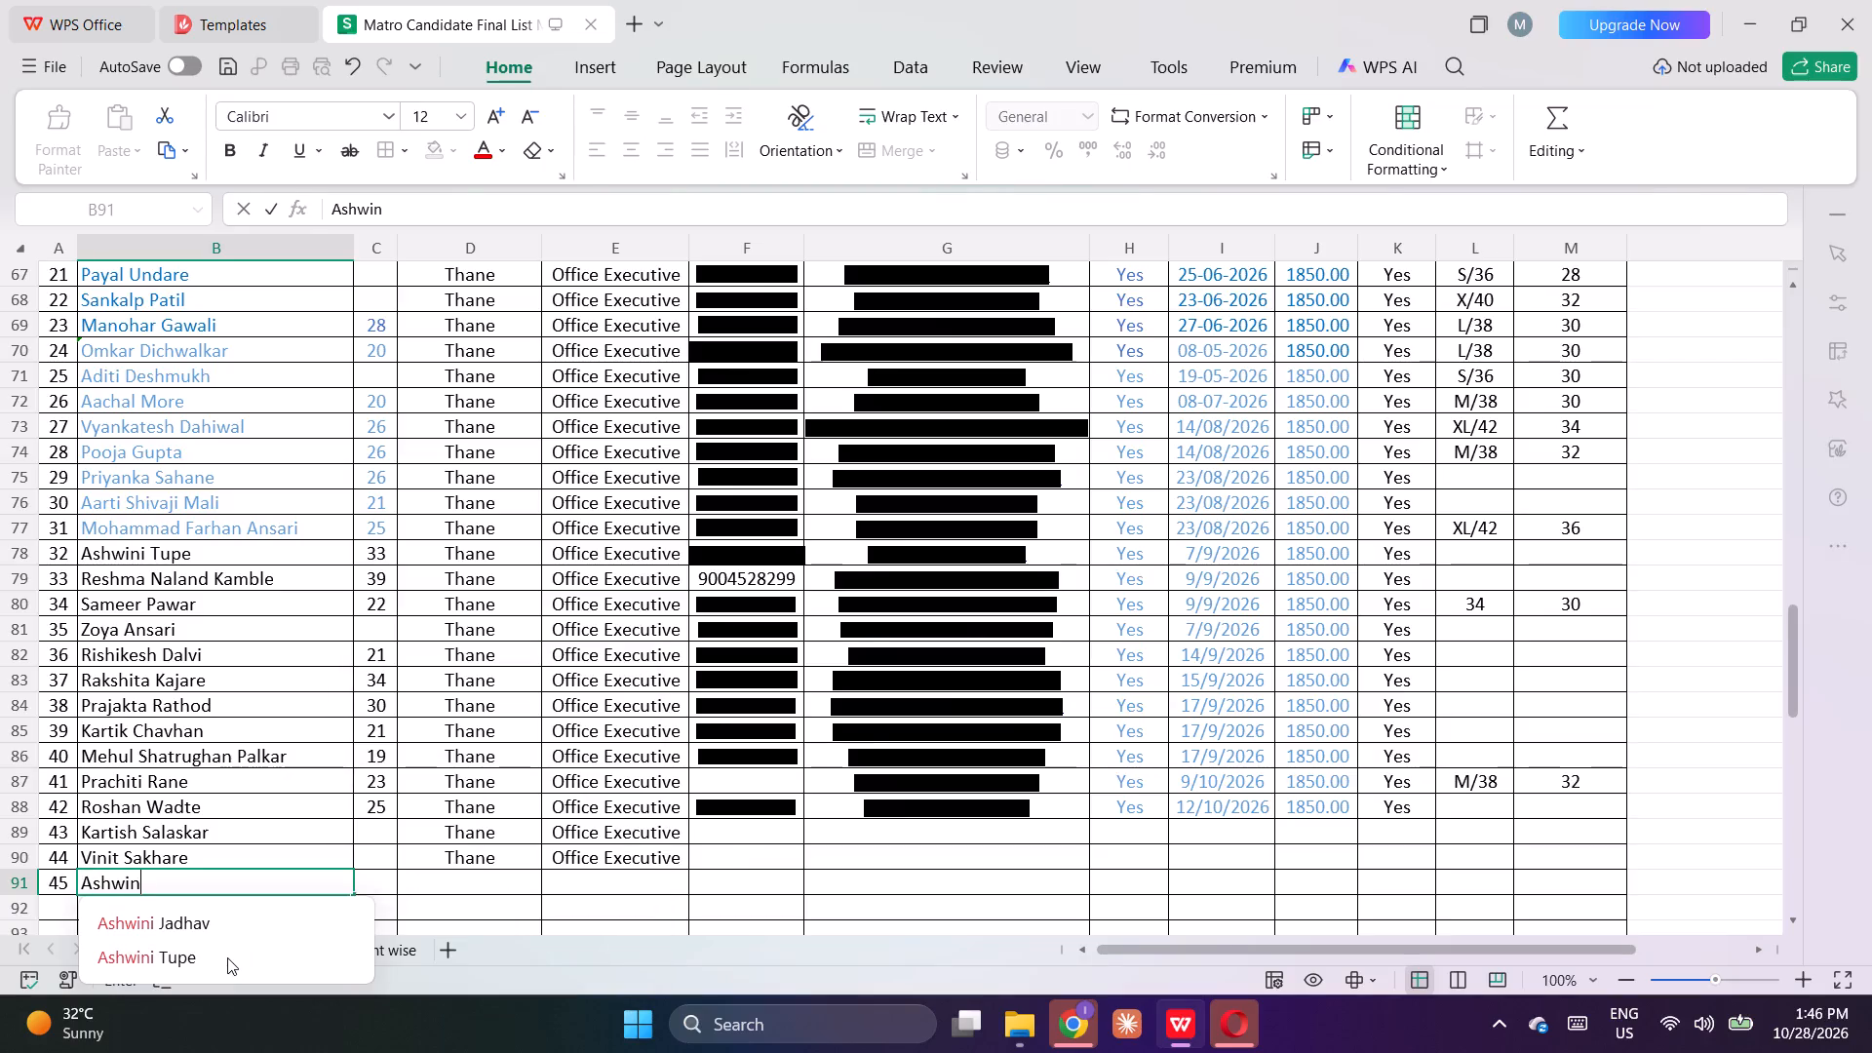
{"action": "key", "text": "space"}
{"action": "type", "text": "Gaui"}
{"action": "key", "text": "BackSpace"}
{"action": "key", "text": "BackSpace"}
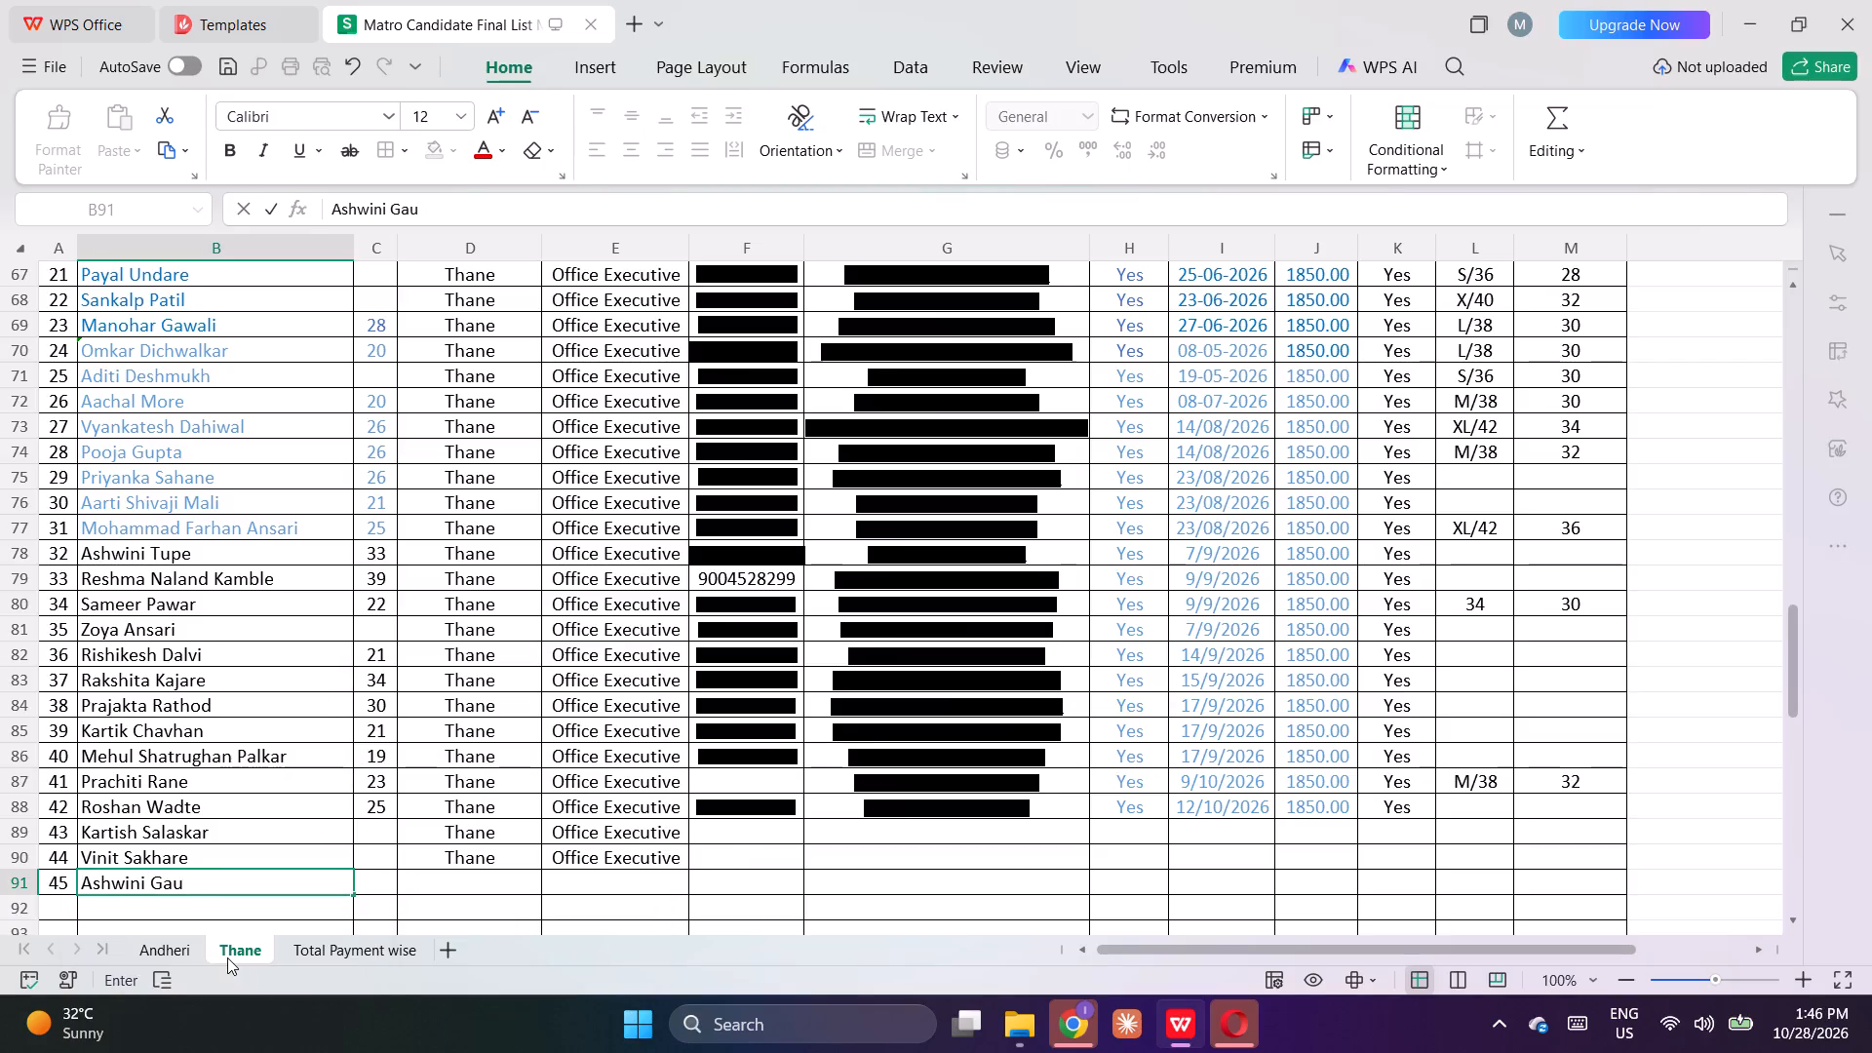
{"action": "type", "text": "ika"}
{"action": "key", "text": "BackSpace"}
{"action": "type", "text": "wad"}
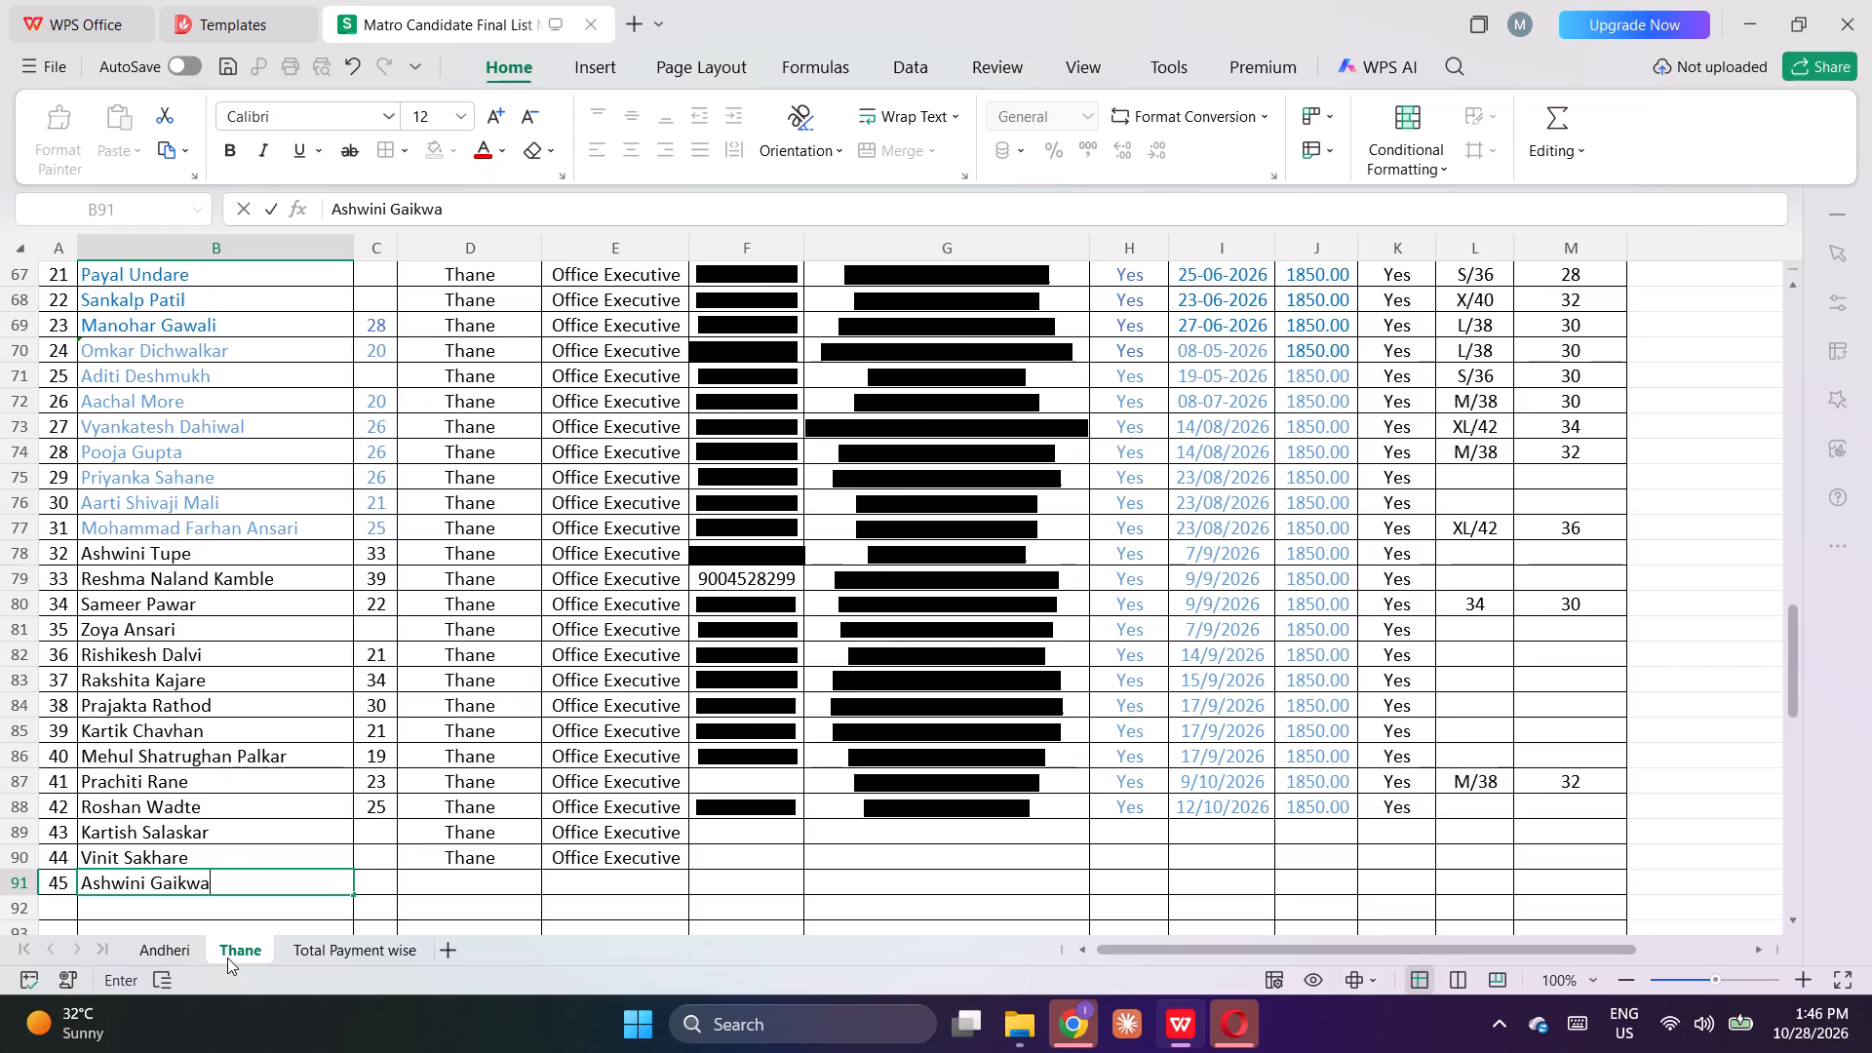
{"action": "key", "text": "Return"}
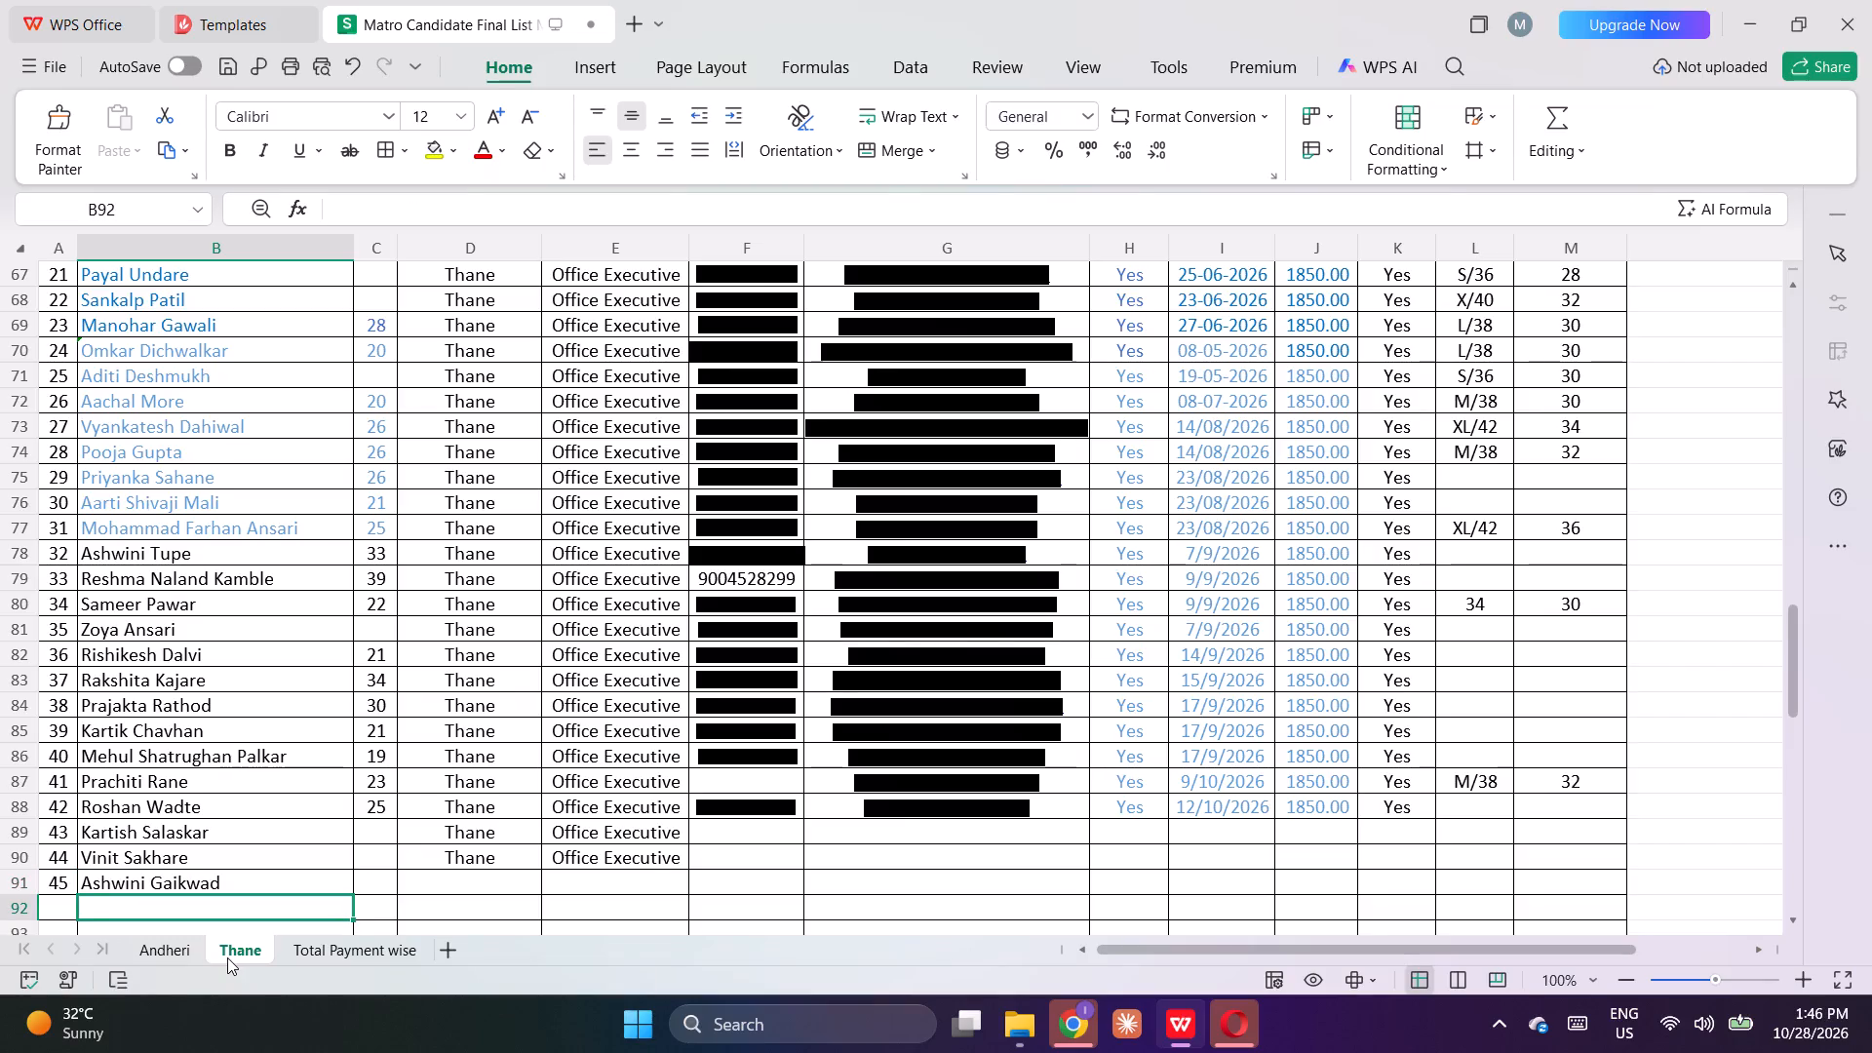
Add another candidate's name in row 92 of the Thane sheet, with serial number 46.
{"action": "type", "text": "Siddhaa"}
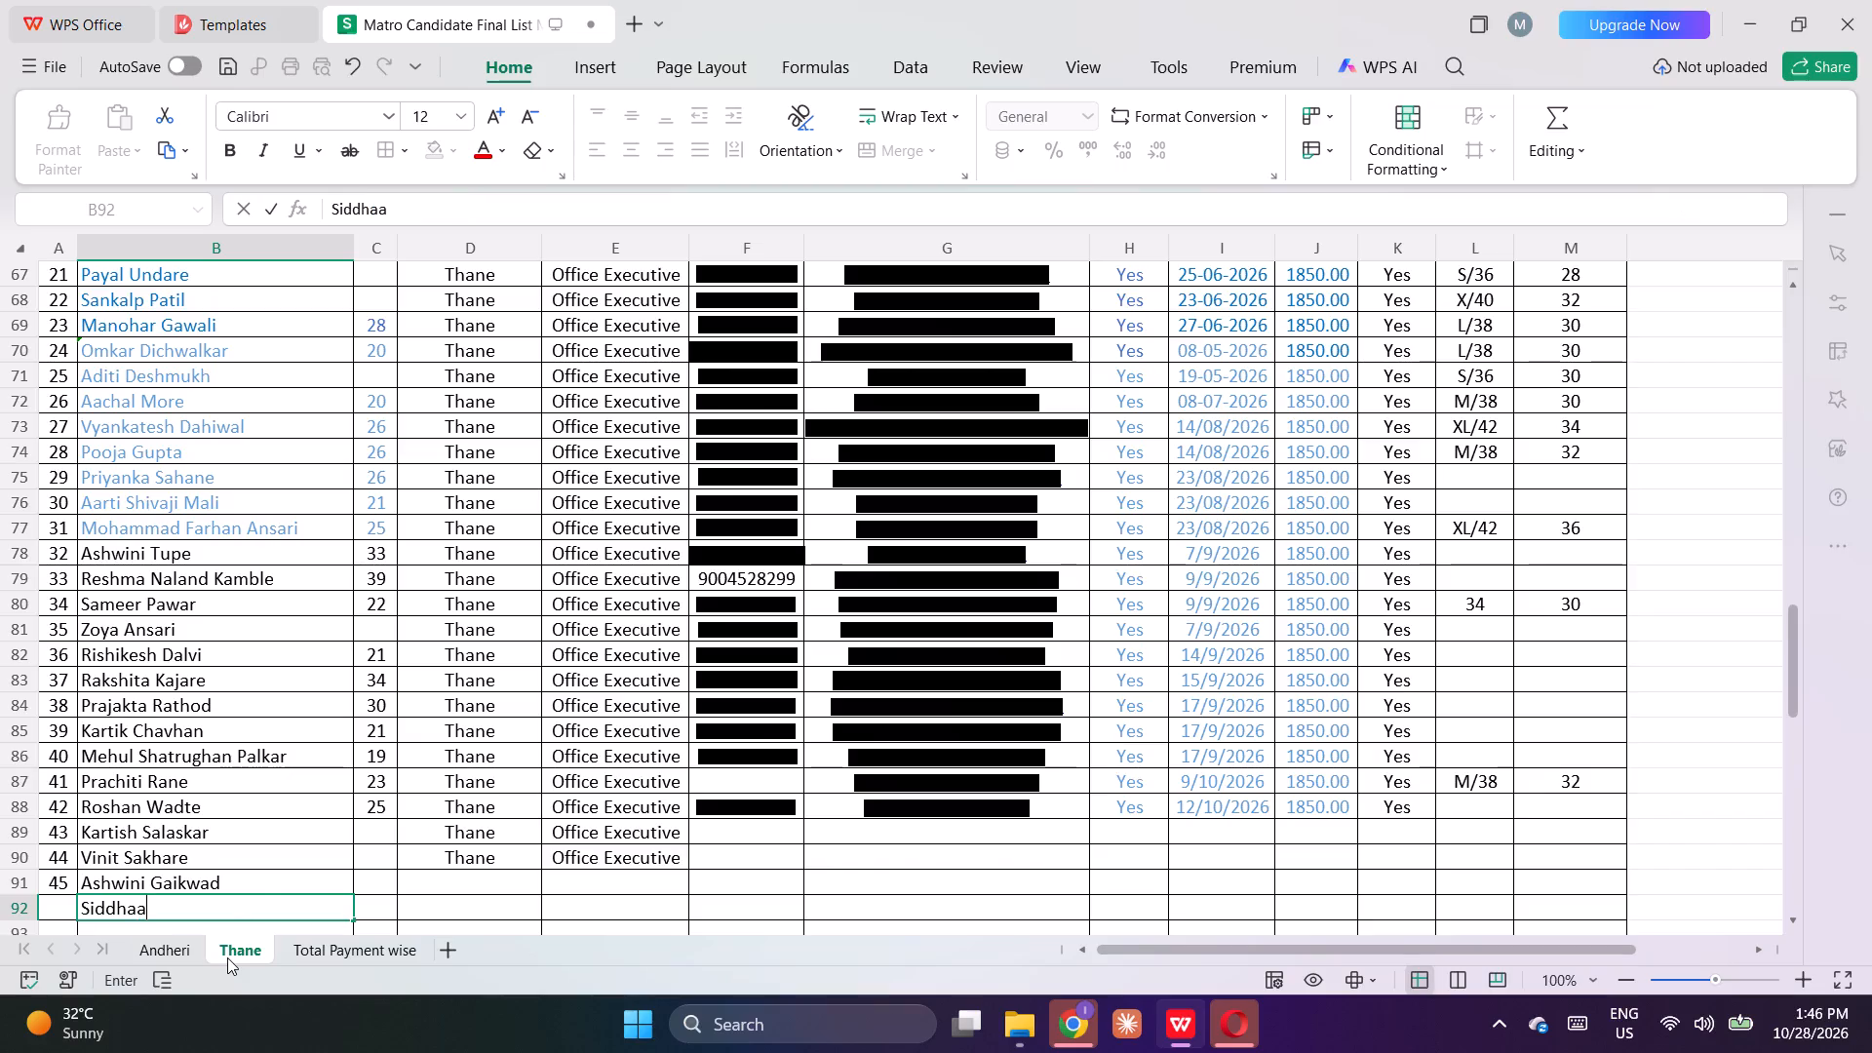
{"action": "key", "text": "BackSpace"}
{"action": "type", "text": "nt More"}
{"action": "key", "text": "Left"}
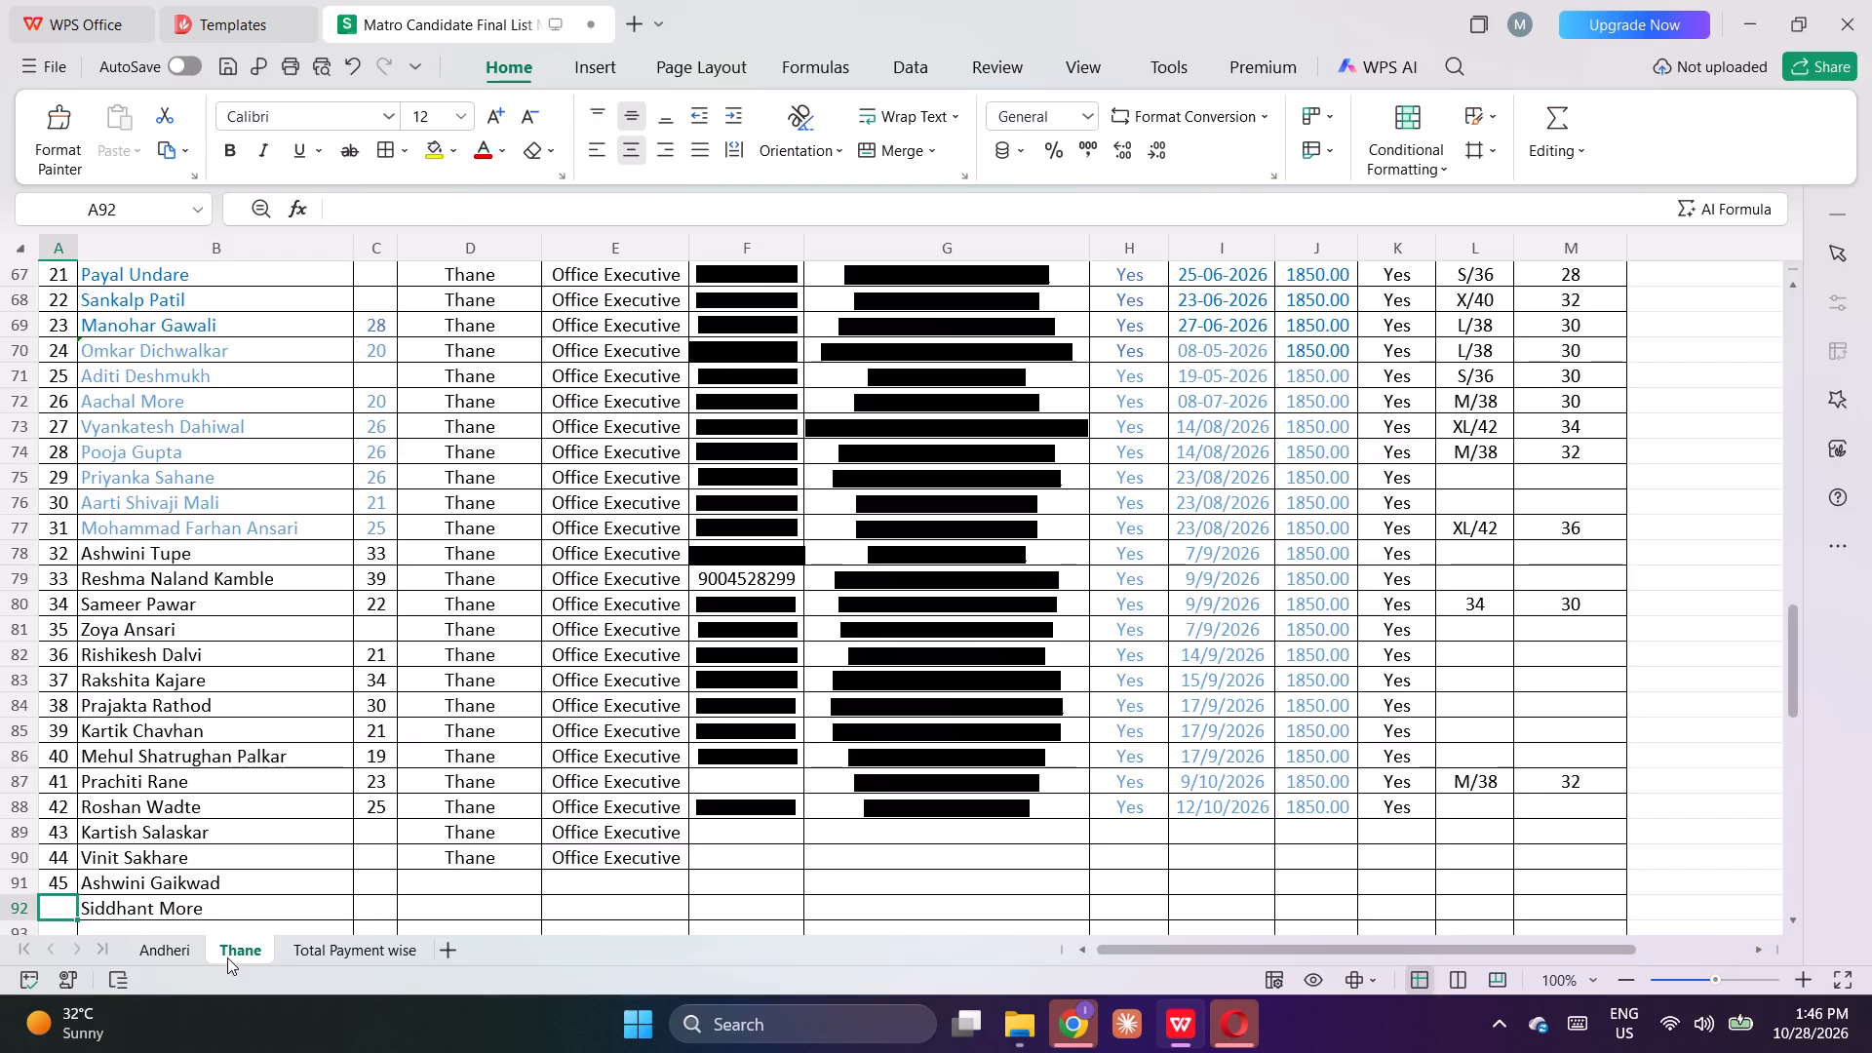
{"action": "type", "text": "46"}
Add serial number 47 in row 93 of the Thane sheet and save the workbook.
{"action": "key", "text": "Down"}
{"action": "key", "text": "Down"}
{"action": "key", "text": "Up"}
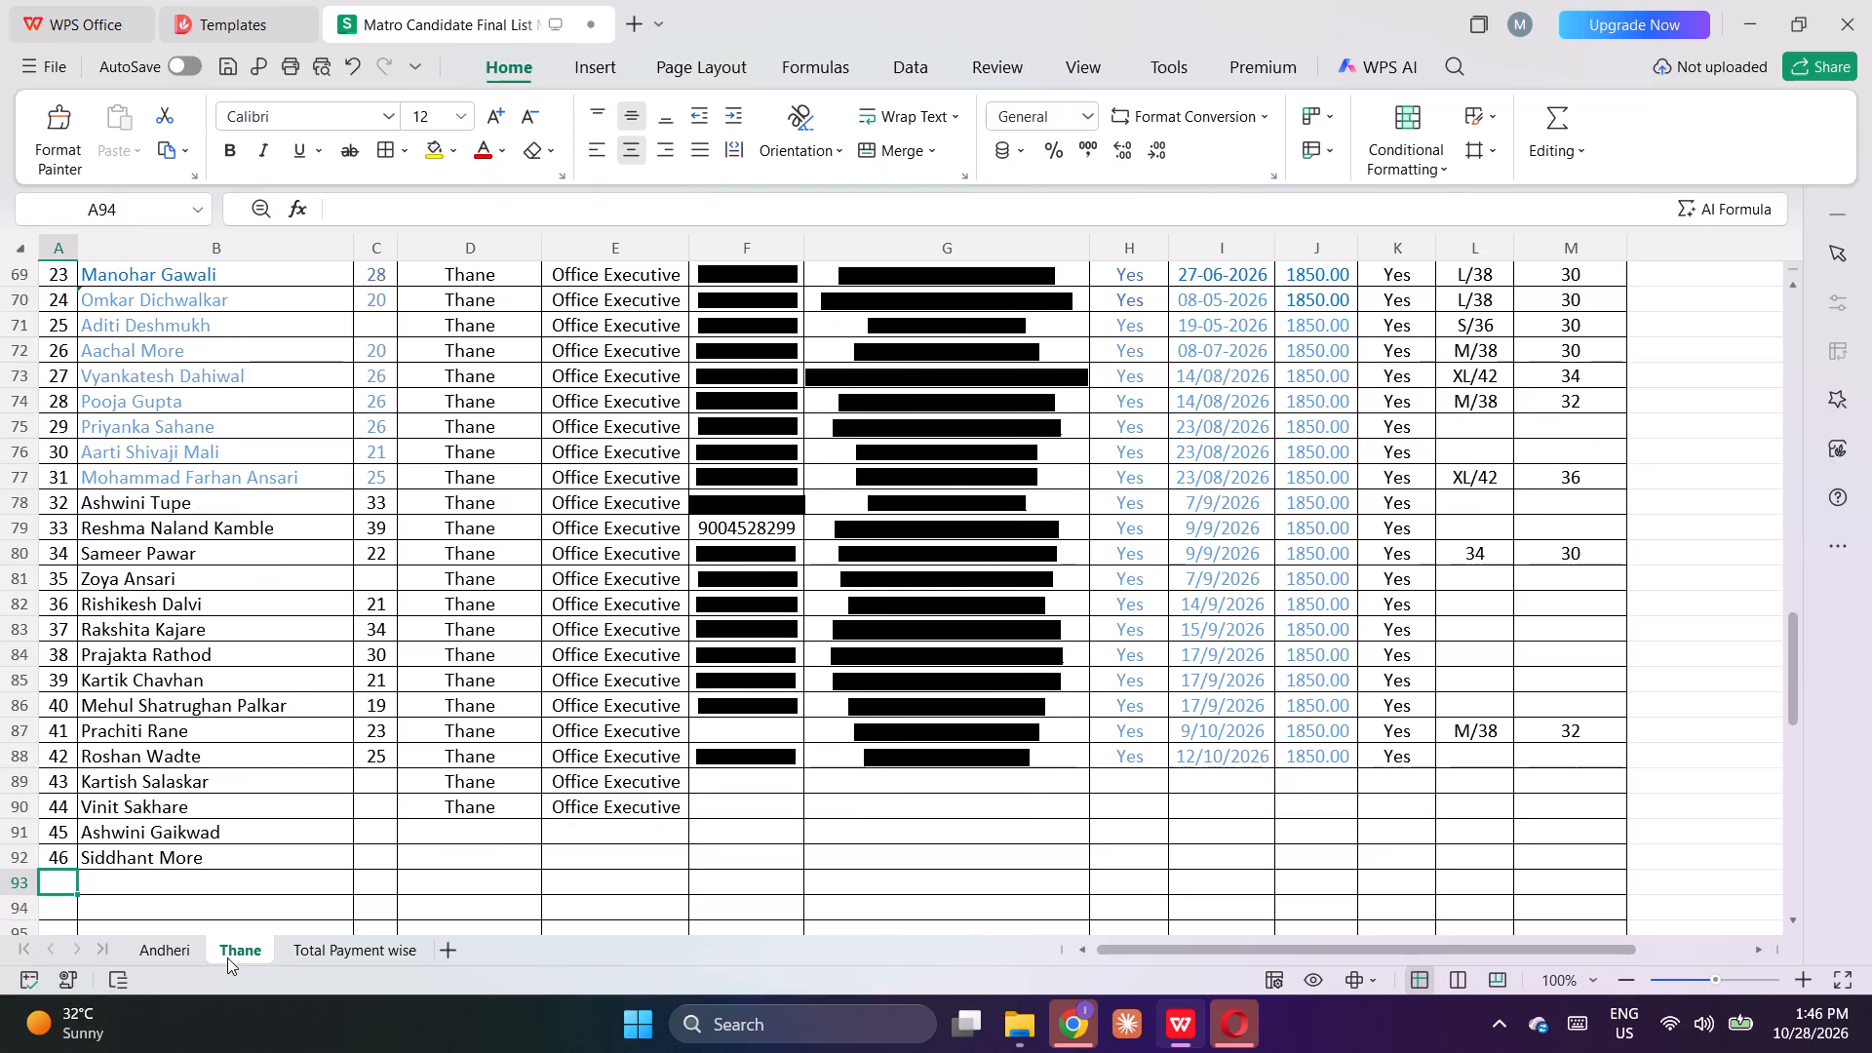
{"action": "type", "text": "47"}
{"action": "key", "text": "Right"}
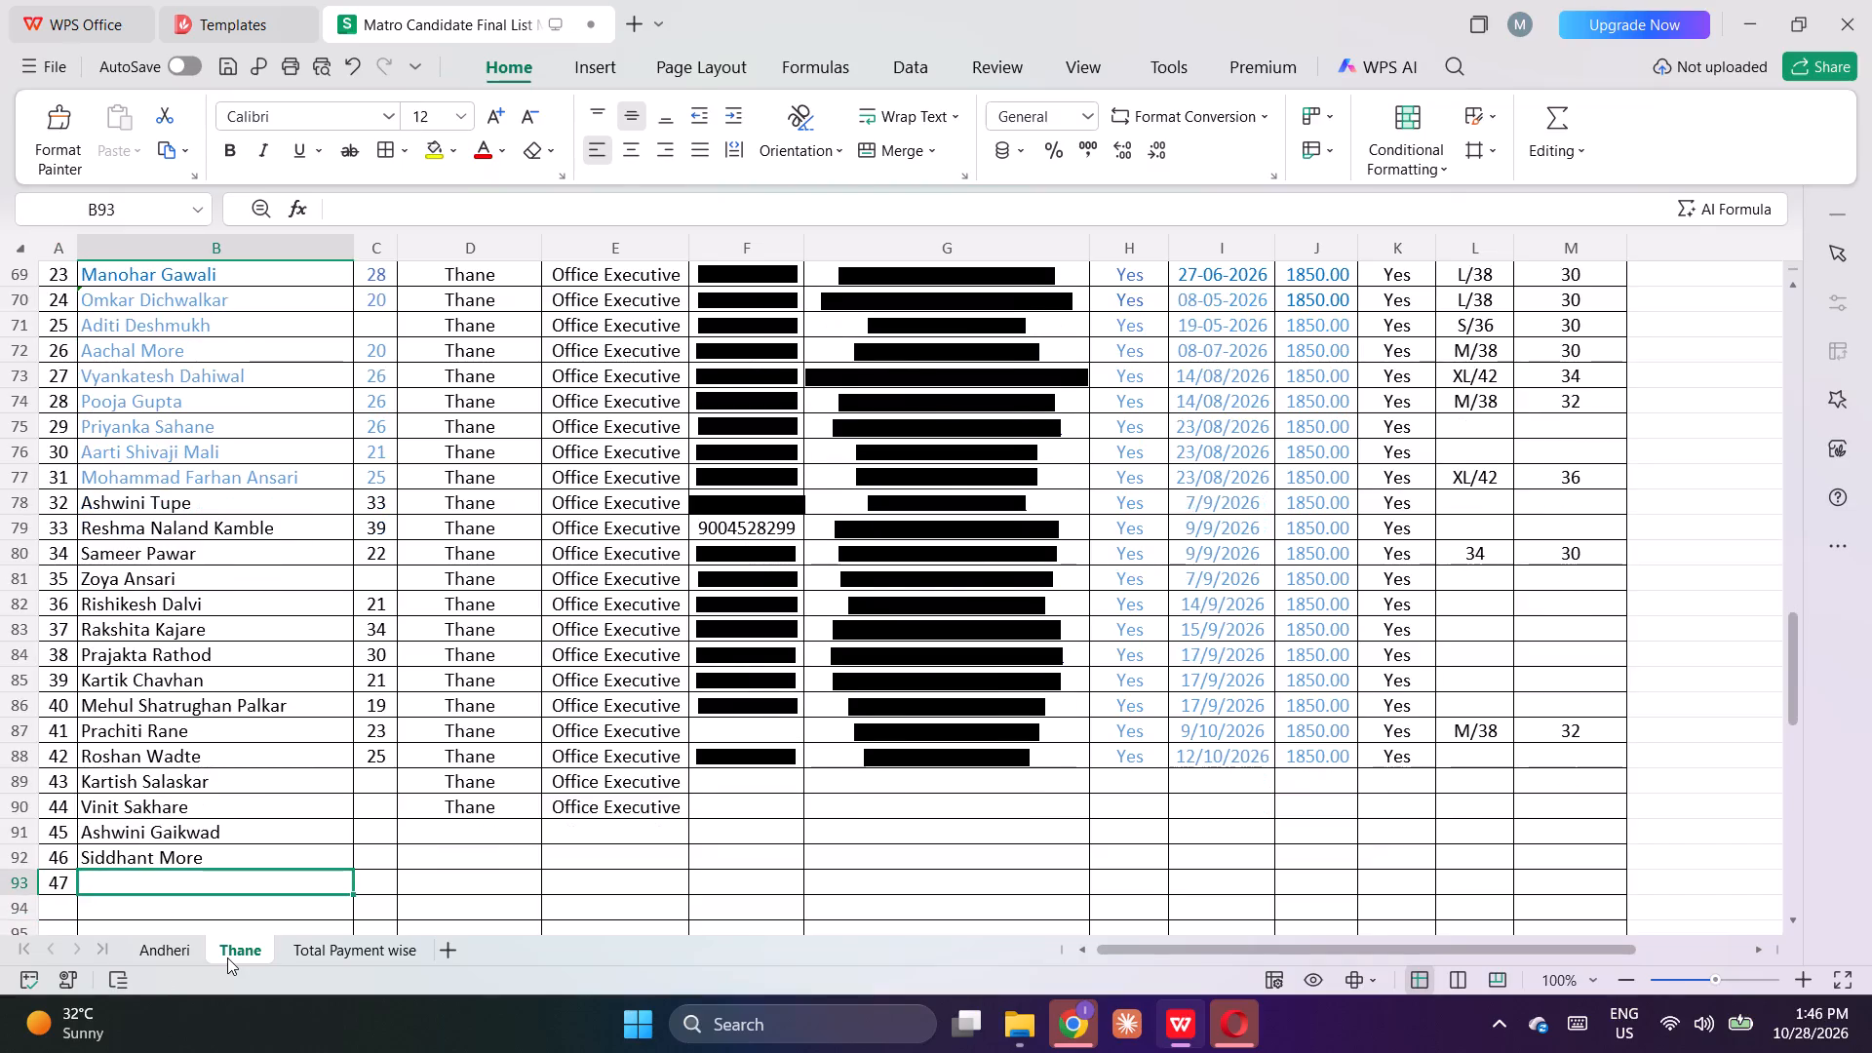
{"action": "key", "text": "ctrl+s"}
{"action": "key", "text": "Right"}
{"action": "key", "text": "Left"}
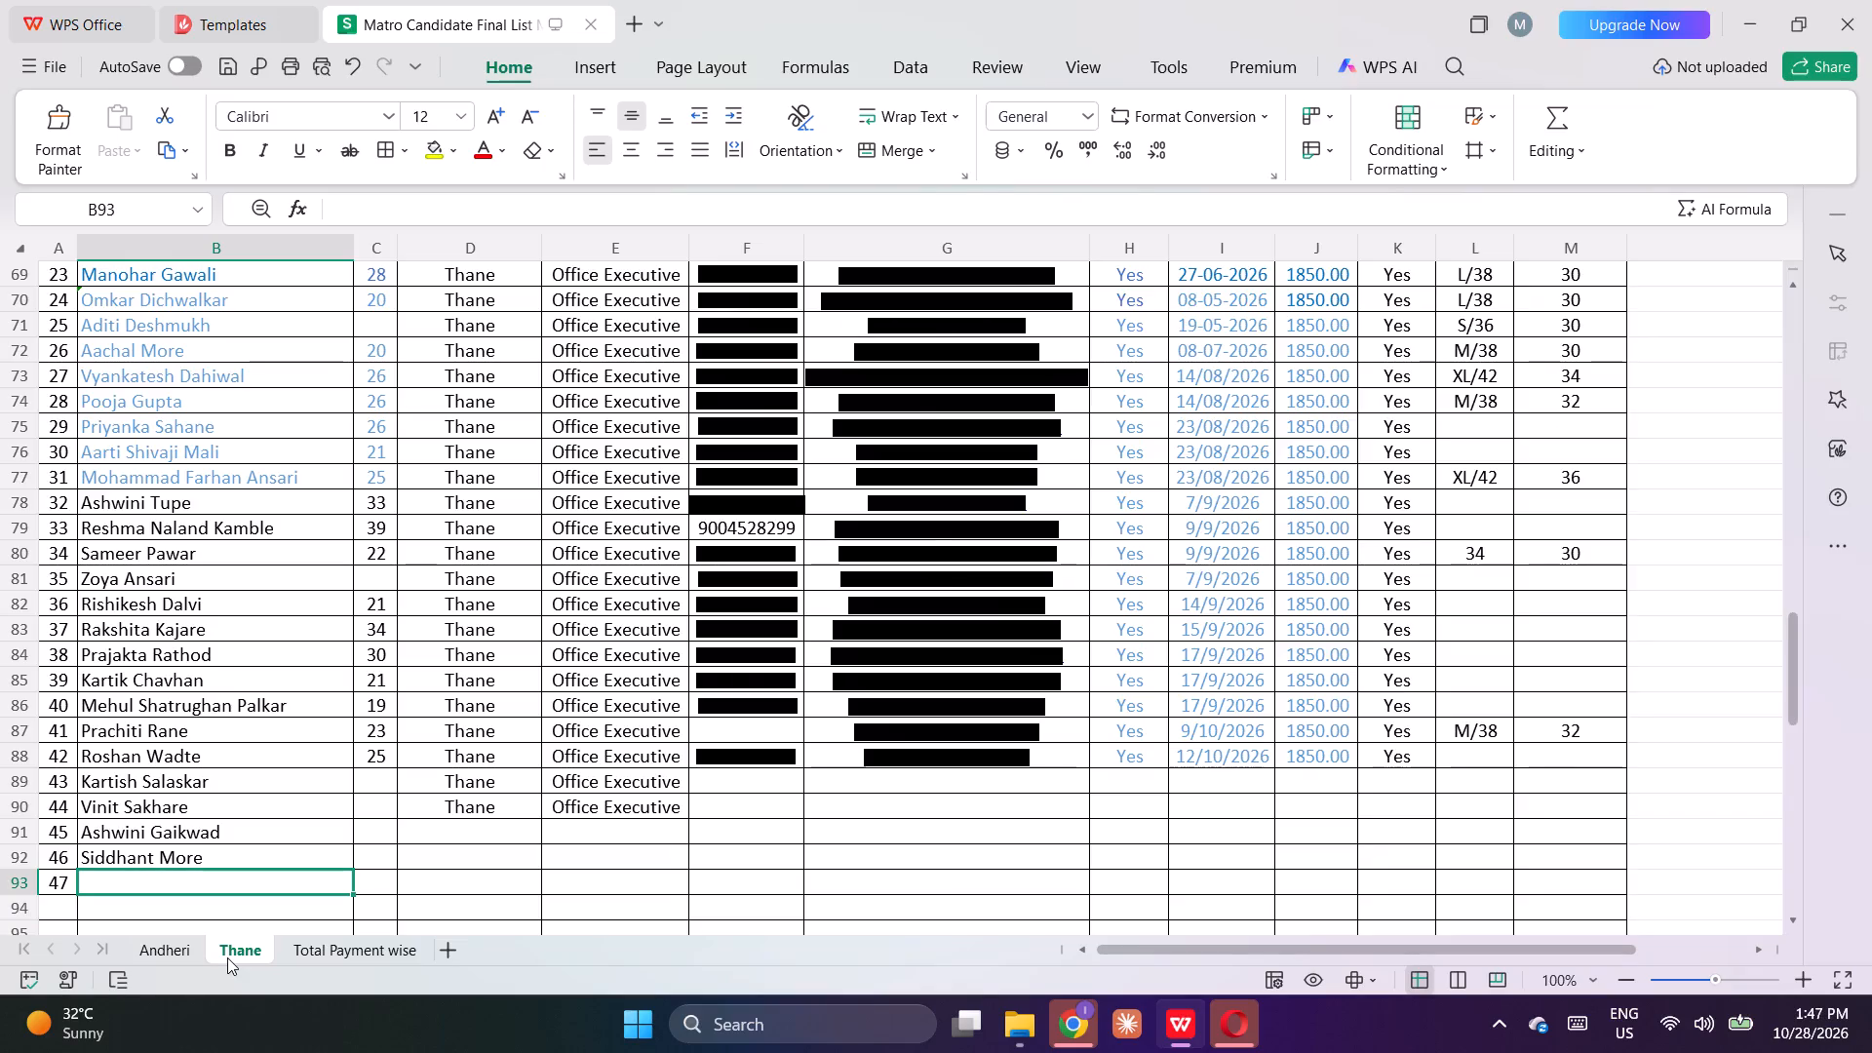
On the Andheri sheet, enter the new candidate's name beside serial number 26 in the Metro Motorman table.
{"action": "left_click", "coordinate": [139, 952]}
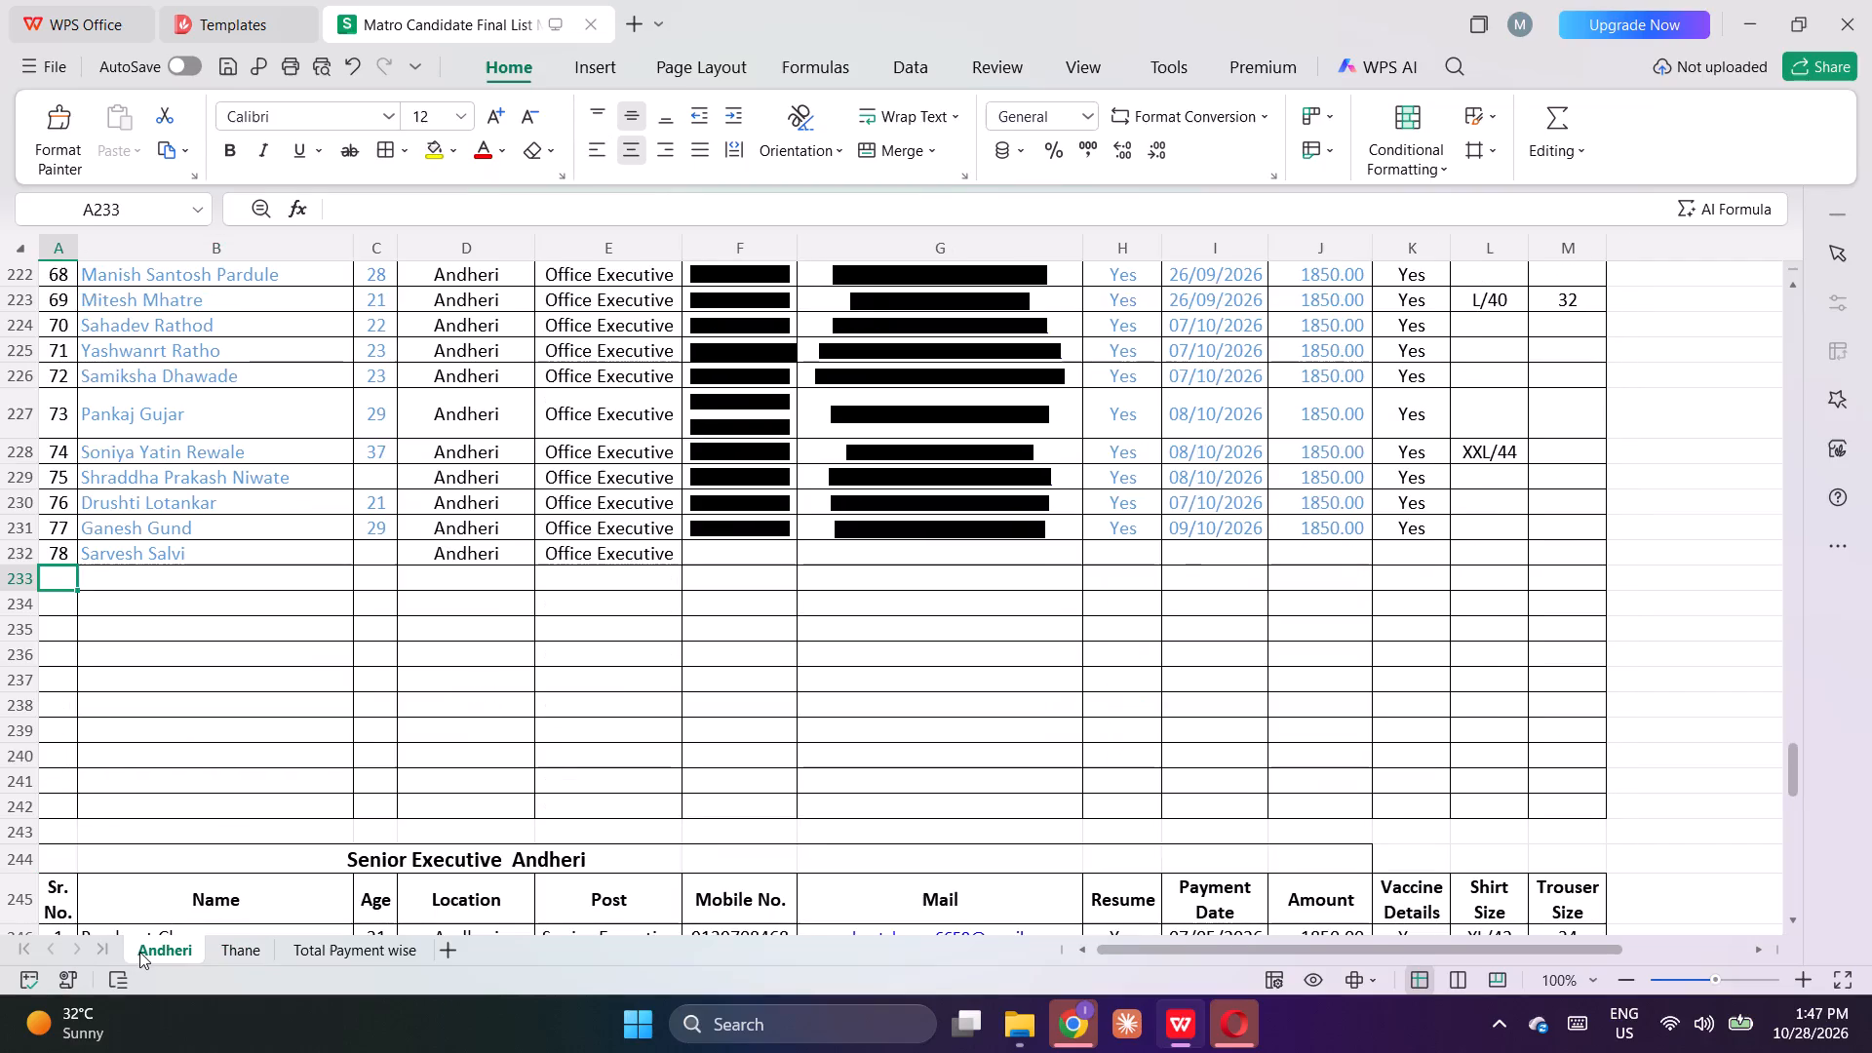
{"action": "key", "text": "Page_Down"}
{"action": "key", "text": "Page_Down"}
{"action": "key", "text": "Page_Down"}
{"action": "key", "text": "Page_Down"}
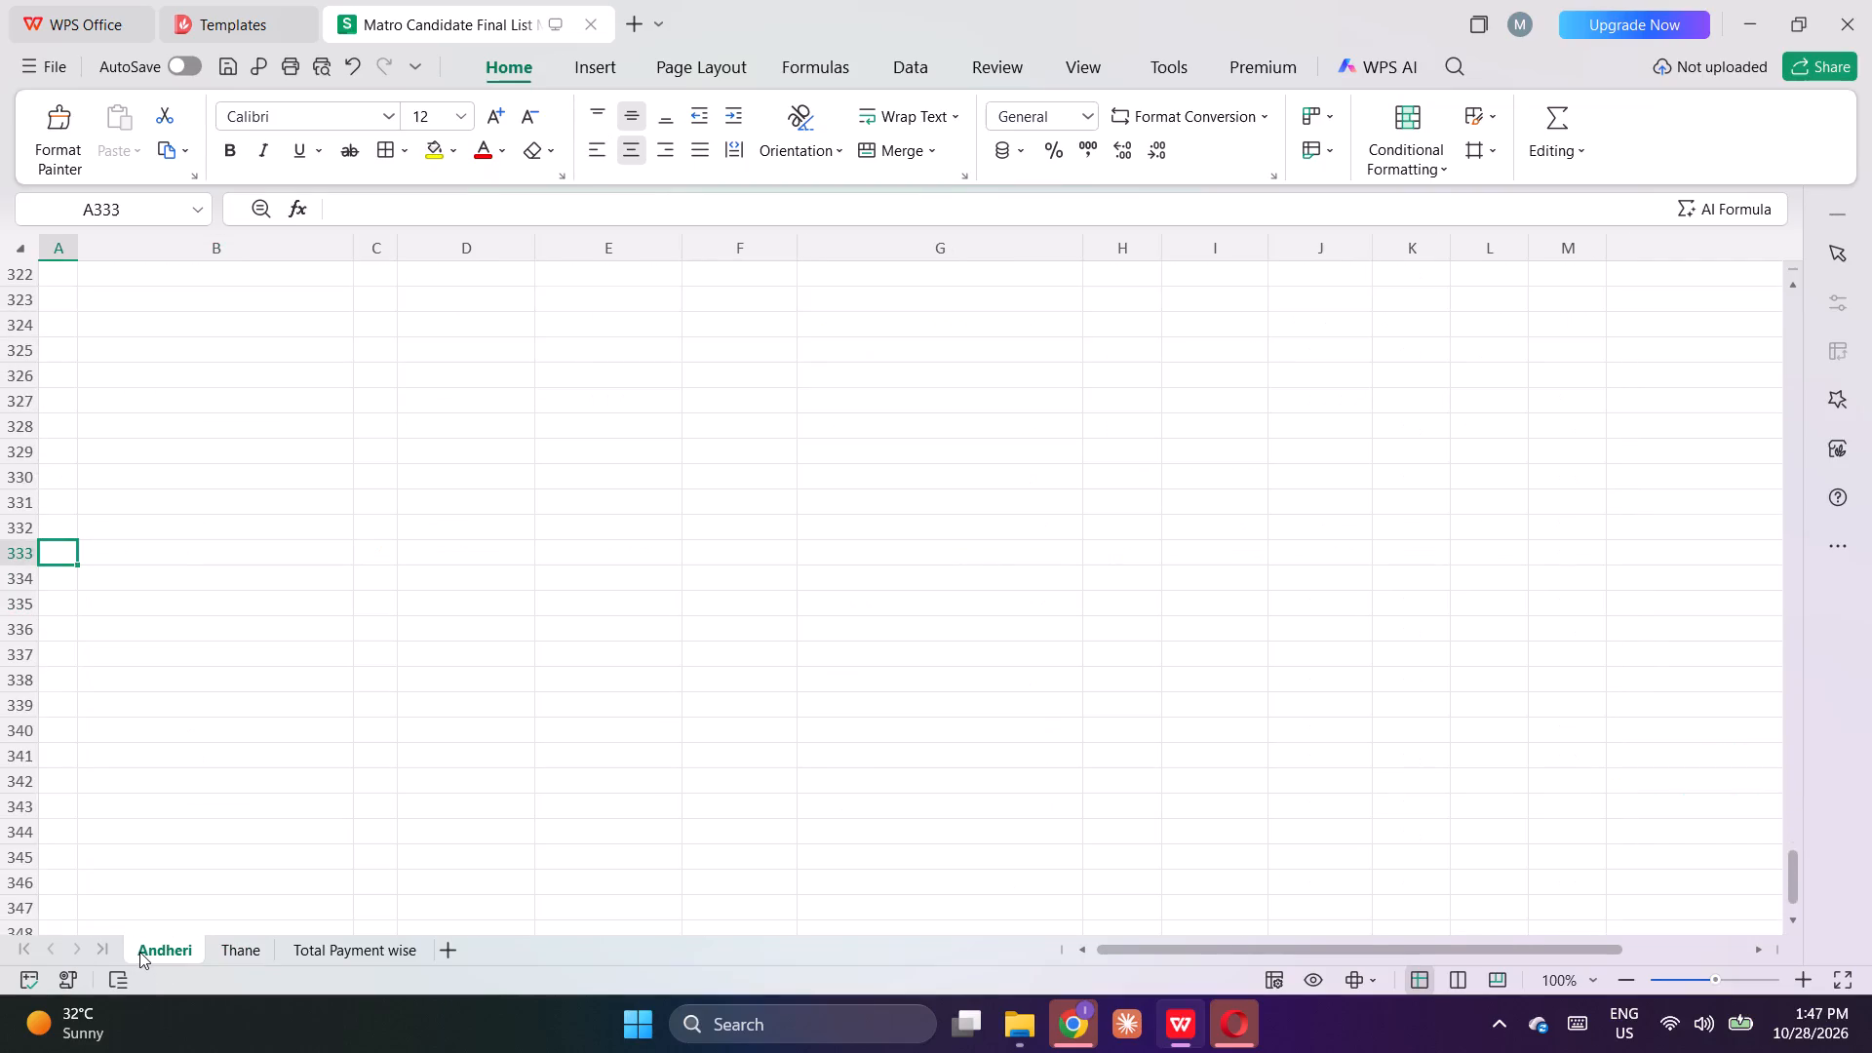
{"action": "key", "text": "Page_Up"}
{"action": "key", "text": "Up"}
{"action": "key", "text": "Up"}
{"action": "key", "text": "Up"}
{"action": "key", "text": "Up"}
{"action": "key", "text": "Up"}
{"action": "key", "text": "Up"}
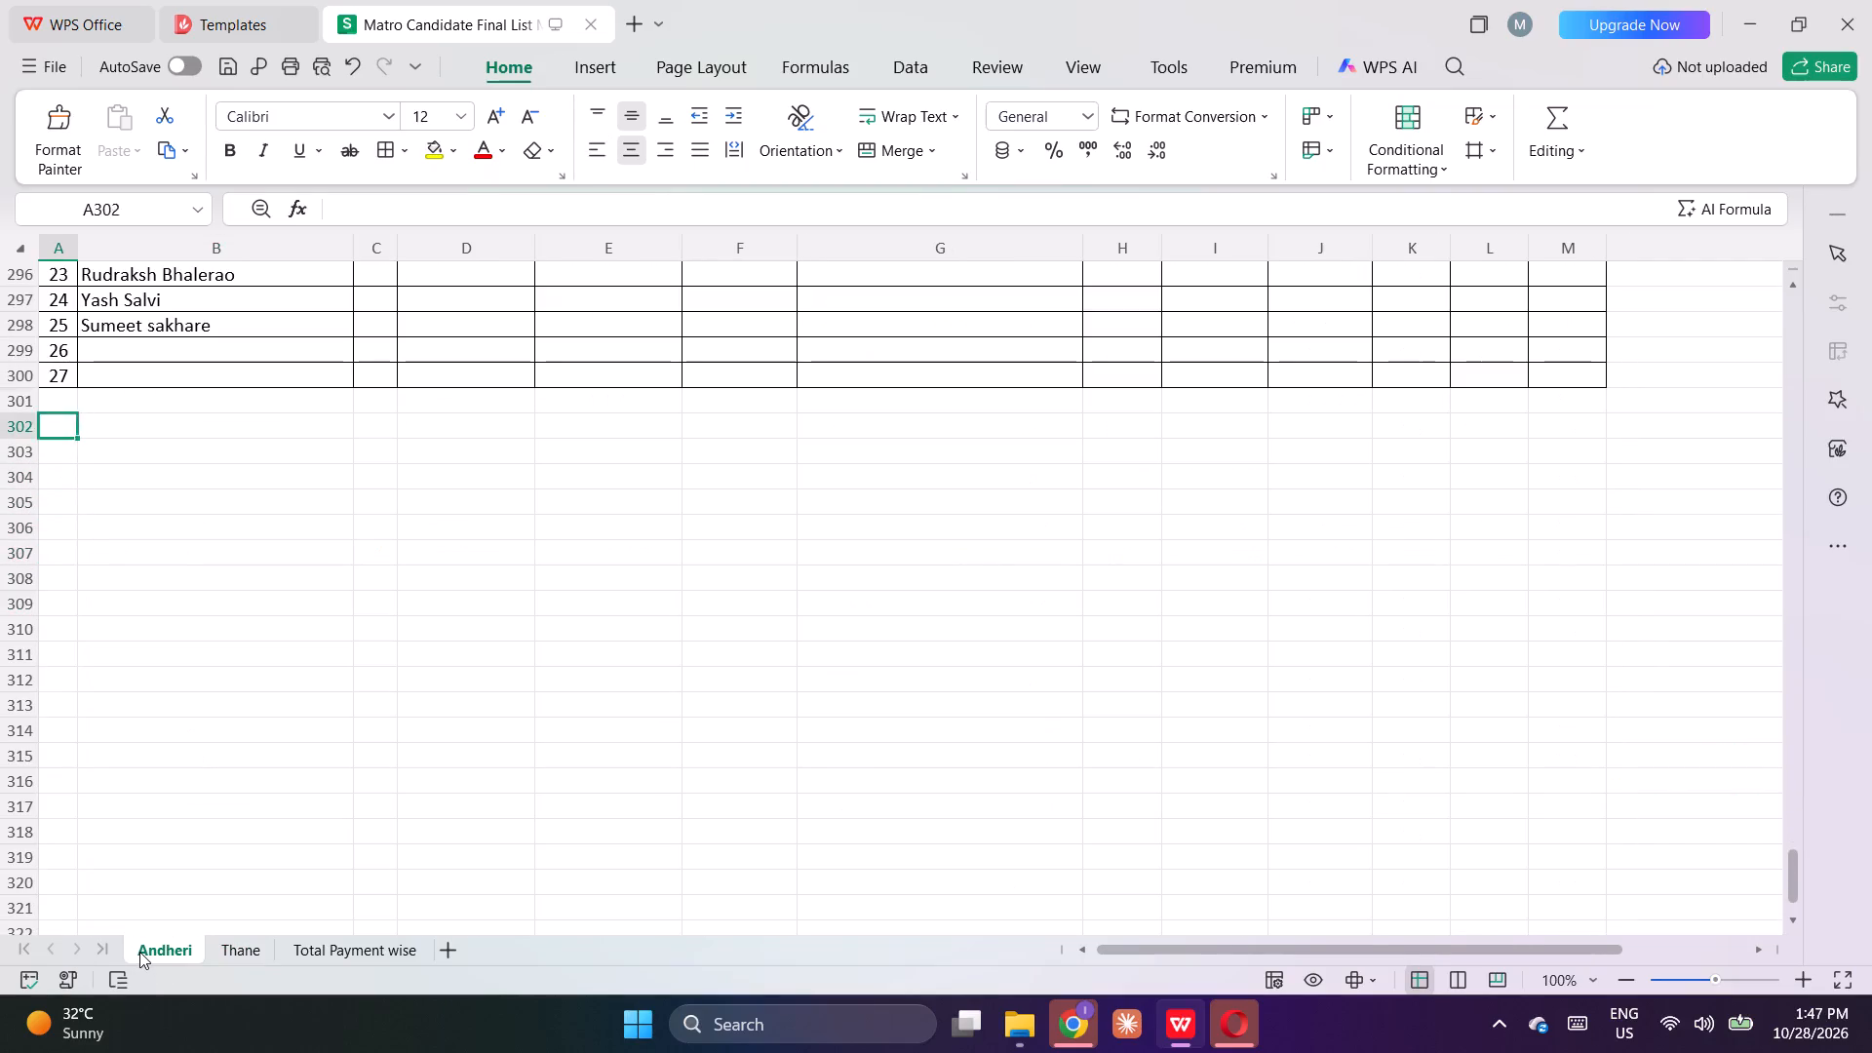
{"action": "key", "text": "Up"}
{"action": "key", "text": "Up"}
{"action": "key", "text": "Up"}
{"action": "key", "text": "Down"}
{"action": "key", "text": "Right"}
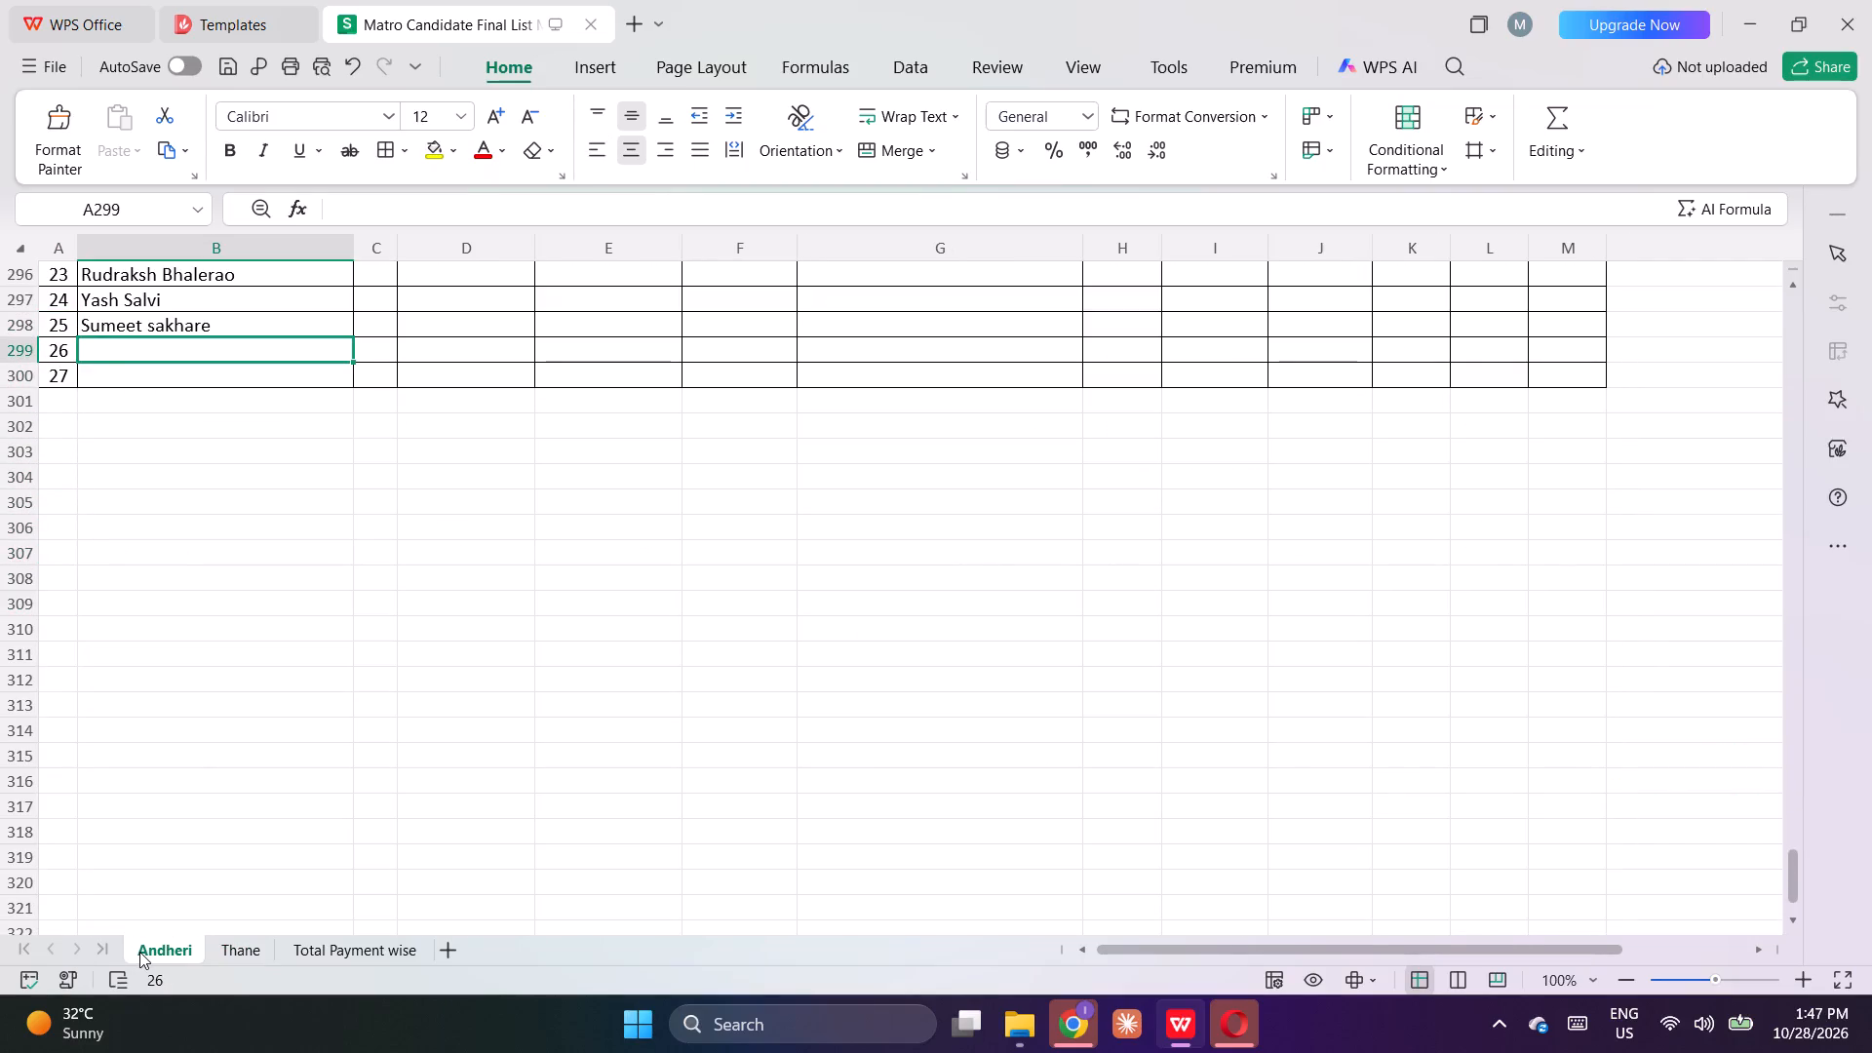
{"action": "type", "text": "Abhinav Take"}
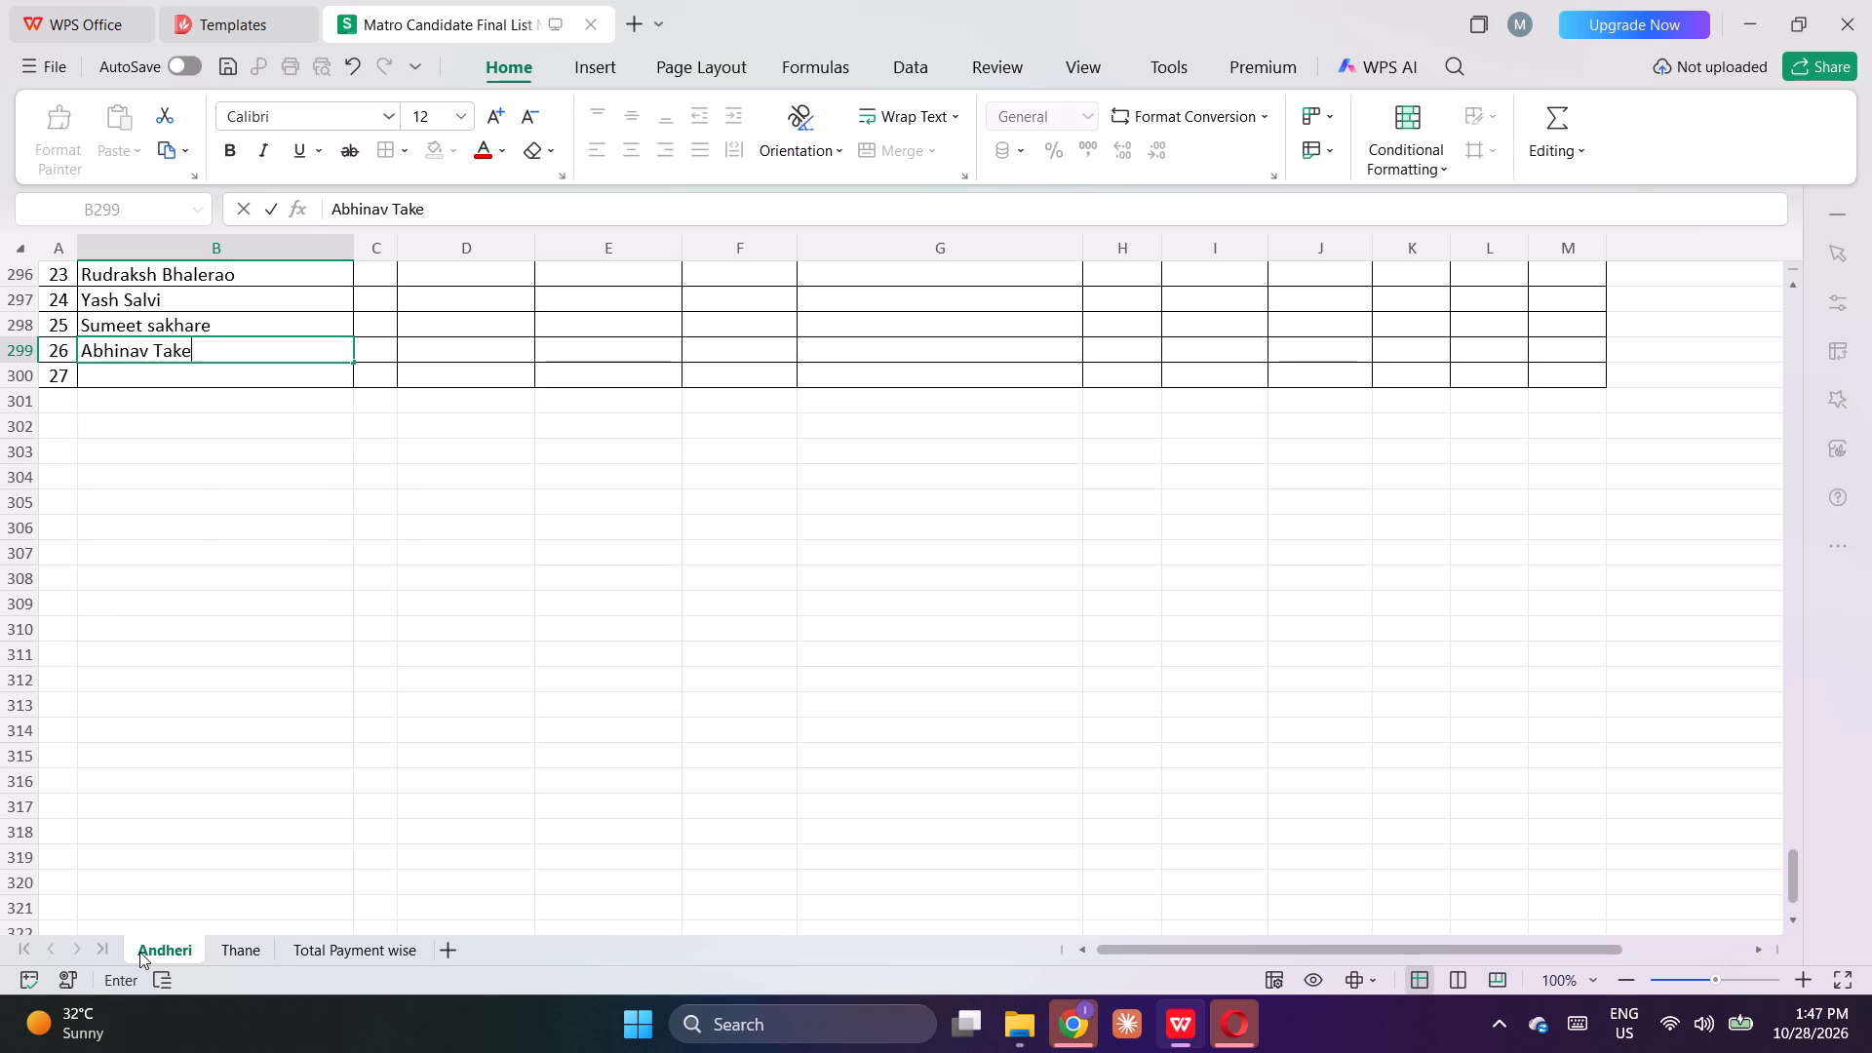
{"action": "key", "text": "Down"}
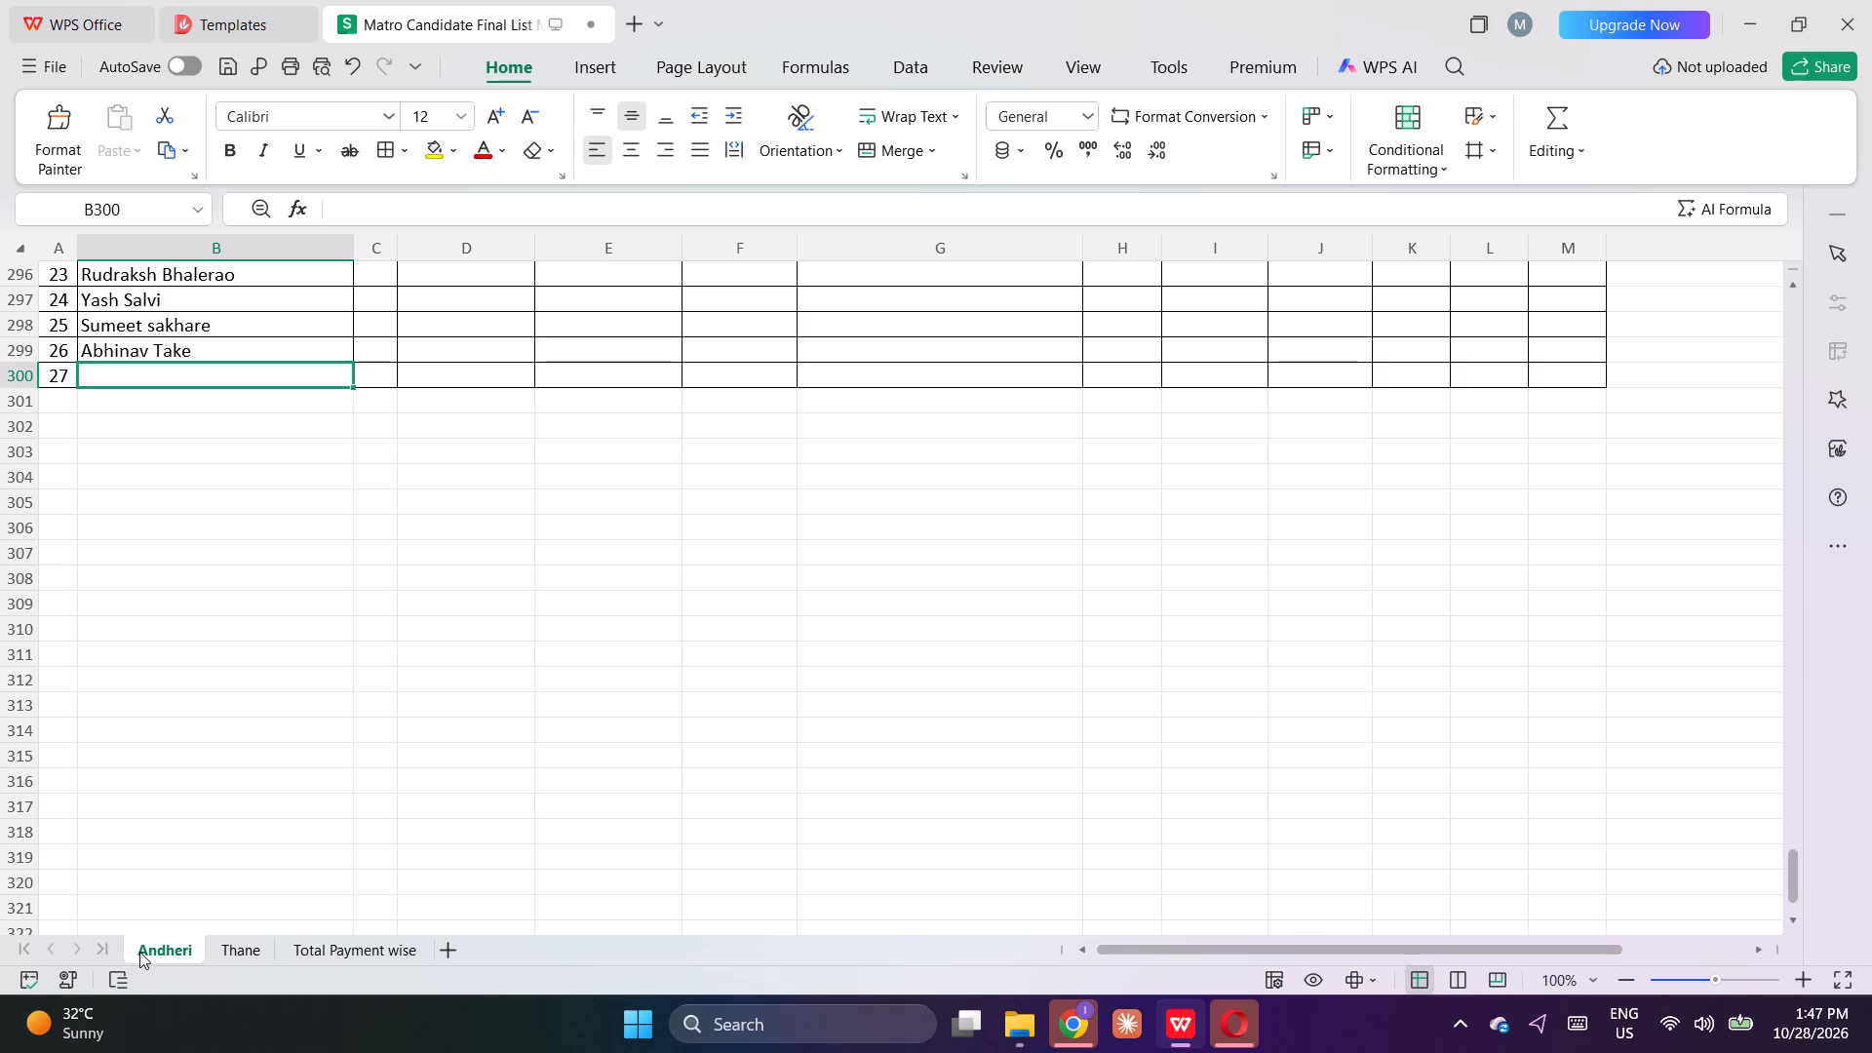
Look through the Andheri sheet's entries from the Metro Motorman table back to the end of the Aqualine St.Sup. / Ticket table.
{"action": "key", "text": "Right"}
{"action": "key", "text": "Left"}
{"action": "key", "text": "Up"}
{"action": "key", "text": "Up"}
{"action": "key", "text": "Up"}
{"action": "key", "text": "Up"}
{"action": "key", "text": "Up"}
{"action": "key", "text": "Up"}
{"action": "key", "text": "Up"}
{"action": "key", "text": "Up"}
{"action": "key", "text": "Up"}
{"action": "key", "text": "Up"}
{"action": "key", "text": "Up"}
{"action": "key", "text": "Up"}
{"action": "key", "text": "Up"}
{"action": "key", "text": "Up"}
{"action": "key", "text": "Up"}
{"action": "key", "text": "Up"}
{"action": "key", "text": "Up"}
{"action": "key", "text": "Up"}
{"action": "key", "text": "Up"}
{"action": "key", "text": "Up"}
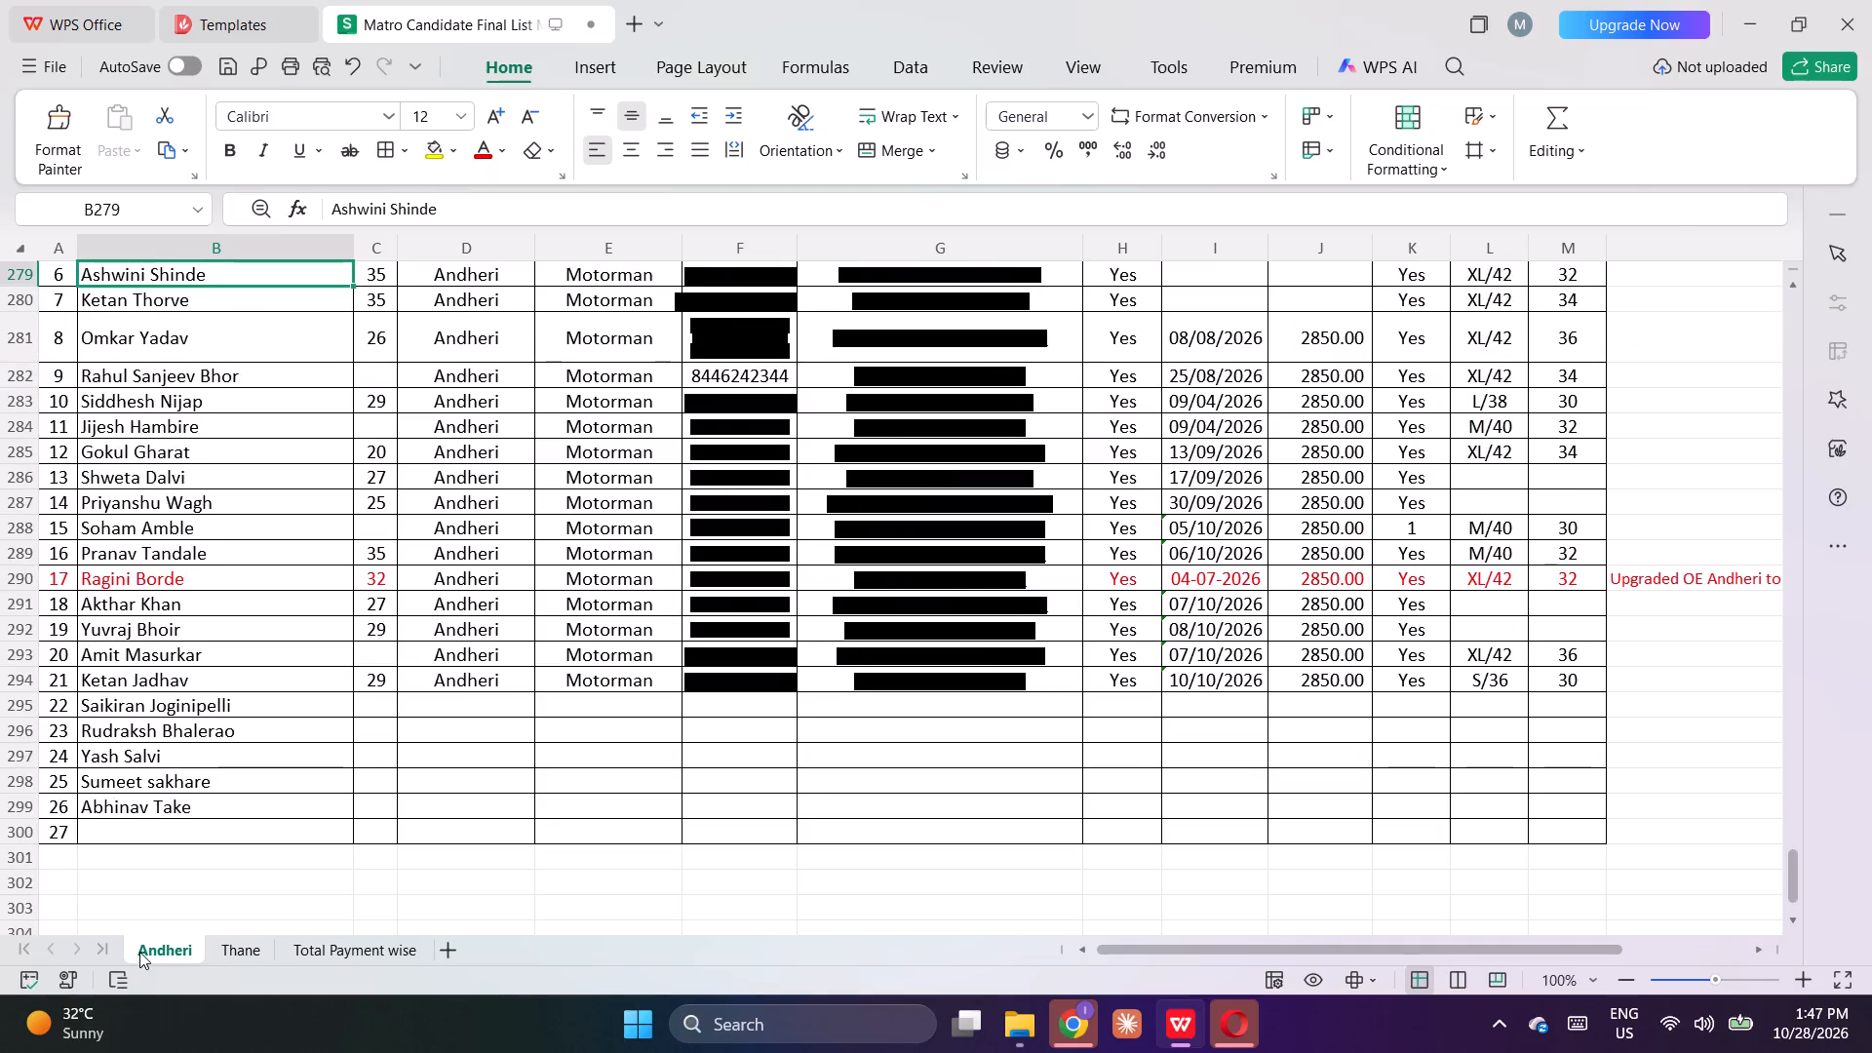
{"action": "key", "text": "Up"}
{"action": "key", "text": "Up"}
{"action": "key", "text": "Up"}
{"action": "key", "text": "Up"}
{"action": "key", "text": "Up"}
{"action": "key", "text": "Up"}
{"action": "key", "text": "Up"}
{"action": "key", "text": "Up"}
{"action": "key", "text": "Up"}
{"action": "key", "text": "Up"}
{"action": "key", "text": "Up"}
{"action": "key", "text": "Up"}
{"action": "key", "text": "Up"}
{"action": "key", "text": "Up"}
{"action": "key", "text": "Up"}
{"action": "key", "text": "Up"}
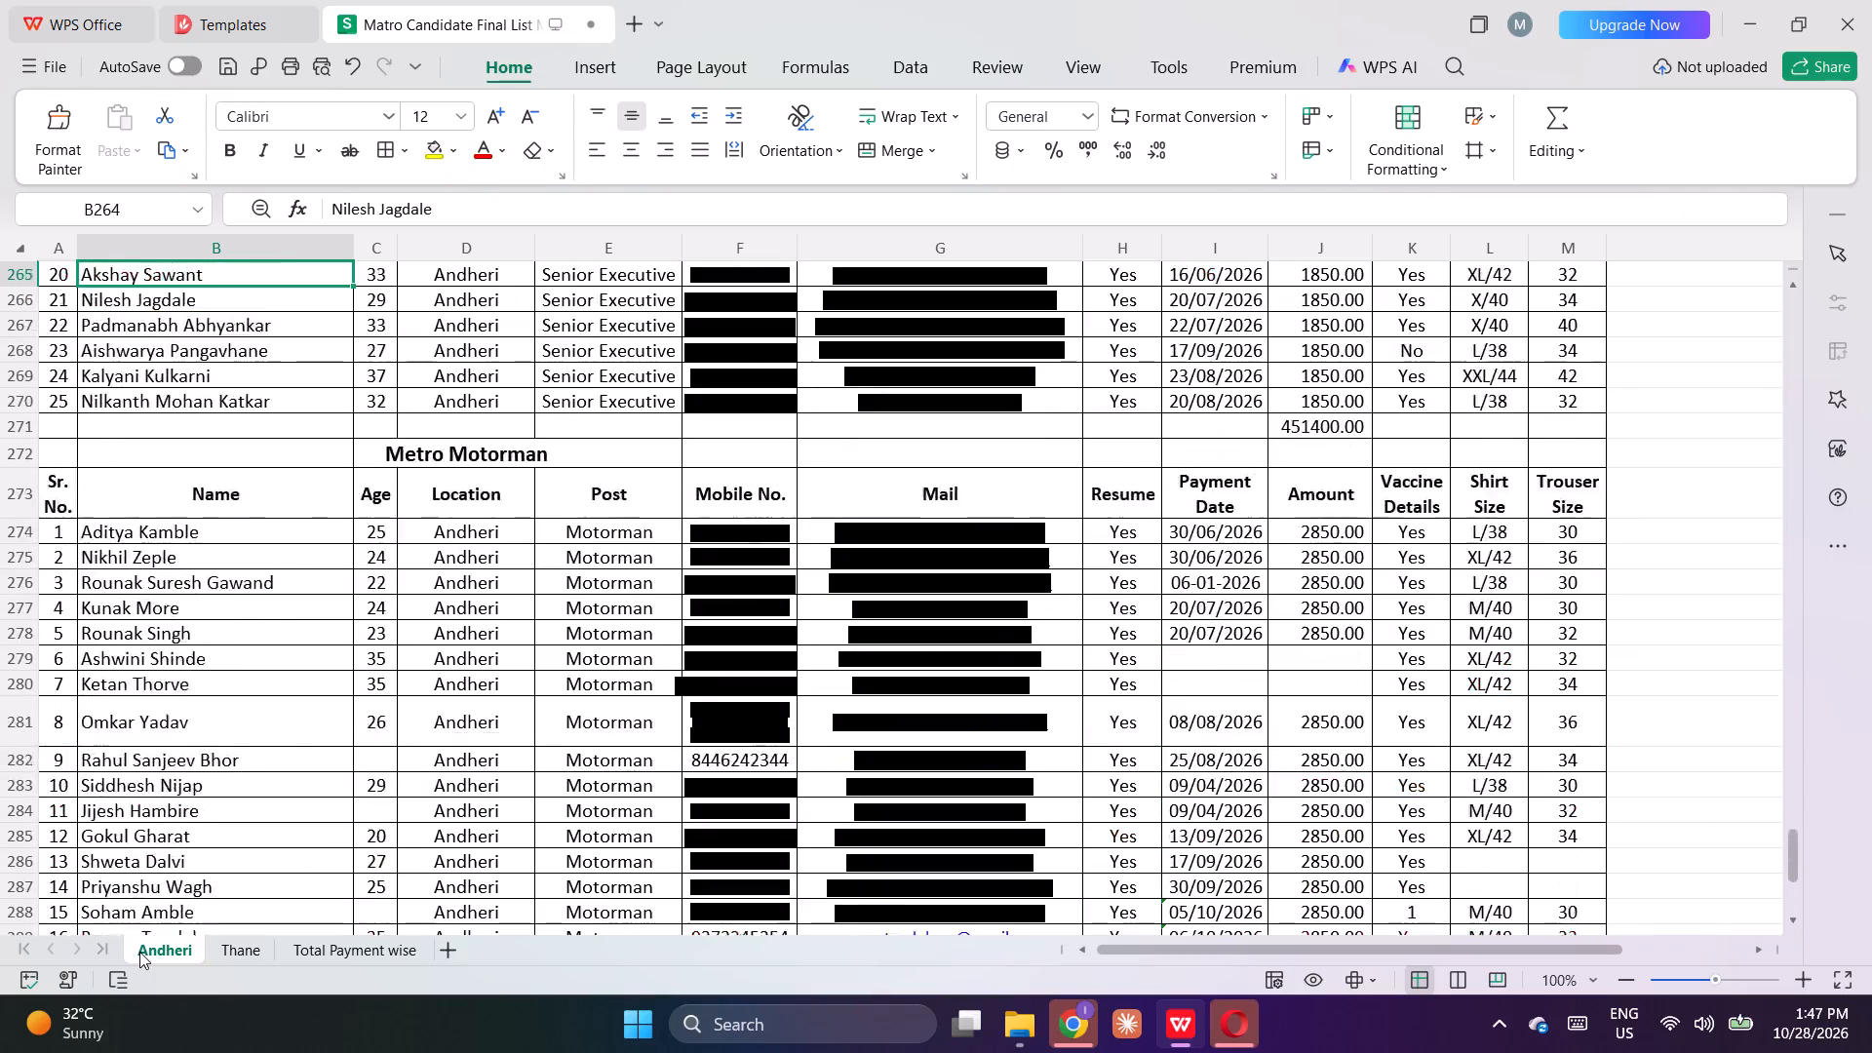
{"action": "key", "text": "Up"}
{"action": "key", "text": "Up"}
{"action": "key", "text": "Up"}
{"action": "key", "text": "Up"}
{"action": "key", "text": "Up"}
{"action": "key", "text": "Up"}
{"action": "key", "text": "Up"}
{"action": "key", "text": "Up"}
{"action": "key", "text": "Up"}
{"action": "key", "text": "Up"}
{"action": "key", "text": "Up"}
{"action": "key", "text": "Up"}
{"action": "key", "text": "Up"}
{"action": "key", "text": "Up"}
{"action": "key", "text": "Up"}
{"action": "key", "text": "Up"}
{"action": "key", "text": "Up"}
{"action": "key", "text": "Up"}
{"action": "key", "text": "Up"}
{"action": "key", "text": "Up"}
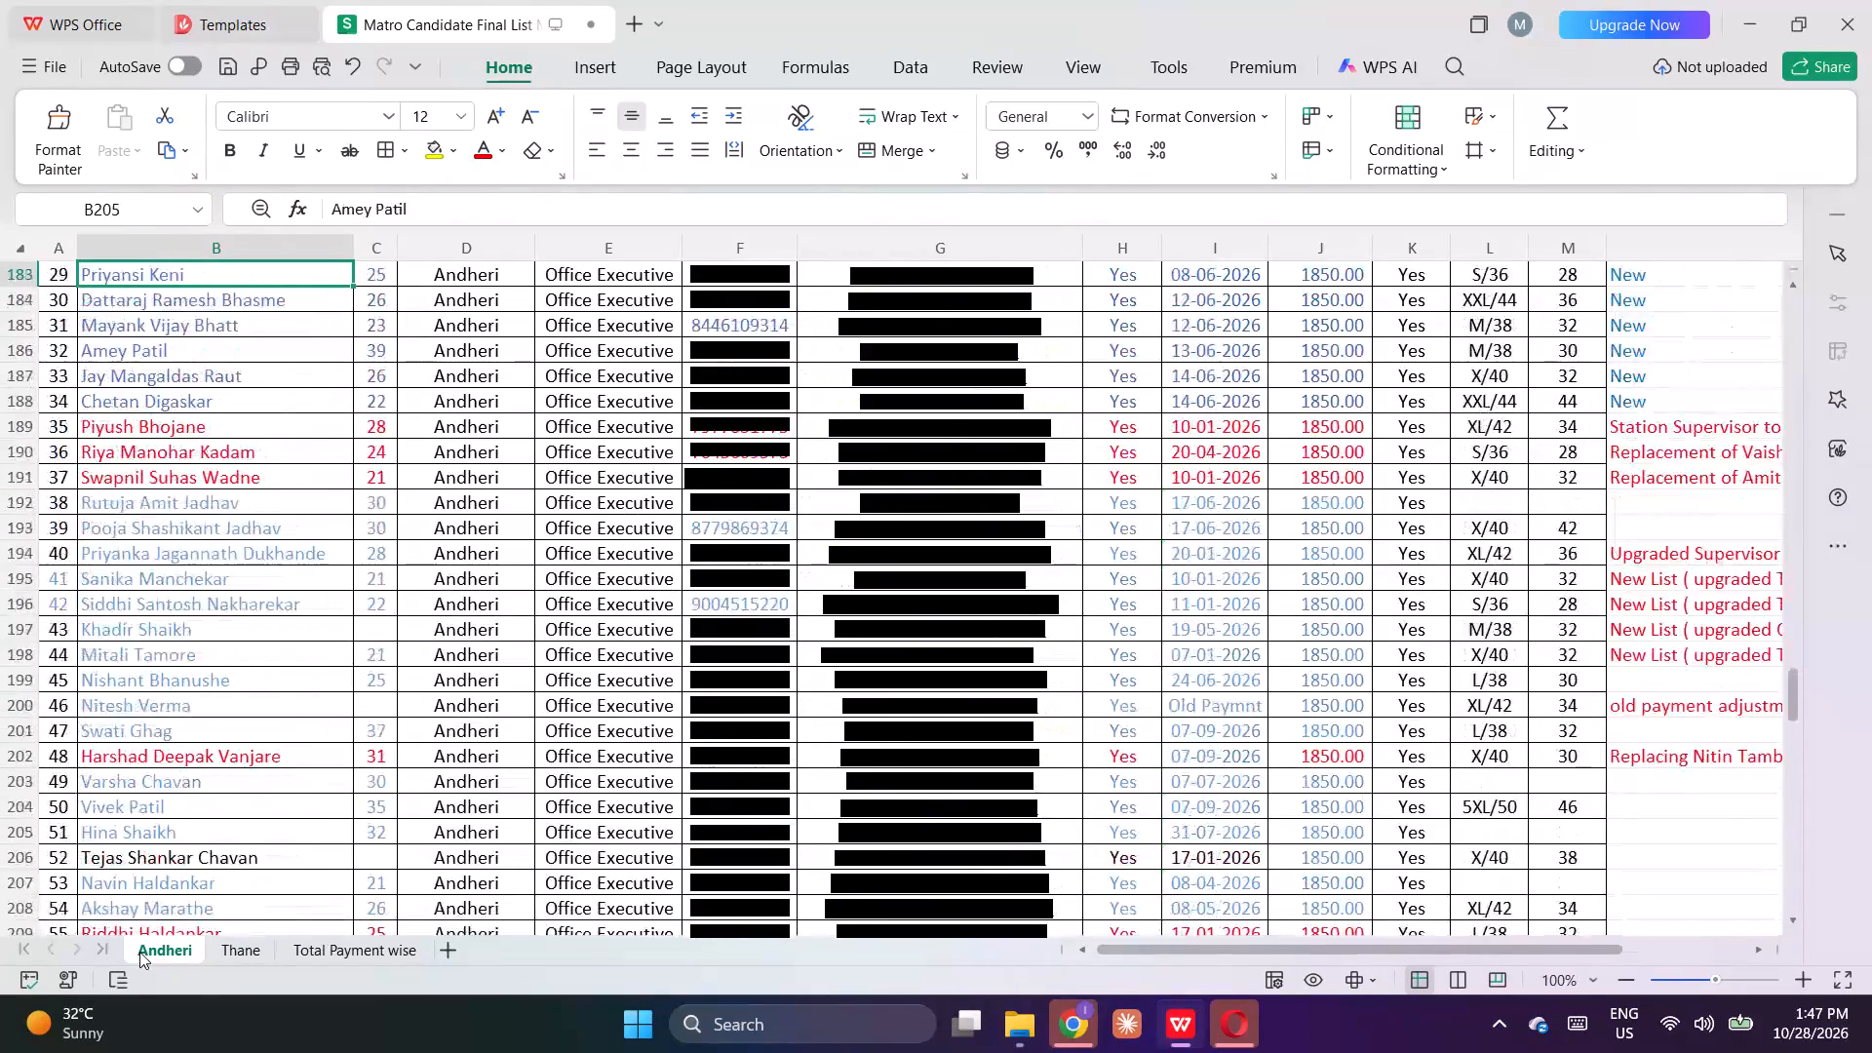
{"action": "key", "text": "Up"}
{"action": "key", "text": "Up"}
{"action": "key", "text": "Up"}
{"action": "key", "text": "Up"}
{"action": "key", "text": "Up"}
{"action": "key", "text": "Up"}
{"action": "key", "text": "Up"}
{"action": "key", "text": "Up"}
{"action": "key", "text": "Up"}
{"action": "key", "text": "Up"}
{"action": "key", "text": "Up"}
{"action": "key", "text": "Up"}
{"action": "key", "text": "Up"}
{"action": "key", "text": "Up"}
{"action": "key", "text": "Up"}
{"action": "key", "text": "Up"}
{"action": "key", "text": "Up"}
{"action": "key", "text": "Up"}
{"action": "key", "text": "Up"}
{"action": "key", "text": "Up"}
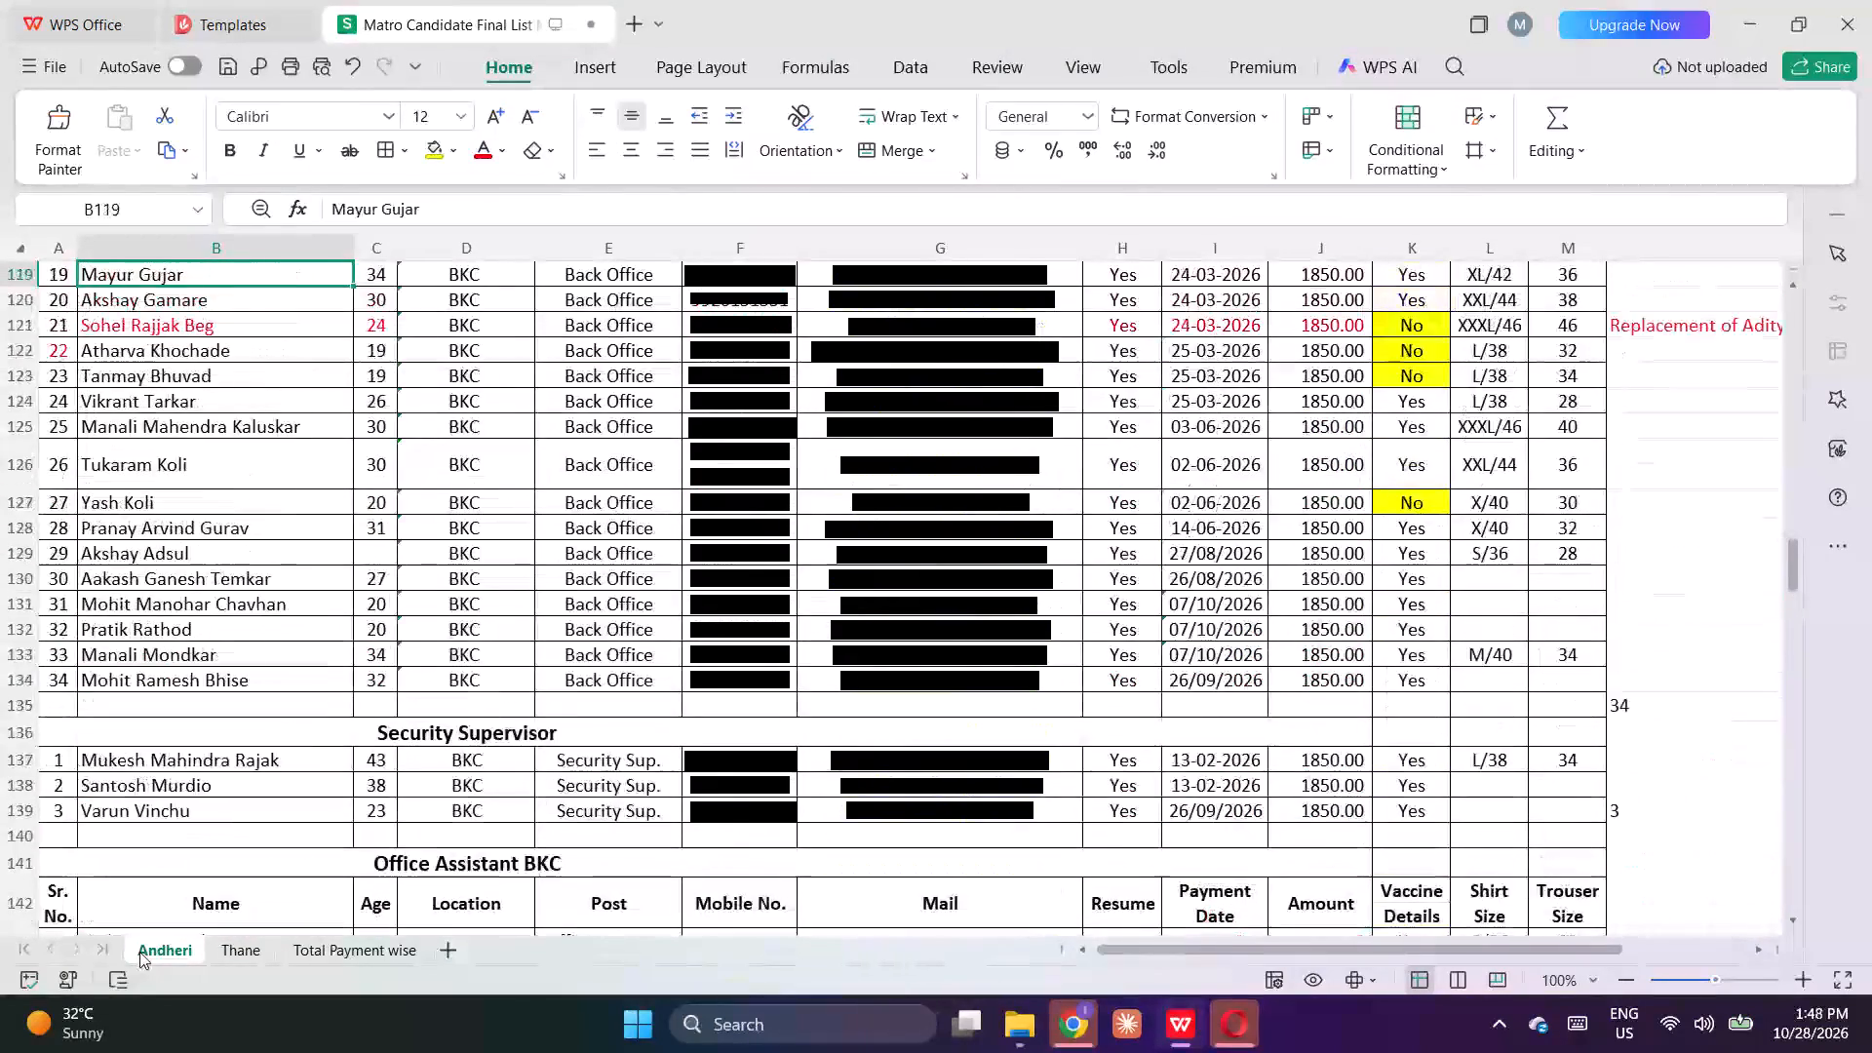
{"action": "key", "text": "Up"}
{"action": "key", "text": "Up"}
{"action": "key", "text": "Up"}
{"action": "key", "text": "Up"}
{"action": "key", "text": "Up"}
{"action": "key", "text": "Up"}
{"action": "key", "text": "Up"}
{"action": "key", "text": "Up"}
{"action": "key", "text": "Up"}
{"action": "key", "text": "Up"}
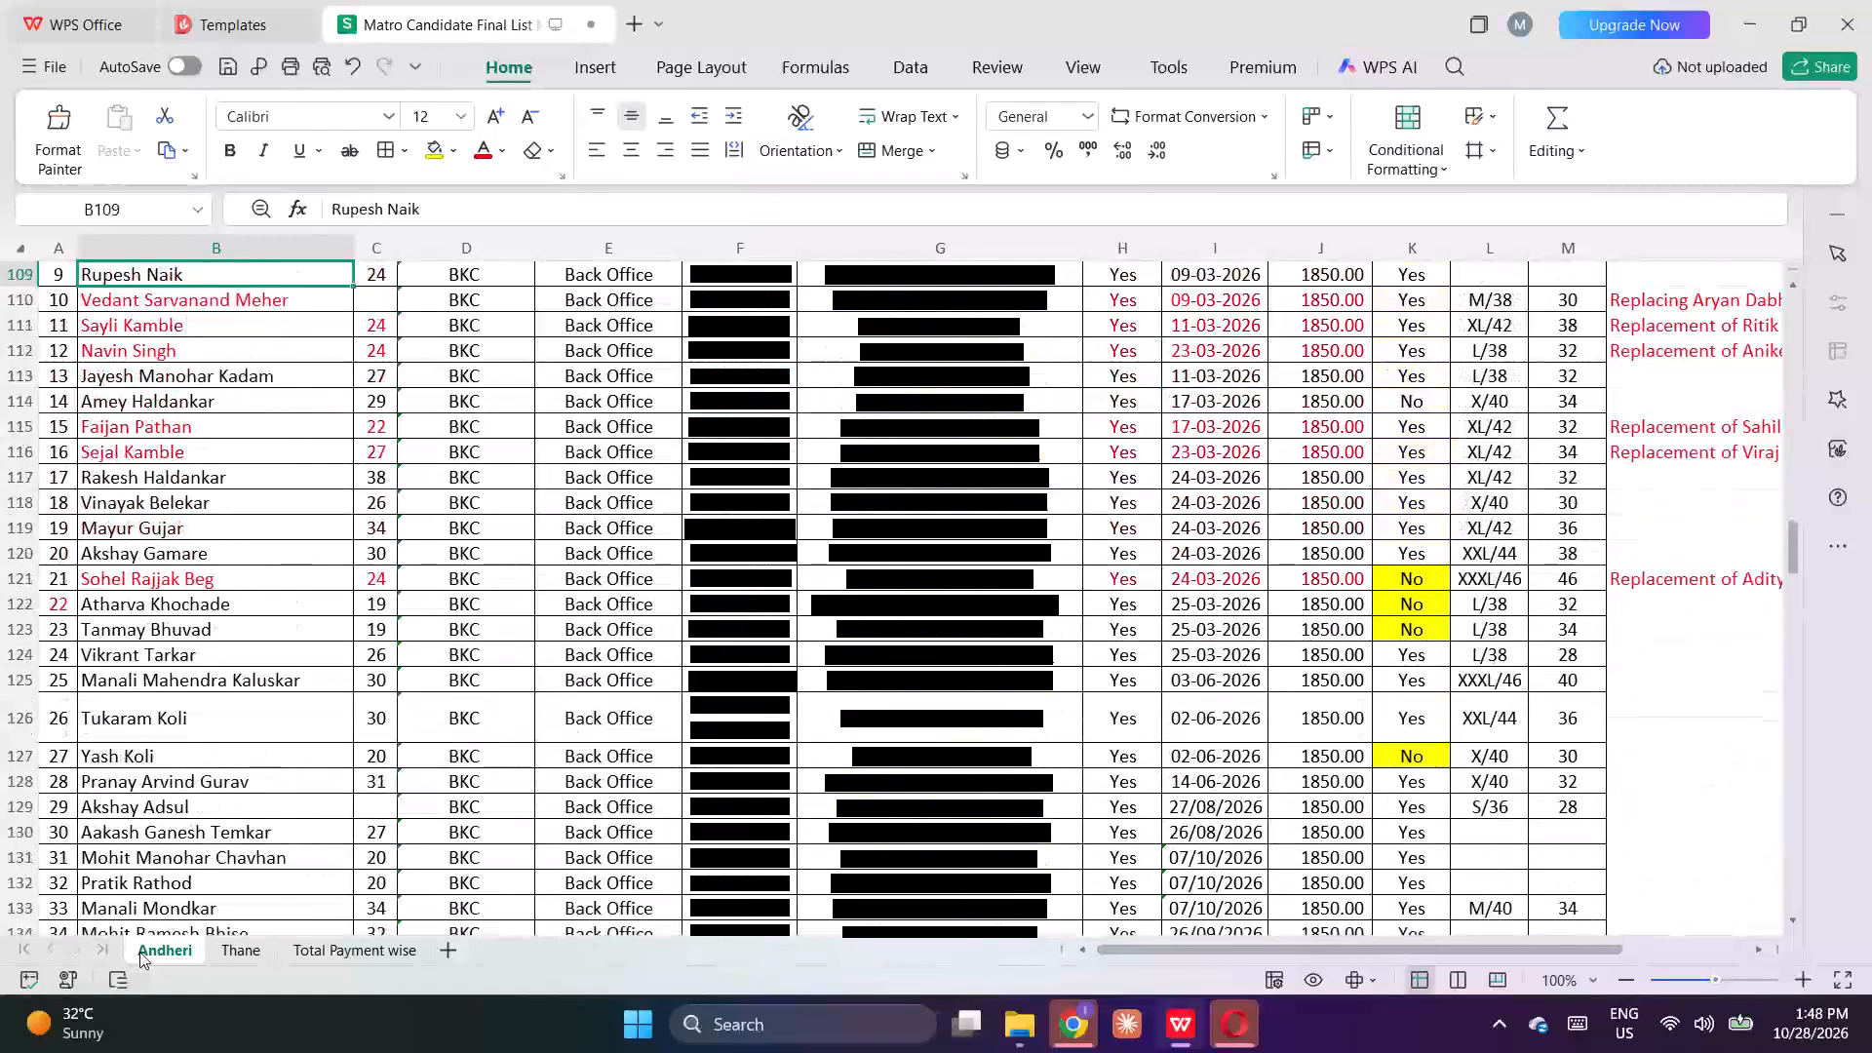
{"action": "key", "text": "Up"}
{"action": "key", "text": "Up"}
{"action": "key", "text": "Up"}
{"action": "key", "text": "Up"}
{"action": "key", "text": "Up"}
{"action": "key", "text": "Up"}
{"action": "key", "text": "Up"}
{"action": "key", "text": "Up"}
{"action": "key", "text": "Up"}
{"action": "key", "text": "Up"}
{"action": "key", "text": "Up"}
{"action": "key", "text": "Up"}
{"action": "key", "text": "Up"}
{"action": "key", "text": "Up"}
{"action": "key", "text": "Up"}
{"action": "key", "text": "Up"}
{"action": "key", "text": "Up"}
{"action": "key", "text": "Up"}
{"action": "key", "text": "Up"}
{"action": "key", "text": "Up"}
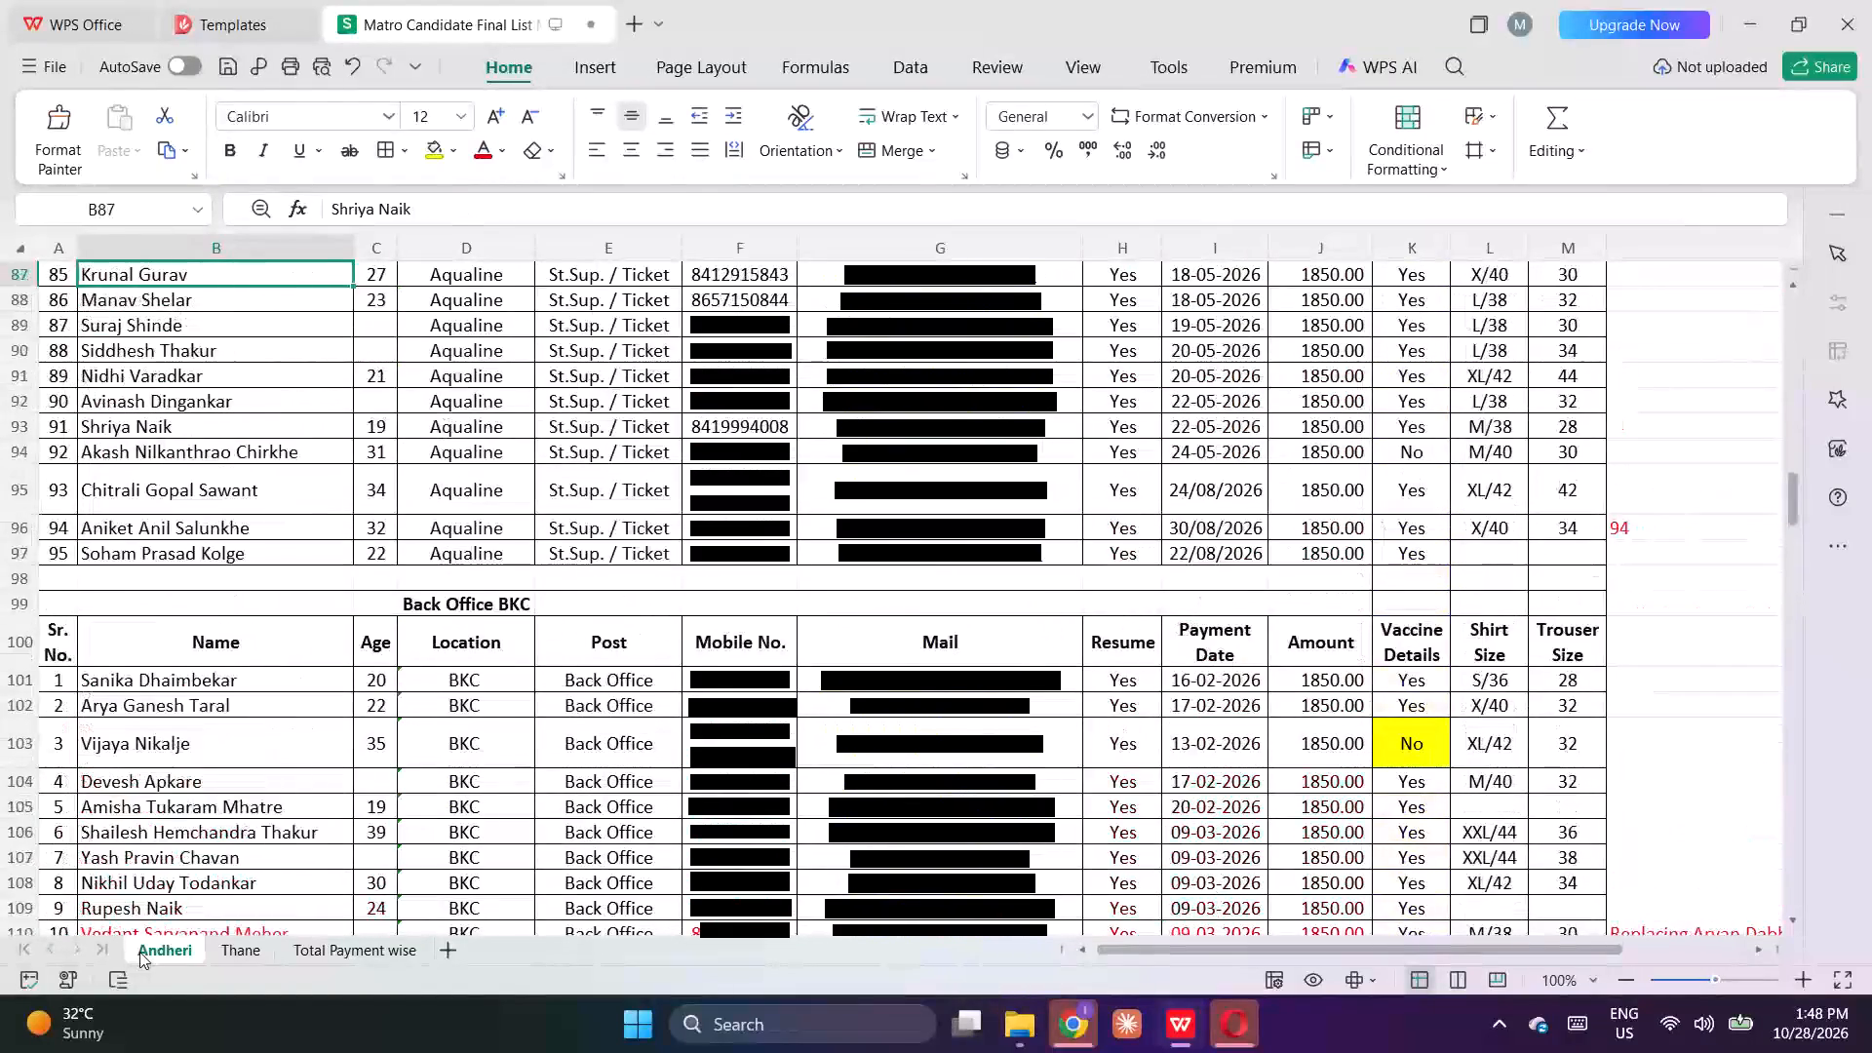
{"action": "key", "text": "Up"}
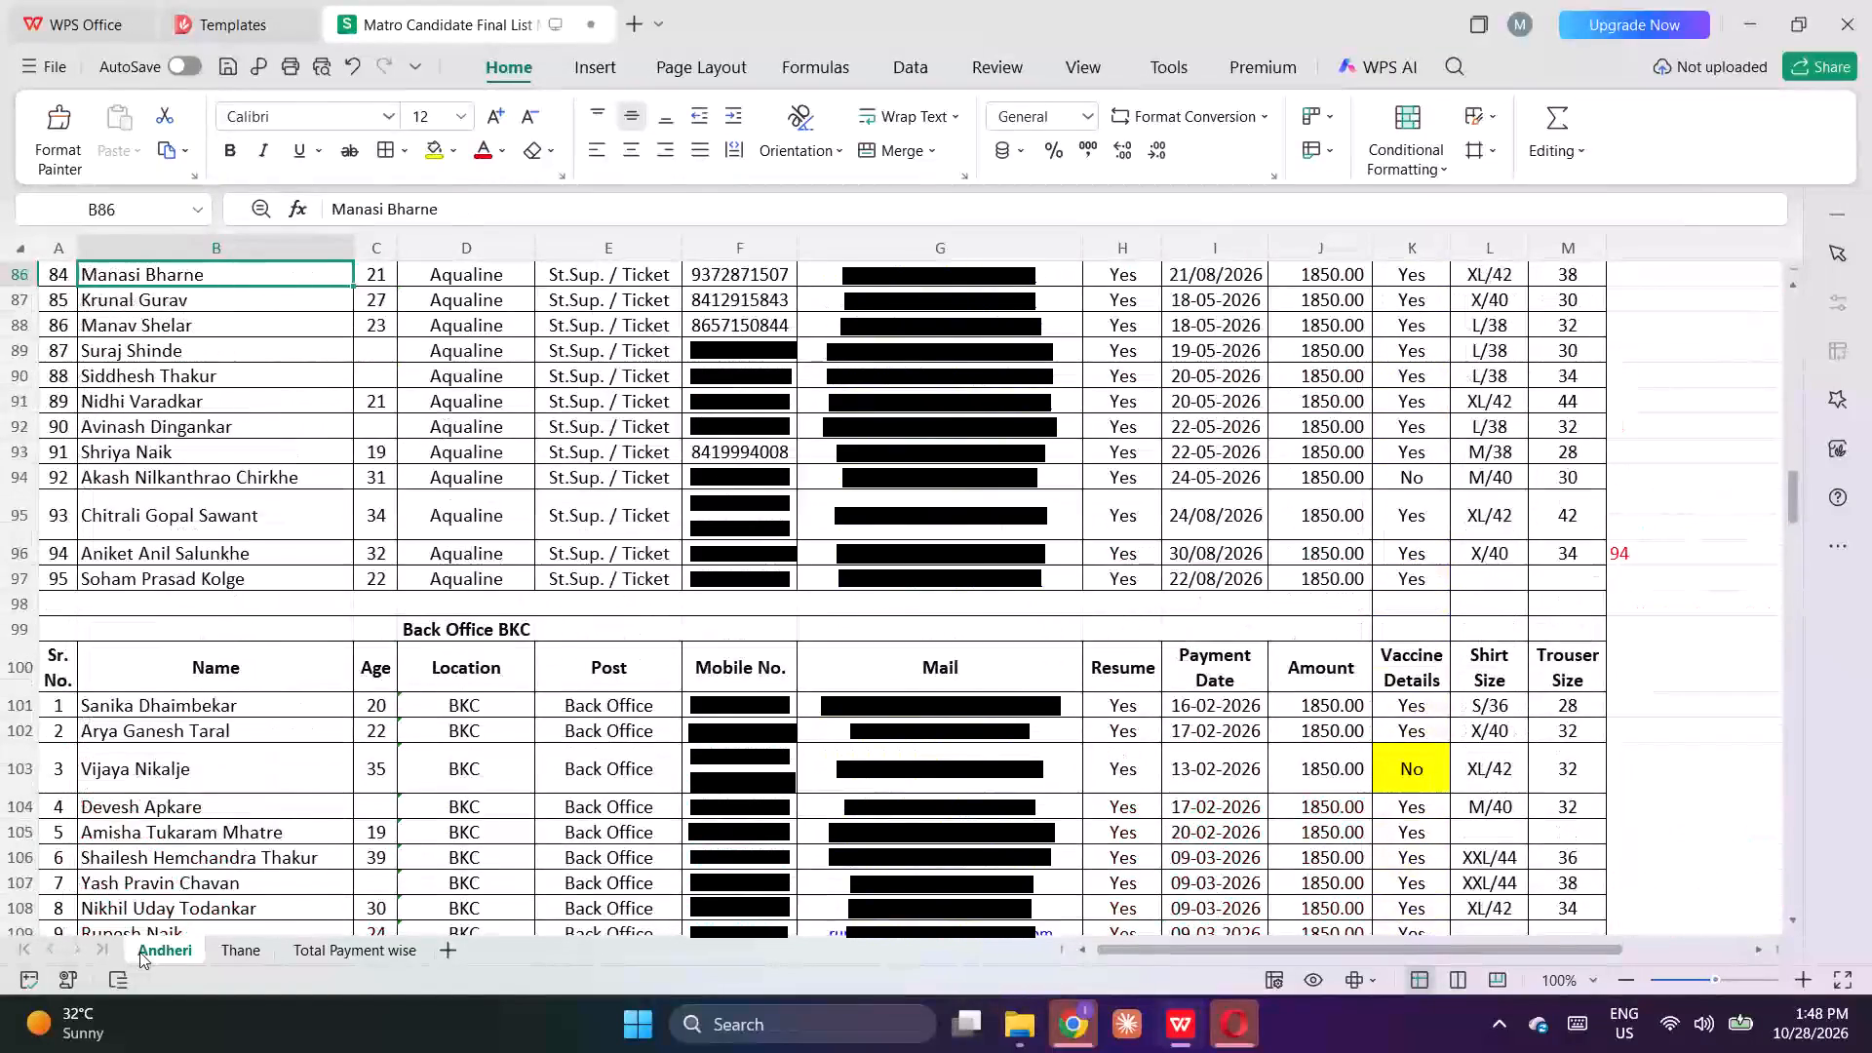
Insert one blank row at row 98, beneath serial number 95 of the Aqualine St.Sup. / Ticket table.
{"action": "left_click", "coordinate": [26, 603]}
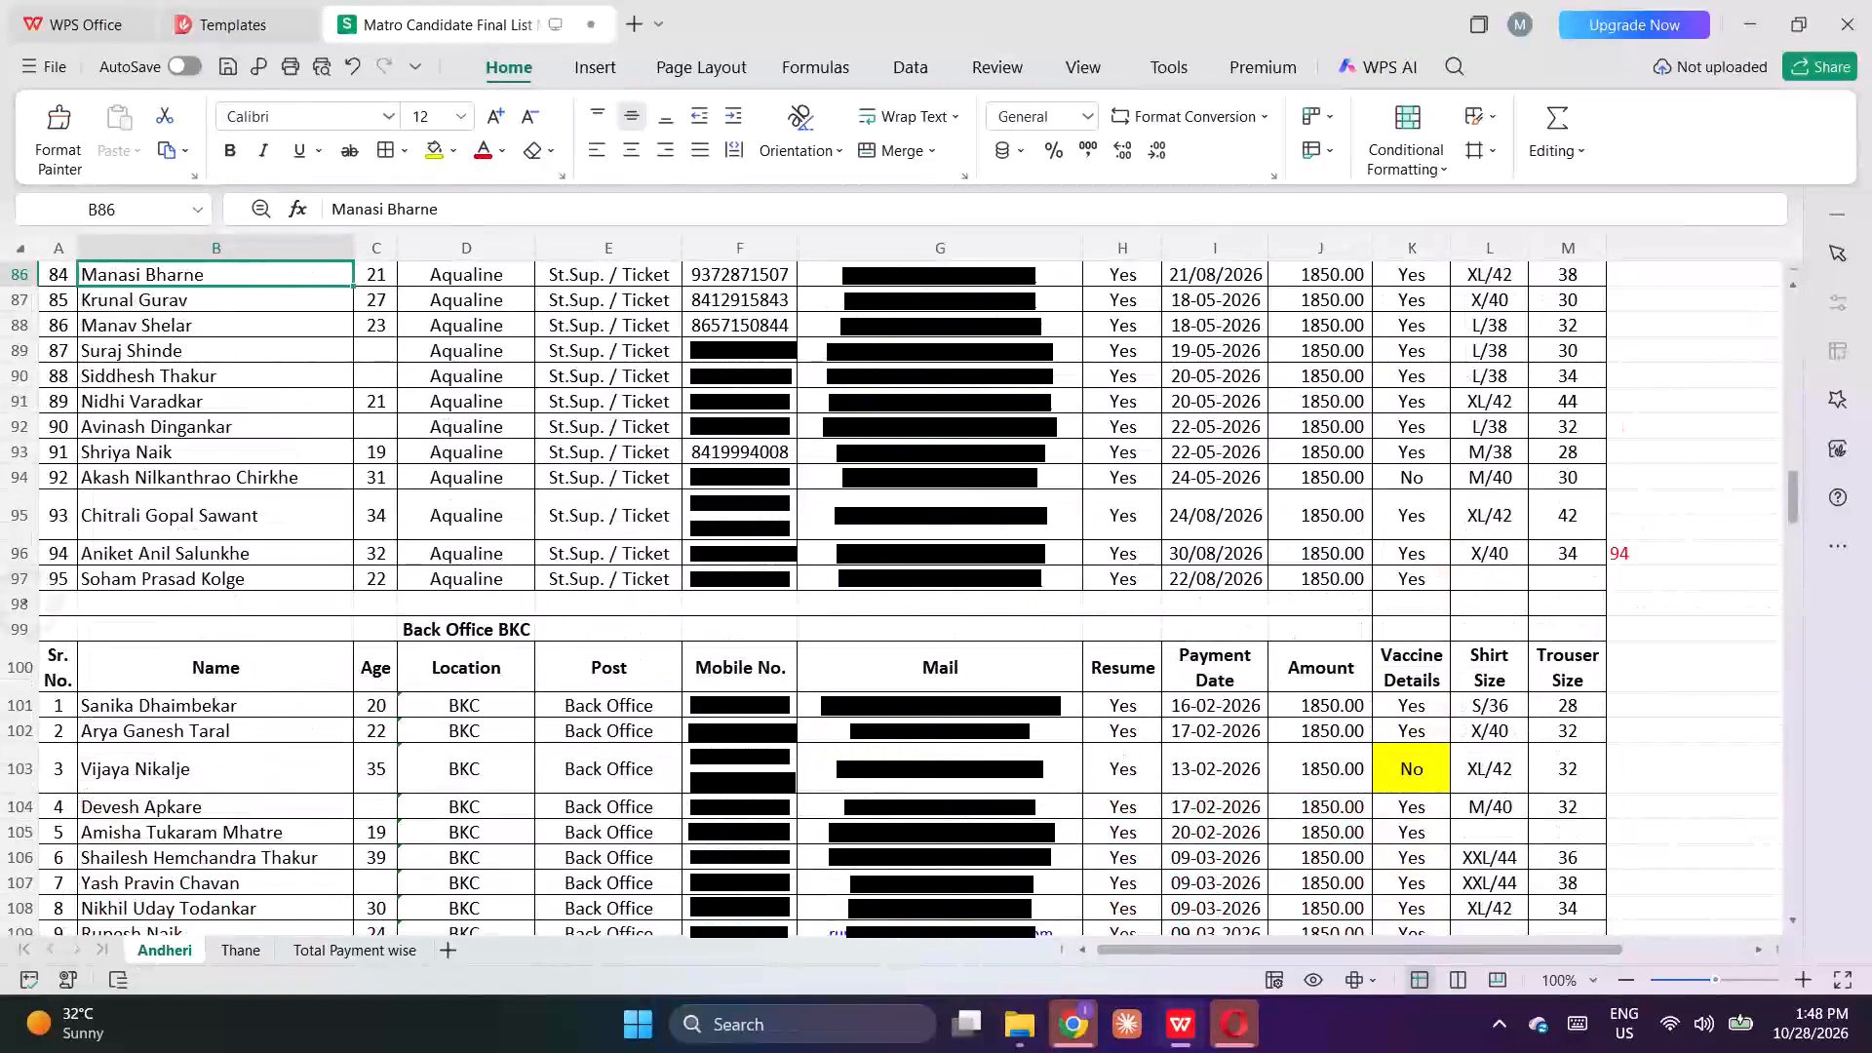
{"action": "left_click", "coordinate": [338, 296]}
{"action": "left_click", "coordinate": [332, 291]}
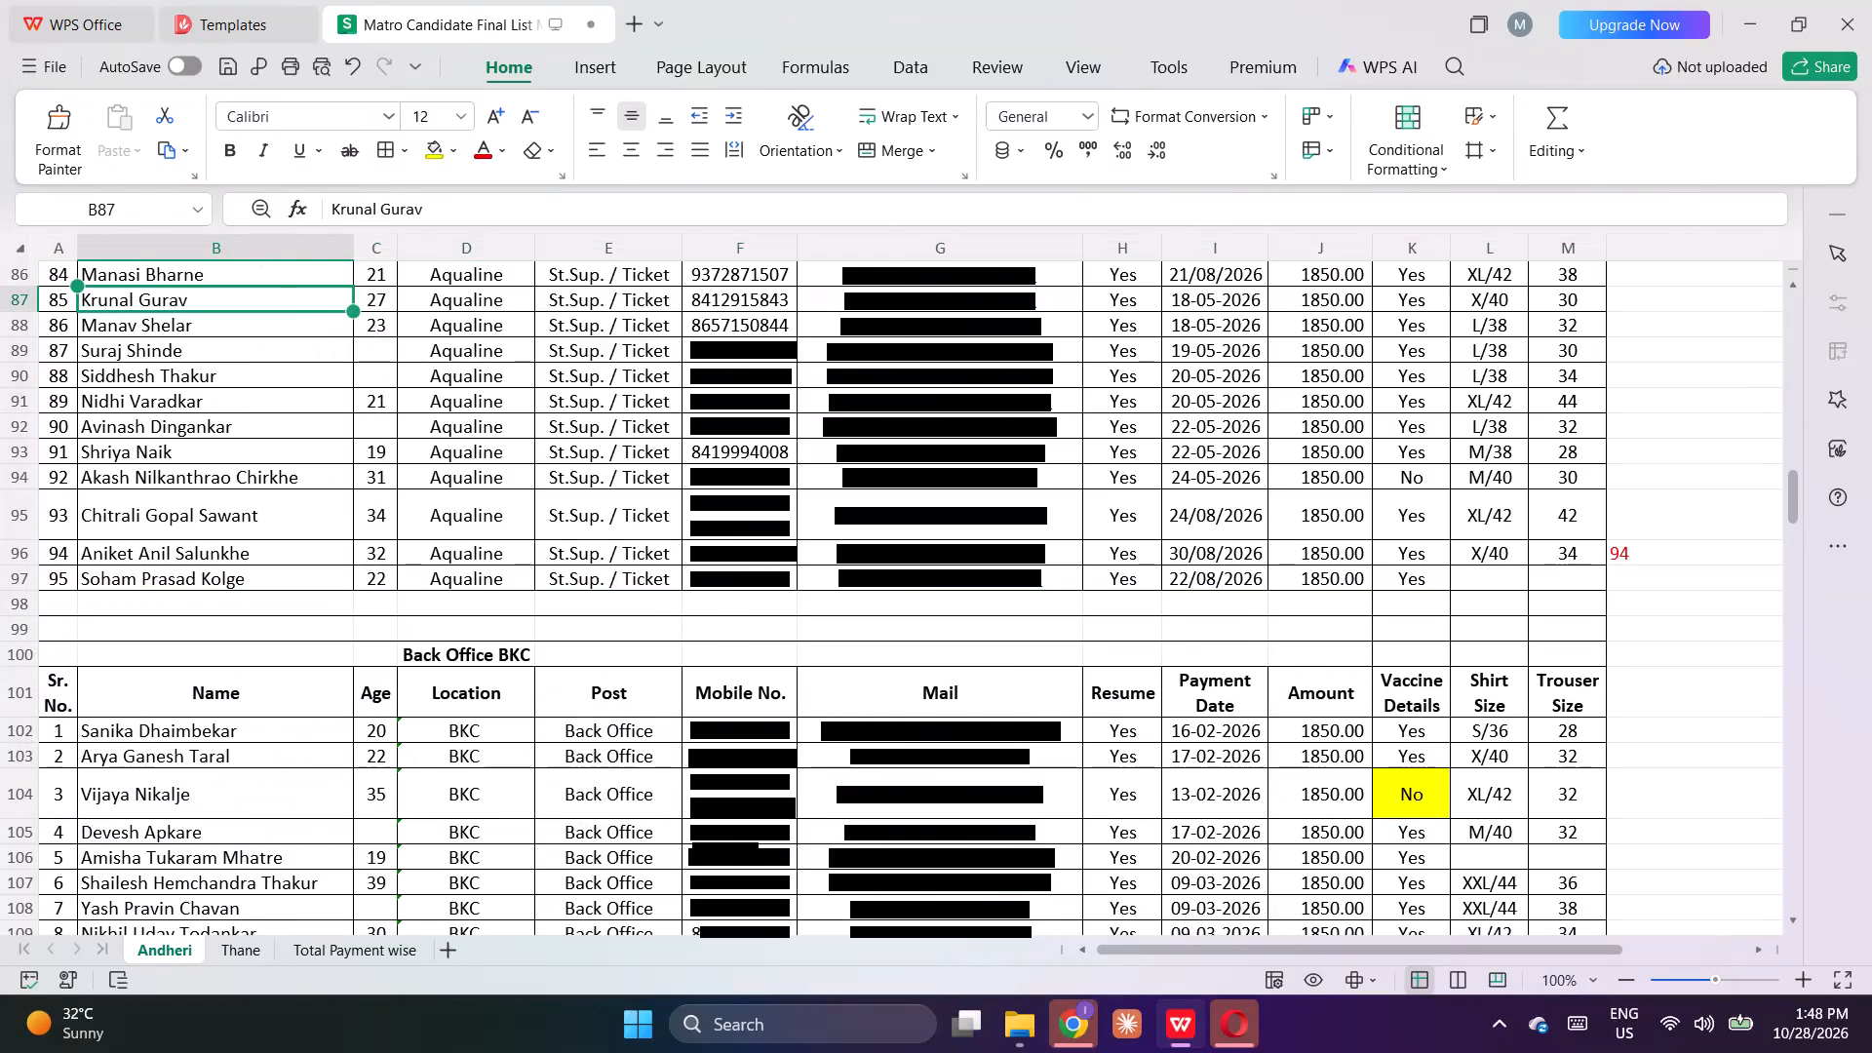
Insert 10 more blank rows above row 98, between the Aqualine entries and the Back Office BKC table.
{"action": "left_click", "coordinate": [44, 605]}
{"action": "left_click", "coordinate": [24, 606]}
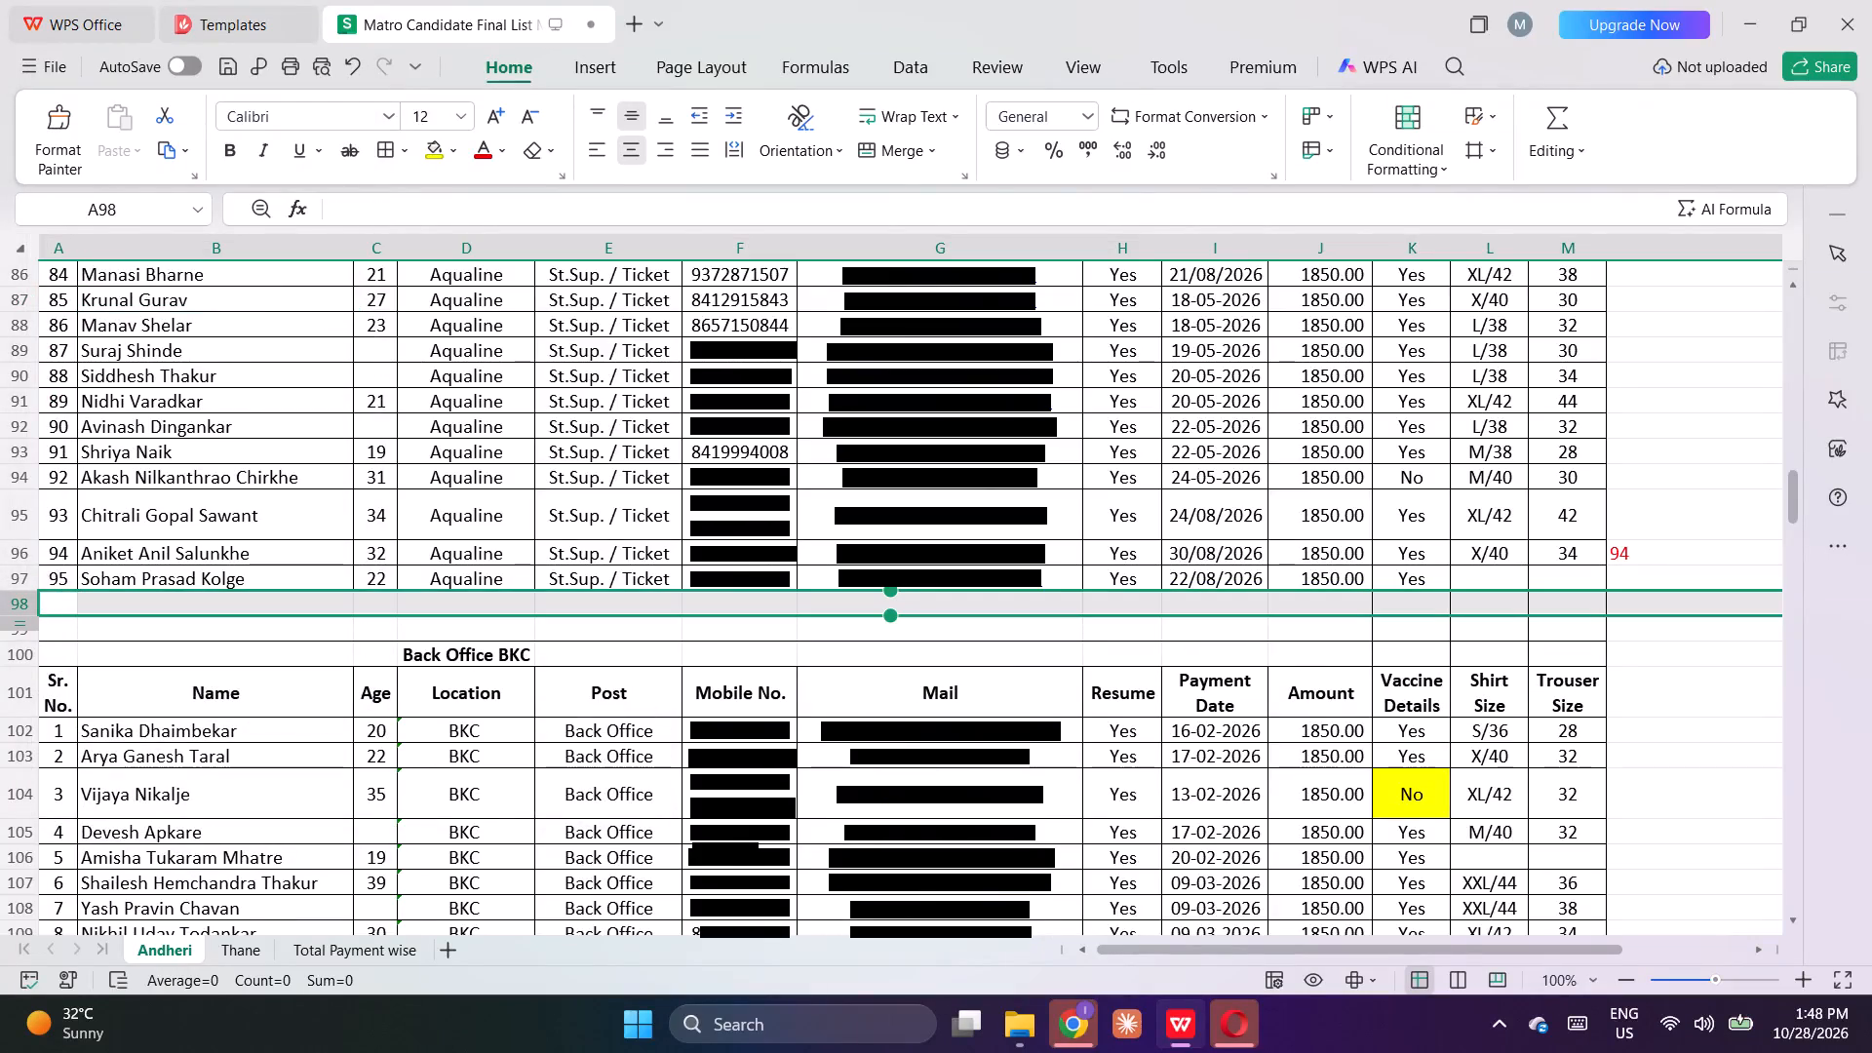
{"action": "left_click", "coordinate": [19, 601]}
{"action": "scroll", "coordinate": [19, 601], "scroll_direction": "left", "scroll_amount": 4}
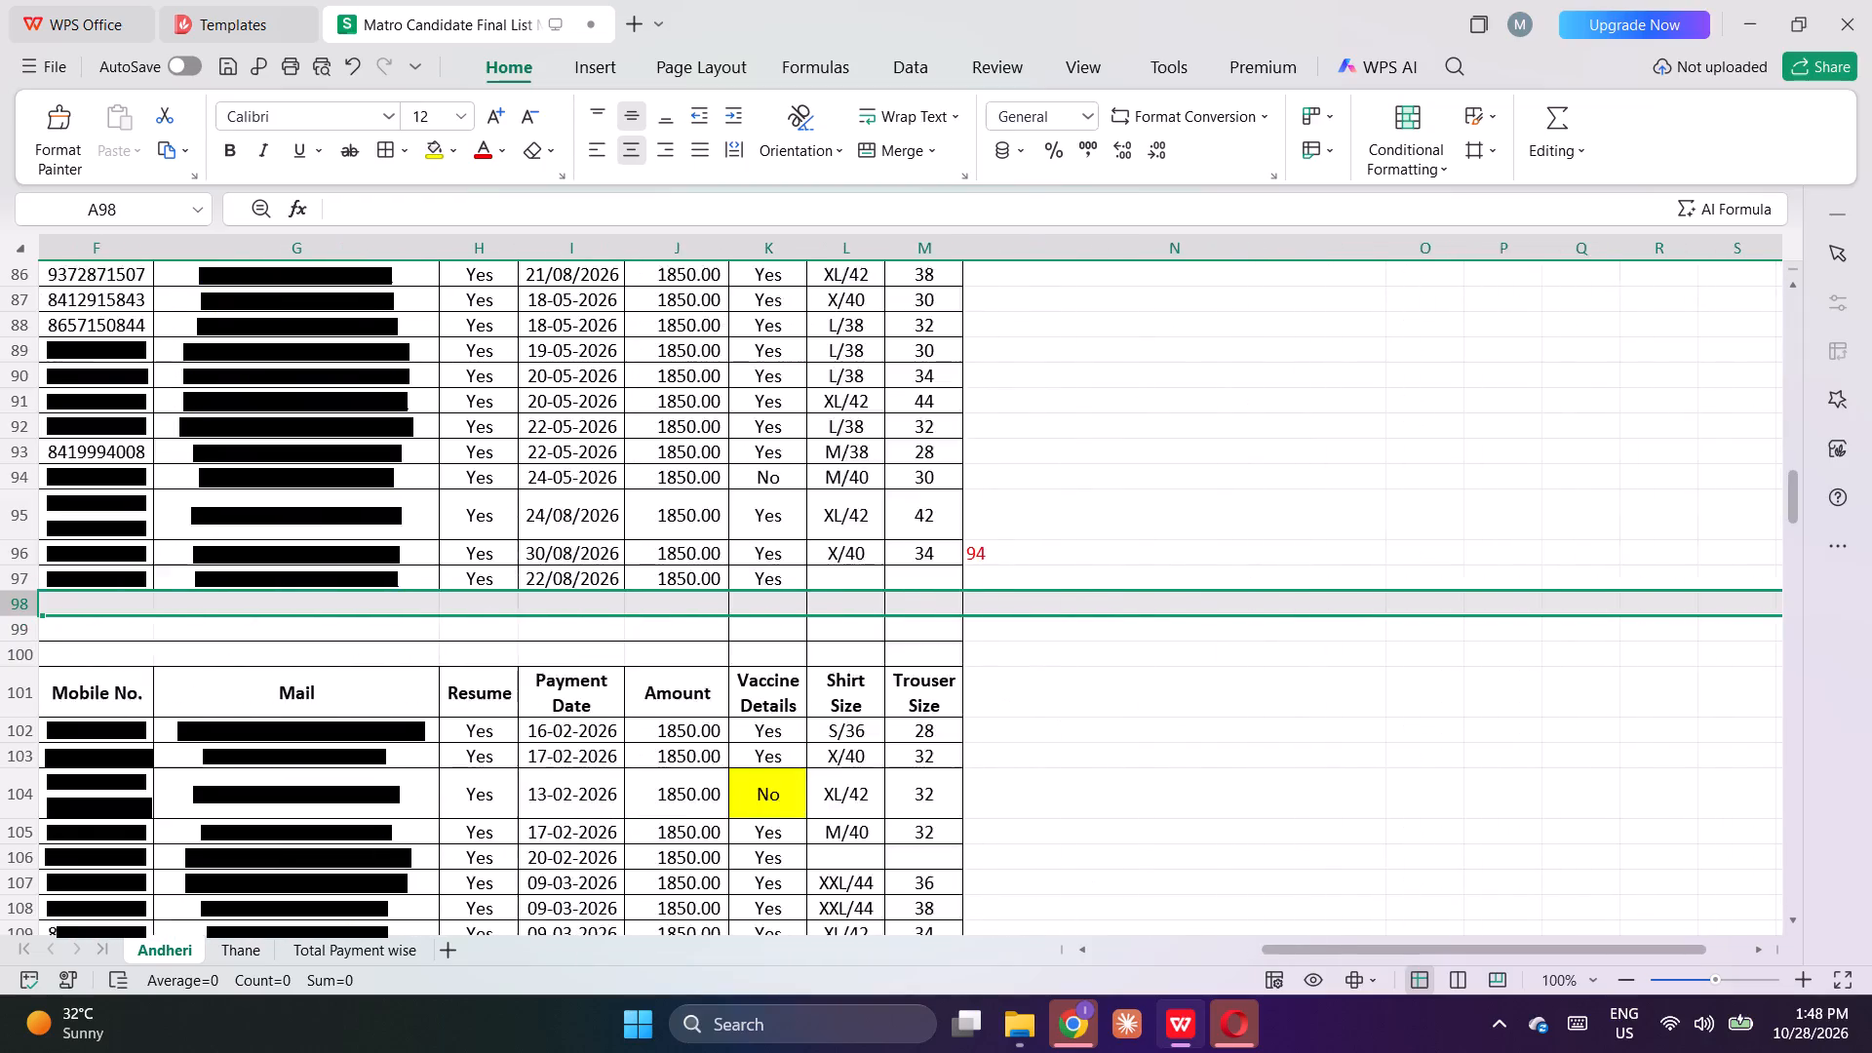
{"action": "key", "text": "Left"}
{"action": "key", "text": "Left"}
{"action": "key", "text": "Left"}
{"action": "key", "text": "Left"}
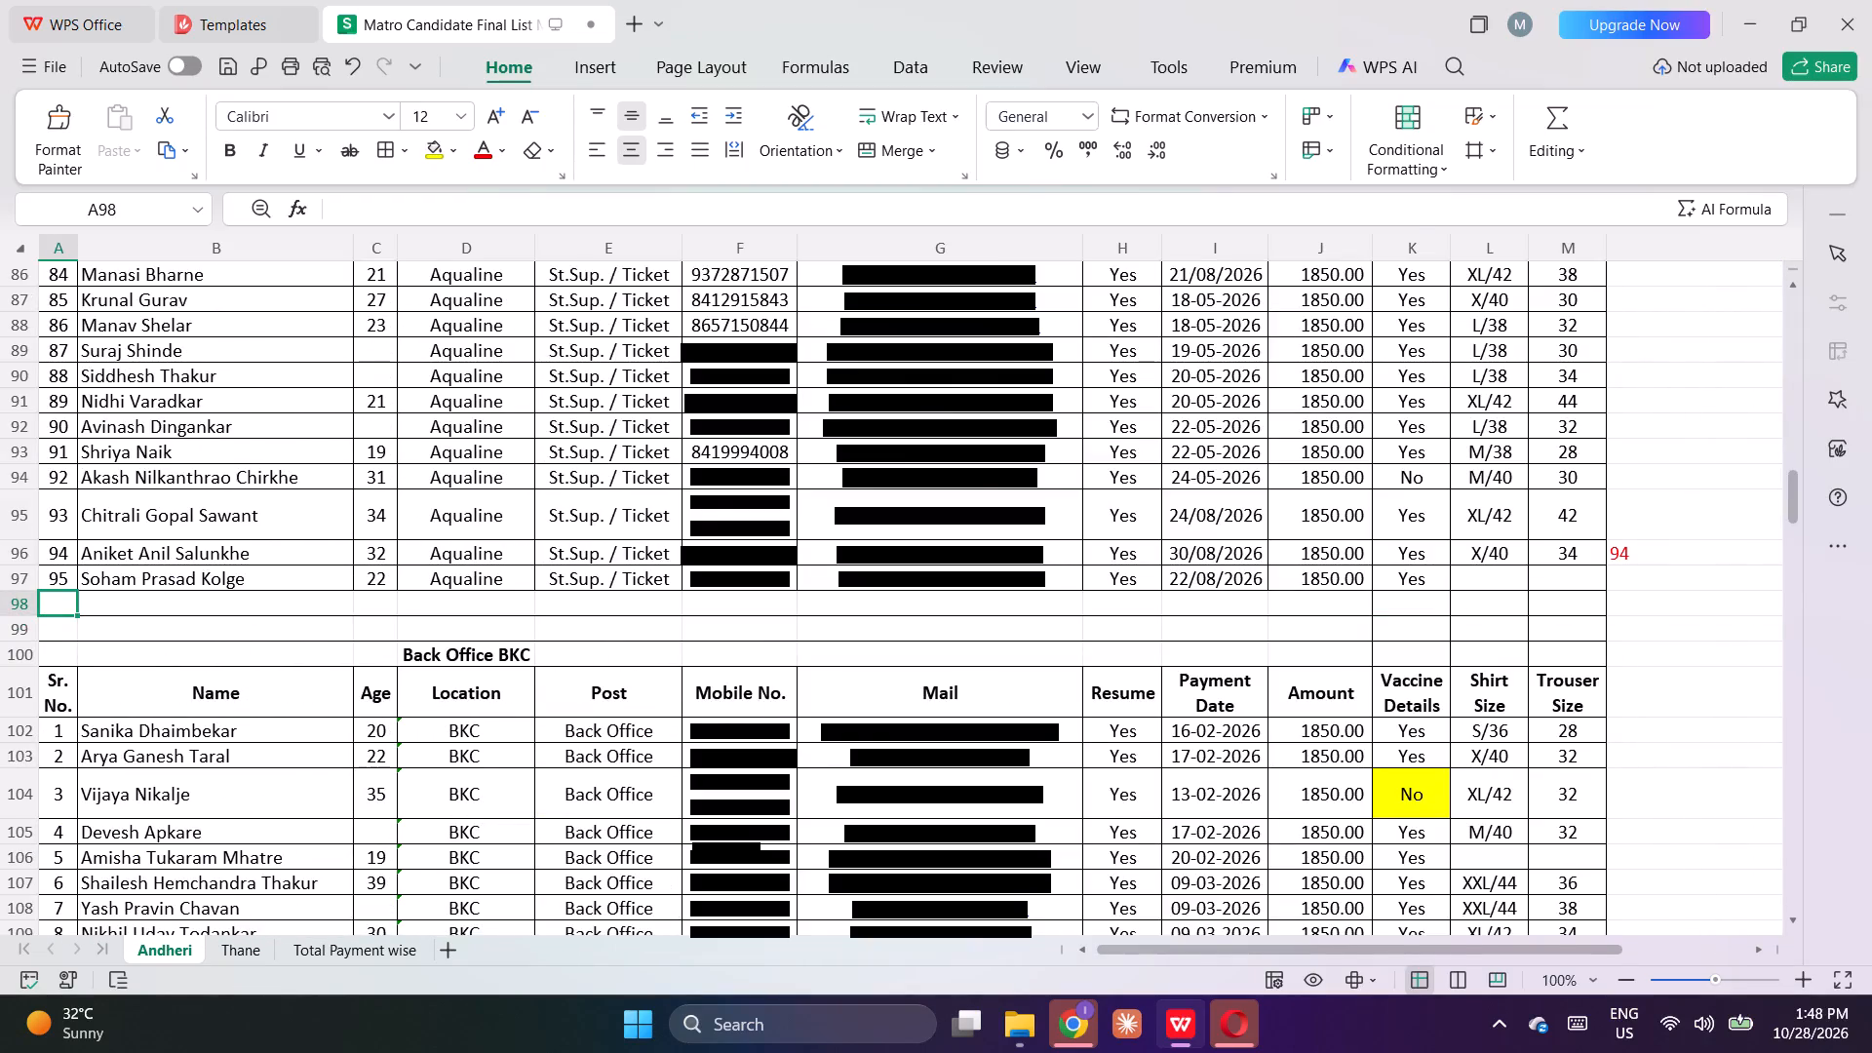
{"action": "left_click", "coordinate": [14, 606]}
{"action": "right_click", "coordinate": [14, 606]}
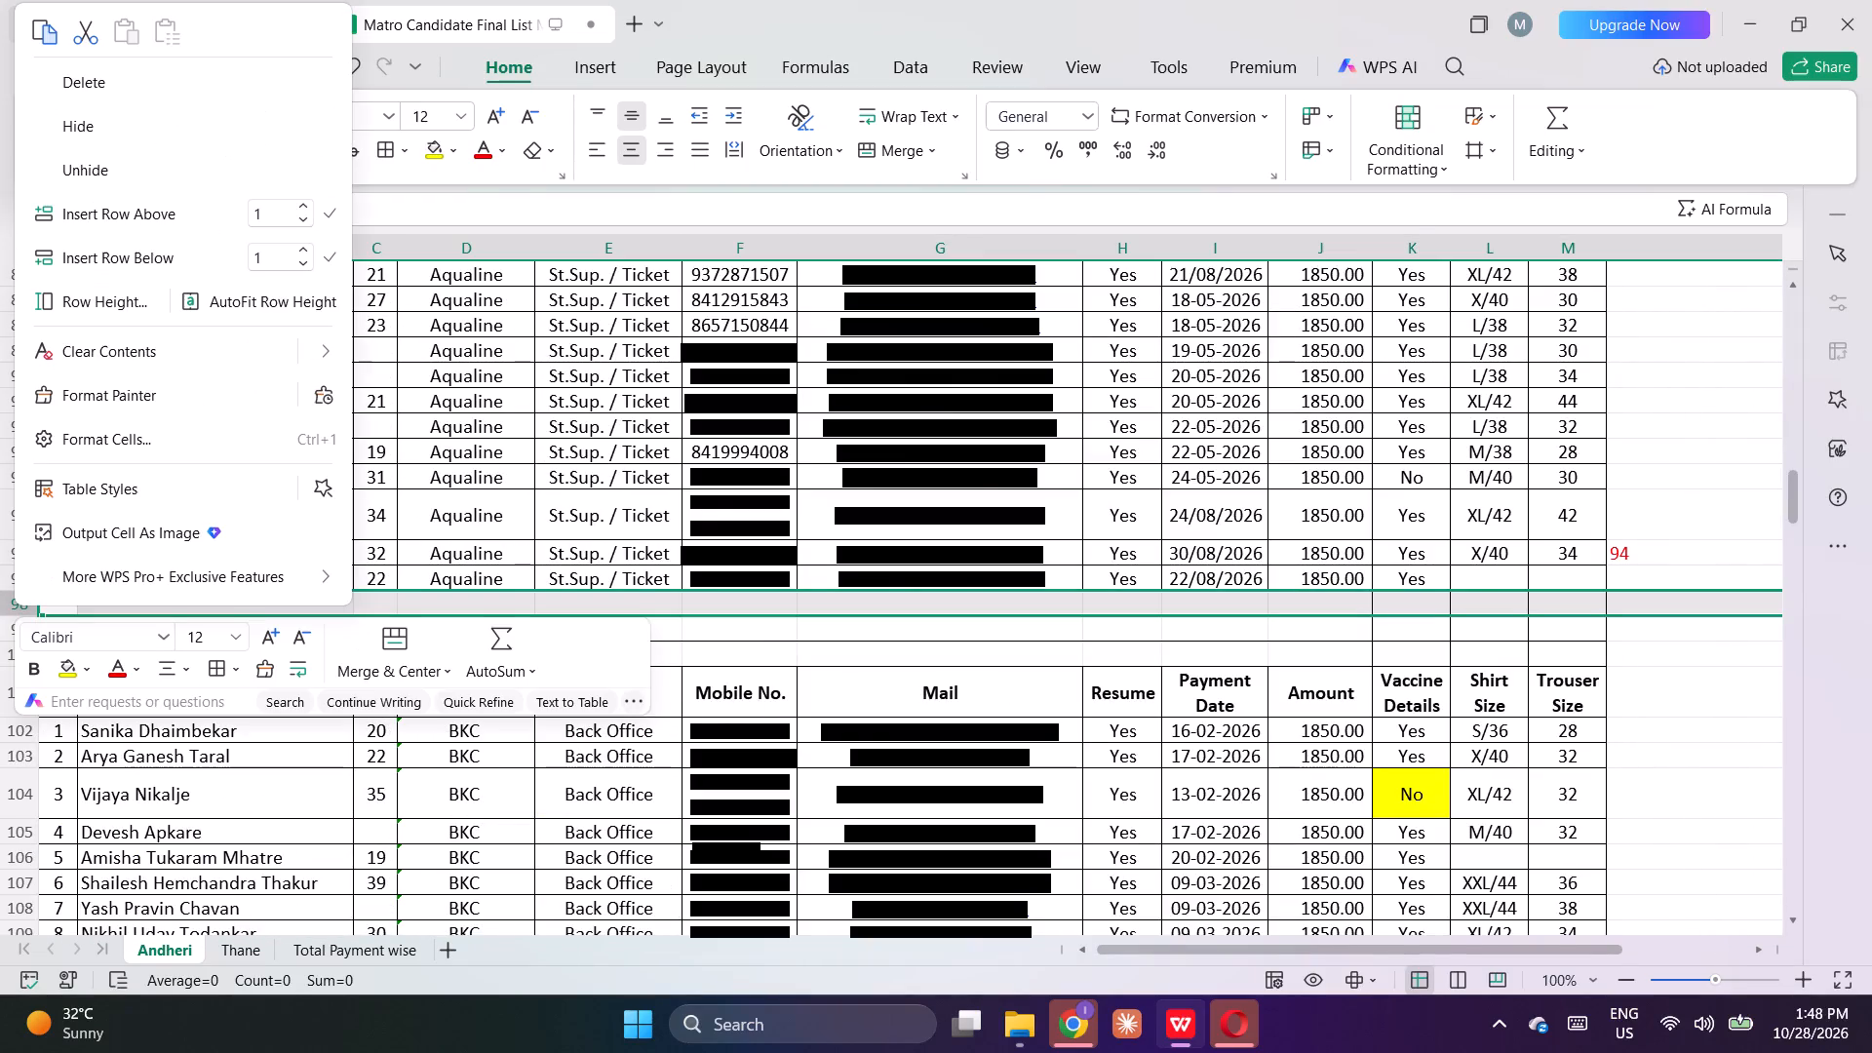
{"action": "triple_click", "coordinate": [310, 210]}
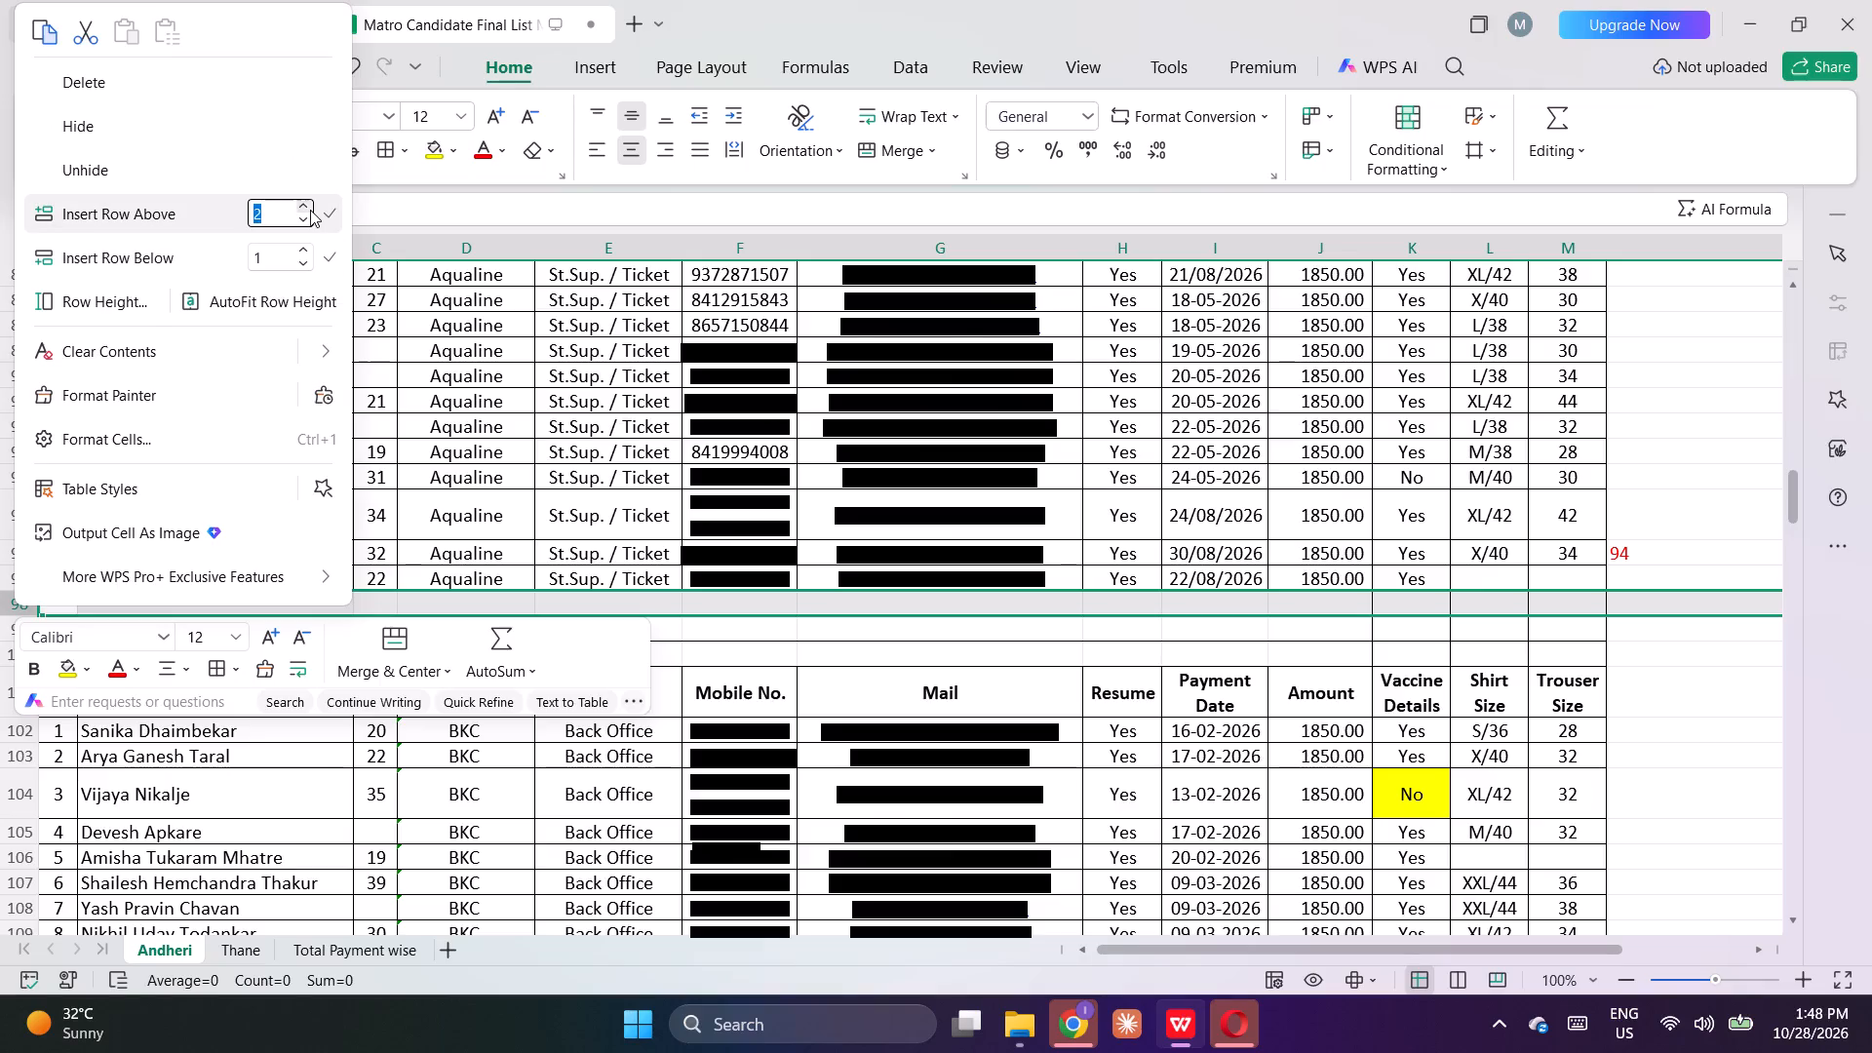
{"action": "triple_click", "coordinate": [310, 210]}
{"action": "double_click", "coordinate": [310, 210]}
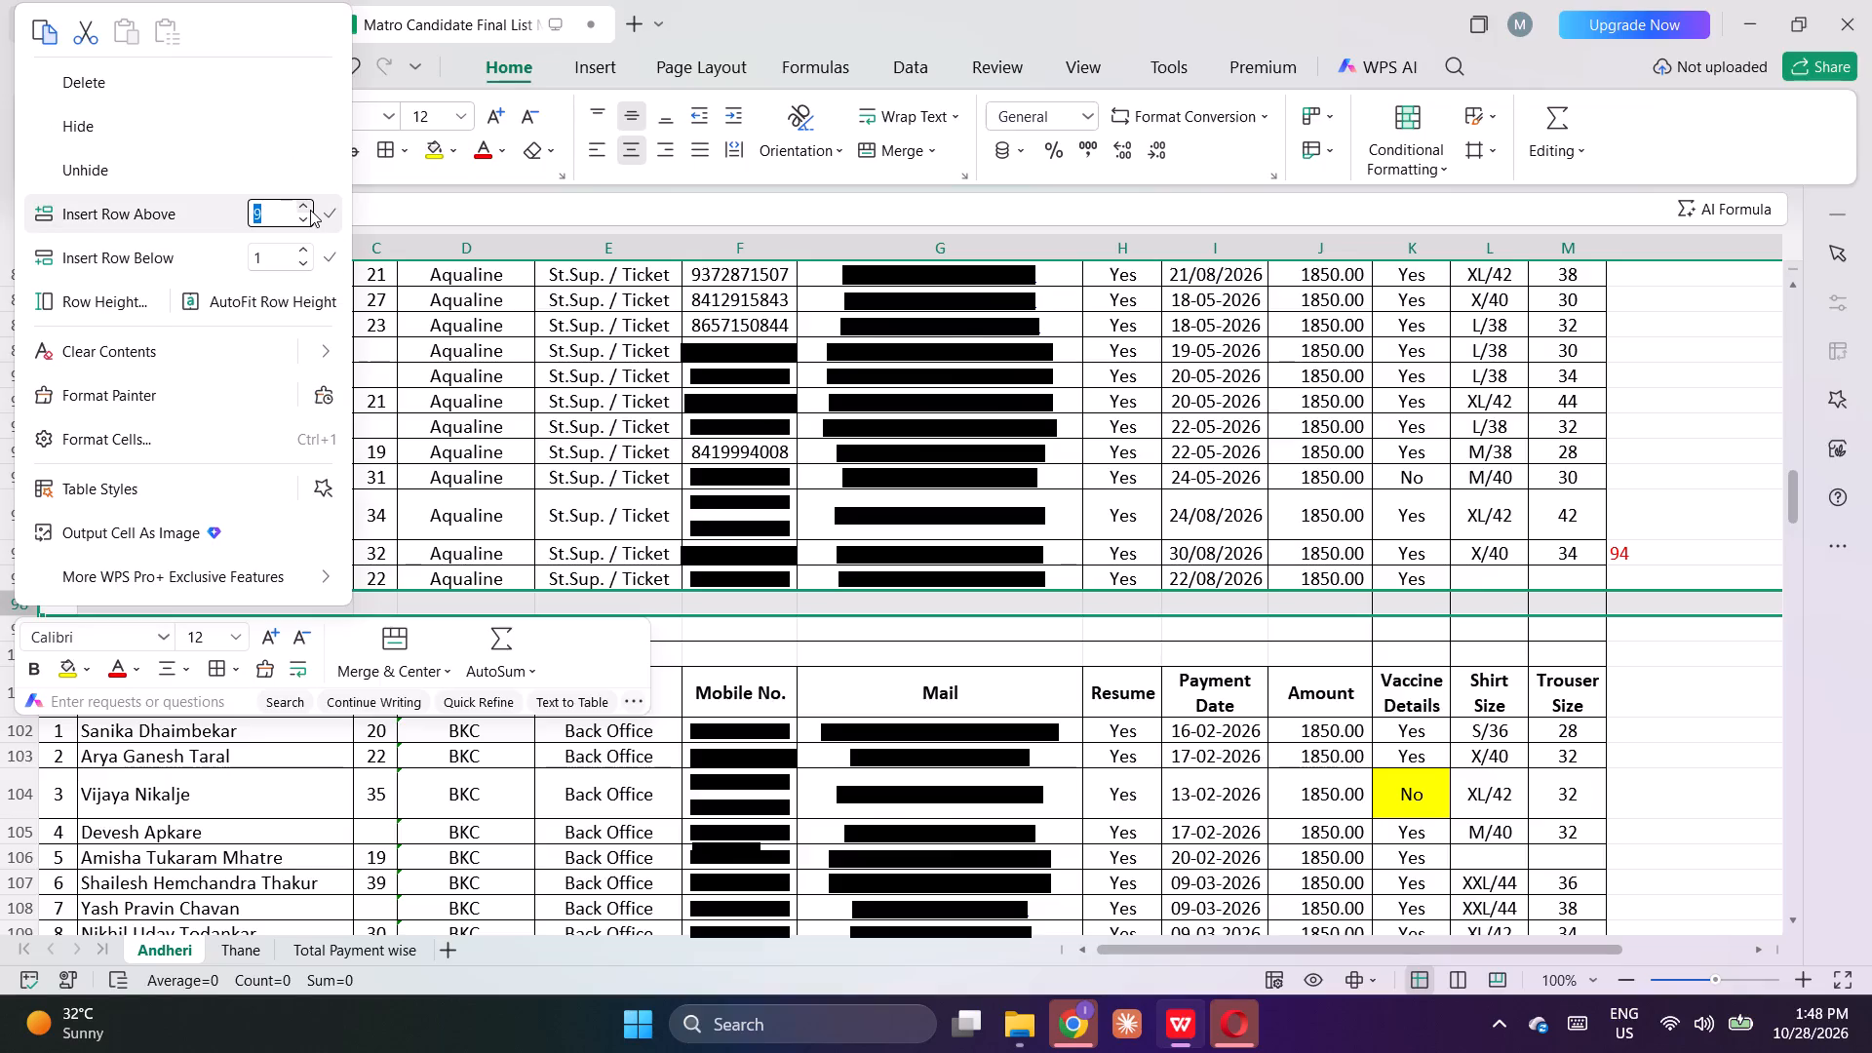
{"action": "left_click", "coordinate": [310, 210]}
{"action": "key", "text": "Return"}
Apply borders to the blank cells in rows 98–109, columns A to M, beneath the Aqualine St.Sup. / Ticket table.
{"action": "key", "text": "Left"}
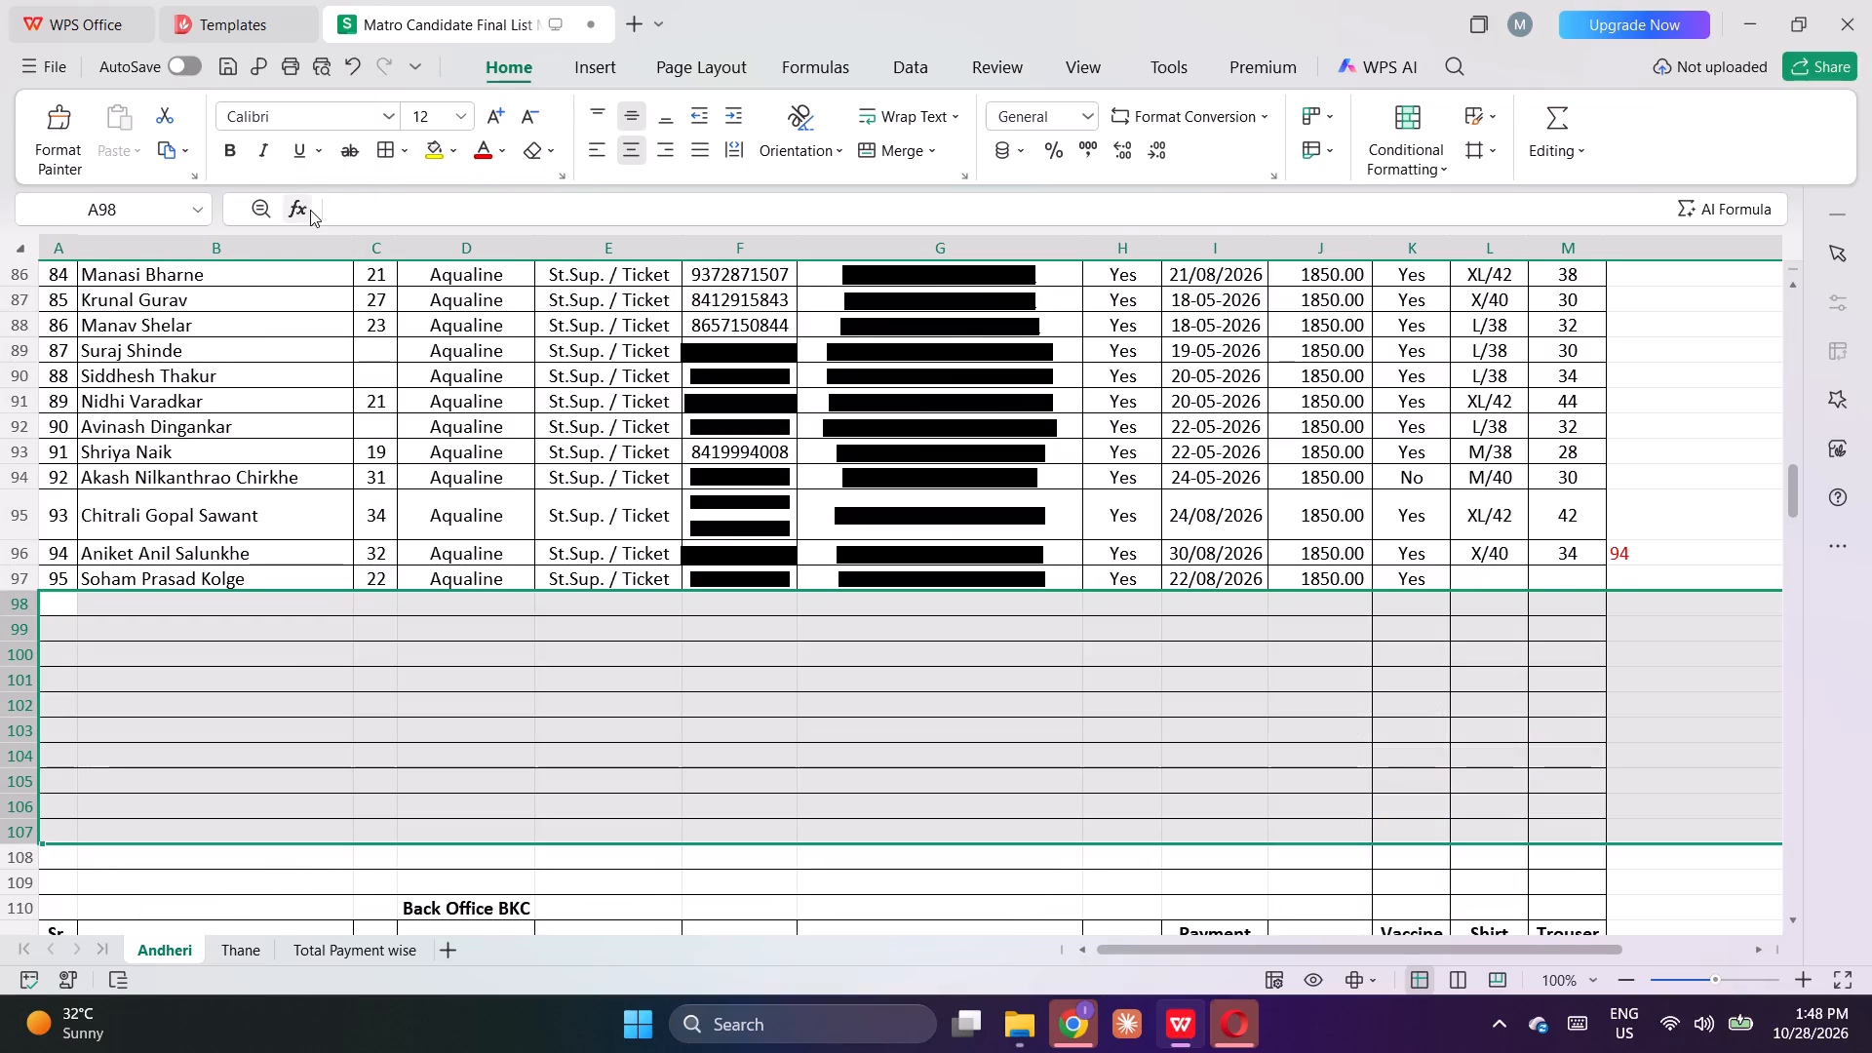
{"action": "key", "text": "shift+Down"}
{"action": "key", "text": "shift+Down"}
{"action": "key", "text": "shift+Down"}
{"action": "key", "text": "shift+Down"}
{"action": "key", "text": "shift+Down"}
{"action": "key", "text": "shift+Down"}
{"action": "key", "text": "shift+Down"}
{"action": "key", "text": "shift+Down"}
{"action": "key", "text": "shift+Down"}
{"action": "key", "text": "shift+Down"}
{"action": "key", "text": "shift+Down"}
{"action": "key", "text": "shift+Down"}
{"action": "key", "text": "shift+Down"}
{"action": "key", "text": "shift+Down"}
{"action": "key", "text": "shift+Down"}
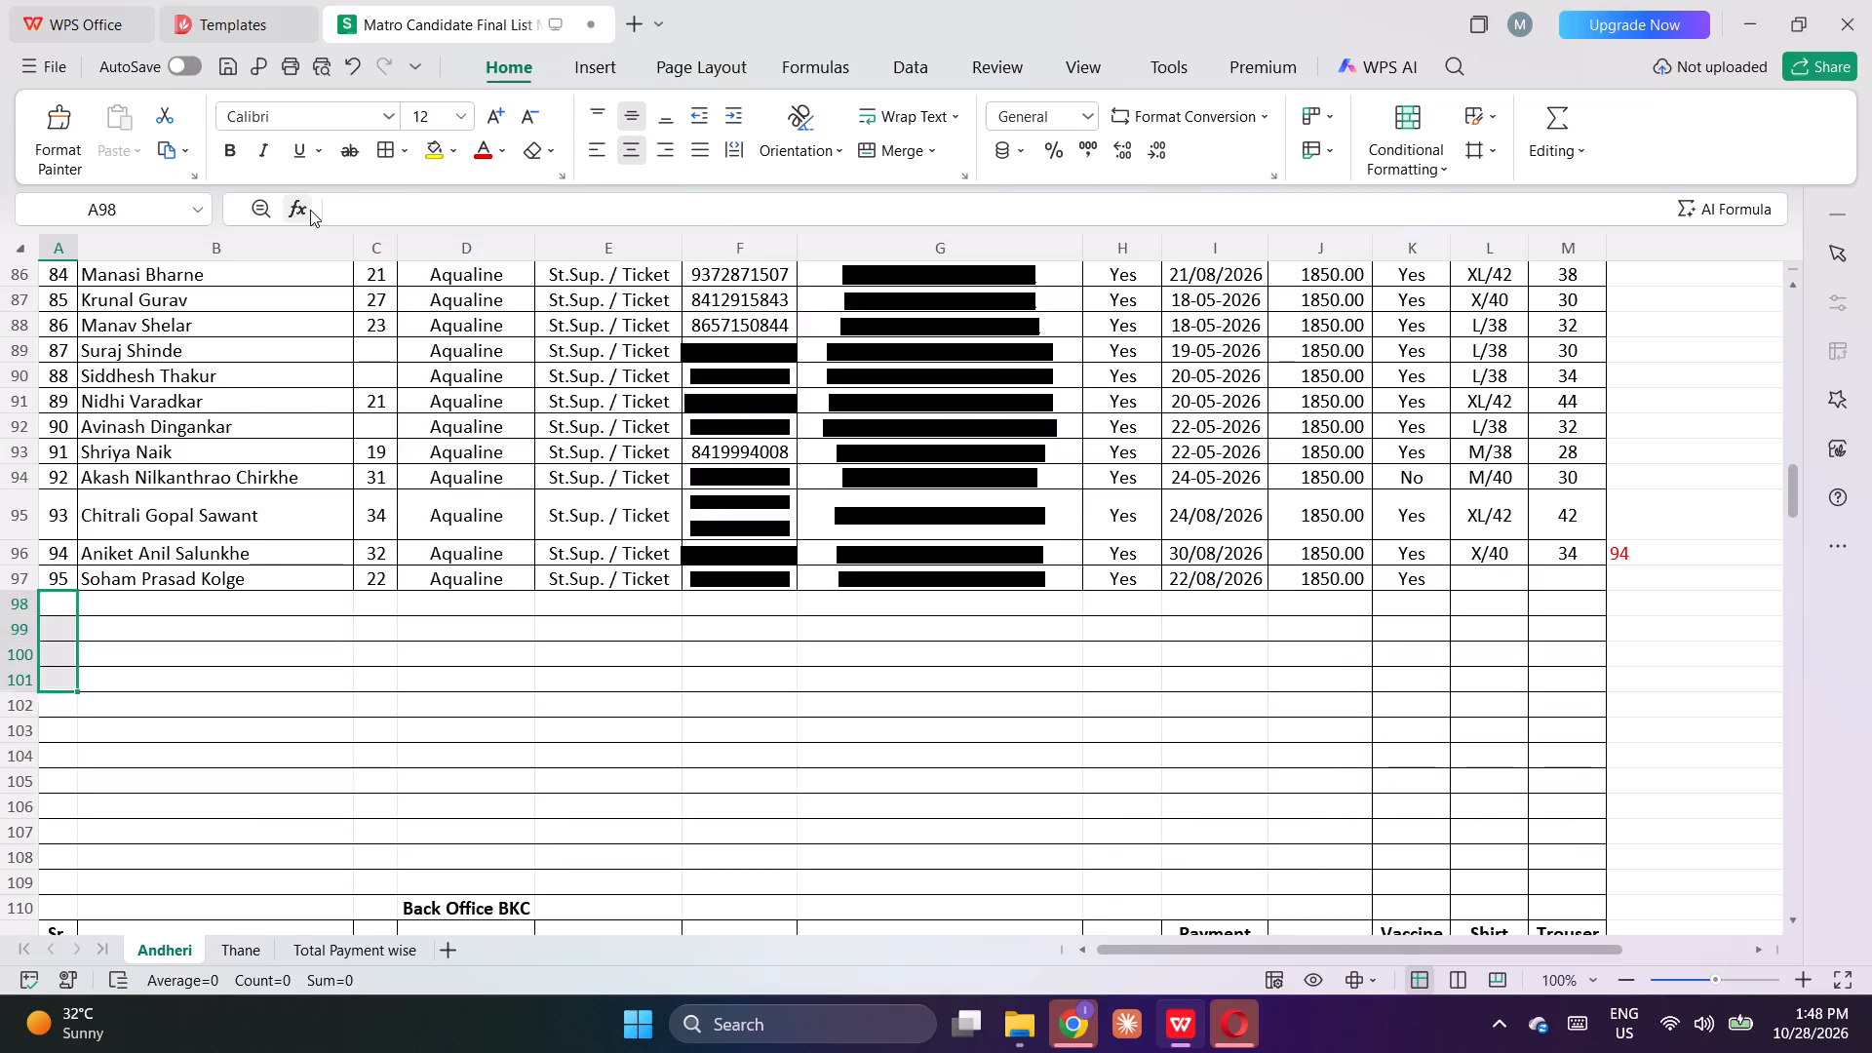
{"action": "key", "text": "shift+Up"}
{"action": "key", "text": "shift+Up"}
{"action": "key", "text": "shift+Up"}
{"action": "key", "text": "shift+Up"}
{"action": "key", "text": "shift+Up"}
{"action": "key", "text": "shift+Down"}
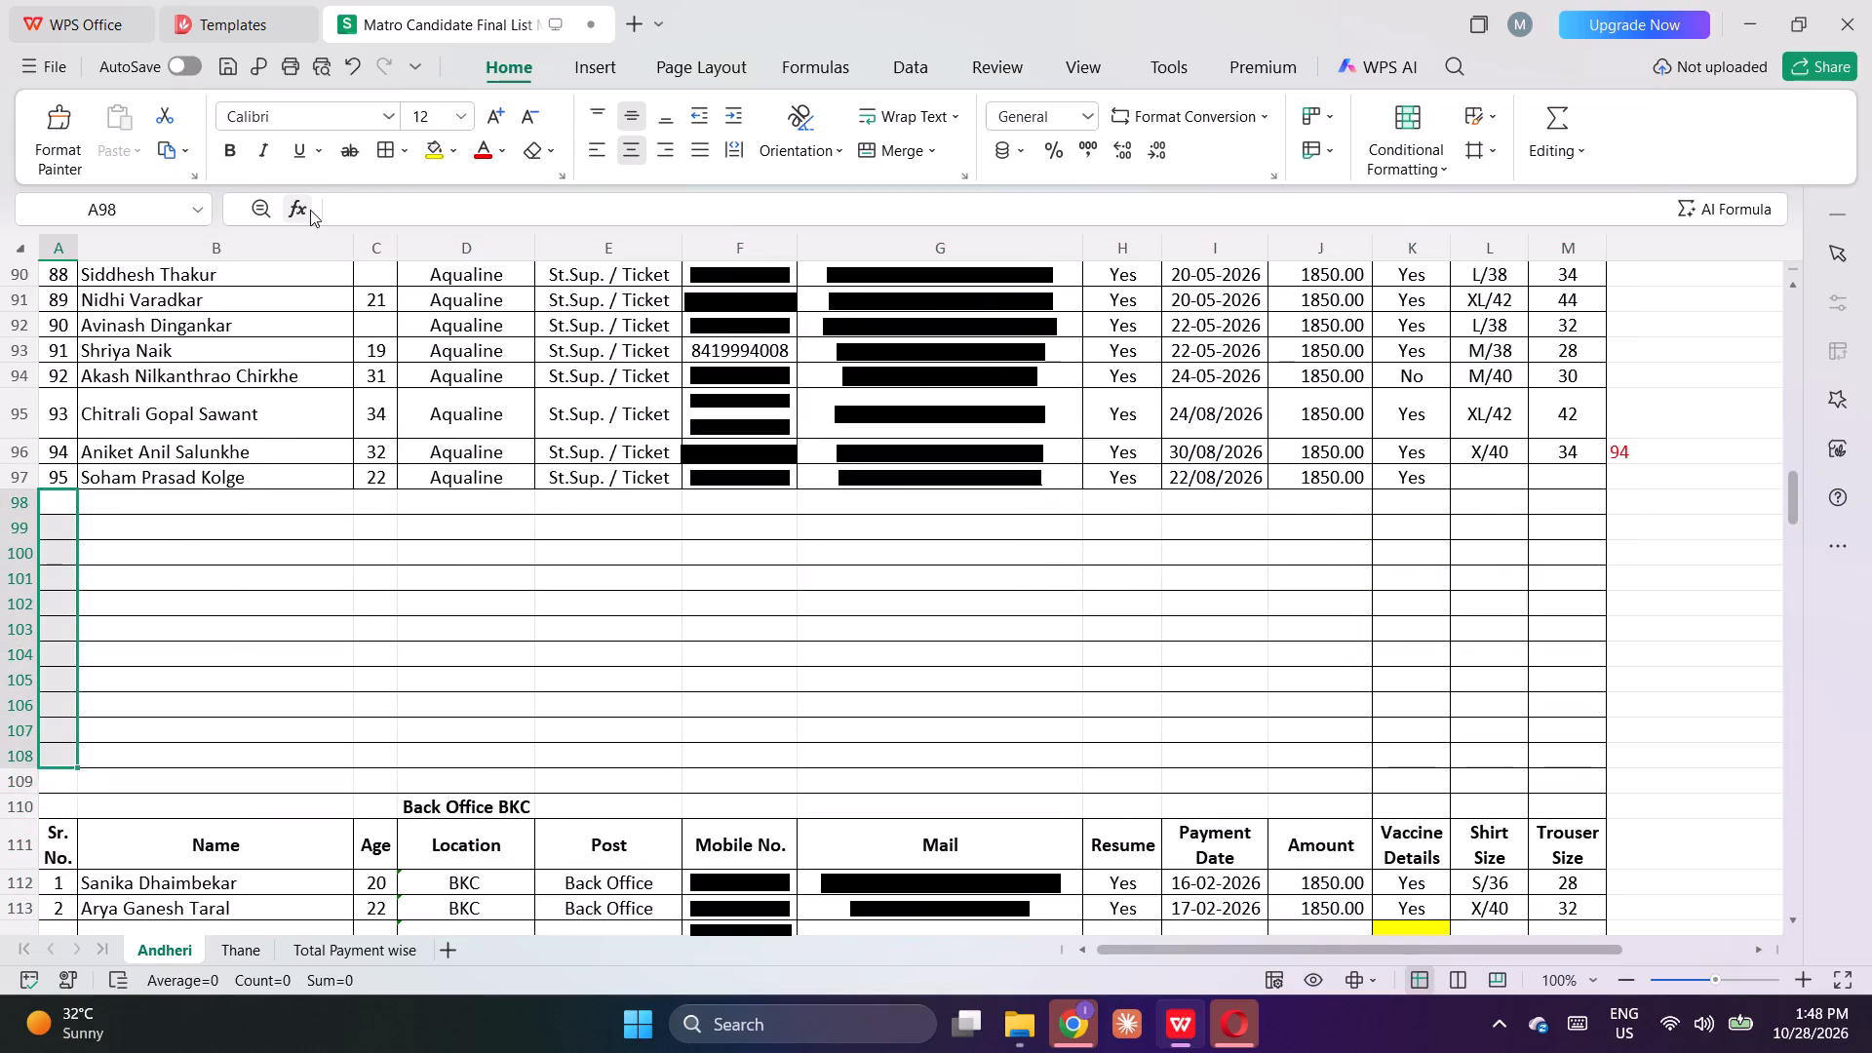
{"action": "key", "text": "shift+Right"}
{"action": "key", "text": "shift+Right"}
{"action": "key", "text": "shift+Right"}
{"action": "key", "text": "shift+Right"}
{"action": "key", "text": "shift+Right"}
{"action": "key", "text": "shift+Right"}
{"action": "key", "text": "shift+Right"}
{"action": "key", "text": "shift+Right"}
{"action": "key", "text": "shift+Right"}
{"action": "key", "text": "shift+Right"}
{"action": "key", "text": "shift+Right"}
{"action": "key", "text": "shift+Right"}
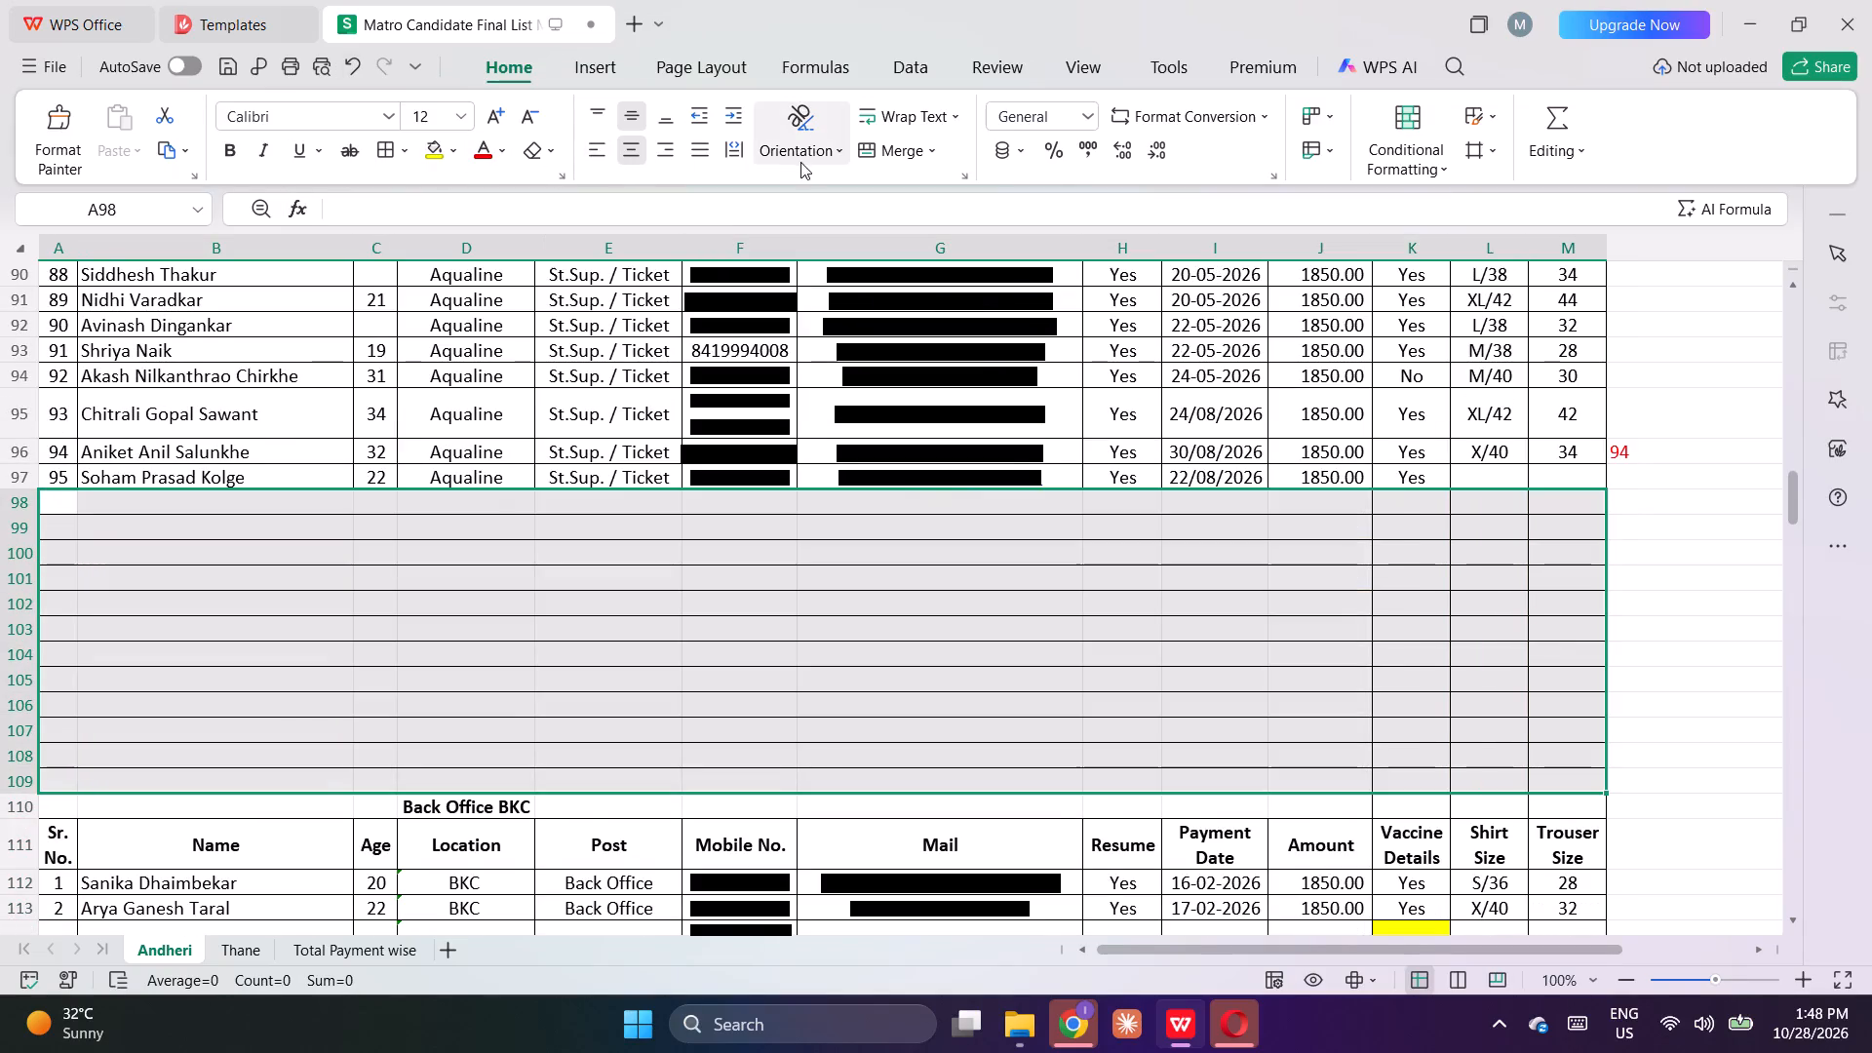
{"action": "left_click", "coordinate": [380, 153]}
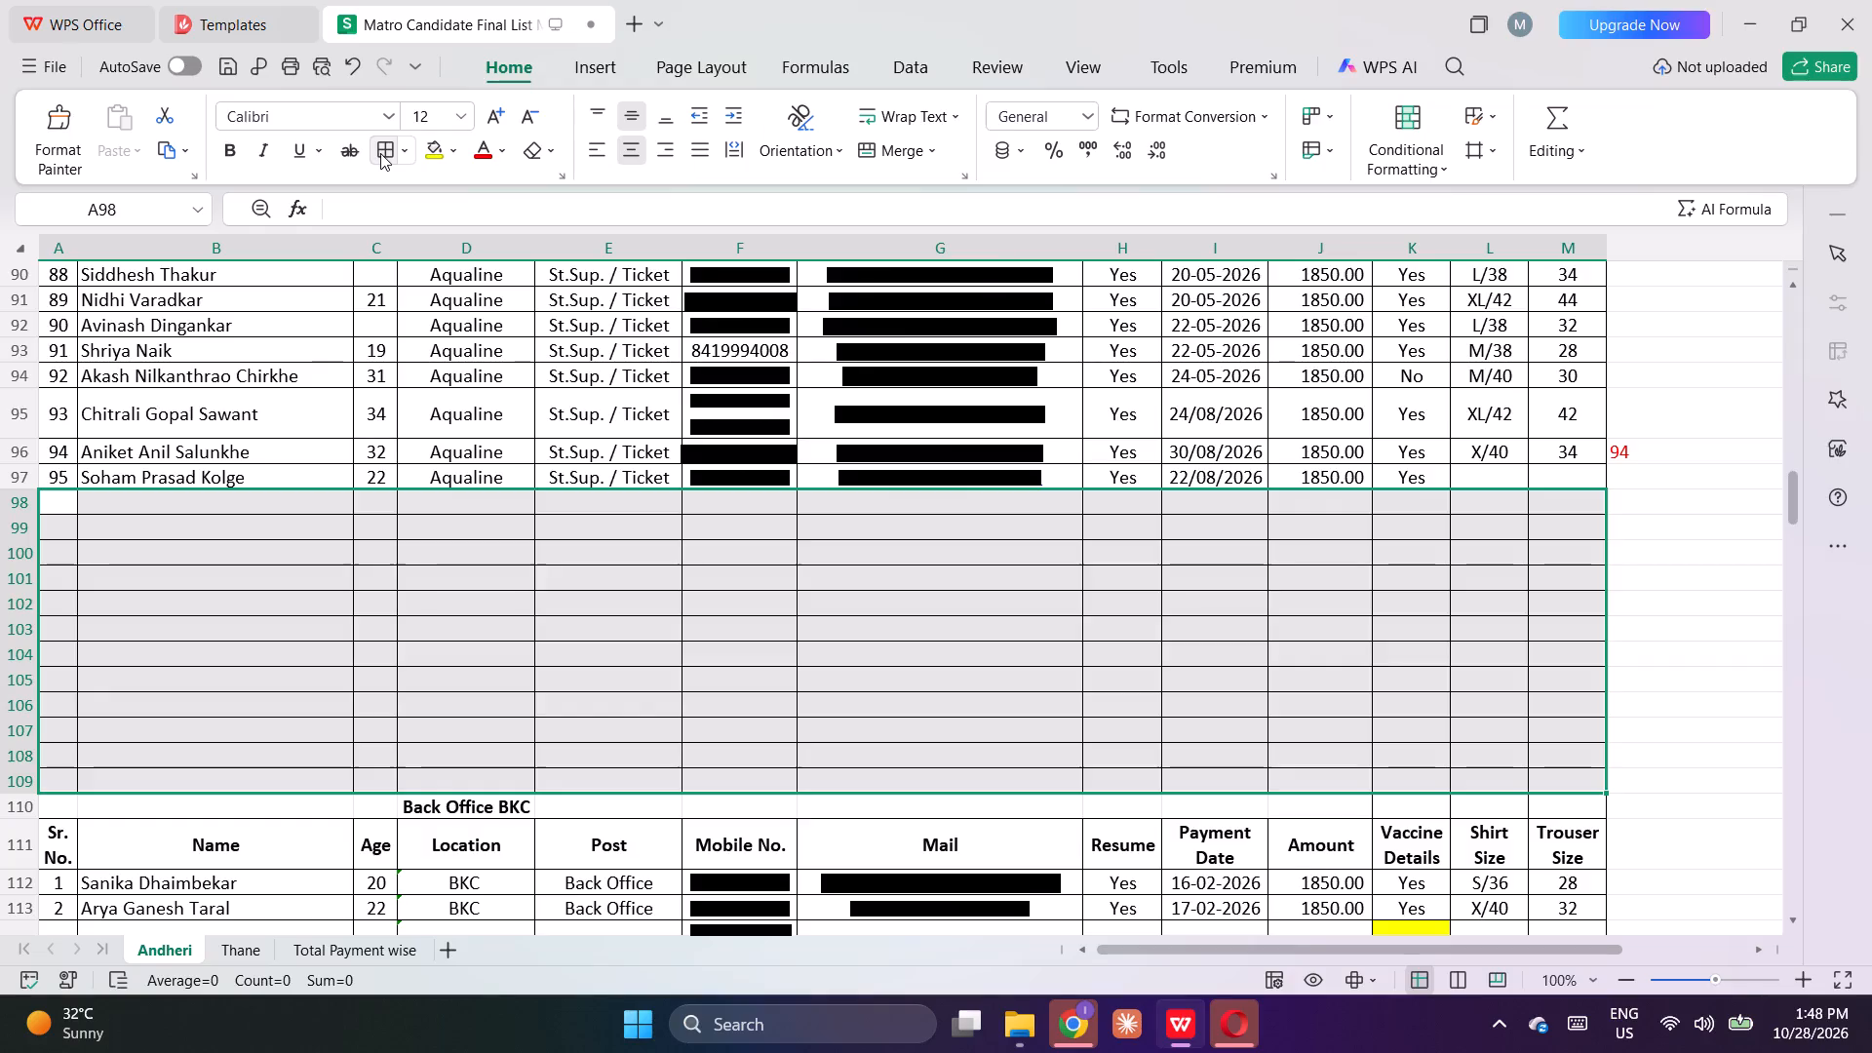
Enter serial numbers 96, 97, 98, 99 and 100 in rows 98–102 of the Aqualine St.Sup. / Ticket table.
{"action": "key", "text": "Left"}
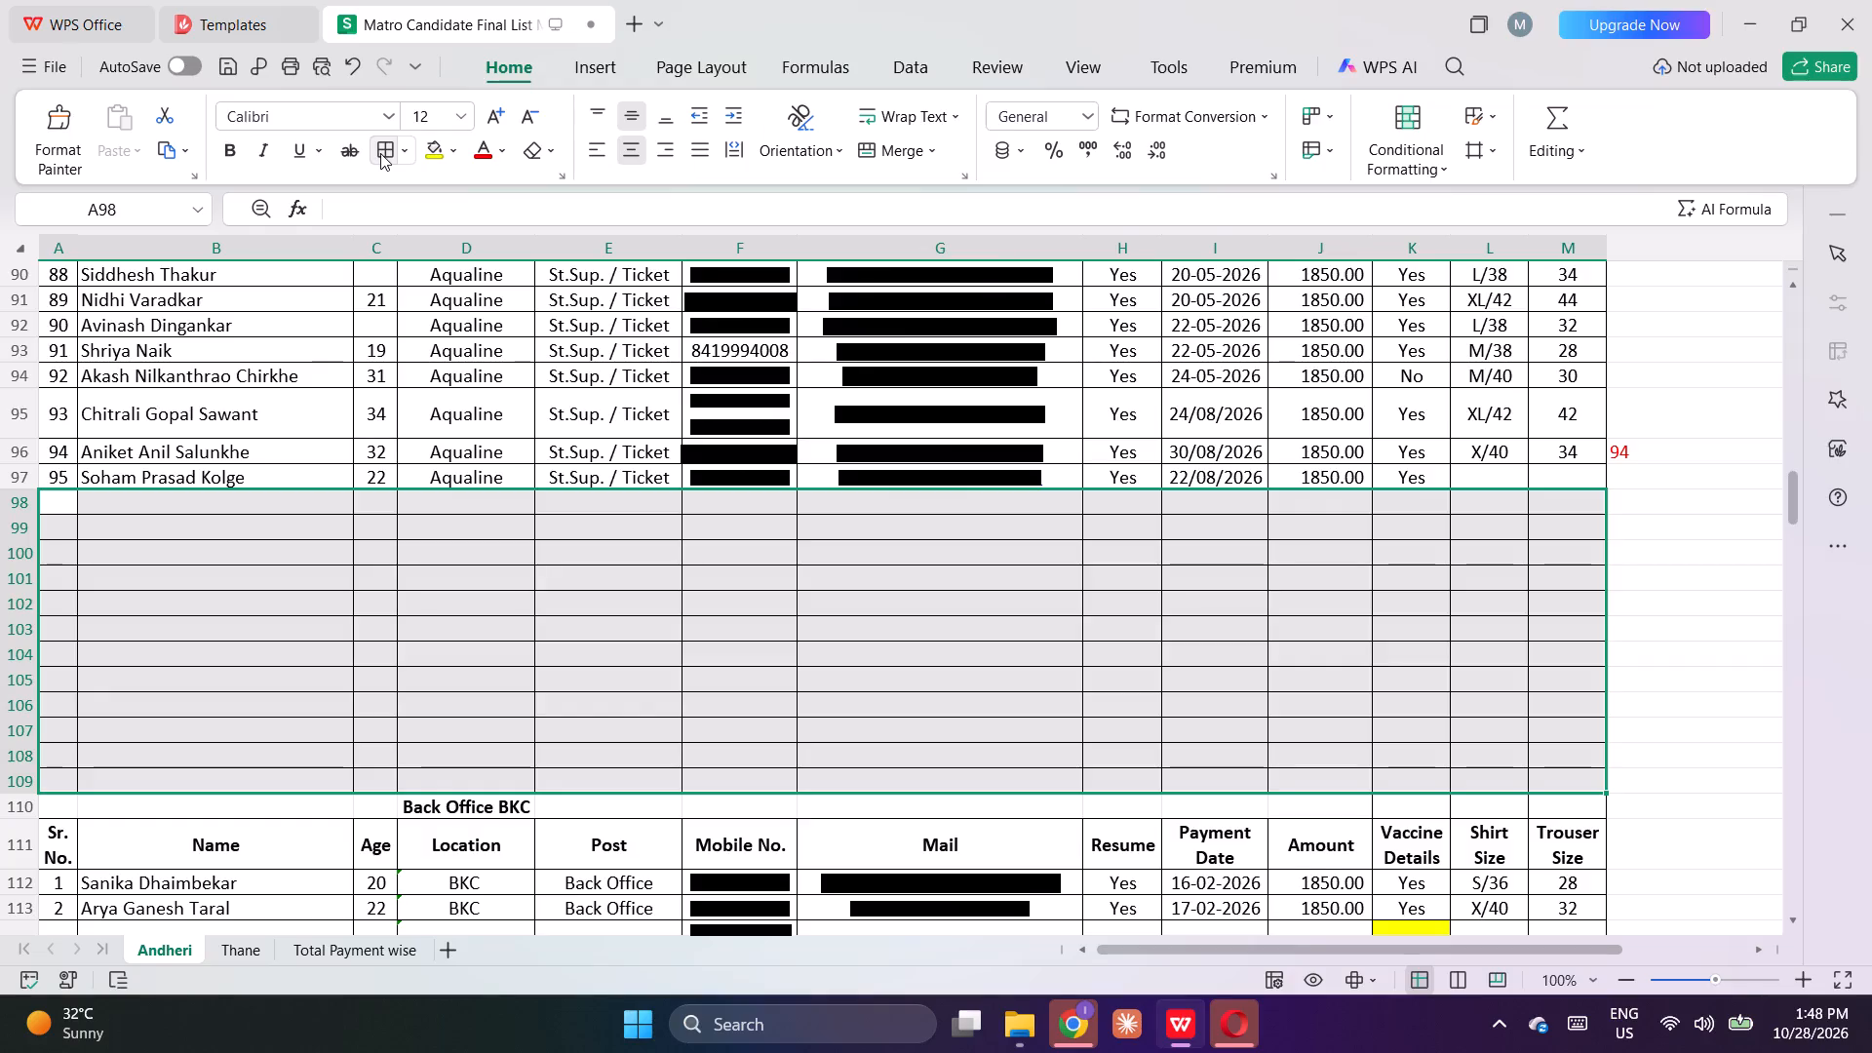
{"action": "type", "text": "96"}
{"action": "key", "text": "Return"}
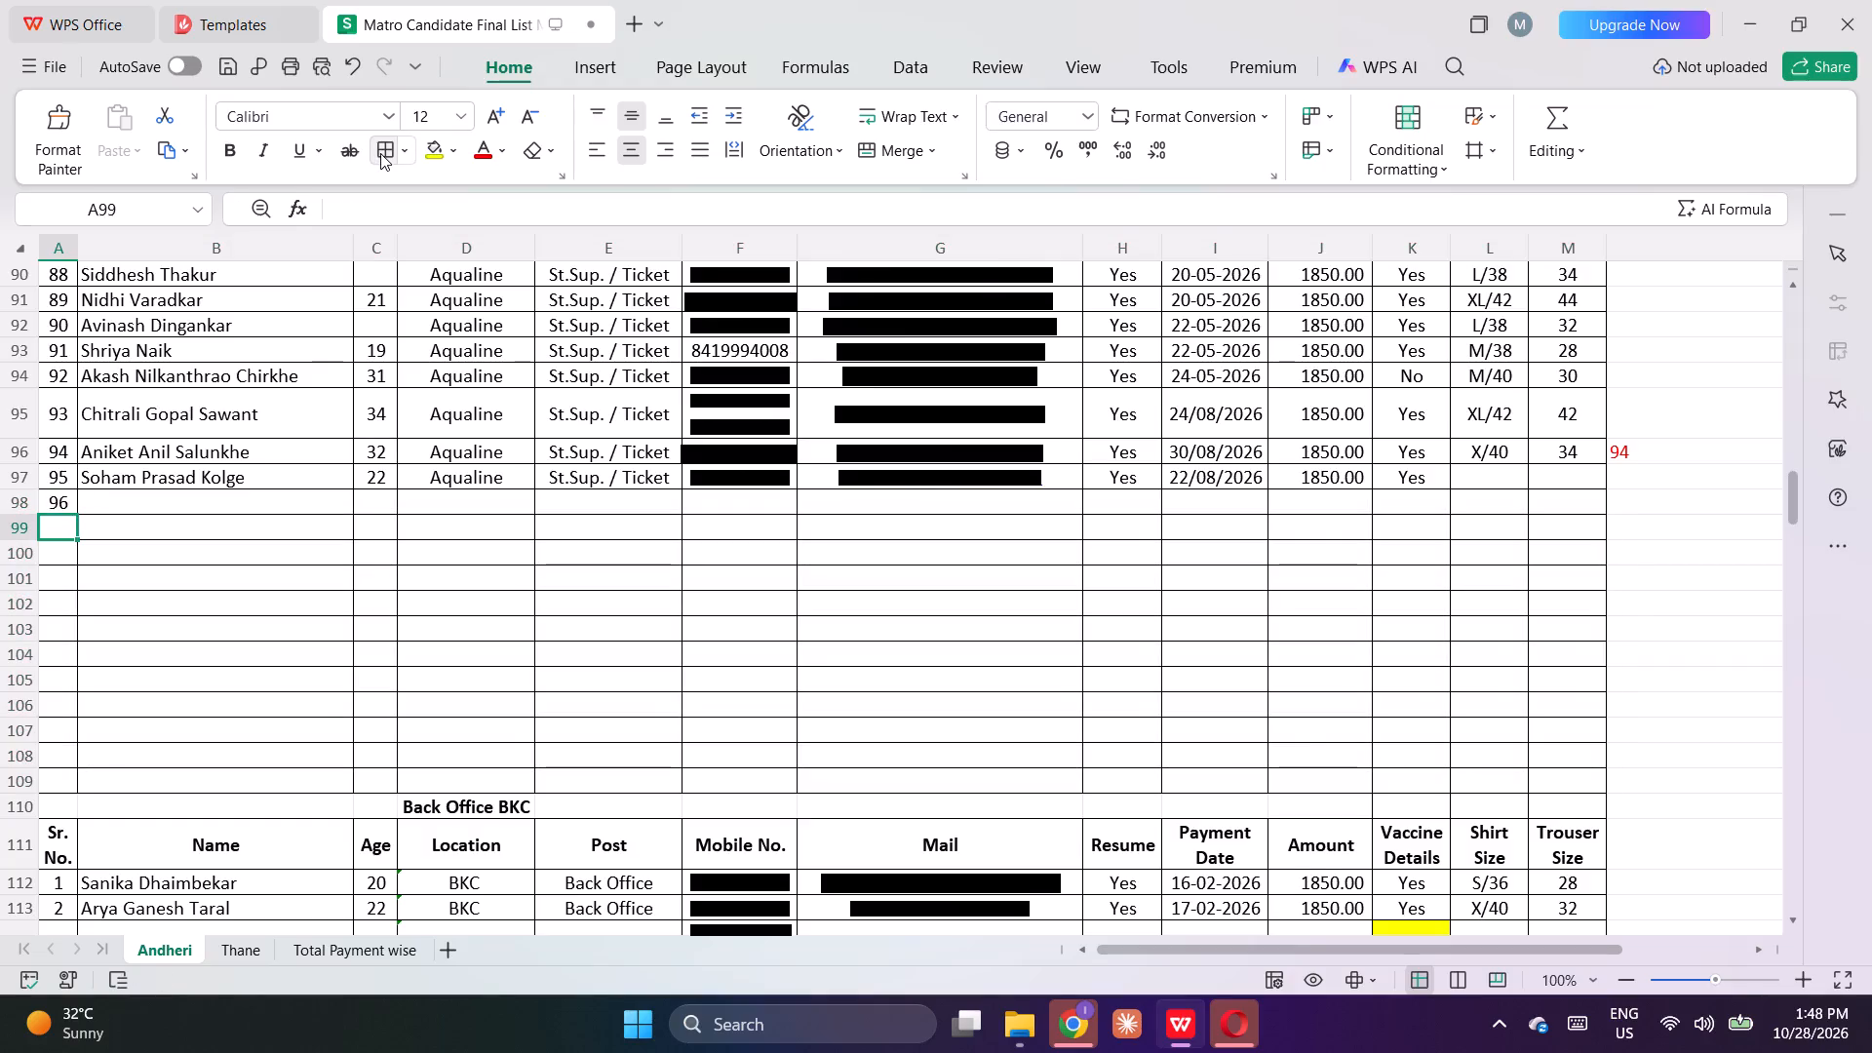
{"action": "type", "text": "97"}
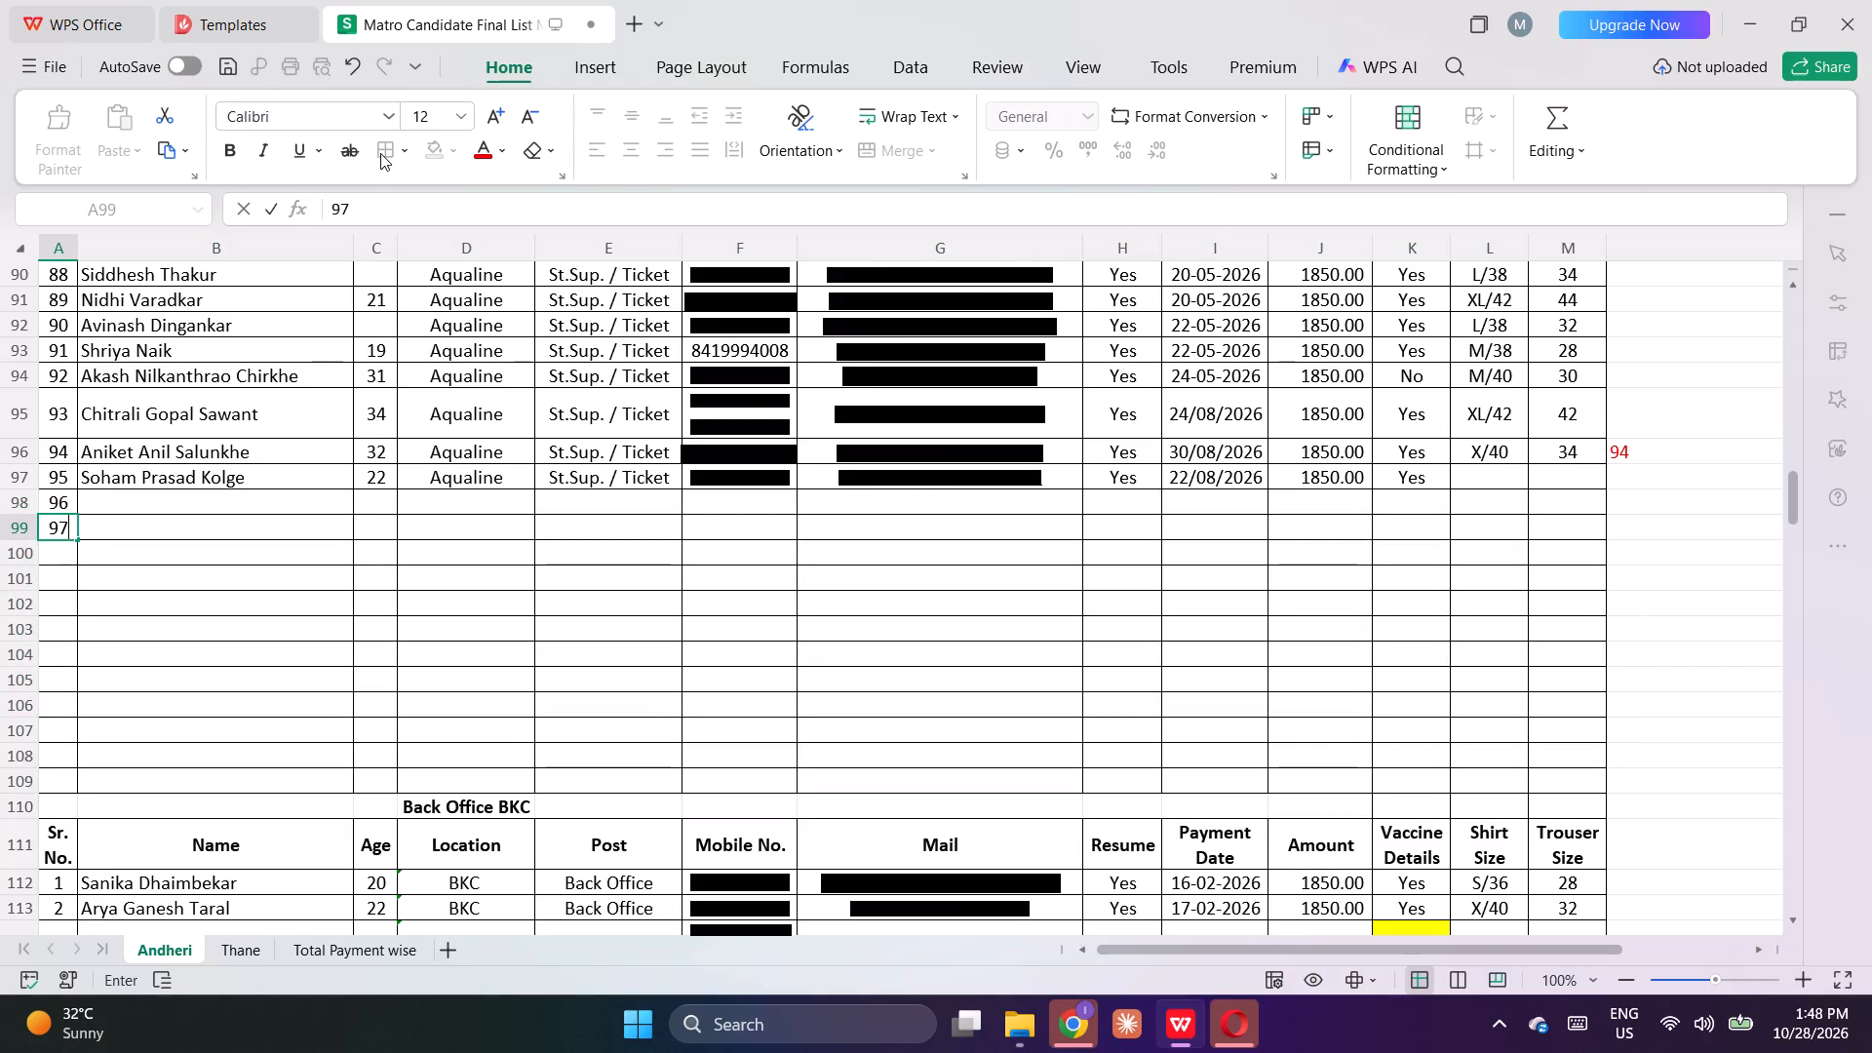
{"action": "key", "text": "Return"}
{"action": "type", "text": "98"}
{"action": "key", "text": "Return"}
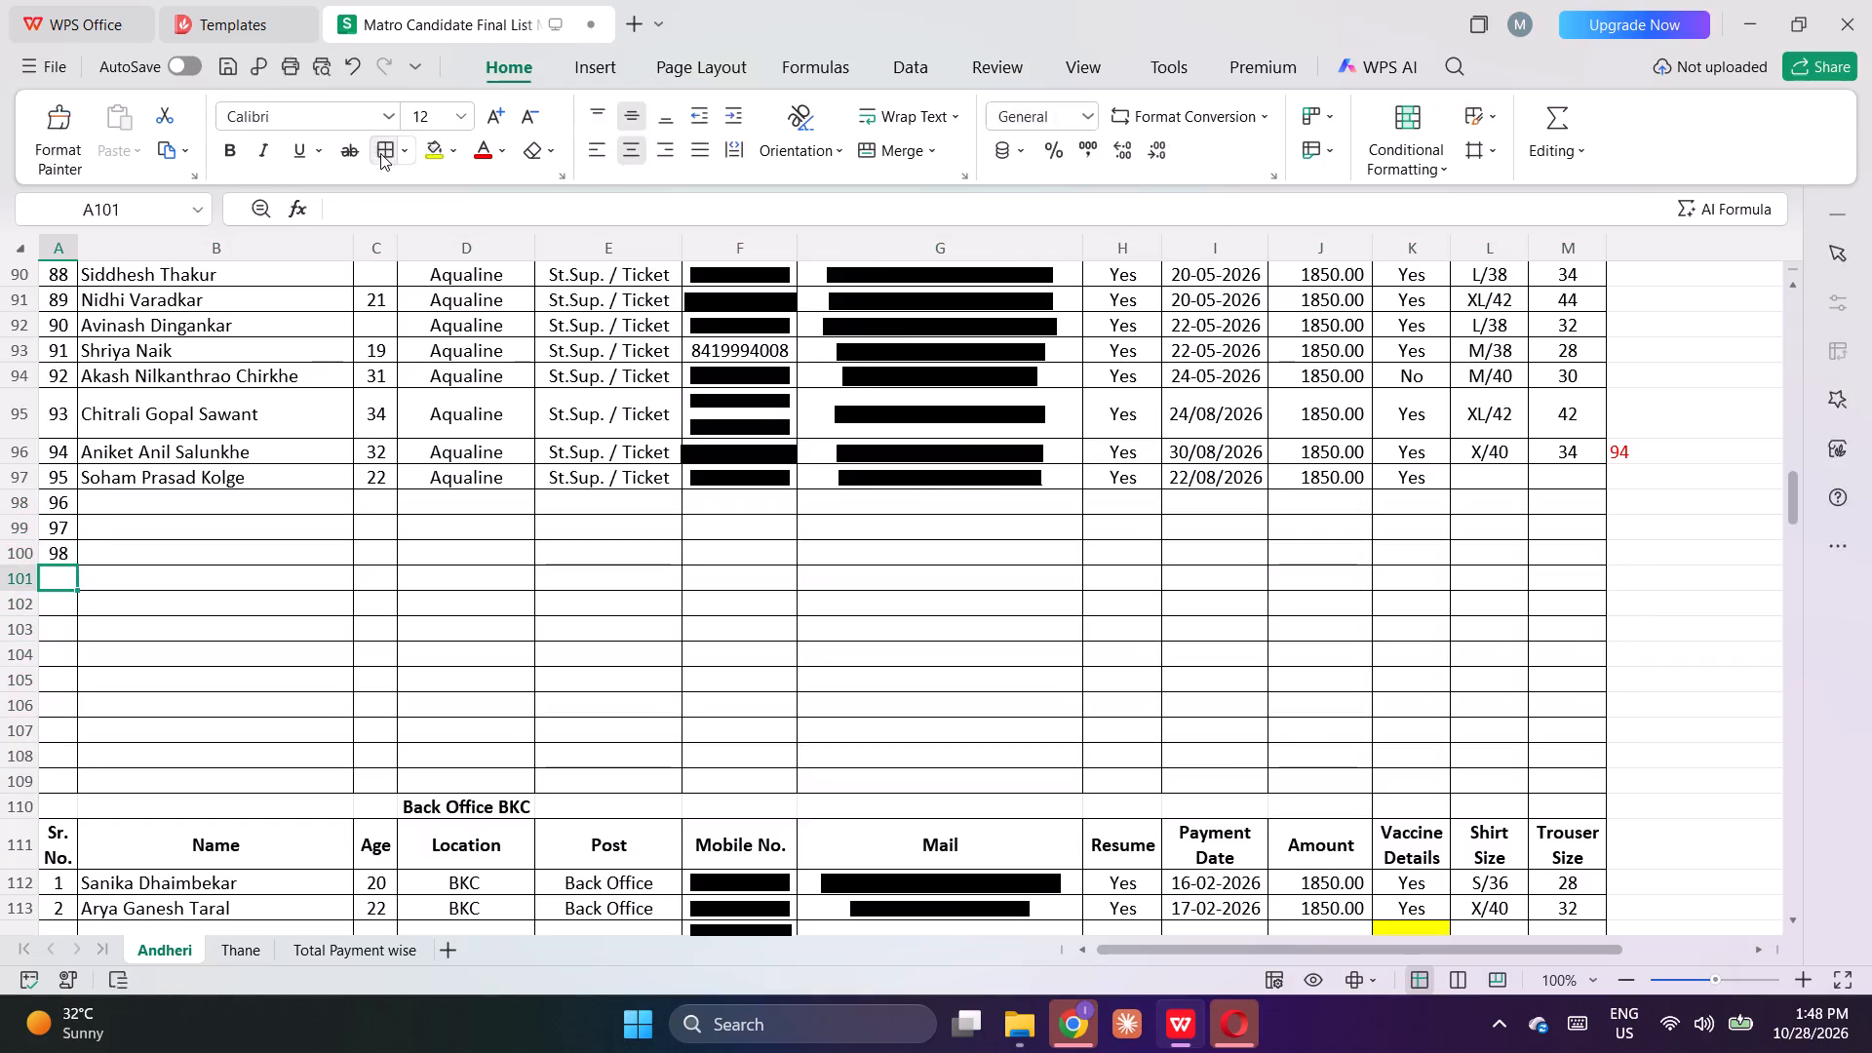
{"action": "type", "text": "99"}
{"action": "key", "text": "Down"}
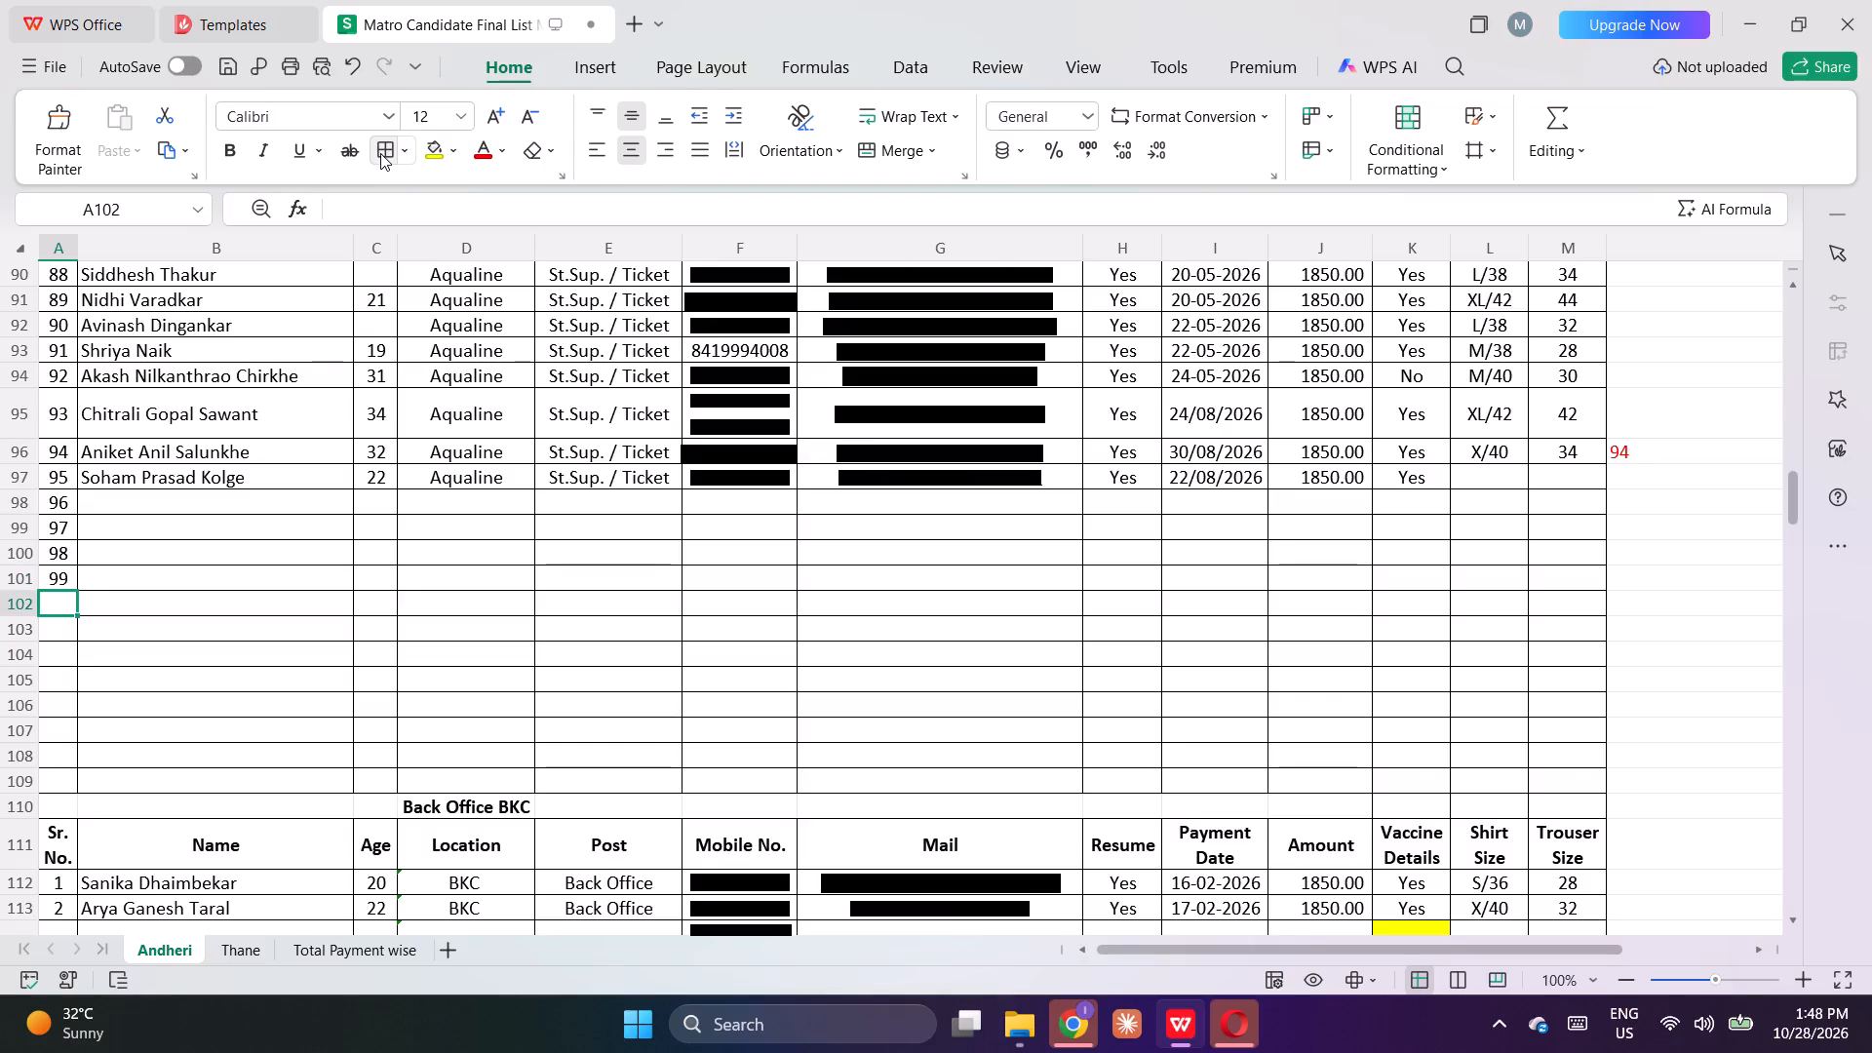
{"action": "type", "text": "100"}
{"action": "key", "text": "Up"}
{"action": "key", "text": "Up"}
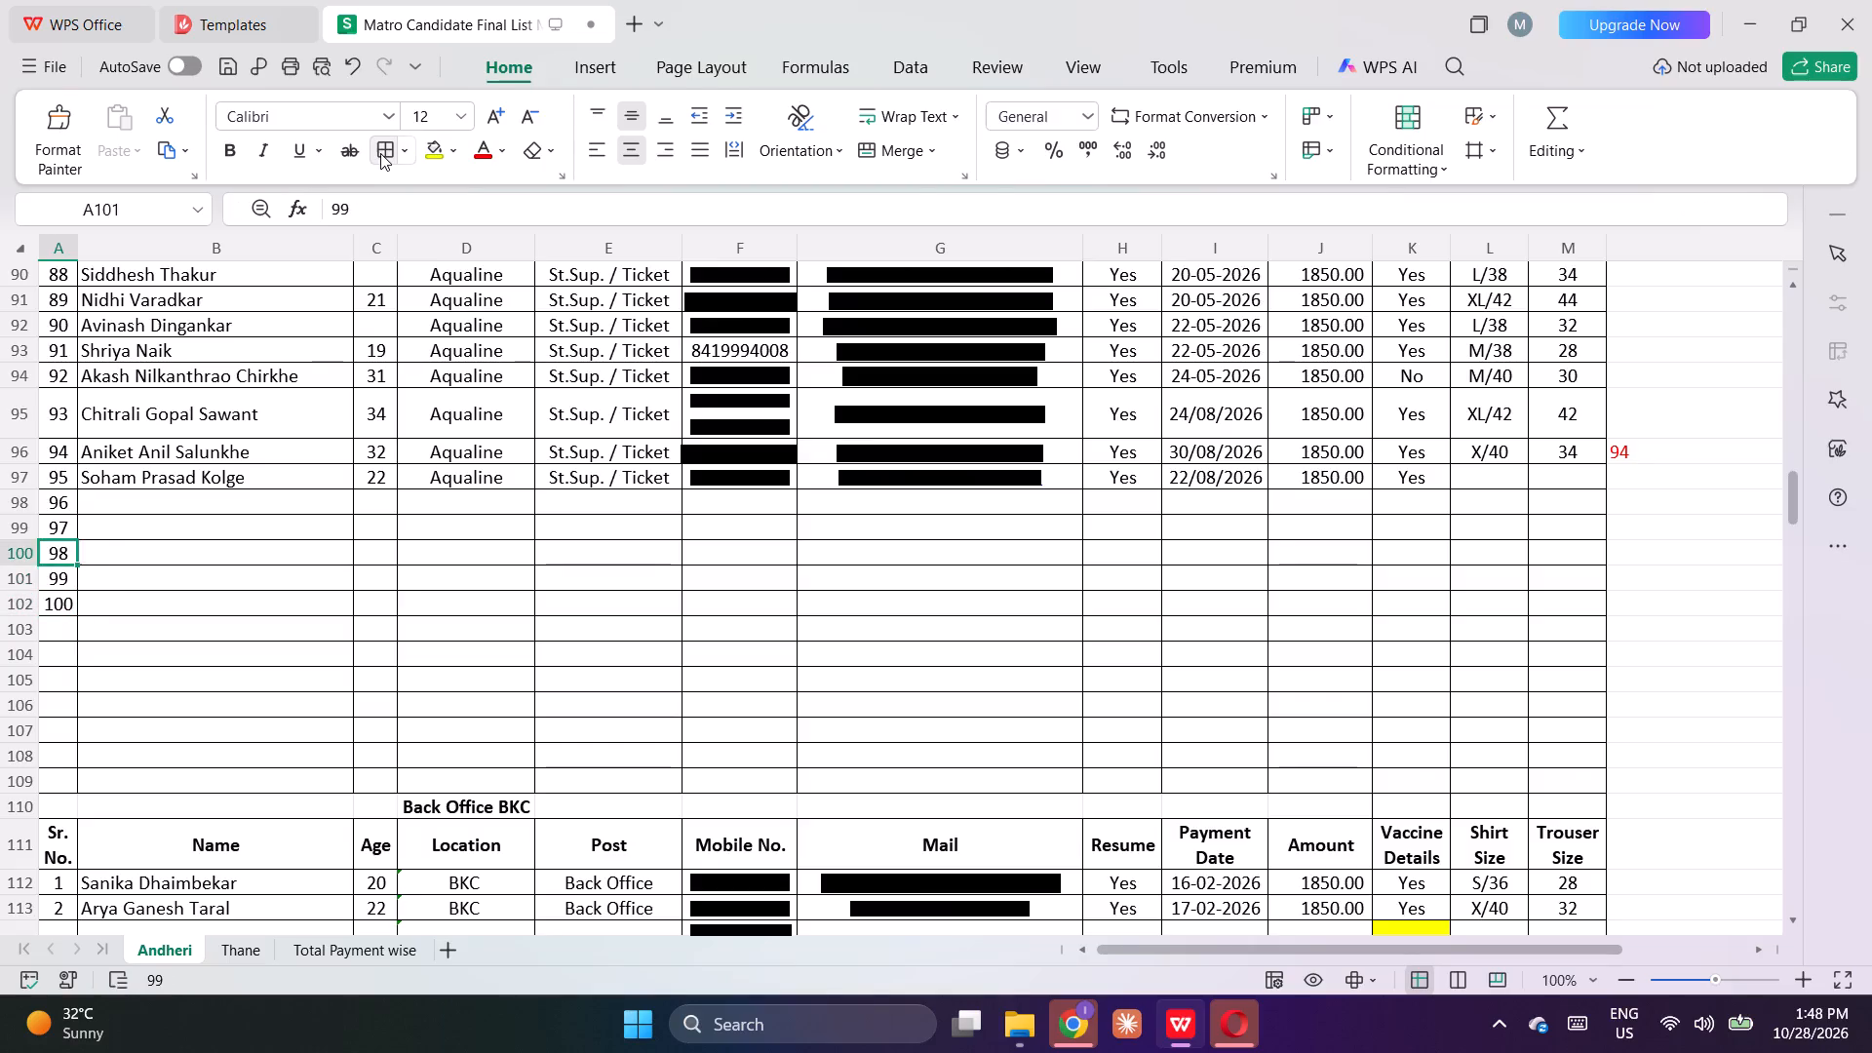
Enter the new candidate's name beside serial number 96 in the Aqualine St.Sup. / Ticket table.
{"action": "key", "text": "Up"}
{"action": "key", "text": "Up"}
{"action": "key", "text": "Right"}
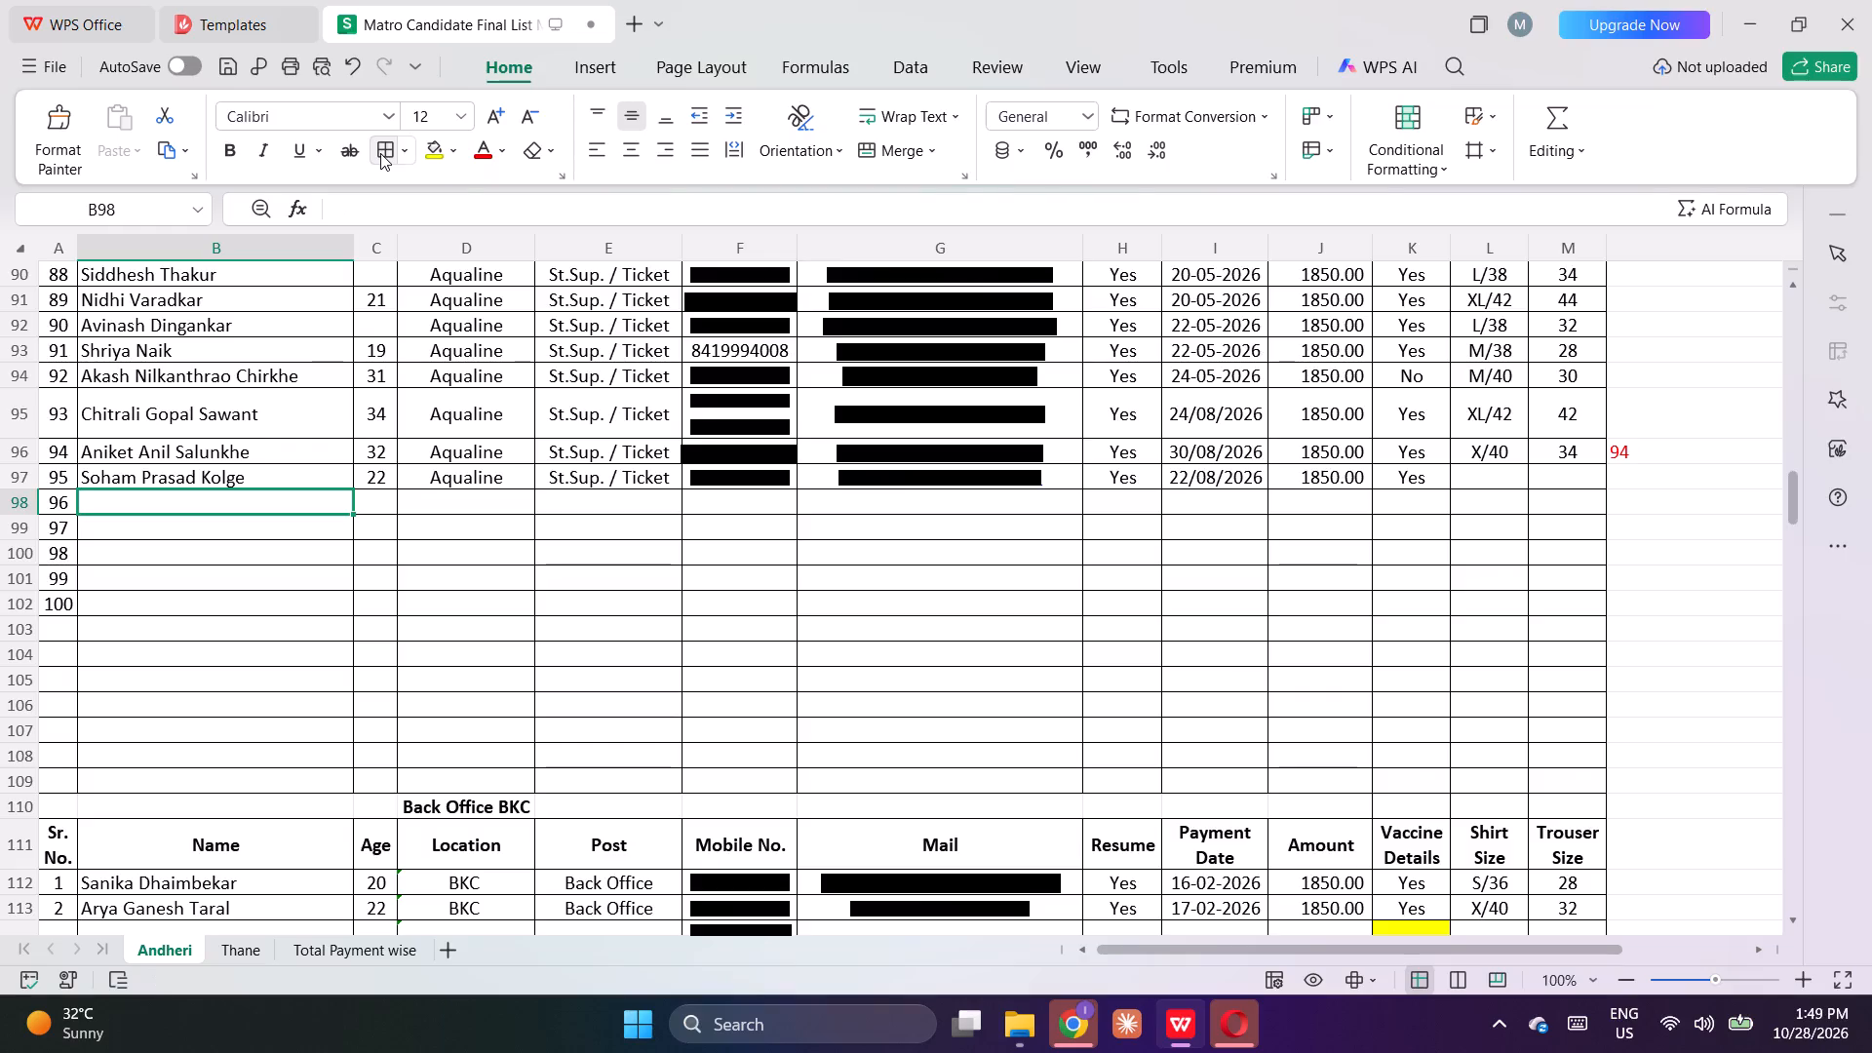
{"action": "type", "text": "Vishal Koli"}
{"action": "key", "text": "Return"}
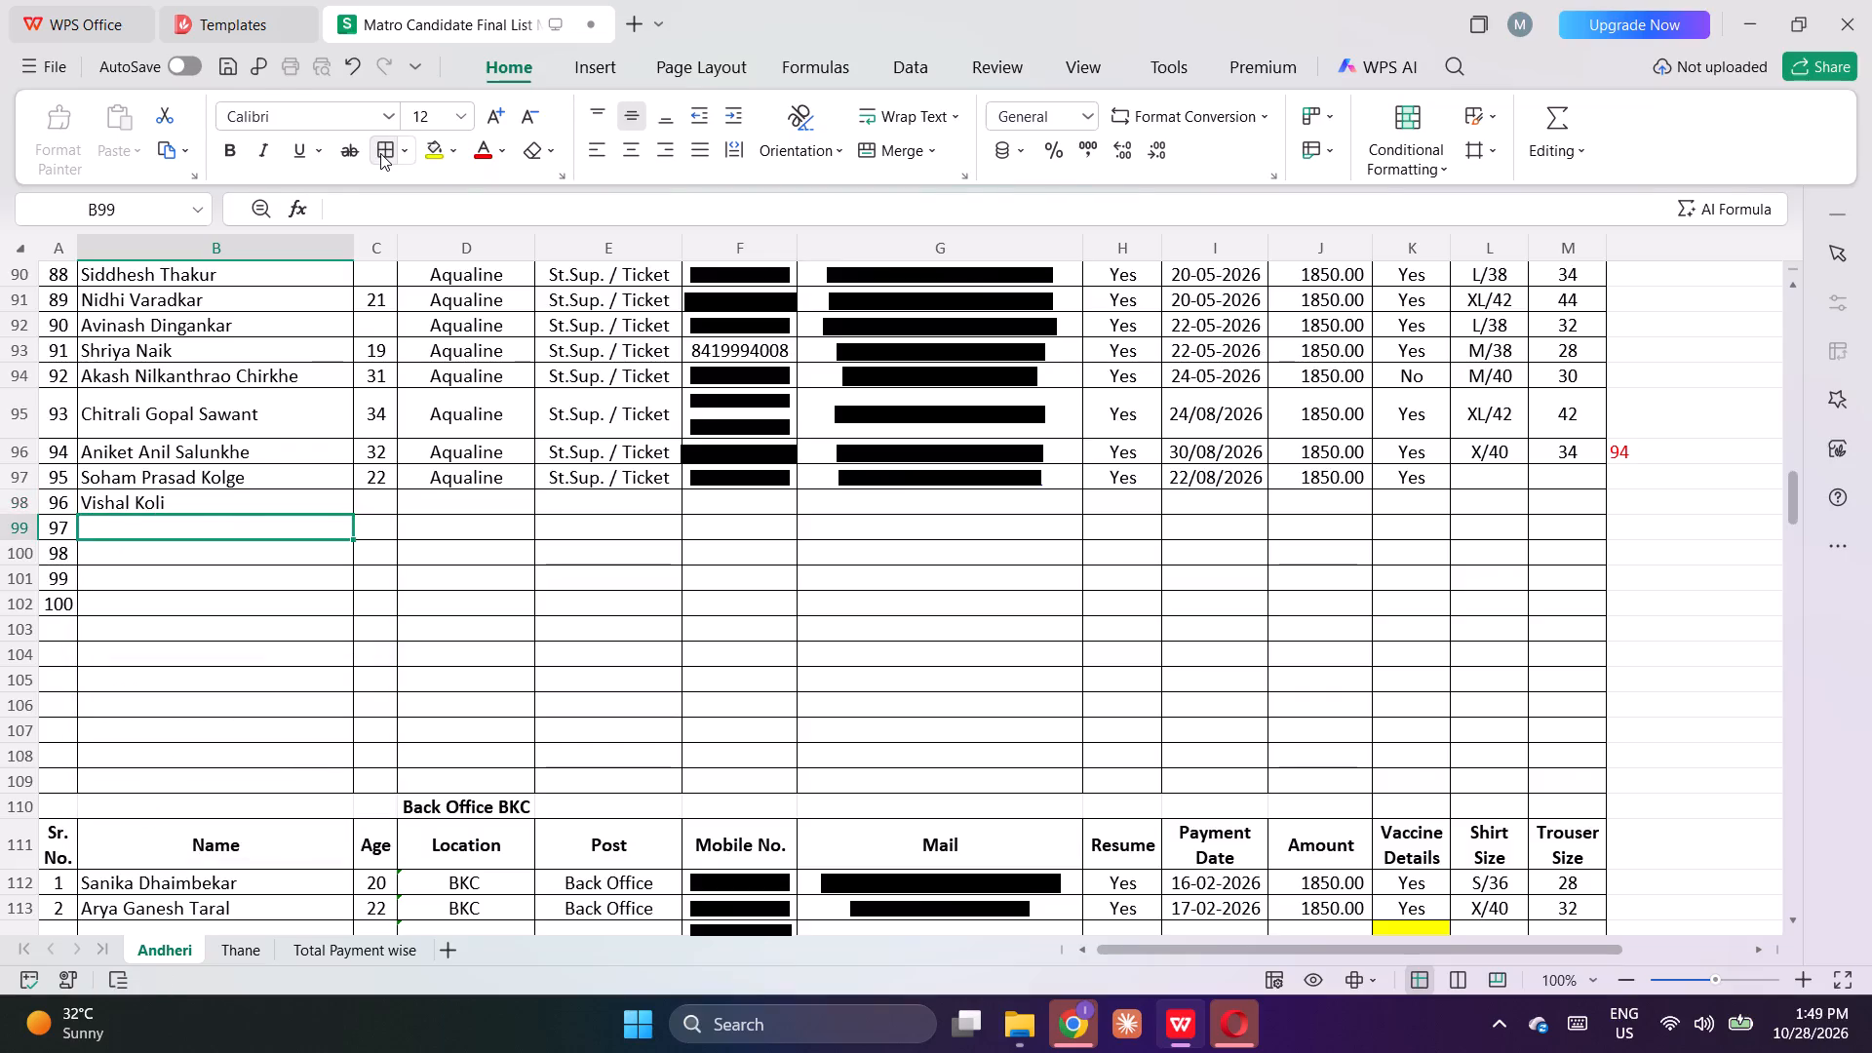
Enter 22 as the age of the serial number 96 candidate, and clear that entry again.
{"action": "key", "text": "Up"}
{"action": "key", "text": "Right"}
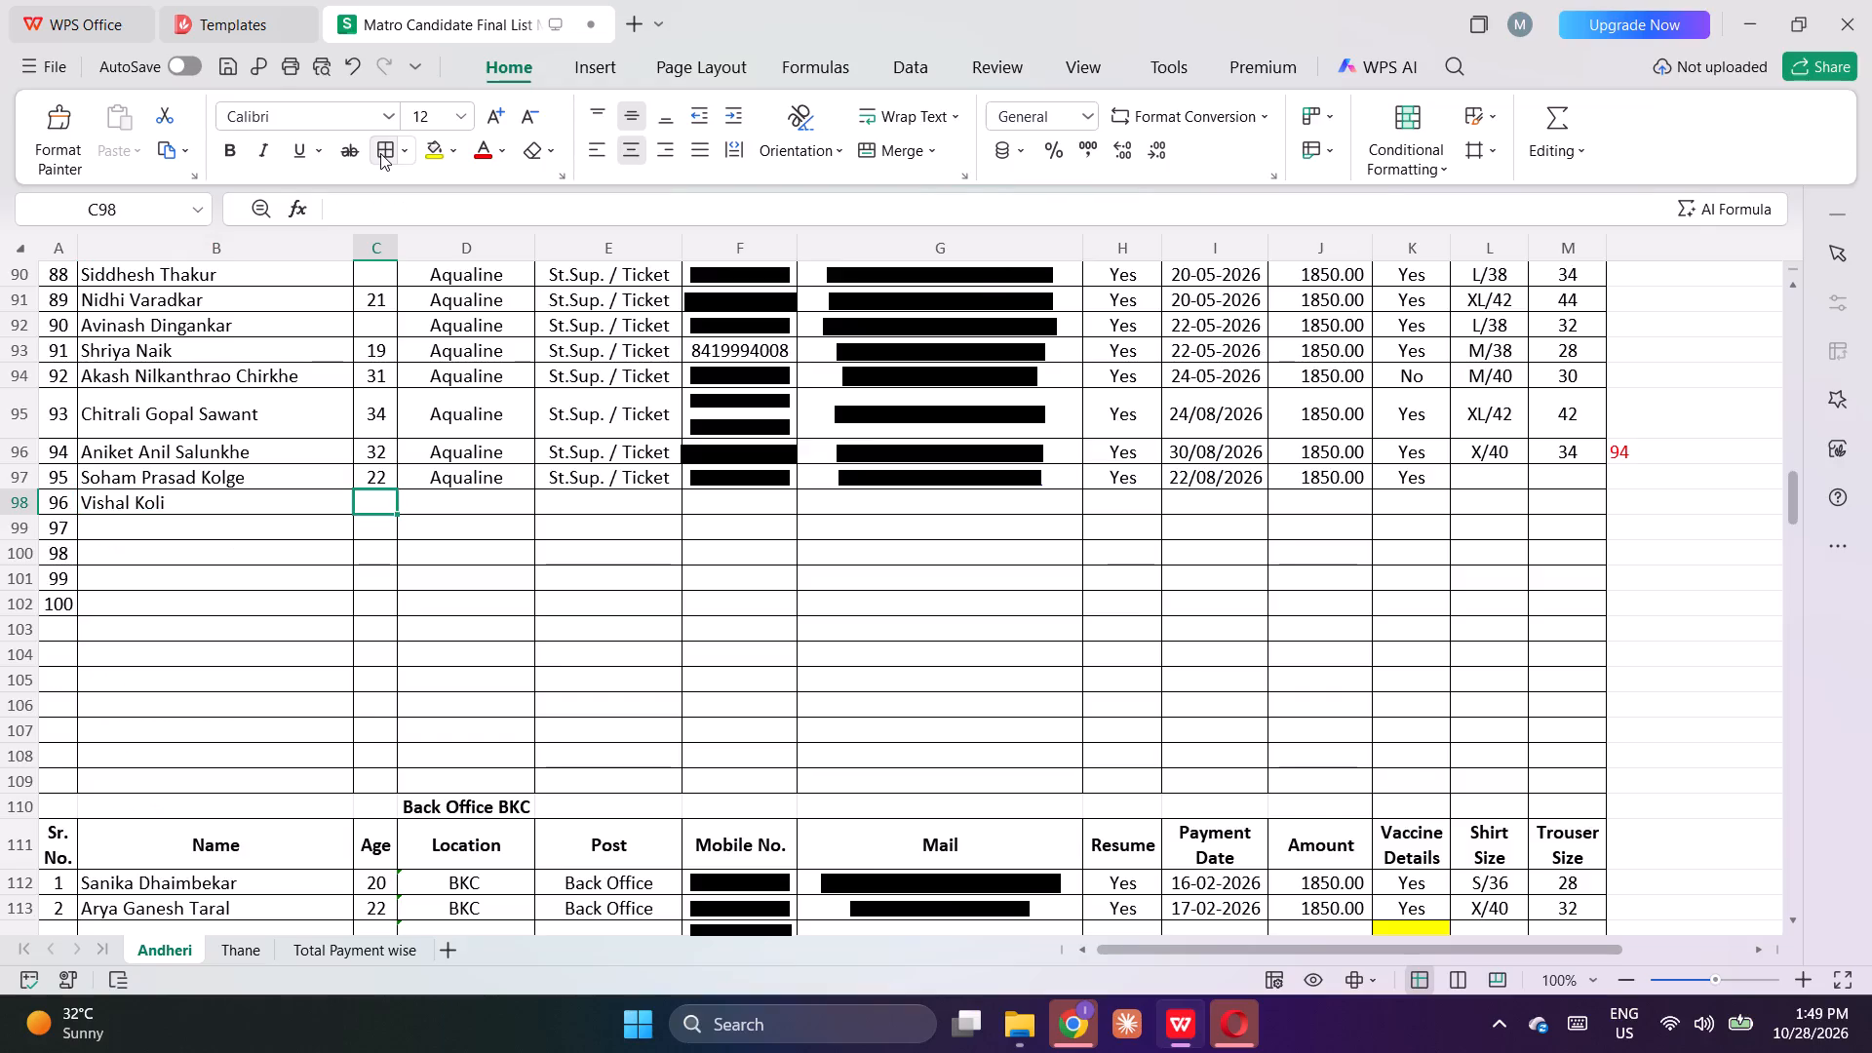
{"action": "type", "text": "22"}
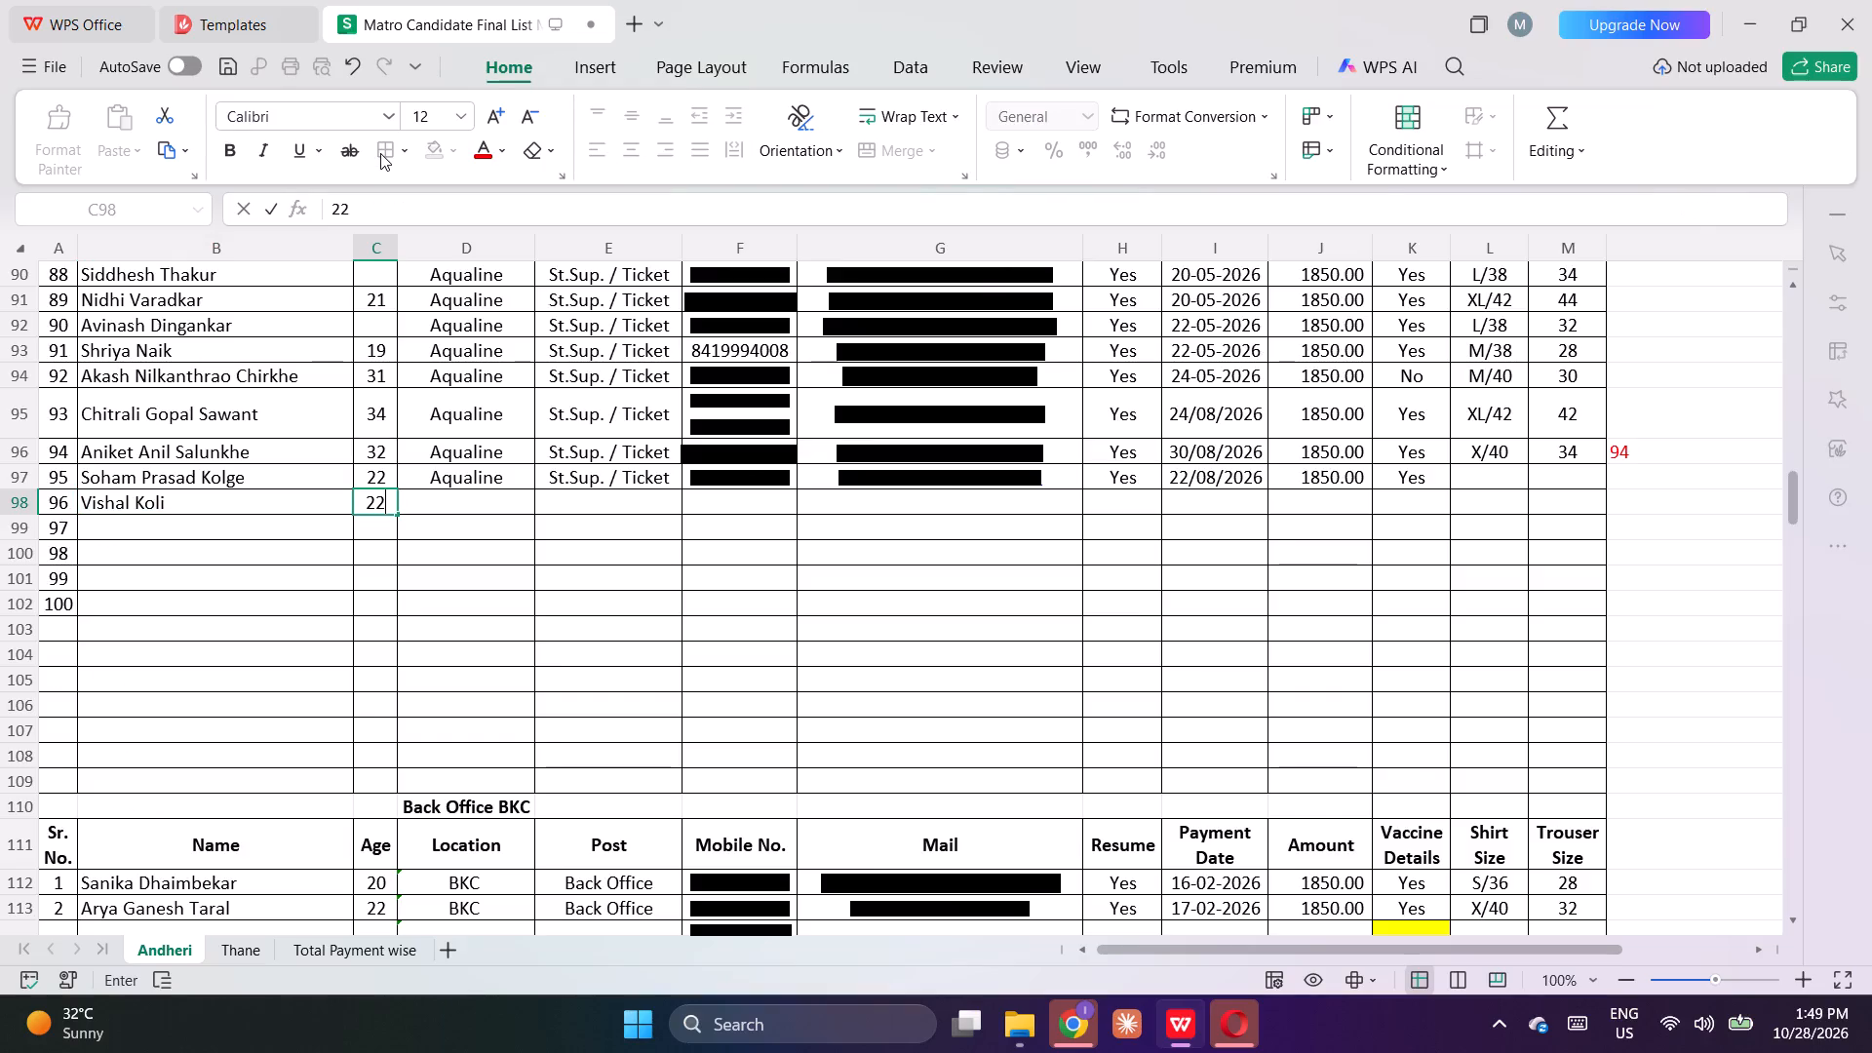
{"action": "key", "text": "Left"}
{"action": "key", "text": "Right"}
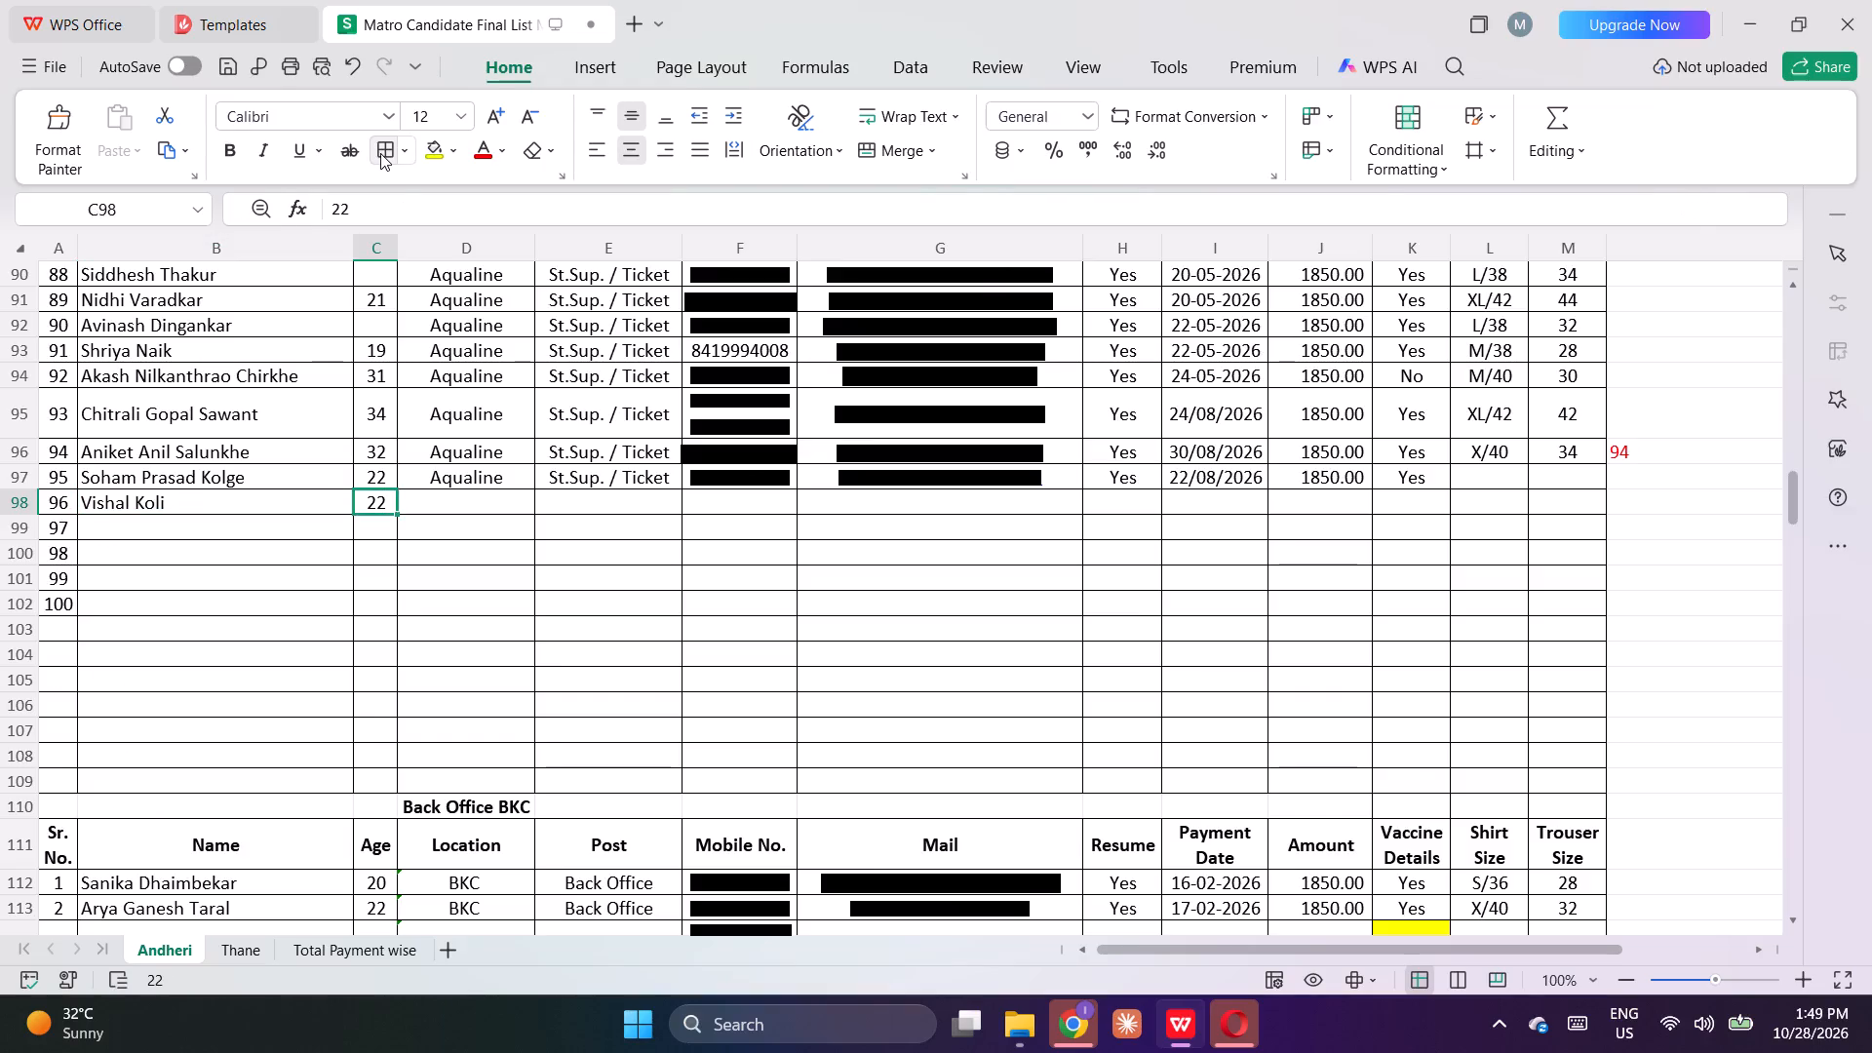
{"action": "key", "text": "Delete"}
Fill the location Aqualine and post St.Sup. / Ticket down from the row above for serial number 96.
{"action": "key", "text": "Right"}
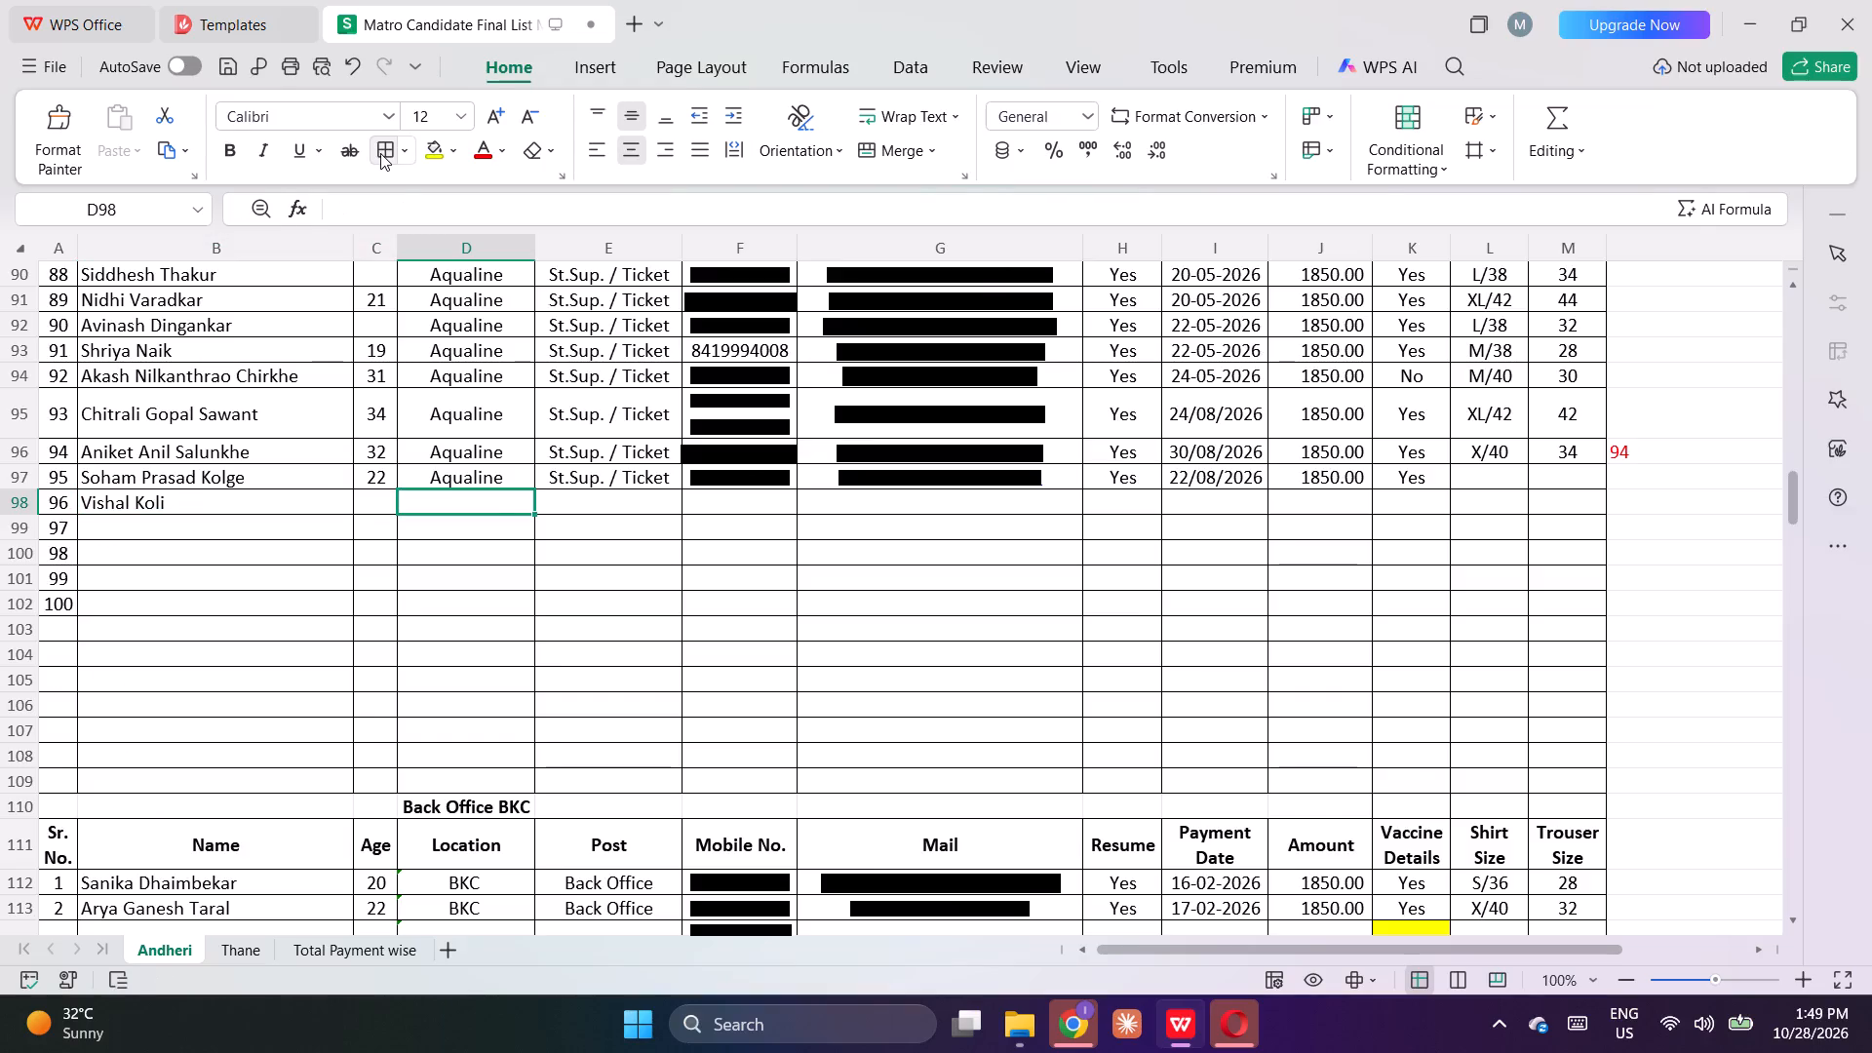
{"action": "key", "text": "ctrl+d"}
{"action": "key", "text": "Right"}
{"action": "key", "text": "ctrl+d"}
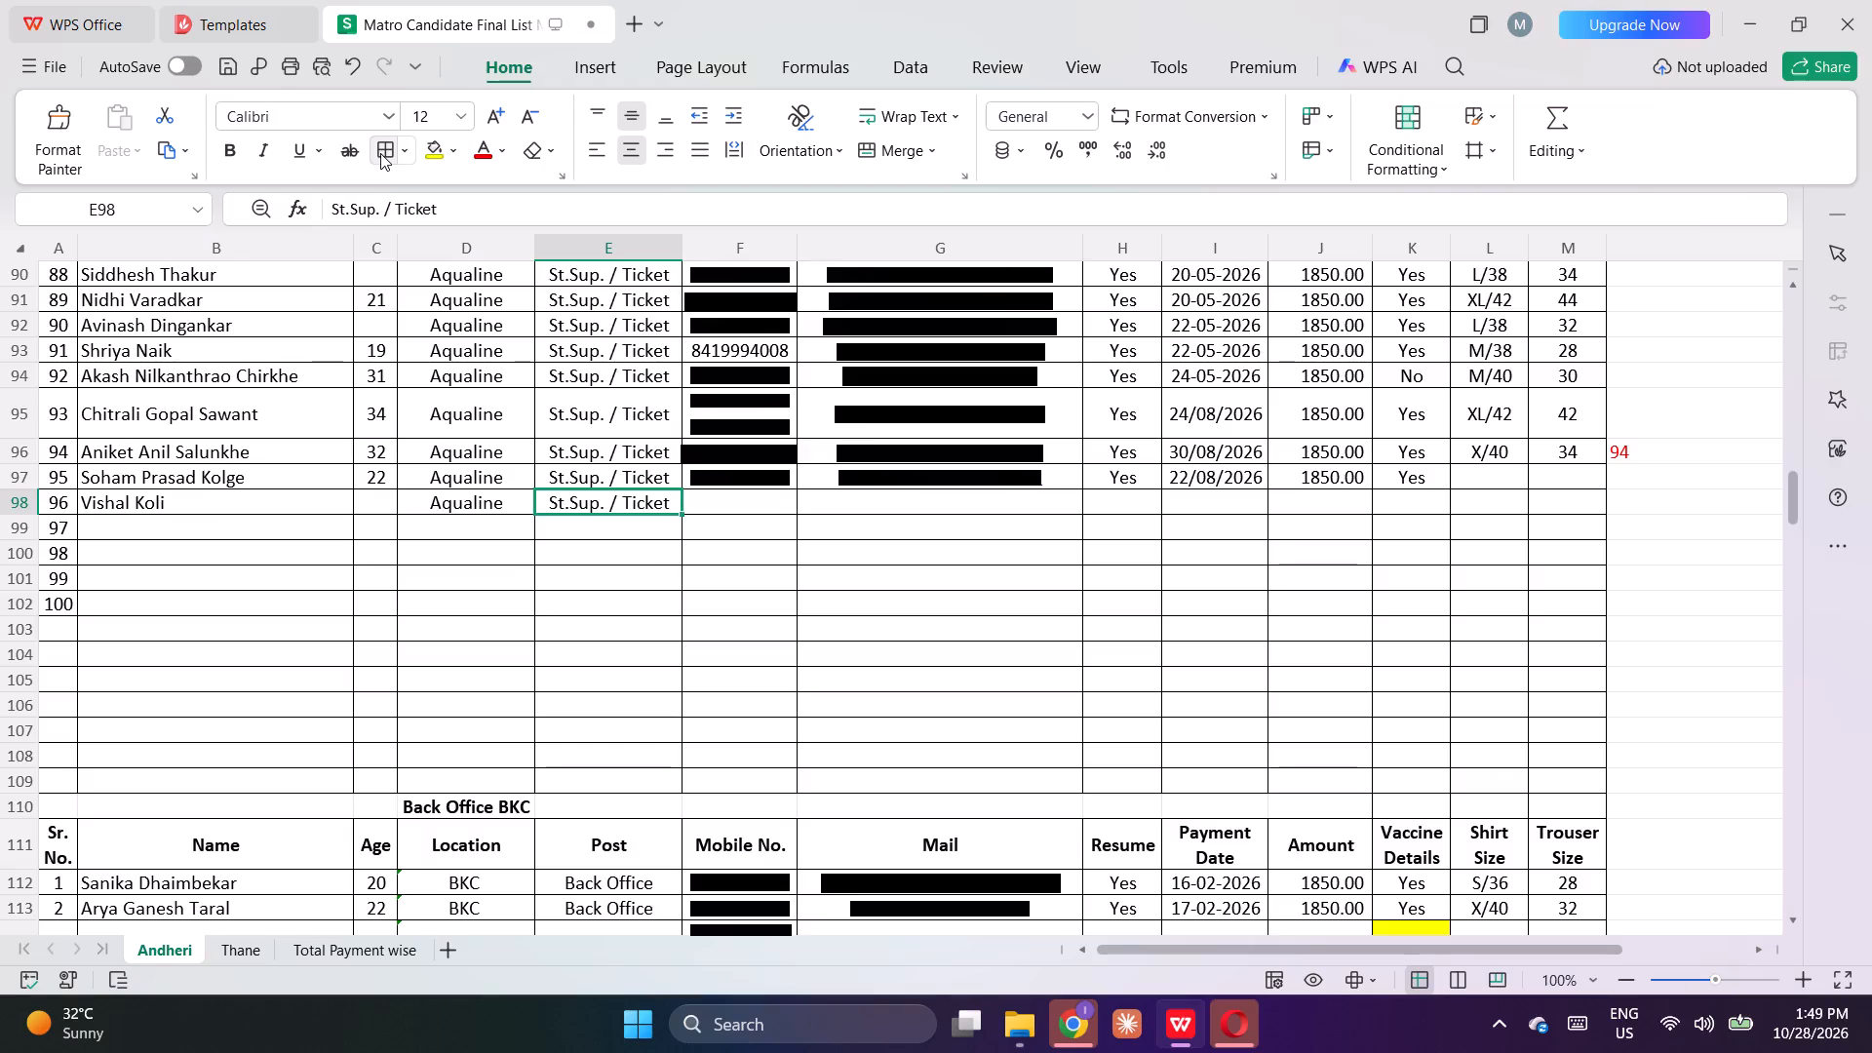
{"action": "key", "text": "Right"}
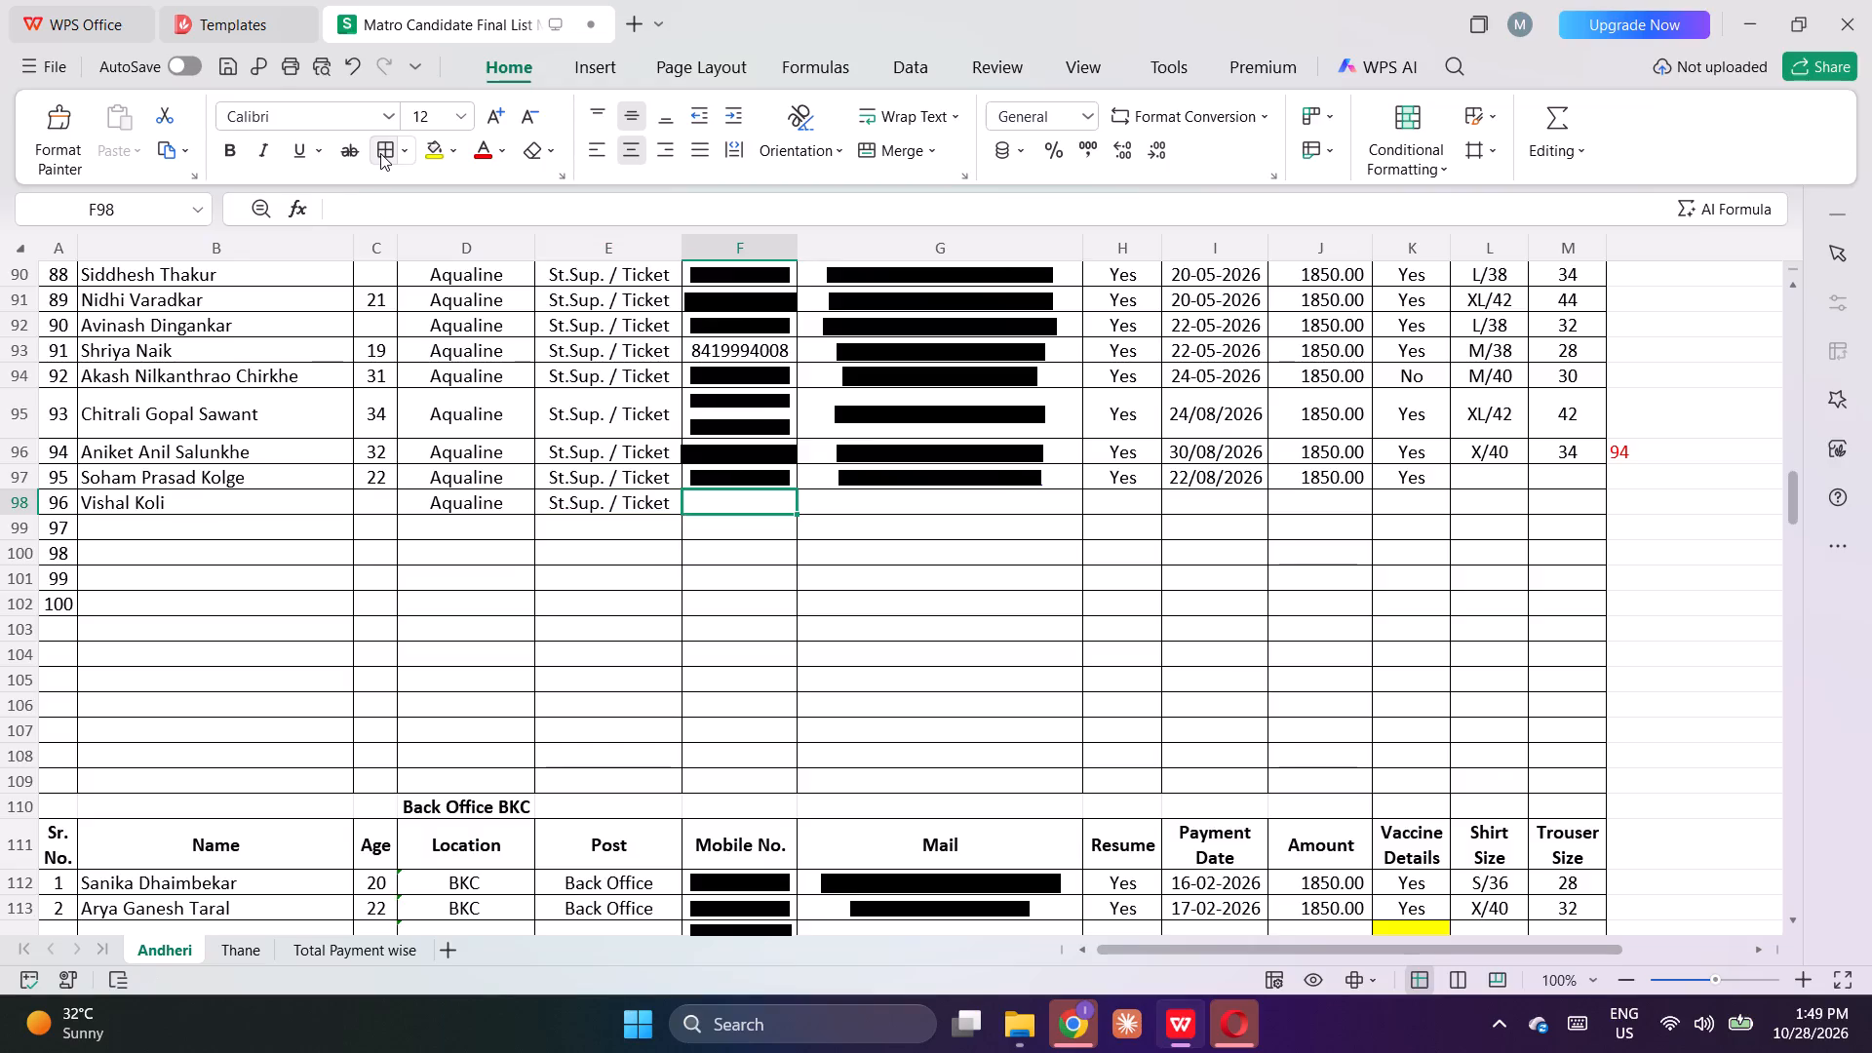
Enter serial number 4 in blank row 151, at the end of the Security Supervisor table.
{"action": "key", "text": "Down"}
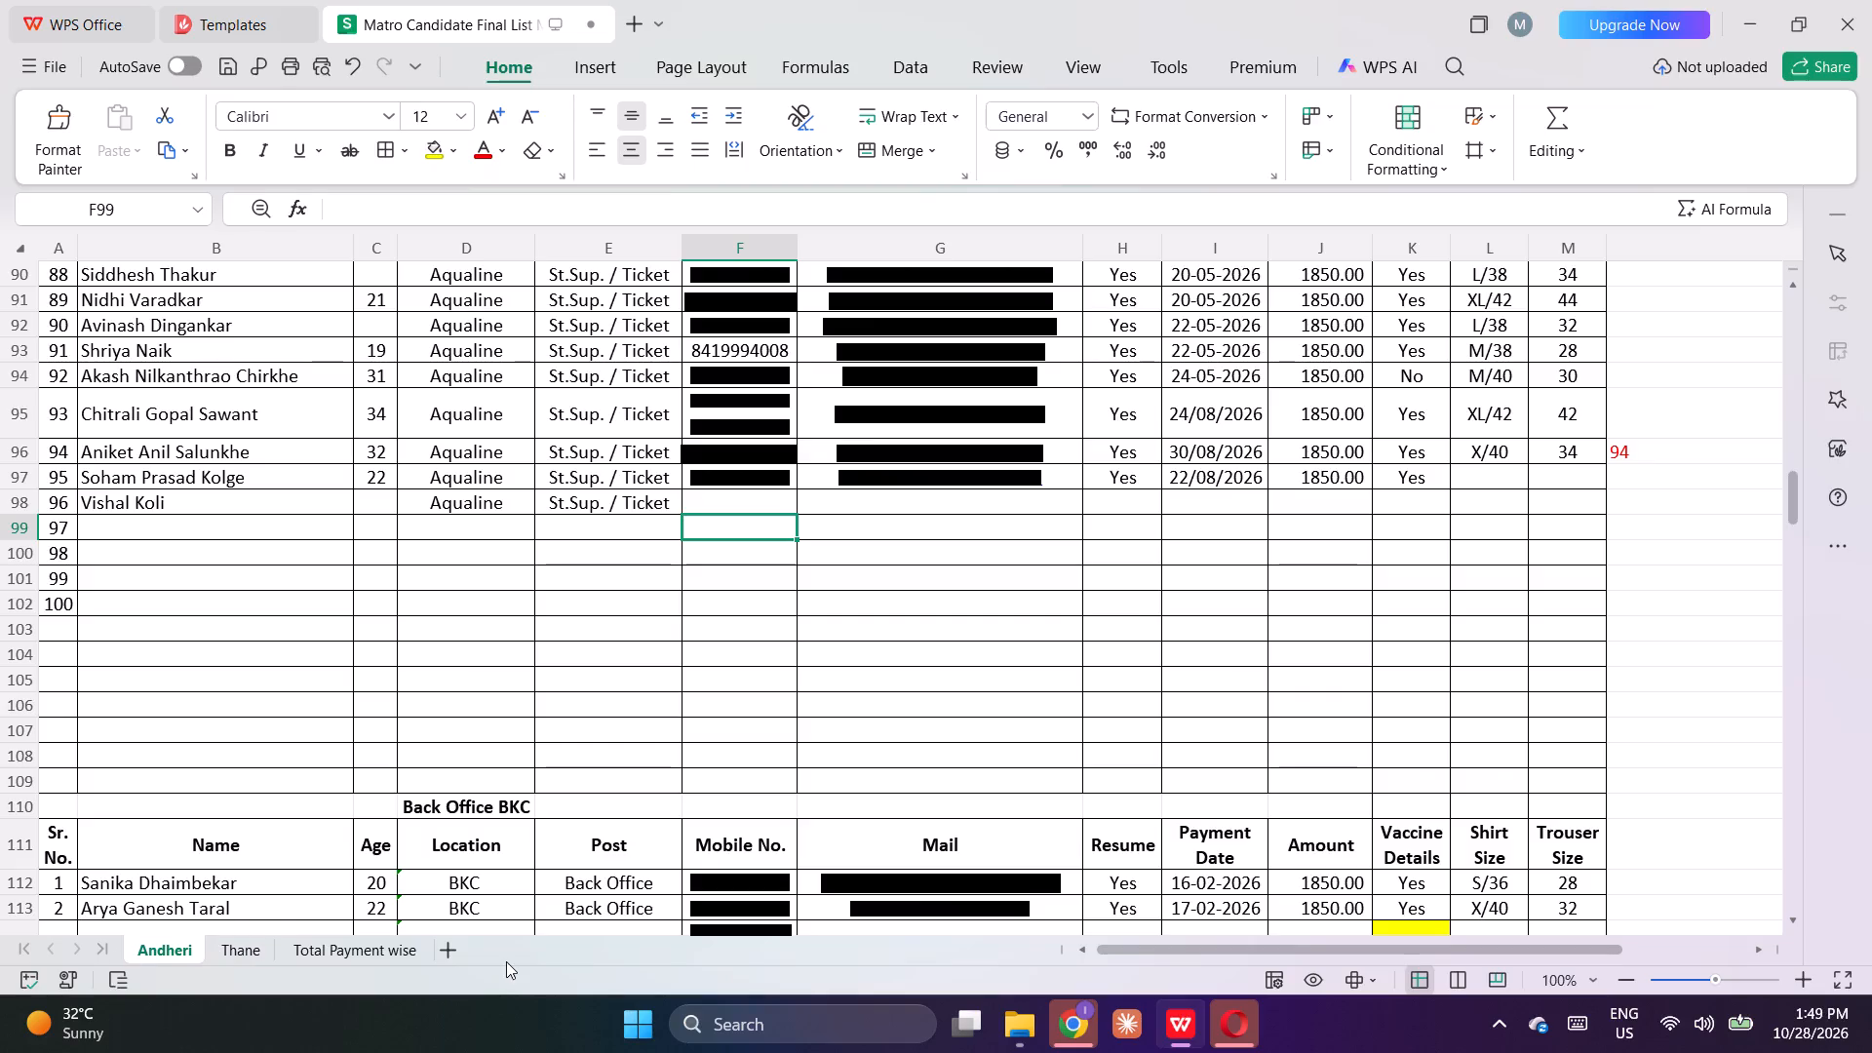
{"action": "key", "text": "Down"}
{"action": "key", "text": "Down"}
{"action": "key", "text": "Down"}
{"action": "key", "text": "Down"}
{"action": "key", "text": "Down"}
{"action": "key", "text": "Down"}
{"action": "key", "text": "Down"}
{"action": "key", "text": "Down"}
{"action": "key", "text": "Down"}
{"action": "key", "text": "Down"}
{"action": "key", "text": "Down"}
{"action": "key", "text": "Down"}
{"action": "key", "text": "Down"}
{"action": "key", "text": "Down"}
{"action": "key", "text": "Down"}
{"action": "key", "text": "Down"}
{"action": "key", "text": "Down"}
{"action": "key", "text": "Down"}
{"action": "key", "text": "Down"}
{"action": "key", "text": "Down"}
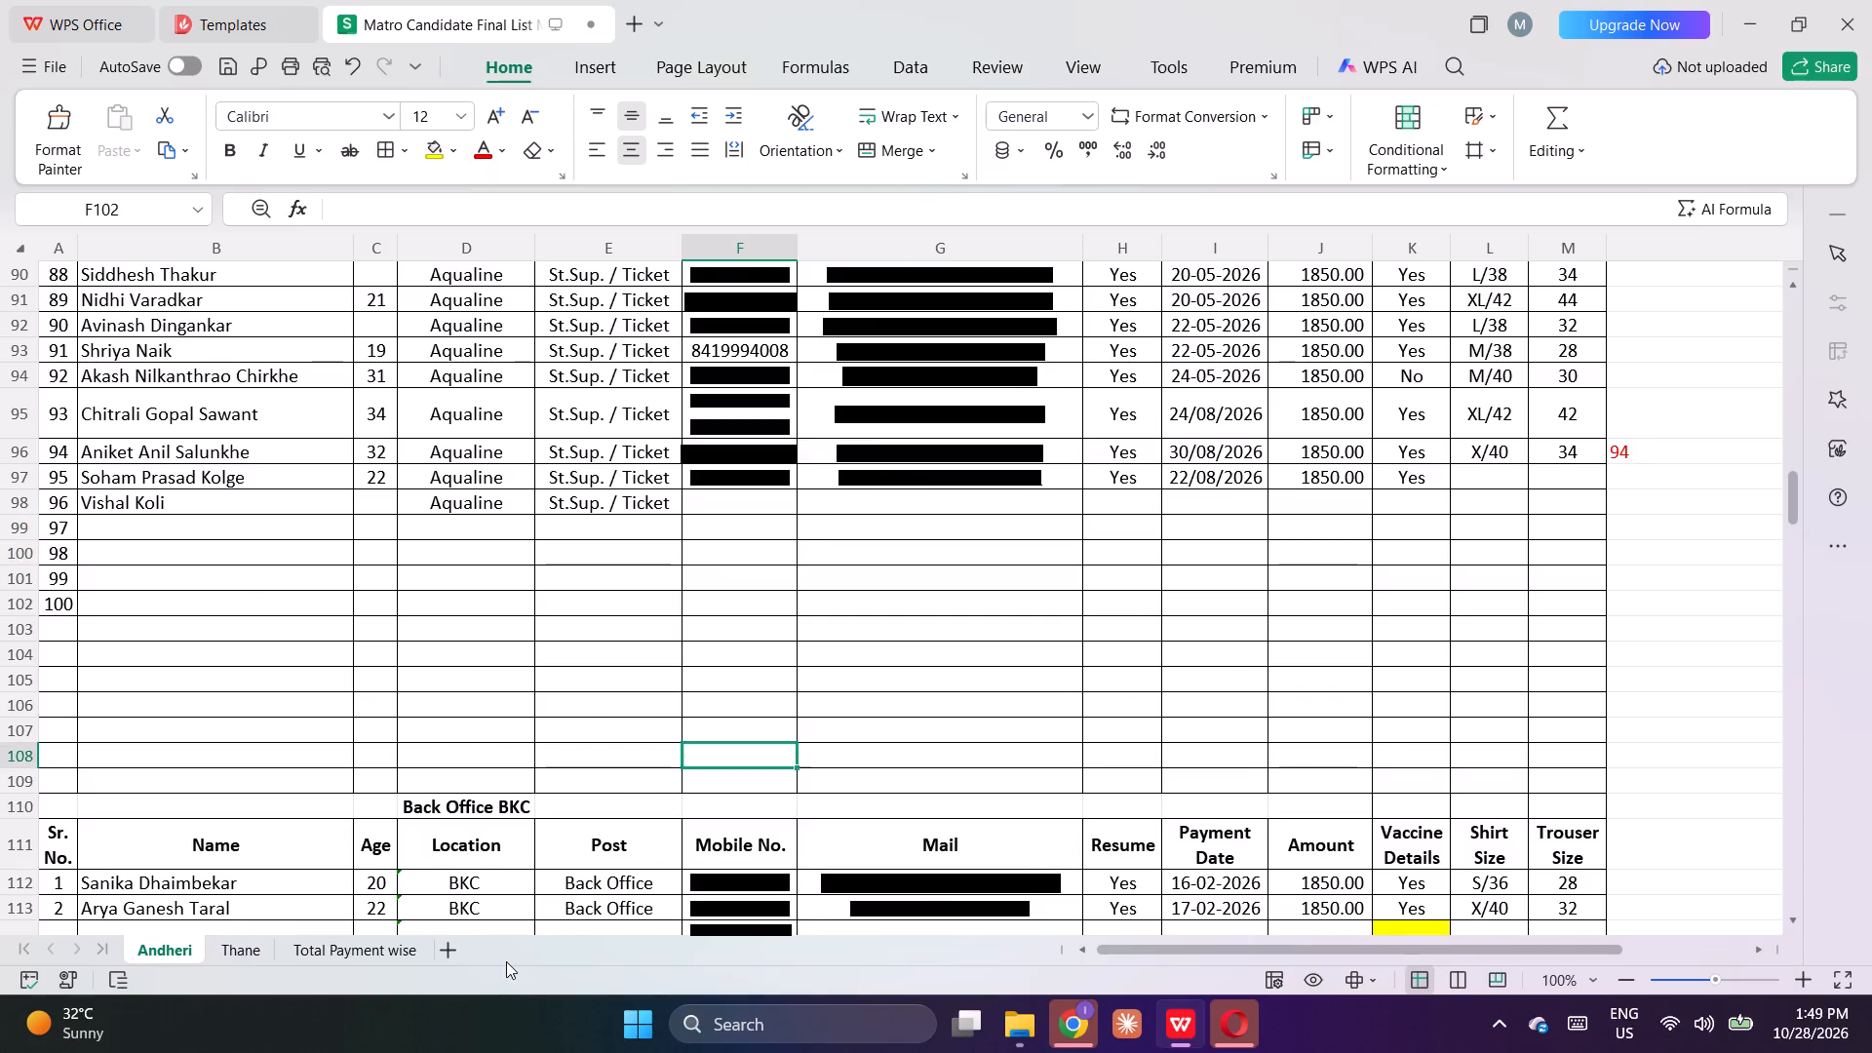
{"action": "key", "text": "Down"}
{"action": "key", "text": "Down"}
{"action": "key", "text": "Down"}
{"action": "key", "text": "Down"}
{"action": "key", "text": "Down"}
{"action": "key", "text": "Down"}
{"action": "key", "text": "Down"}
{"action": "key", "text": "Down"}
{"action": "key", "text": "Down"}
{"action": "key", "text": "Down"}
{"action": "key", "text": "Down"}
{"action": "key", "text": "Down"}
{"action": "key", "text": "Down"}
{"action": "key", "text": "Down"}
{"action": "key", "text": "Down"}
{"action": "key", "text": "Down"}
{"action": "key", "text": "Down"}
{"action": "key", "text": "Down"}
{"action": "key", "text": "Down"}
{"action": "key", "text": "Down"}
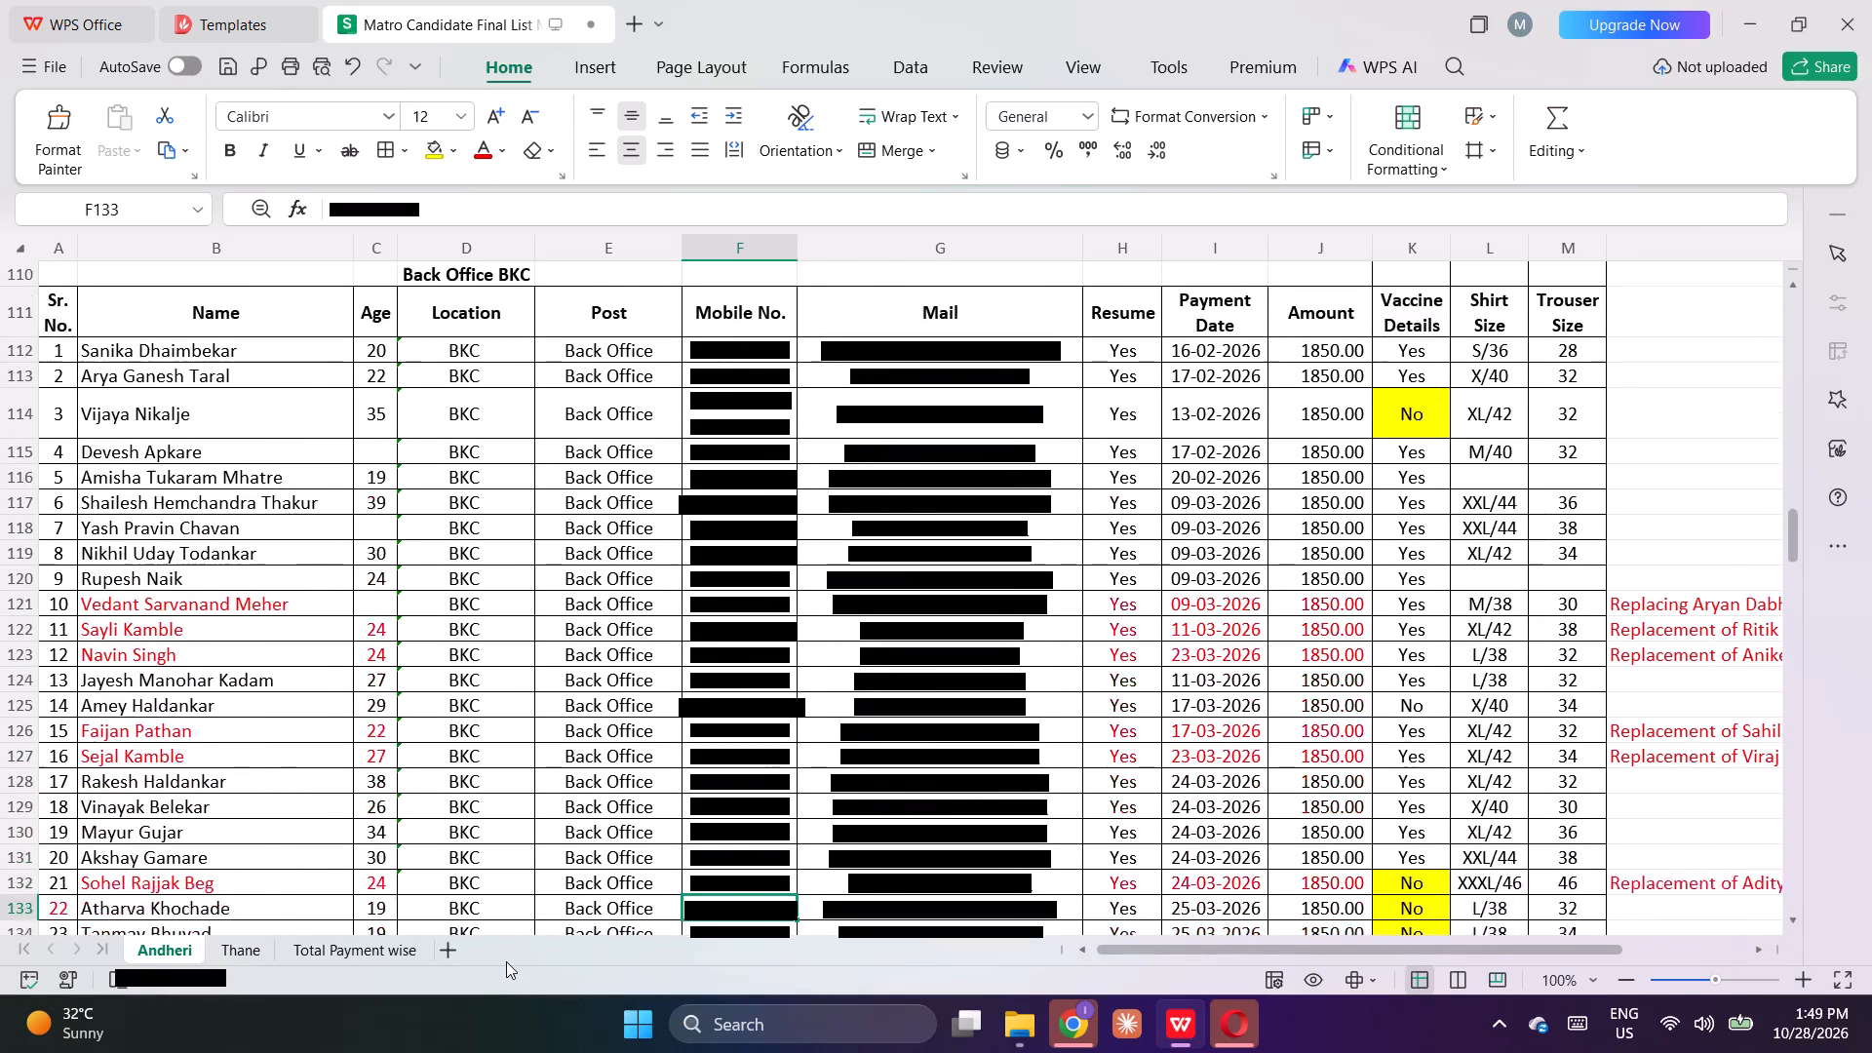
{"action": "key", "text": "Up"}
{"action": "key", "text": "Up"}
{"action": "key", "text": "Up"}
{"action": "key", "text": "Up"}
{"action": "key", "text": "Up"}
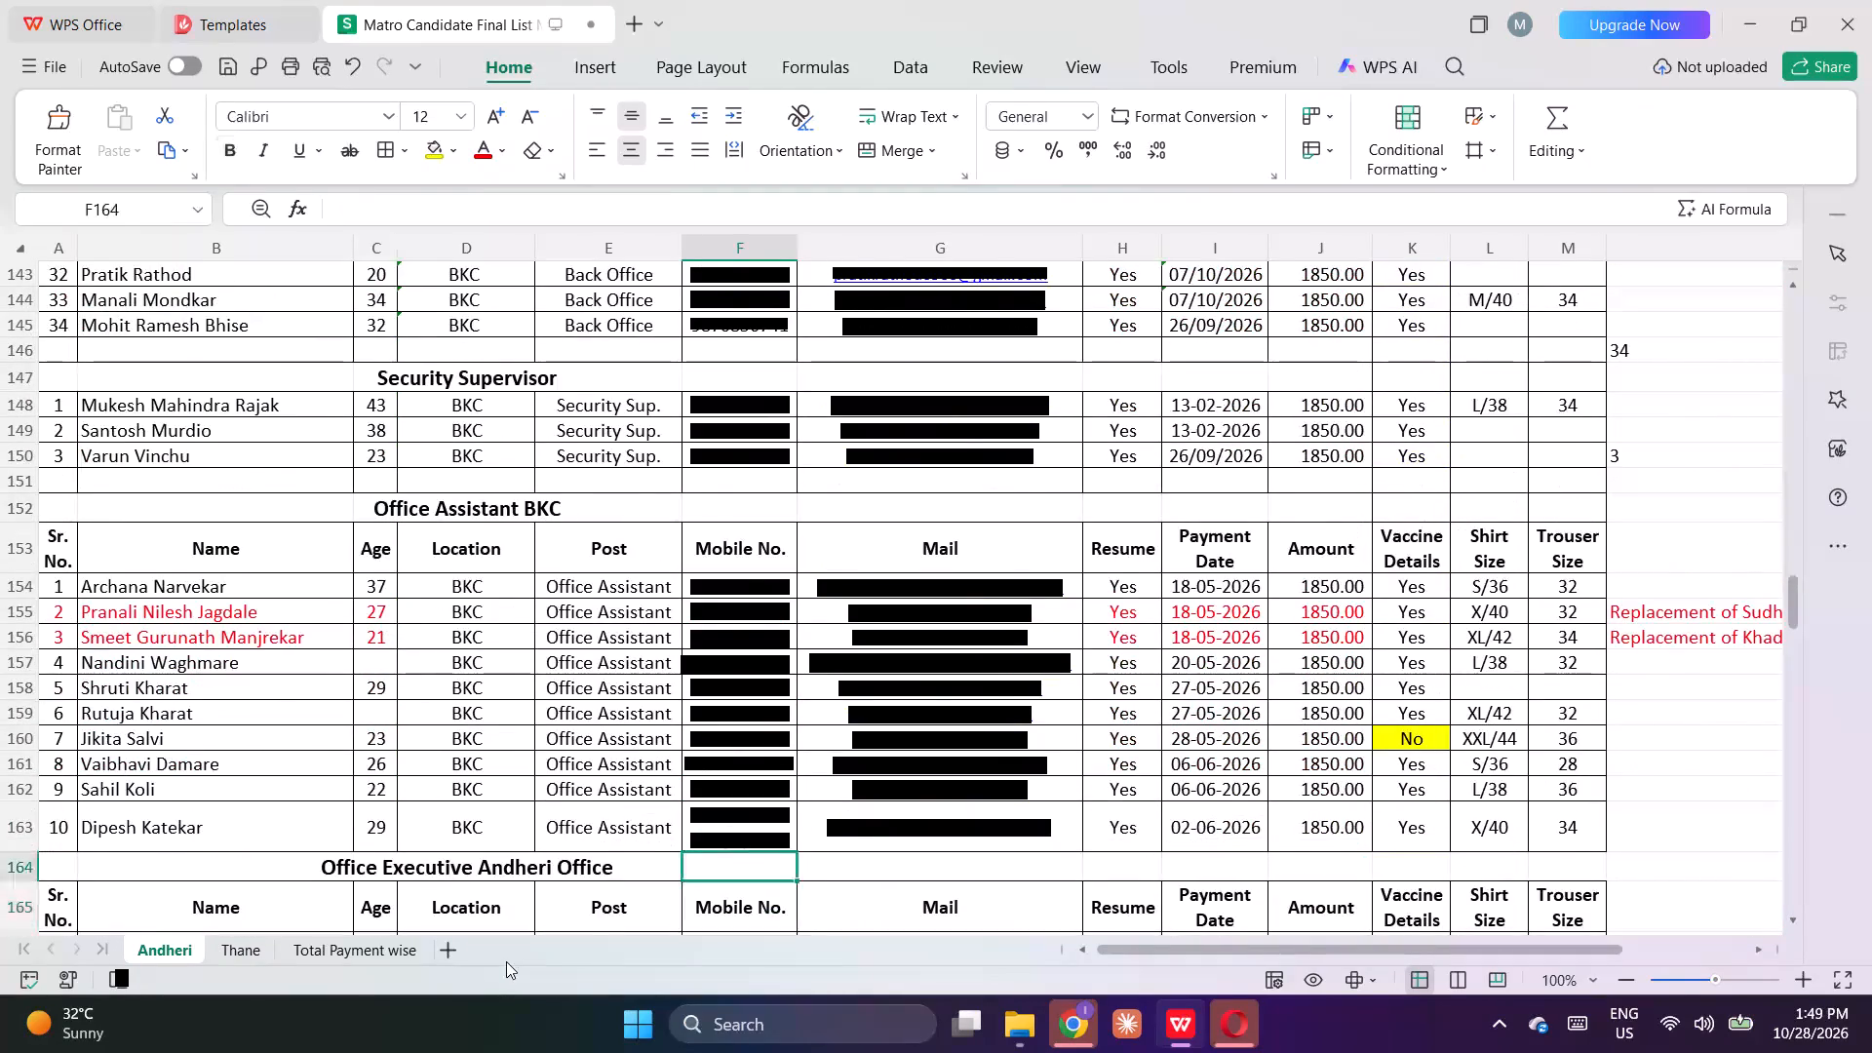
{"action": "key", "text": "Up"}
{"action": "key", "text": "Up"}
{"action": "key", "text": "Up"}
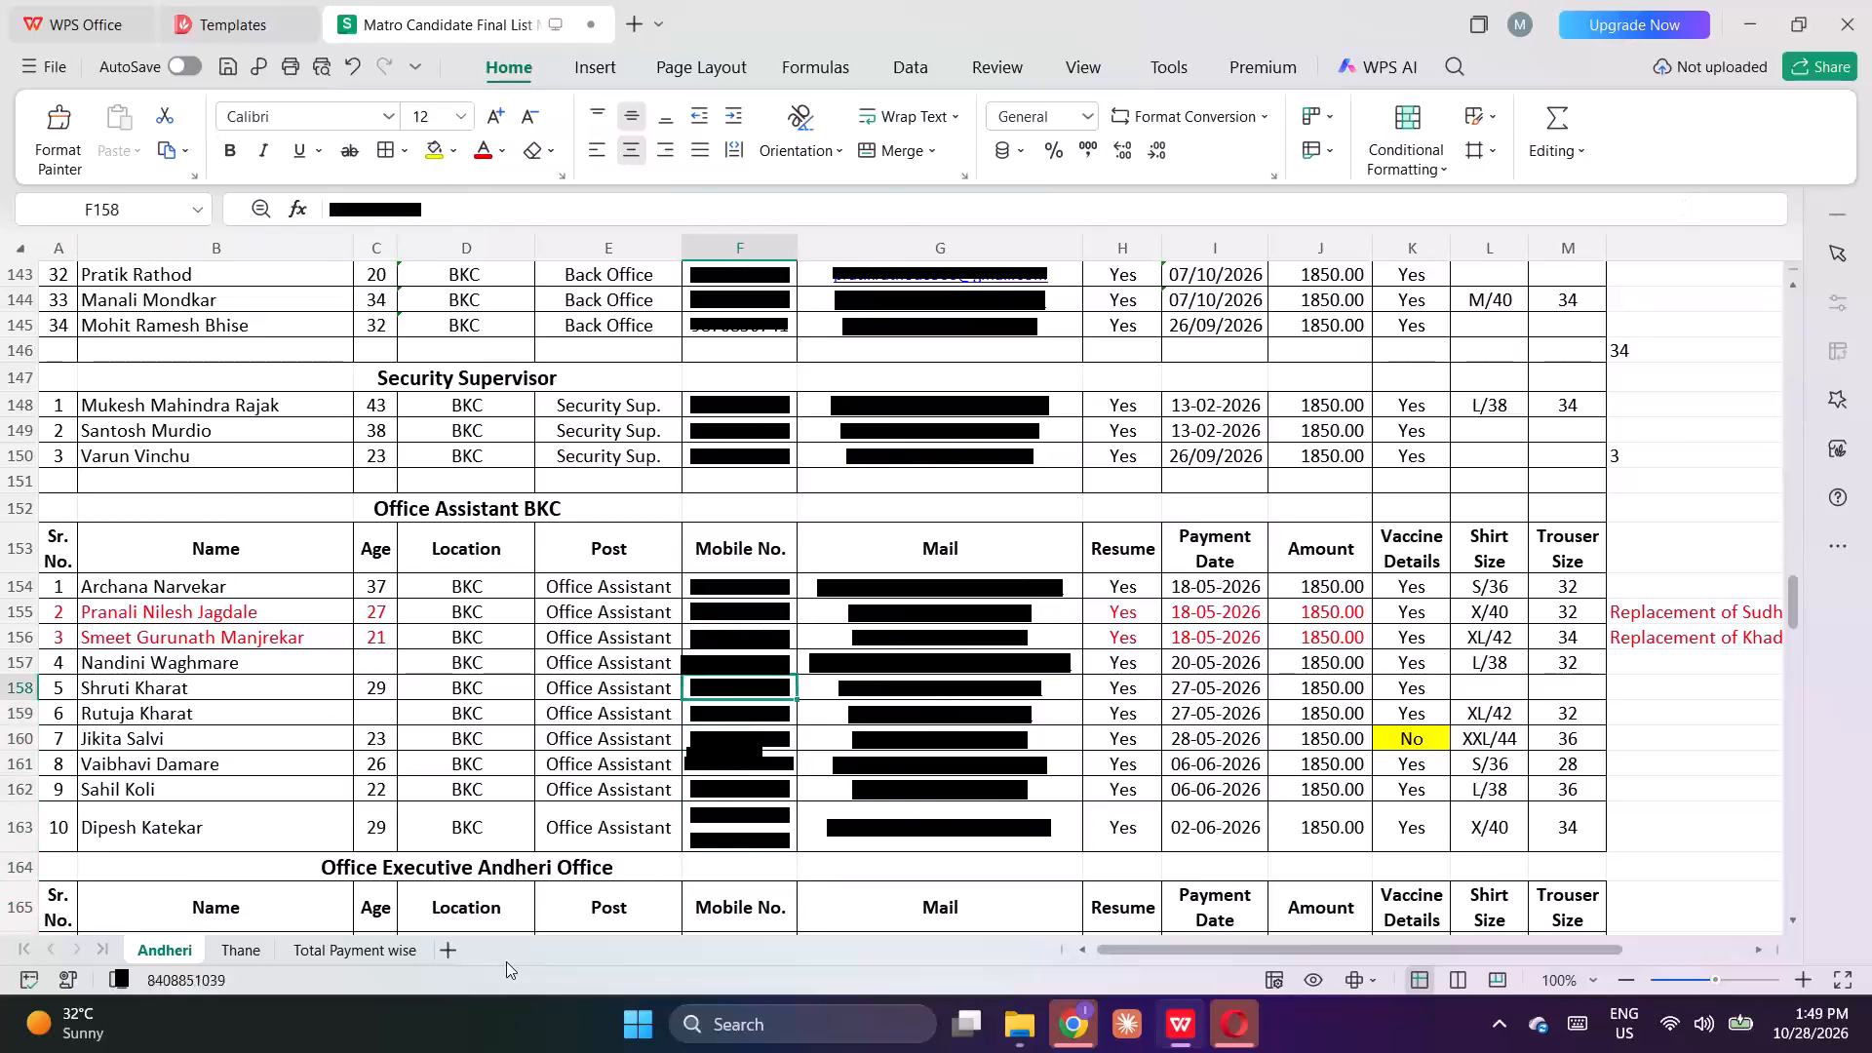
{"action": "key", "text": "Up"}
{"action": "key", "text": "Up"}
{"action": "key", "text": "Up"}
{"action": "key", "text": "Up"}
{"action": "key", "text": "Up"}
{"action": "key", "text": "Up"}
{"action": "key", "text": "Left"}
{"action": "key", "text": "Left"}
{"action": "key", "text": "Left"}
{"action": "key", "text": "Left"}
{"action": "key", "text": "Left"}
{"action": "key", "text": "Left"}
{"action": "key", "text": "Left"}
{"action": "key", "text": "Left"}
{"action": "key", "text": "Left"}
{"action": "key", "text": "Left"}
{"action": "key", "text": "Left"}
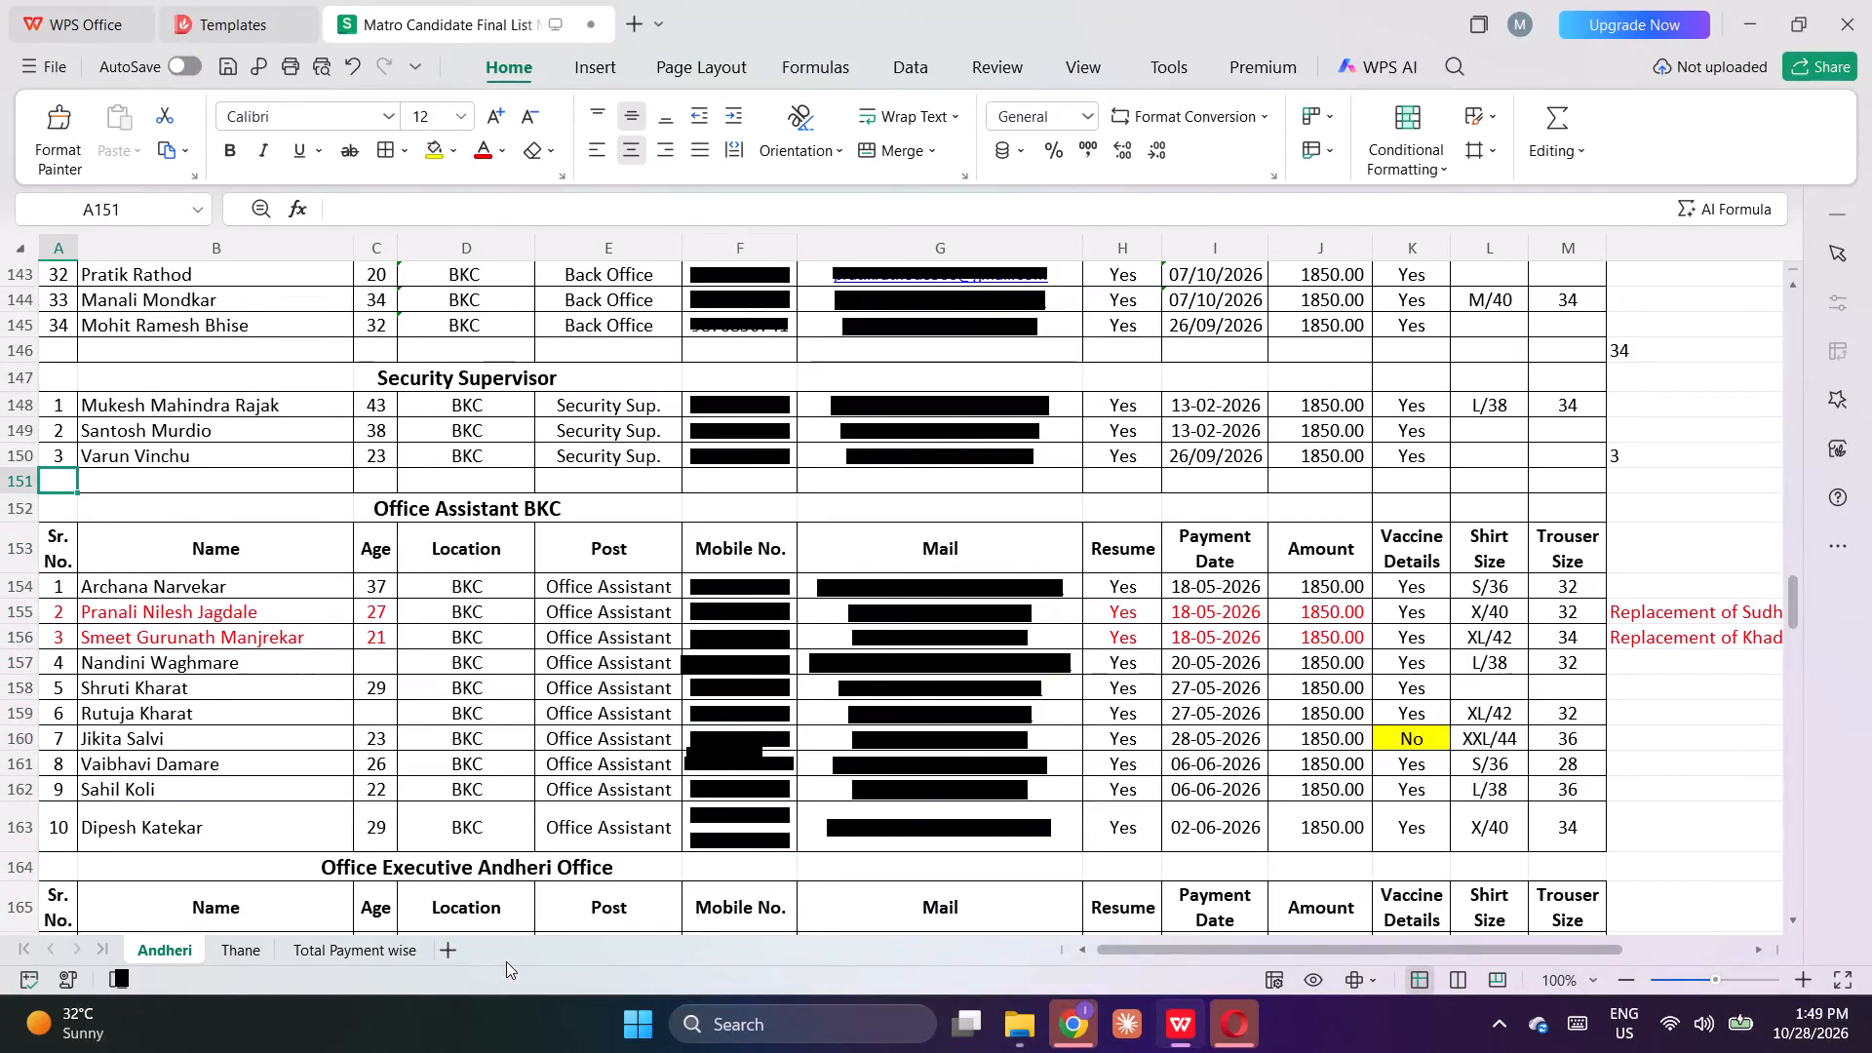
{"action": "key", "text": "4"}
Enter the new candidate's name beside serial number 4 in the Security Supervisor table.
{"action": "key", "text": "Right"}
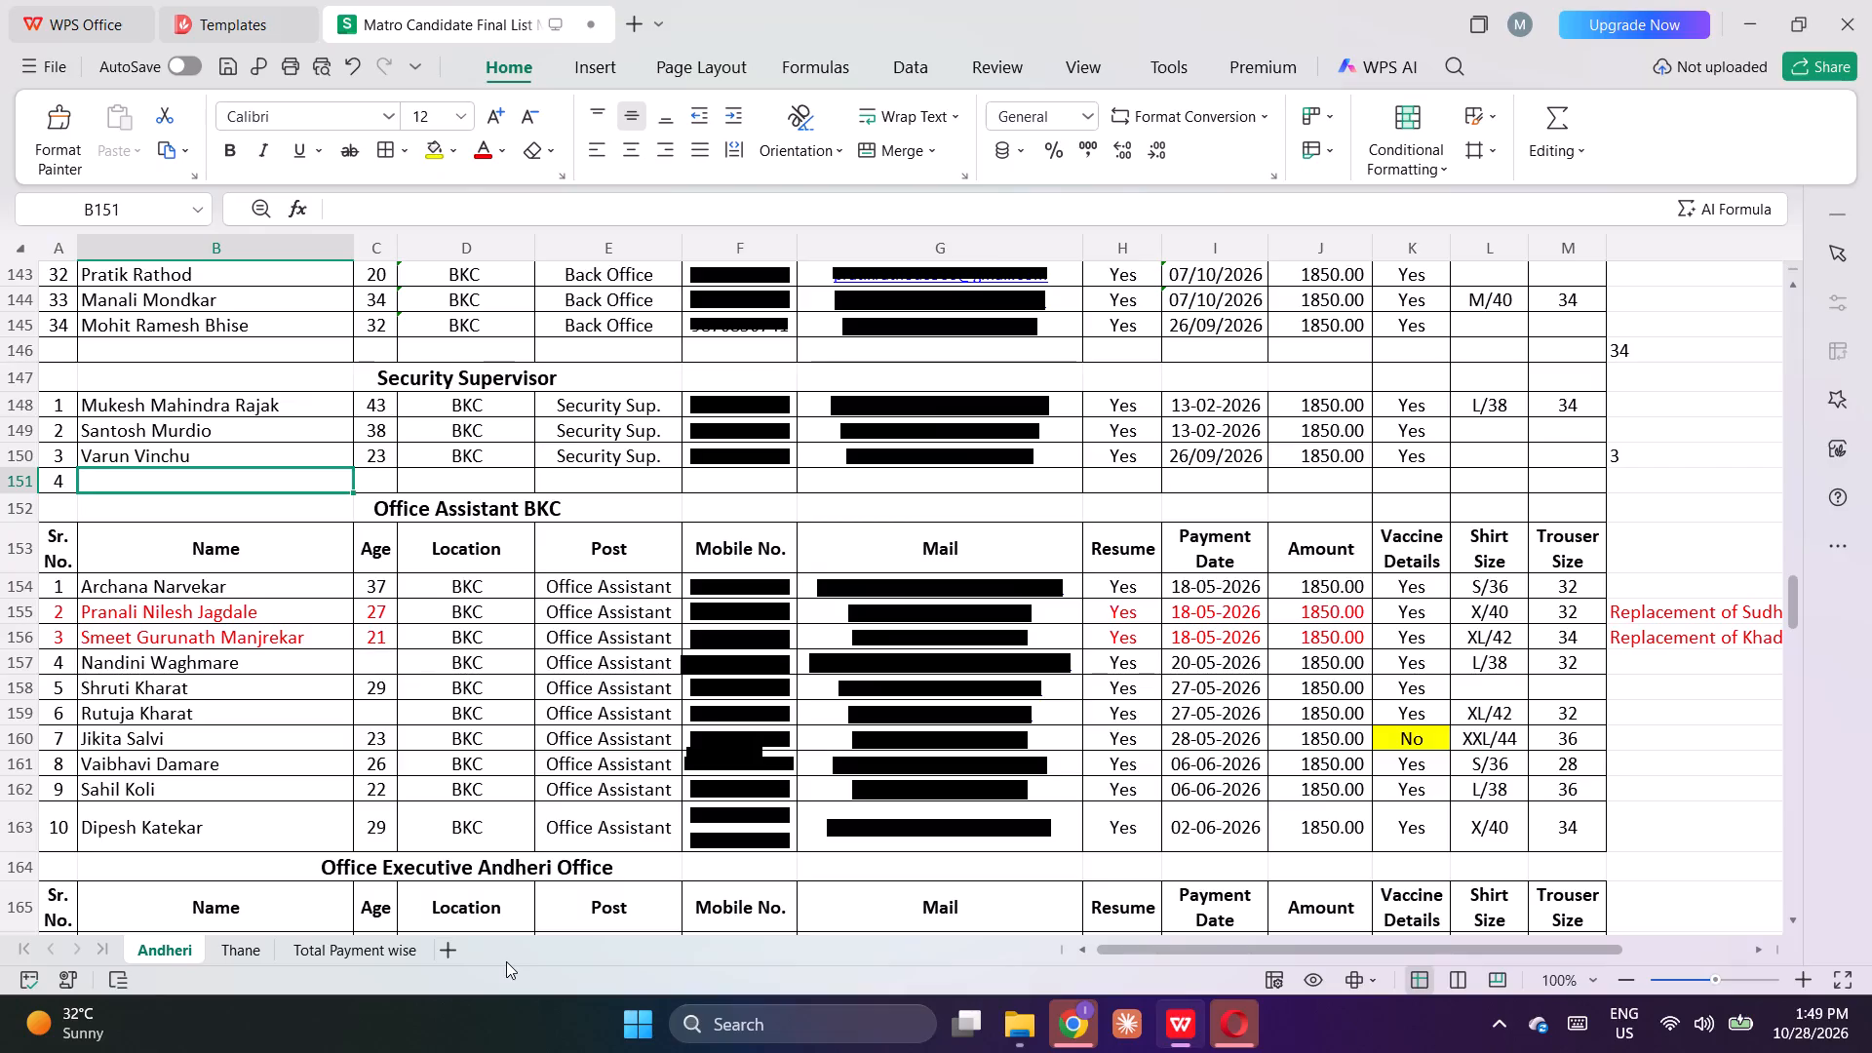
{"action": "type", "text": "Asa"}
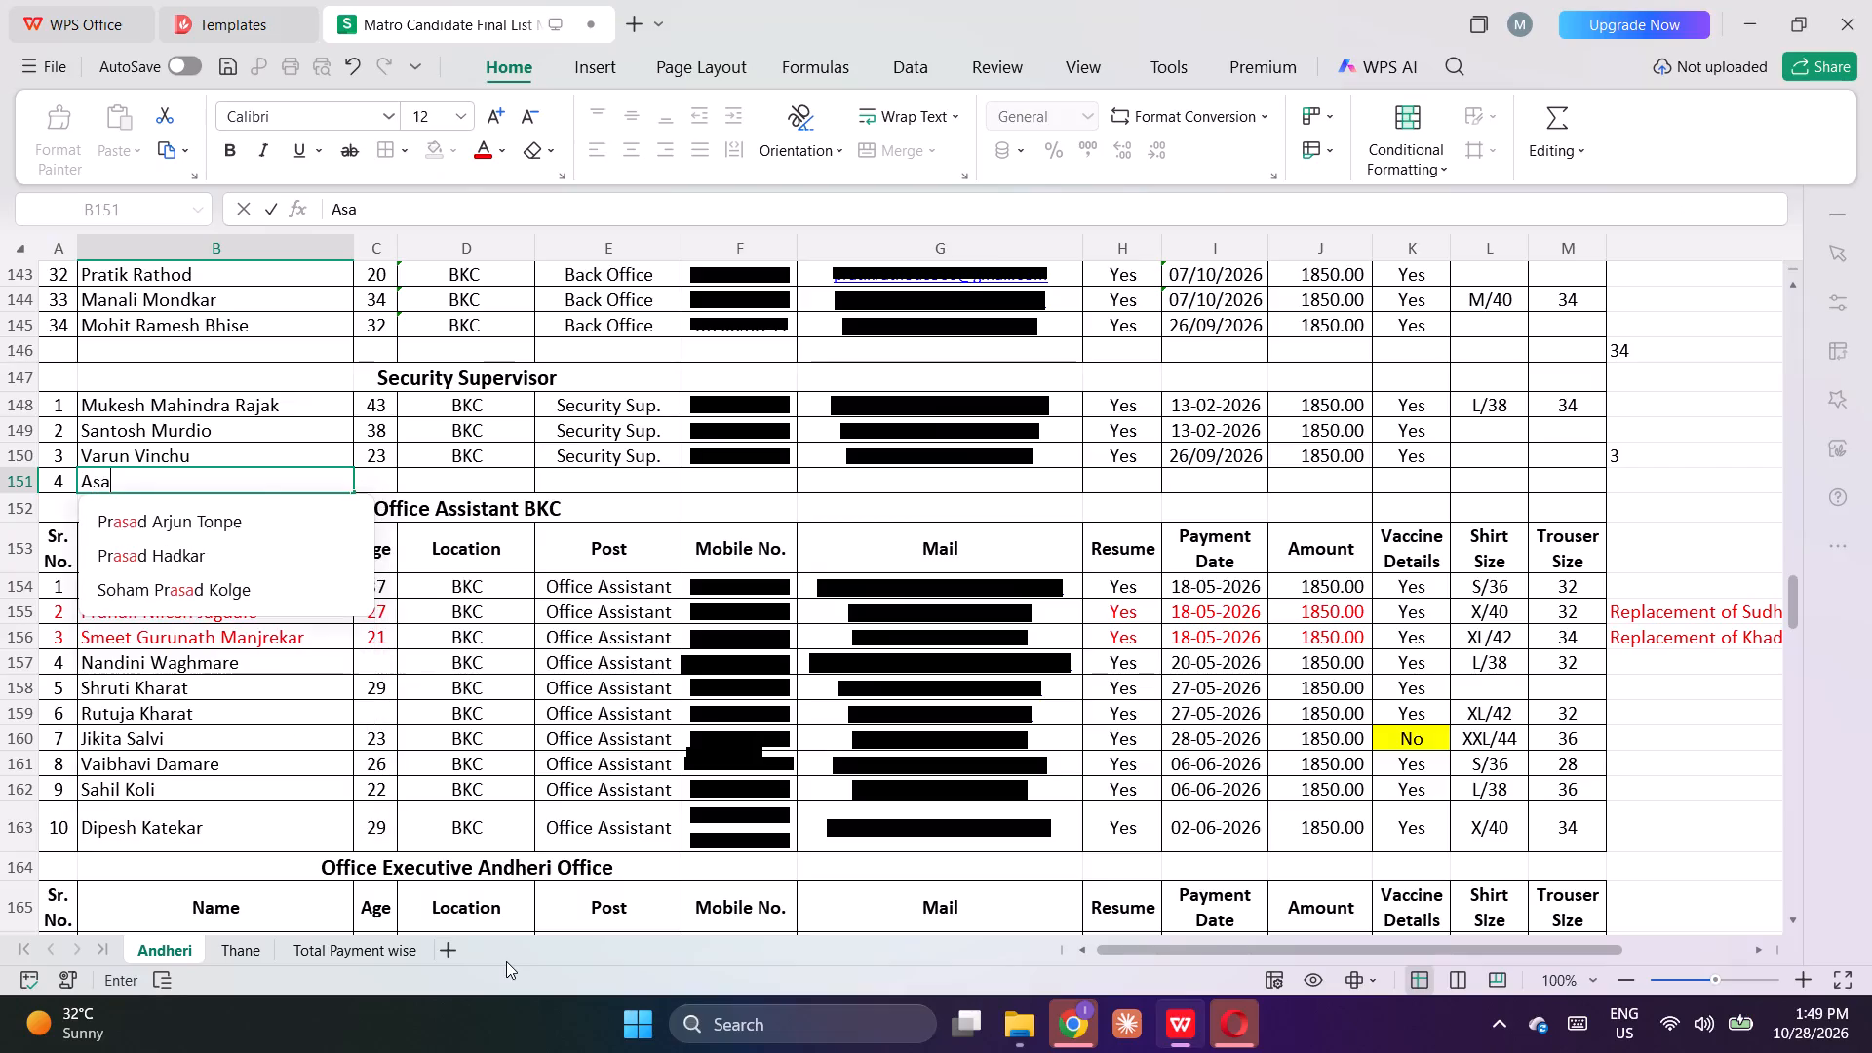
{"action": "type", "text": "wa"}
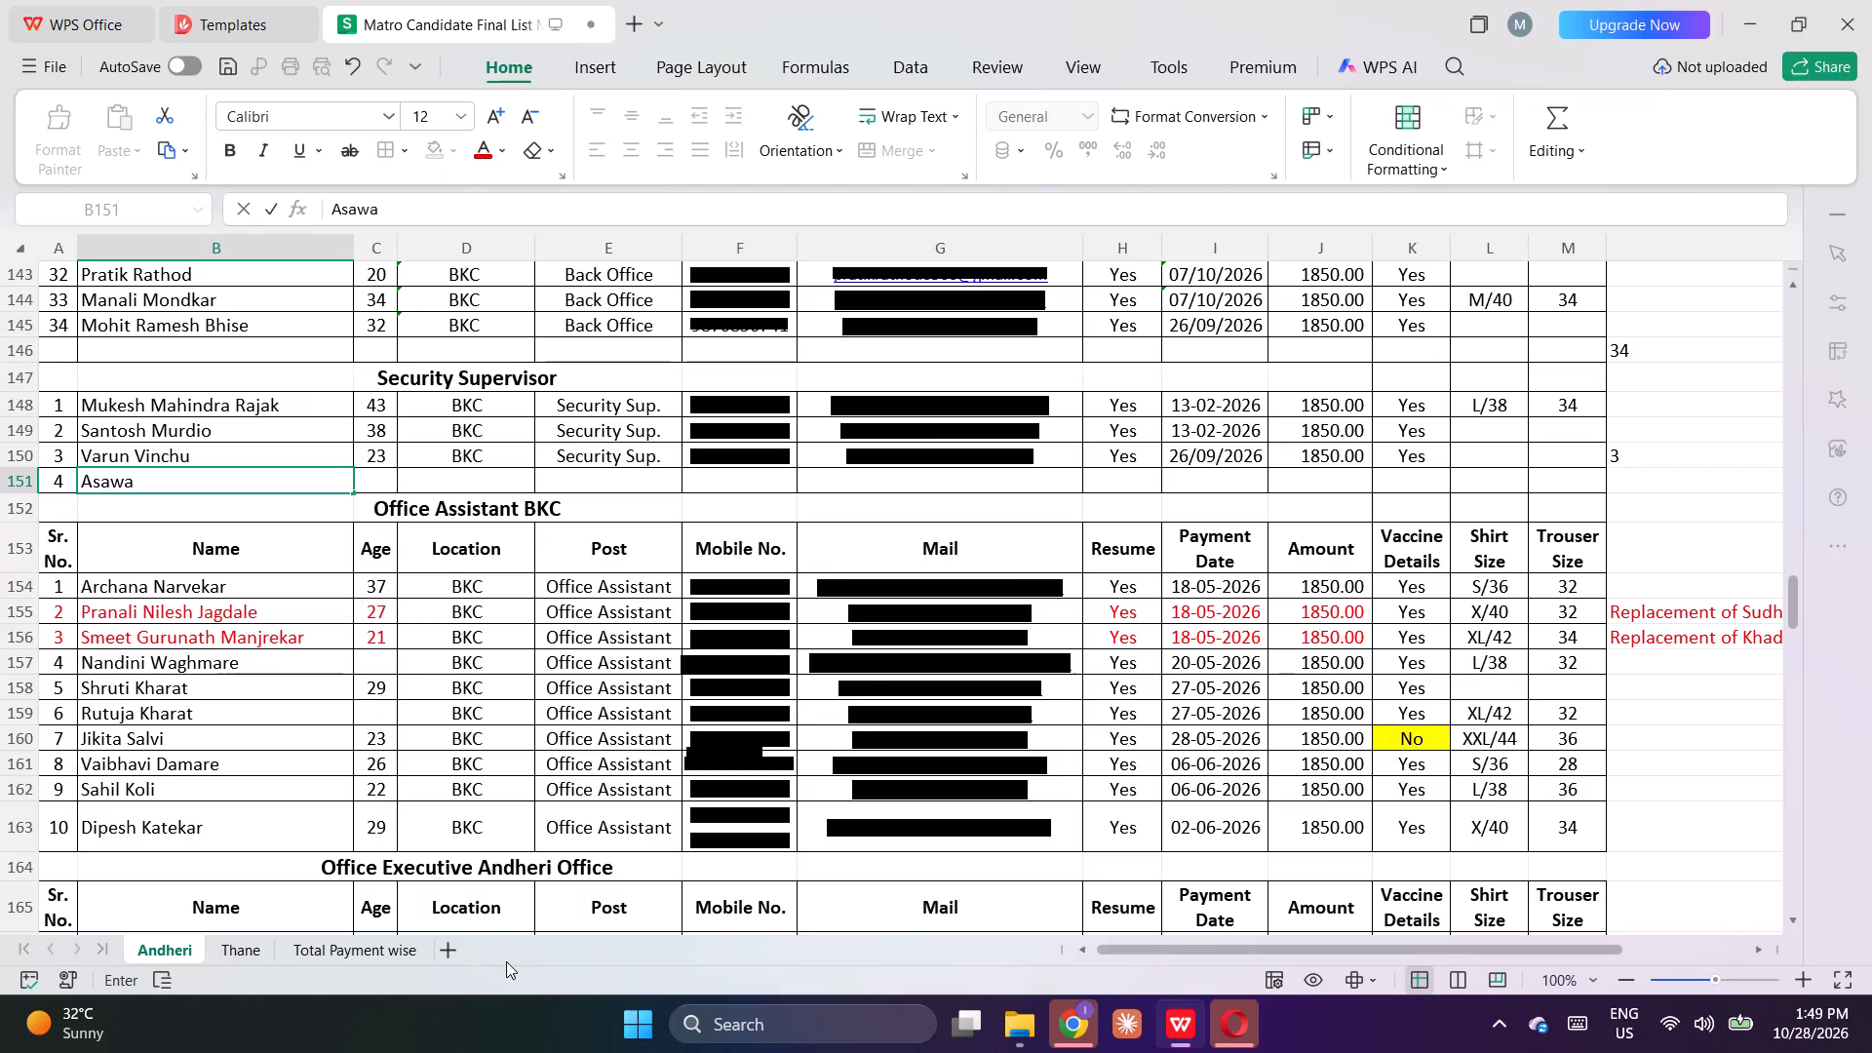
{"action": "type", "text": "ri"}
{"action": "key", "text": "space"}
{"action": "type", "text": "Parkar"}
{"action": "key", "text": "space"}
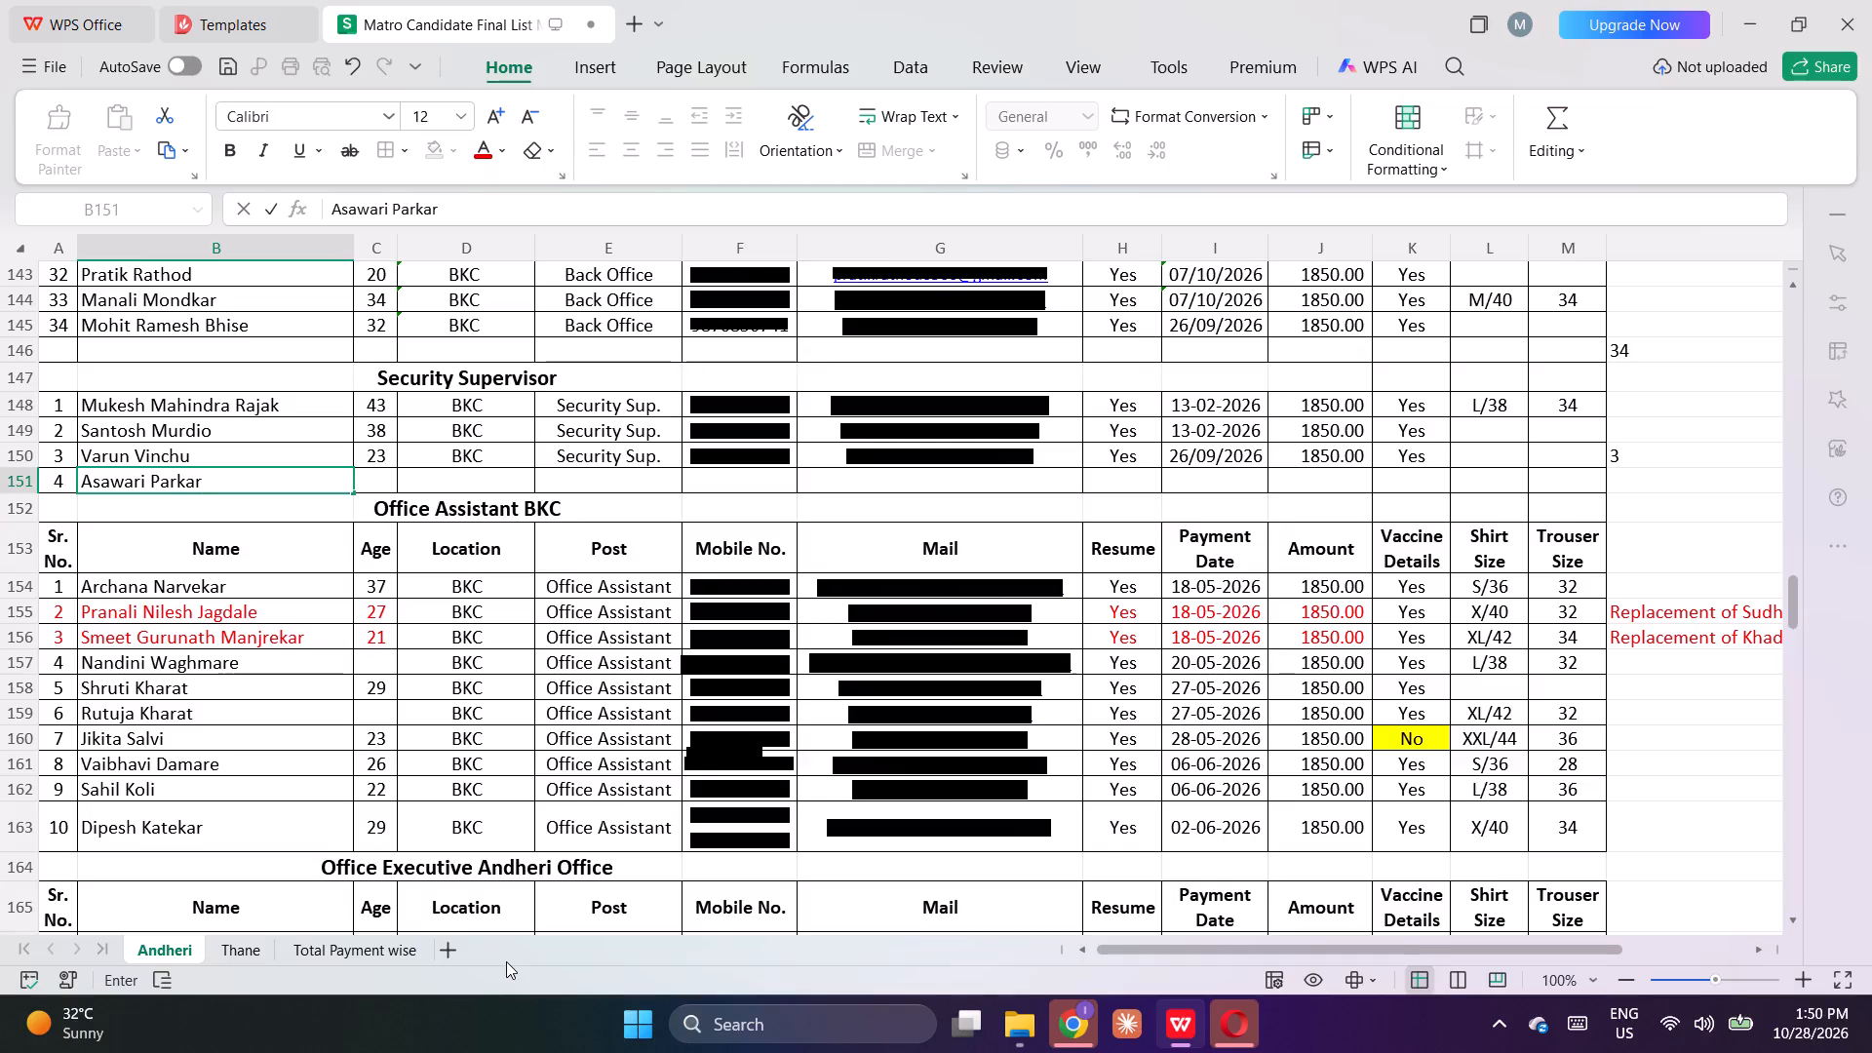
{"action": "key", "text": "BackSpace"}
Set the location of serial number 4 in the Security Supervisor table to Thane, leaving the age blank.
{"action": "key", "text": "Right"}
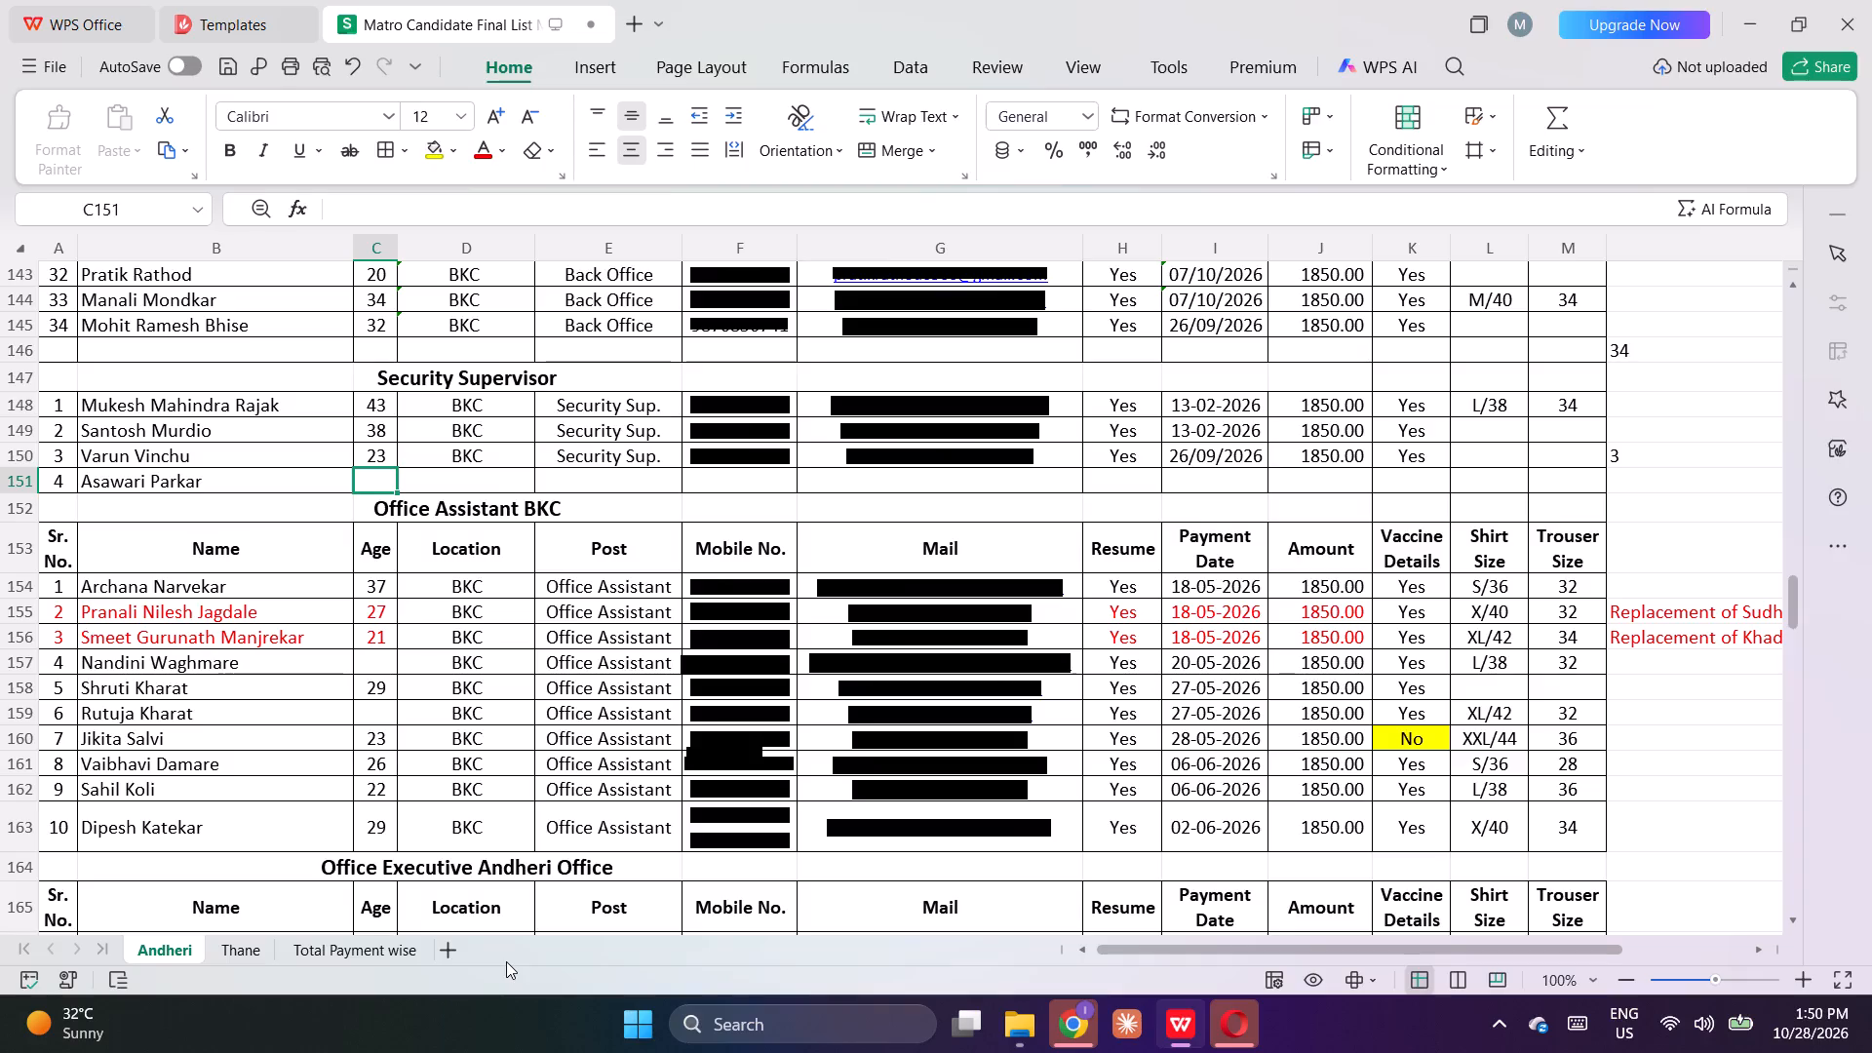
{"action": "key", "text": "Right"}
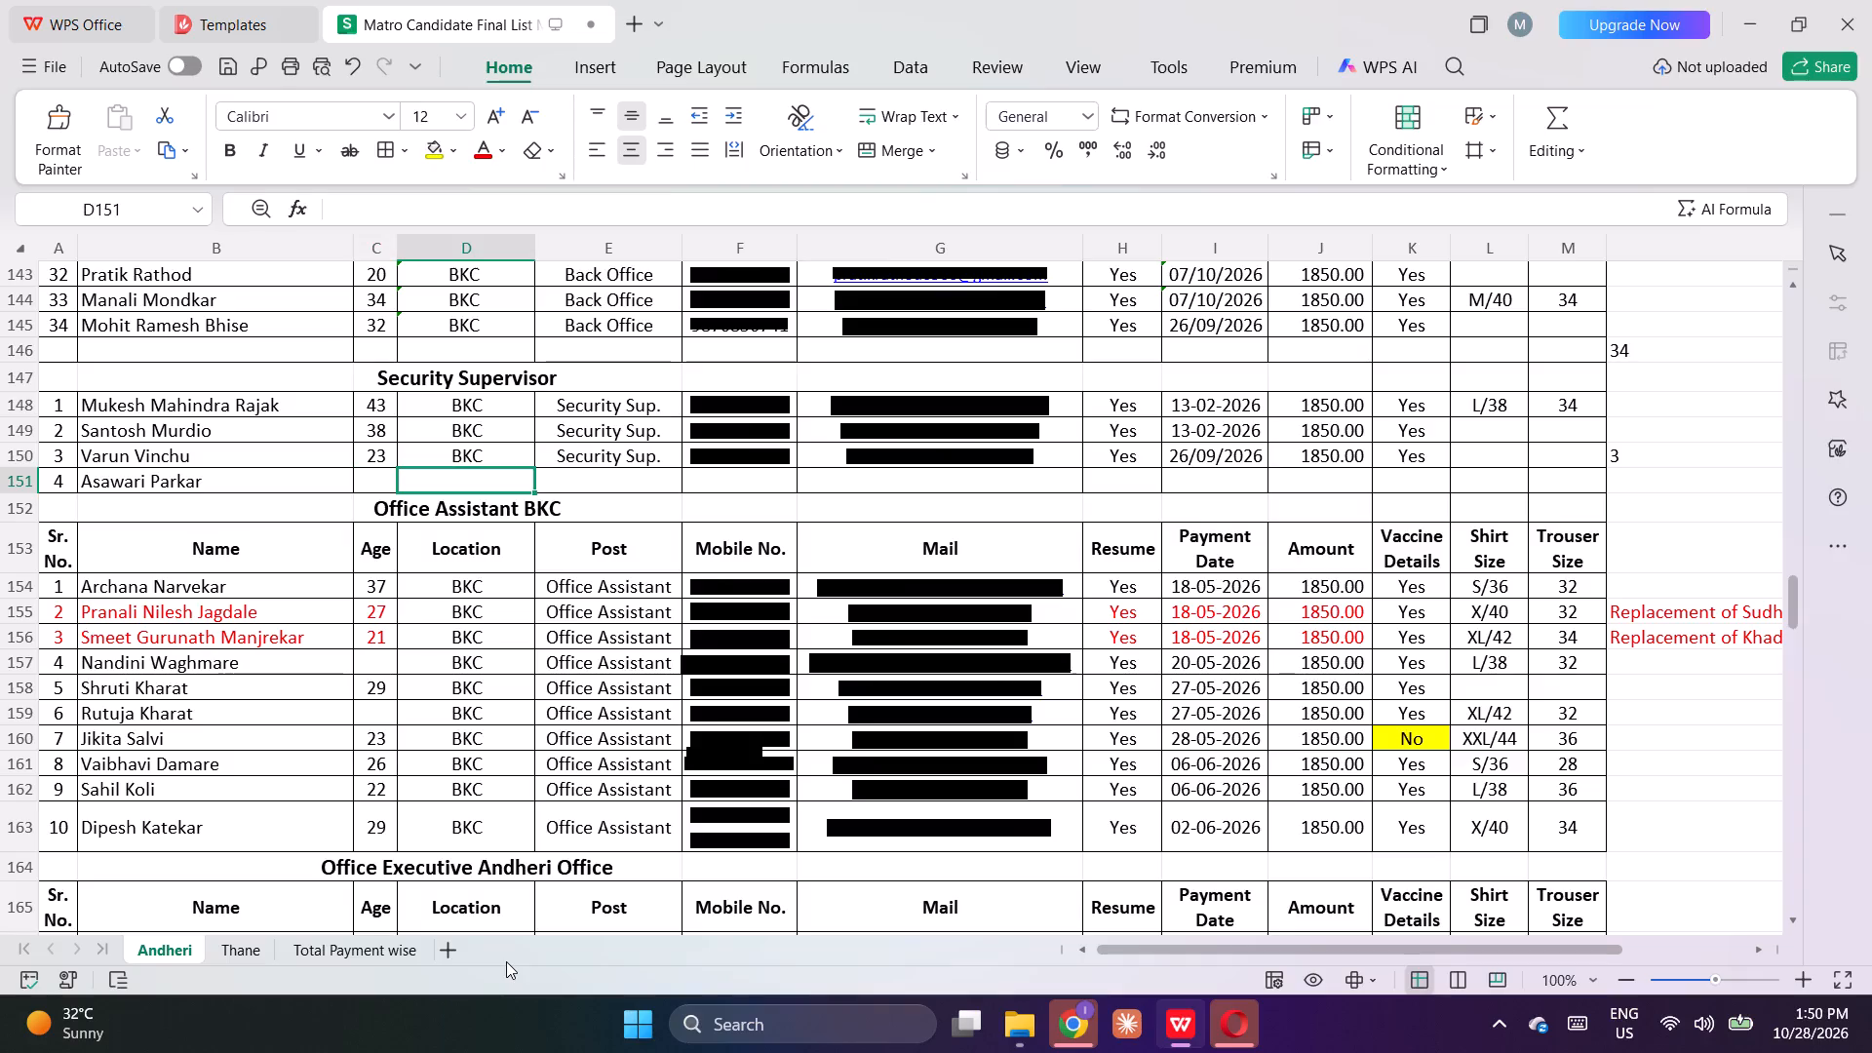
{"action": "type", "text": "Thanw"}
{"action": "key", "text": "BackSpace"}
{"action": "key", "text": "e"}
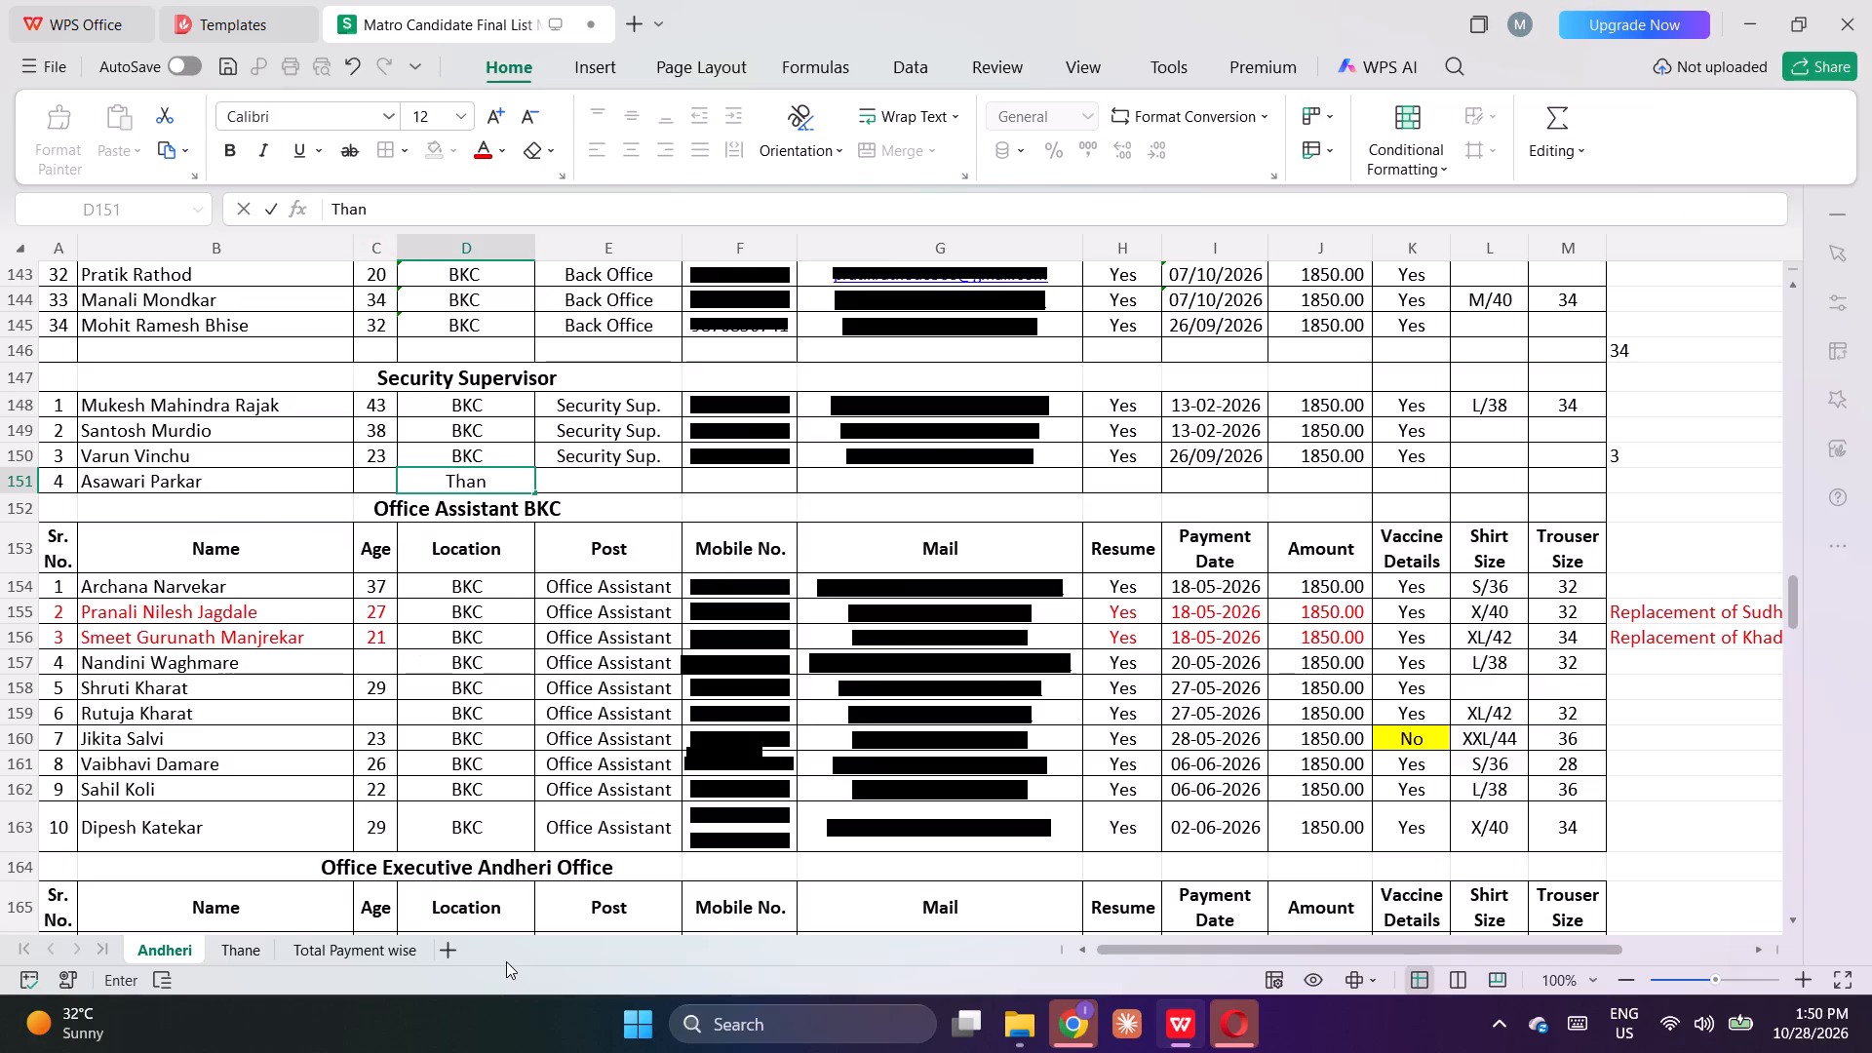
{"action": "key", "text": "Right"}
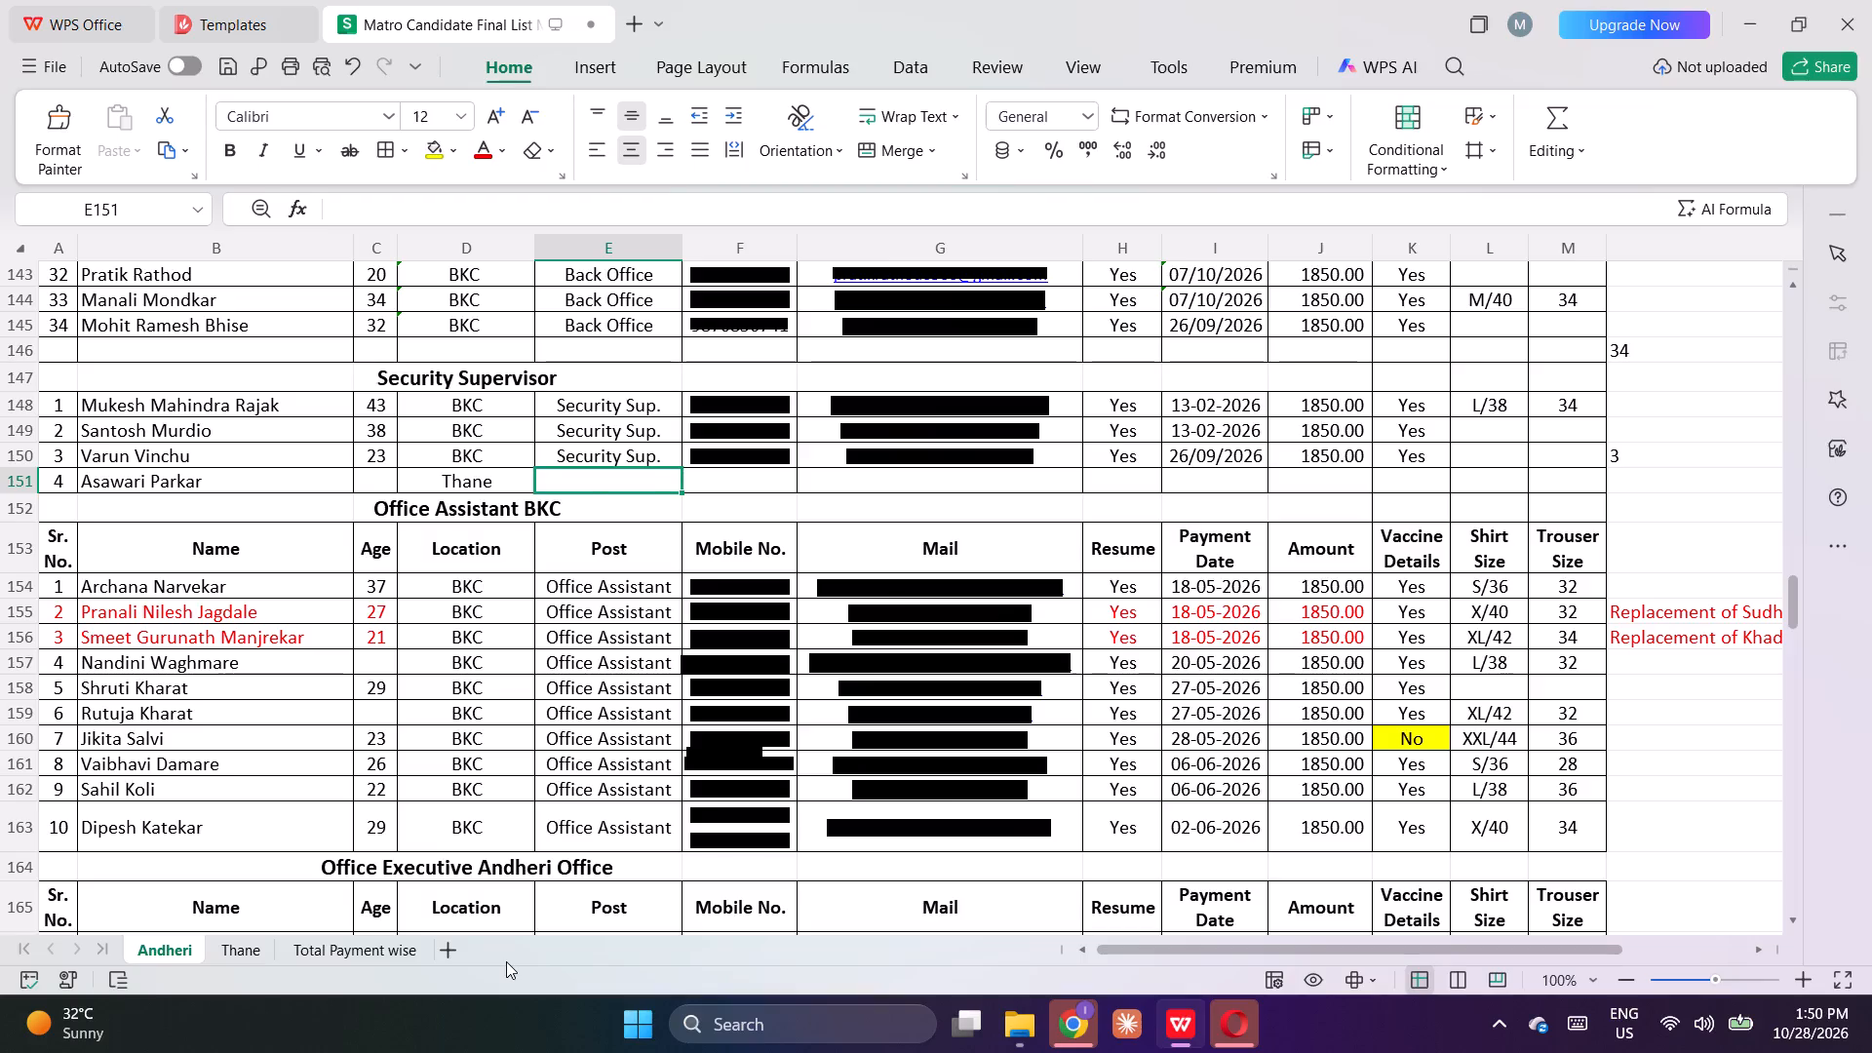
Fill the post Security Sup. and the mobile number down from the row above for serial number 4.
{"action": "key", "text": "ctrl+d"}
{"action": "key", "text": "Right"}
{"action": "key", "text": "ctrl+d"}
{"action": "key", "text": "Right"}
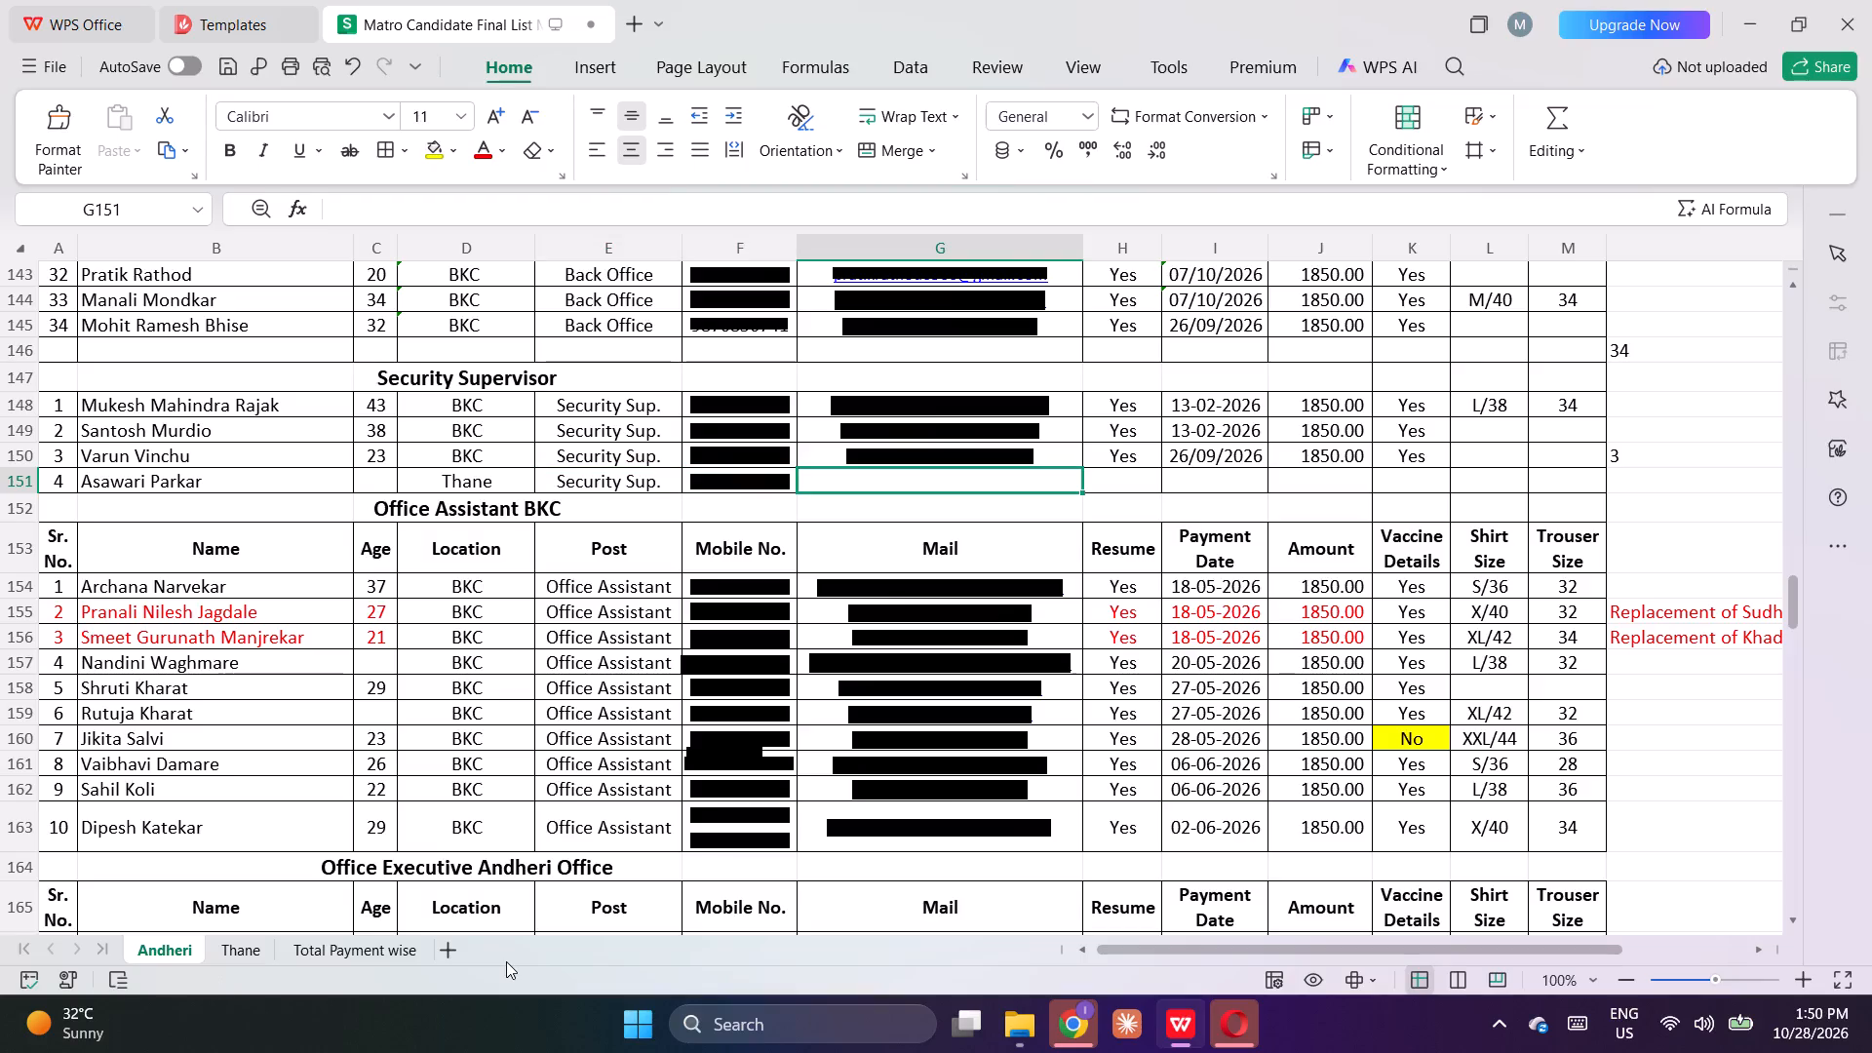
Clear the copied mobile number from serial number 4 in the Andheri sheet's Security Supervisor table.
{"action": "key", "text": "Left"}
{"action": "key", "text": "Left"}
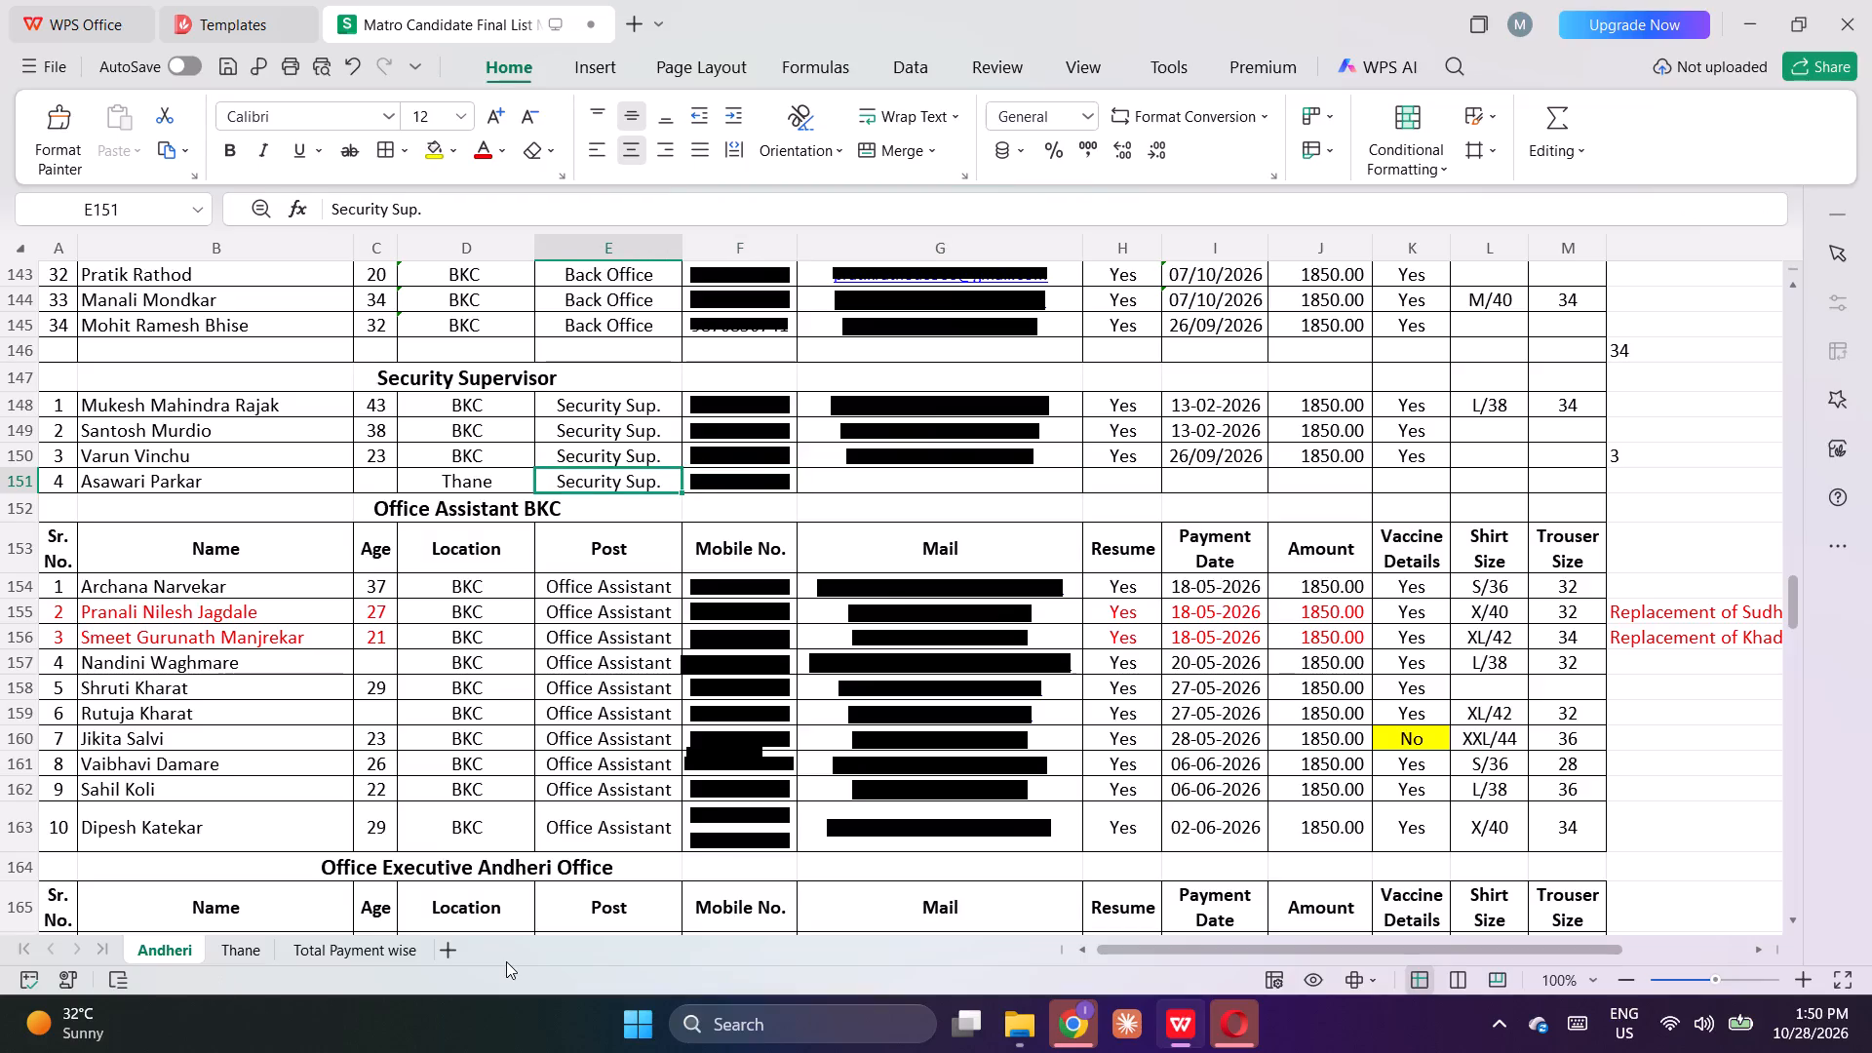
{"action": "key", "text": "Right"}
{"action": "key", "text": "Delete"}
Fill the Resume value Yes down from the row above for serial number 4.
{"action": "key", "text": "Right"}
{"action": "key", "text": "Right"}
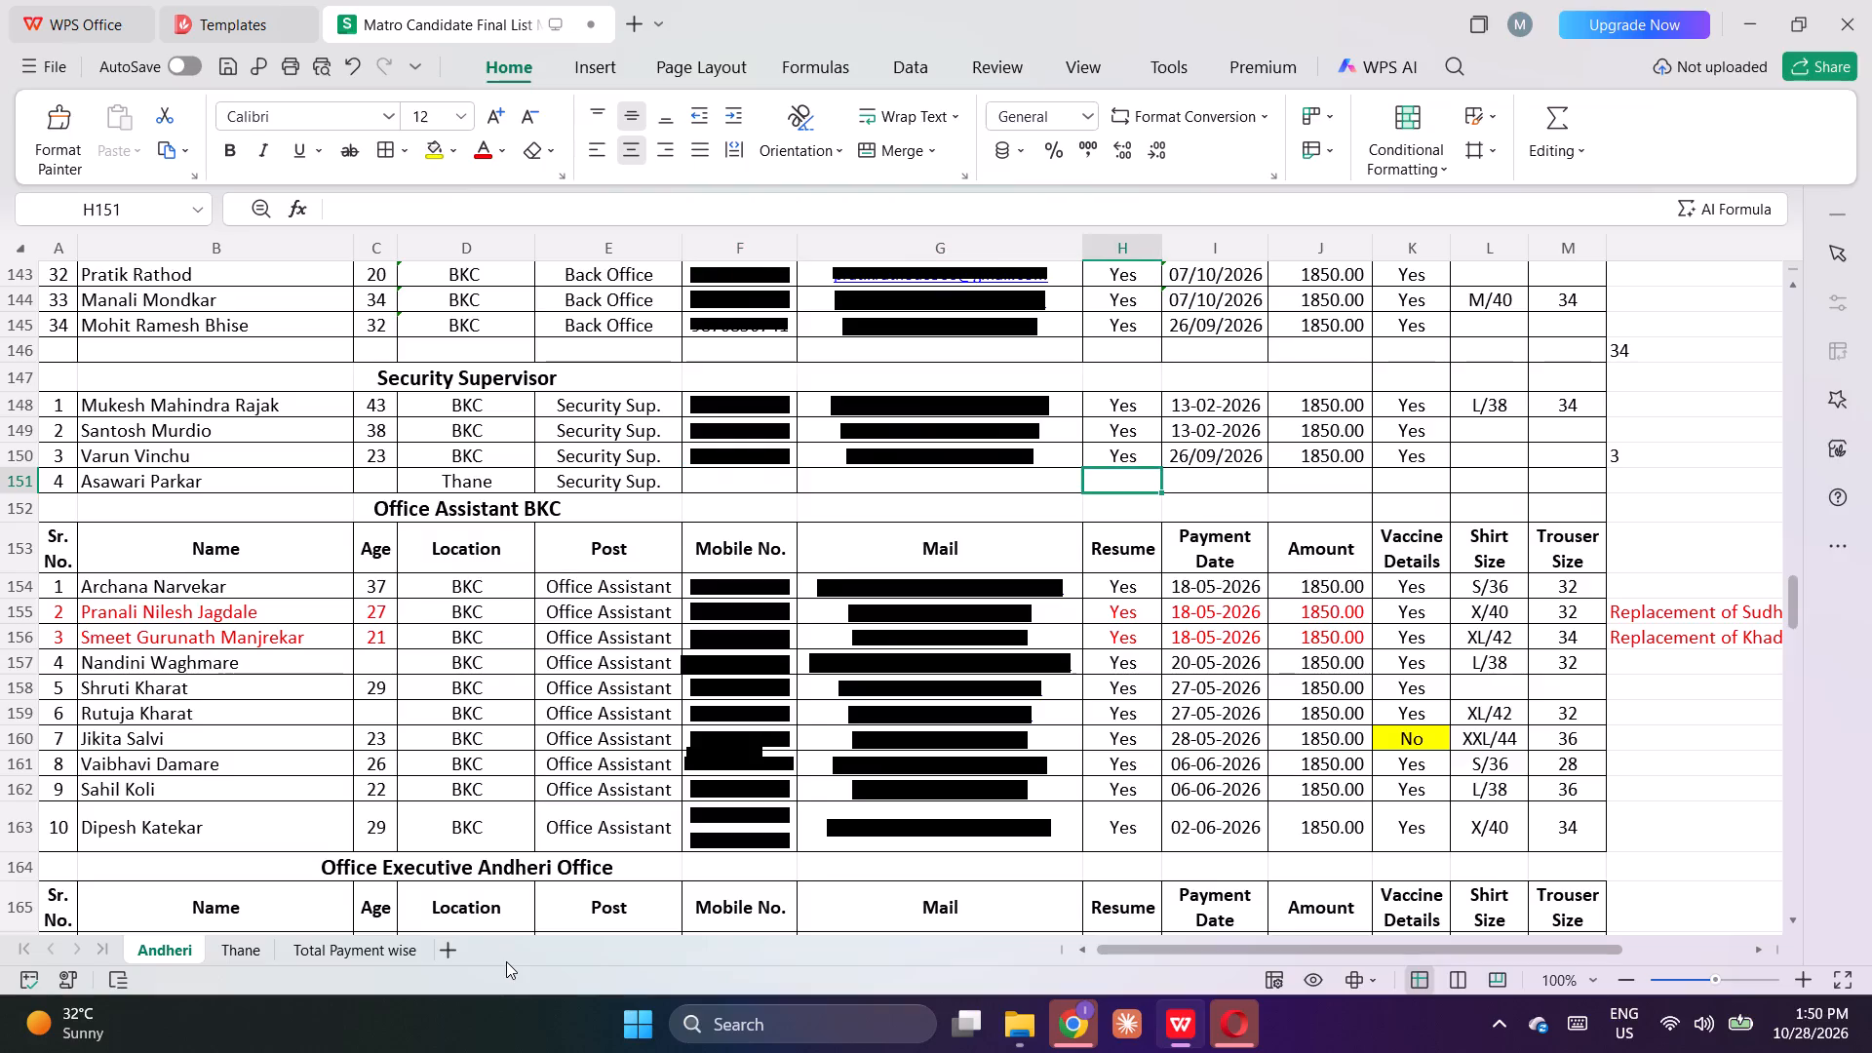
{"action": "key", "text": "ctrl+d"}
Clear the serial number, name, age, location and post cells of row 151, under the Andheri sheet's Security Supervisor table.
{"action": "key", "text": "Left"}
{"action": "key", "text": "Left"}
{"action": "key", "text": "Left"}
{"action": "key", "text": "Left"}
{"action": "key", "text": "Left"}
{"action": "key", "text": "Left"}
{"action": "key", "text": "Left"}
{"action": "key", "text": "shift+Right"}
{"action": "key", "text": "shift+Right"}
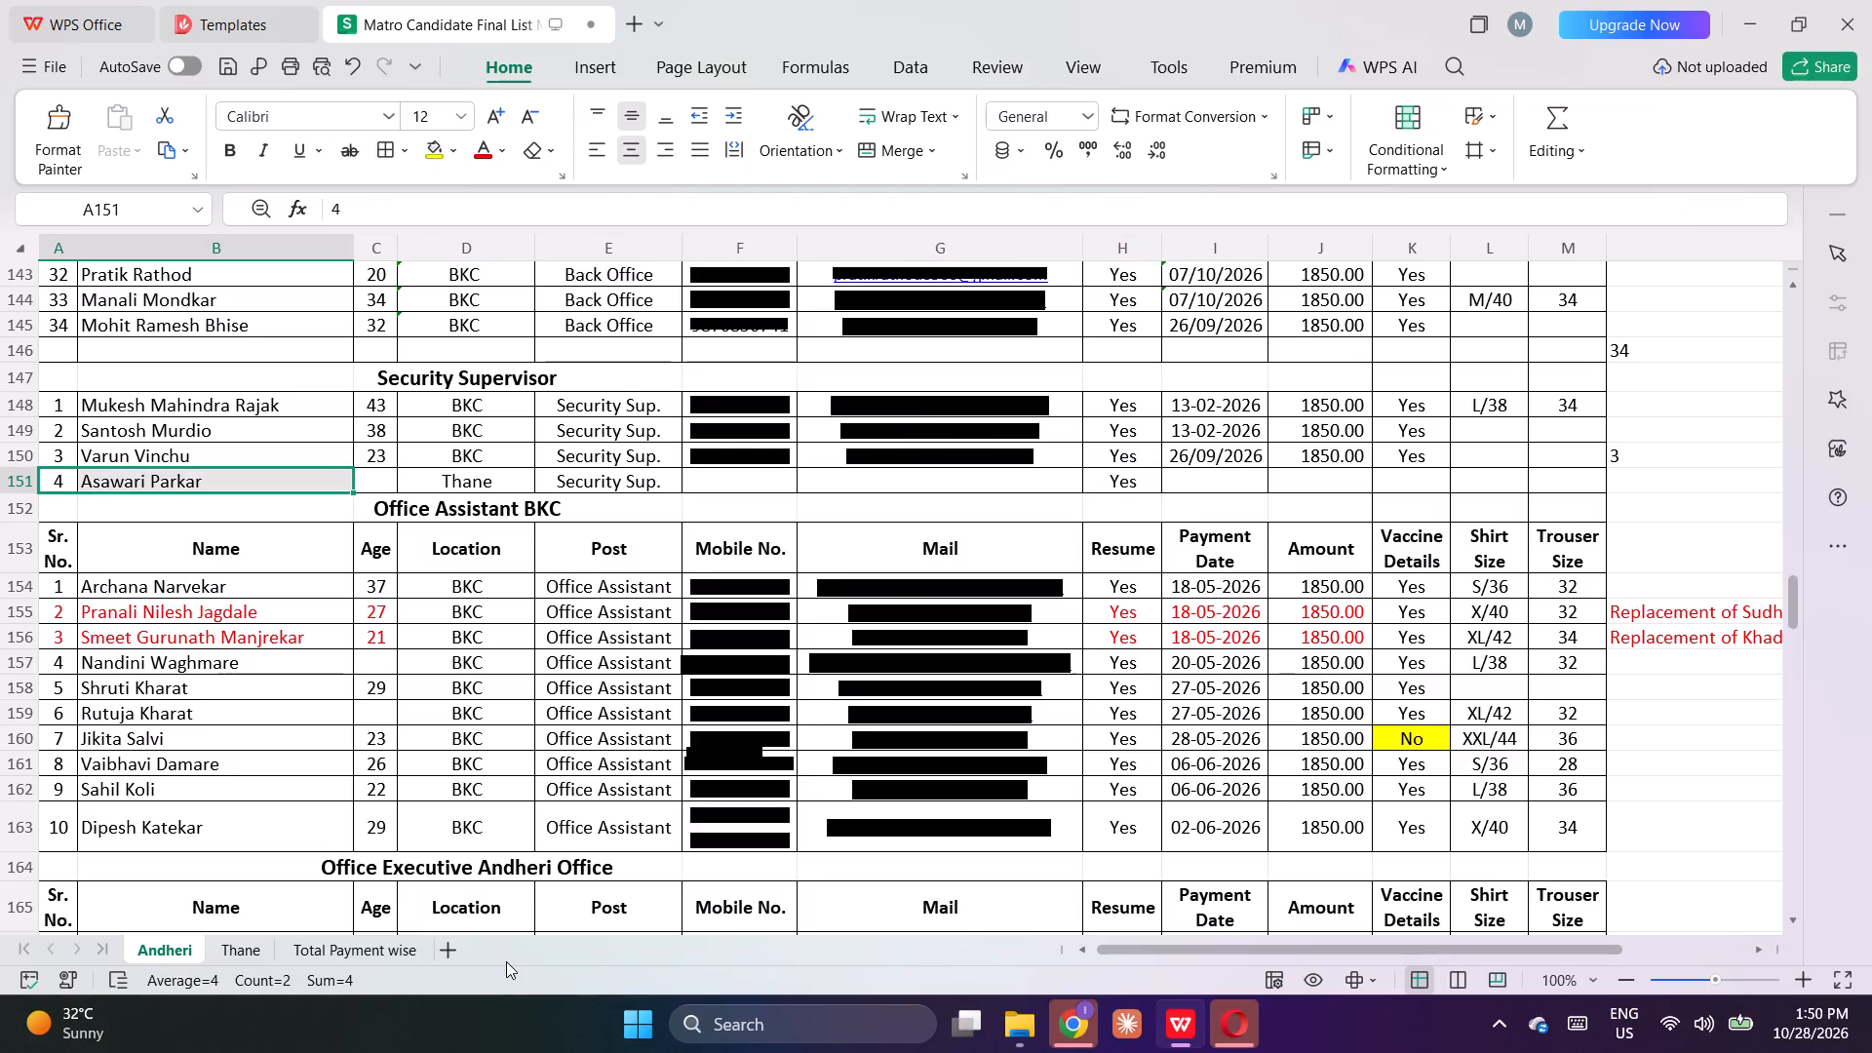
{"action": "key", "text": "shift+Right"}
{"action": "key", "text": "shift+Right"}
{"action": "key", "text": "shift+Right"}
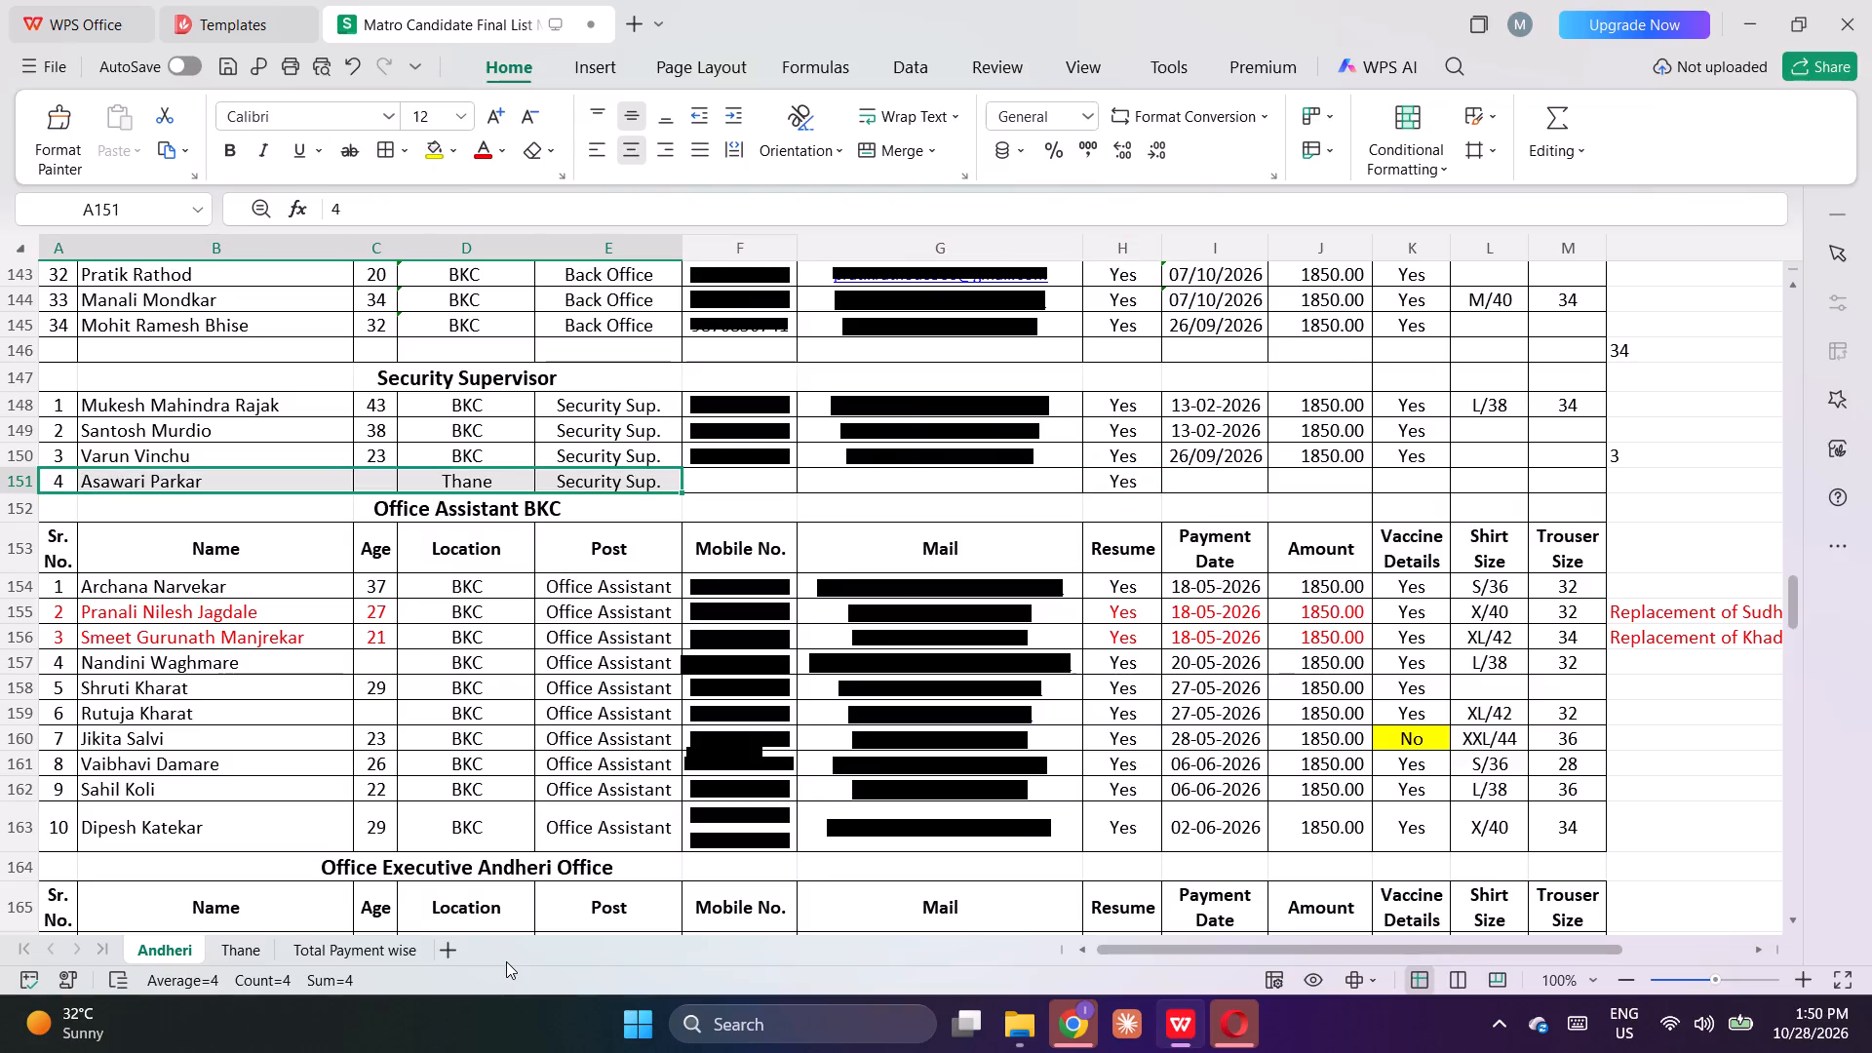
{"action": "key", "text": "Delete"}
Copy the Security Supervisor heading and its three candidate rows, A147 through the Trouser Size column of row 150, in the Andheri sheet.
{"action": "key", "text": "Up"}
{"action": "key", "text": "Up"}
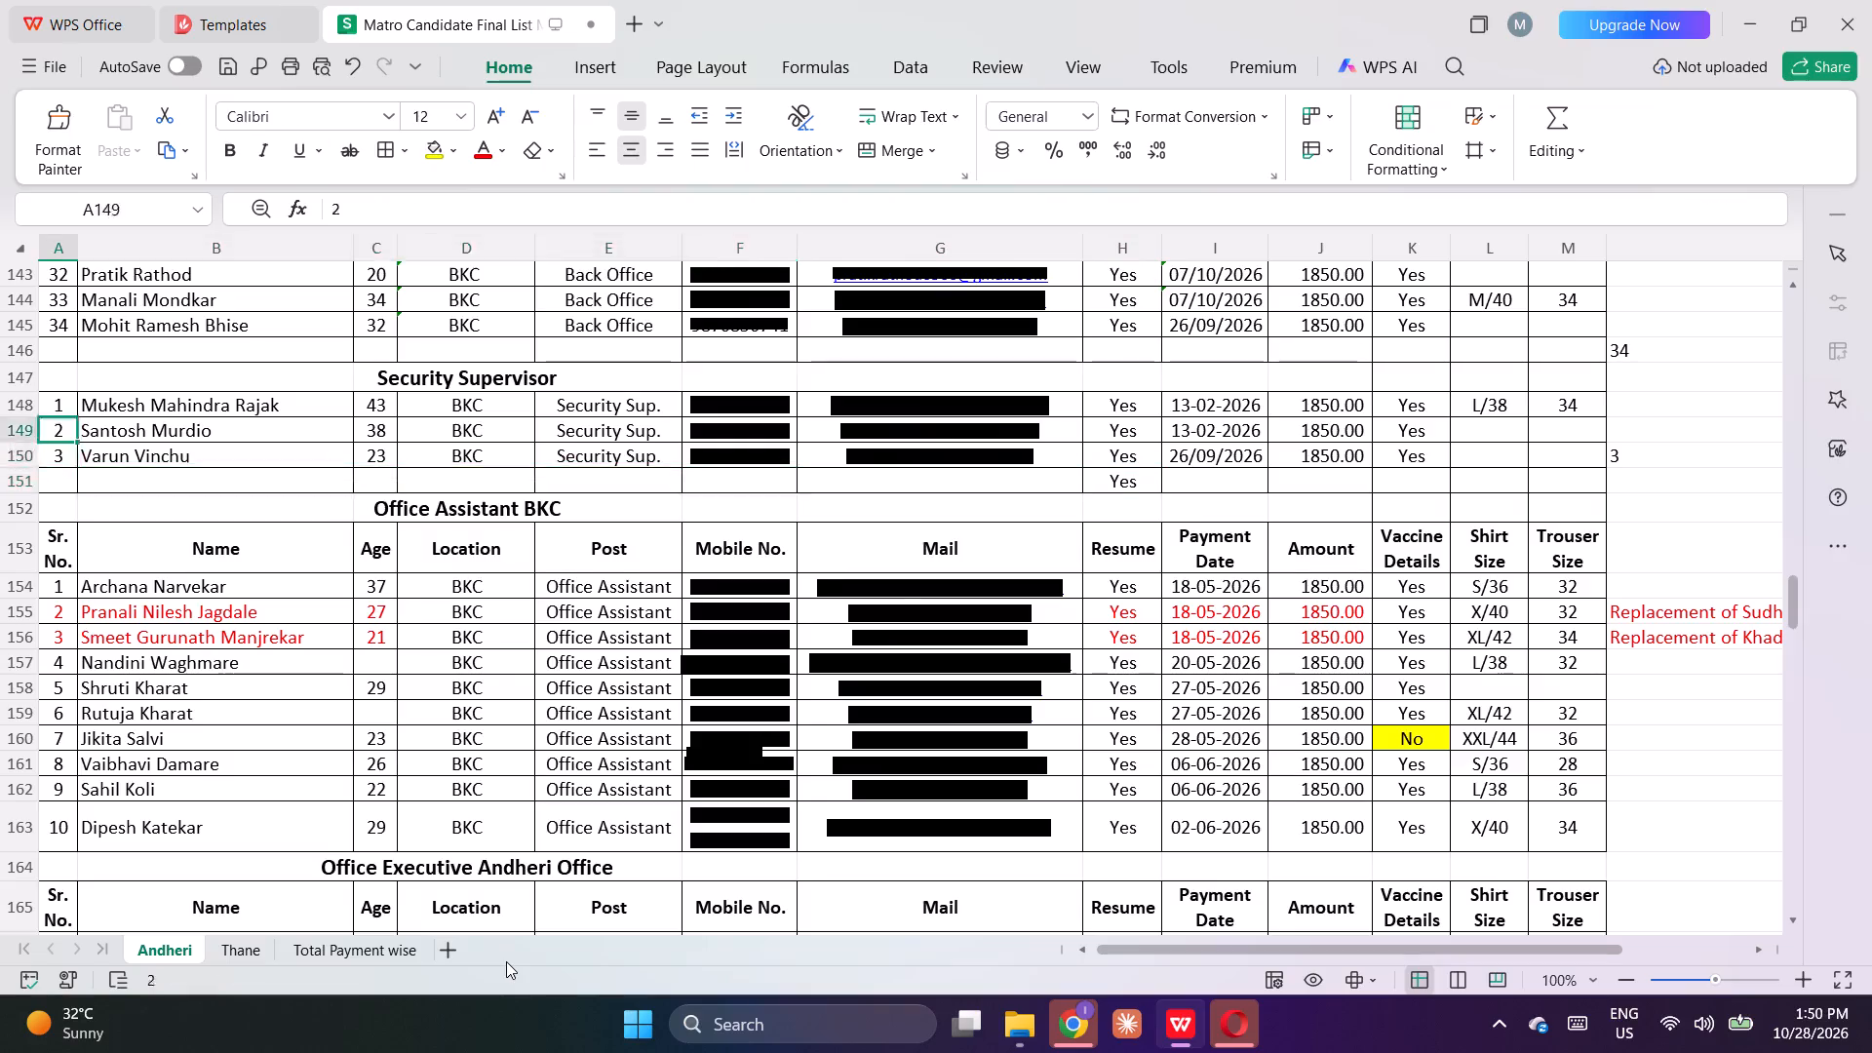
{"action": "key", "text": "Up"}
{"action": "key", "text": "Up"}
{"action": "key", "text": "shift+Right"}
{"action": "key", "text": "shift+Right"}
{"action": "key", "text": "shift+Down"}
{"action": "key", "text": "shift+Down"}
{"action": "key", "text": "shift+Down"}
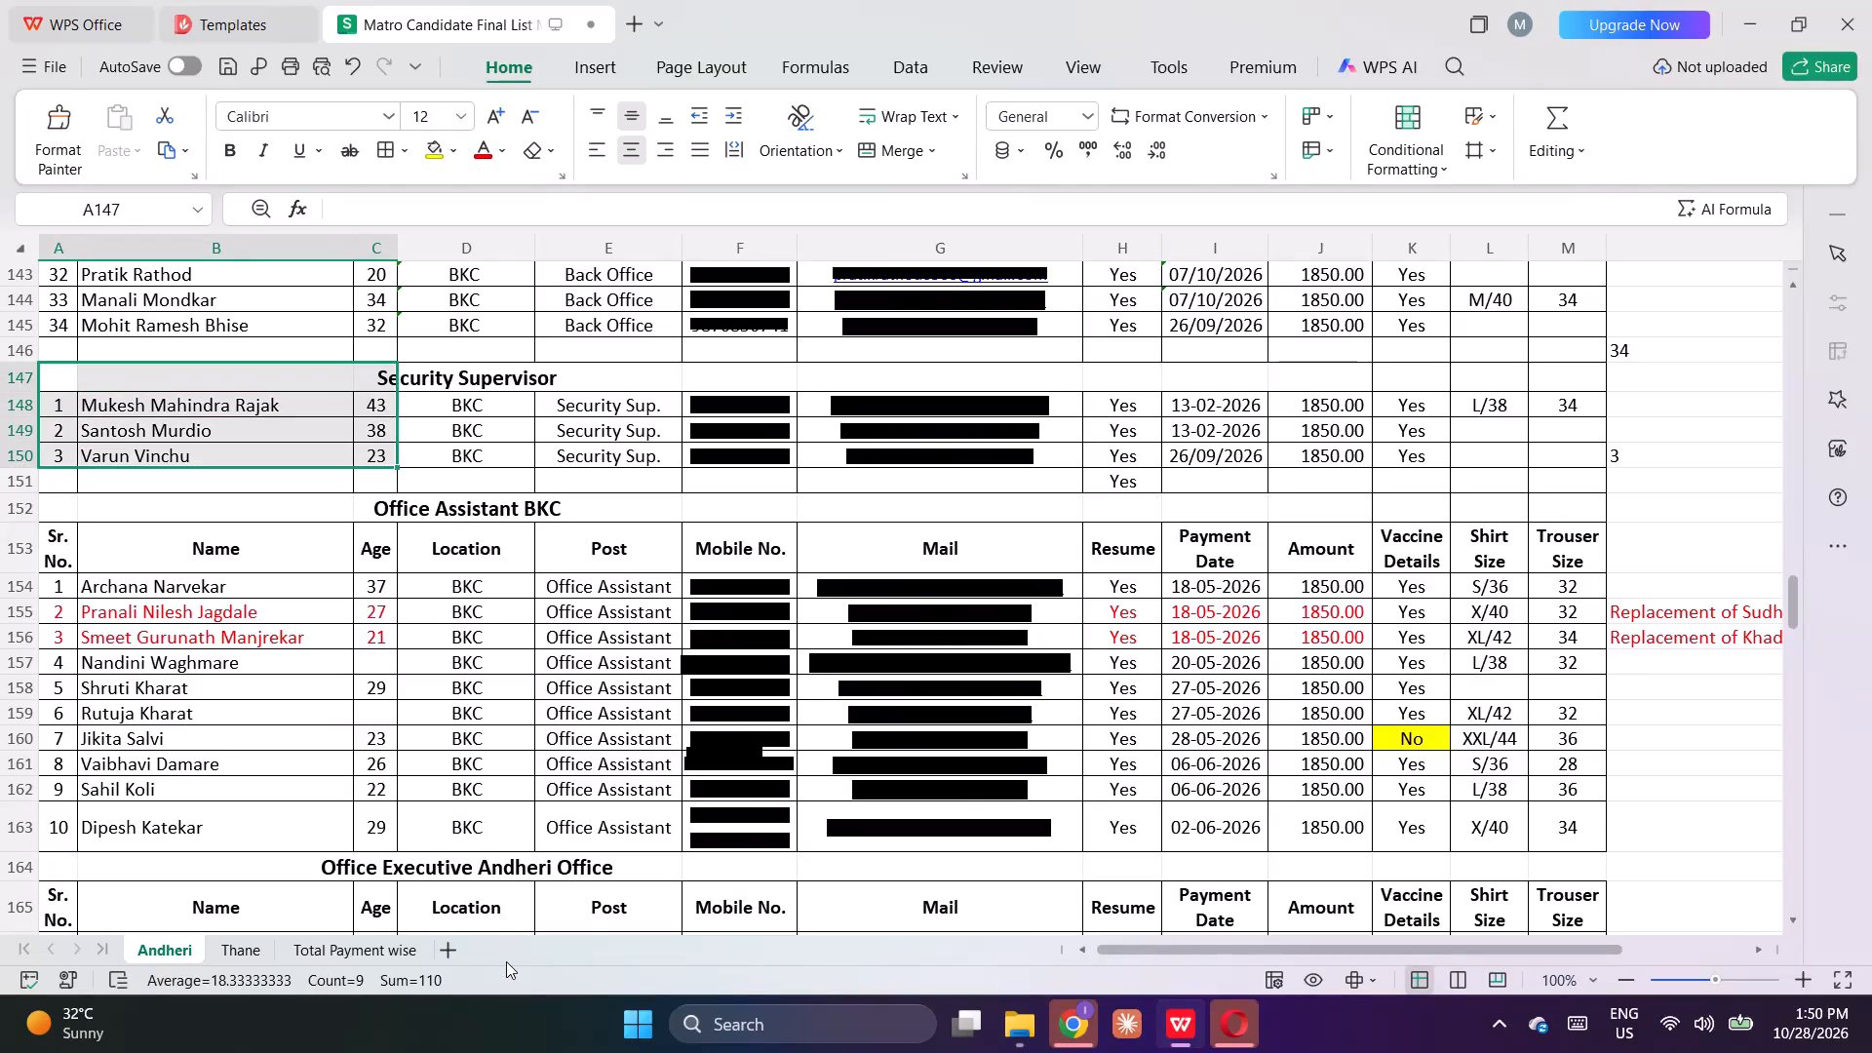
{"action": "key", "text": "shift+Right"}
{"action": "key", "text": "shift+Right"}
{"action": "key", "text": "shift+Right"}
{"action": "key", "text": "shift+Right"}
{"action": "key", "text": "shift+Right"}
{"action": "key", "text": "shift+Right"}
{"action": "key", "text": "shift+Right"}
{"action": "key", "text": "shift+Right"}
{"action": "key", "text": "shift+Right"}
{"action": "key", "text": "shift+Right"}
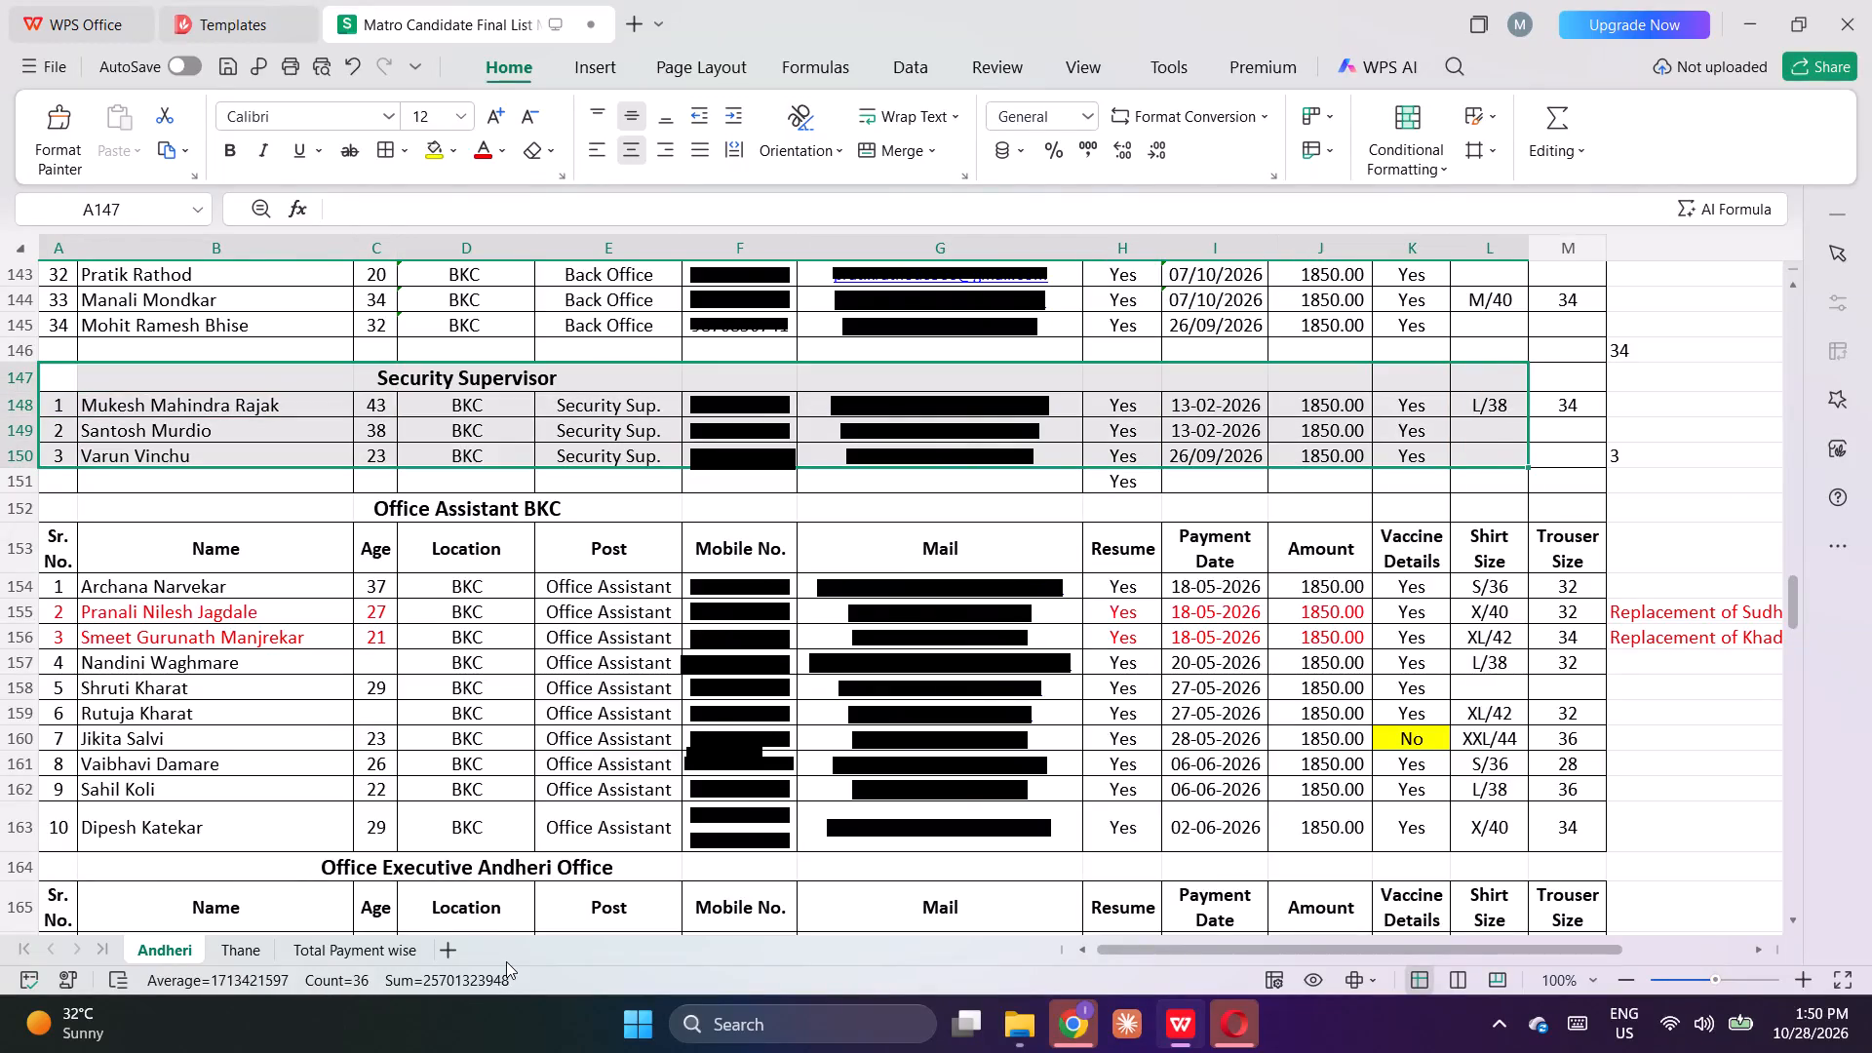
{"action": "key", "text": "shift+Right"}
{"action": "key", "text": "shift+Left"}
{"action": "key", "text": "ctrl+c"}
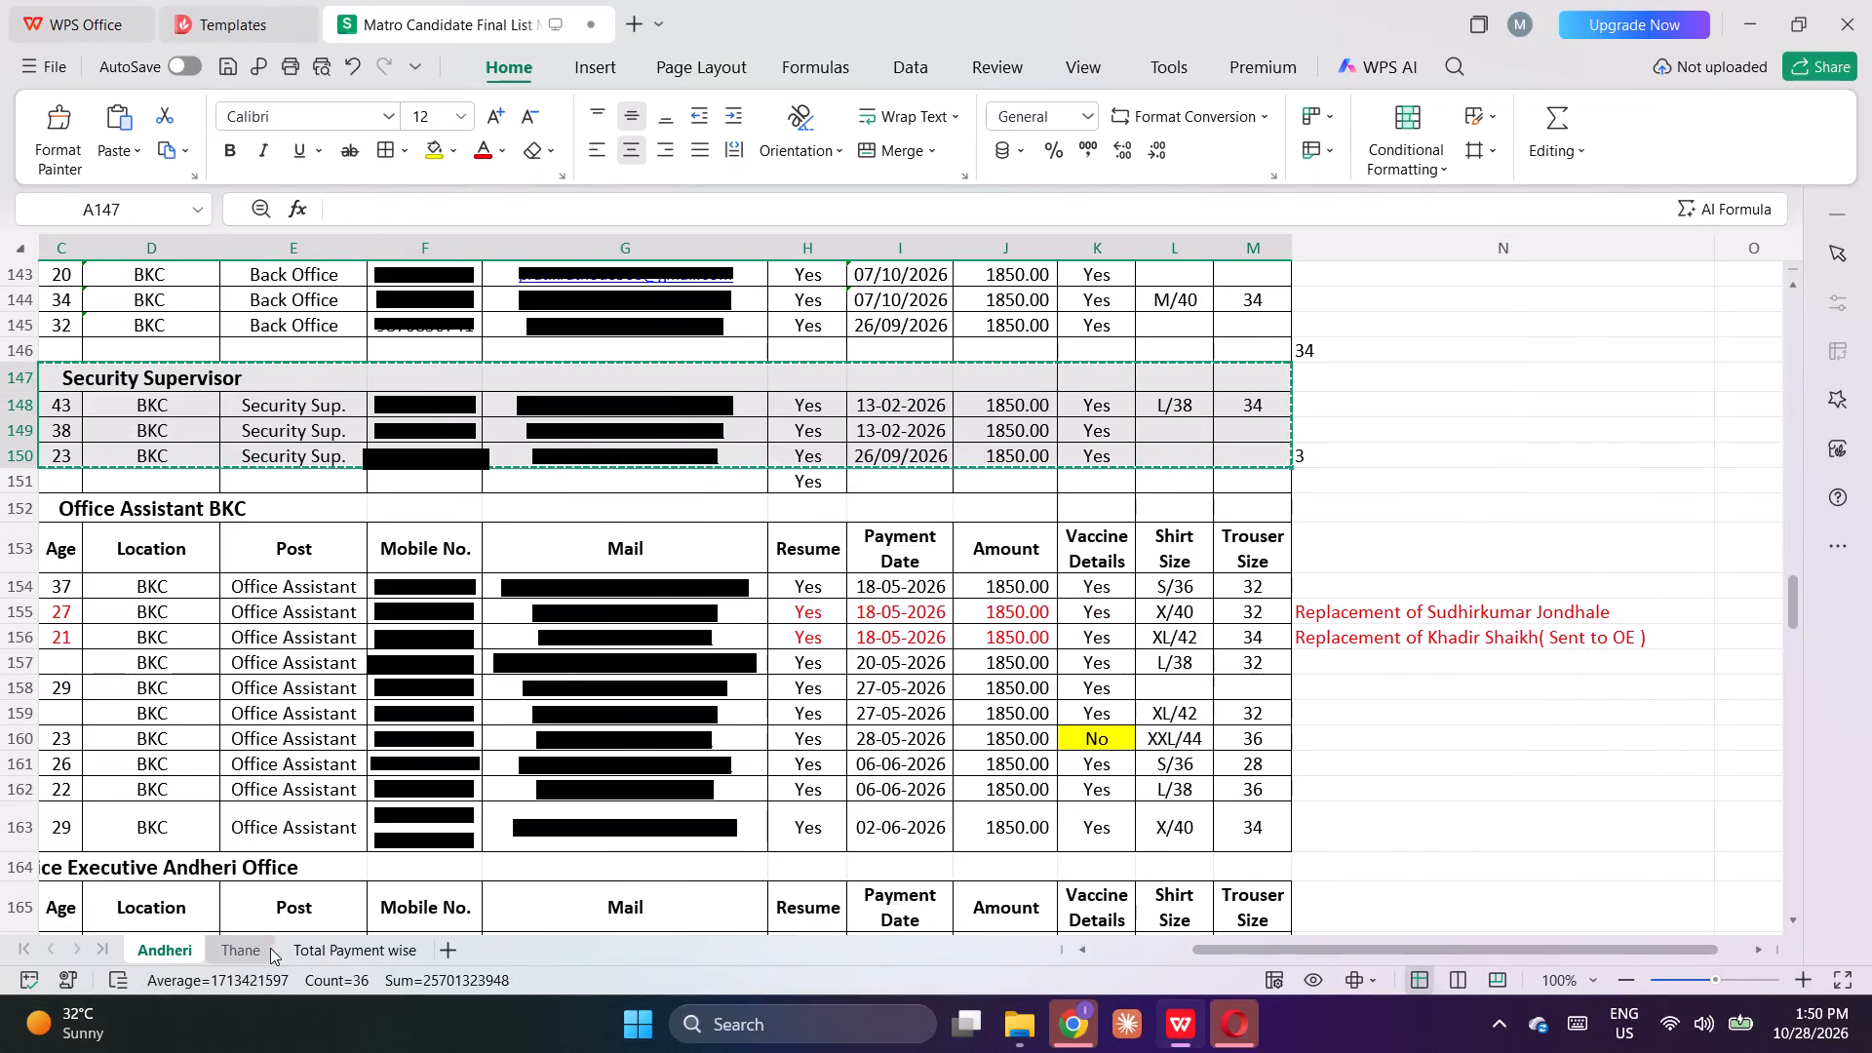
Paste the copied Security Supervisor block into the Thane sheet starting at A131, directly below the totals row.
{"action": "left_click", "coordinate": [238, 955]}
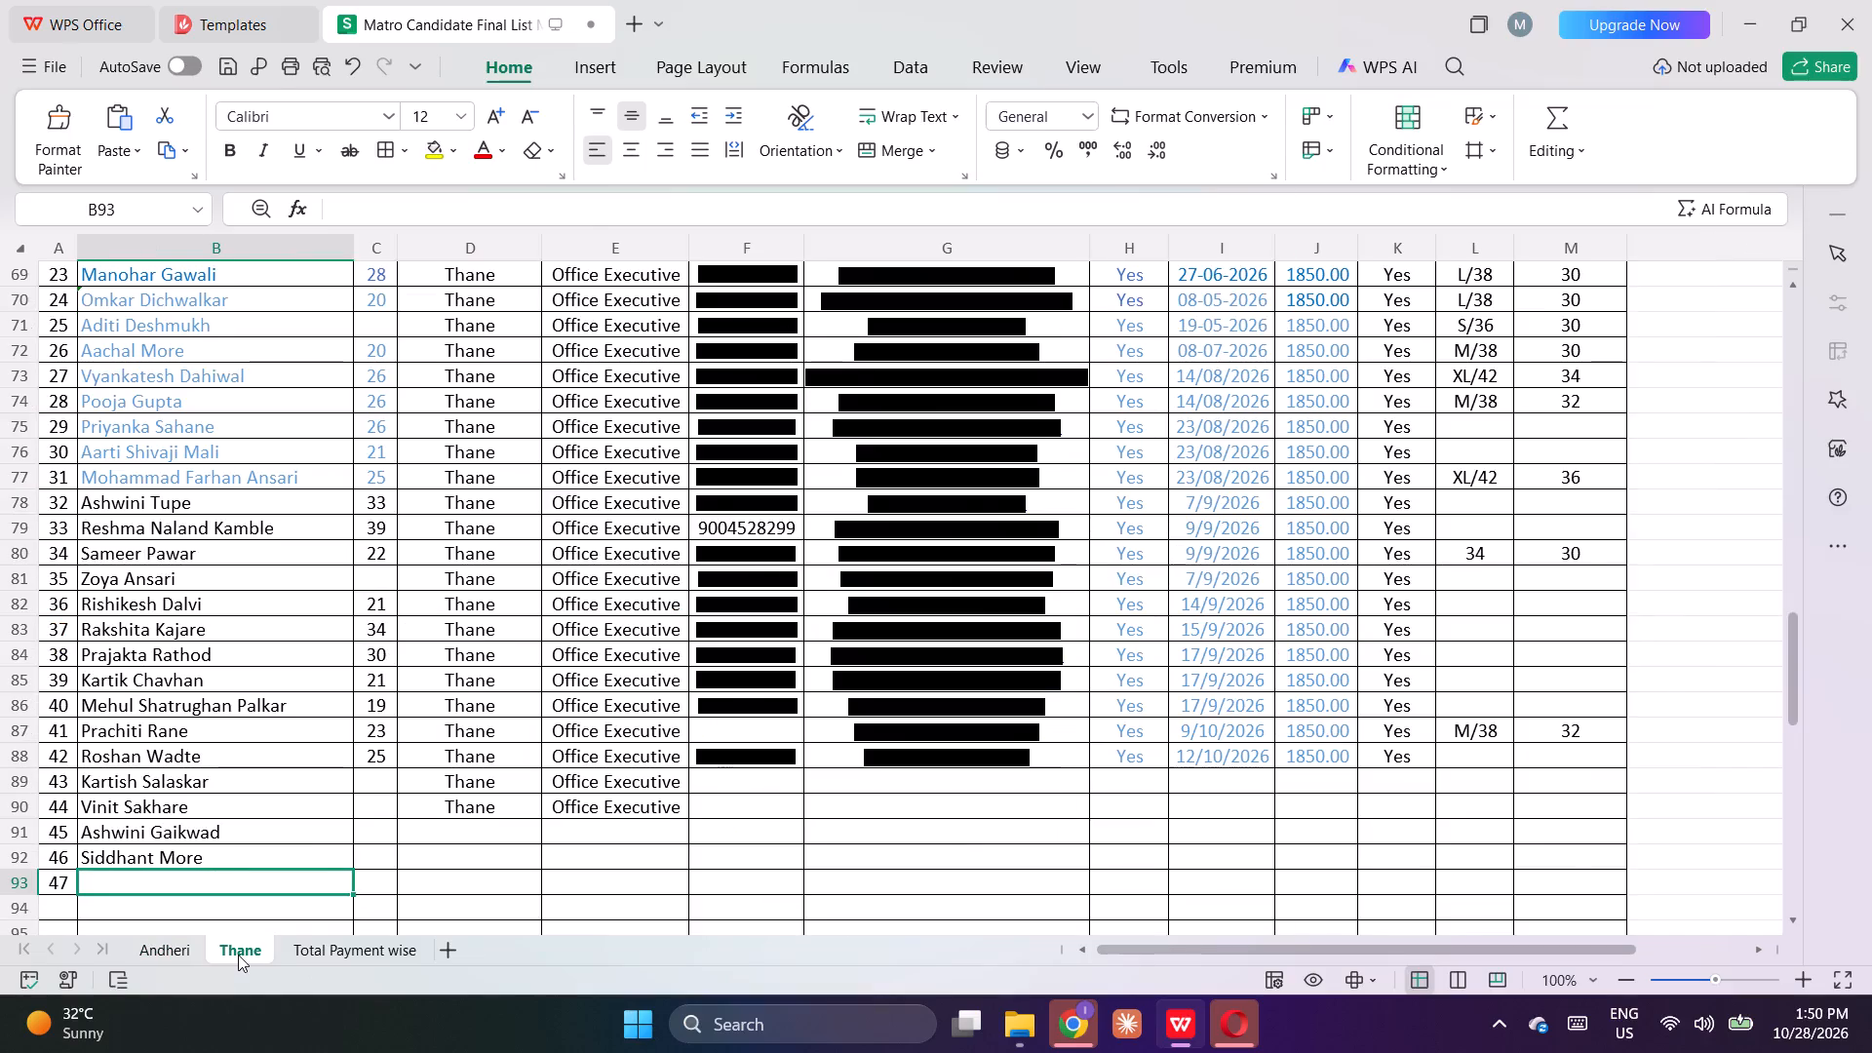
{"action": "key", "text": "Page_Up"}
{"action": "key", "text": "Page_Up"}
{"action": "key", "text": "Page_Up"}
{"action": "key", "text": "Page_Up"}
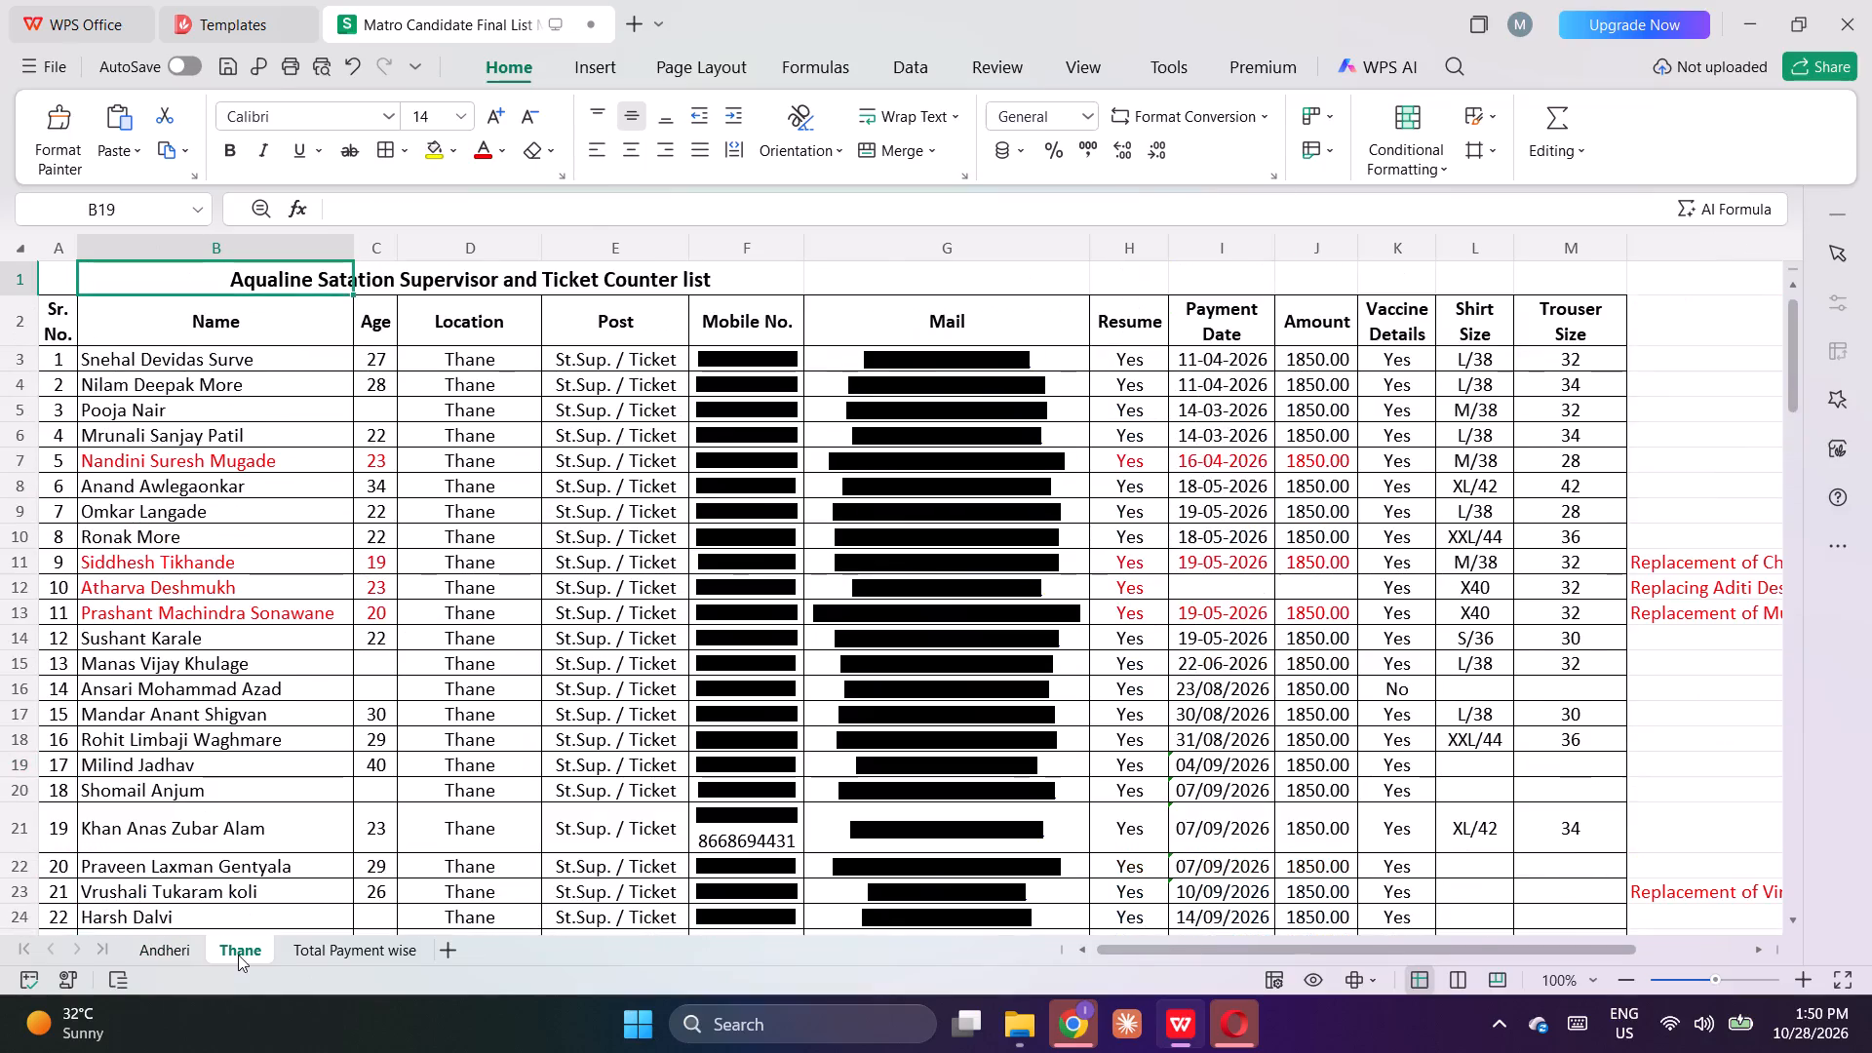
{"action": "key", "text": "Page_Up"}
{"action": "key", "text": "Page_Up"}
{"action": "key", "text": "Page_Up"}
{"action": "key", "text": "Page_Up"}
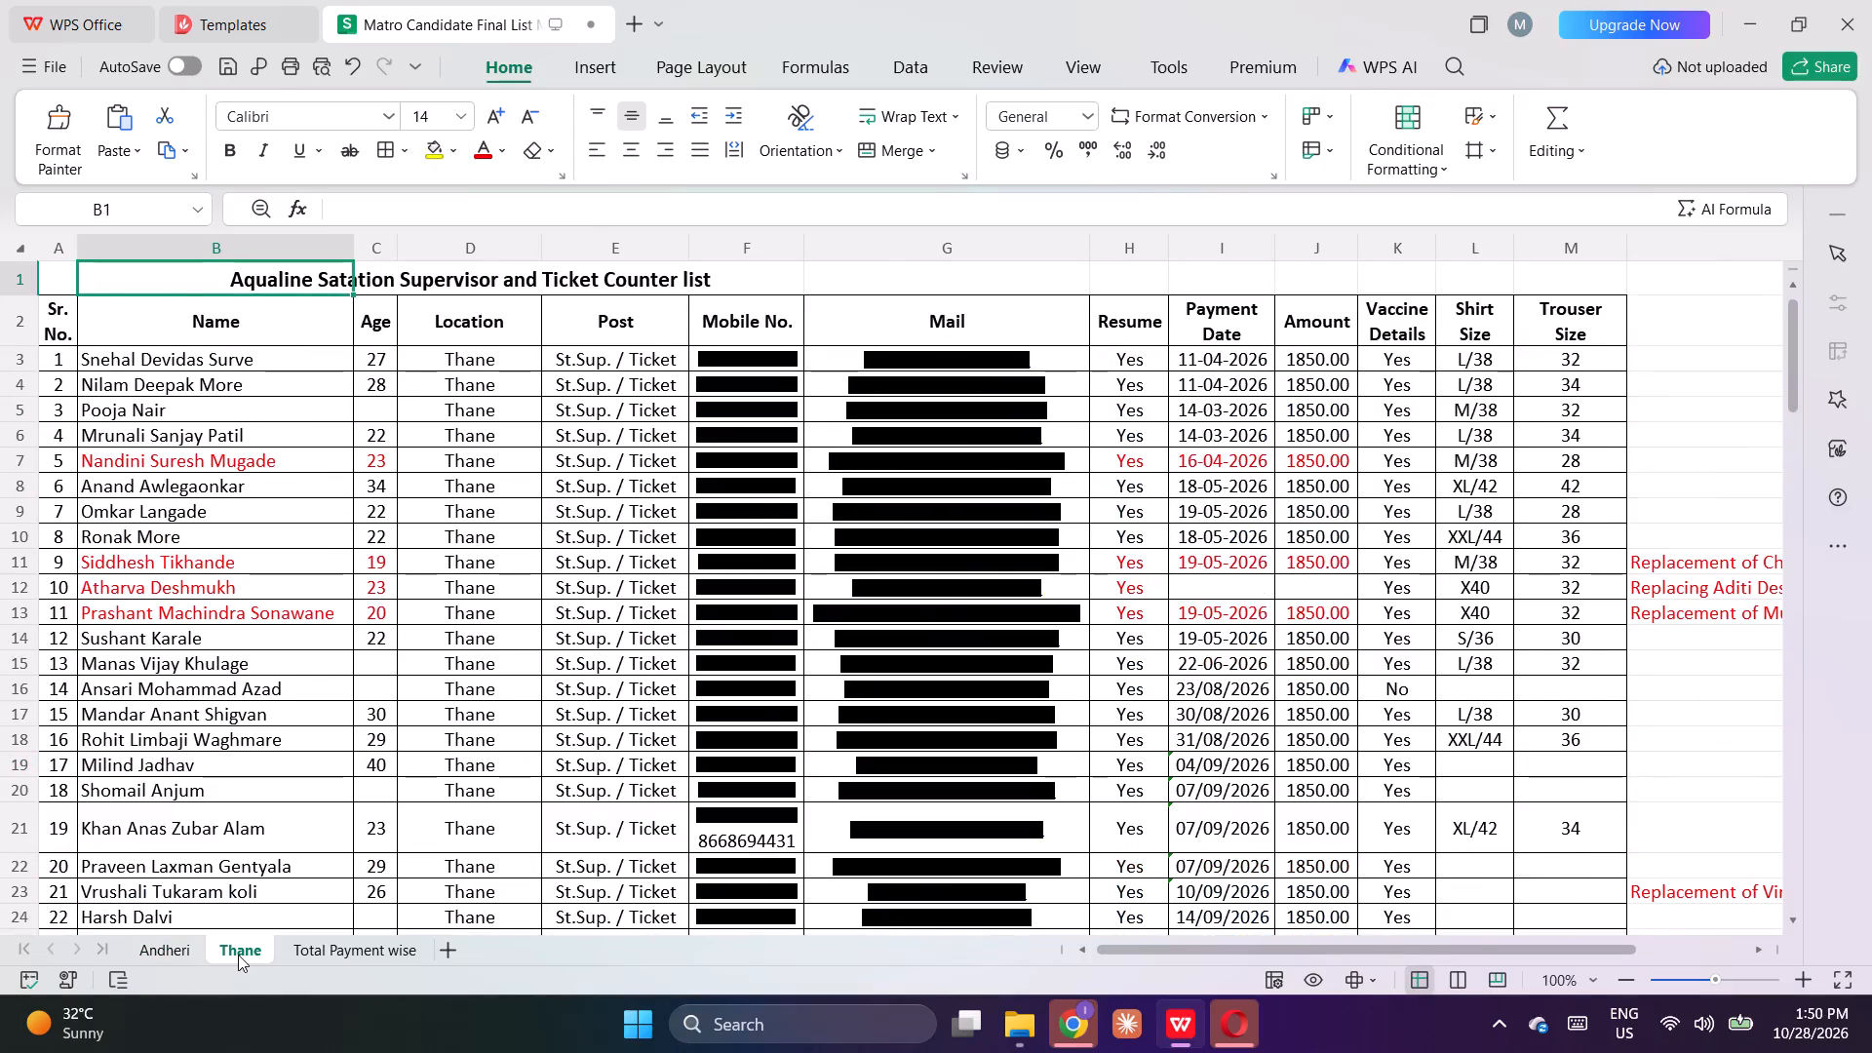
{"action": "key", "text": "Page_Down"}
{"action": "key", "text": "Page_Down"}
{"action": "key", "text": "Page_Down"}
{"action": "key", "text": "Page_Down"}
{"action": "key", "text": "Page_Down"}
{"action": "key", "text": "Page_Down"}
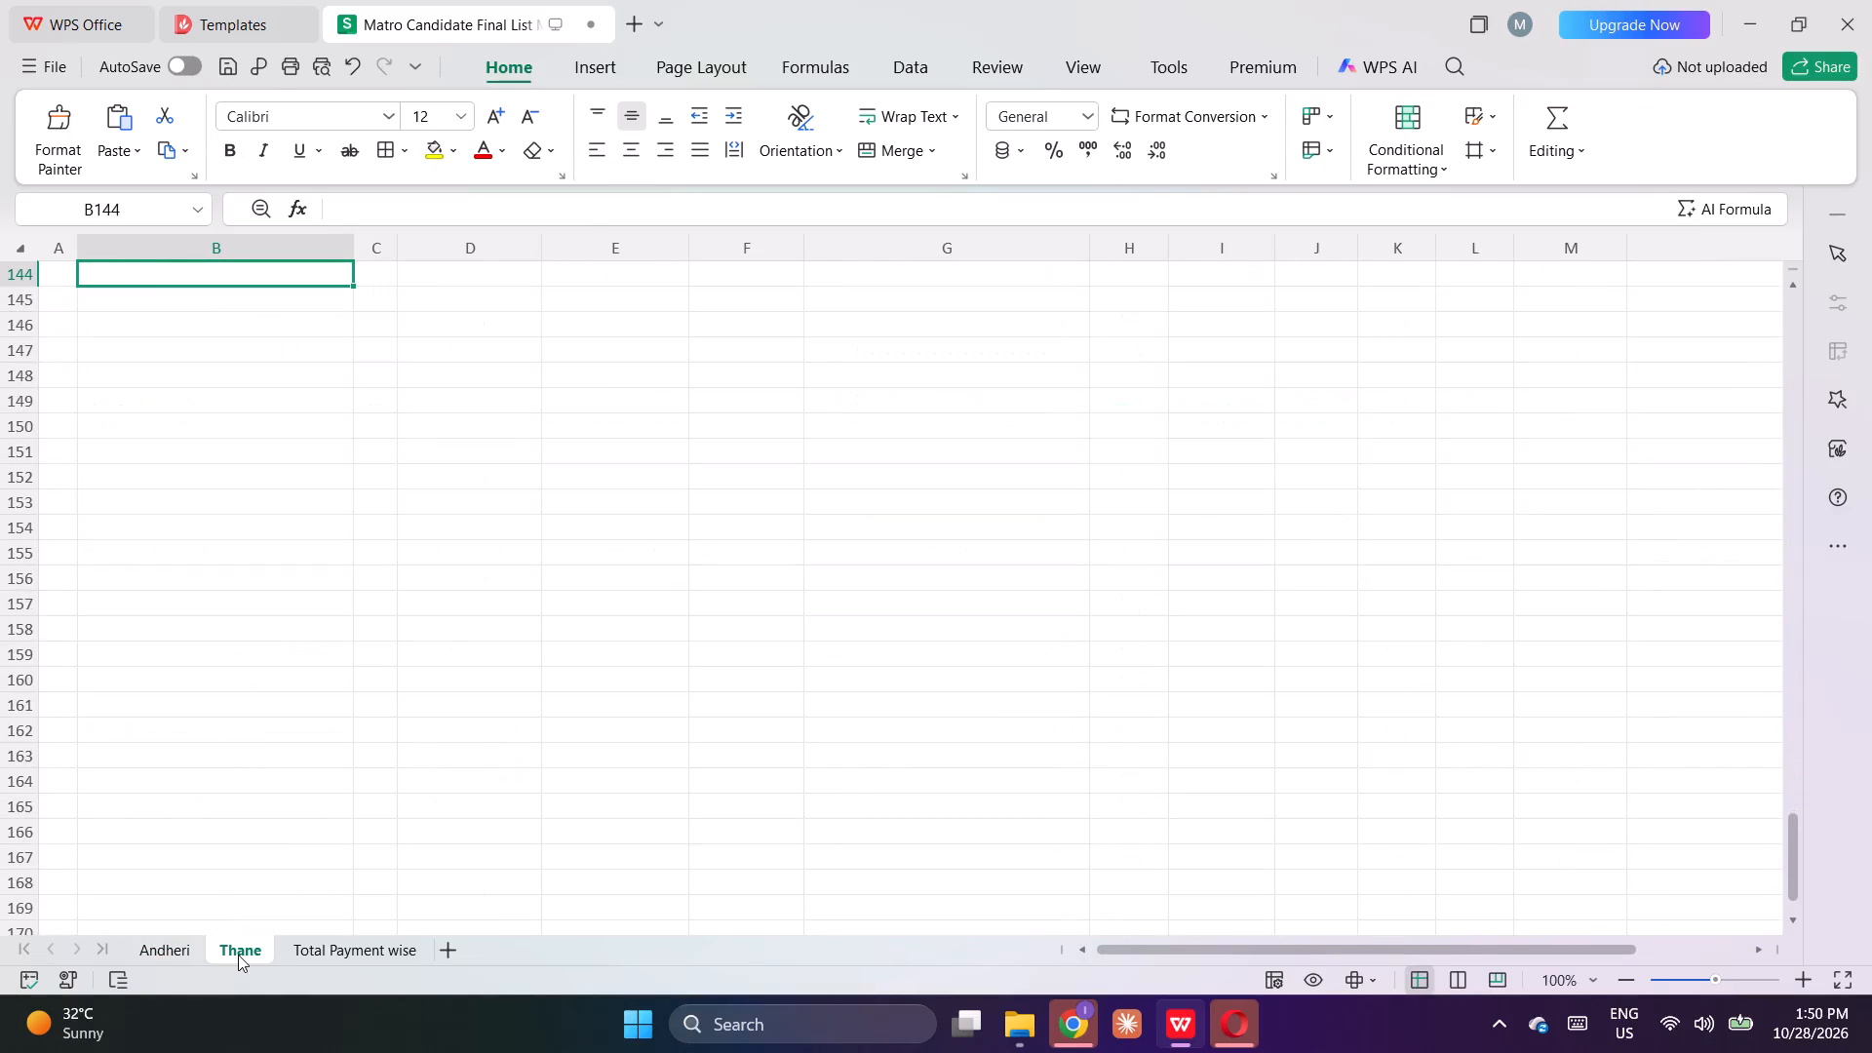
{"action": "key", "text": "Left"}
{"action": "key", "text": "Left"}
{"action": "key", "text": "Left"}
{"action": "key", "text": "Up"}
{"action": "key", "text": "Up"}
{"action": "key", "text": "Up"}
{"action": "key", "text": "Up"}
{"action": "key", "text": "Up"}
{"action": "key", "text": "Up"}
{"action": "key", "text": "Up"}
{"action": "key", "text": "Up"}
{"action": "key", "text": "Up"}
{"action": "key", "text": "Up"}
{"action": "key", "text": "Up"}
{"action": "key", "text": "Up"}
{"action": "key", "text": "Up"}
{"action": "key", "text": "Up"}
{"action": "key", "text": "Up"}
{"action": "key", "text": "Up"}
{"action": "key", "text": "Up"}
{"action": "key", "text": "Up"}
{"action": "key", "text": "Up"}
{"action": "key", "text": "Up"}
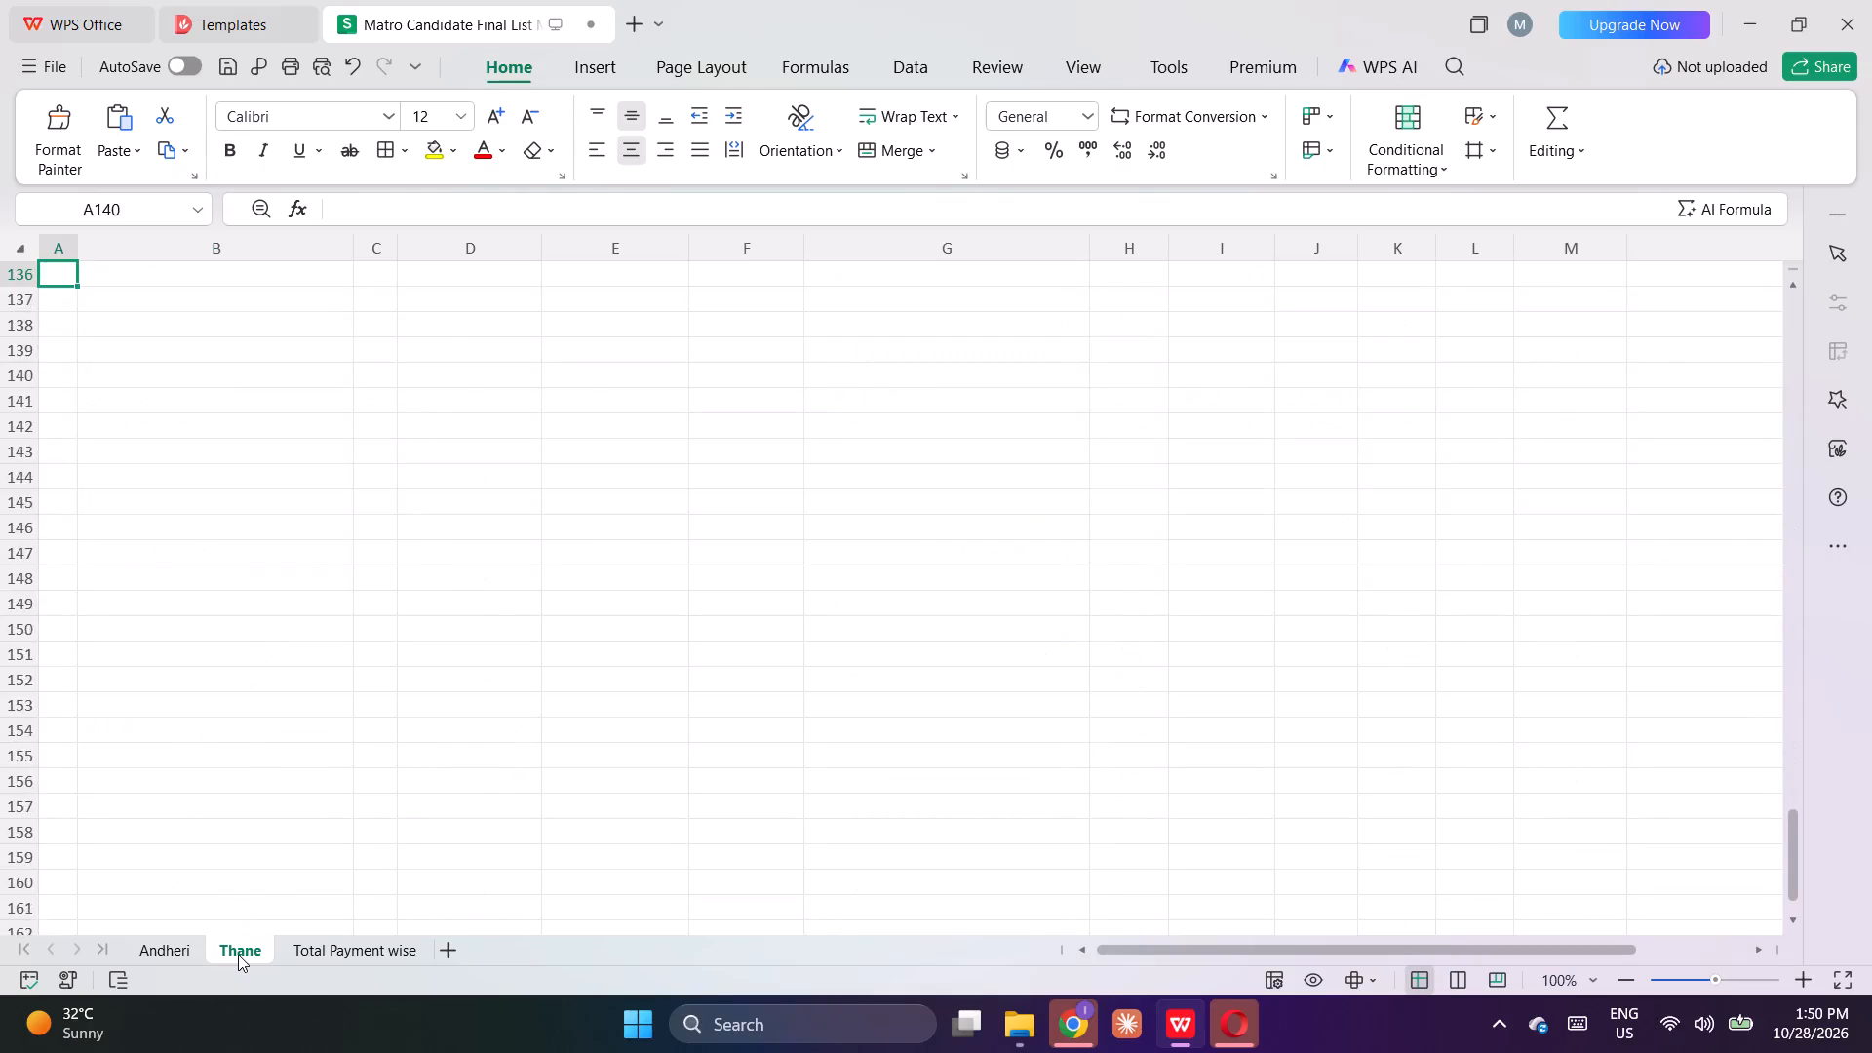
{"action": "key", "text": "Down"}
{"action": "key", "text": "Down"}
{"action": "key", "text": "Down"}
{"action": "key", "text": "Down"}
{"action": "key", "text": "Down"}
{"action": "key", "text": "Down"}
{"action": "key", "text": "Down"}
{"action": "key", "text": "Down"}
{"action": "key", "text": "Down"}
{"action": "key", "text": "Down"}
{"action": "key", "text": "Down"}
{"action": "key", "text": "Down"}
{"action": "key", "text": "Down"}
{"action": "key", "text": "Down"}
{"action": "key", "text": "Down"}
{"action": "key", "text": "Down"}
{"action": "key", "text": "Down"}
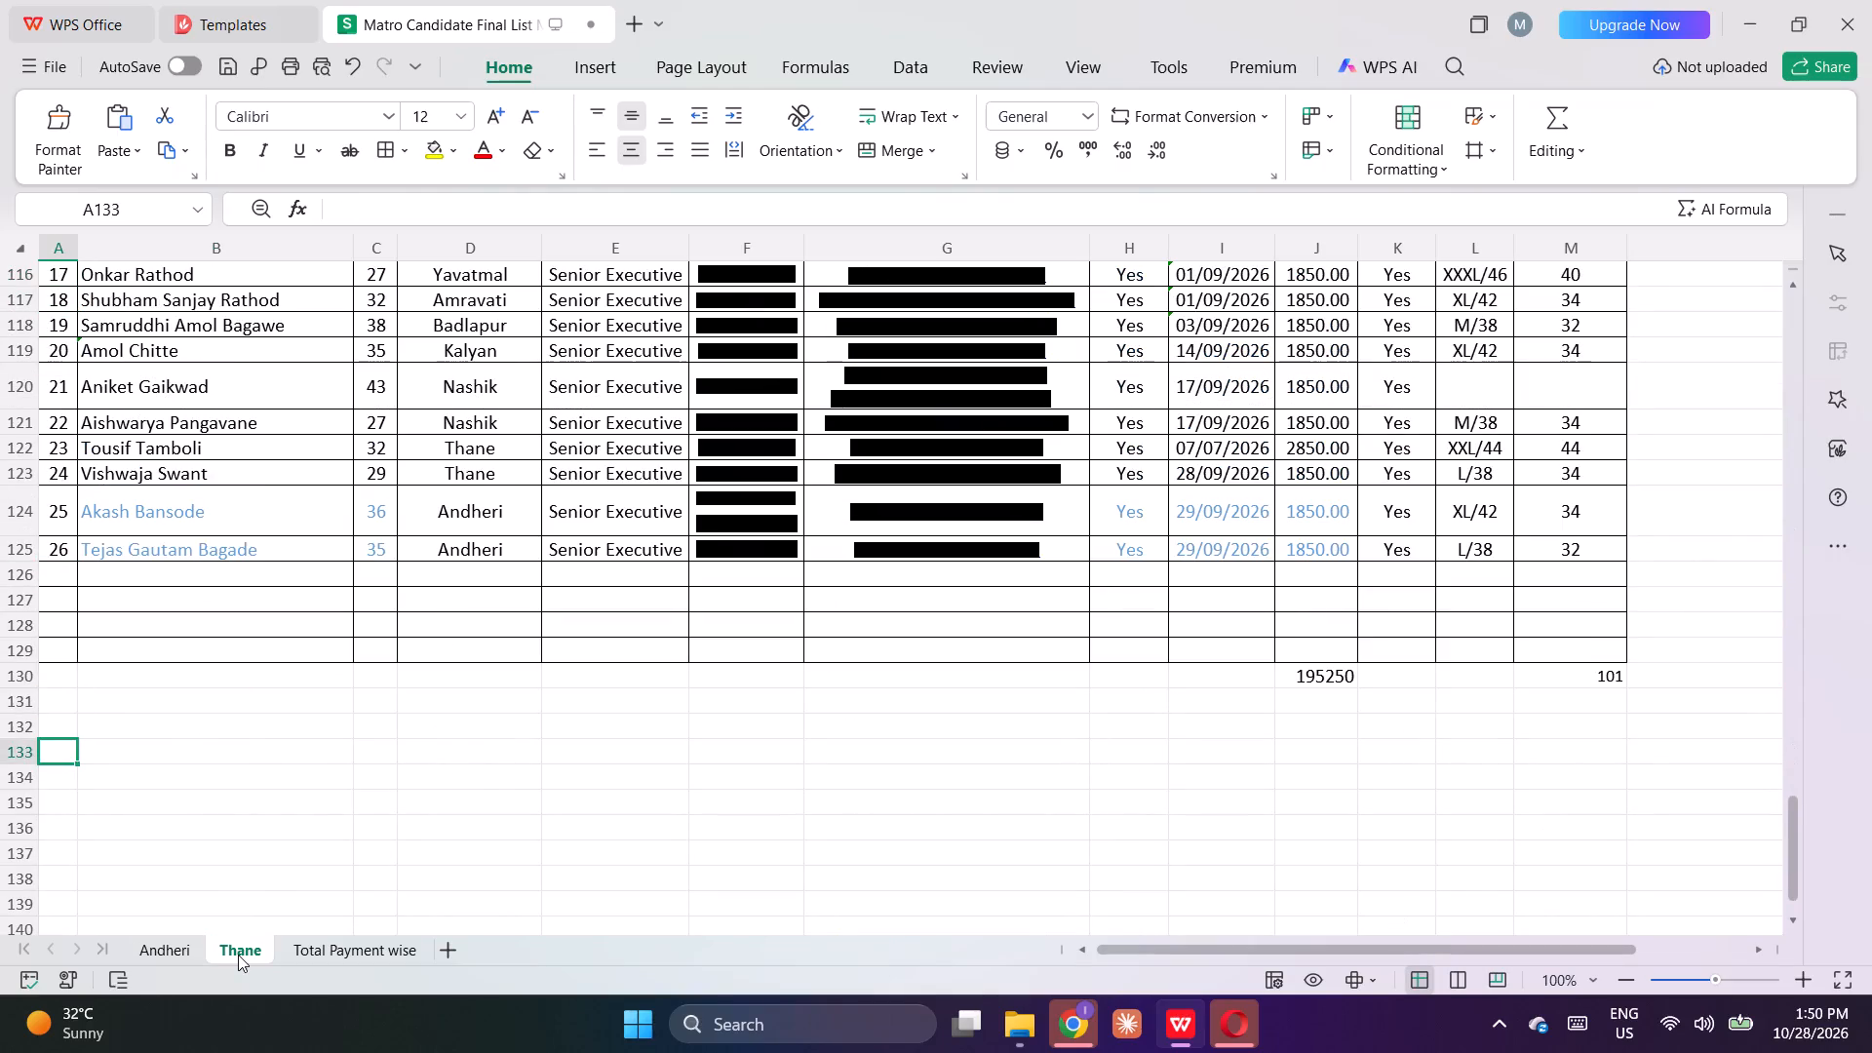
{"action": "key", "text": "Up"}
{"action": "key", "text": "Up"}
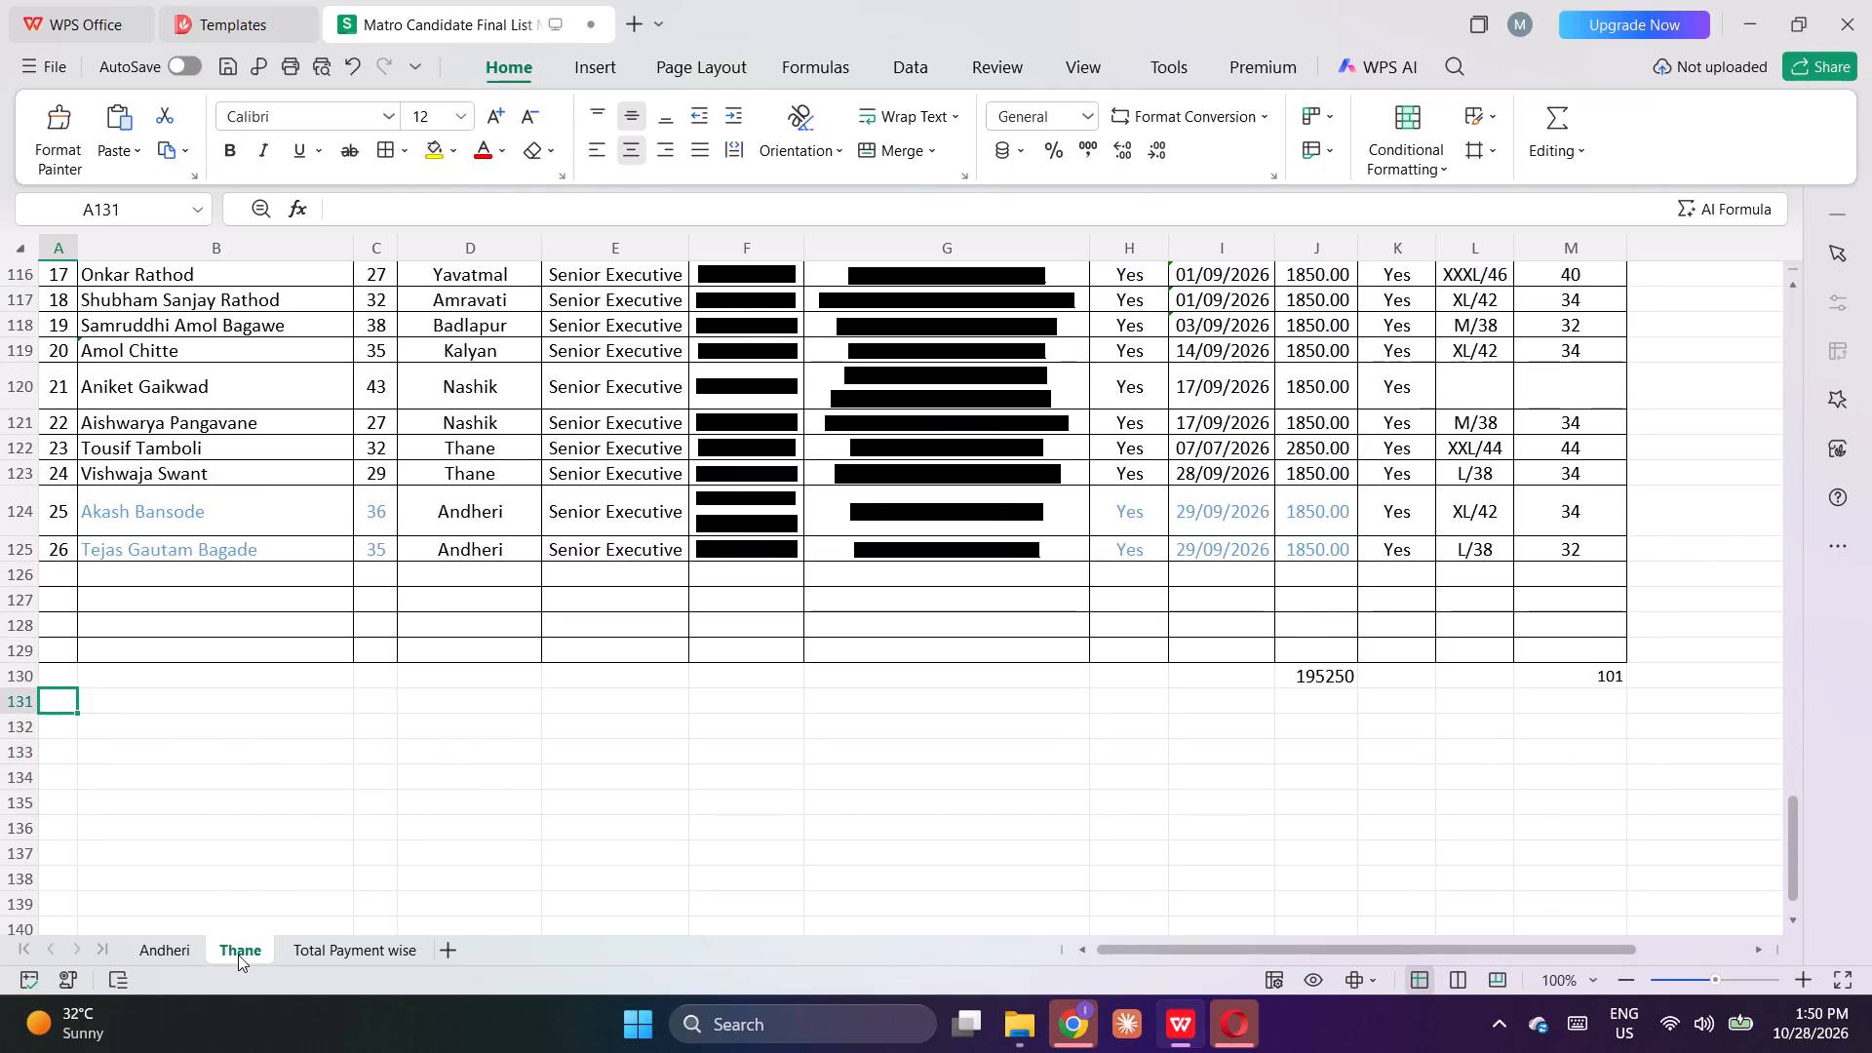
{"action": "key", "text": "ctrl+v"}
Clear the names, ages and locations of the three pasted Security Supervisor rows in the Thane sheet.
{"action": "key", "text": "Down"}
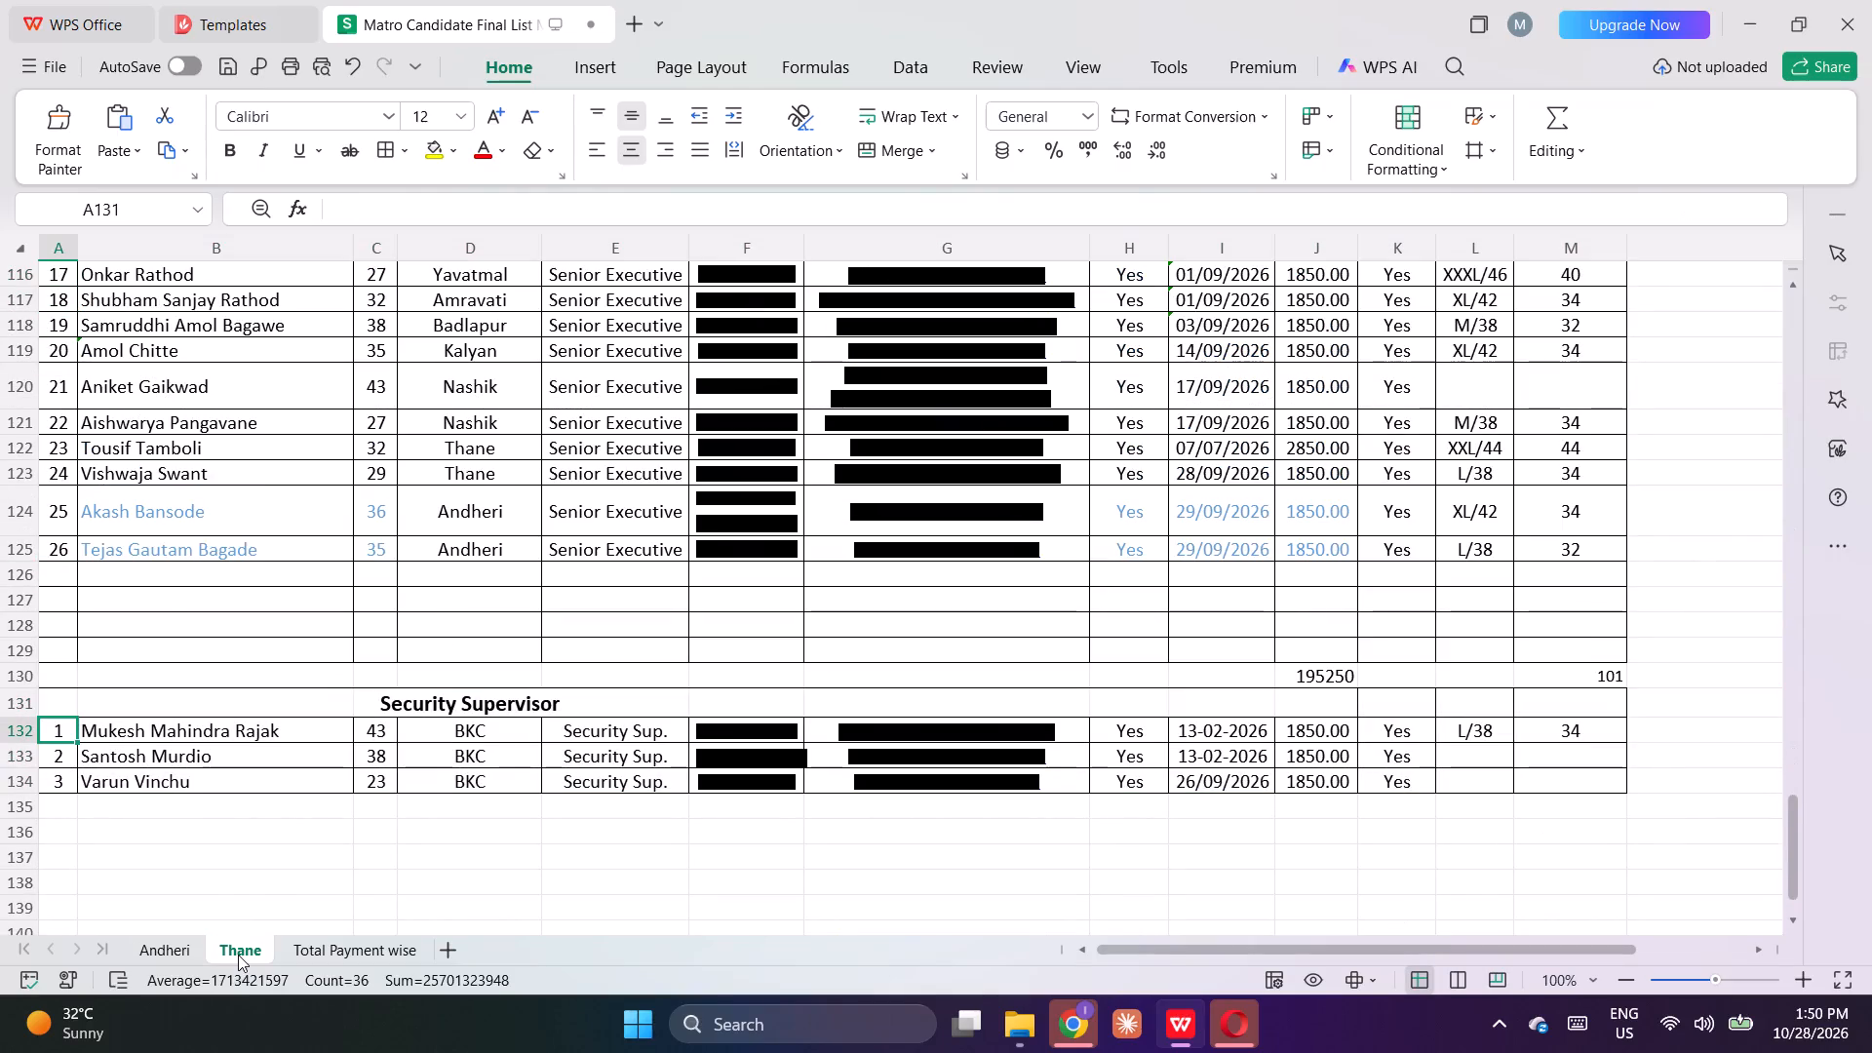
{"action": "key", "text": "Down"}
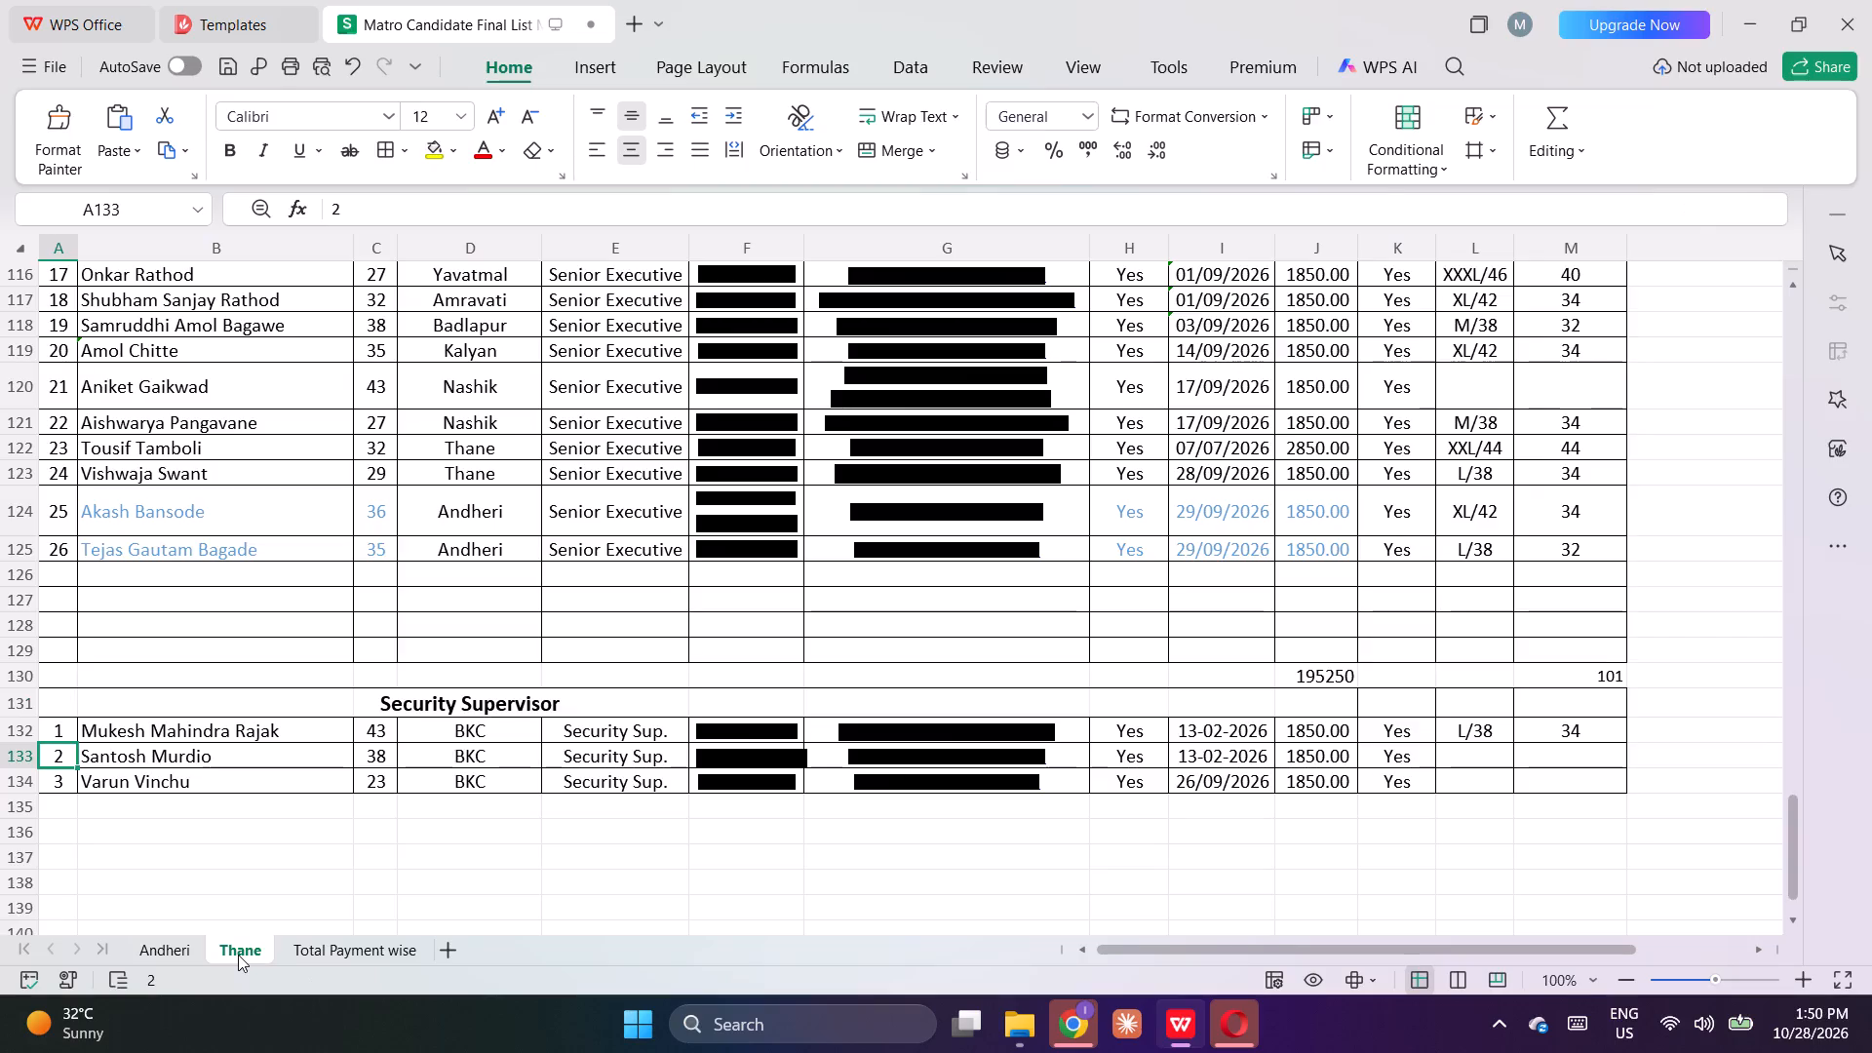
{"action": "key", "text": "Up"}
{"action": "key", "text": "Right"}
{"action": "key", "text": "shift+Down"}
{"action": "key", "text": "shift+Down"}
{"action": "key", "text": "shift+Right"}
{"action": "key", "text": "shift+Right"}
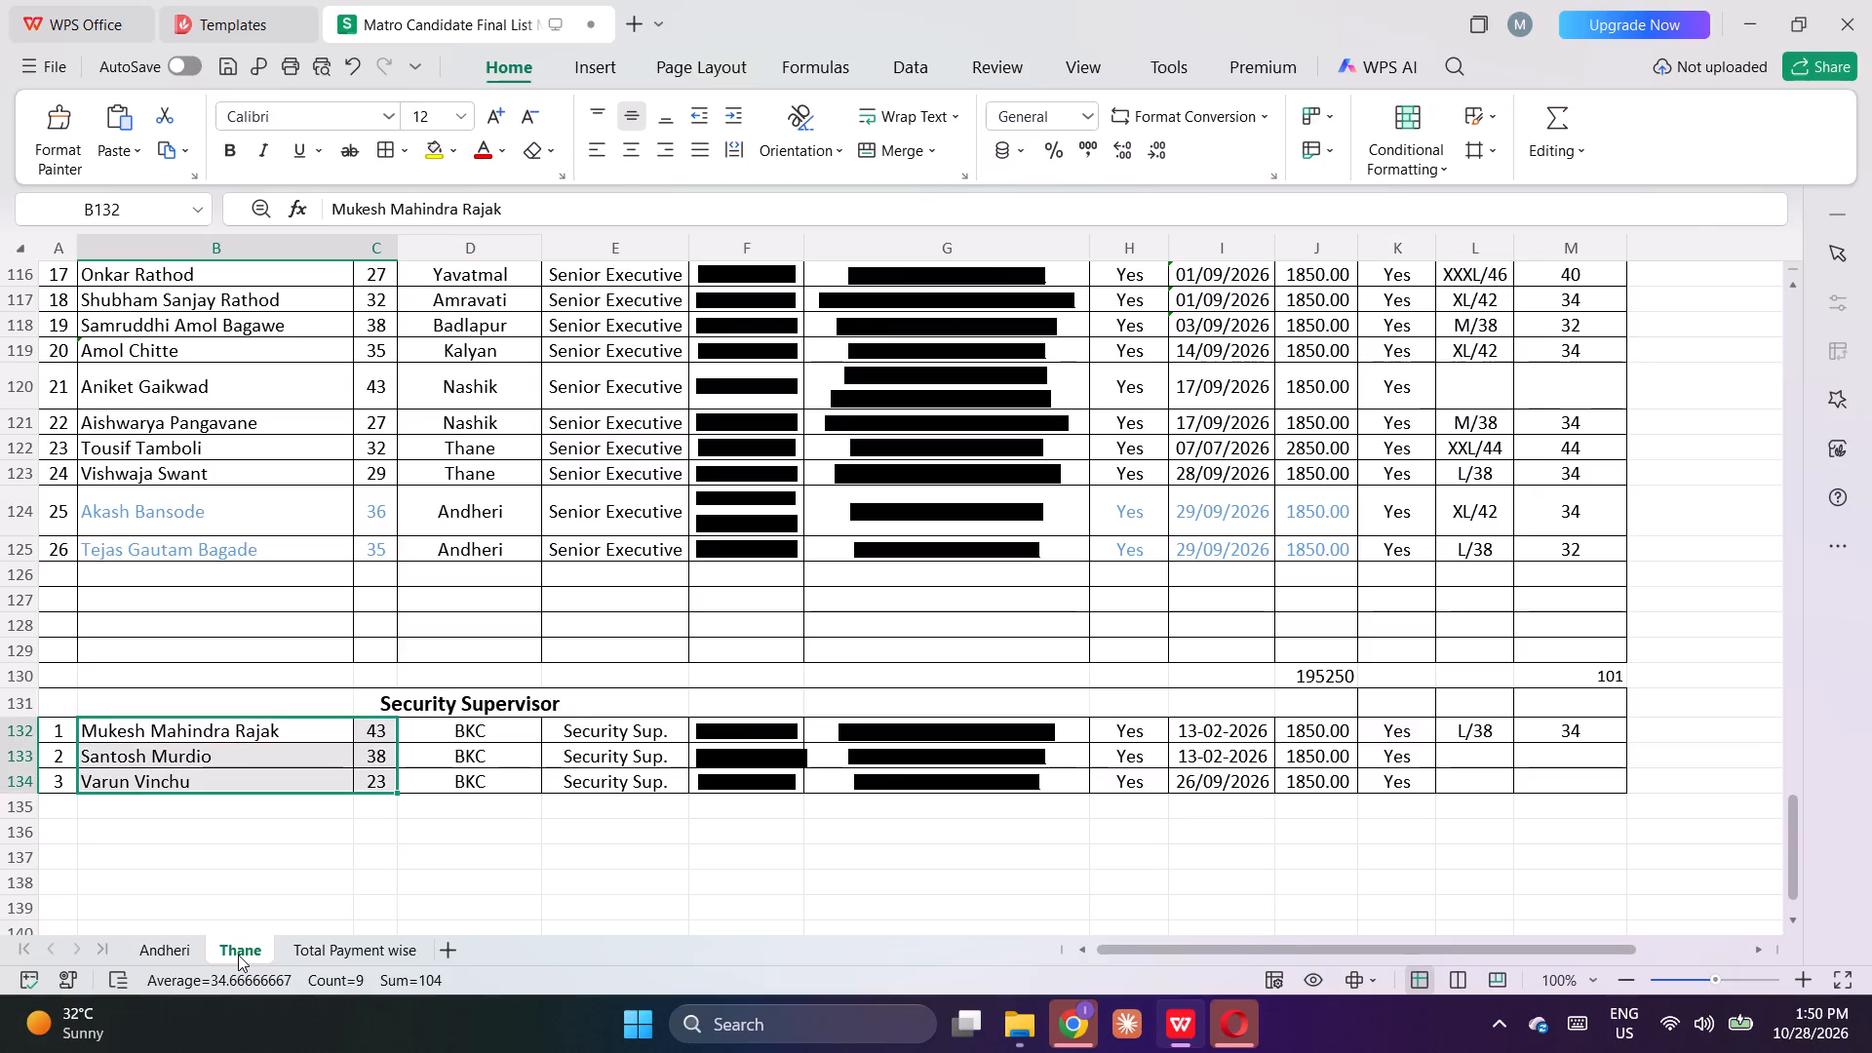
{"action": "key", "text": "shift+Left"}
{"action": "key", "text": "shift+Right"}
{"action": "key", "text": "Delete"}
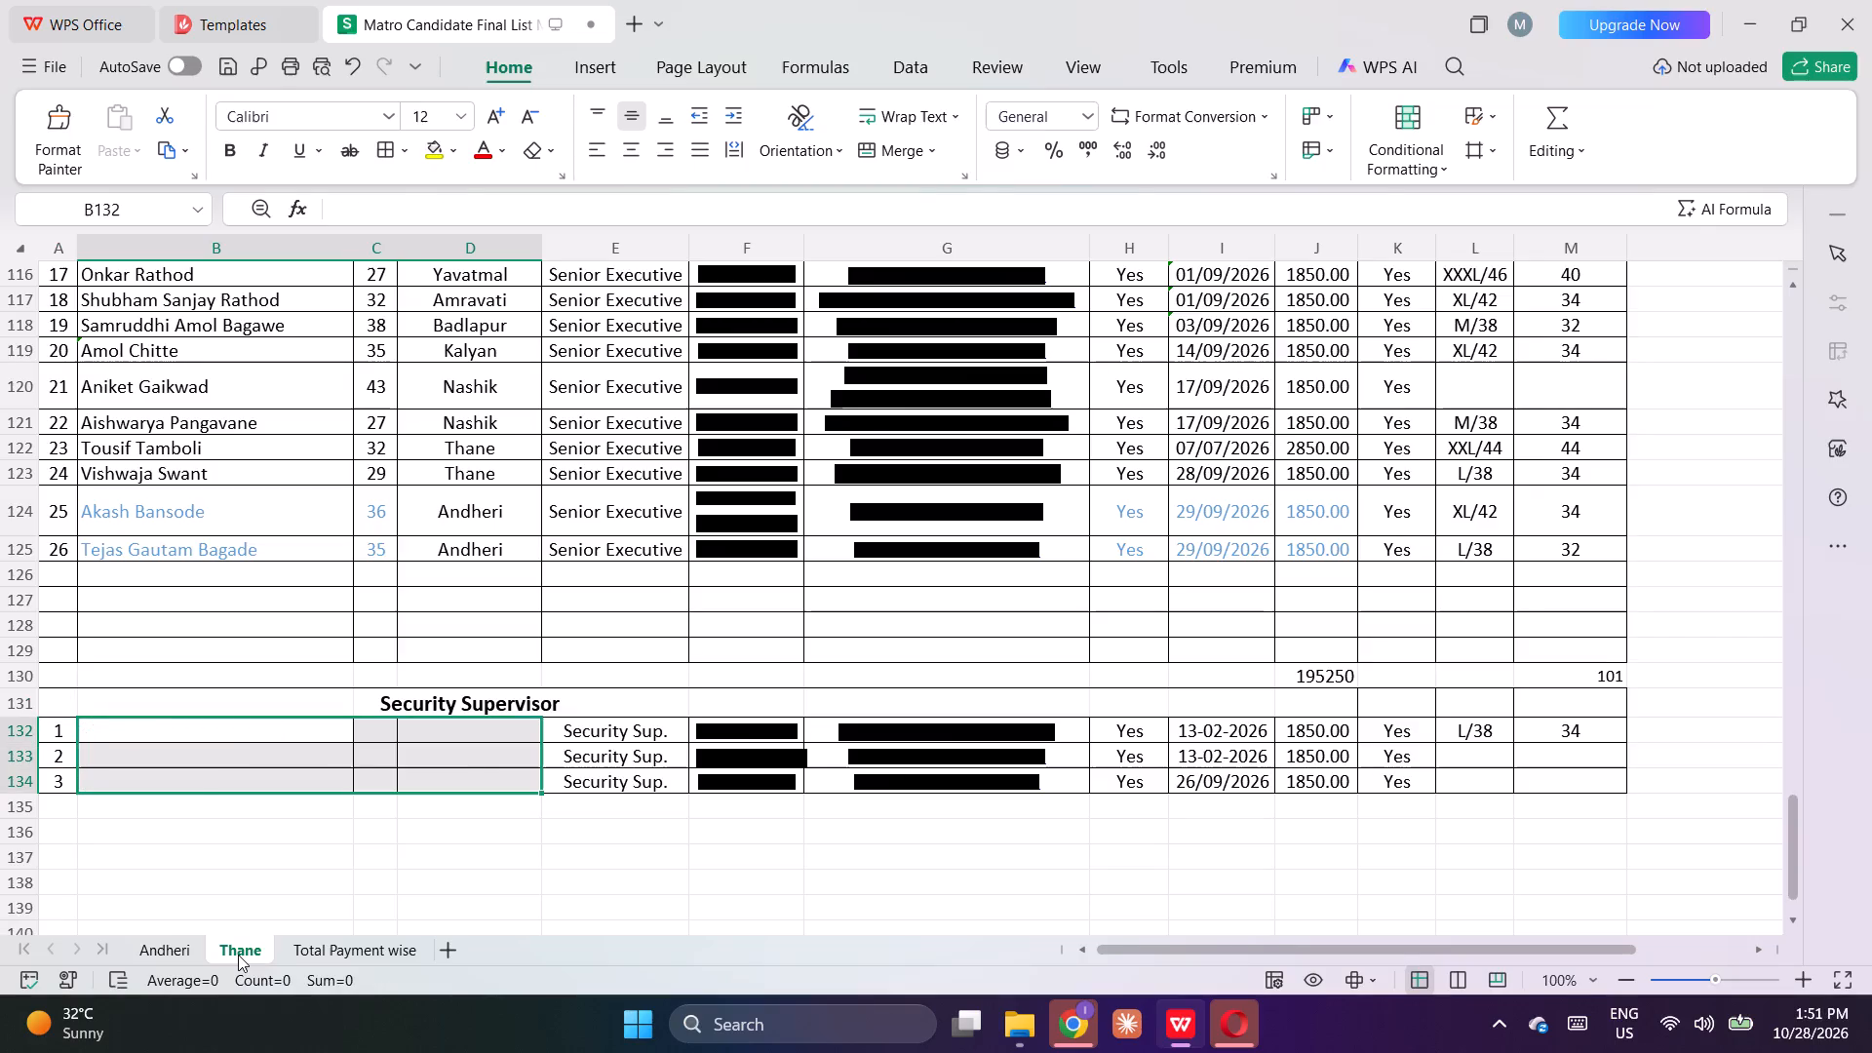
Enter the new candidate's name and the location Thane for serial number 1 in the Security Supervisor table, leaving the age blank.
{"action": "key", "text": "Up"}
{"action": "key", "text": "Down"}
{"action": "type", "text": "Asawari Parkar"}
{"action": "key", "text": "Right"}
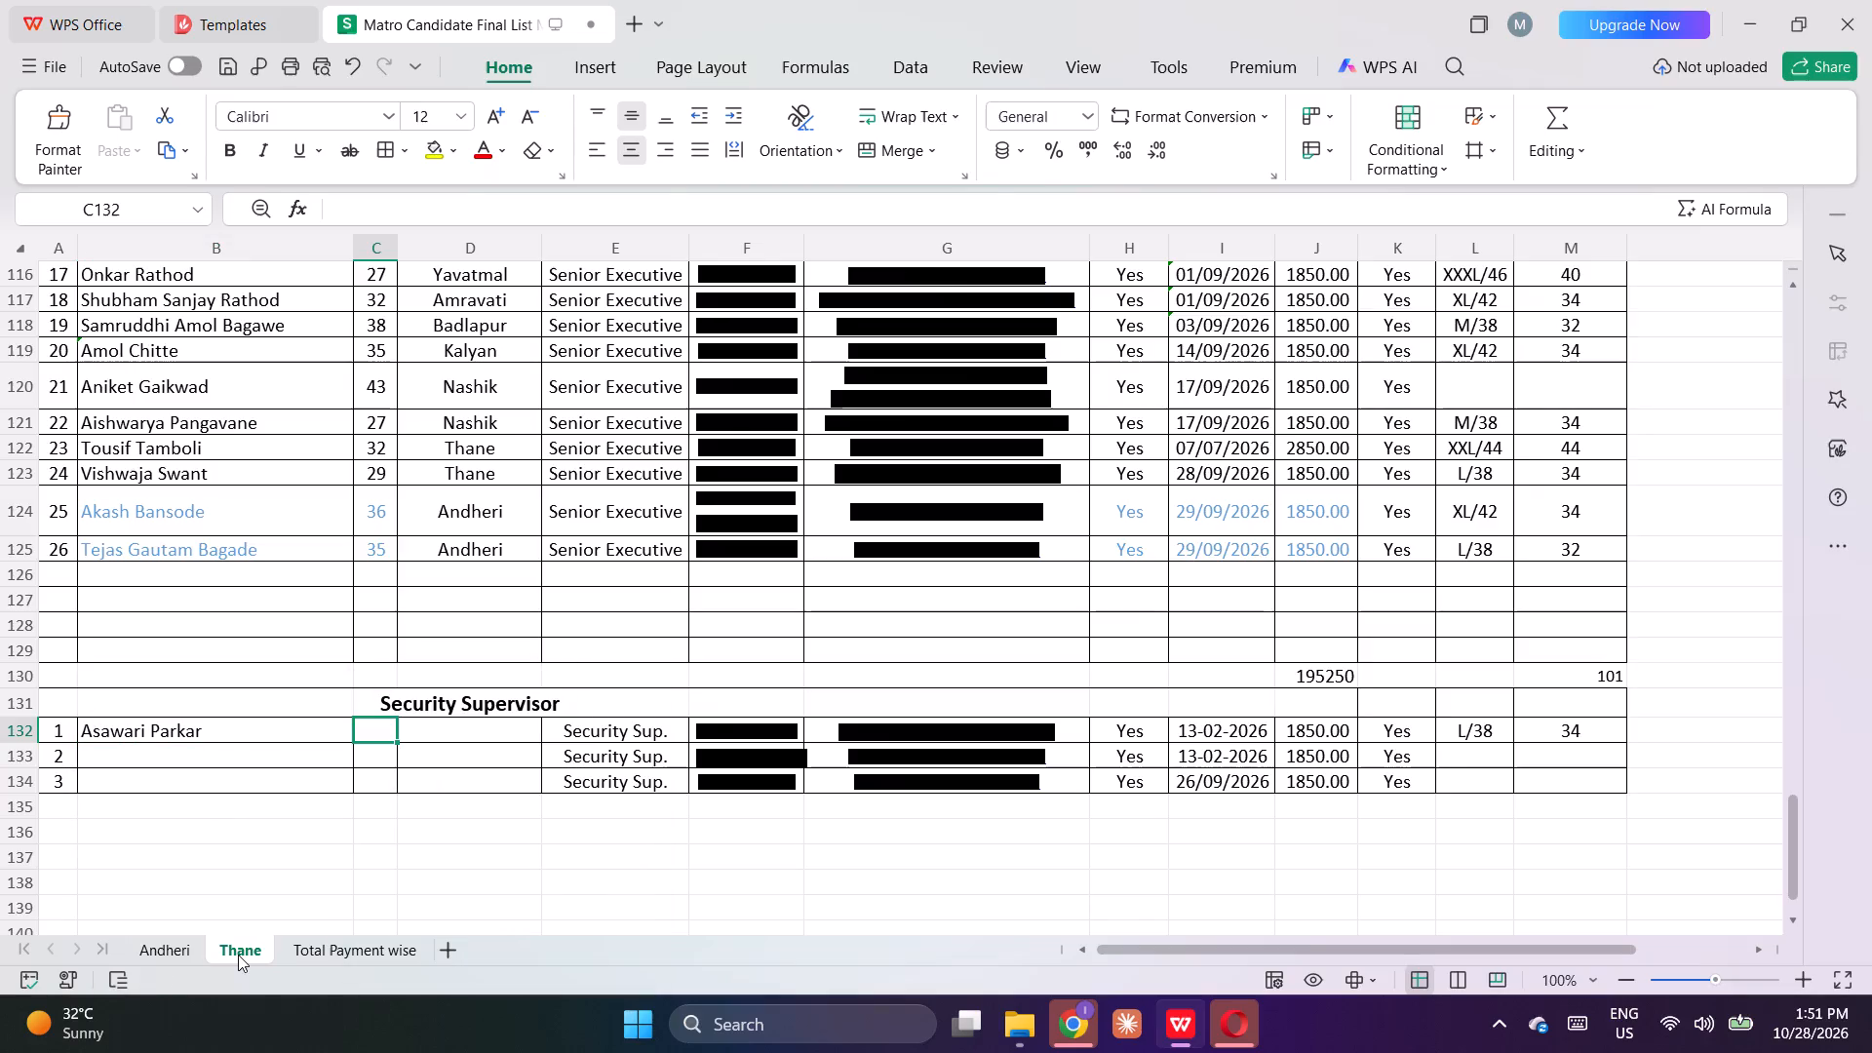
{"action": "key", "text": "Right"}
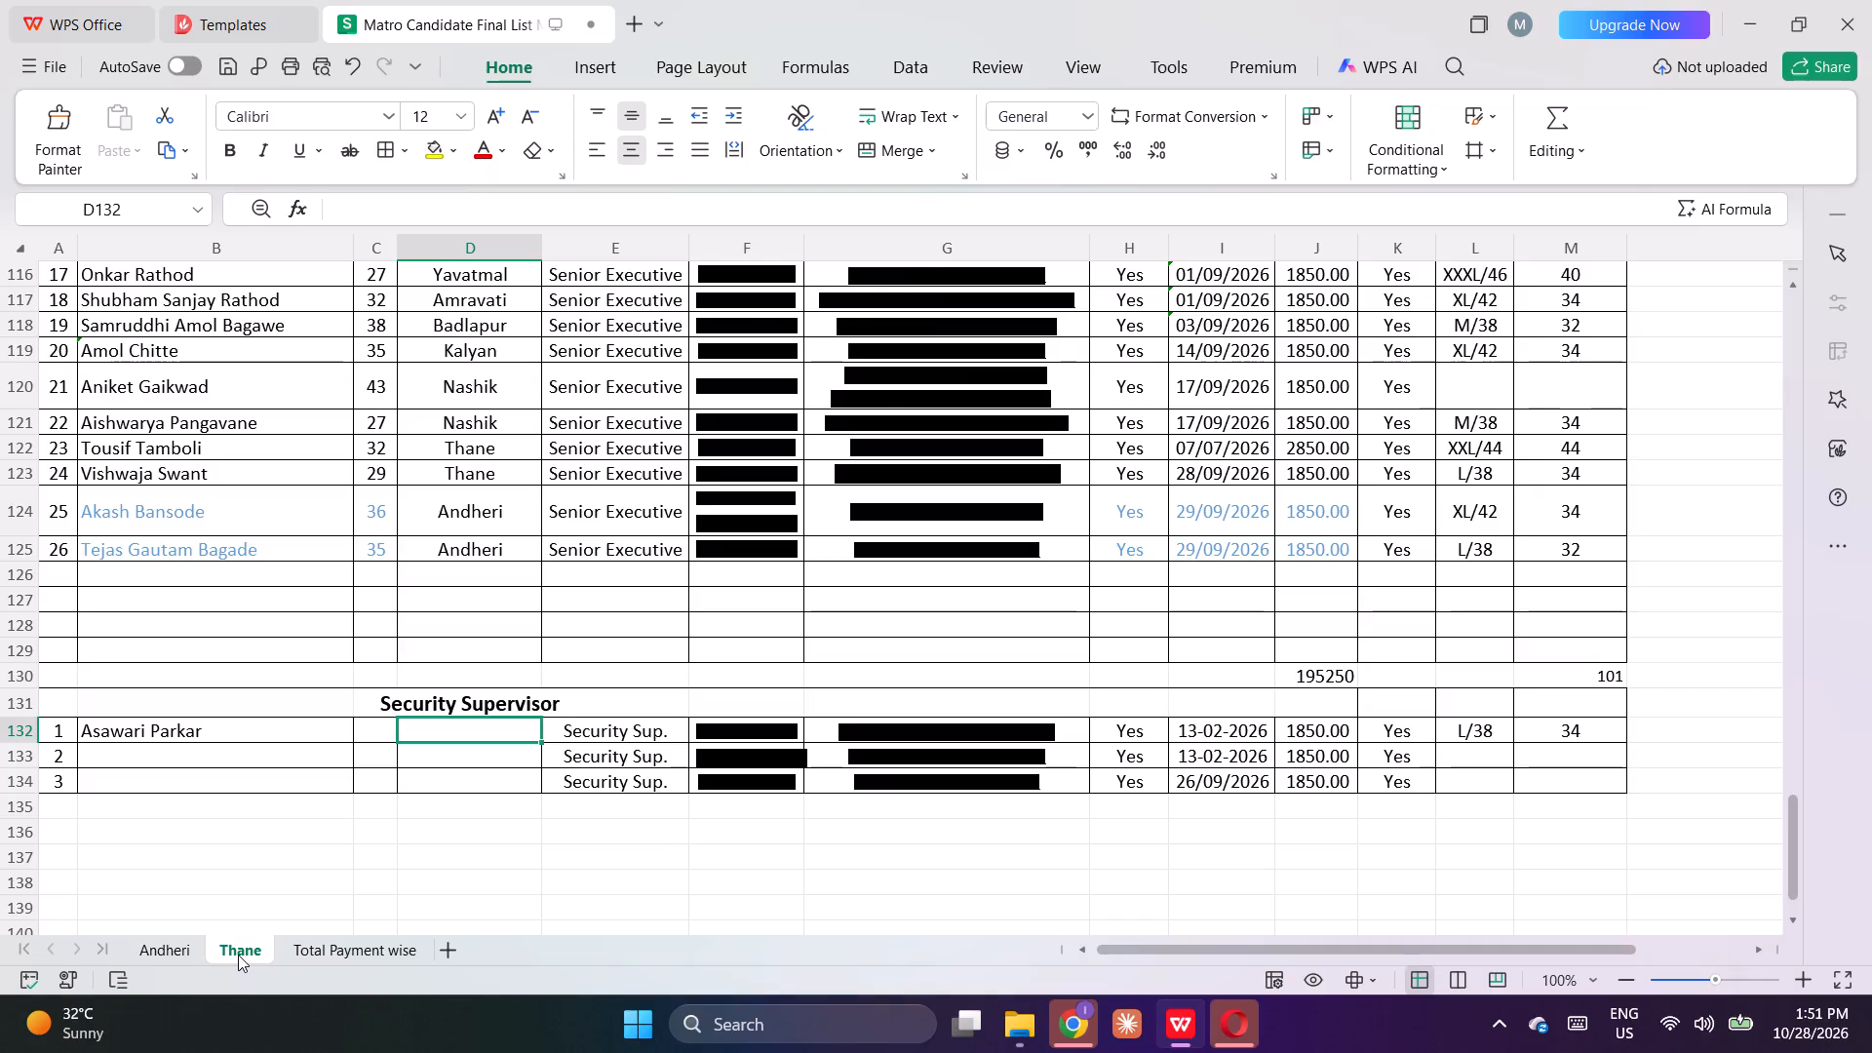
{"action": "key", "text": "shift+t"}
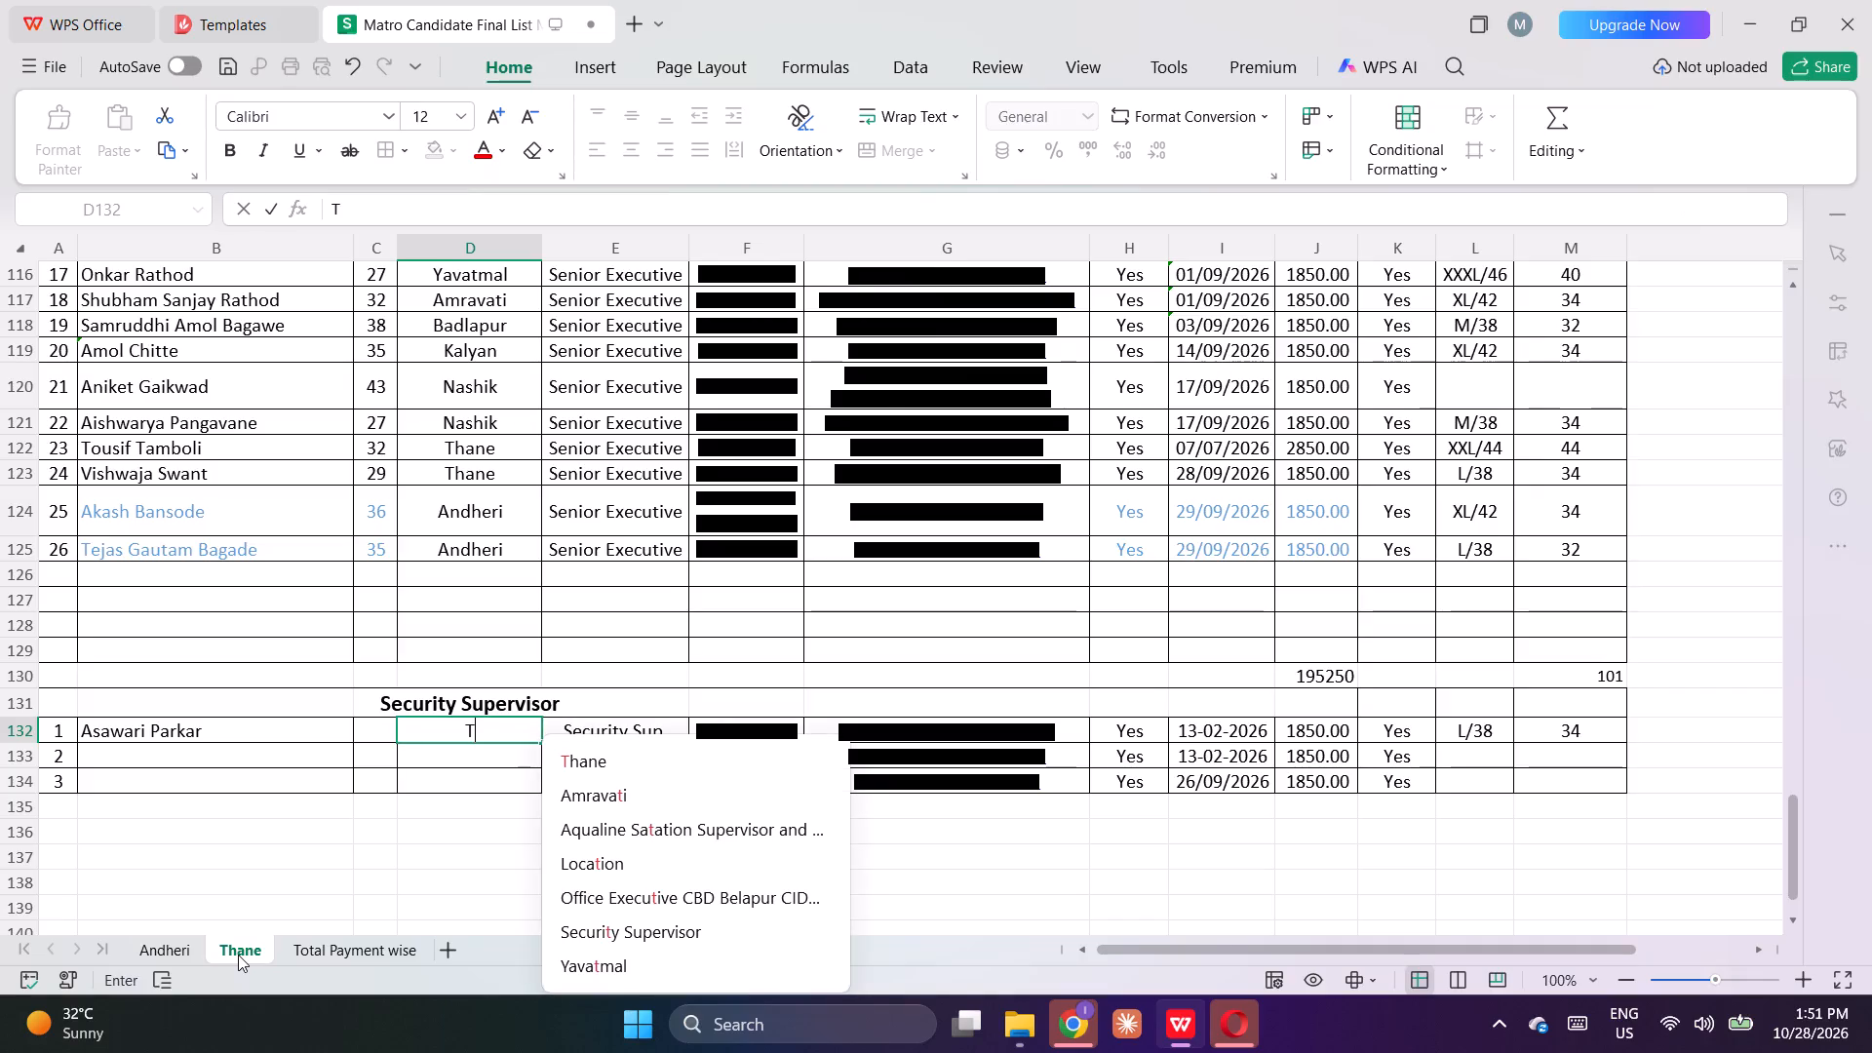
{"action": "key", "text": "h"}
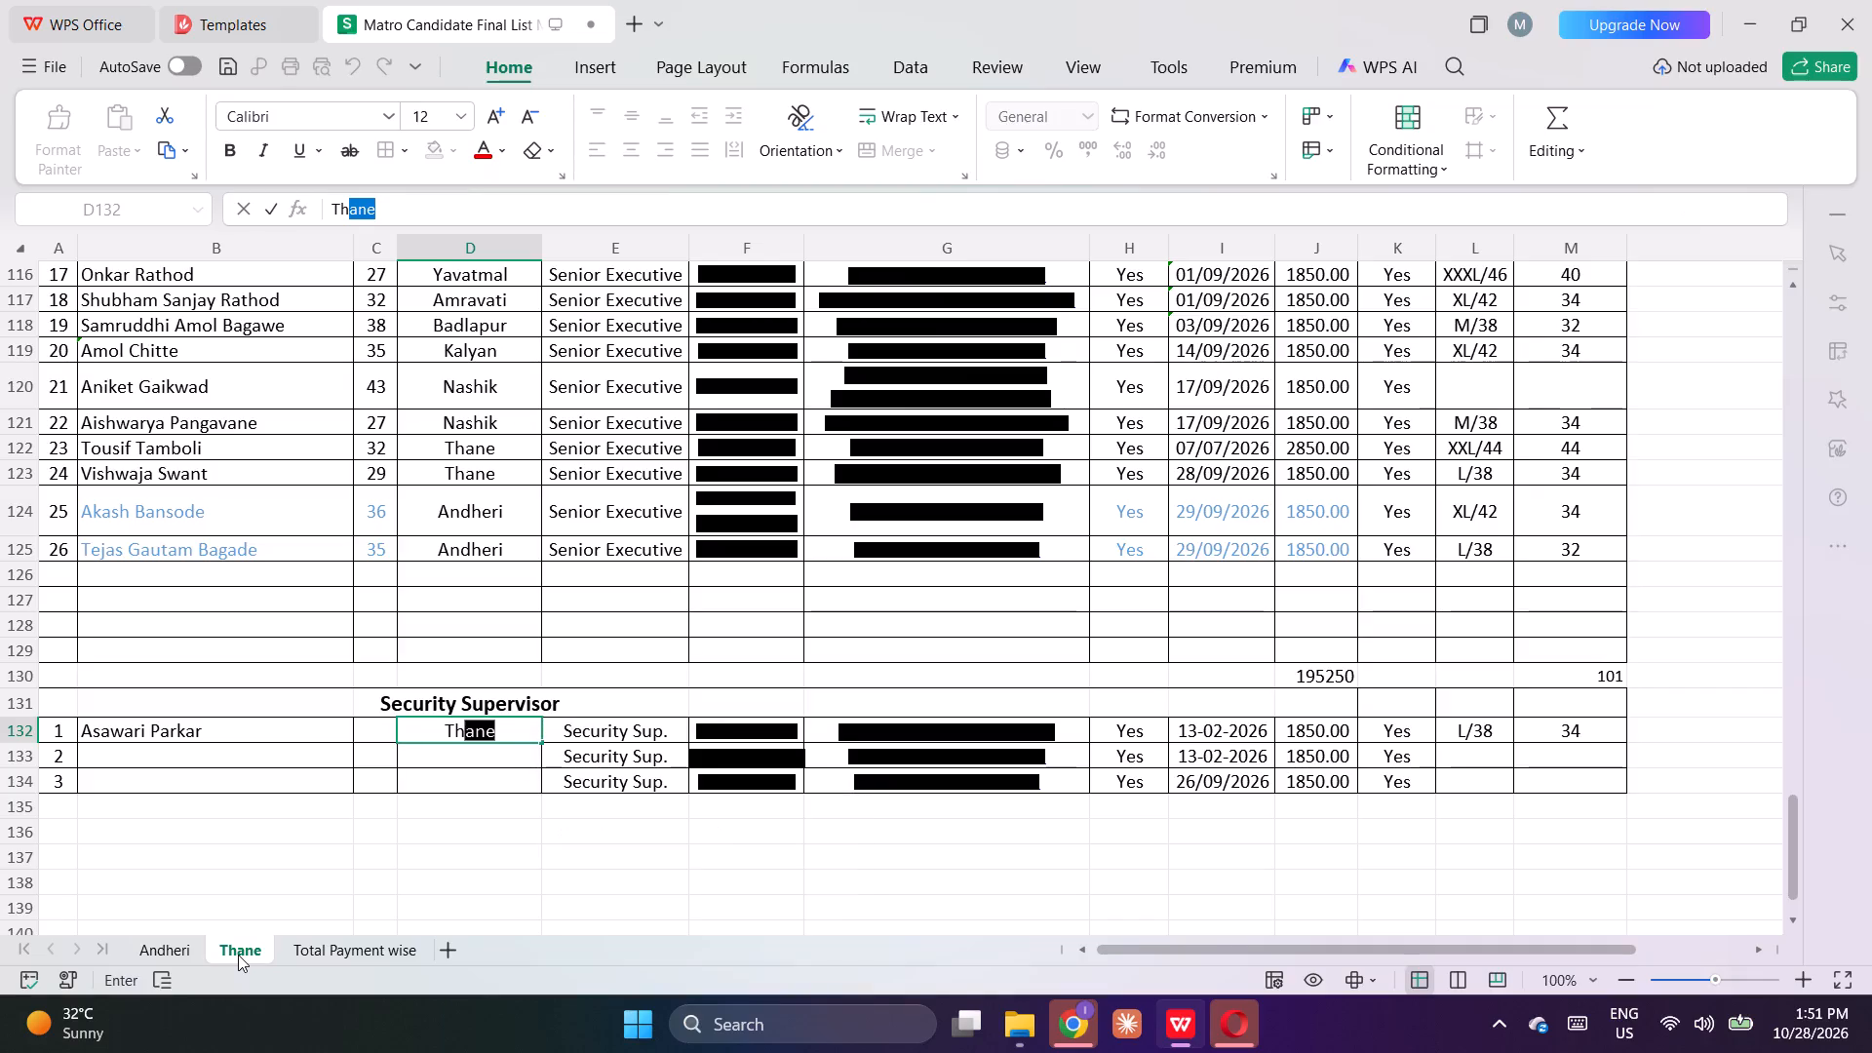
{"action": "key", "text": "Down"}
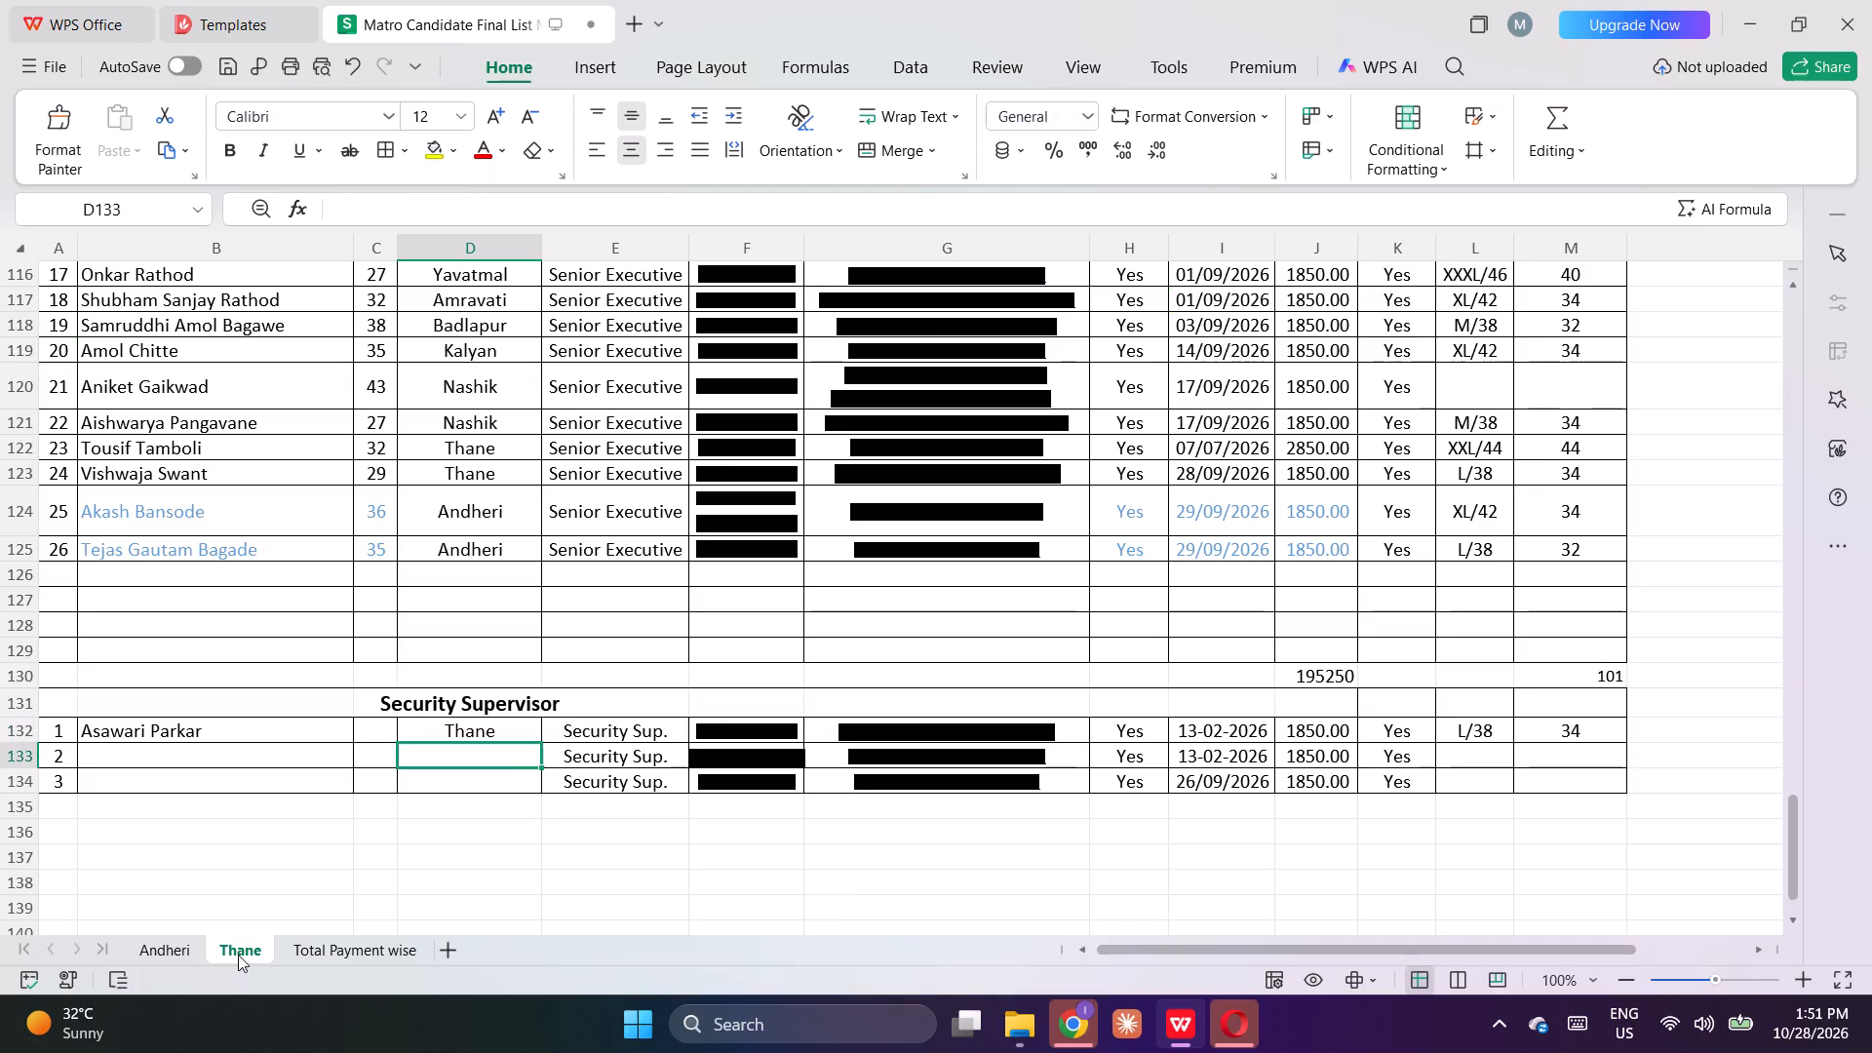
Clear the Post, Mobile No., Mail, Resume and Payment Date cells of all three Security Supervisor rows.
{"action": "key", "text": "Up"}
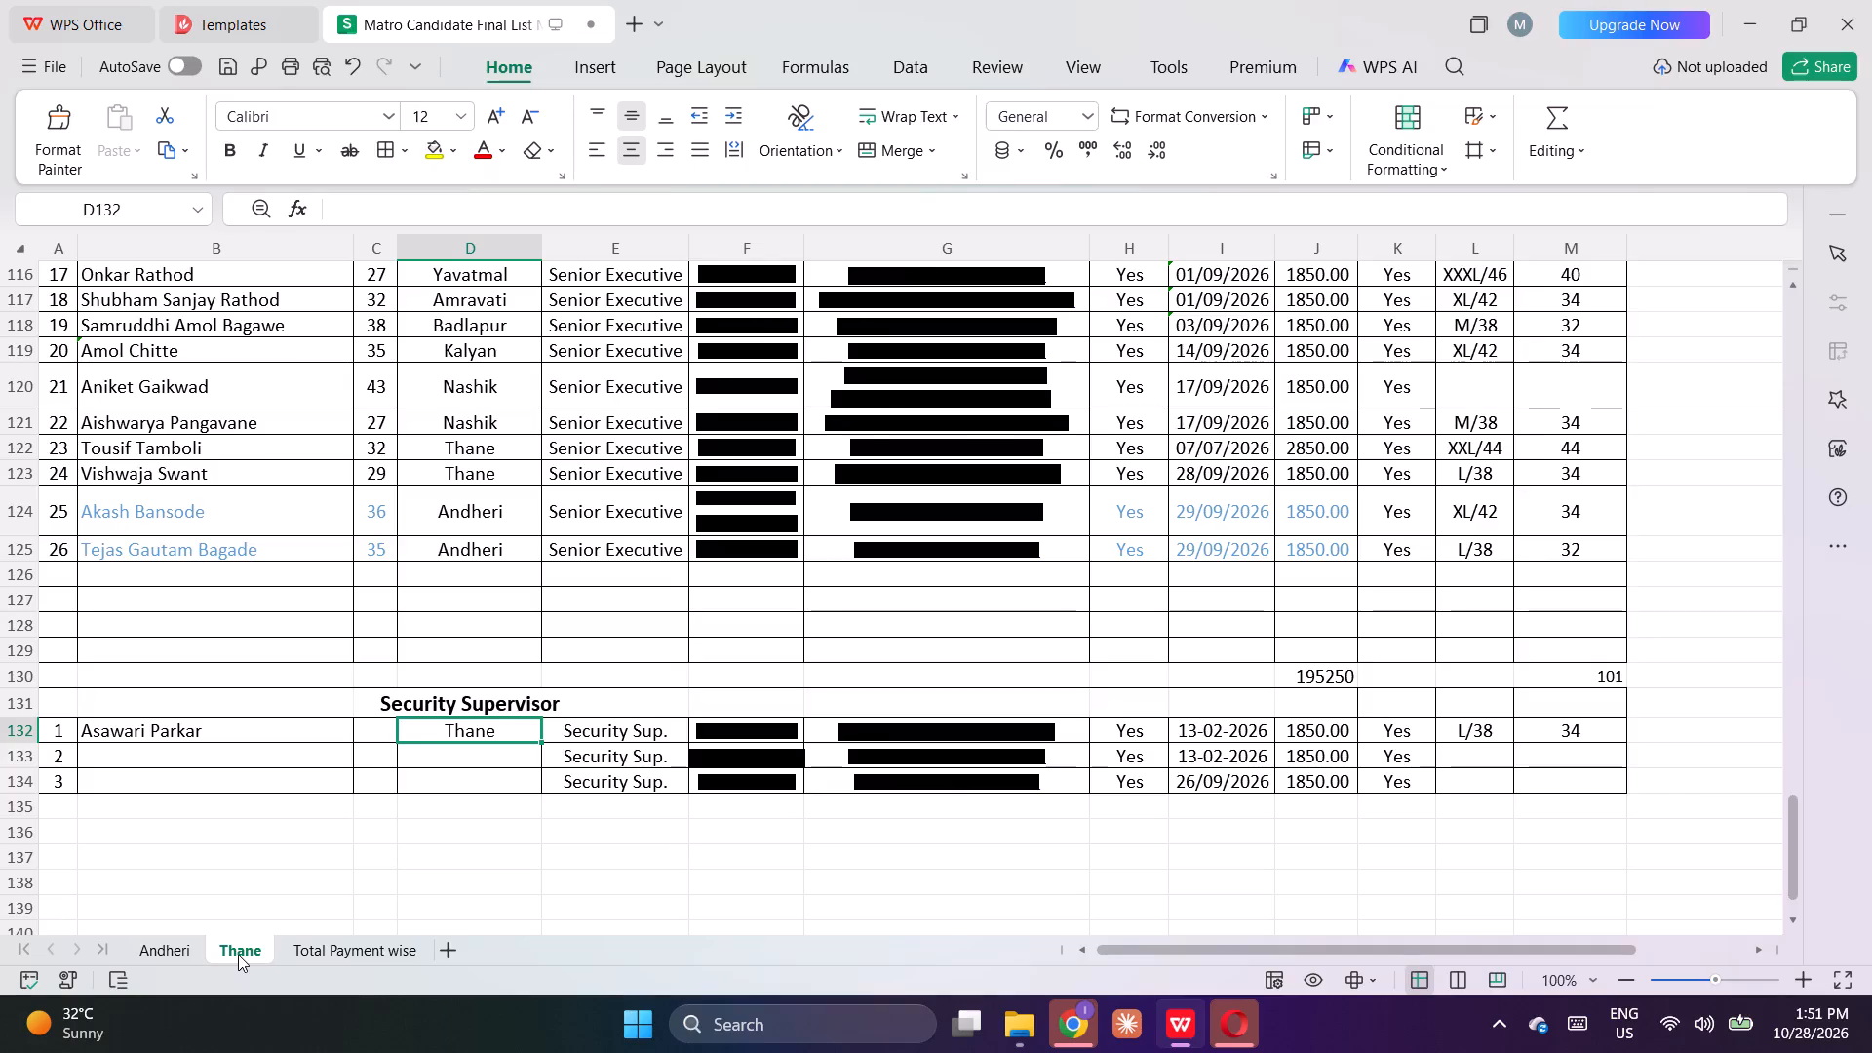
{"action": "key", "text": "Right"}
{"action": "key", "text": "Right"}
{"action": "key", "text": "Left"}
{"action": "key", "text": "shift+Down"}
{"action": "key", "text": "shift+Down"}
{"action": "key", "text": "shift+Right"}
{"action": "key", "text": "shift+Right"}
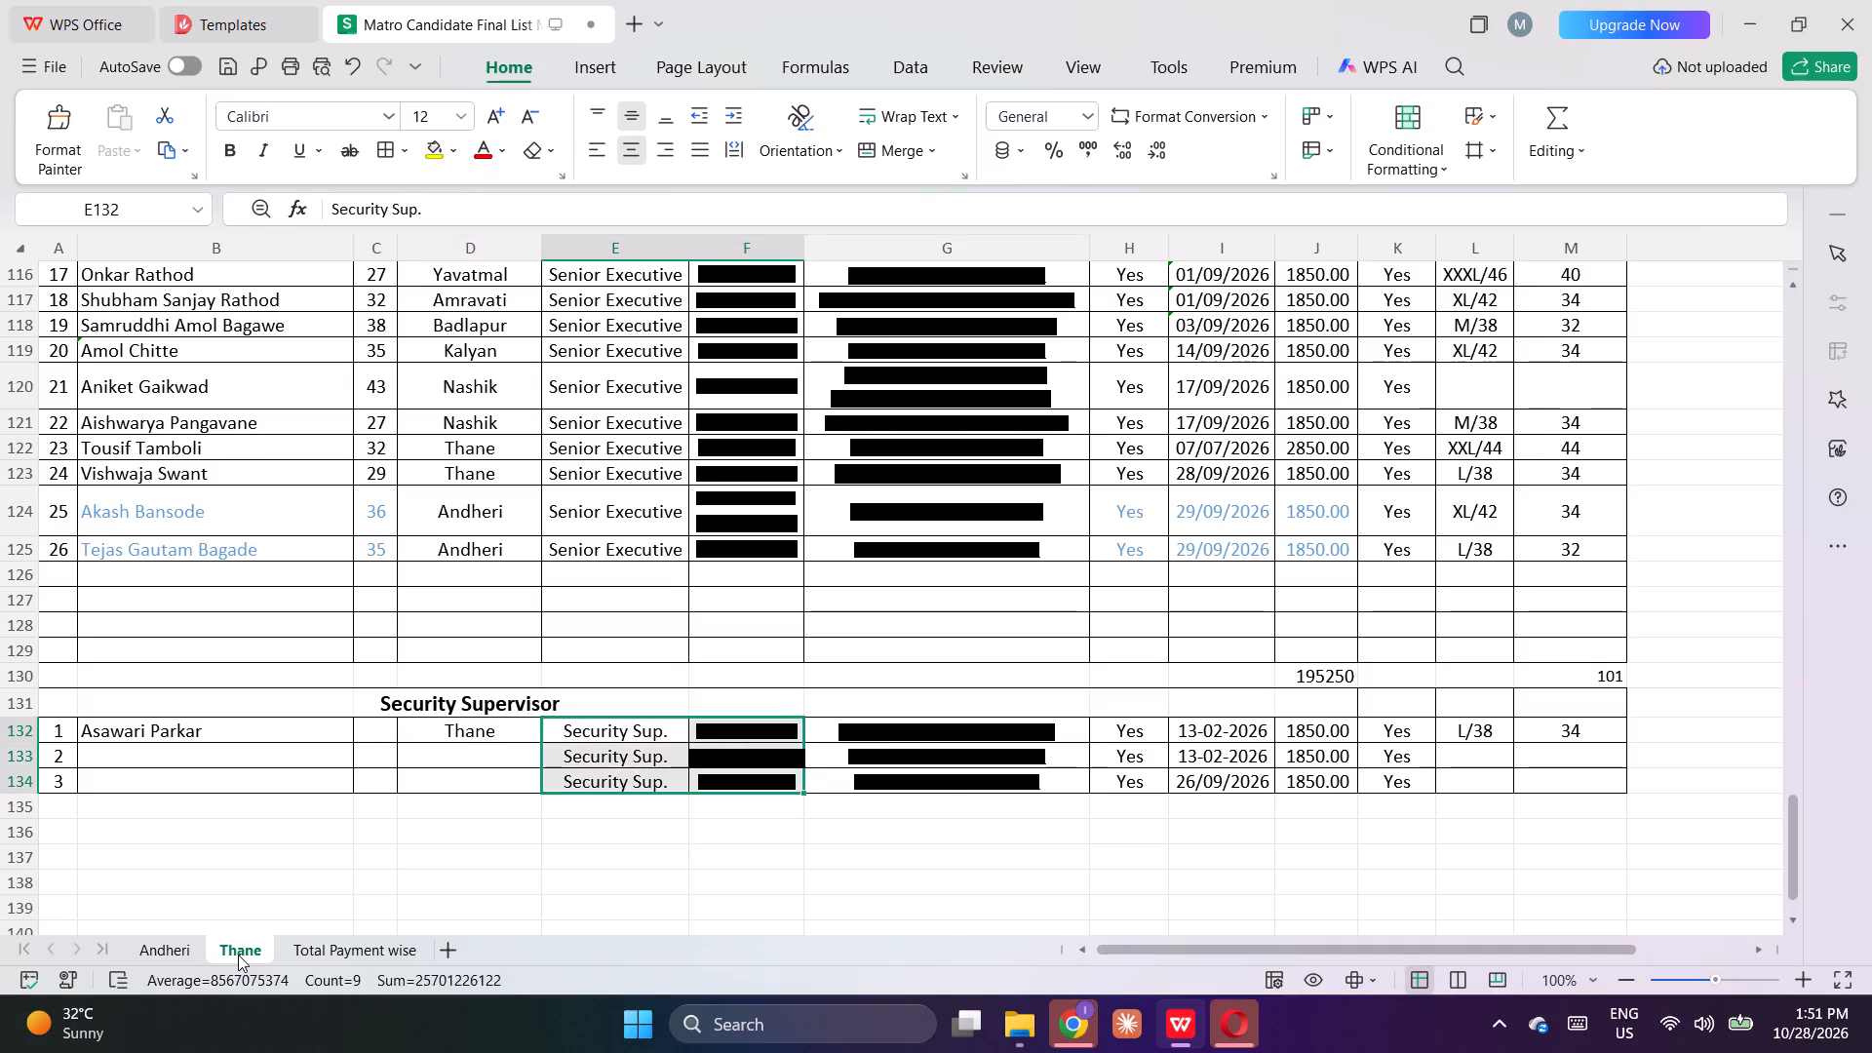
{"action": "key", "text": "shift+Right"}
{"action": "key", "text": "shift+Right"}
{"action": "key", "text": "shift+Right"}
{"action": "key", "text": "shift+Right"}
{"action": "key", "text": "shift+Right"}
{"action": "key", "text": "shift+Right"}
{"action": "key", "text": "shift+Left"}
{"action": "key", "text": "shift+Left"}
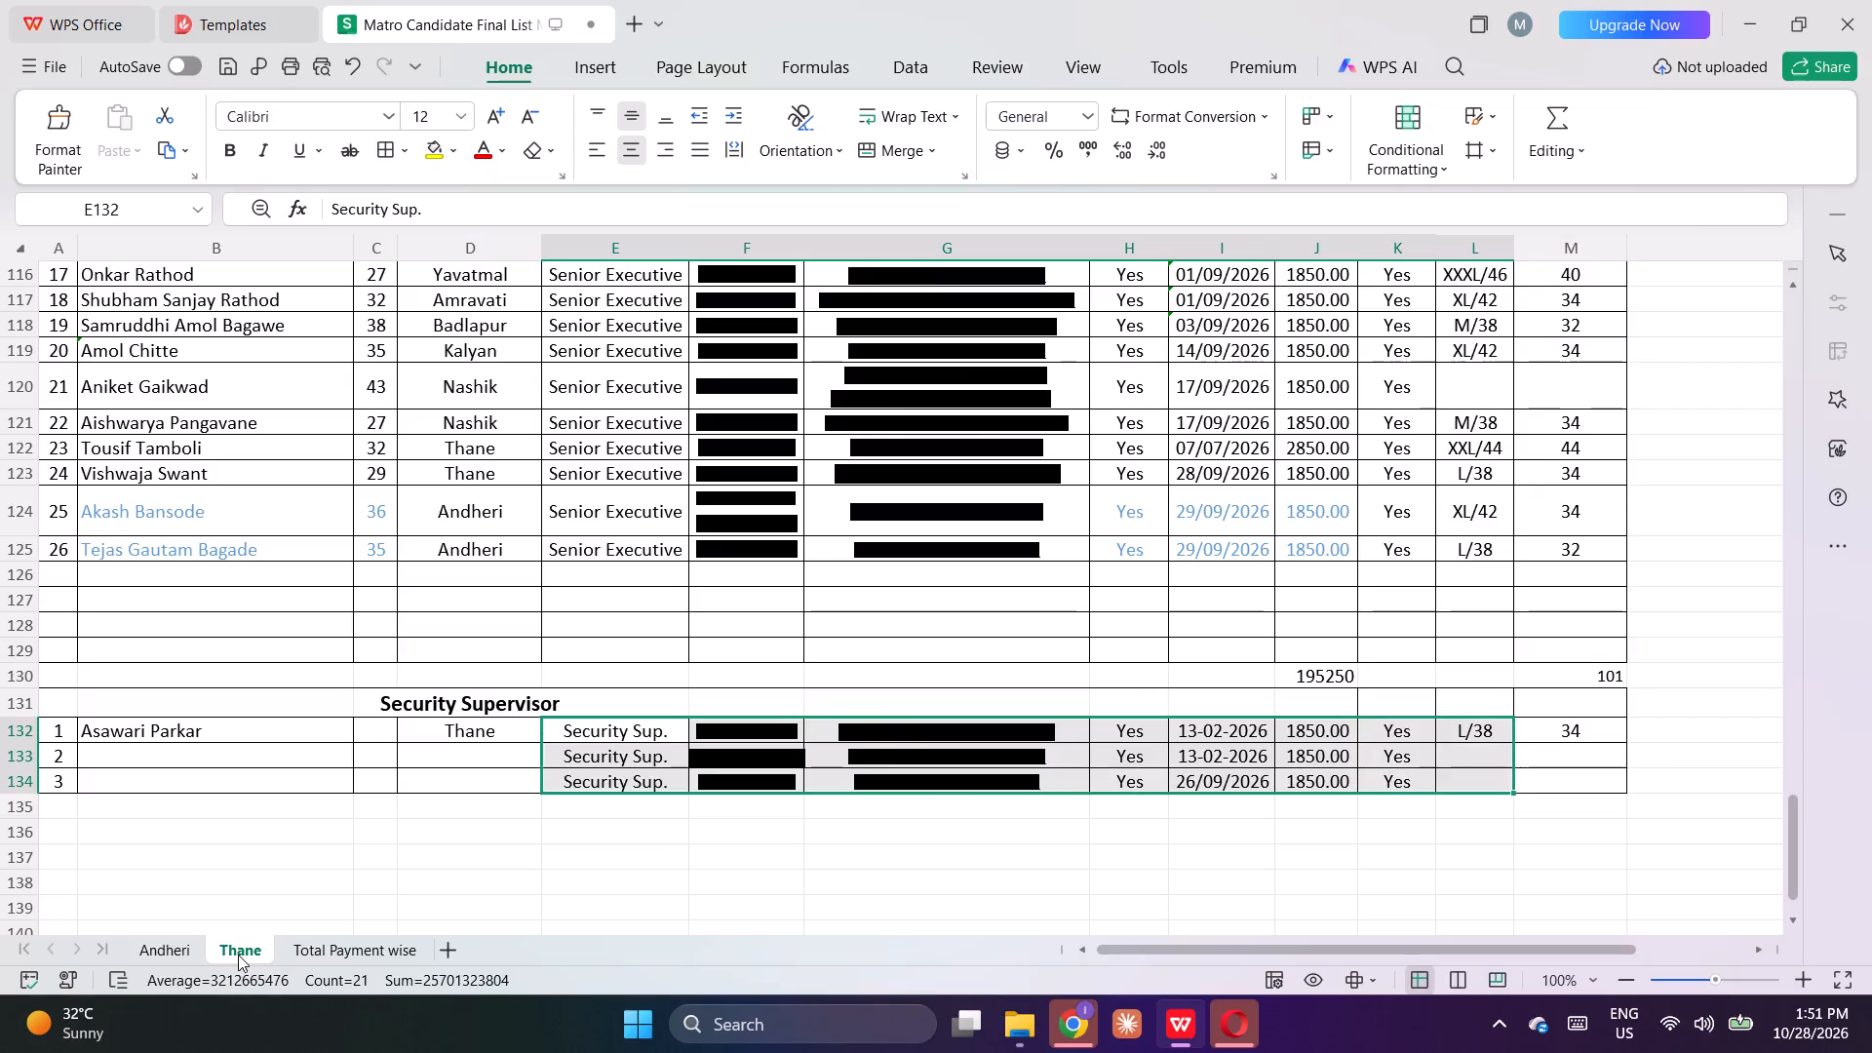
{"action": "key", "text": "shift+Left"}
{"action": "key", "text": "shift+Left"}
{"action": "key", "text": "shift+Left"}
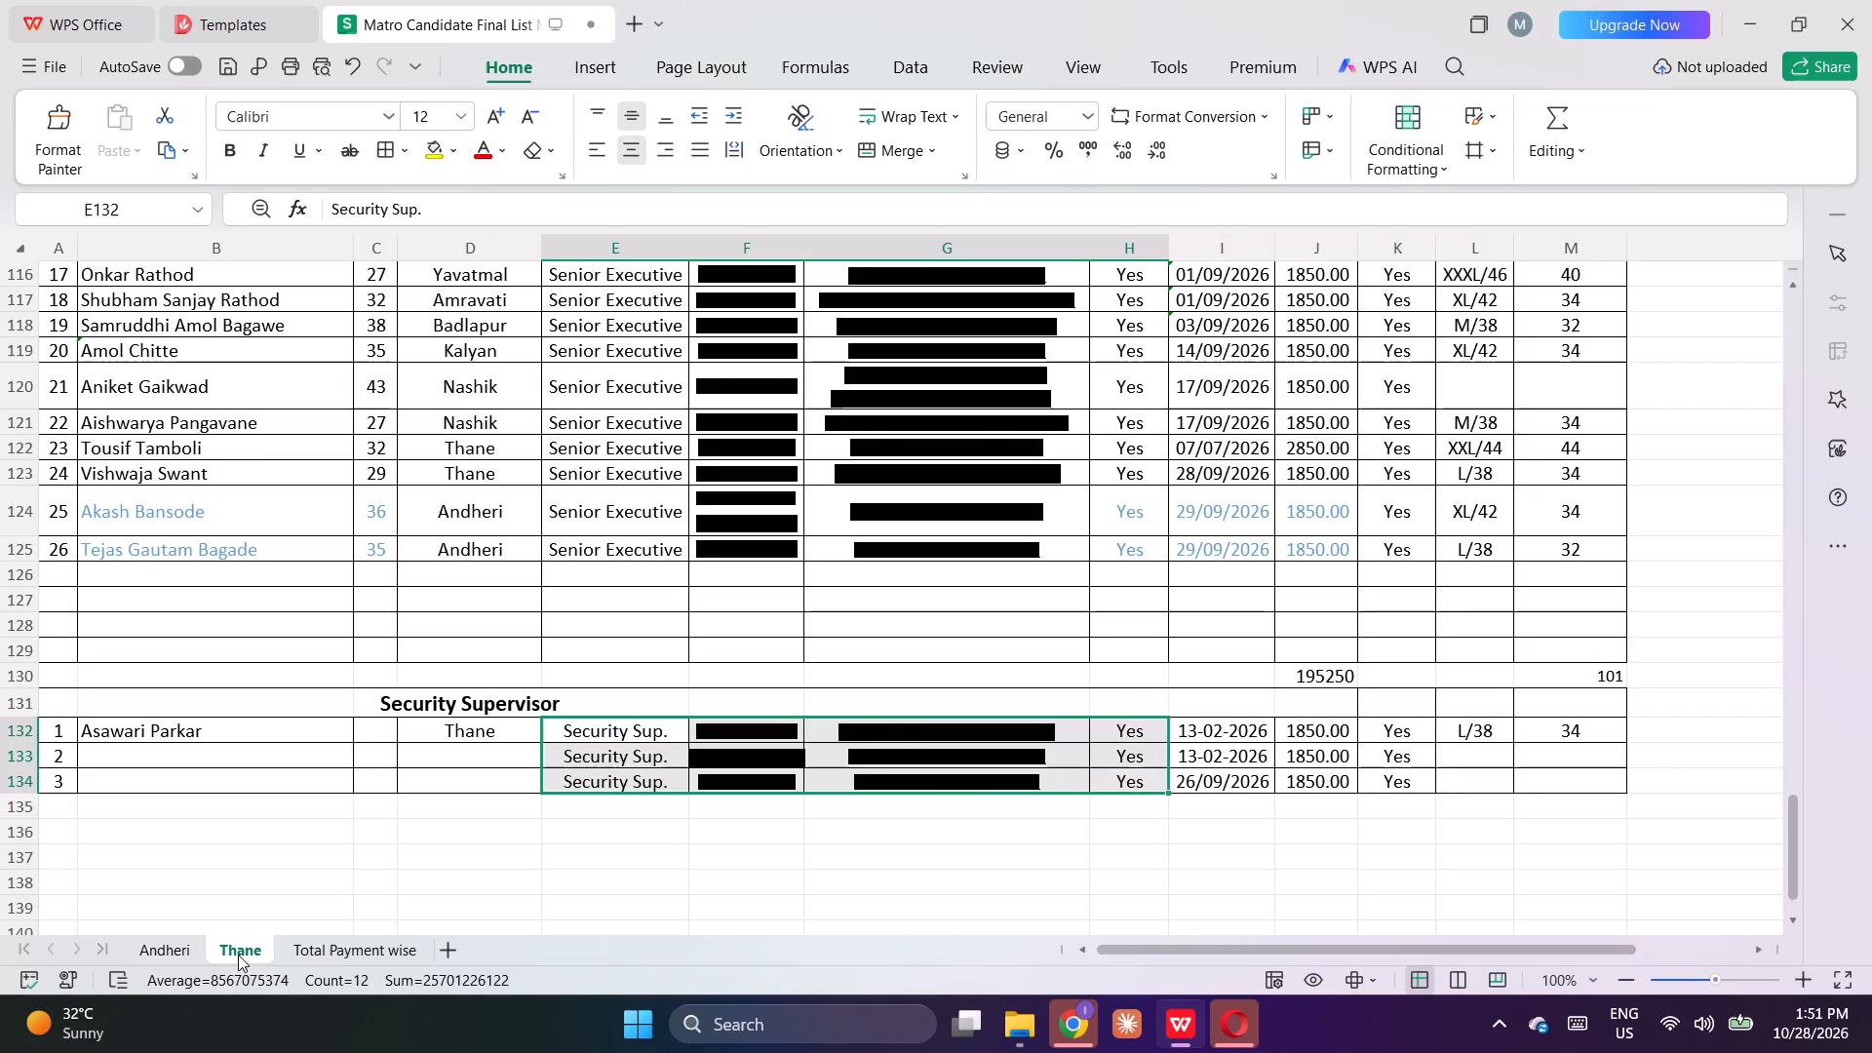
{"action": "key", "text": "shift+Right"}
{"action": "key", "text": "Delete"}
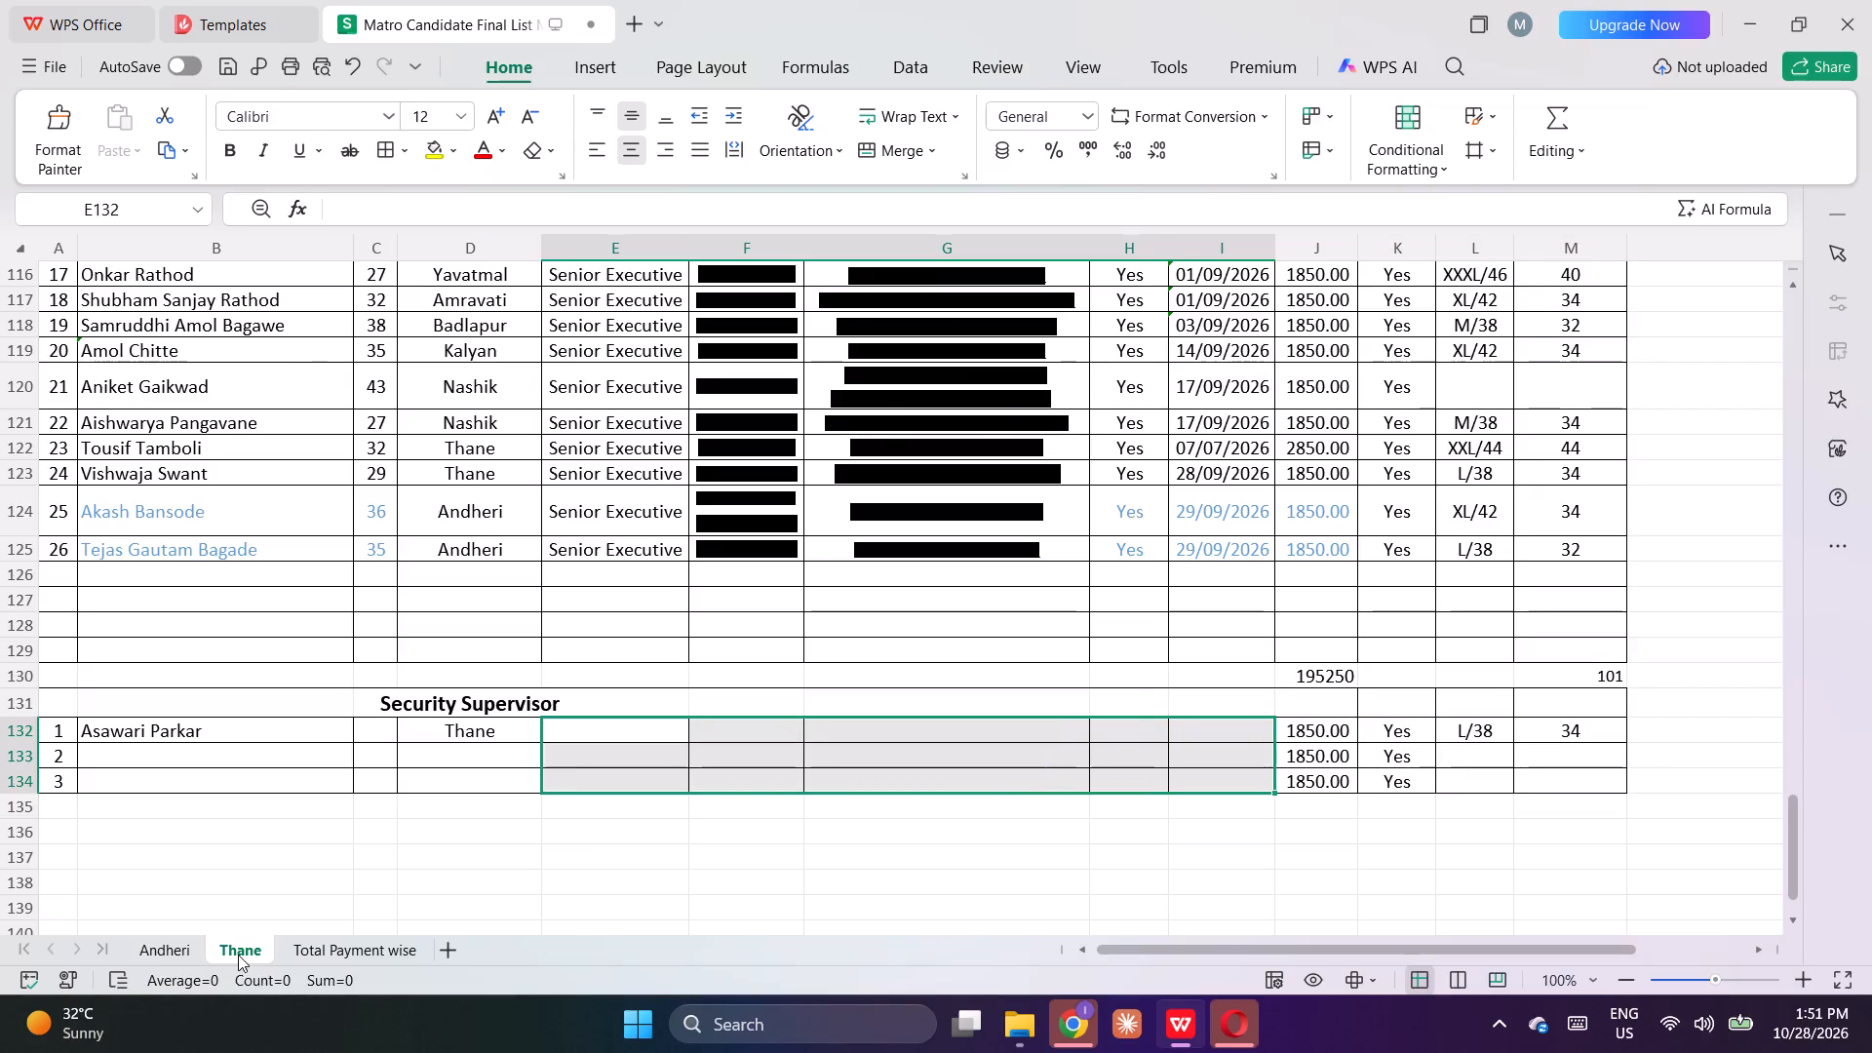
Clear the Amount and Vaccine Details cells of serial numbers 2 and 3 in the Security Supervisor table.
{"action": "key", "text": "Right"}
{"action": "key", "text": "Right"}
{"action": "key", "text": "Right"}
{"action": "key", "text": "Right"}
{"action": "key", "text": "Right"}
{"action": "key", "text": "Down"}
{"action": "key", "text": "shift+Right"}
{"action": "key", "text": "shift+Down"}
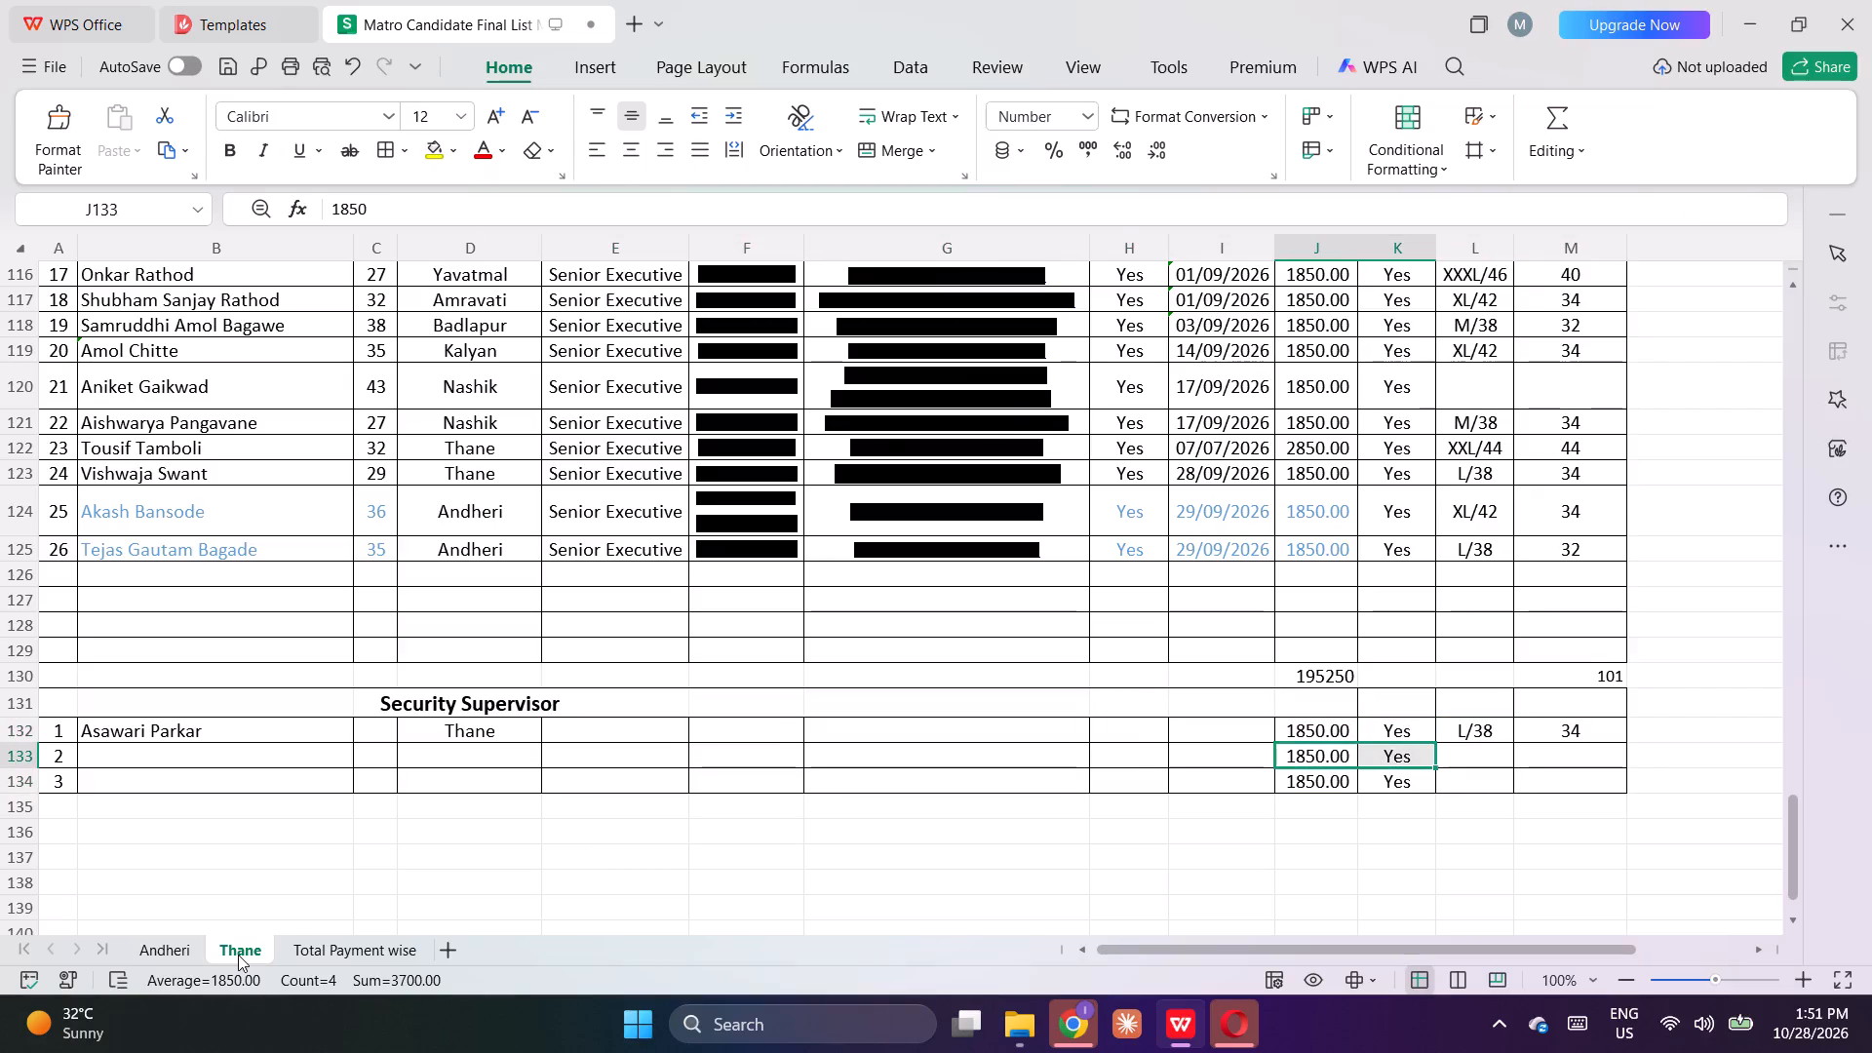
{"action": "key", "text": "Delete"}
Clear the shirt size and trouser size of serial number 1 in the Security Supervisor table.
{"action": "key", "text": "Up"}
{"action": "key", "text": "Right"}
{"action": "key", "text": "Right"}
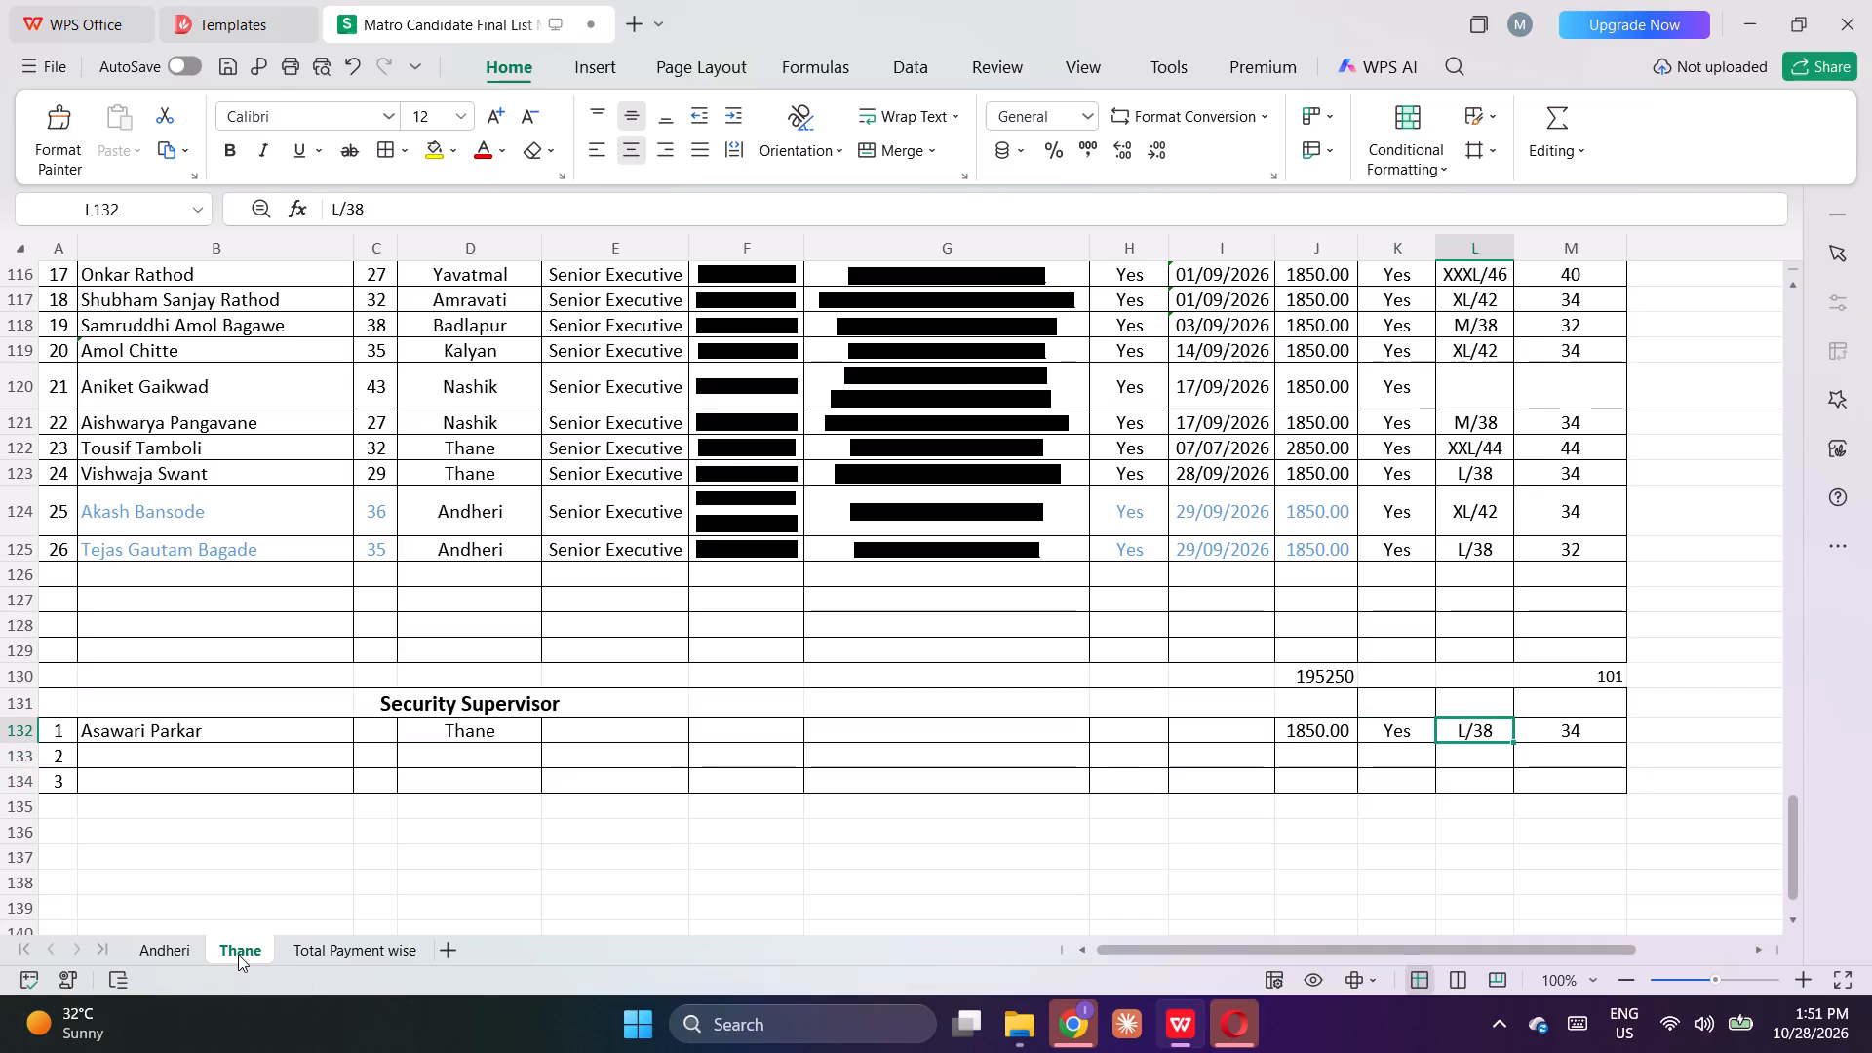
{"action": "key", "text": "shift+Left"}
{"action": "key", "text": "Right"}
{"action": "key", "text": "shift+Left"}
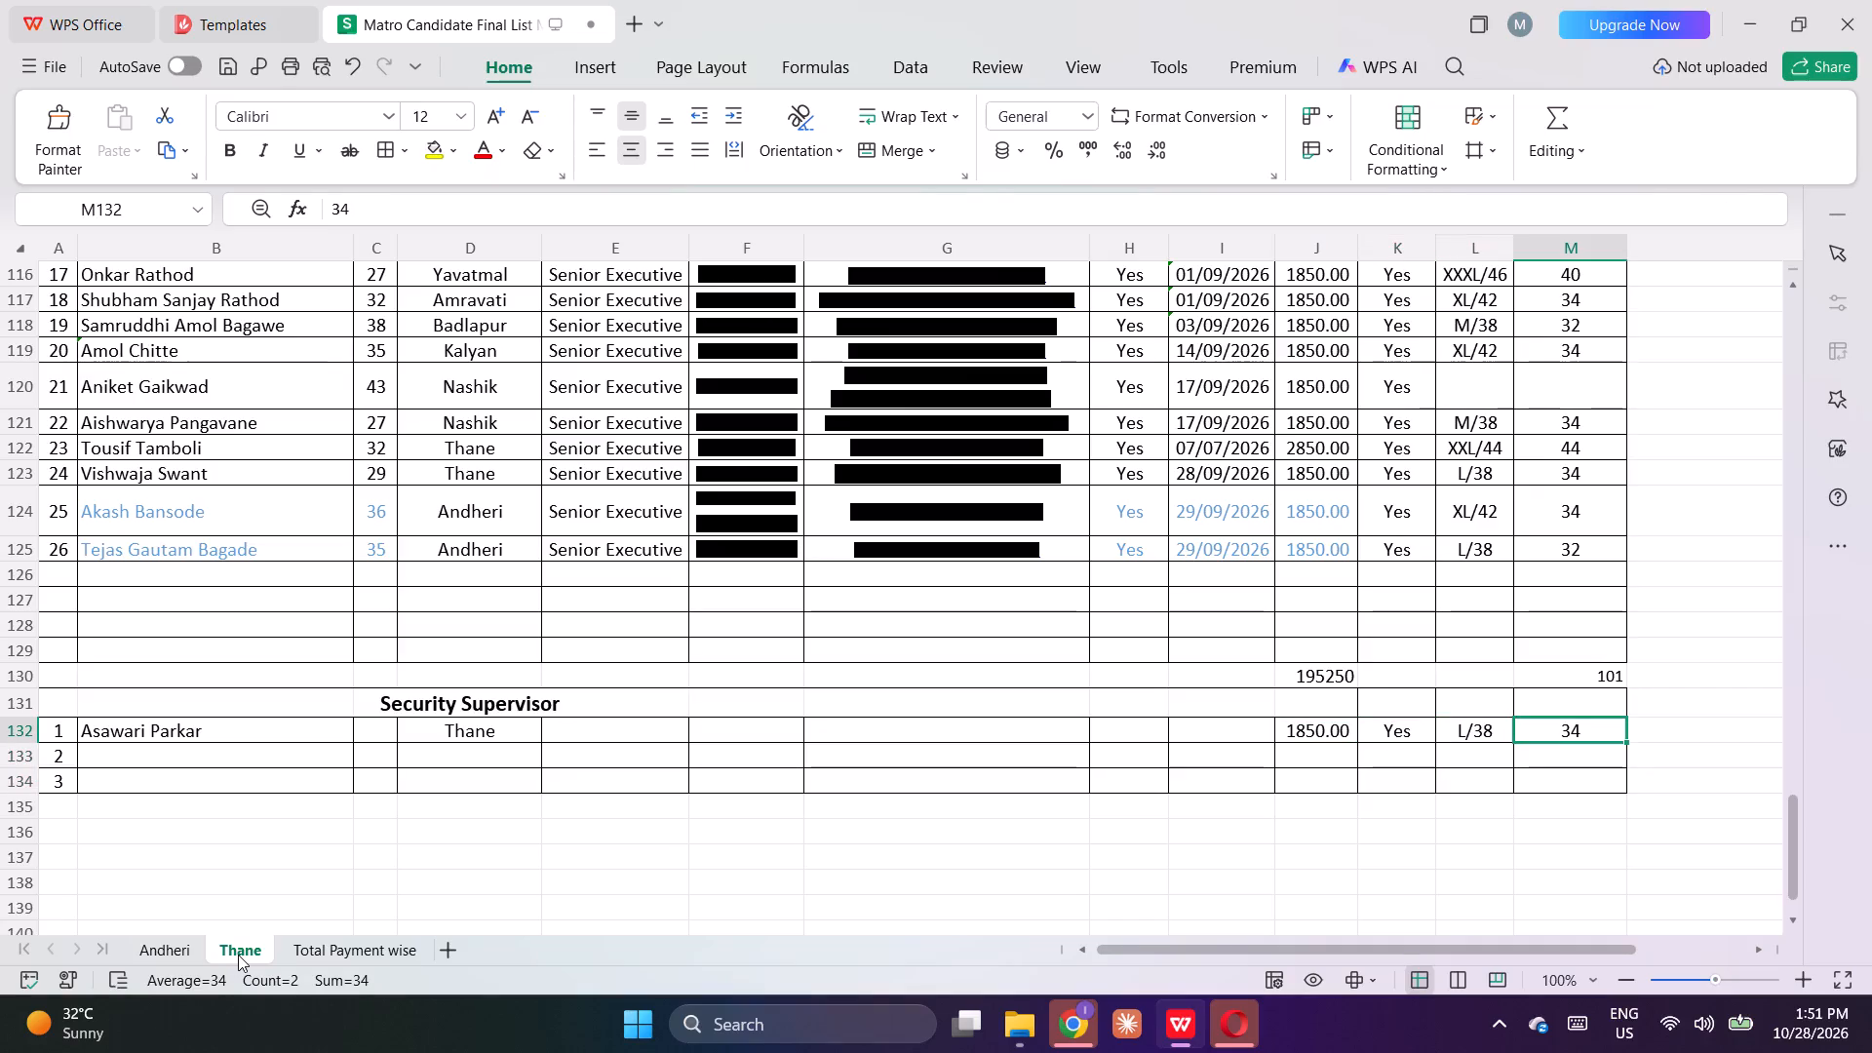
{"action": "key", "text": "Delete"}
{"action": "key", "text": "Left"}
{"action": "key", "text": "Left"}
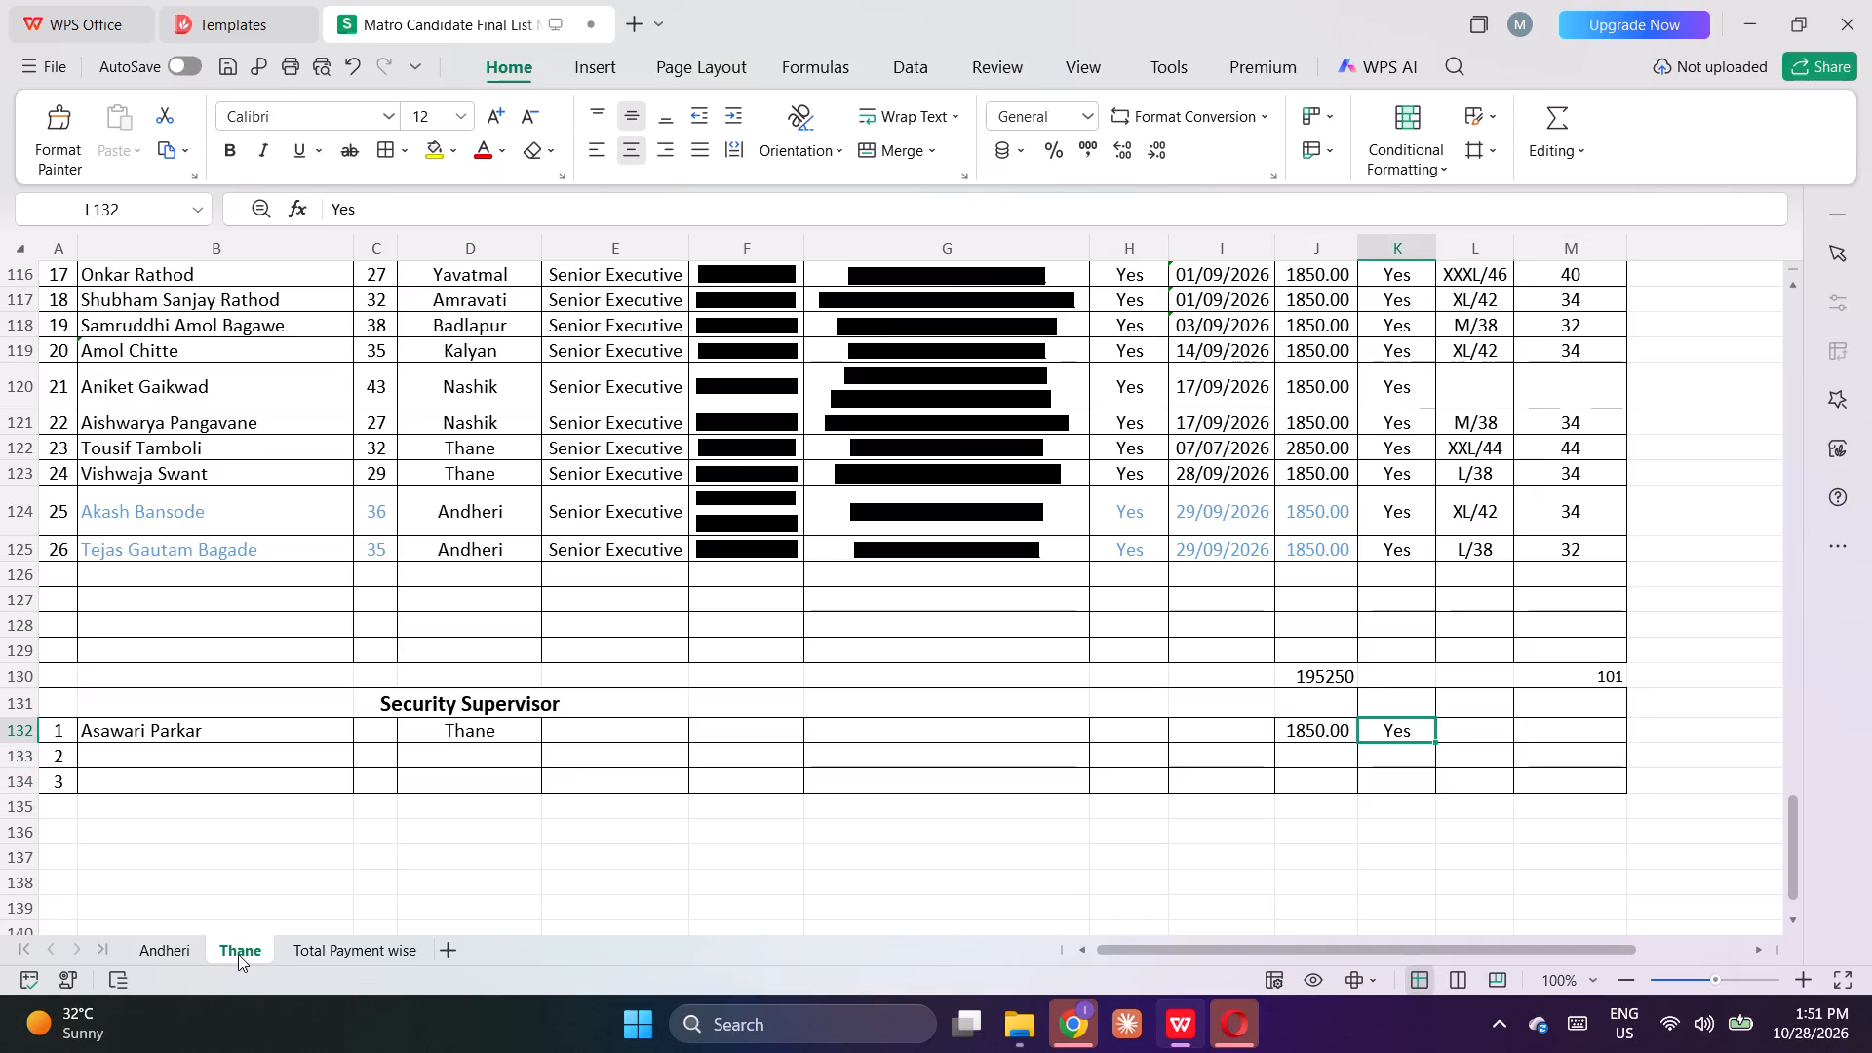
Set Resume to Yes and the payment date to 21/10/2026 for serial number 1 in the Security Supervisor table, and save the workbook.
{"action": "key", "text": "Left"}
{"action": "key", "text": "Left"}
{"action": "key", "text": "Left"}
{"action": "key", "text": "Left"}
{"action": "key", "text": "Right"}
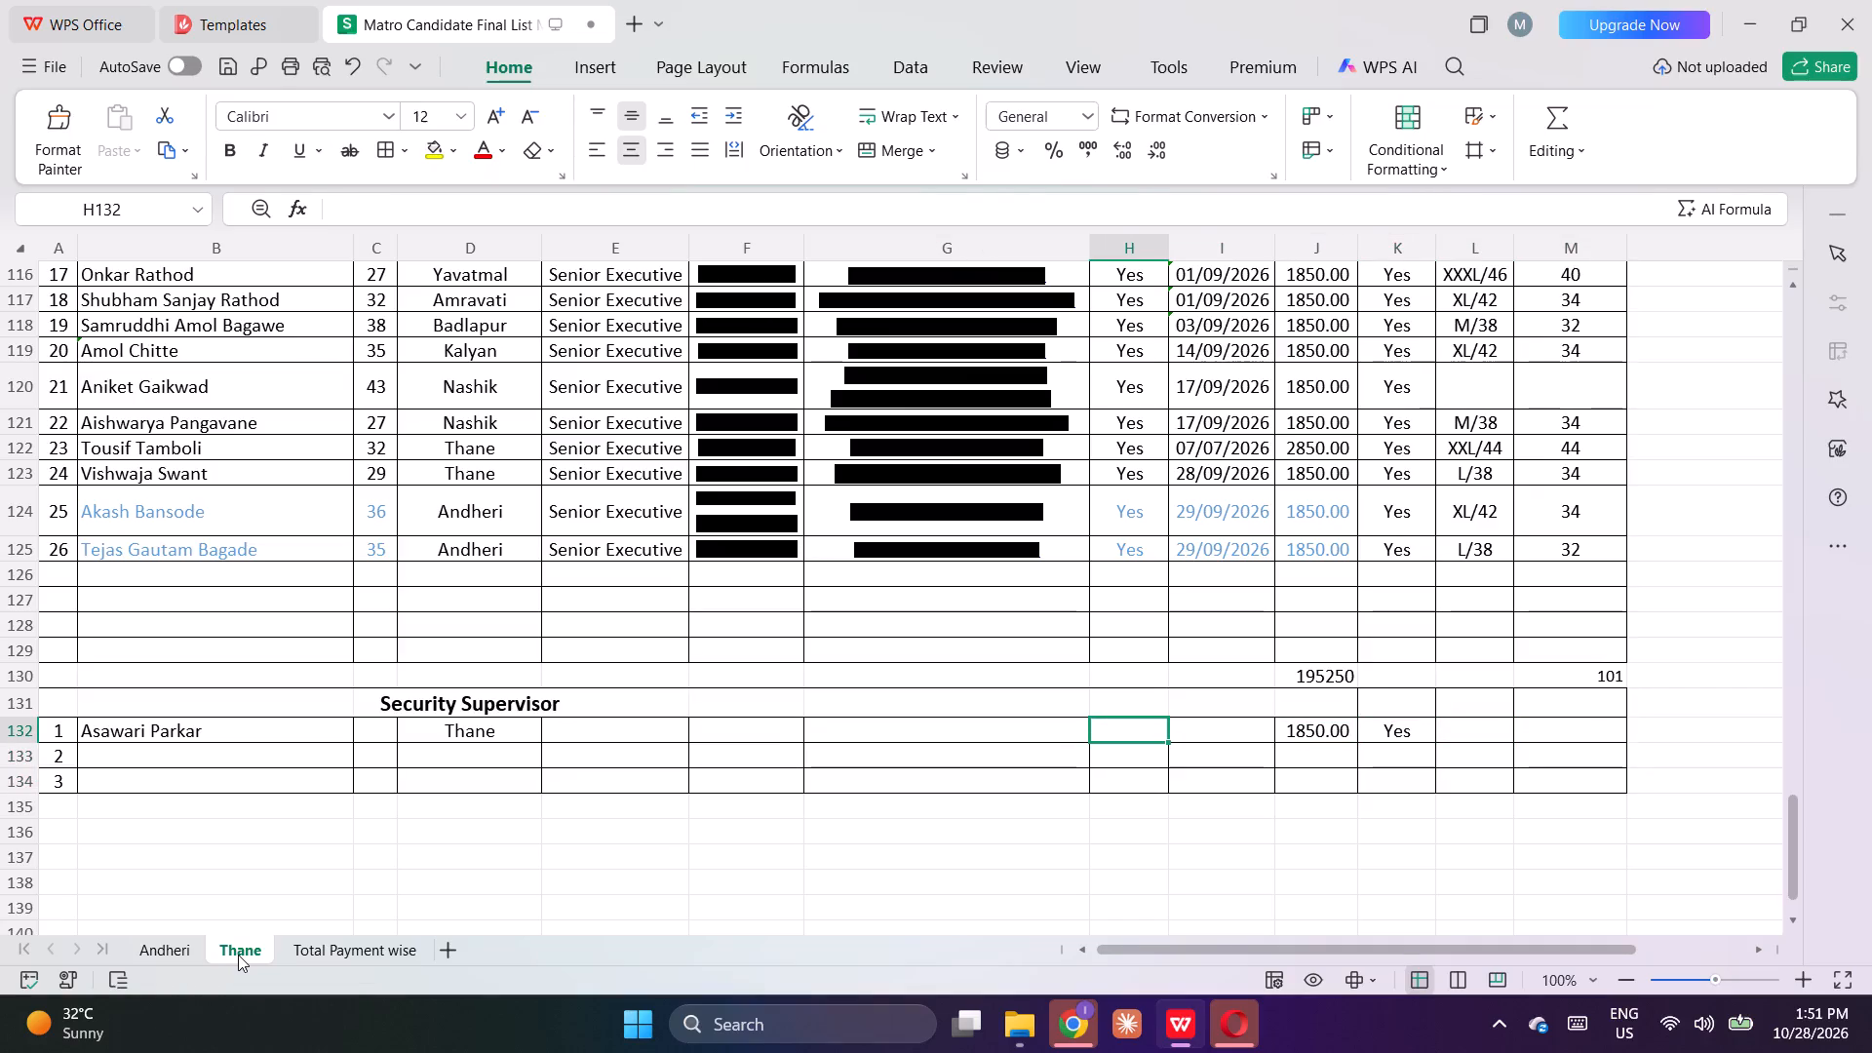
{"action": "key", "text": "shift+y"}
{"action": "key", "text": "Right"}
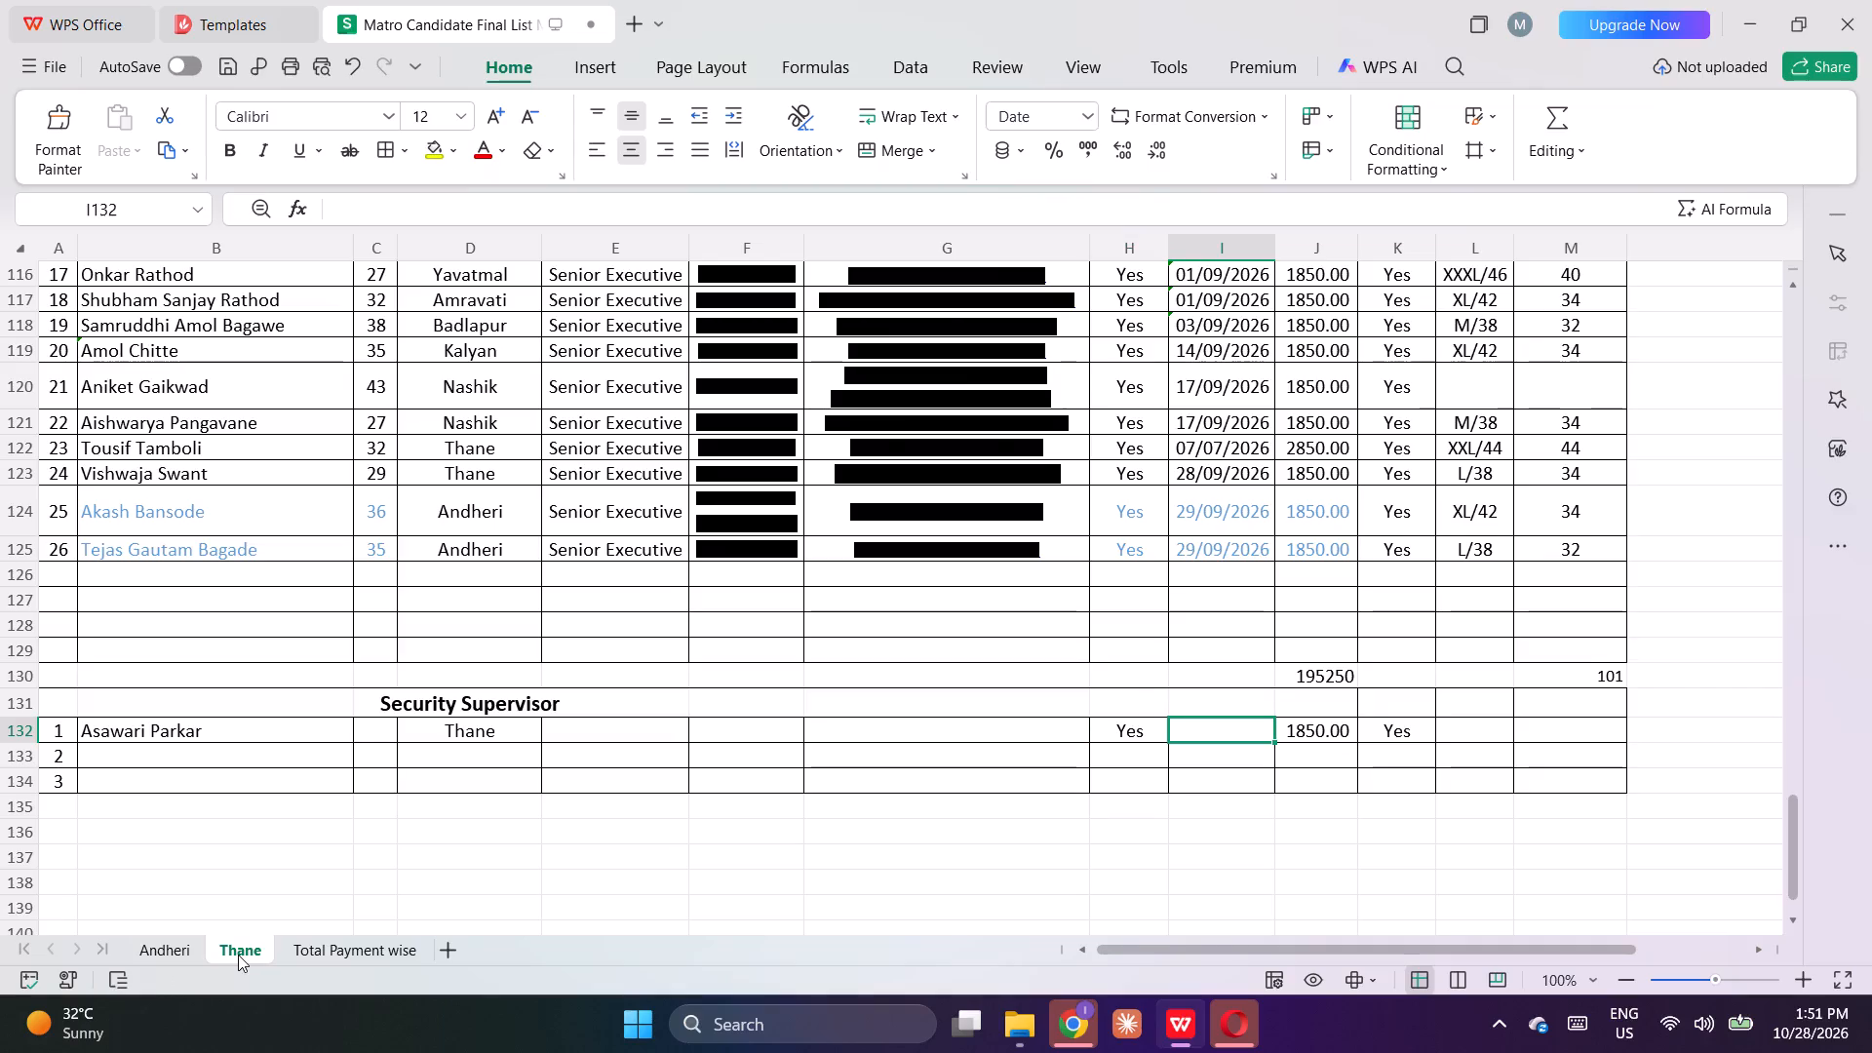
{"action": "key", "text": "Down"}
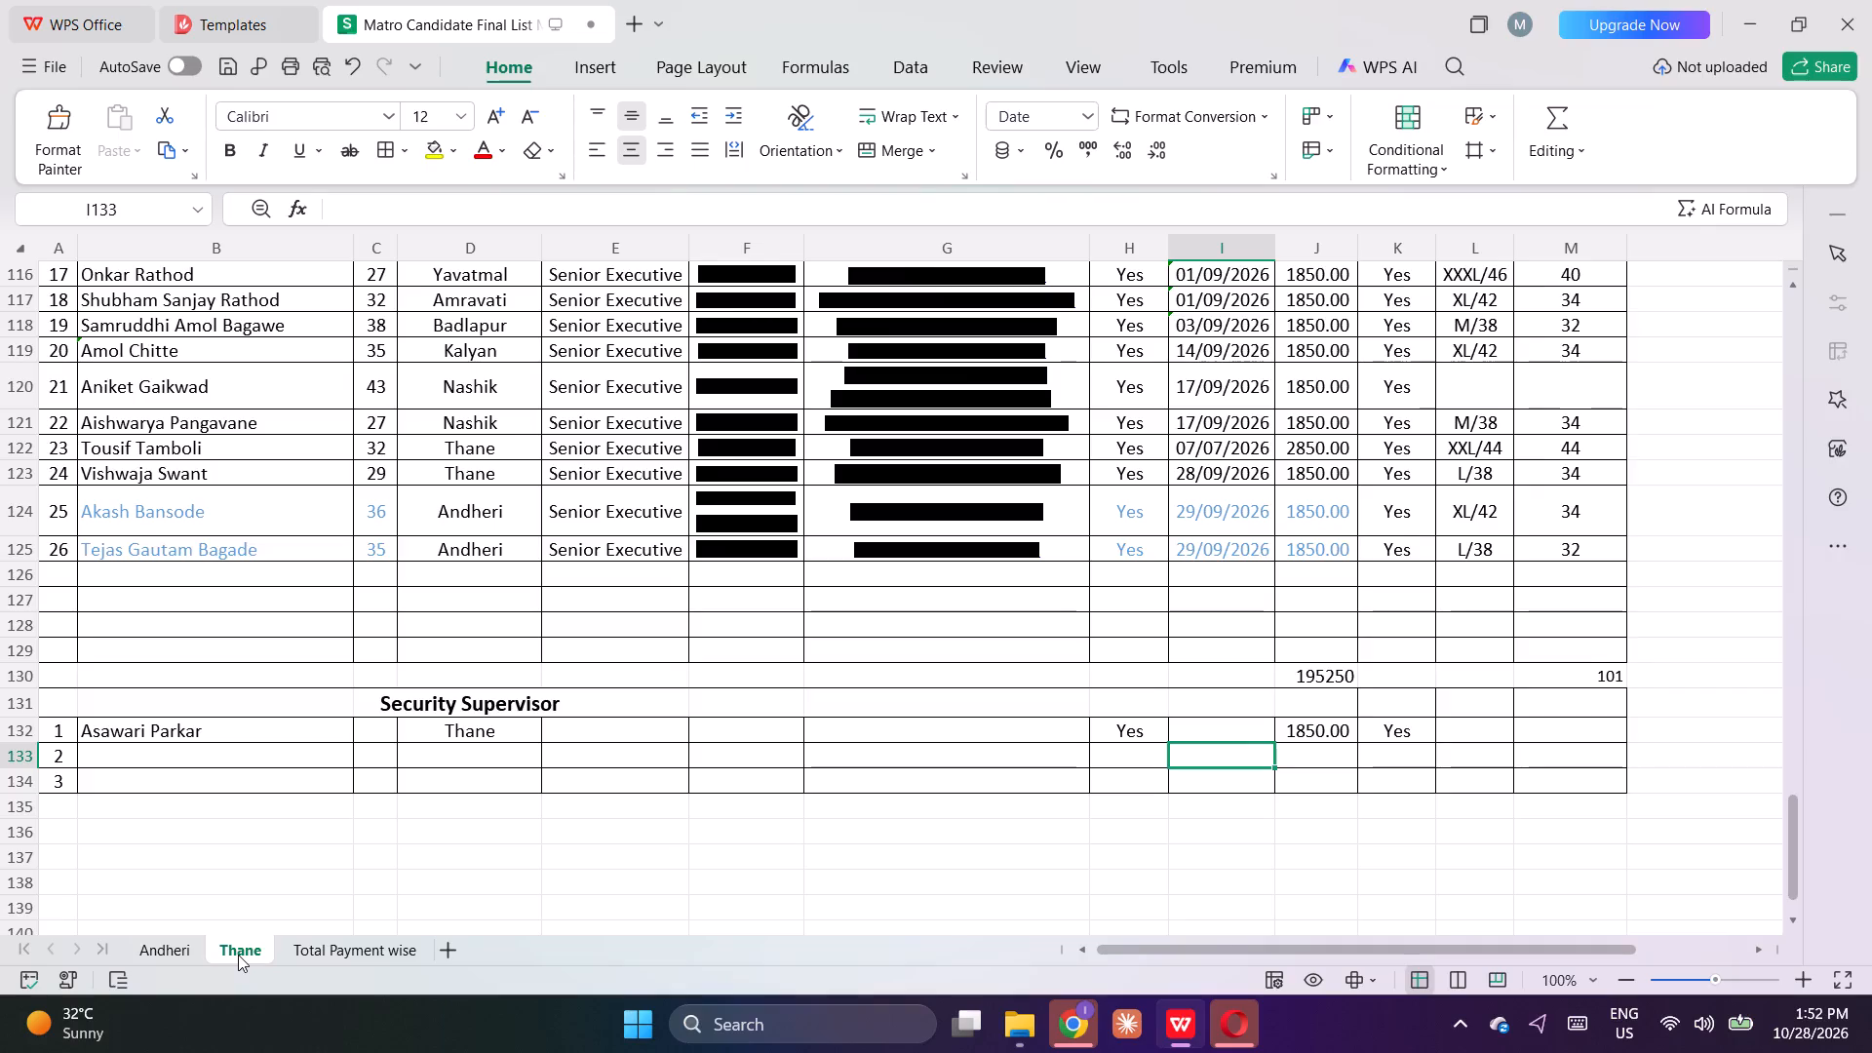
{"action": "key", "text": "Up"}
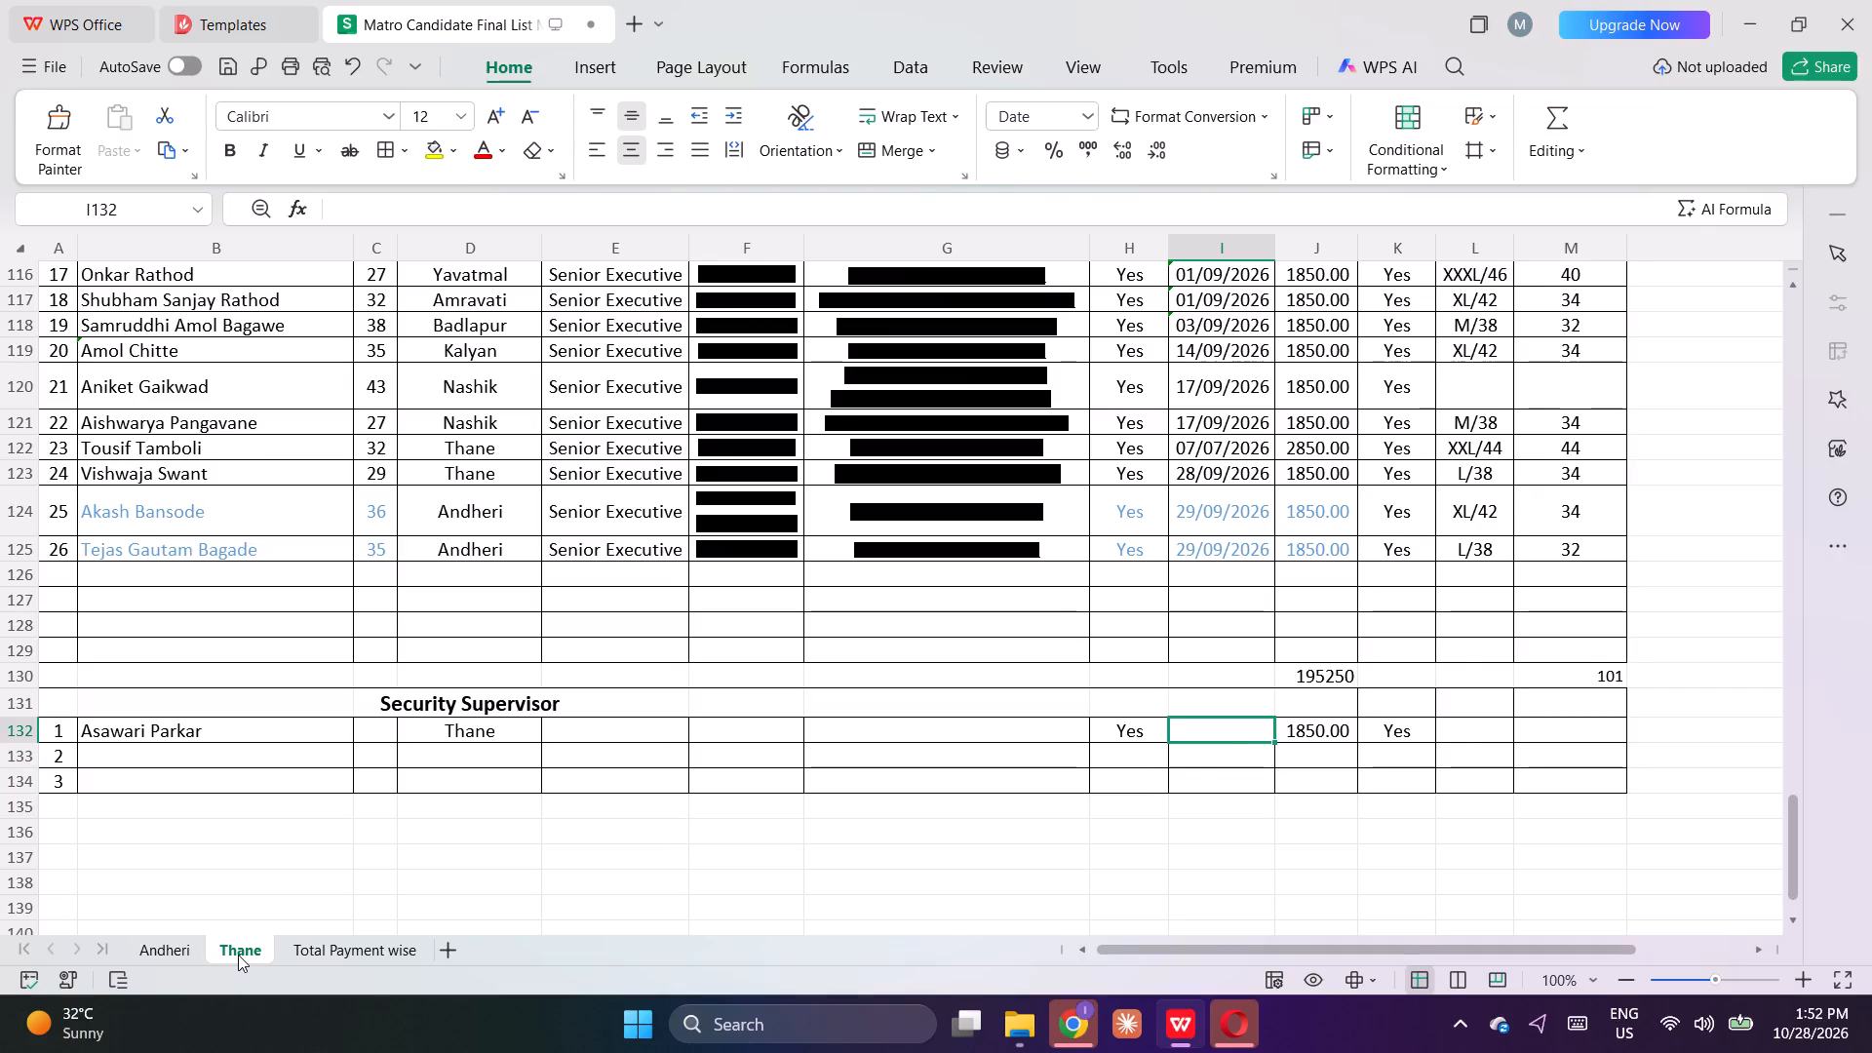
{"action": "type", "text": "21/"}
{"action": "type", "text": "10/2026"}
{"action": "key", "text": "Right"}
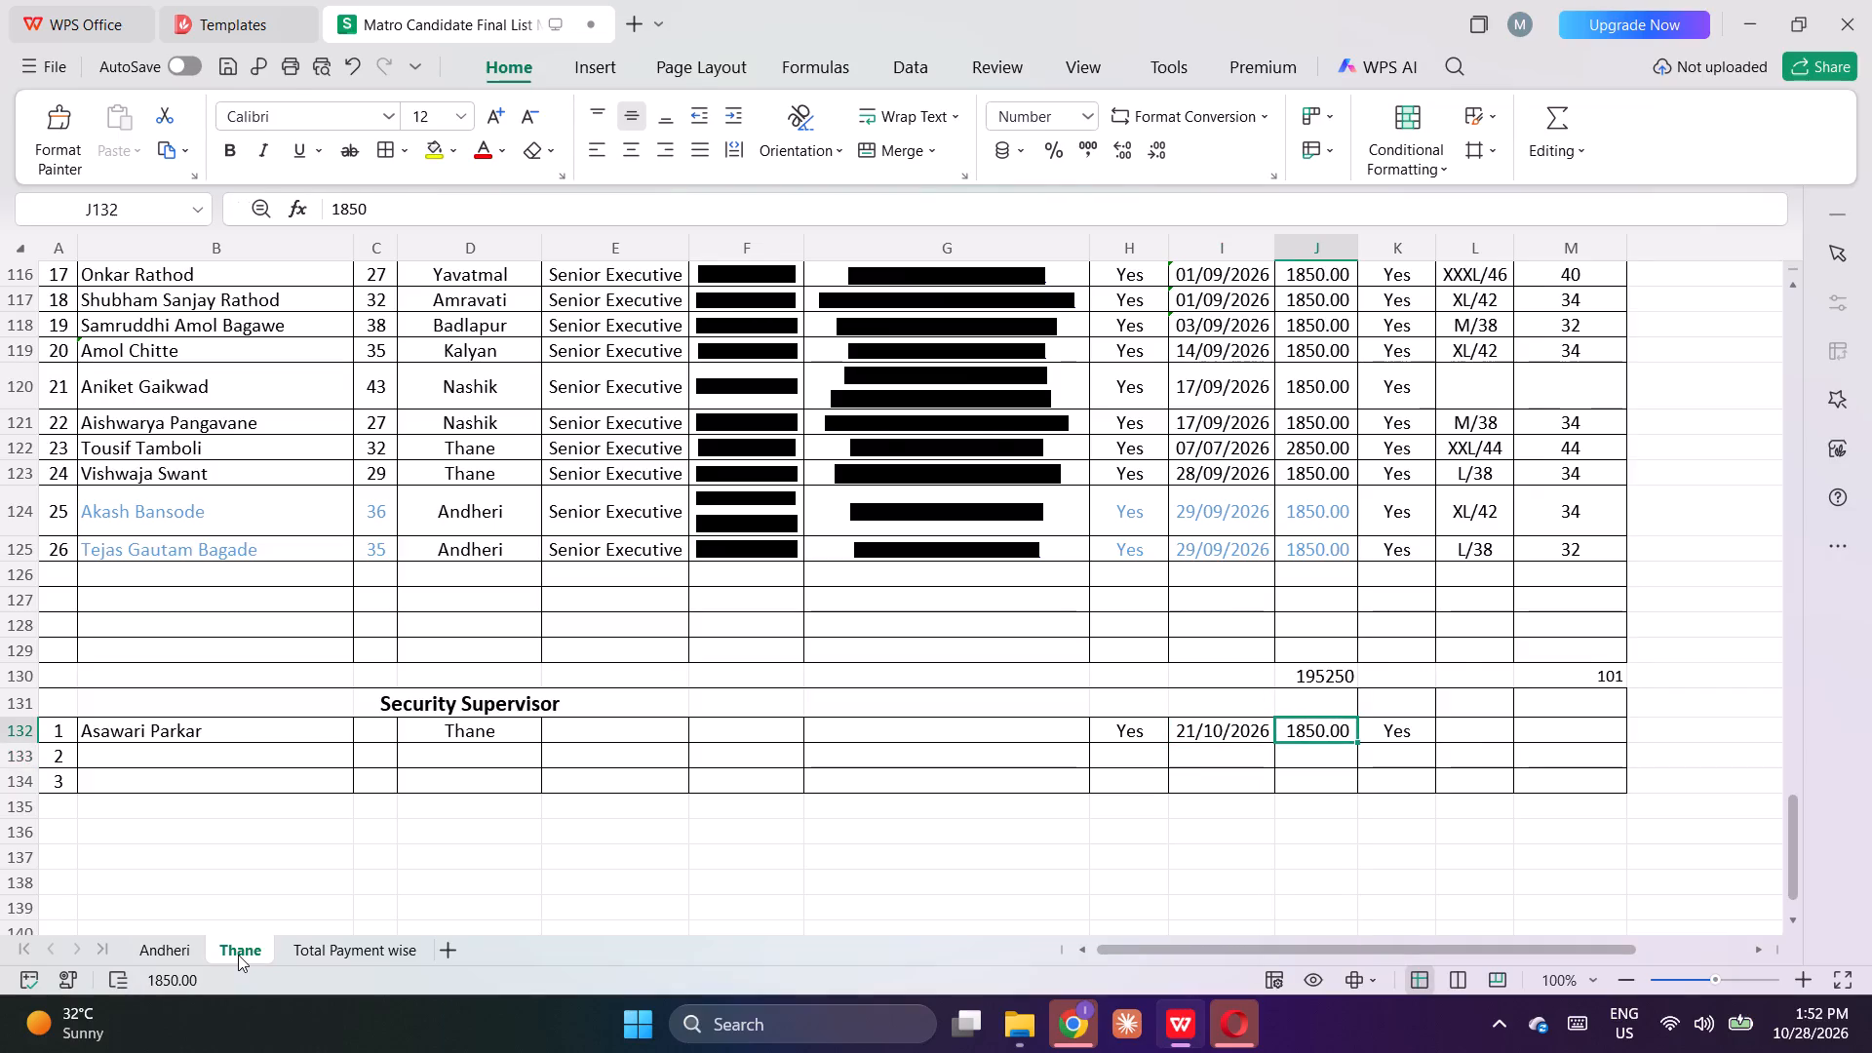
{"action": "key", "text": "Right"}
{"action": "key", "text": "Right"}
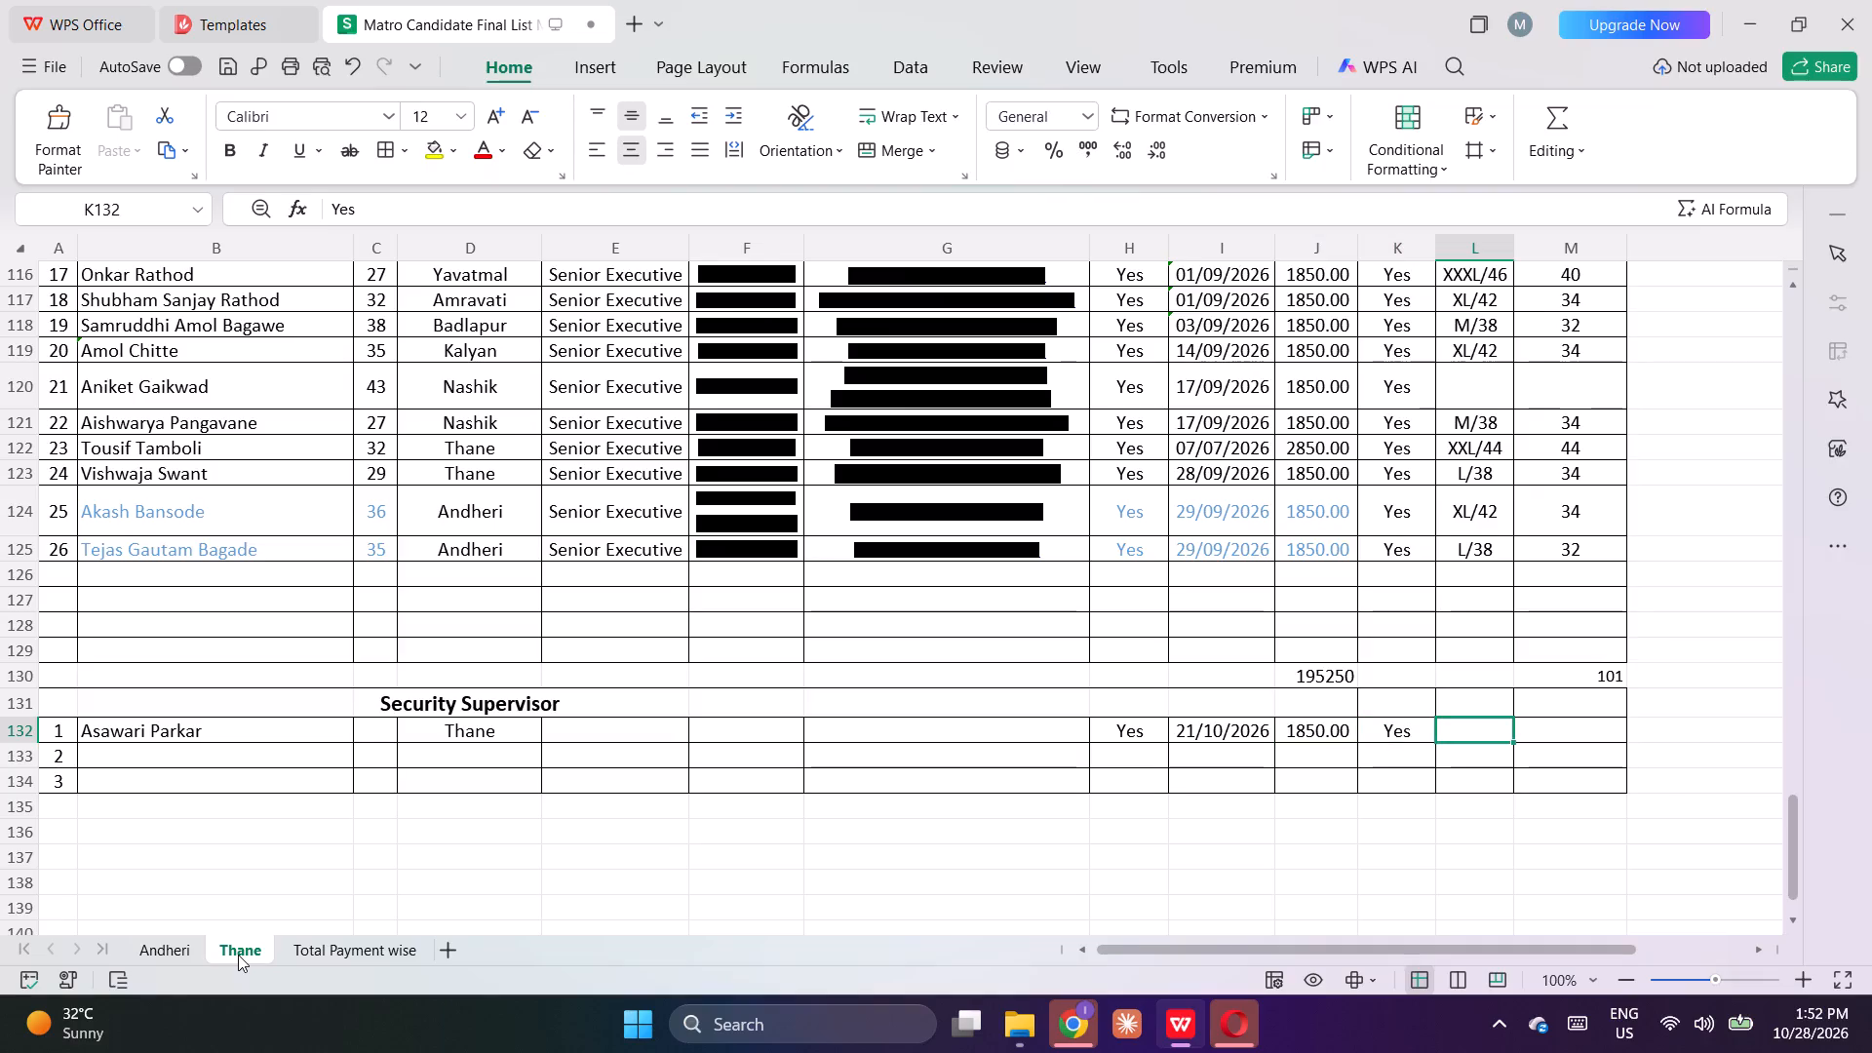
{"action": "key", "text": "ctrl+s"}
Add serial number 27 with the new candidate's first name in the empty row below serial number 26 on the Thane sheet.
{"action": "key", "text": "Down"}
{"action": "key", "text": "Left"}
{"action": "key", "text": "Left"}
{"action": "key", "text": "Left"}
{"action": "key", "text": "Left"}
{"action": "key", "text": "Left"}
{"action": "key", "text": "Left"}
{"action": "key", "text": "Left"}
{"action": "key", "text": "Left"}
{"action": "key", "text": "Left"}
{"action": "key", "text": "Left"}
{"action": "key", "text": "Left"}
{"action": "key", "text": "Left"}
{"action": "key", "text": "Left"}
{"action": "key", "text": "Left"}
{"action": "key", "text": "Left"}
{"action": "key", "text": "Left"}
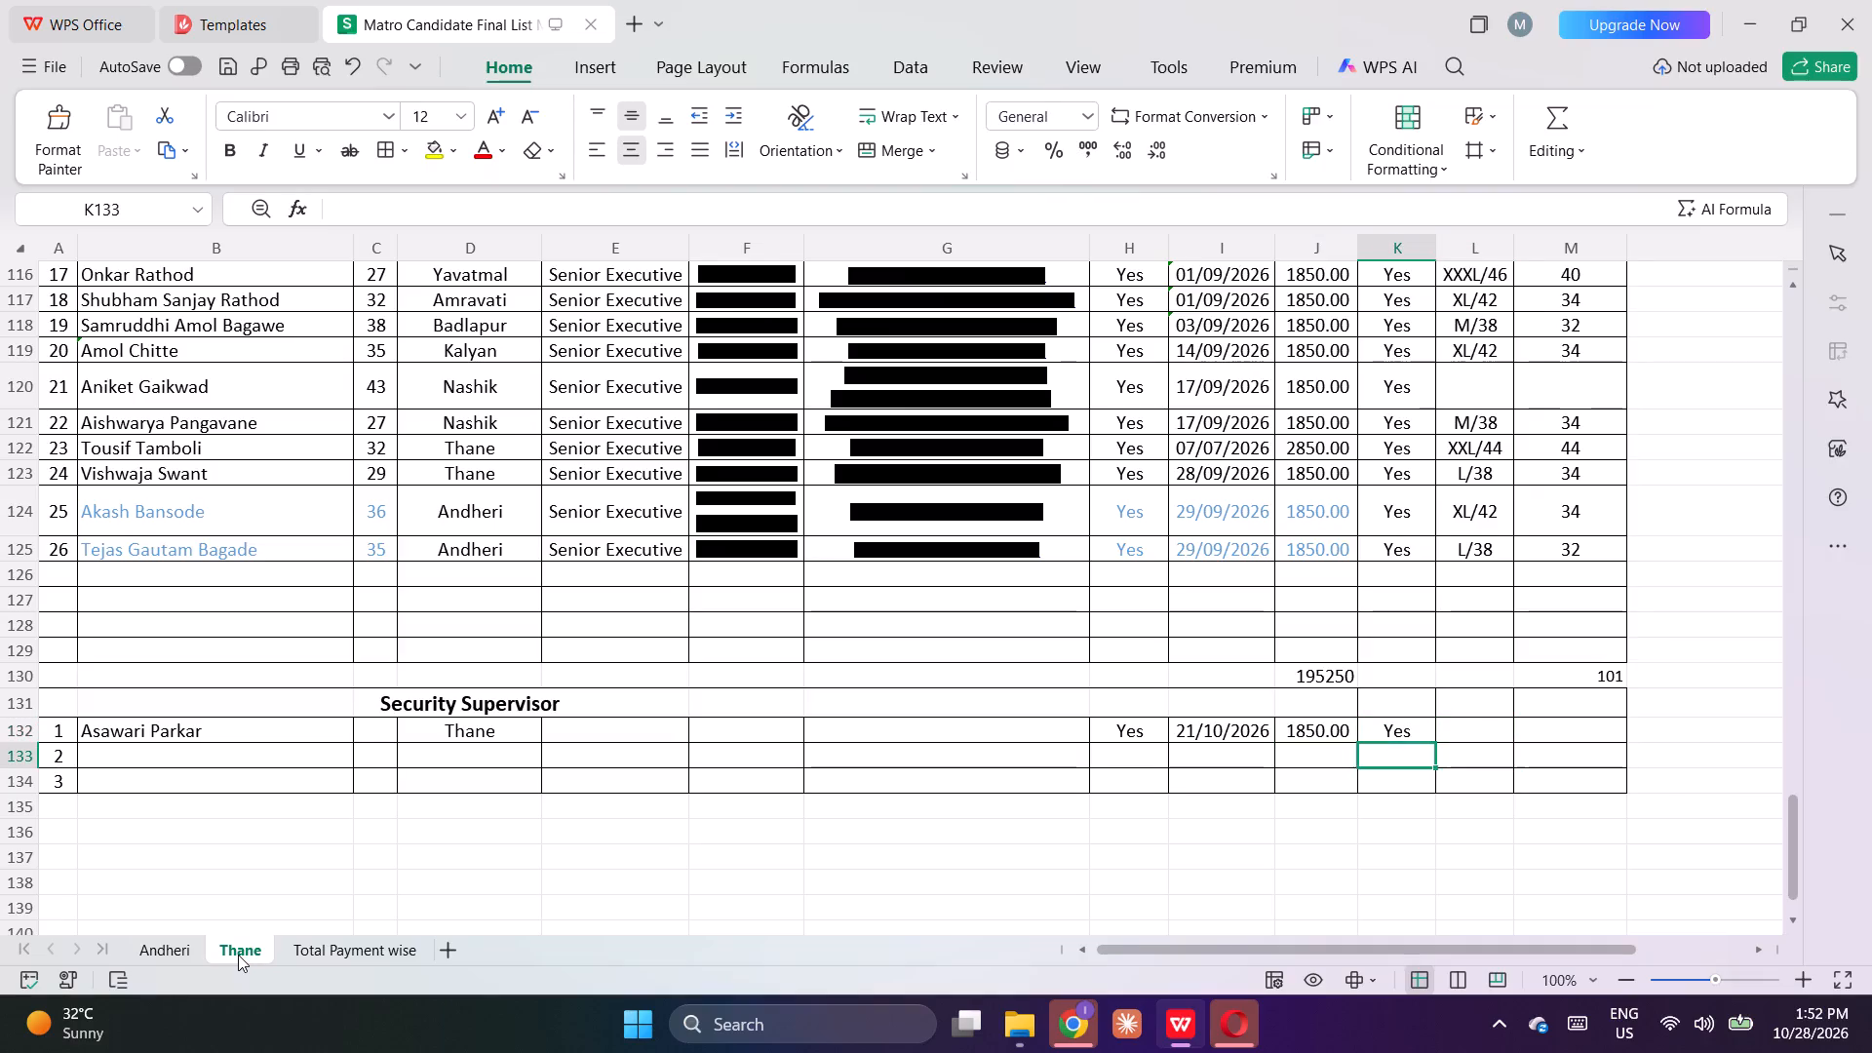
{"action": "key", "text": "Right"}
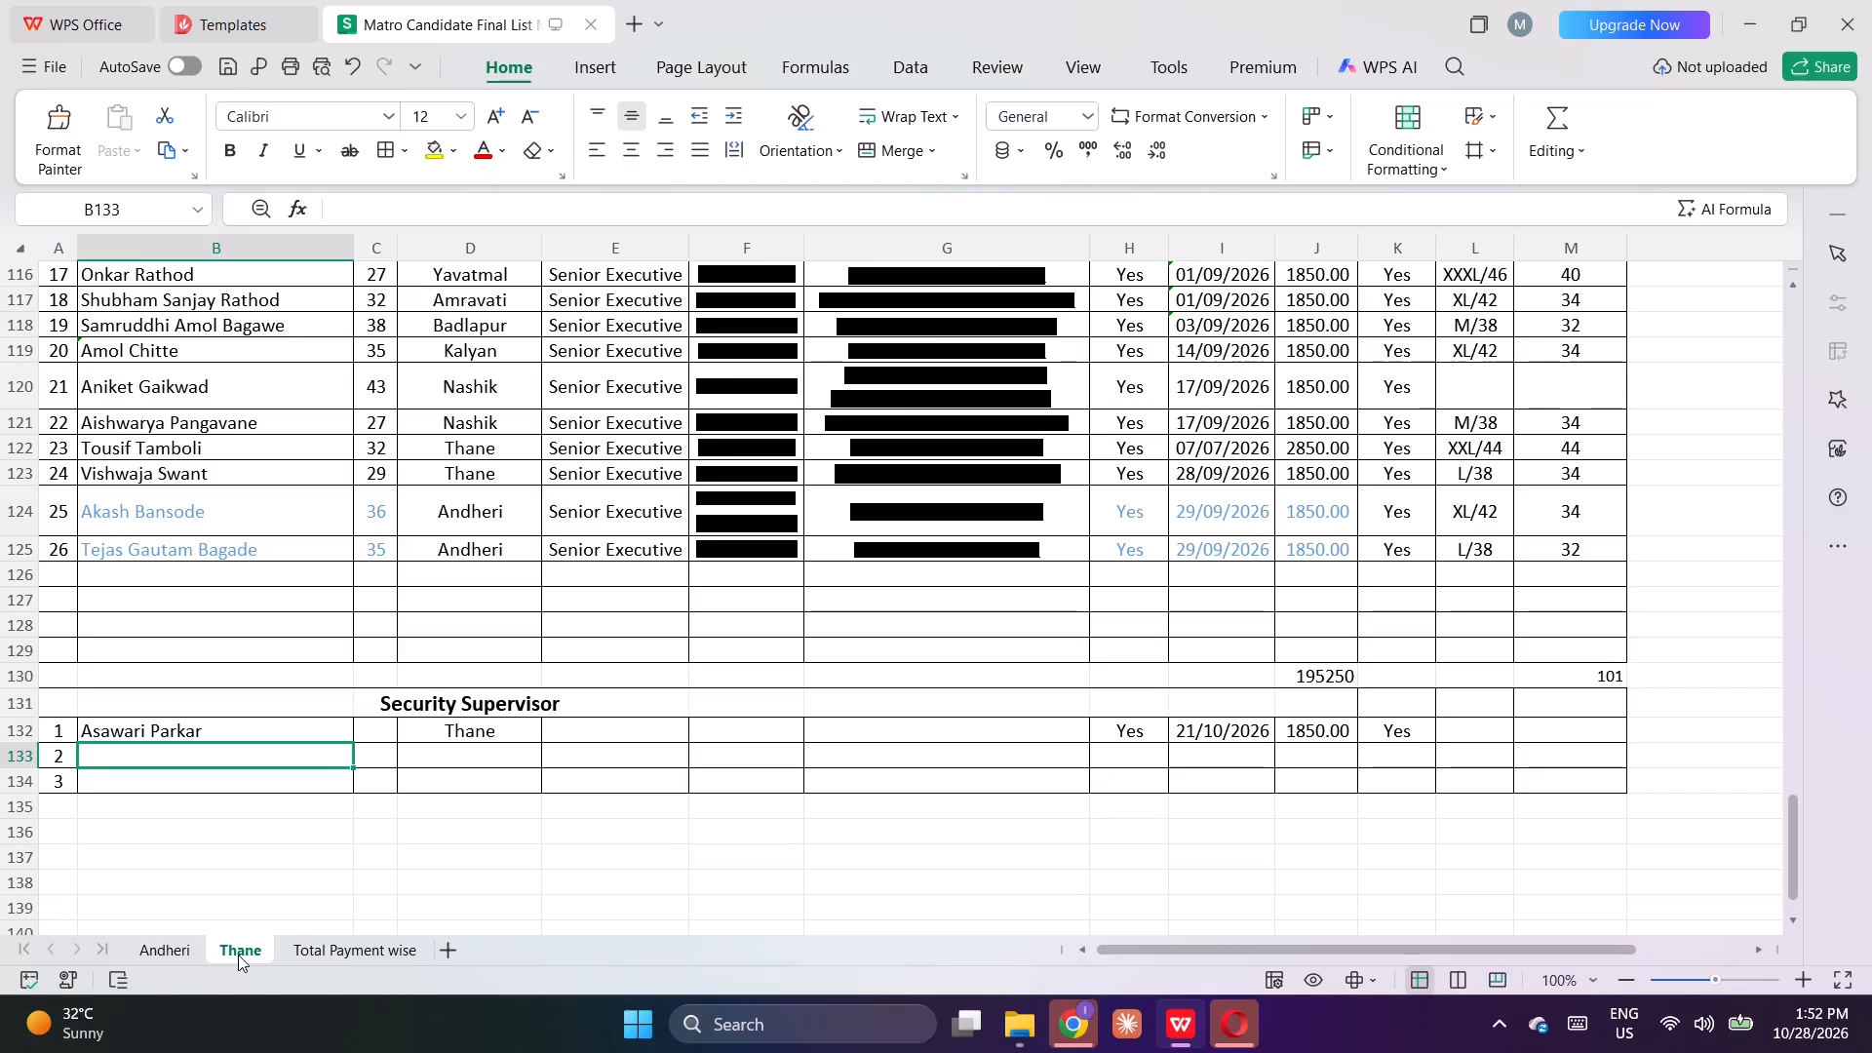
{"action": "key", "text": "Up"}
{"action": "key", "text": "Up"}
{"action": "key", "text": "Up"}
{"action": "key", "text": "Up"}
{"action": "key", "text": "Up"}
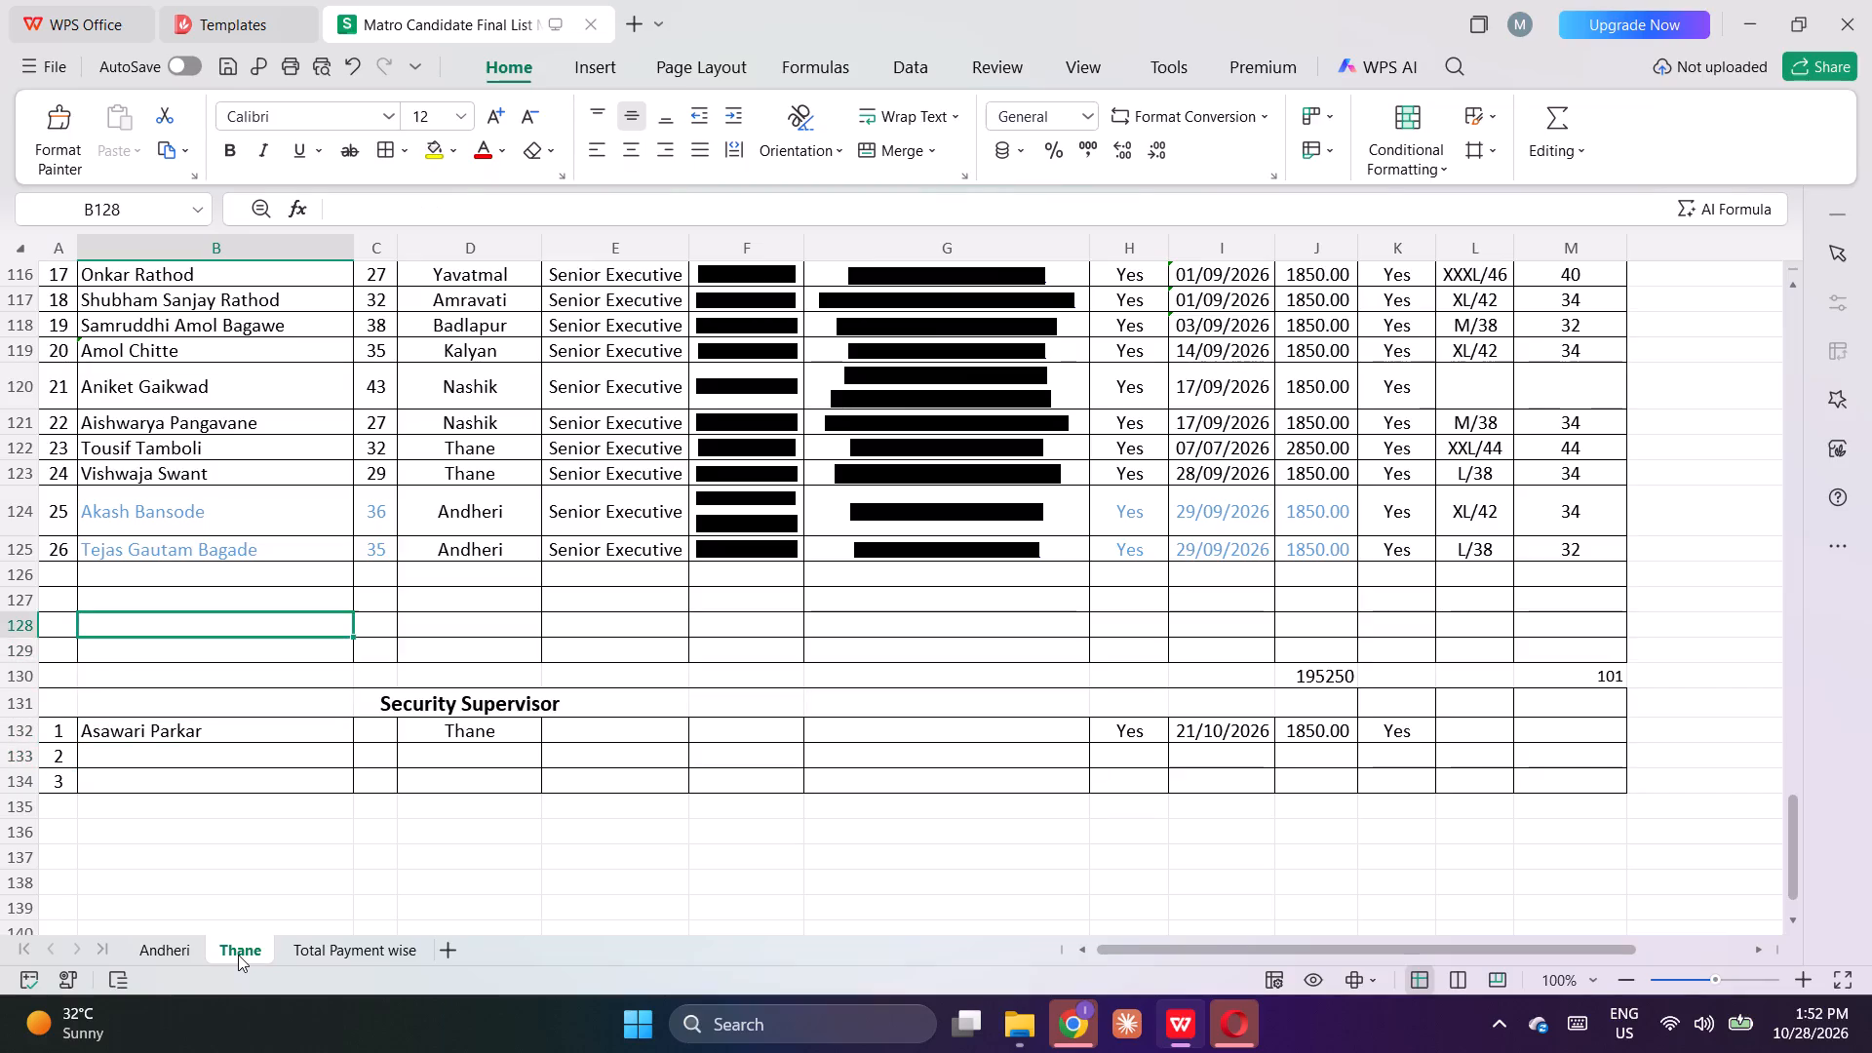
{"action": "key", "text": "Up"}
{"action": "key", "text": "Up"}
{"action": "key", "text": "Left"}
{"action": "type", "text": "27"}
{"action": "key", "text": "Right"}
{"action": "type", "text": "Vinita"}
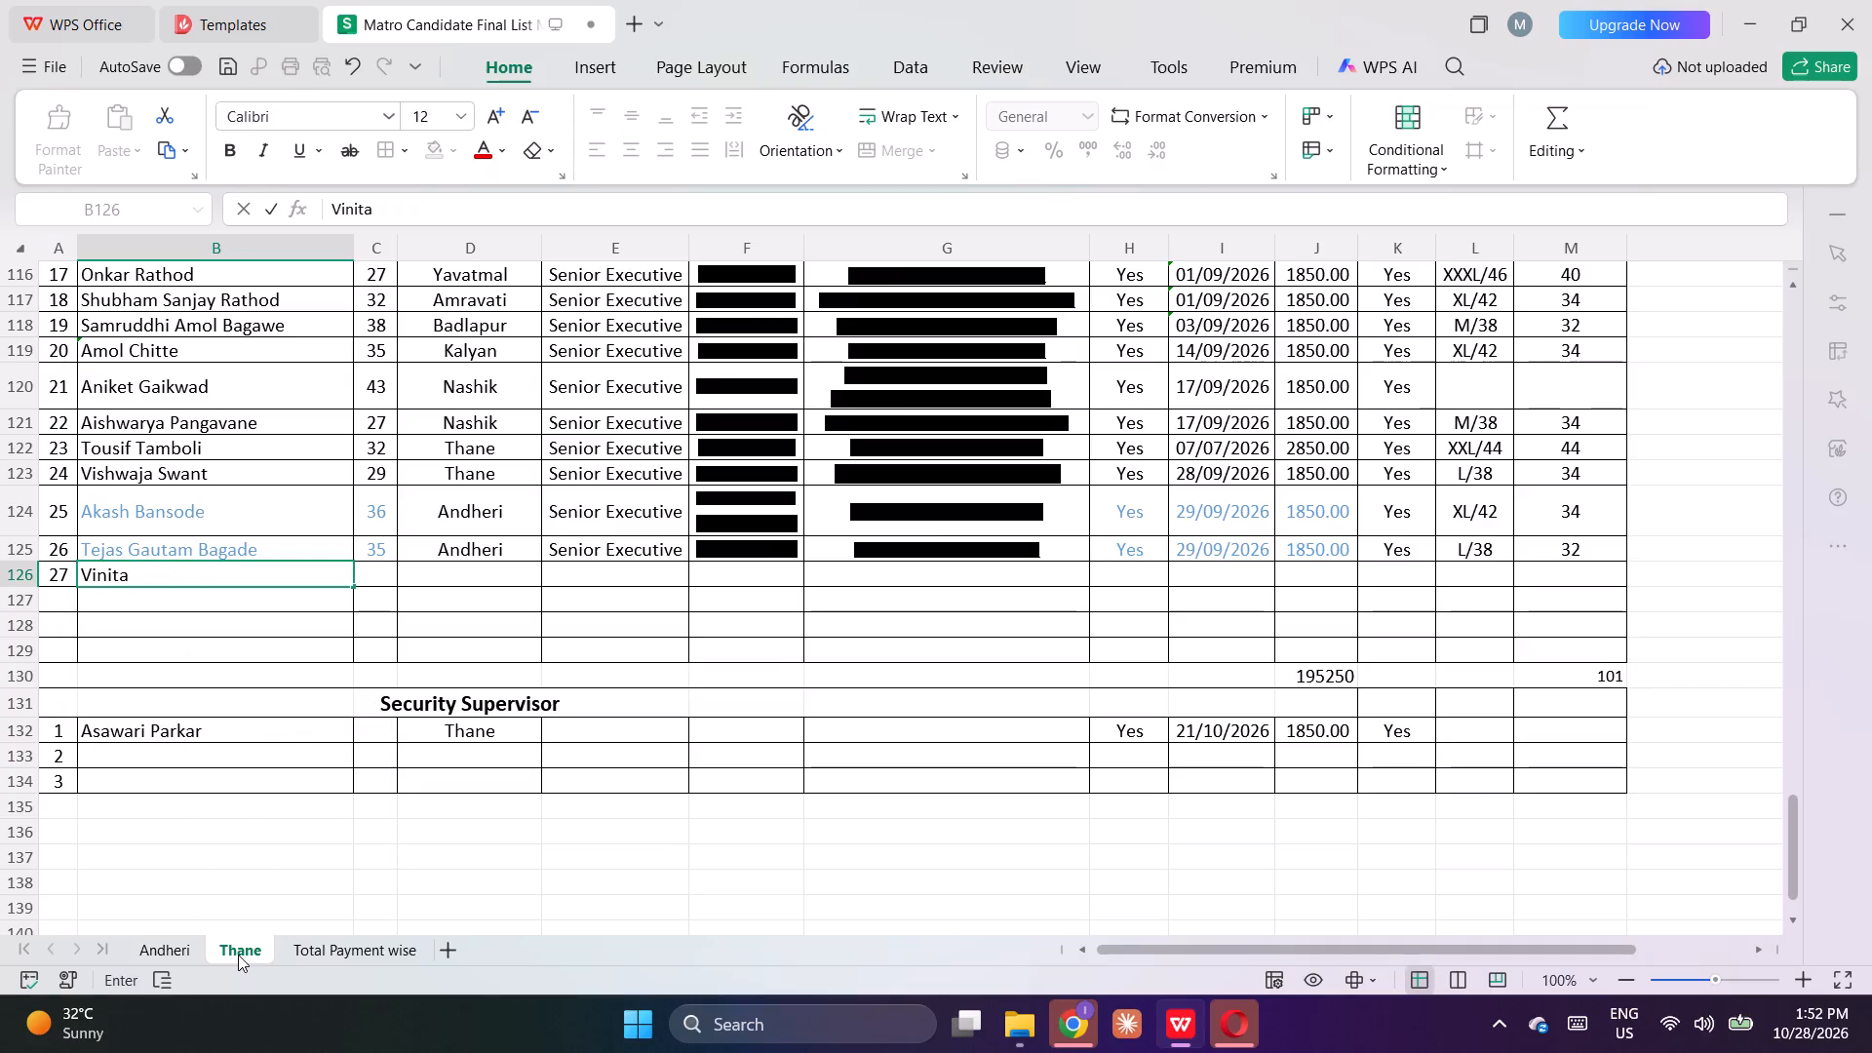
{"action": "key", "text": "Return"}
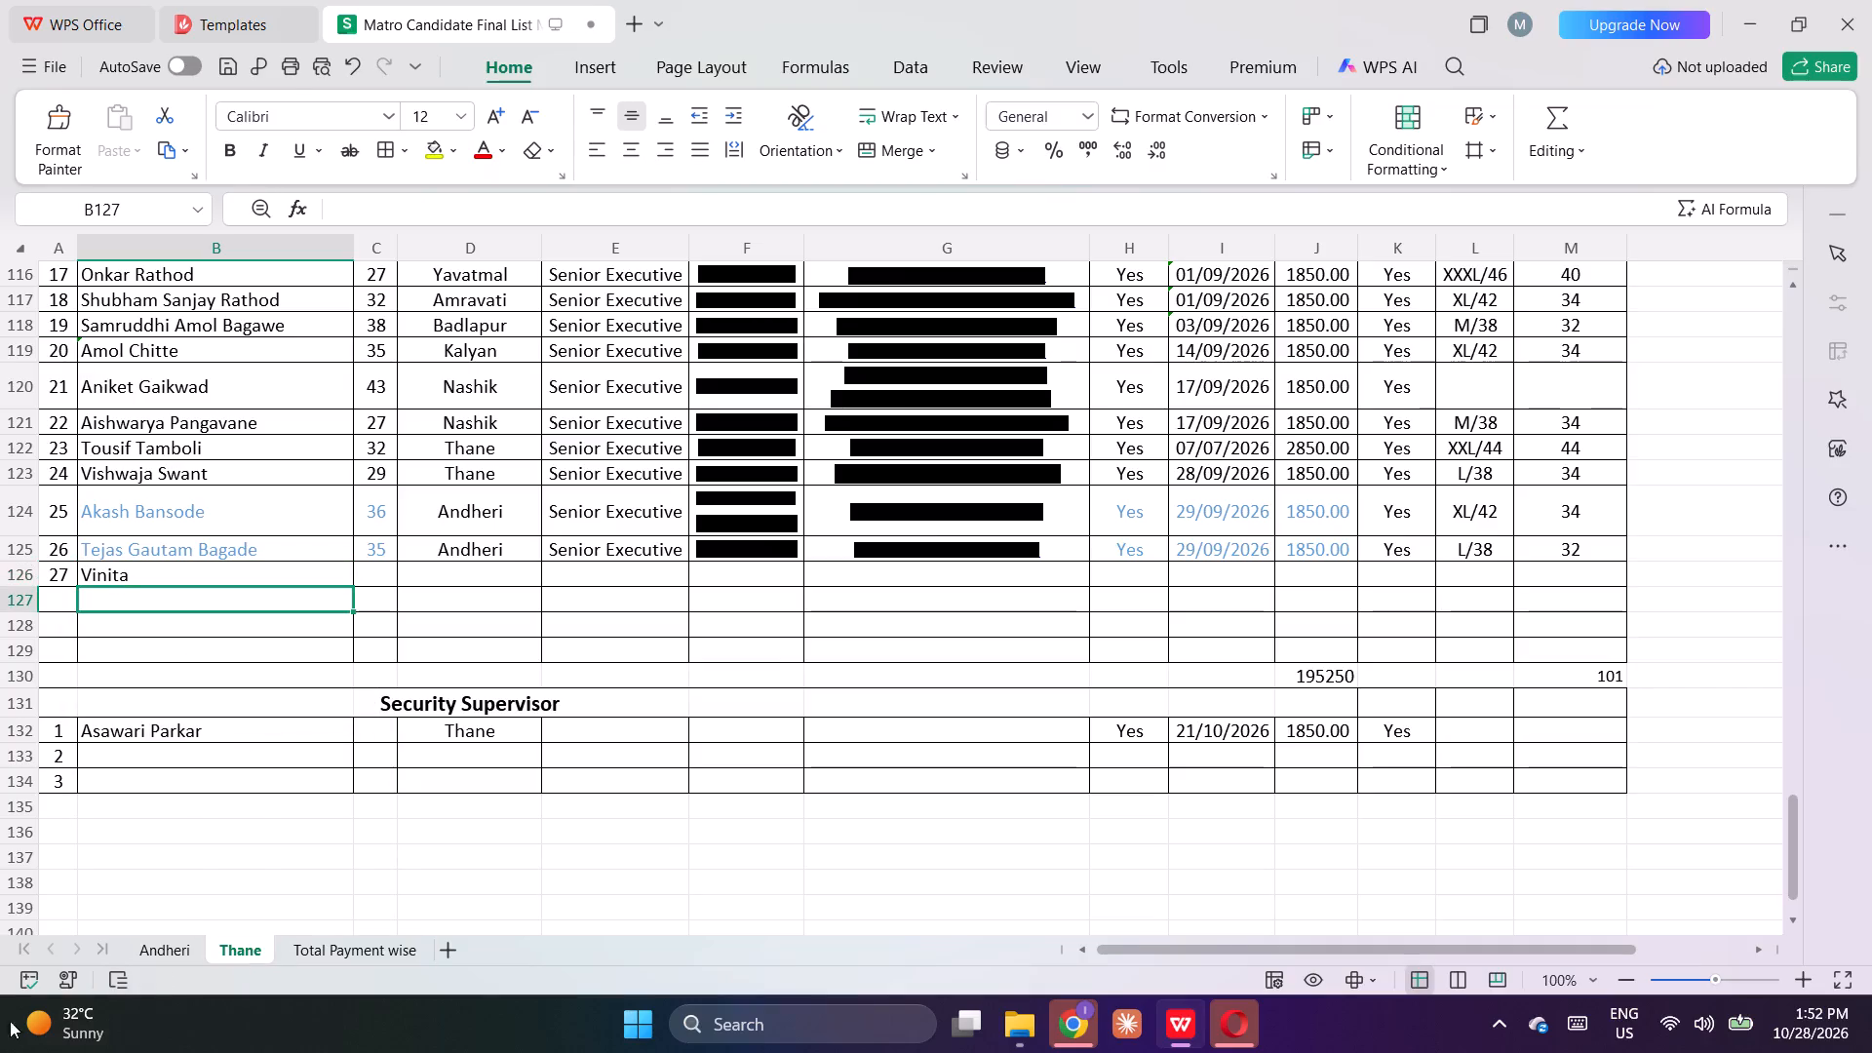
Look through the Back Office, Security Supervisor and Office Assistant BKC tables on the Andheri sheet.
{"action": "left_click", "coordinate": [152, 960]}
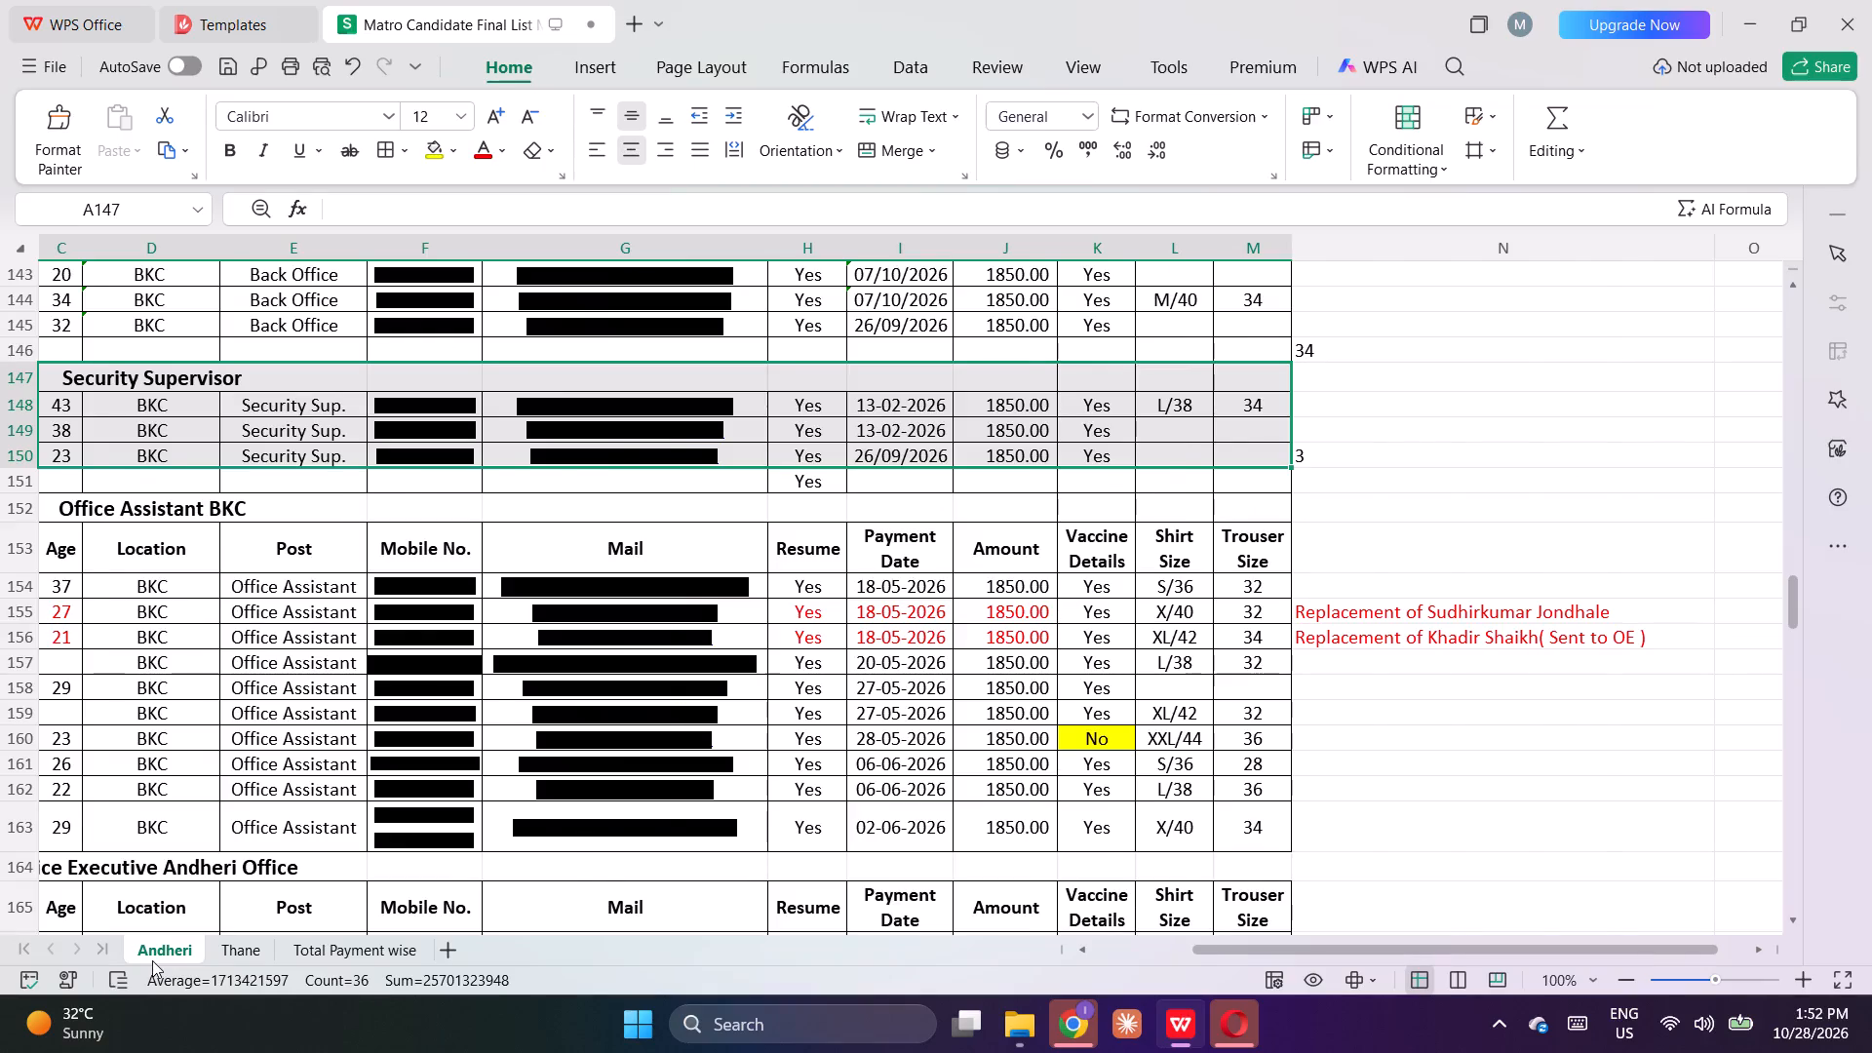
{"action": "key", "text": "Left"}
{"action": "key", "text": "Left"}
{"action": "key", "text": "Down"}
{"action": "key", "text": "Down"}
{"action": "key", "text": "Down"}
{"action": "key", "text": "Down"}
{"action": "key", "text": "Down"}
{"action": "key", "text": "Down"}
{"action": "key", "text": "Down"}
{"action": "key", "text": "Down"}
{"action": "key", "text": "Down"}
{"action": "key", "text": "Down"}
{"action": "key", "text": "Down"}
{"action": "key", "text": "Down"}
{"action": "key", "text": "Down"}
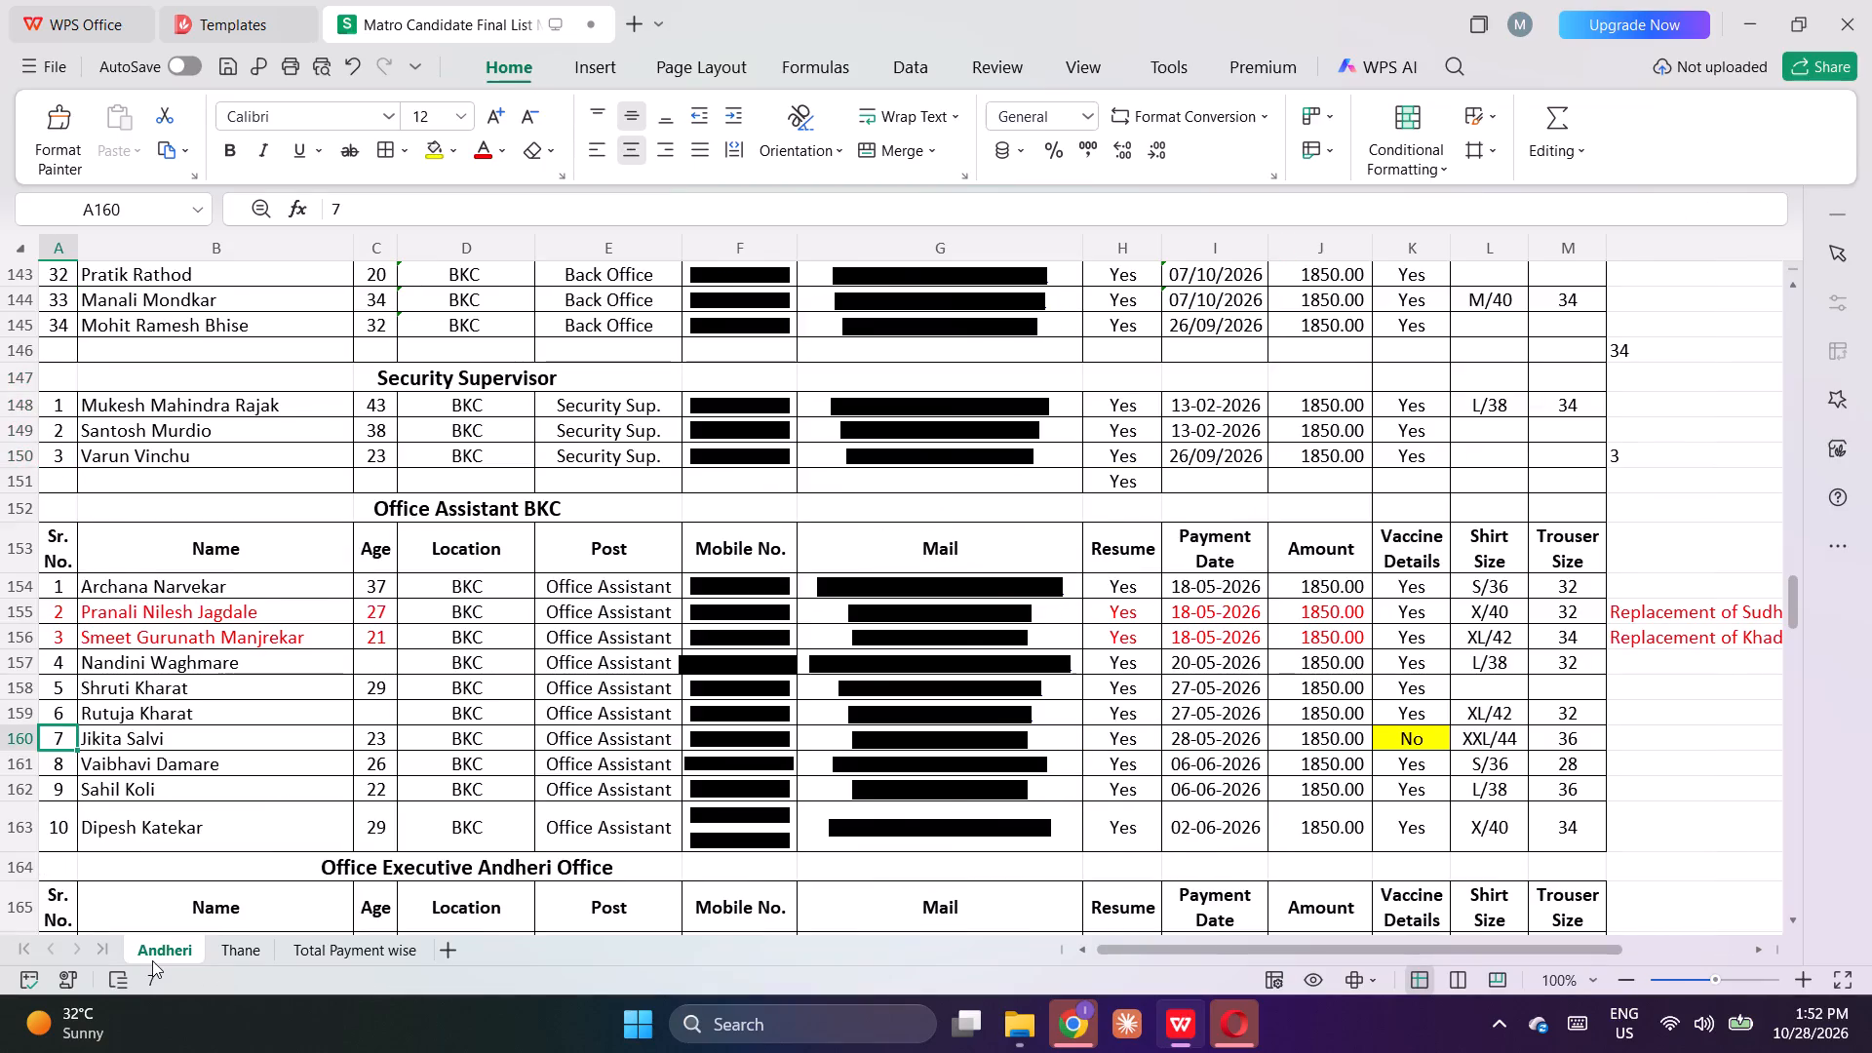
{"action": "key", "text": "Page_Up"}
{"action": "key", "text": "Page_Up"}
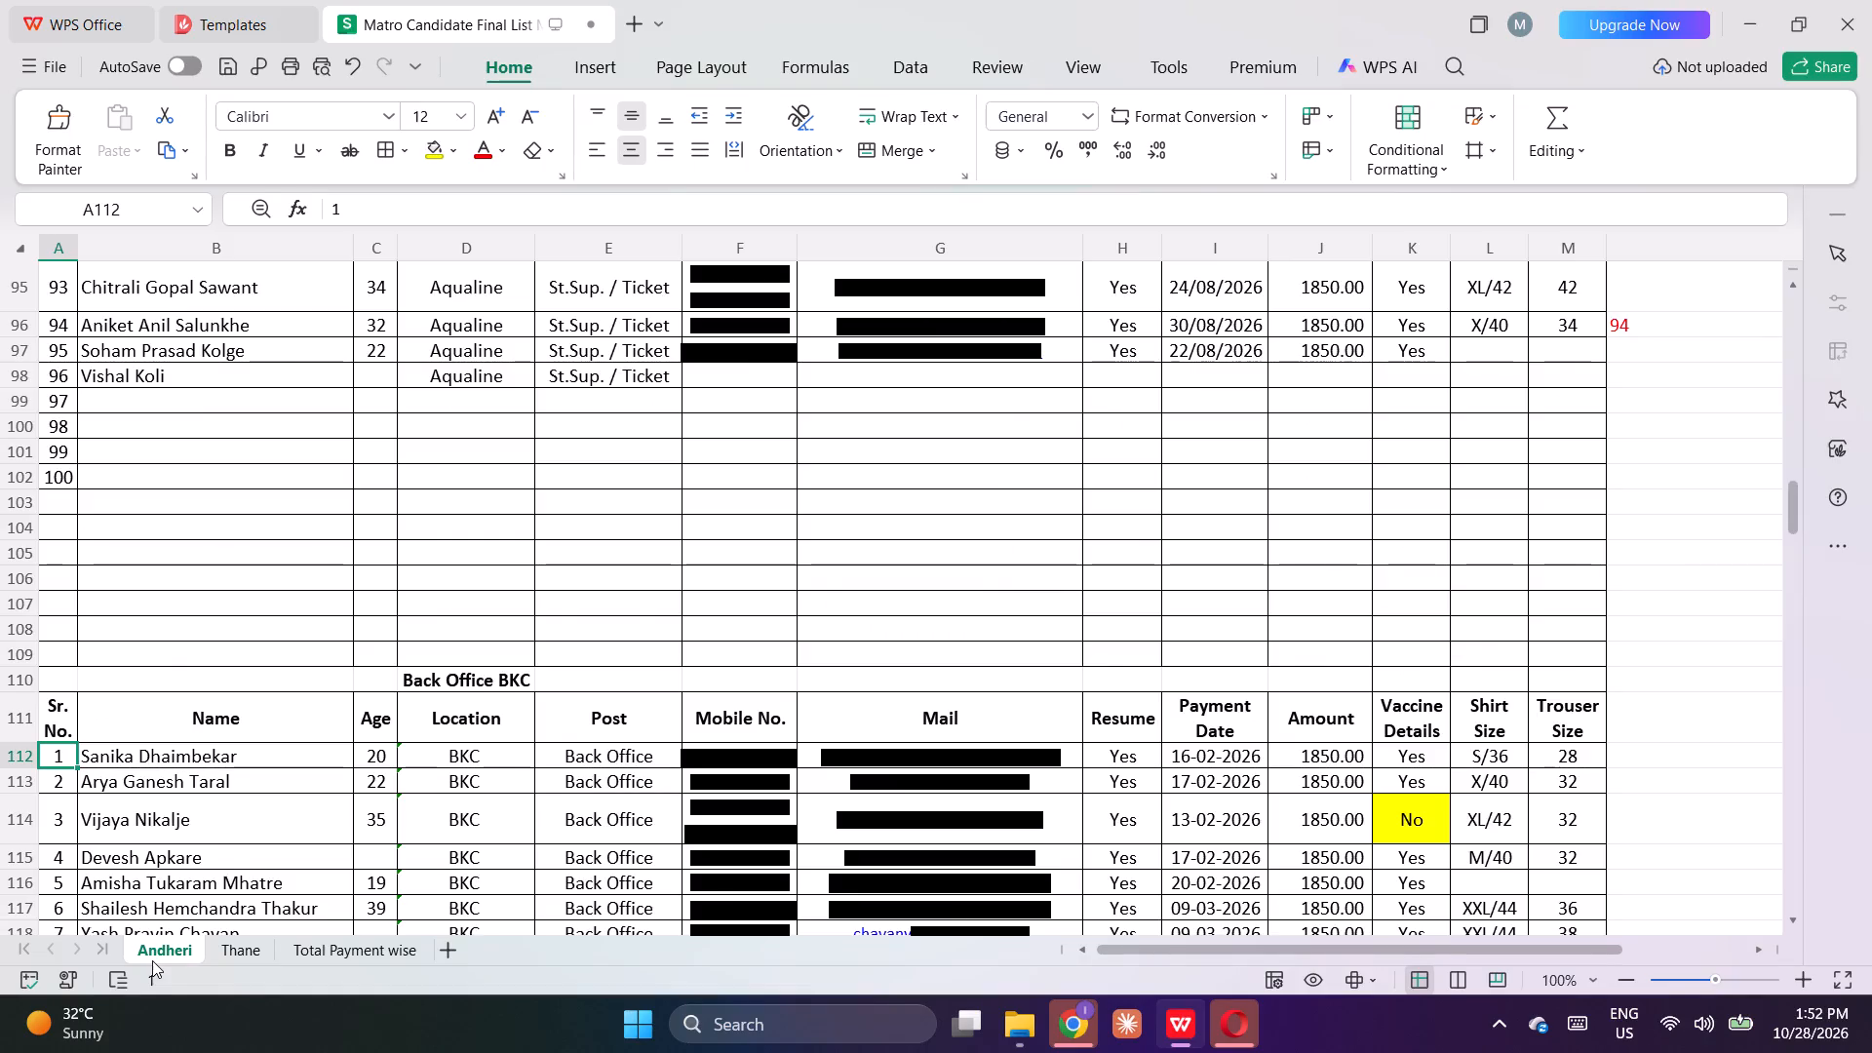
{"action": "key", "text": "Down"}
{"action": "key", "text": "Down"}
{"action": "key", "text": "Down"}
{"action": "key", "text": "Down"}
{"action": "key", "text": "Down"}
{"action": "key", "text": "Down"}
{"action": "key", "text": "Down"}
{"action": "key", "text": "Down"}
{"action": "key", "text": "Down"}
{"action": "key", "text": "Down"}
{"action": "key", "text": "Down"}
{"action": "key", "text": "Down"}
{"action": "key", "text": "Down"}
{"action": "key", "text": "Down"}
{"action": "key", "text": "Down"}
{"action": "key", "text": "Down"}
{"action": "key", "text": "Down"}
{"action": "key", "text": "Down"}
{"action": "key", "text": "Down"}
{"action": "key", "text": "Down"}
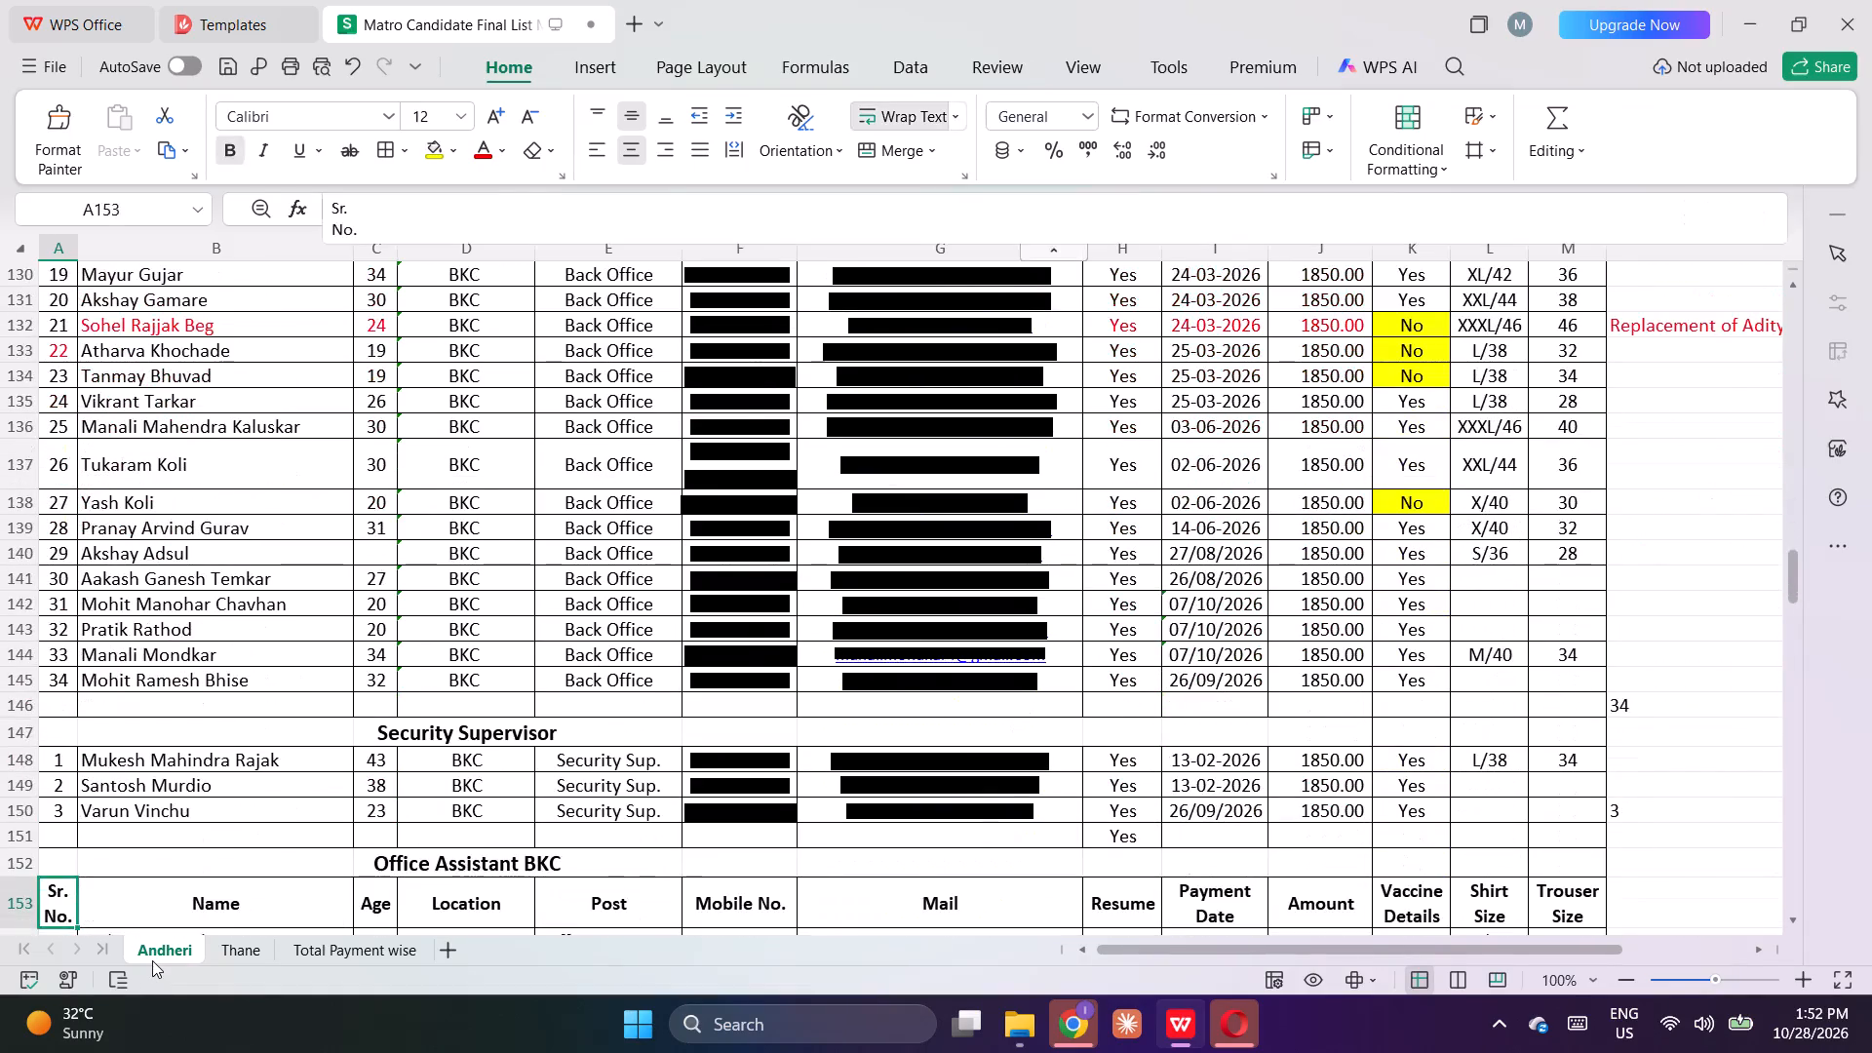
{"action": "key", "text": "Down"}
{"action": "key", "text": "Down"}
{"action": "key", "text": "Down"}
{"action": "key", "text": "Down"}
{"action": "key", "text": "Down"}
{"action": "key", "text": "Down"}
{"action": "key", "text": "Down"}
{"action": "key", "text": "Down"}
{"action": "key", "text": "Down"}
{"action": "key", "text": "Down"}
{"action": "key", "text": "Down"}
{"action": "key", "text": "Down"}
{"action": "key", "text": "Down"}
{"action": "key", "text": "Down"}
{"action": "key", "text": "Down"}
{"action": "key", "text": "Down"}
{"action": "key", "text": "Down"}
{"action": "key", "text": "Down"}
{"action": "key", "text": "Down"}
{"action": "key", "text": "Down"}
{"action": "key", "text": "Down"}
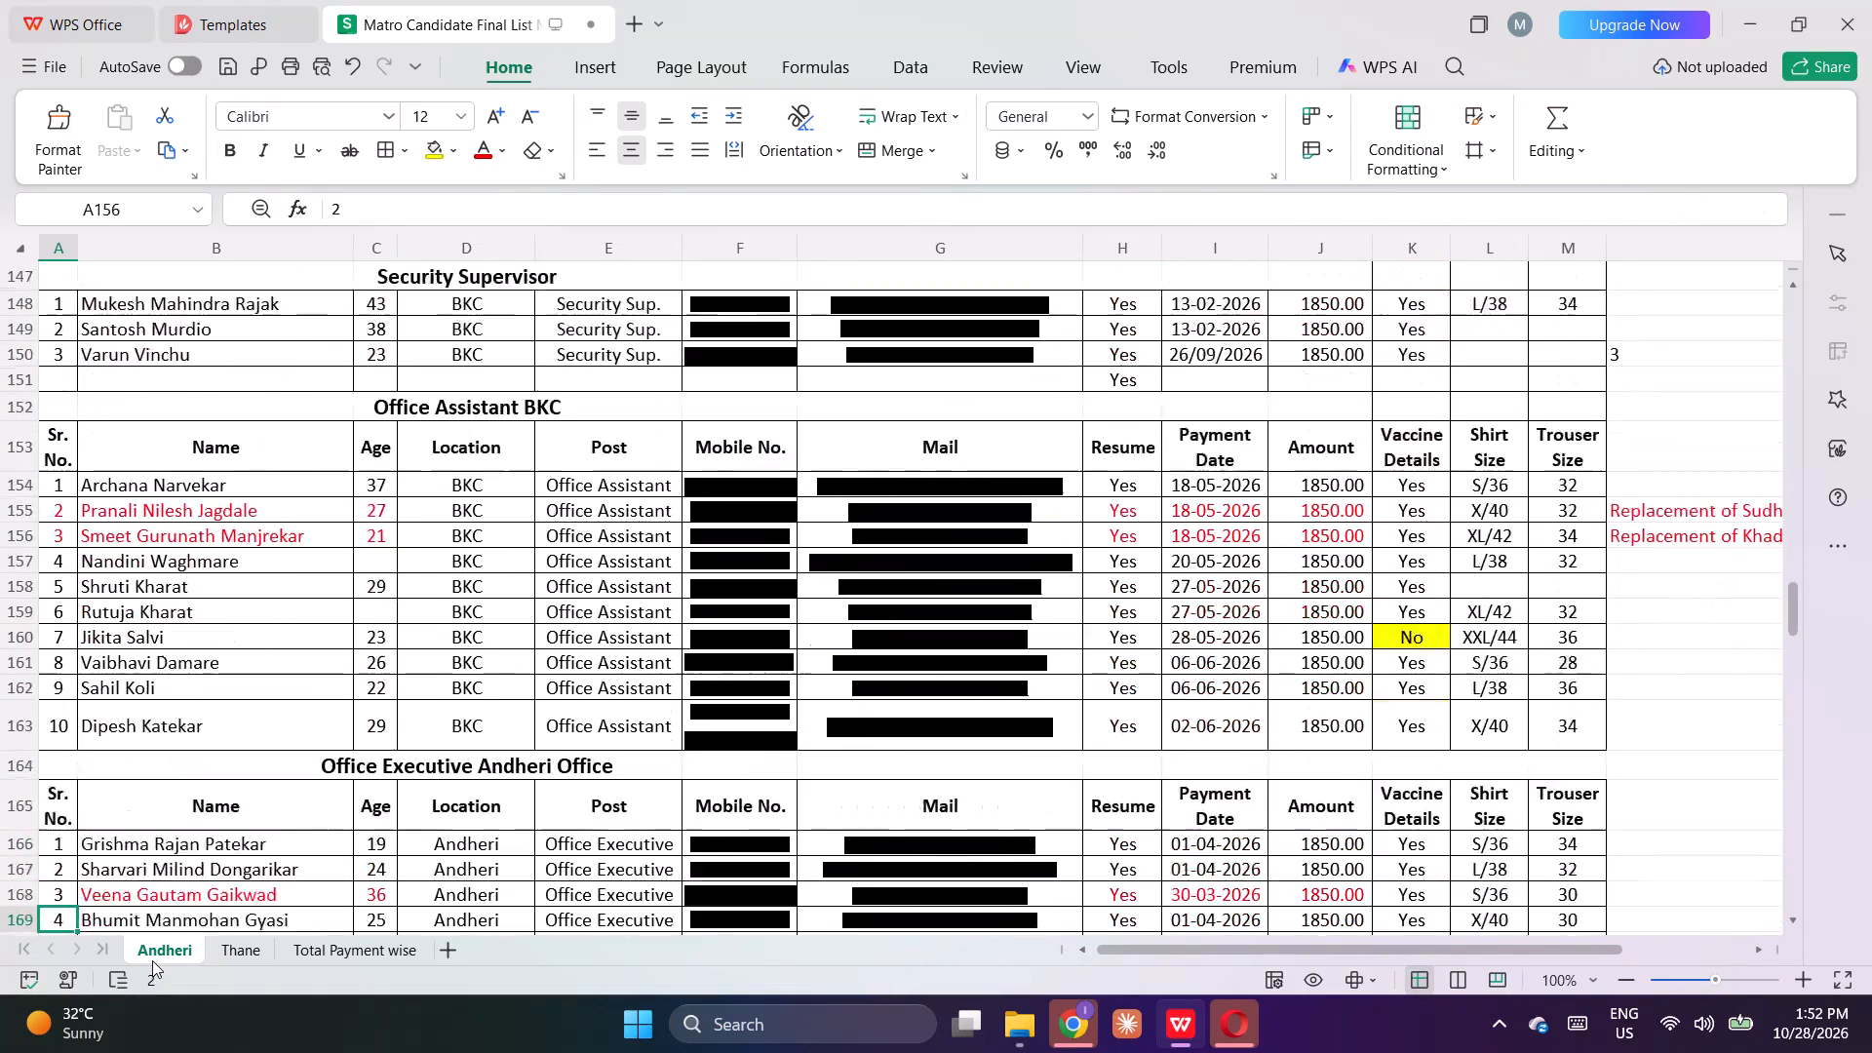
Look through the first entries of the Office Executive Andheri Office table, checking the row of serial number 17.
{"action": "key", "text": "Down"}
{"action": "key", "text": "Down"}
{"action": "key", "text": "Down"}
{"action": "key", "text": "Down"}
{"action": "key", "text": "Down"}
{"action": "key", "text": "Down"}
{"action": "key", "text": "Down"}
{"action": "key", "text": "Down"}
{"action": "key", "text": "Down"}
{"action": "key", "text": "Down"}
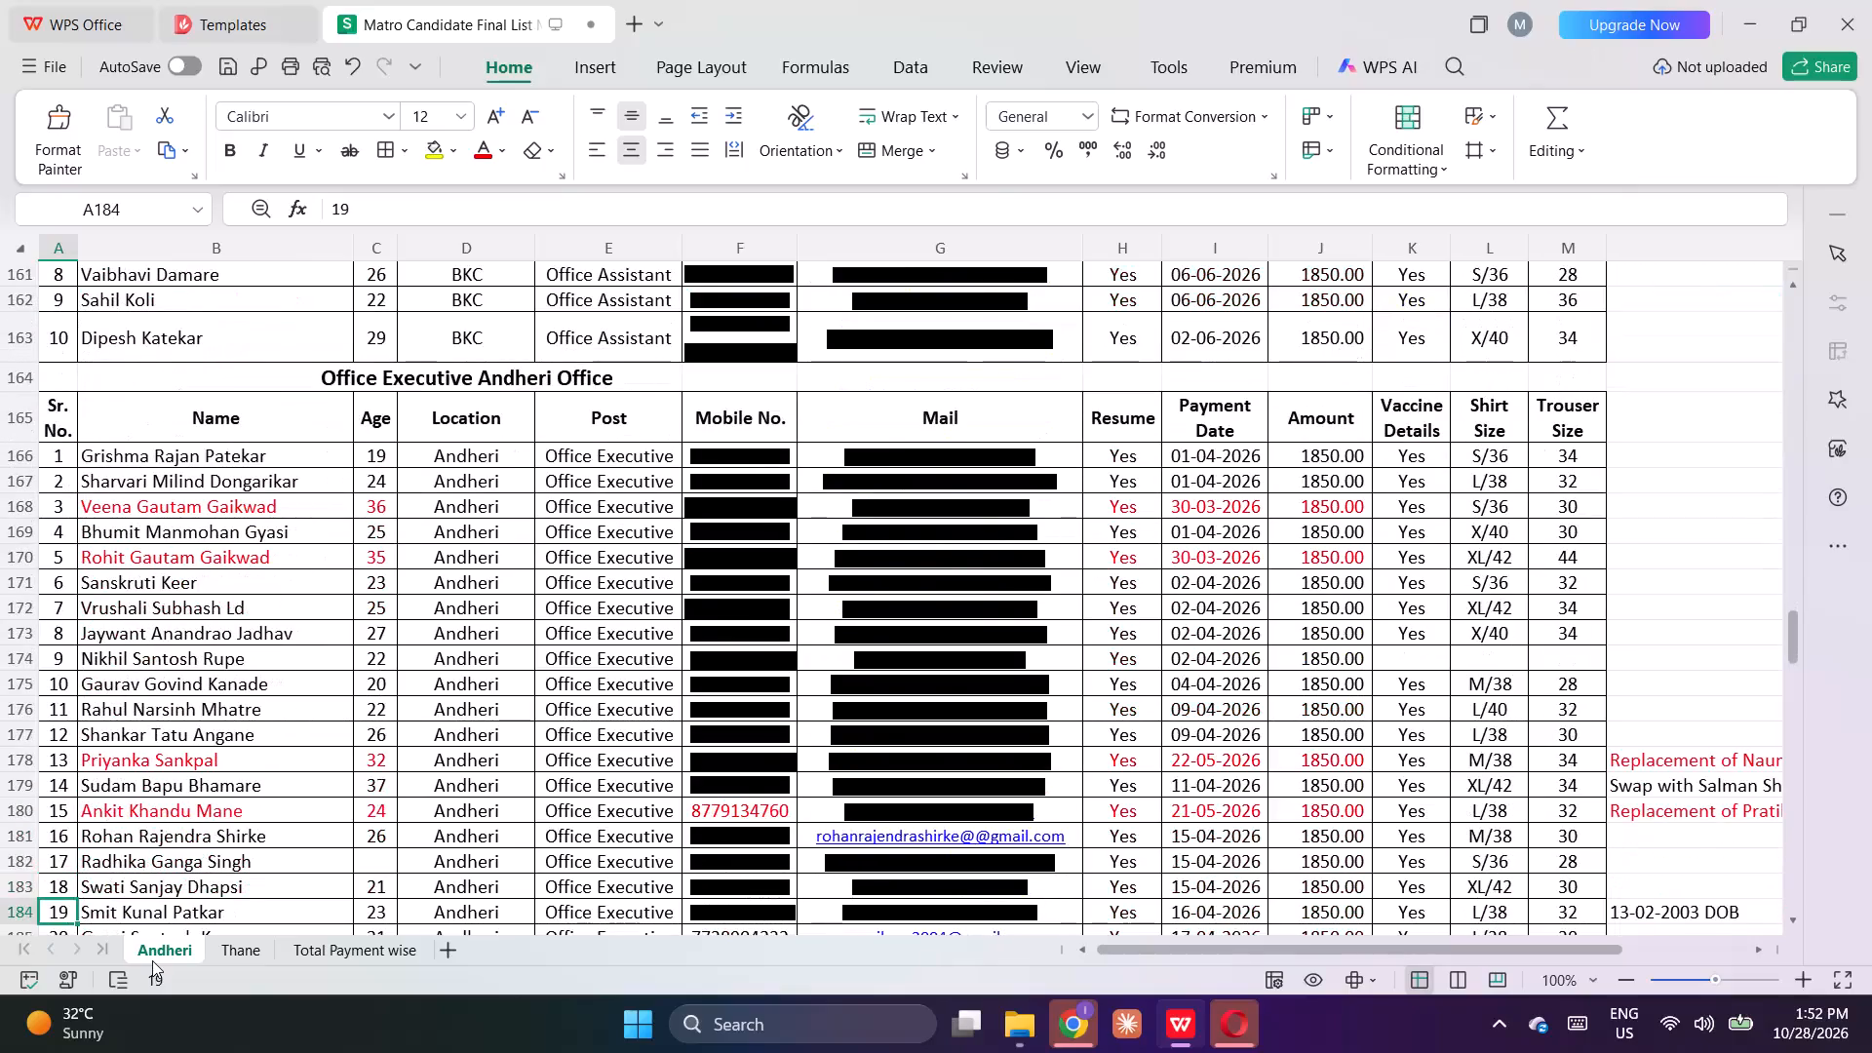
{"action": "key", "text": "Down"}
{"action": "key", "text": "Down"}
{"action": "key", "text": "Down"}
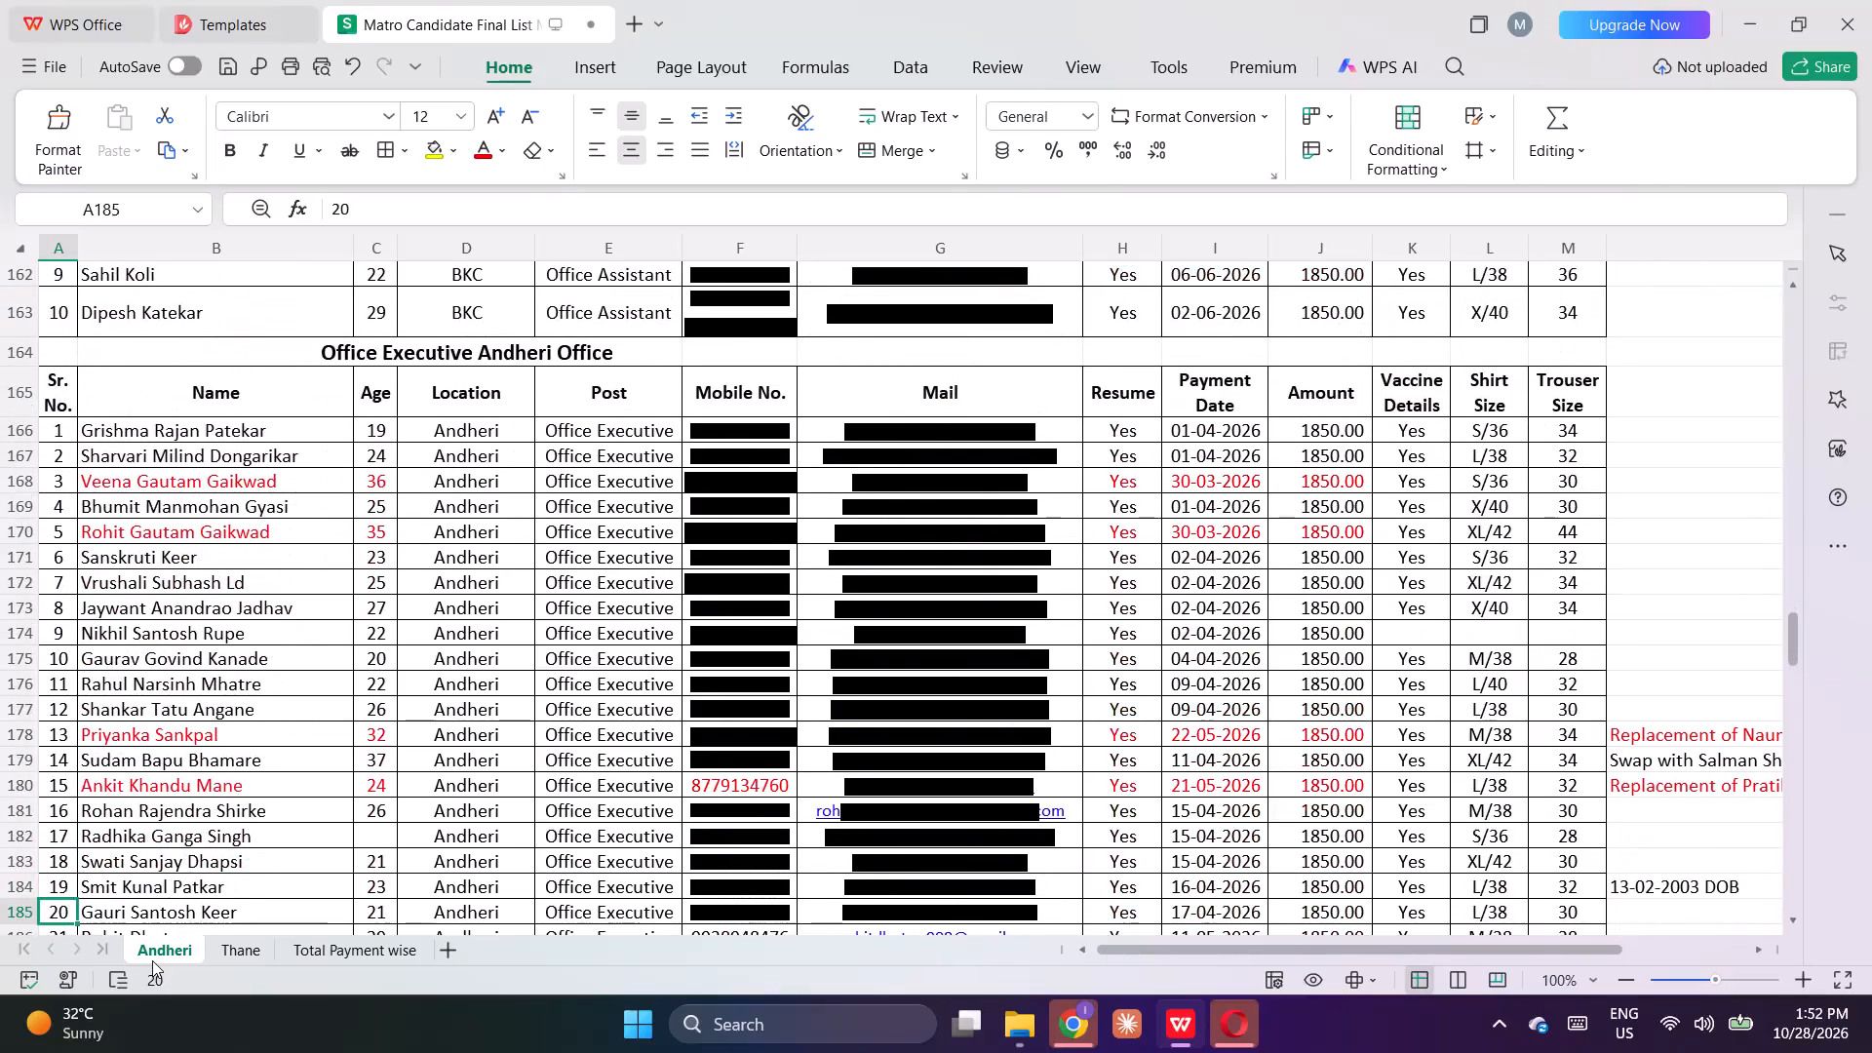
{"action": "key", "text": "Down"}
{"action": "key", "text": "Down"}
{"action": "key", "text": "Down"}
{"action": "key", "text": "Down"}
{"action": "key", "text": "Down"}
{"action": "key", "text": "Down"}
{"action": "key", "text": "Down"}
{"action": "key", "text": "Down"}
{"action": "key", "text": "Down"}
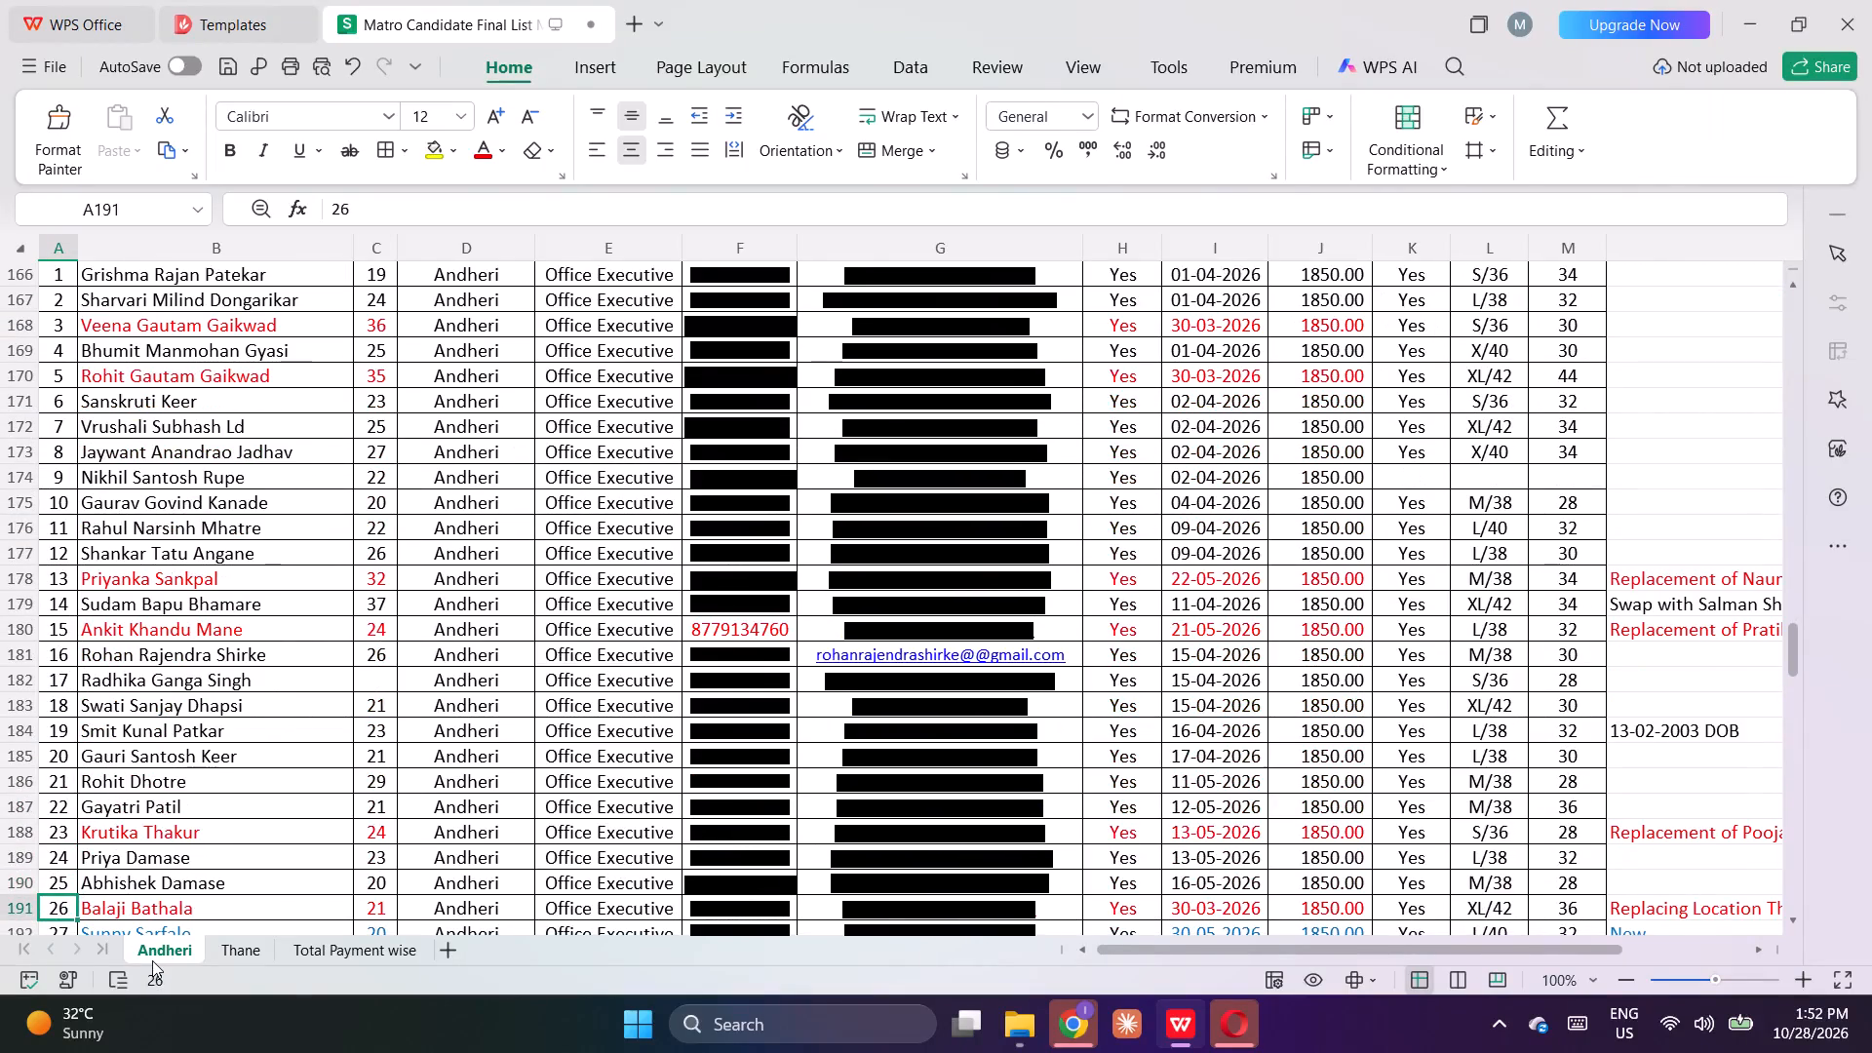
{"action": "key", "text": "Up"}
{"action": "key", "text": "Up"}
{"action": "key", "text": "Up"}
{"action": "key", "text": "Up"}
{"action": "key", "text": "Up"}
{"action": "key", "text": "Up"}
{"action": "key", "text": "Up"}
{"action": "key", "text": "Up"}
{"action": "key", "text": "Up"}
{"action": "key", "text": "Up"}
{"action": "key", "text": "Up"}
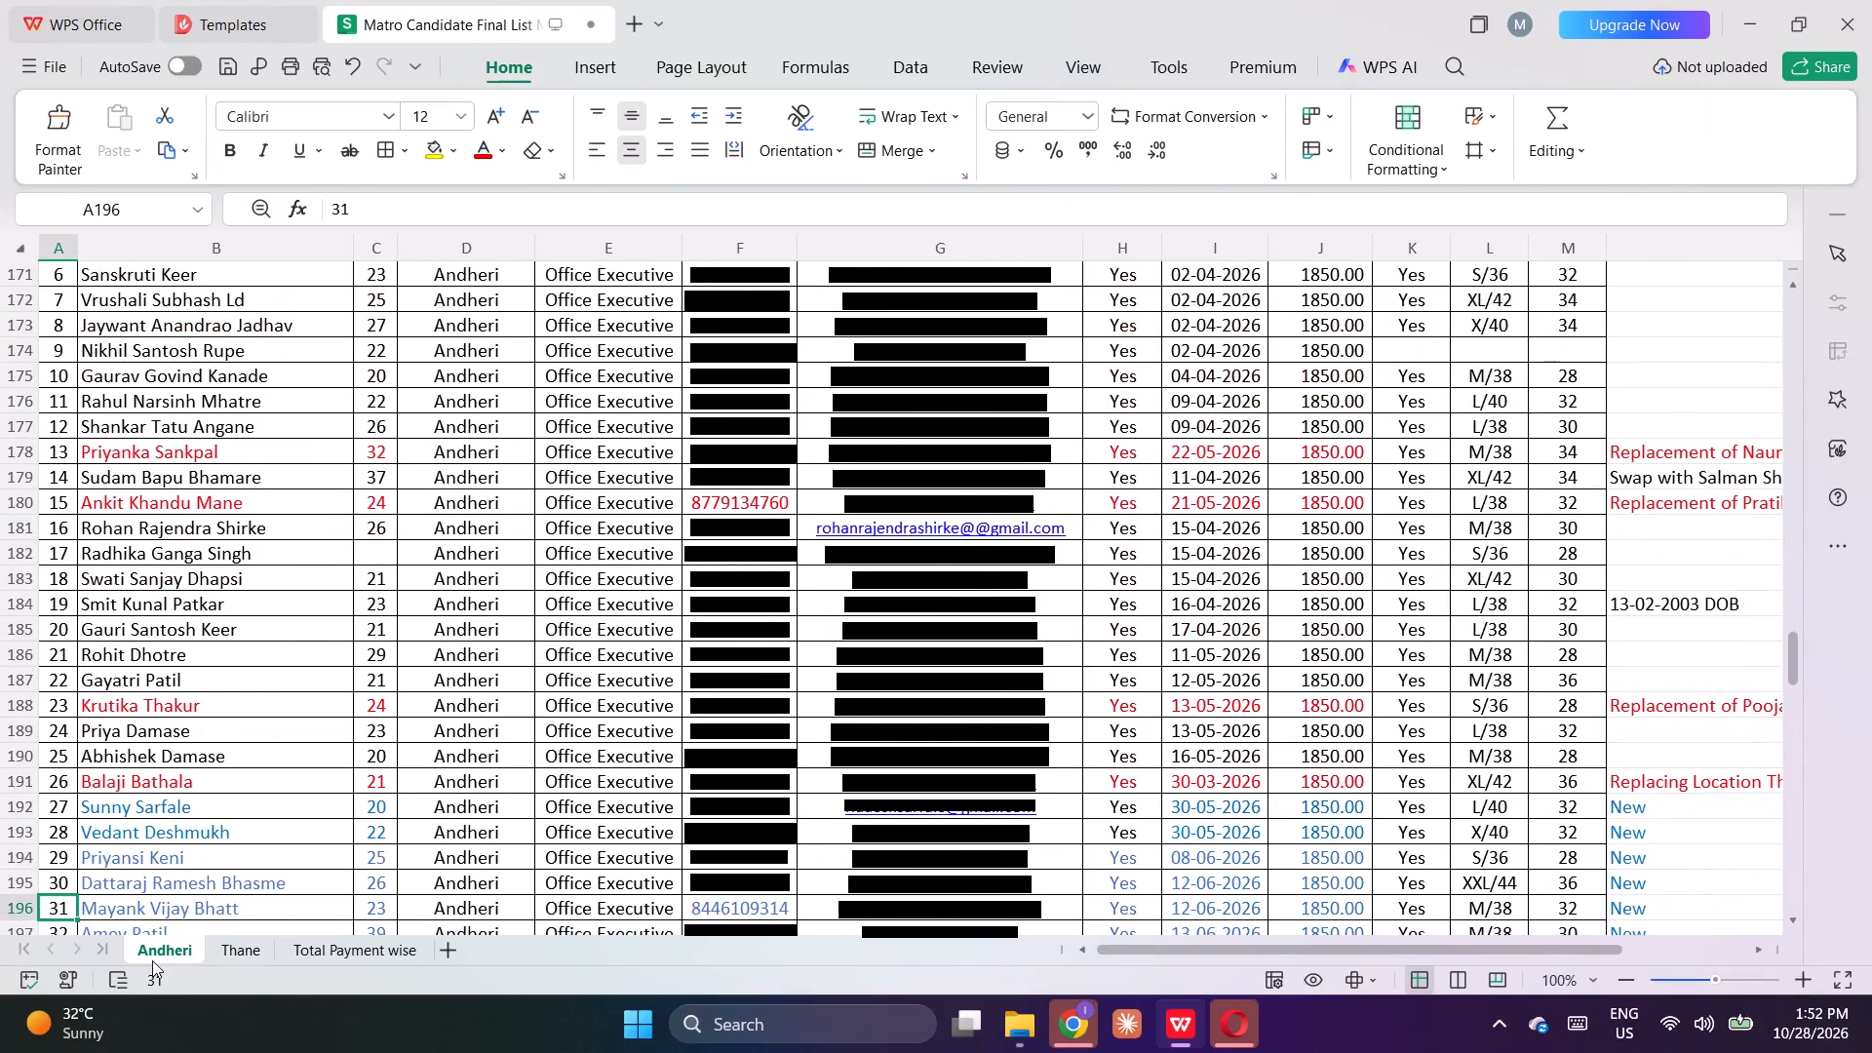
{"action": "key", "text": "Up"}
{"action": "key", "text": "Up"}
{"action": "key", "text": "Up"}
{"action": "key", "text": "Right"}
{"action": "key", "text": "Right"}
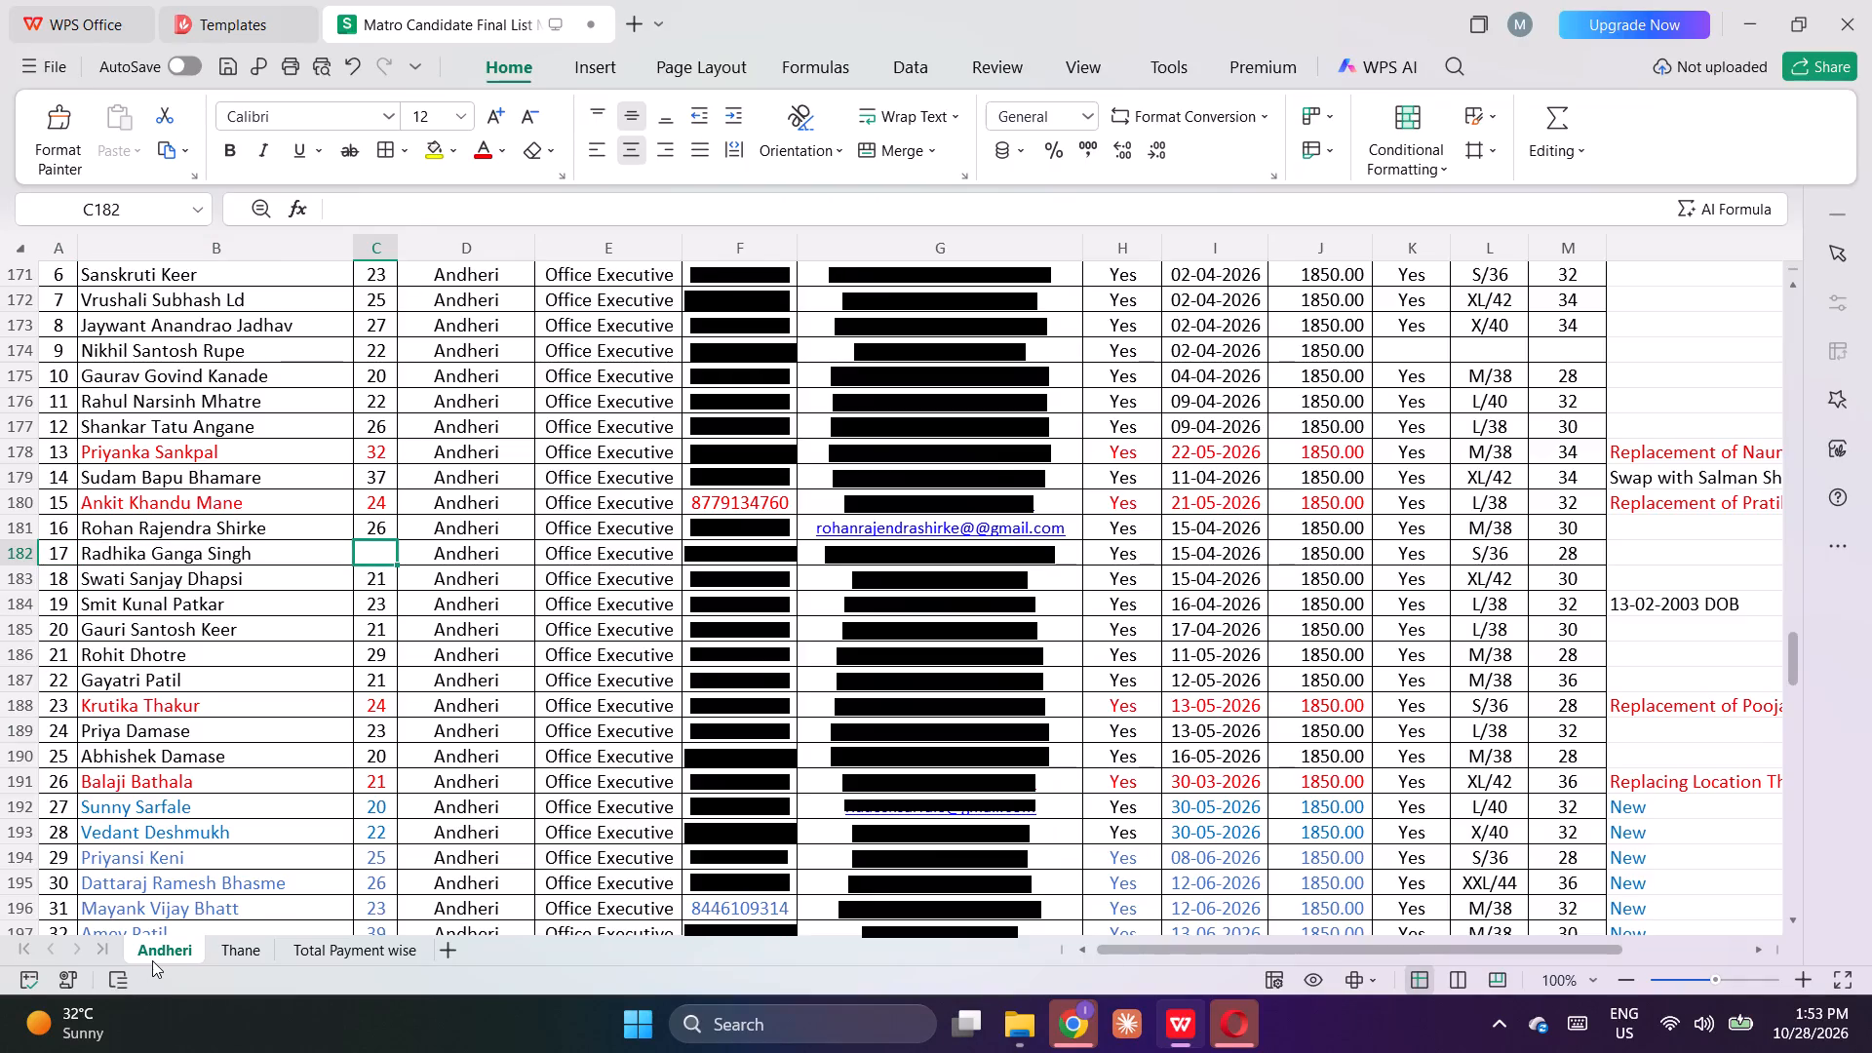
{"action": "key", "text": "Left"}
{"action": "key", "text": "Left"}
{"action": "key", "text": "Left"}
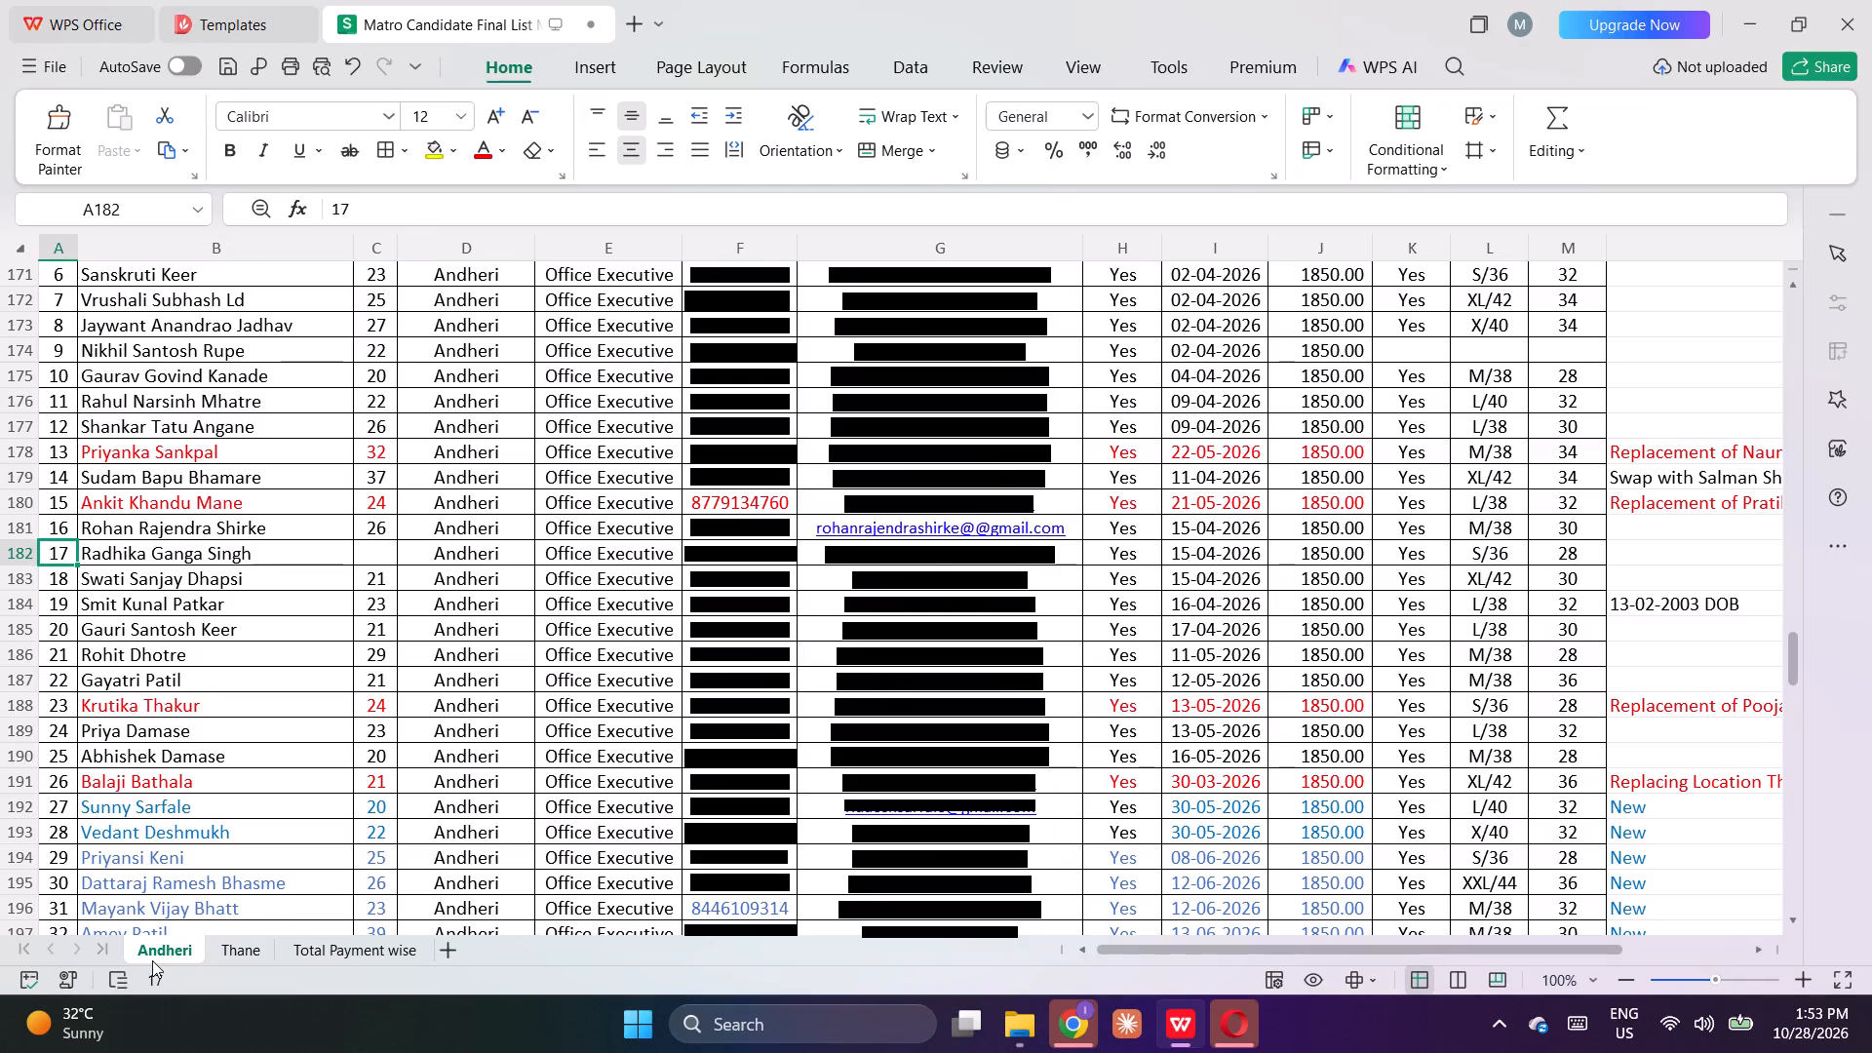
Look through the remaining Office Executive entries on the Andheri sheet down to the last filled row, serial number 78.
{"action": "key", "text": "Right"}
{"action": "key", "text": "Down"}
{"action": "key", "text": "Down"}
{"action": "key", "text": "Down"}
{"action": "key", "text": "Down"}
{"action": "key", "text": "Down"}
{"action": "key", "text": "Down"}
{"action": "key", "text": "Down"}
{"action": "key", "text": "Down"}
{"action": "key", "text": "Down"}
{"action": "key", "text": "Down"}
{"action": "key", "text": "Down"}
{"action": "key", "text": "Down"}
{"action": "key", "text": "Down"}
{"action": "key", "text": "Down"}
{"action": "key", "text": "Down"}
{"action": "key", "text": "Down"}
{"action": "key", "text": "Down"}
{"action": "key", "text": "Down"}
{"action": "key", "text": "Down"}
{"action": "key", "text": "Down"}
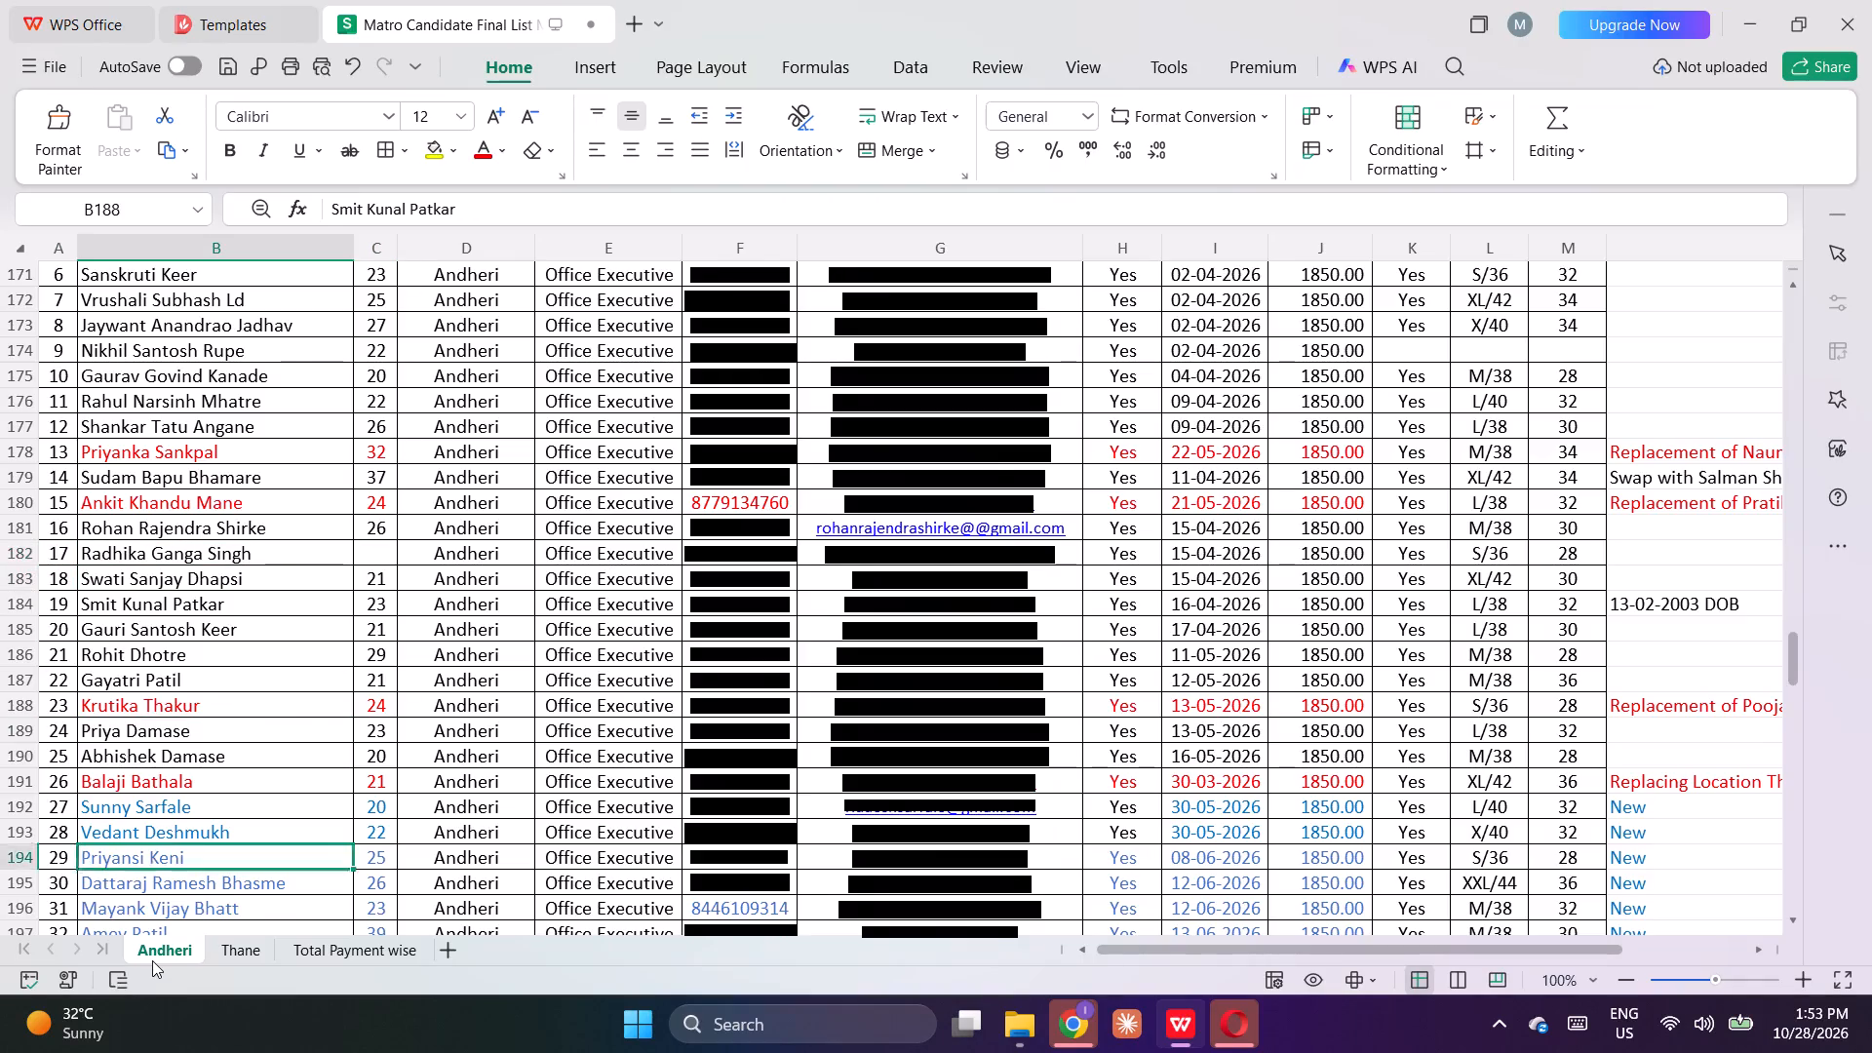
{"action": "key", "text": "Down"}
{"action": "key", "text": "Down"}
{"action": "key", "text": "Down"}
{"action": "key", "text": "Down"}
{"action": "key", "text": "Down"}
{"action": "key", "text": "Down"}
{"action": "key", "text": "Down"}
{"action": "key", "text": "Down"}
{"action": "key", "text": "Down"}
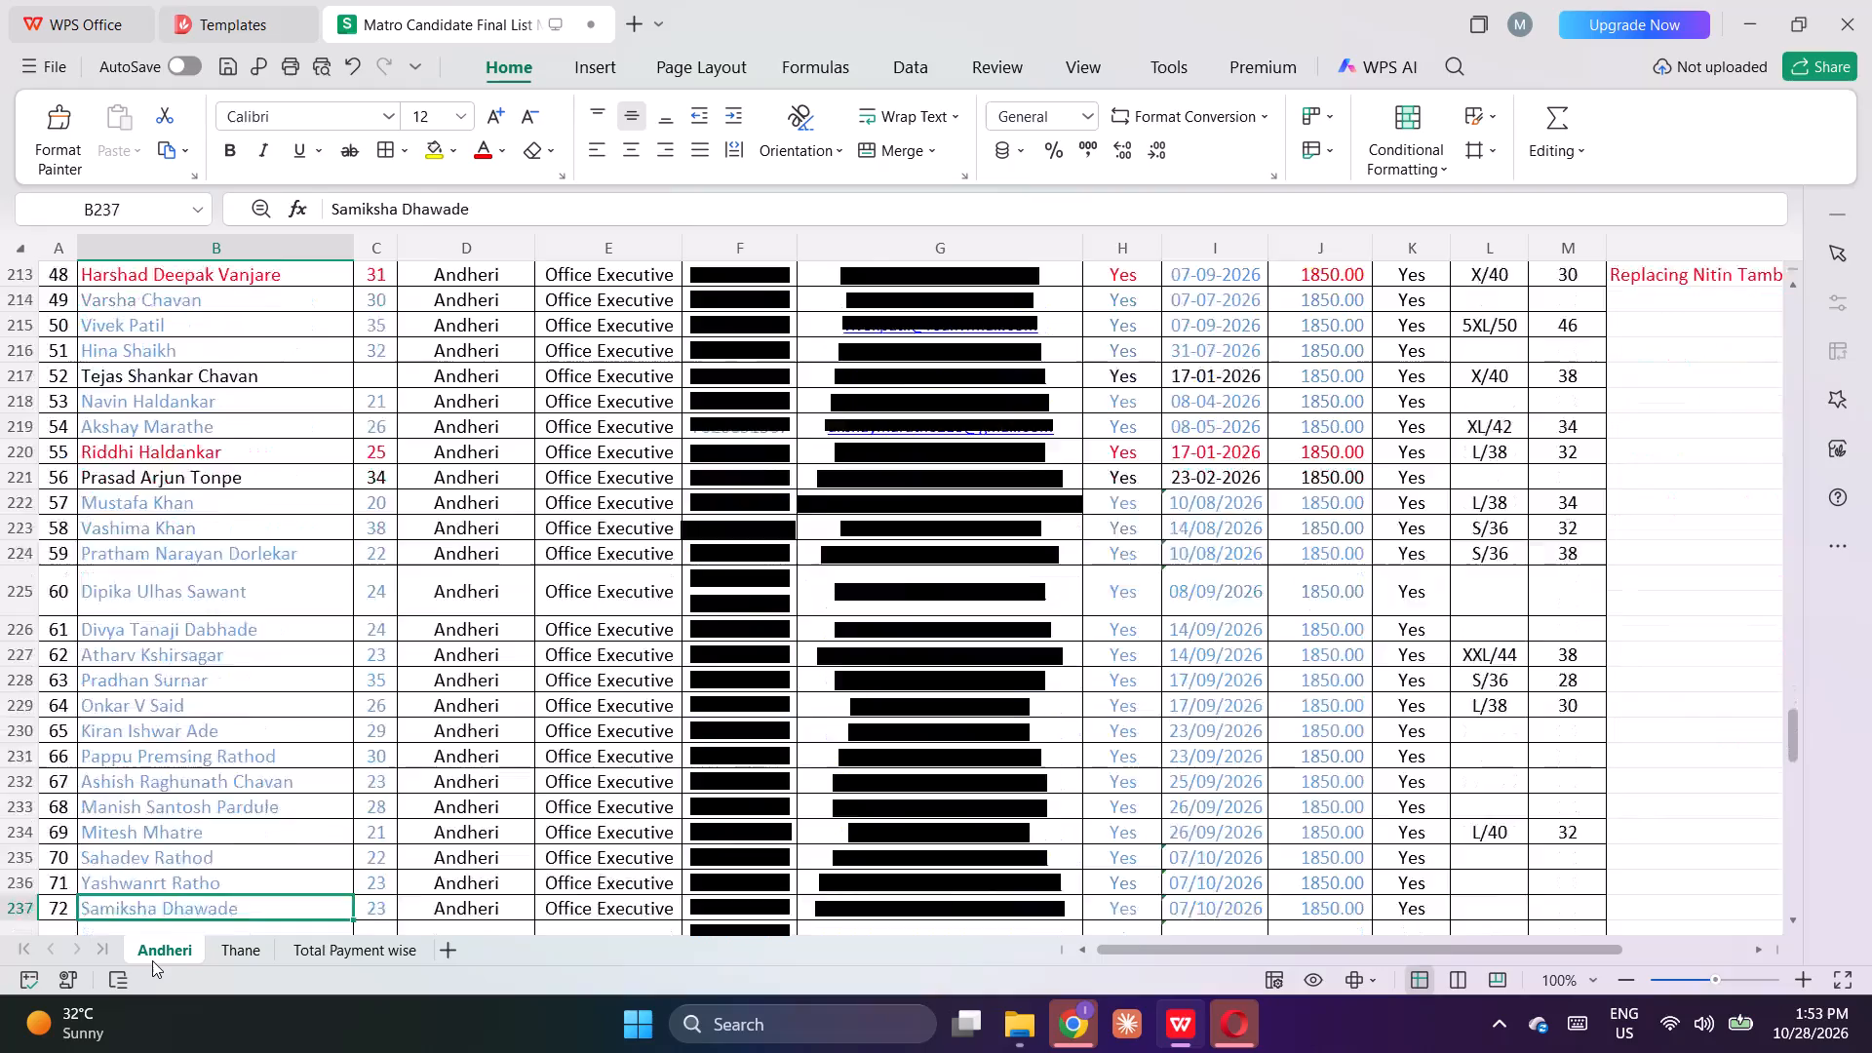
{"action": "key", "text": "Up"}
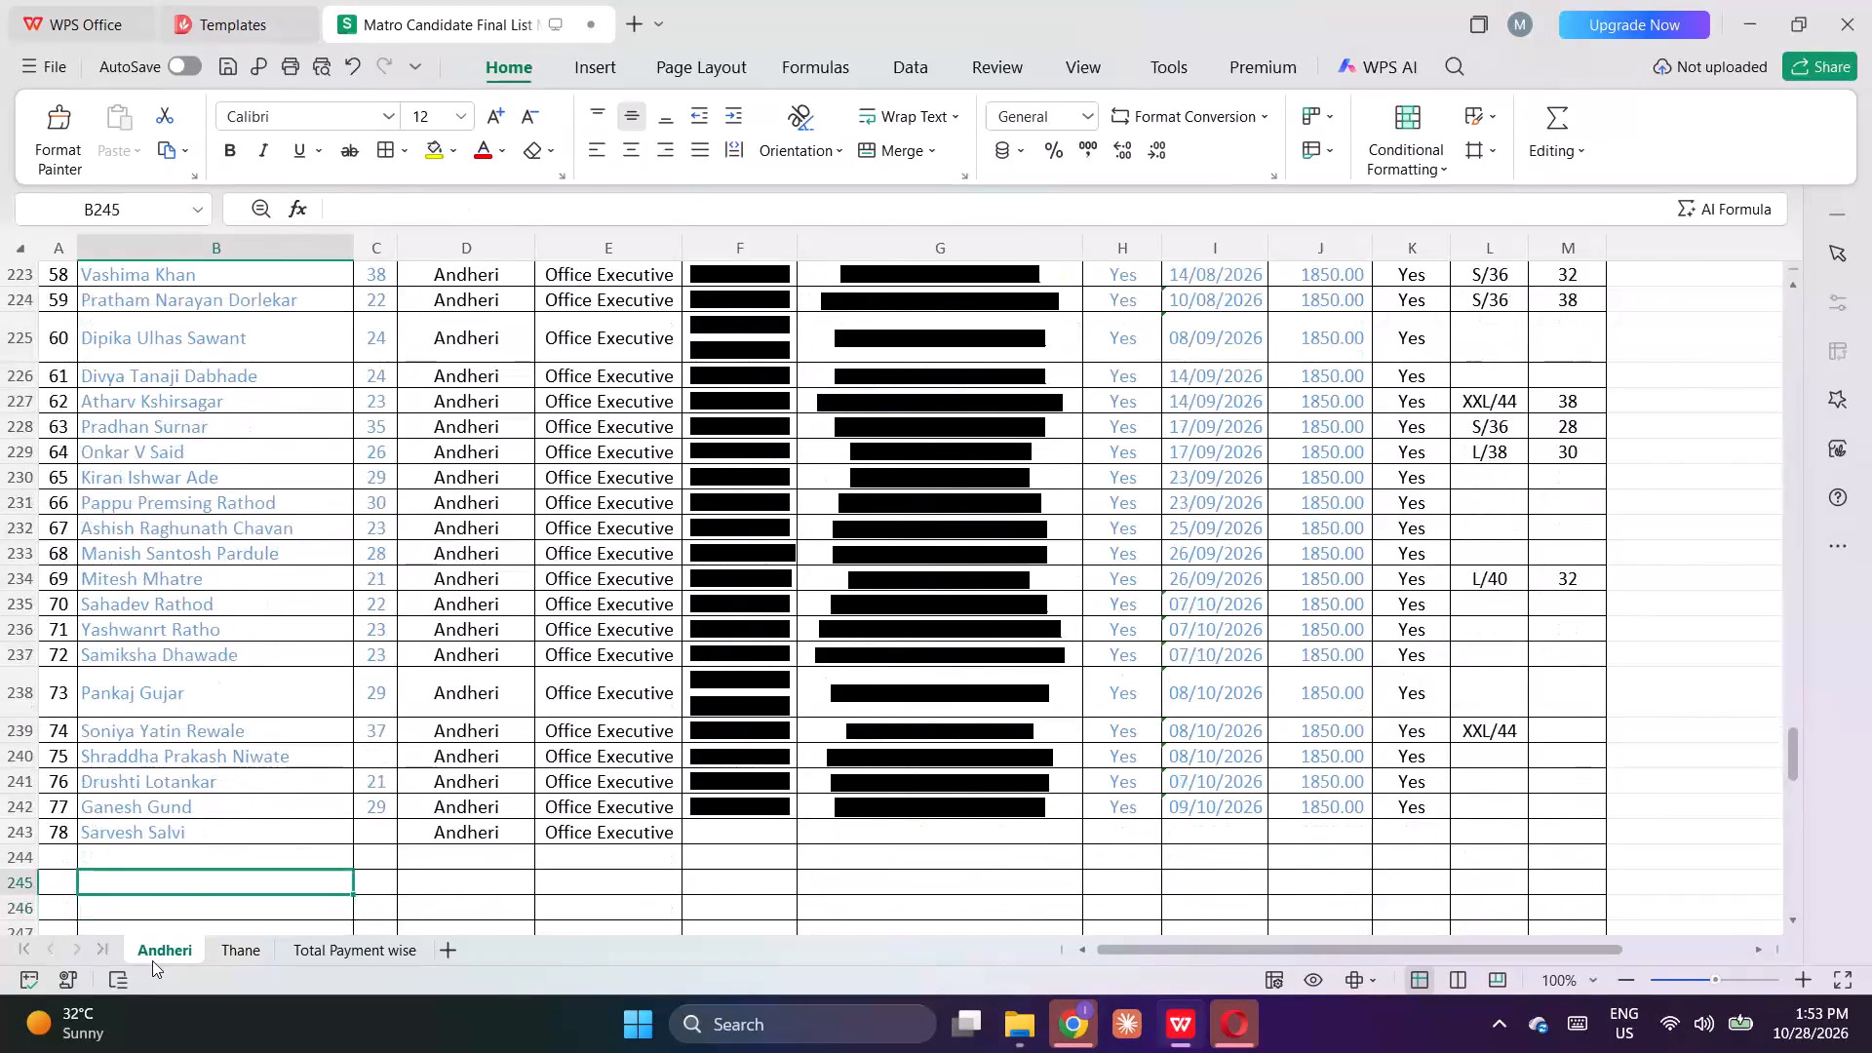
{"action": "key", "text": "Up"}
{"action": "key", "text": "Up"}
{"action": "key", "text": "Left"}
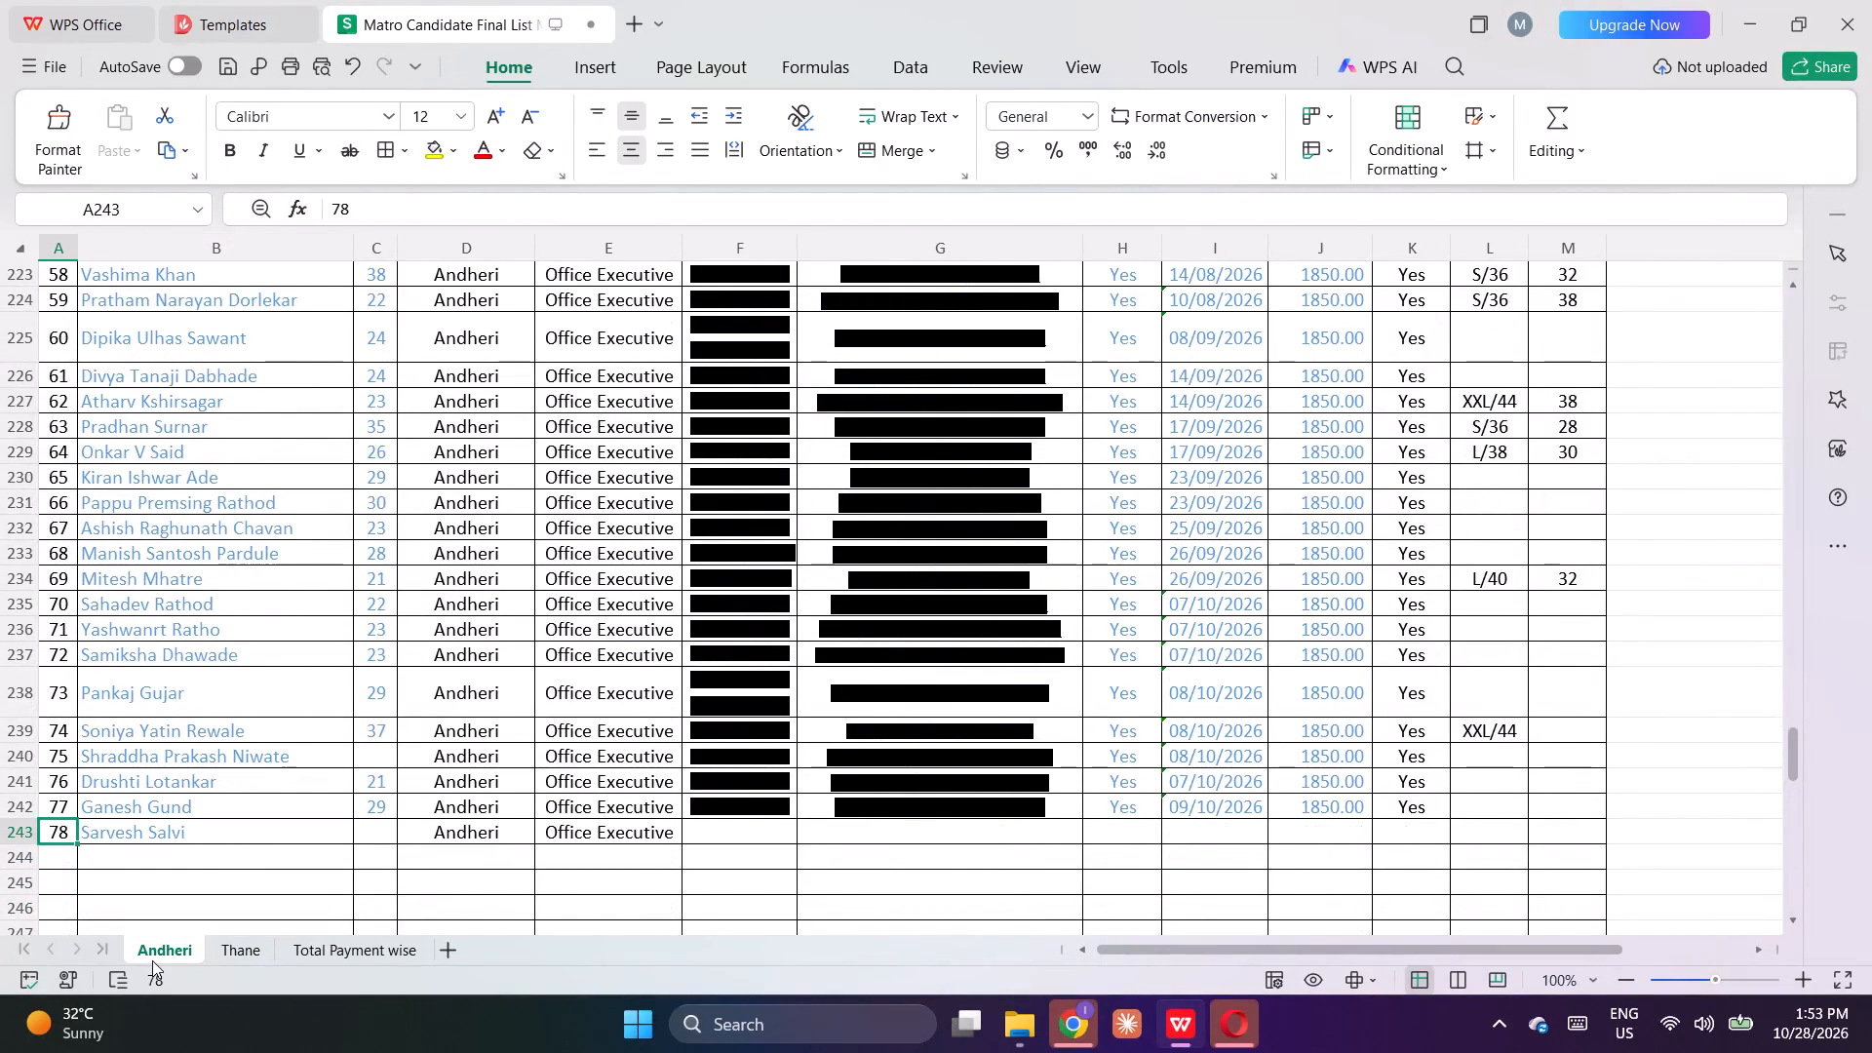
Examine the empty rows between serial number 78 of the Office Executive table and the Senior Executive Andheri heading.
{"action": "key", "text": "Down"}
{"action": "key", "text": "Down"}
{"action": "key", "text": "Down"}
{"action": "key", "text": "Down"}
{"action": "key", "text": "Down"}
{"action": "key", "text": "Down"}
{"action": "key", "text": "Down"}
{"action": "key", "text": "Down"}
{"action": "key", "text": "Down"}
{"action": "key", "text": "Down"}
{"action": "key", "text": "Down"}
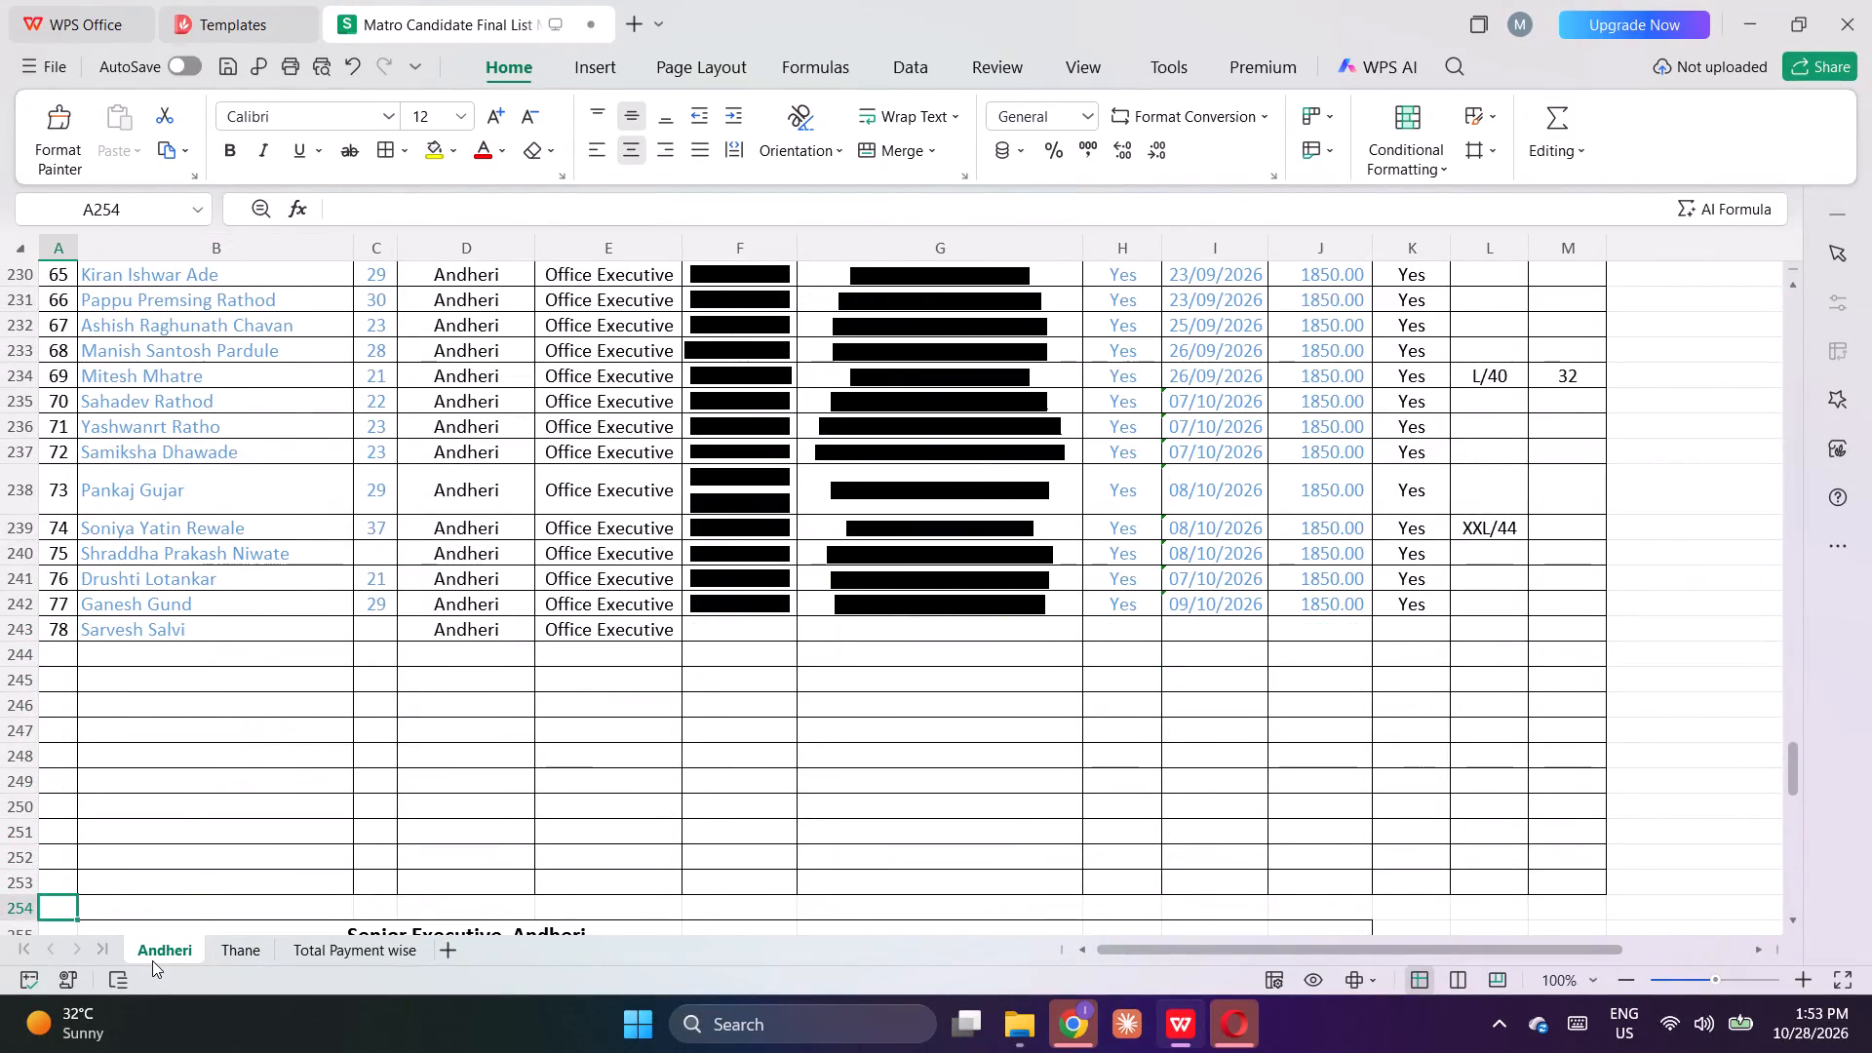
{"action": "key", "text": "Up"}
{"action": "key", "text": "Up"}
{"action": "key", "text": "Up"}
{"action": "key", "text": "Up"}
{"action": "key", "text": "Up"}
{"action": "key", "text": "Up"}
{"action": "key", "text": "Up"}
{"action": "key", "text": "Up"}
{"action": "key", "text": "Up"}
{"action": "key", "text": "Up"}
{"action": "key", "text": "Up"}
Look through the Senior Executive Andheri table and on into the first rows of the Metro Motorman table.
{"action": "key", "text": "Down"}
{"action": "key", "text": "Down"}
{"action": "key", "text": "Down"}
{"action": "key", "text": "Down"}
{"action": "key", "text": "Down"}
{"action": "key", "text": "Down"}
{"action": "key", "text": "Down"}
{"action": "key", "text": "Down"}
{"action": "key", "text": "Down"}
{"action": "key", "text": "Down"}
{"action": "key", "text": "Down"}
{"action": "key", "text": "Down"}
{"action": "key", "text": "Down"}
{"action": "key", "text": "Down"}
{"action": "key", "text": "Down"}
{"action": "key", "text": "Down"}
{"action": "key", "text": "Down"}
{"action": "key", "text": "Down"}
{"action": "key", "text": "Down"}
{"action": "key", "text": "Down"}
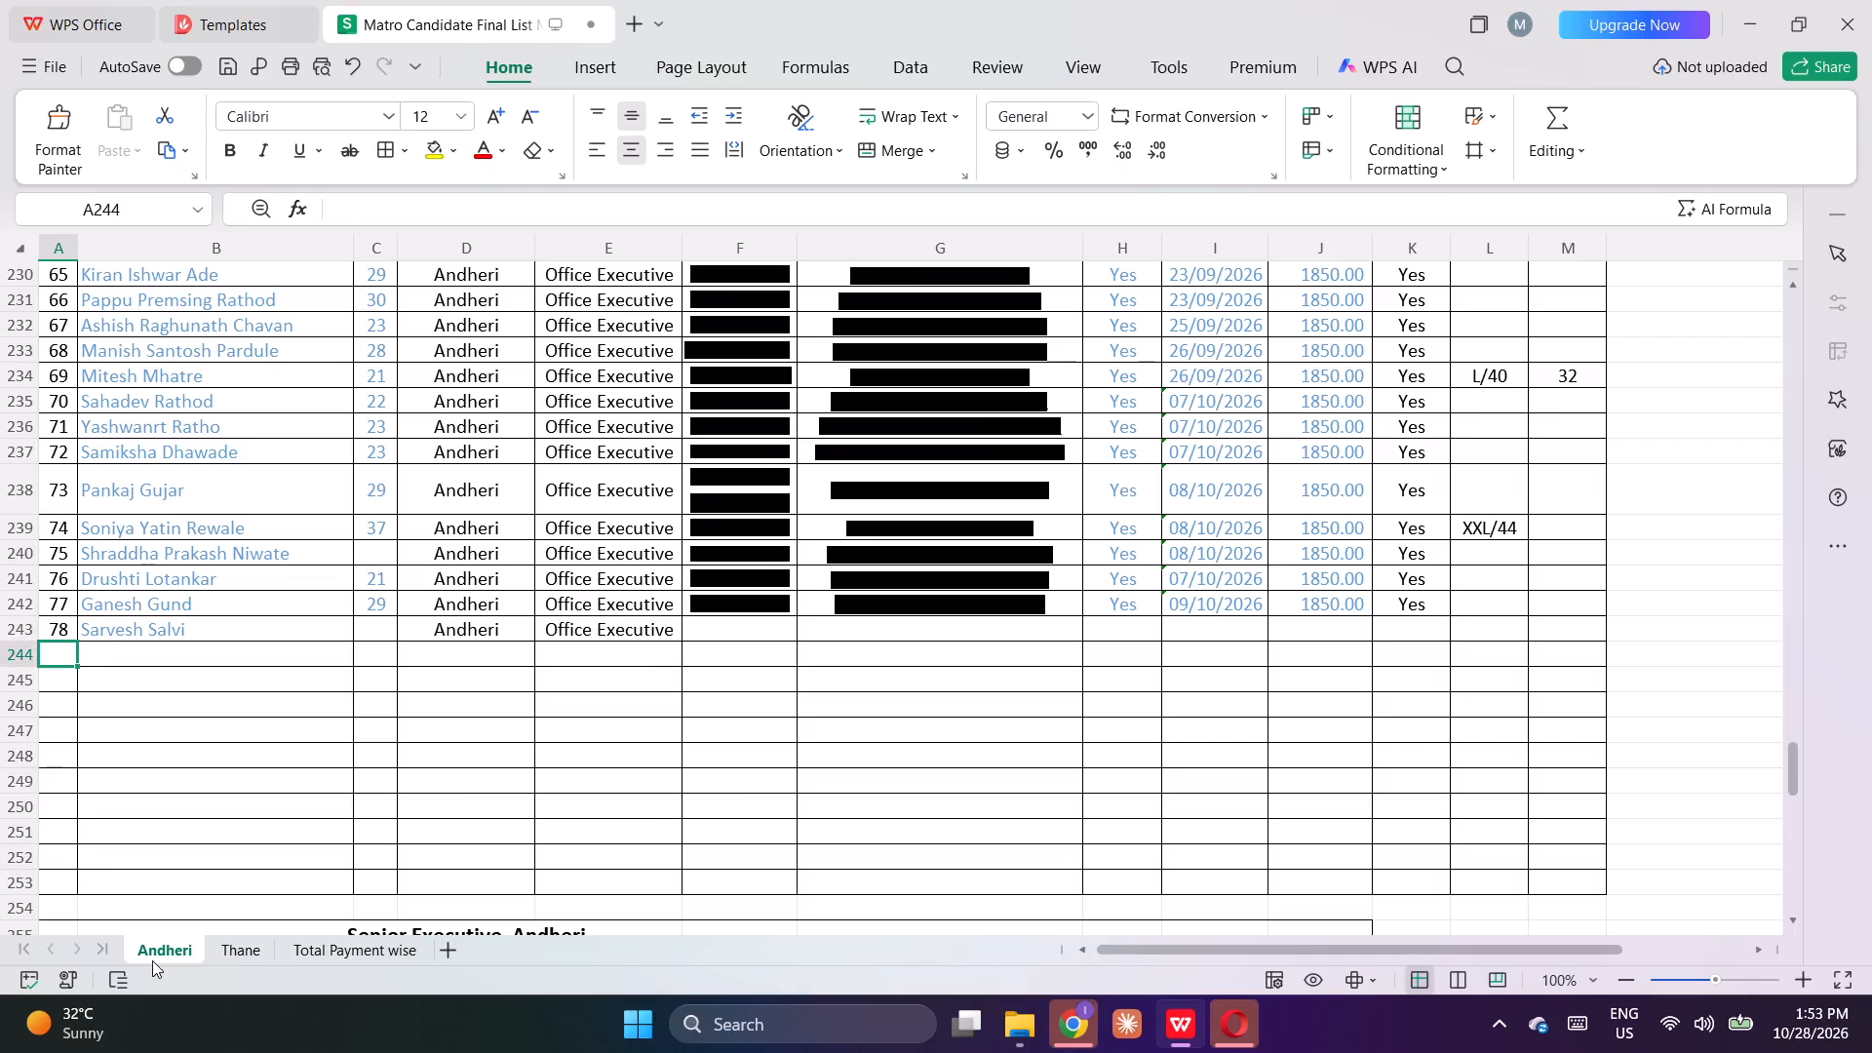
{"action": "key", "text": "Down"}
{"action": "key", "text": "Down"}
{"action": "key", "text": "Down"}
{"action": "key", "text": "Down"}
{"action": "key", "text": "Down"}
{"action": "key", "text": "Down"}
{"action": "key", "text": "Down"}
{"action": "key", "text": "Down"}
{"action": "key", "text": "Down"}
{"action": "key", "text": "Down"}
{"action": "key", "text": "Down"}
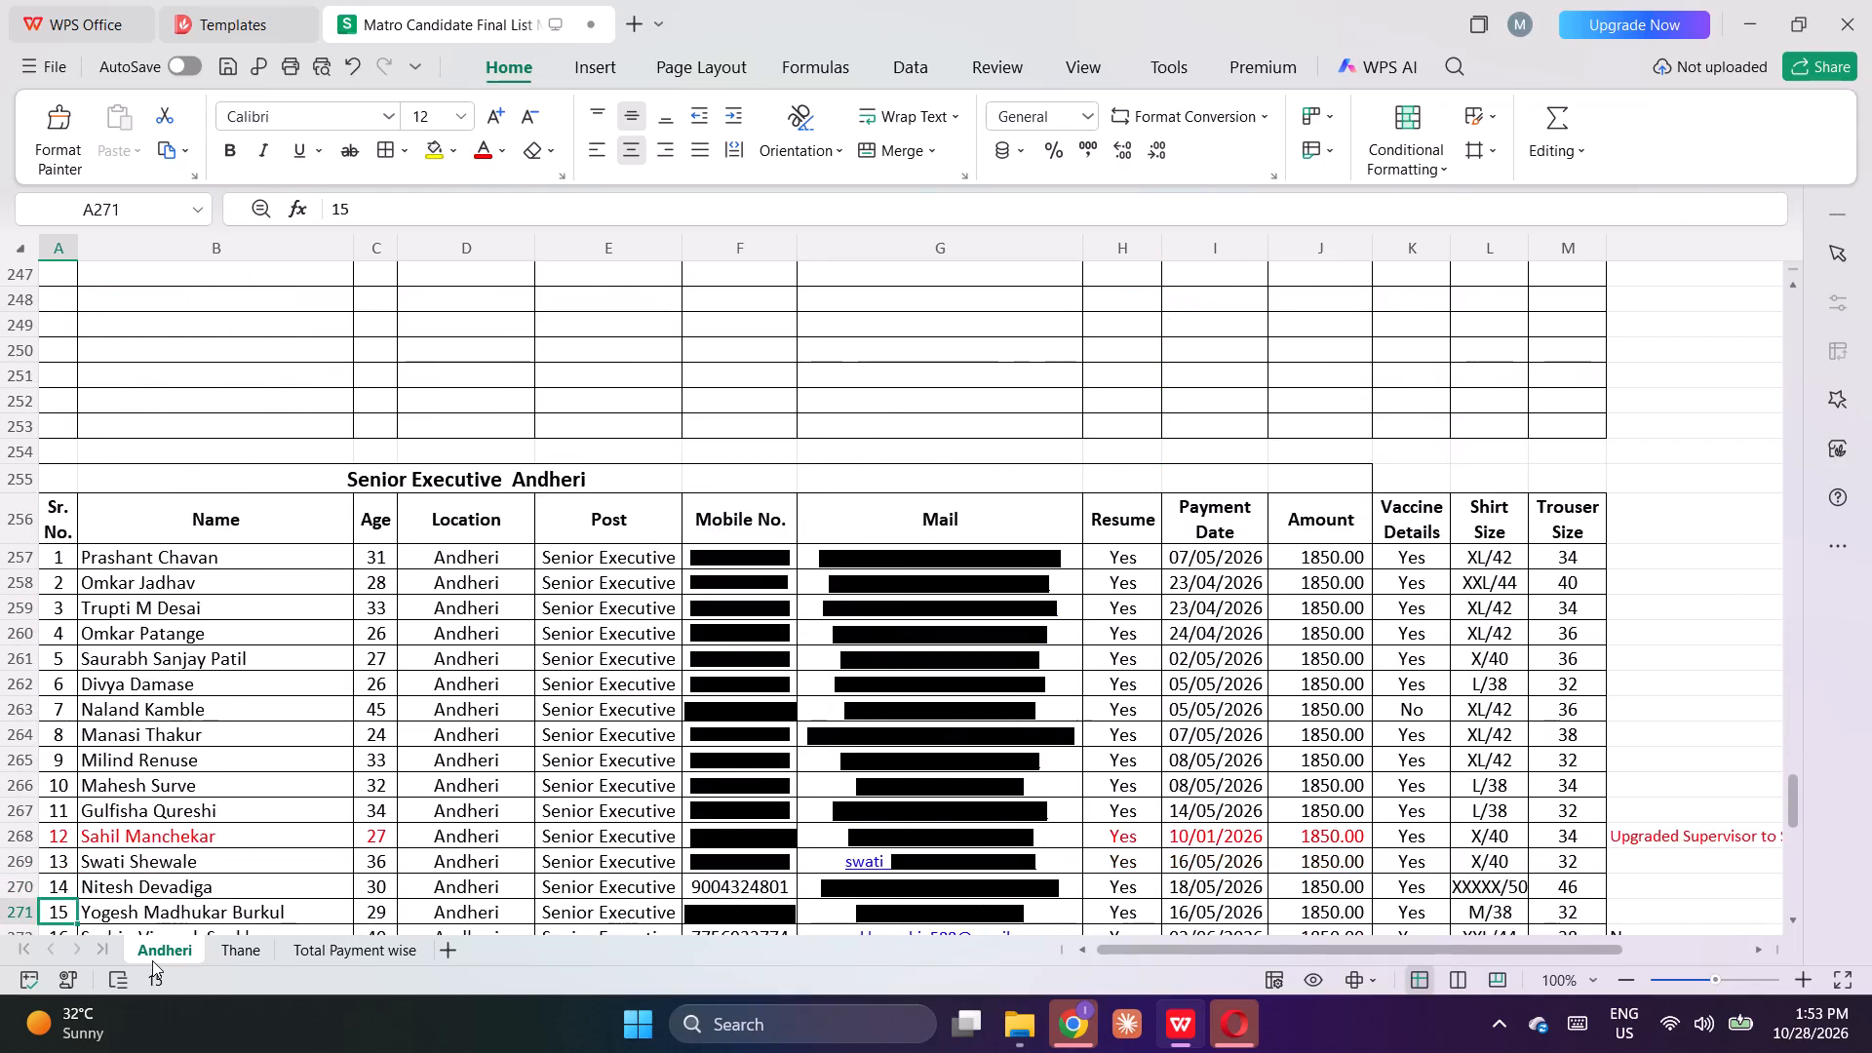
{"action": "key", "text": "Down"}
{"action": "key", "text": "Down"}
{"action": "key", "text": "Down"}
{"action": "key", "text": "Down"}
{"action": "key", "text": "Down"}
{"action": "key", "text": "Down"}
{"action": "key", "text": "Down"}
{"action": "key", "text": "Down"}
{"action": "key", "text": "Down"}
{"action": "key", "text": "Down"}
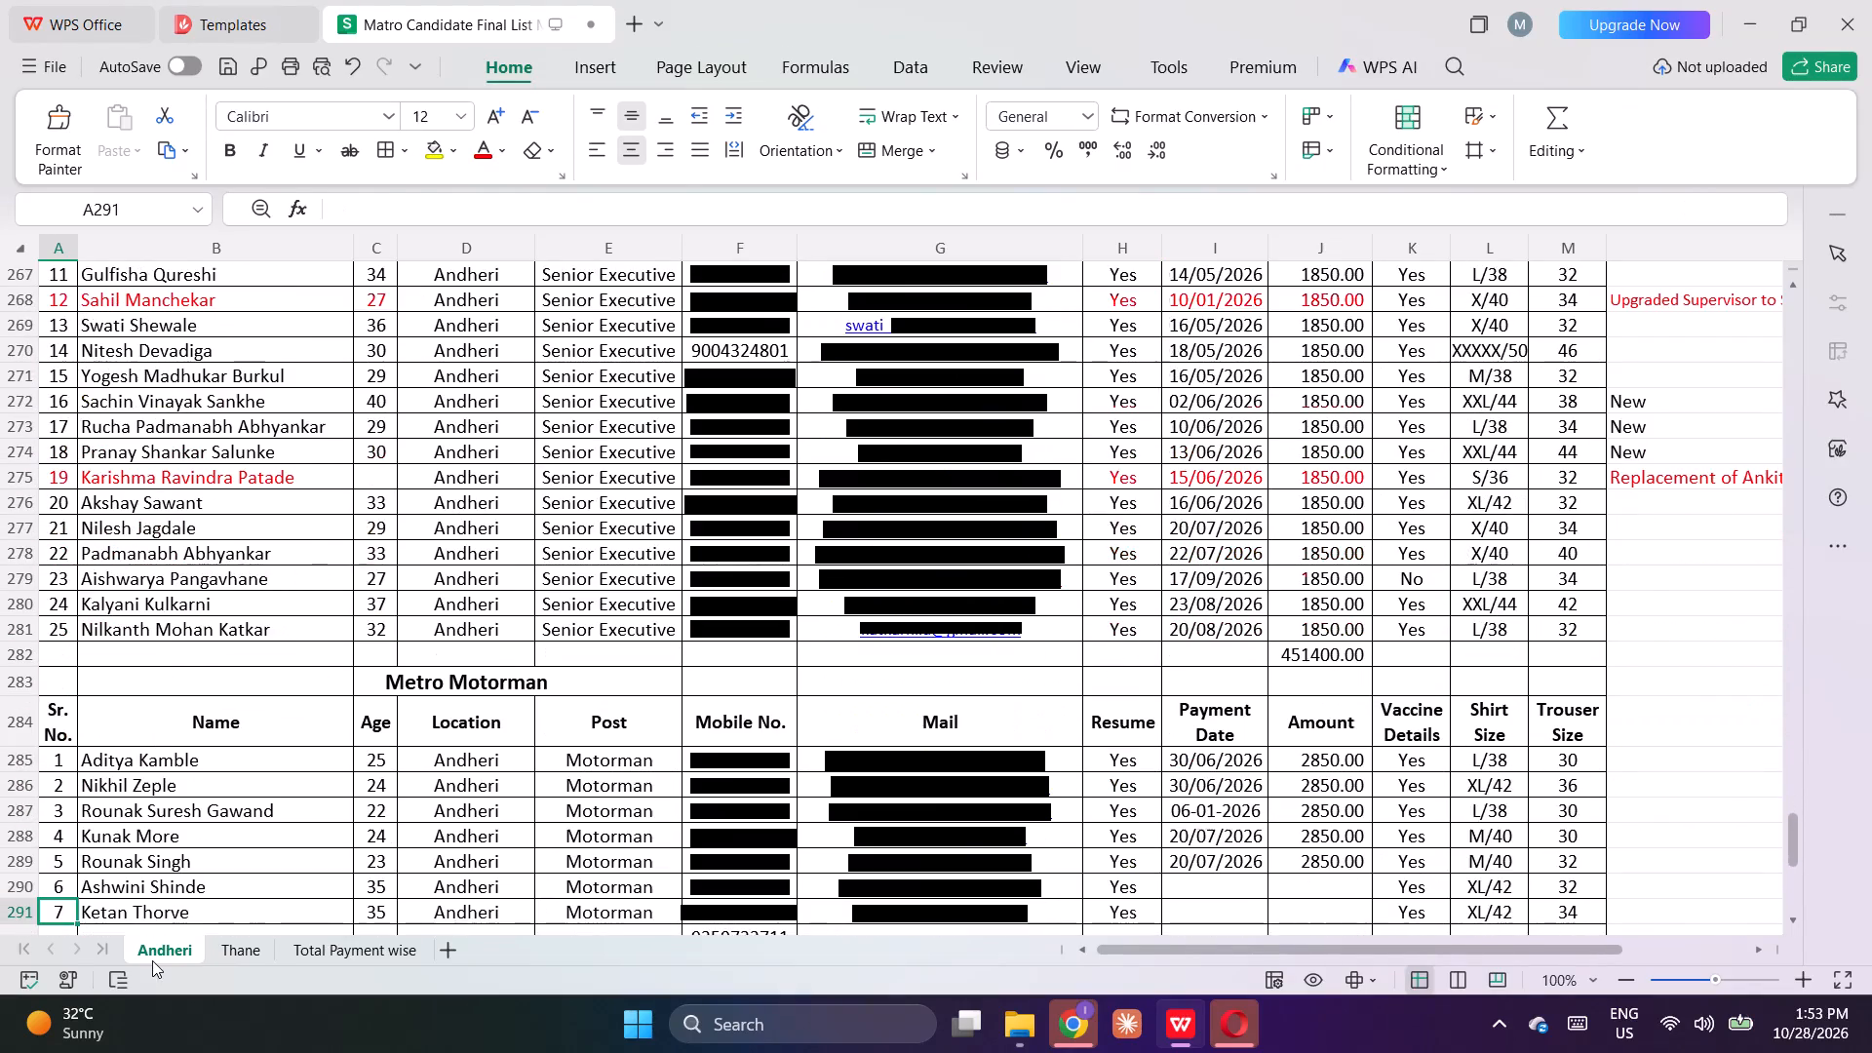
Go back to the row directly below serial number 25 in the Senior Executive Andheri table.
{"action": "key", "text": "Up"}
{"action": "key", "text": "Up"}
{"action": "key", "text": "Up"}
{"action": "key", "text": "Up"}
{"action": "key", "text": "Up"}
{"action": "key", "text": "Up"}
{"action": "key", "text": "Up"}
{"action": "key", "text": "Up"}
{"action": "key", "text": "Up"}
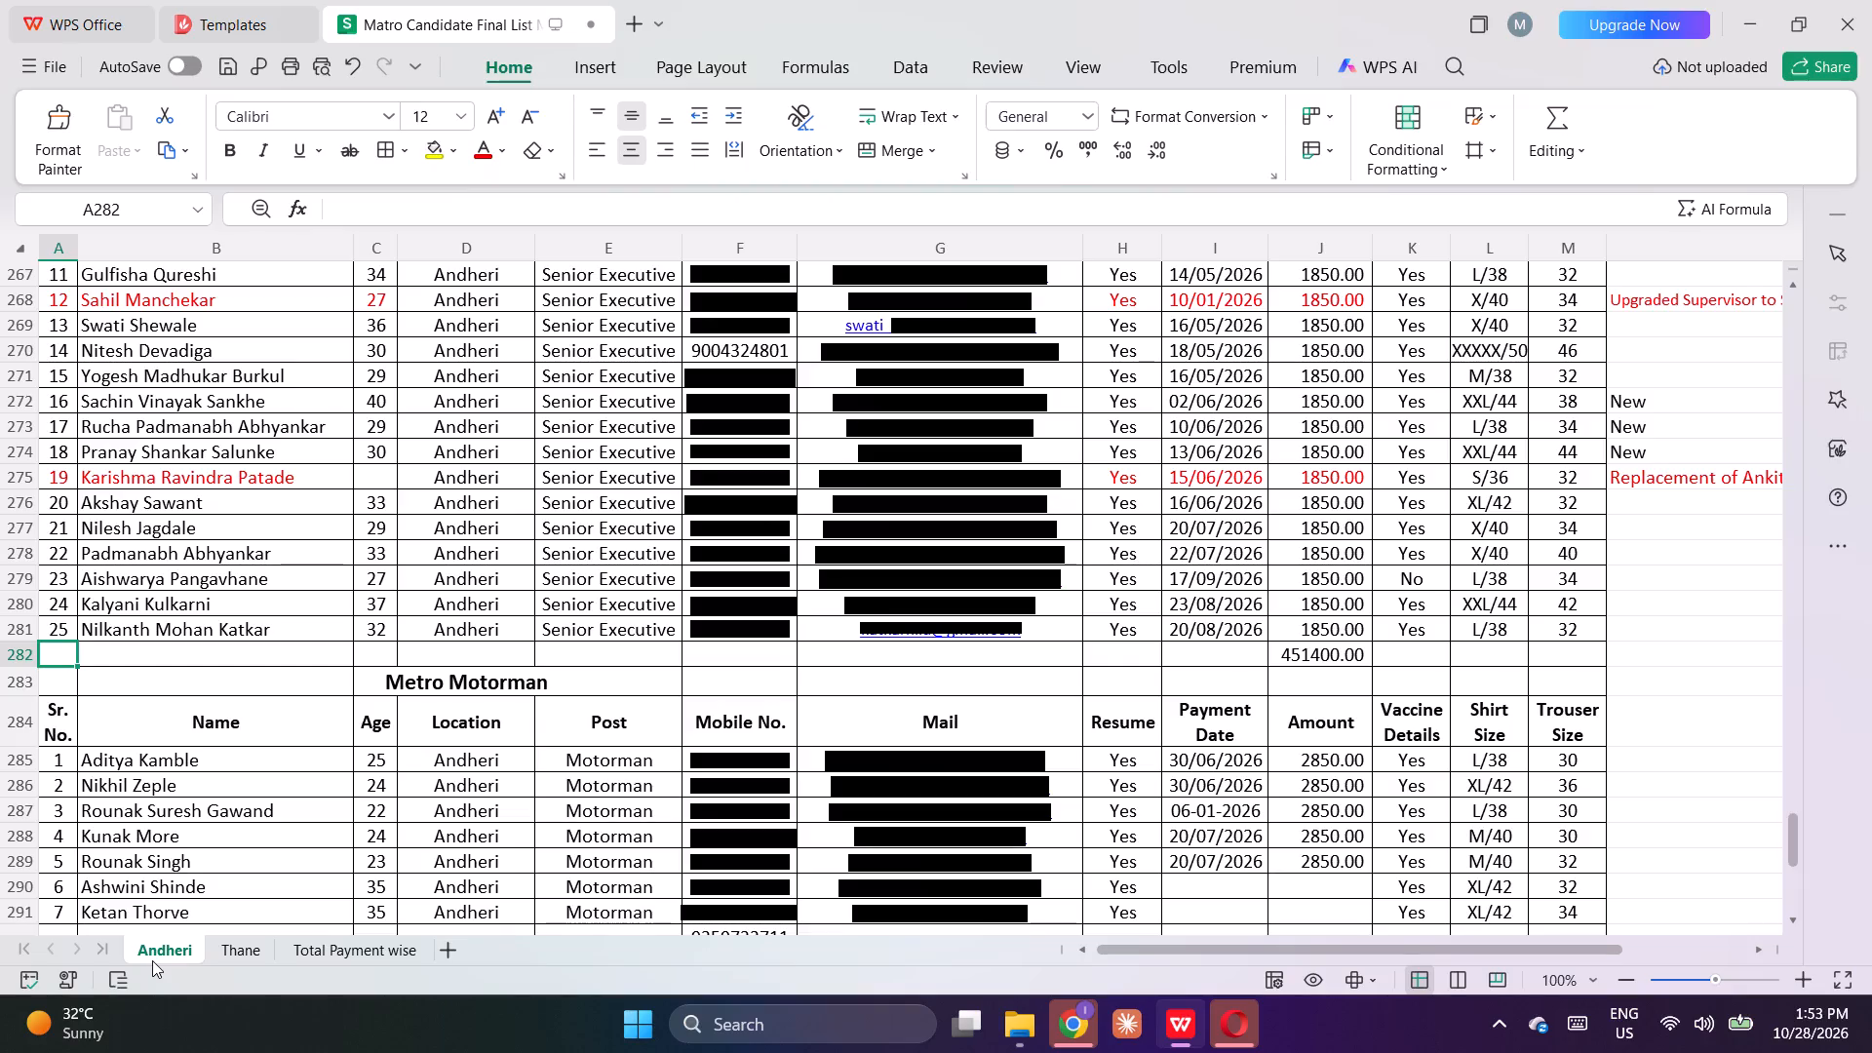
{"action": "key", "text": "Down"}
Look through the Metro Motorman table on the Andheri sheet down past its last numbered row, serial number 27.
{"action": "key", "text": "Down"}
{"action": "key", "text": "Down"}
{"action": "key", "text": "Down"}
{"action": "key", "text": "Down"}
{"action": "key", "text": "Down"}
{"action": "key", "text": "Down"}
{"action": "key", "text": "Down"}
{"action": "key", "text": "Down"}
{"action": "key", "text": "Down"}
{"action": "key", "text": "Down"}
{"action": "key", "text": "Down"}
{"action": "key", "text": "Down"}
{"action": "key", "text": "Down"}
{"action": "key", "text": "Down"}
{"action": "key", "text": "Down"}
{"action": "key", "text": "Down"}
{"action": "key", "text": "Down"}
{"action": "key", "text": "Down"}
{"action": "key", "text": "Down"}
{"action": "key", "text": "Down"}
{"action": "key", "text": "Down"}
{"action": "key", "text": "Down"}
{"action": "key", "text": "Down"}
{"action": "key", "text": "Down"}
{"action": "key", "text": "Down"}
{"action": "key", "text": "Down"}
{"action": "key", "text": "Down"}
{"action": "key", "text": "Down"}
{"action": "key", "text": "Down"}
{"action": "key", "text": "Down"}
{"action": "key", "text": "Down"}
{"action": "key", "text": "Down"}
{"action": "key", "text": "Down"}
{"action": "key", "text": "Down"}
{"action": "key", "text": "Down"}
{"action": "key", "text": "Down"}
{"action": "key", "text": "Down"}
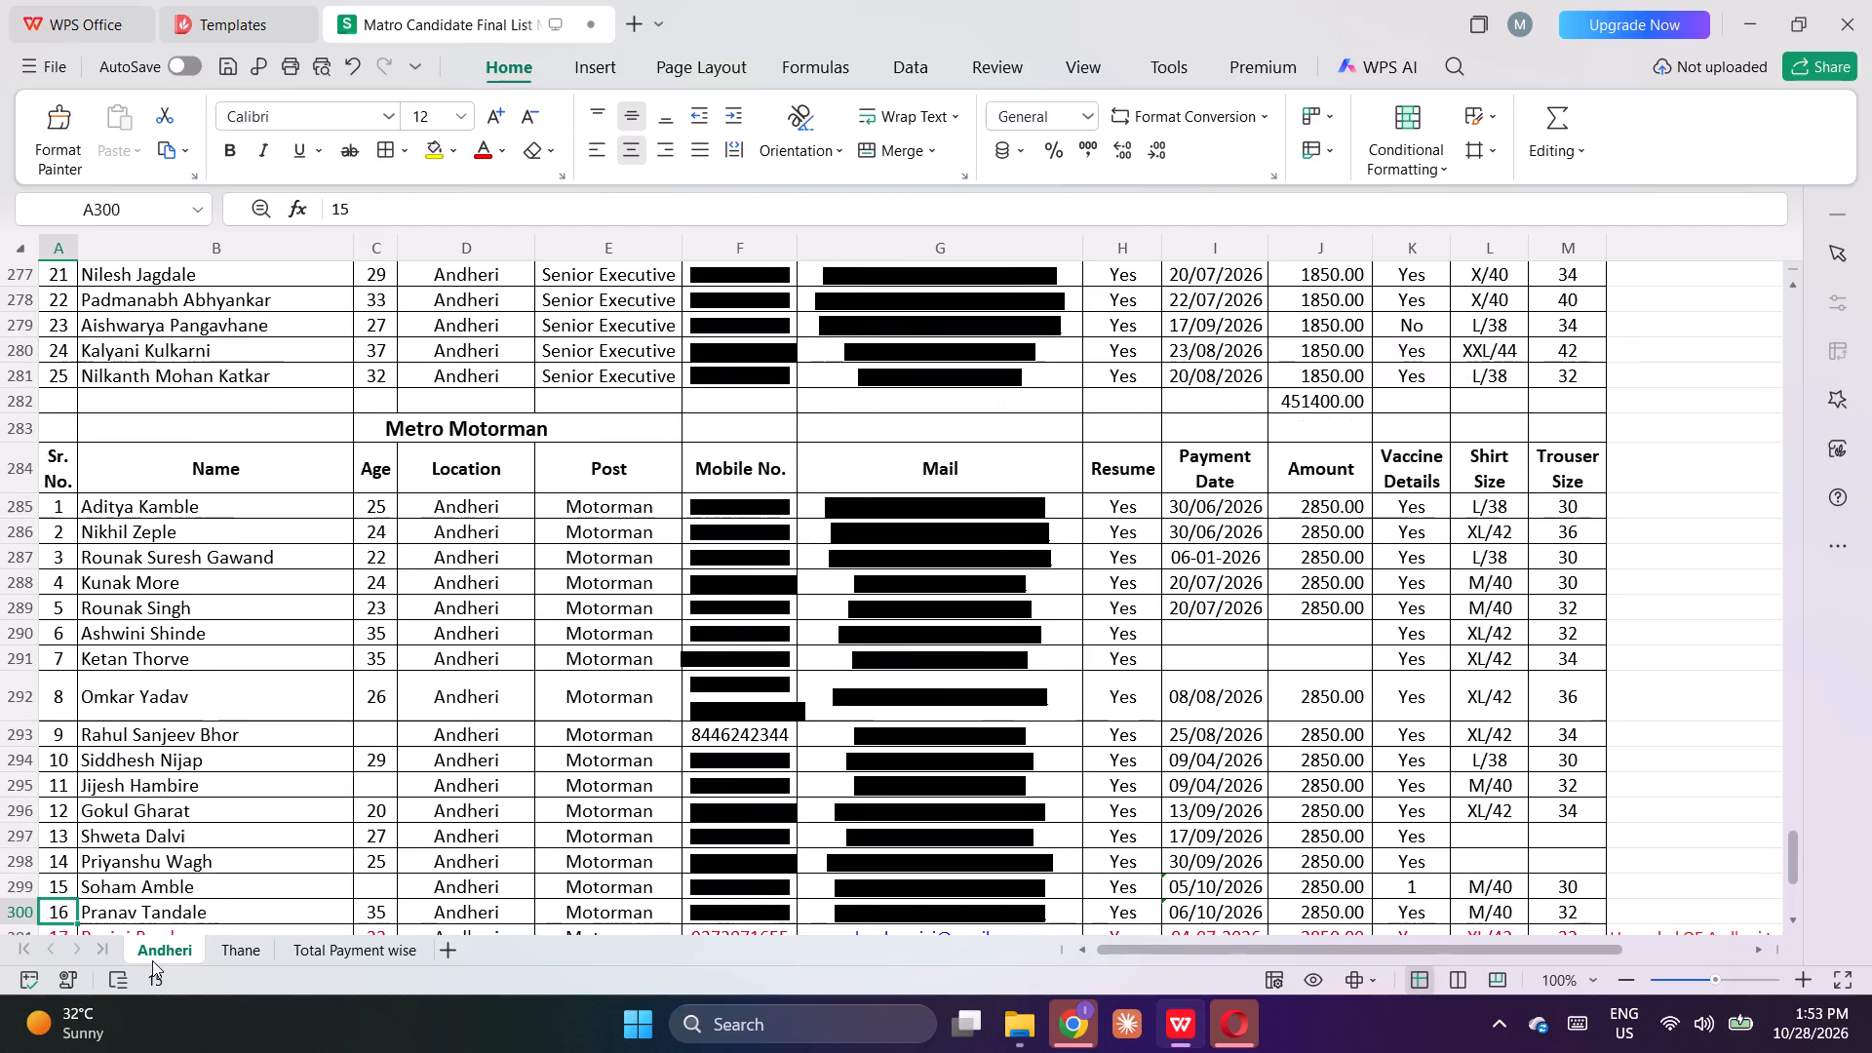
Look back up through the Metro Motorman entries to serial number 25 of the Senior Executive Andheri table.
{"action": "key", "text": "Up"}
{"action": "key", "text": "Up"}
{"action": "key", "text": "Up"}
{"action": "key", "text": "Up"}
{"action": "key", "text": "Up"}
{"action": "key", "text": "Up"}
{"action": "key", "text": "Up"}
{"action": "key", "text": "Up"}
{"action": "key", "text": "Up"}
{"action": "key", "text": "Up"}
{"action": "key", "text": "Up"}
{"action": "key", "text": "Up"}
{"action": "key", "text": "Up"}
{"action": "key", "text": "Up"}
{"action": "key", "text": "Up"}
{"action": "key", "text": "Up"}
{"action": "key", "text": "Up"}
{"action": "key", "text": "Up"}
{"action": "key", "text": "Up"}
{"action": "key", "text": "Up"}
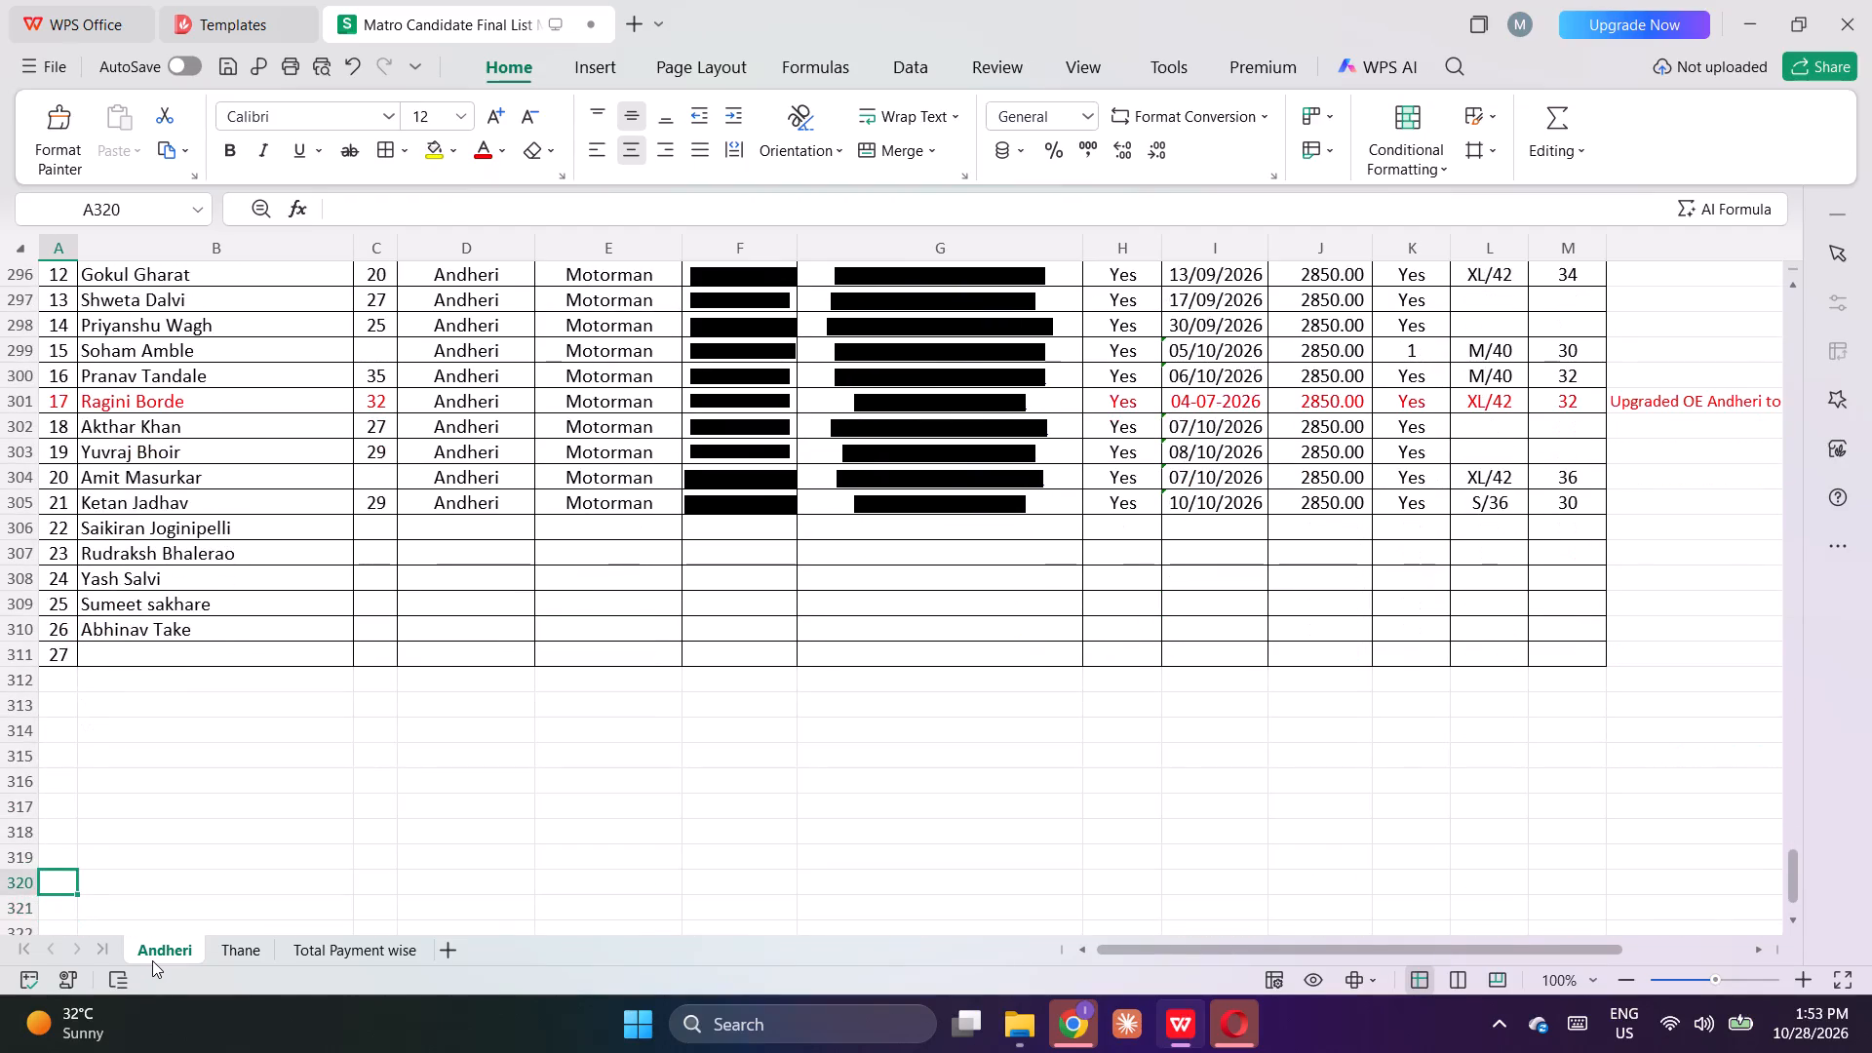
{"action": "key", "text": "Up"}
{"action": "key", "text": "Up"}
{"action": "key", "text": "Up"}
{"action": "key", "text": "Up"}
{"action": "key", "text": "Up"}
{"action": "key", "text": "Up"}
{"action": "key", "text": "Up"}
{"action": "key", "text": "Up"}
{"action": "key", "text": "Up"}
{"action": "key", "text": "Up"}
{"action": "key", "text": "Up"}
{"action": "key", "text": "Up"}
{"action": "key", "text": "Up"}
{"action": "key", "text": "Up"}
{"action": "key", "text": "Up"}
{"action": "key", "text": "Up"}
{"action": "key", "text": "Up"}
{"action": "key", "text": "Up"}
{"action": "key", "text": "Up"}
{"action": "key", "text": "Up"}
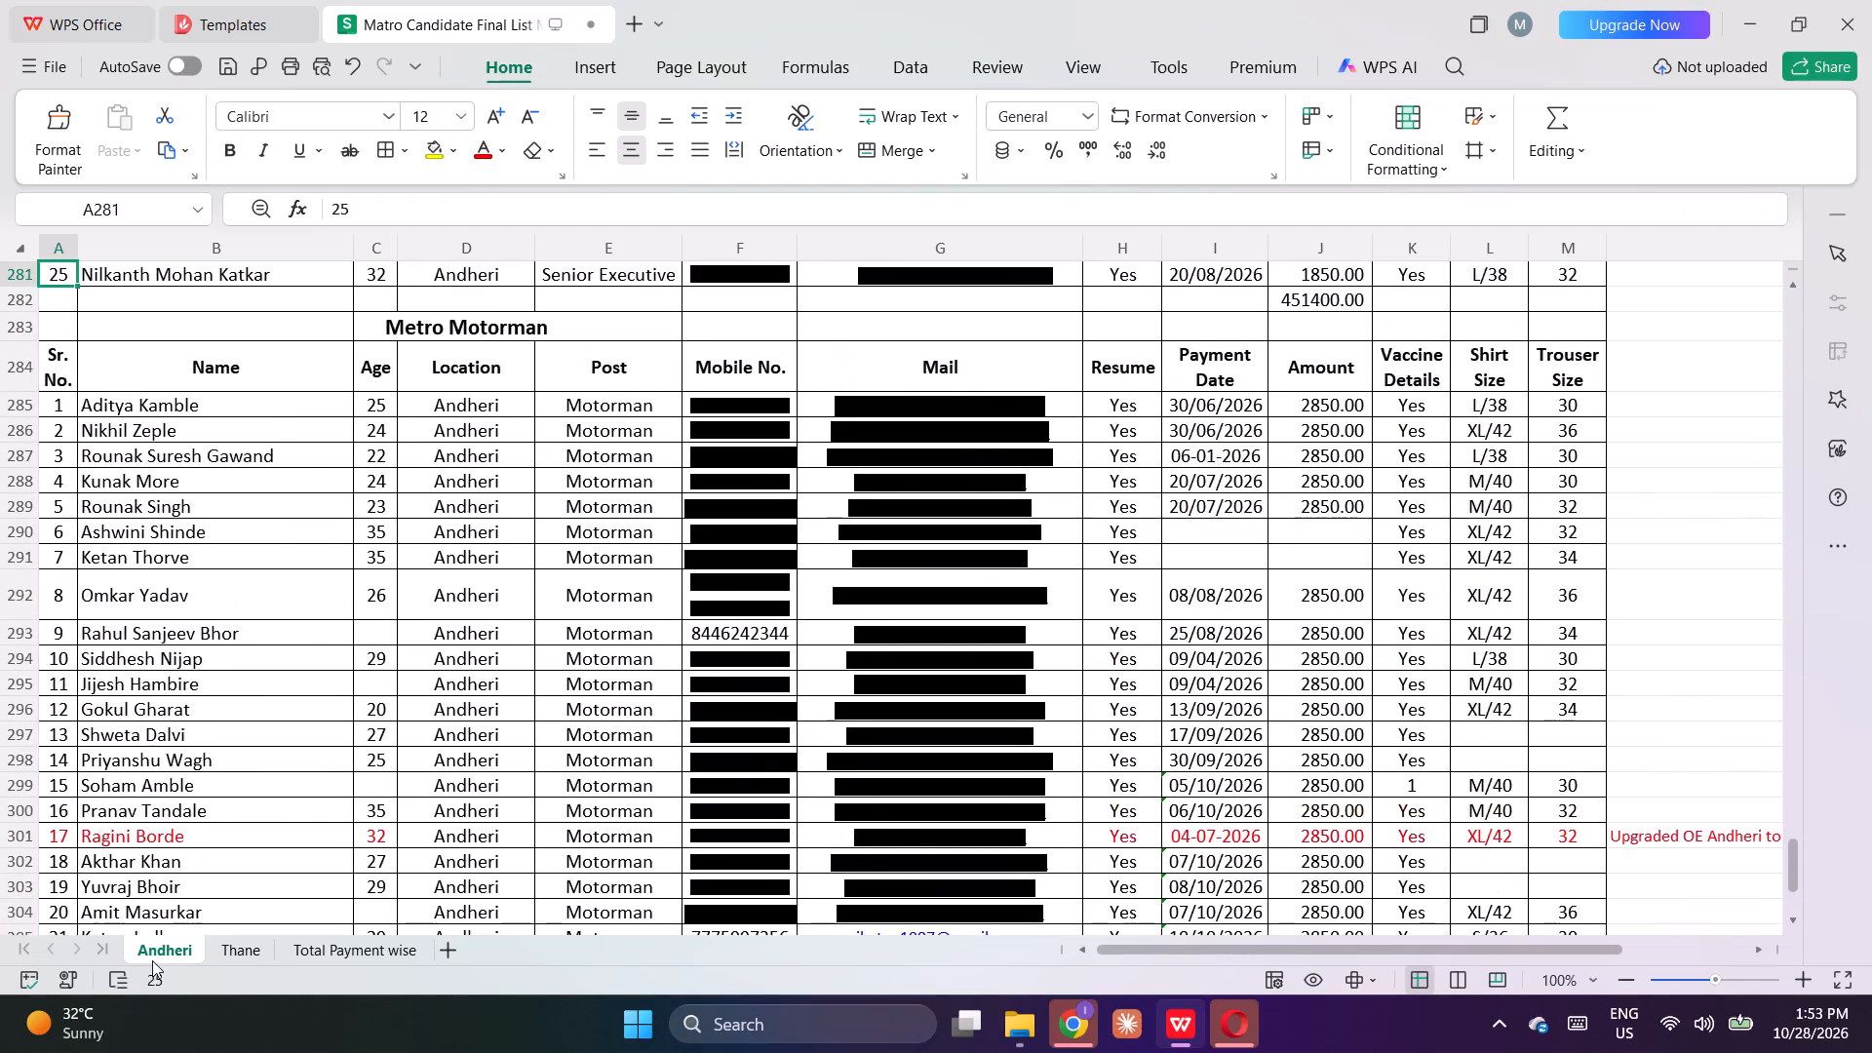
Look back up through the Senior Executive Andheri table towards the empty rows above its heading.
{"action": "key", "text": "Up"}
{"action": "key", "text": "Up"}
{"action": "key", "text": "Up"}
{"action": "key", "text": "Up"}
{"action": "key", "text": "Up"}
{"action": "key", "text": "Up"}
{"action": "key", "text": "Up"}
{"action": "key", "text": "Up"}
{"action": "key", "text": "Up"}
{"action": "key", "text": "Up"}
{"action": "key", "text": "Up"}
{"action": "key", "text": "Up"}
{"action": "key", "text": "Up"}
{"action": "key", "text": "Up"}
{"action": "key", "text": "Up"}
{"action": "key", "text": "Up"}
{"action": "key", "text": "Up"}
{"action": "key", "text": "Up"}
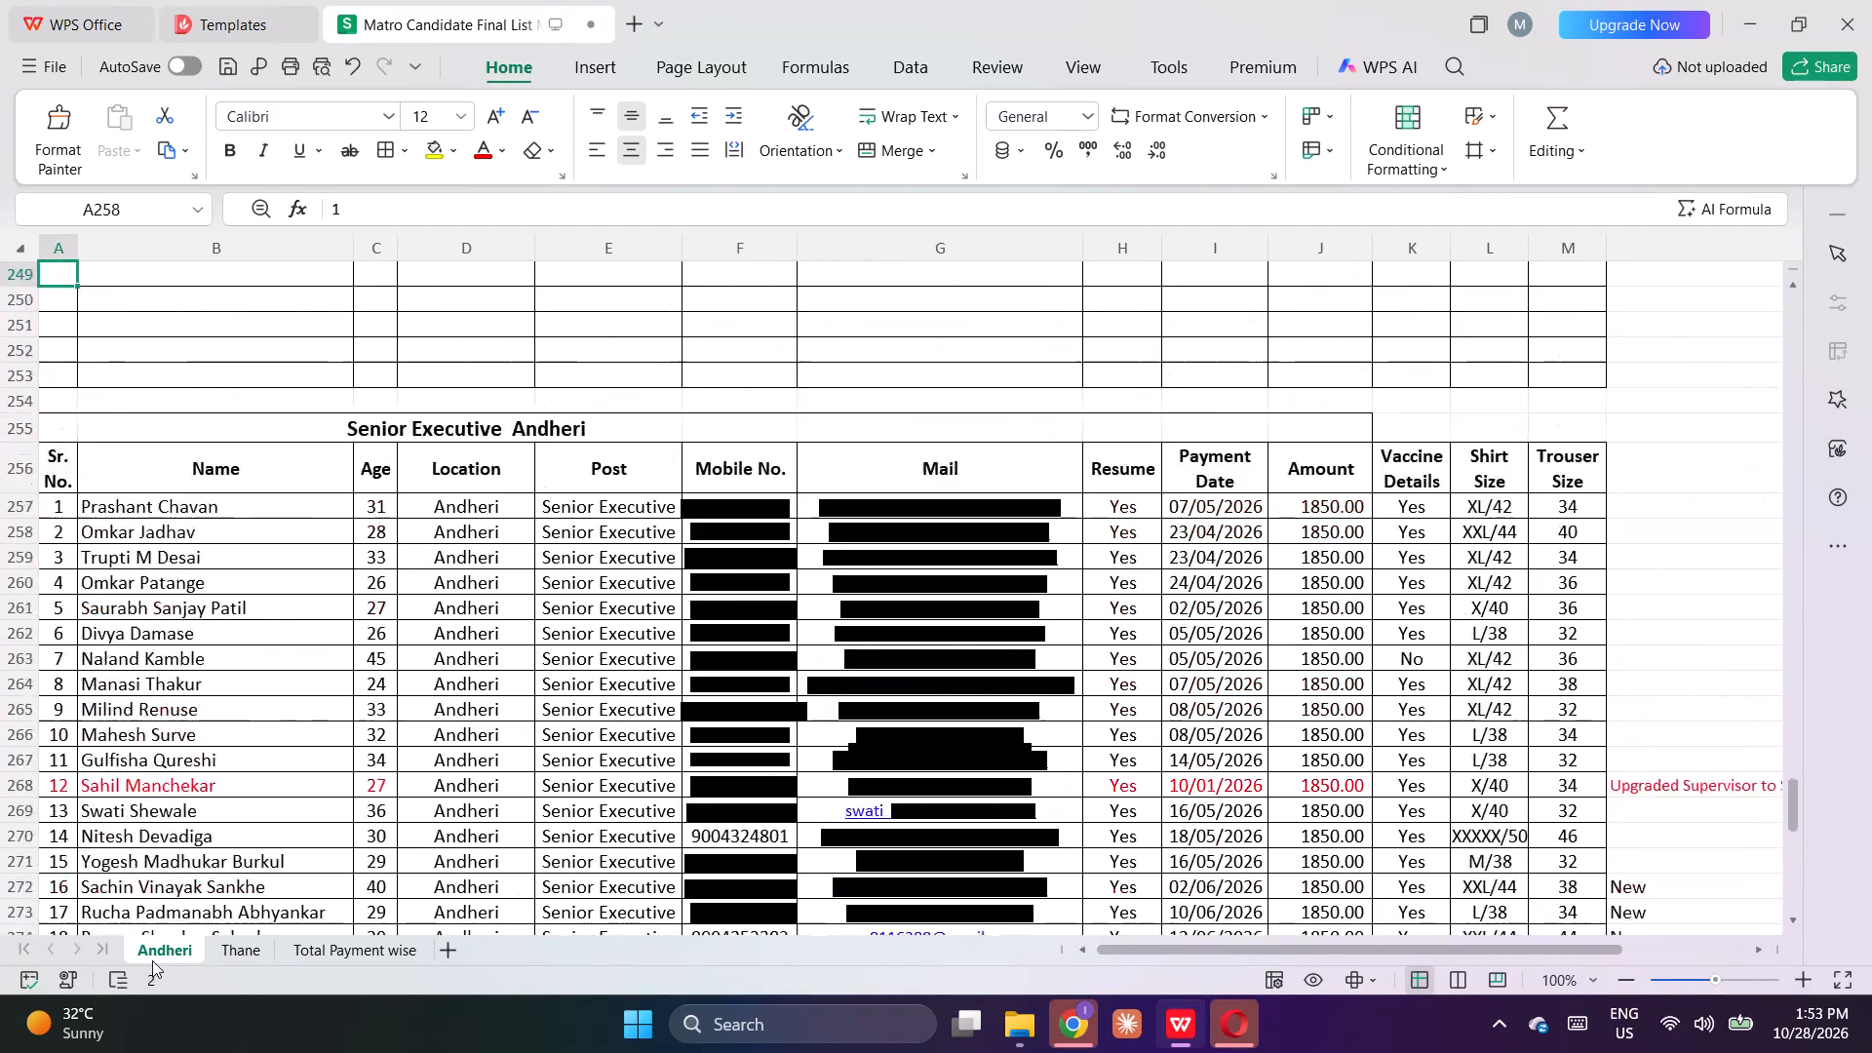
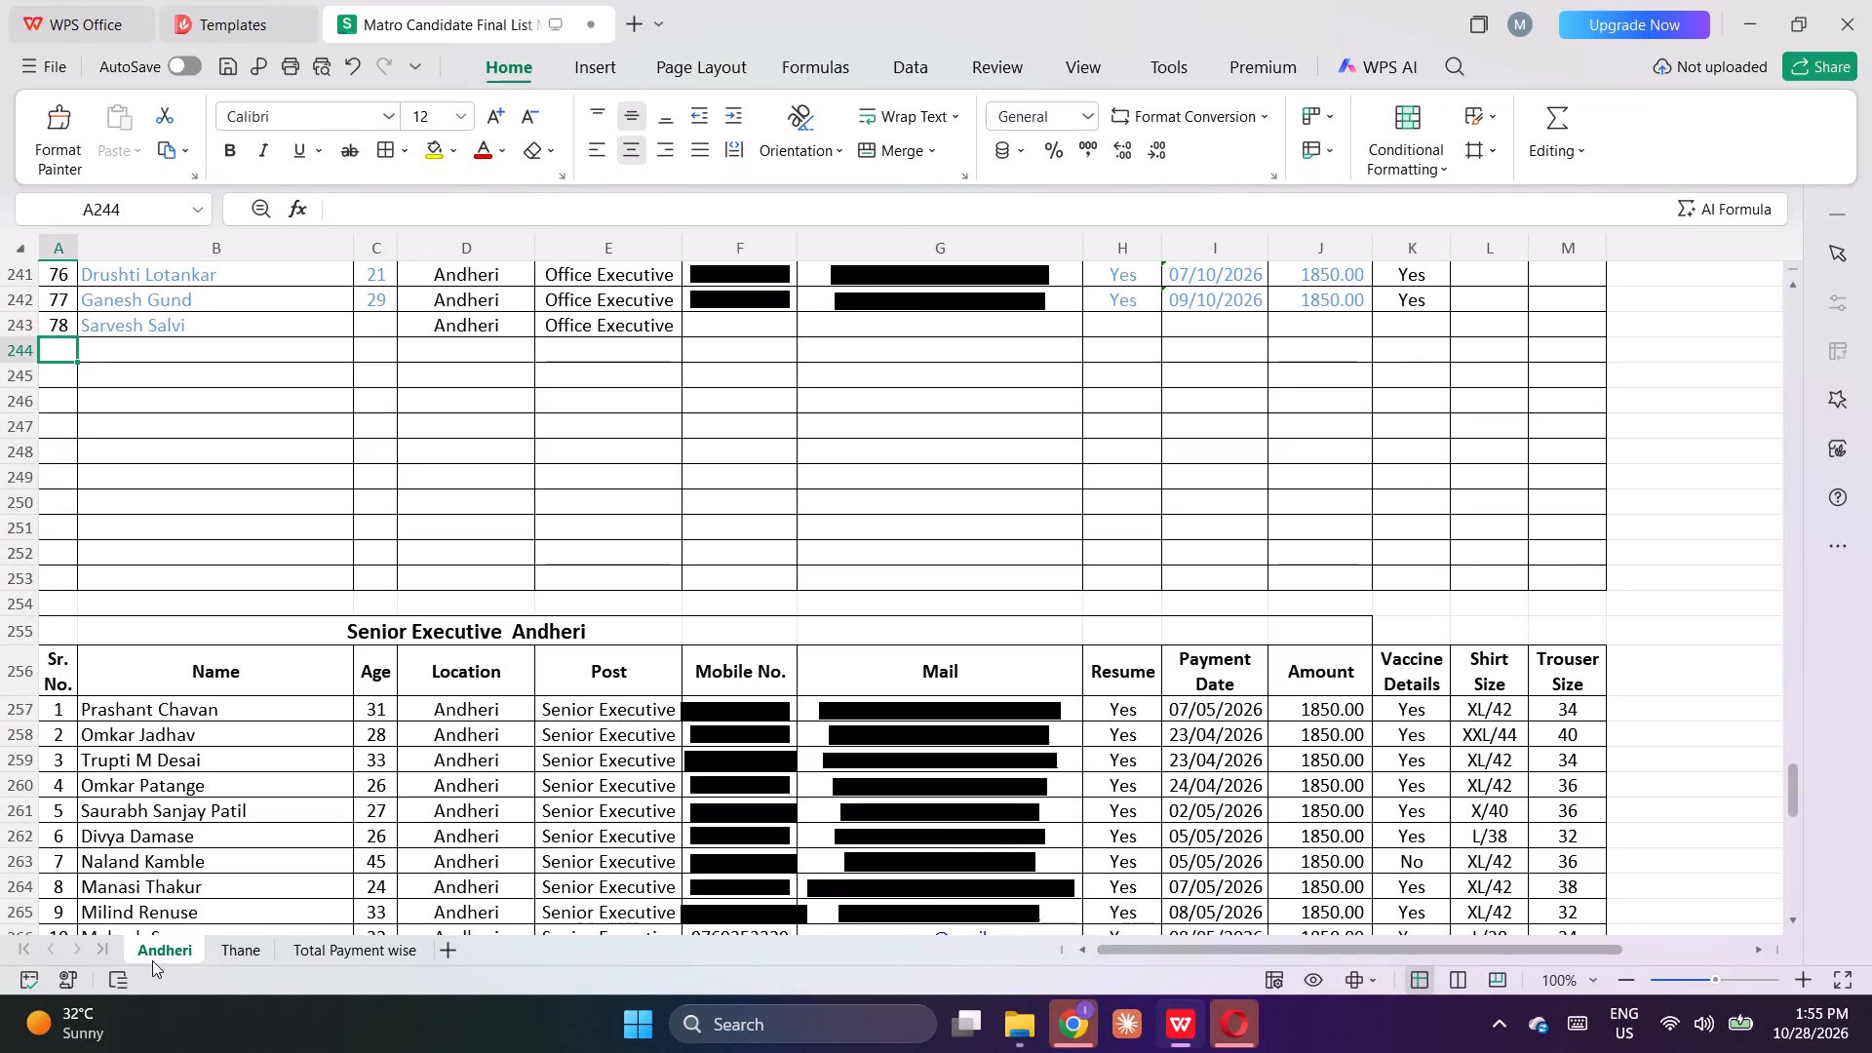
Look down through the Senior Executive Andheri table and on into the first Metro Motorman entries.
{"action": "key", "text": "Down"}
{"action": "key", "text": "Down"}
{"action": "key", "text": "Down"}
{"action": "key", "text": "Down"}
{"action": "key", "text": "Down"}
{"action": "key", "text": "Down"}
{"action": "key", "text": "Down"}
{"action": "key", "text": "Down"}
{"action": "key", "text": "Down"}
{"action": "key", "text": "Down"}
{"action": "key", "text": "Down"}
{"action": "key", "text": "Down"}
{"action": "key", "text": "Down"}
{"action": "key", "text": "Down"}
{"action": "key", "text": "Down"}
{"action": "key", "text": "Down"}
{"action": "key", "text": "Down"}
{"action": "key", "text": "Down"}
{"action": "key", "text": "Down"}
{"action": "key", "text": "Down"}
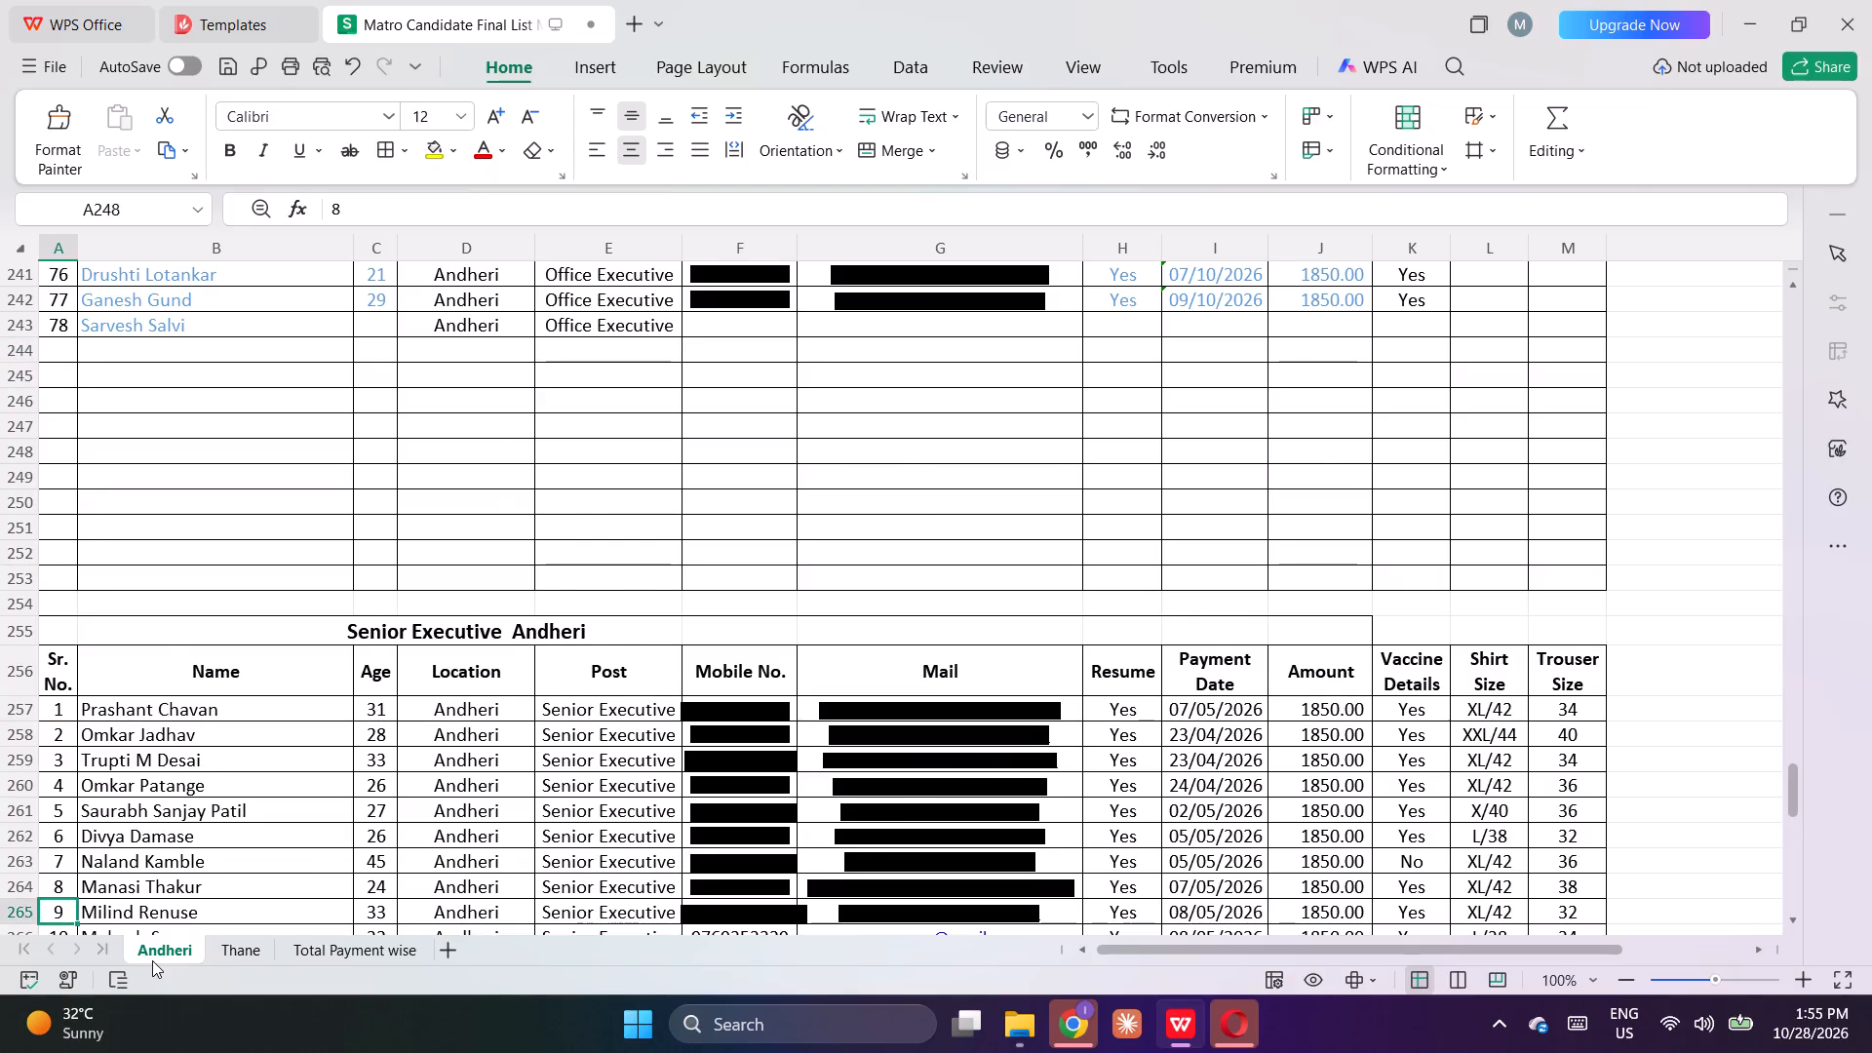
Look back up from the Metro Motorman entries to serial number 22 of the Senior Executive Andheri table.
{"action": "key", "text": "Up"}
{"action": "key", "text": "Up"}
{"action": "key", "text": "Up"}
{"action": "key", "text": "Up"}
{"action": "key", "text": "Up"}
{"action": "key", "text": "Up"}
{"action": "key", "text": "Up"}
{"action": "key", "text": "Up"}
{"action": "key", "text": "Up"}
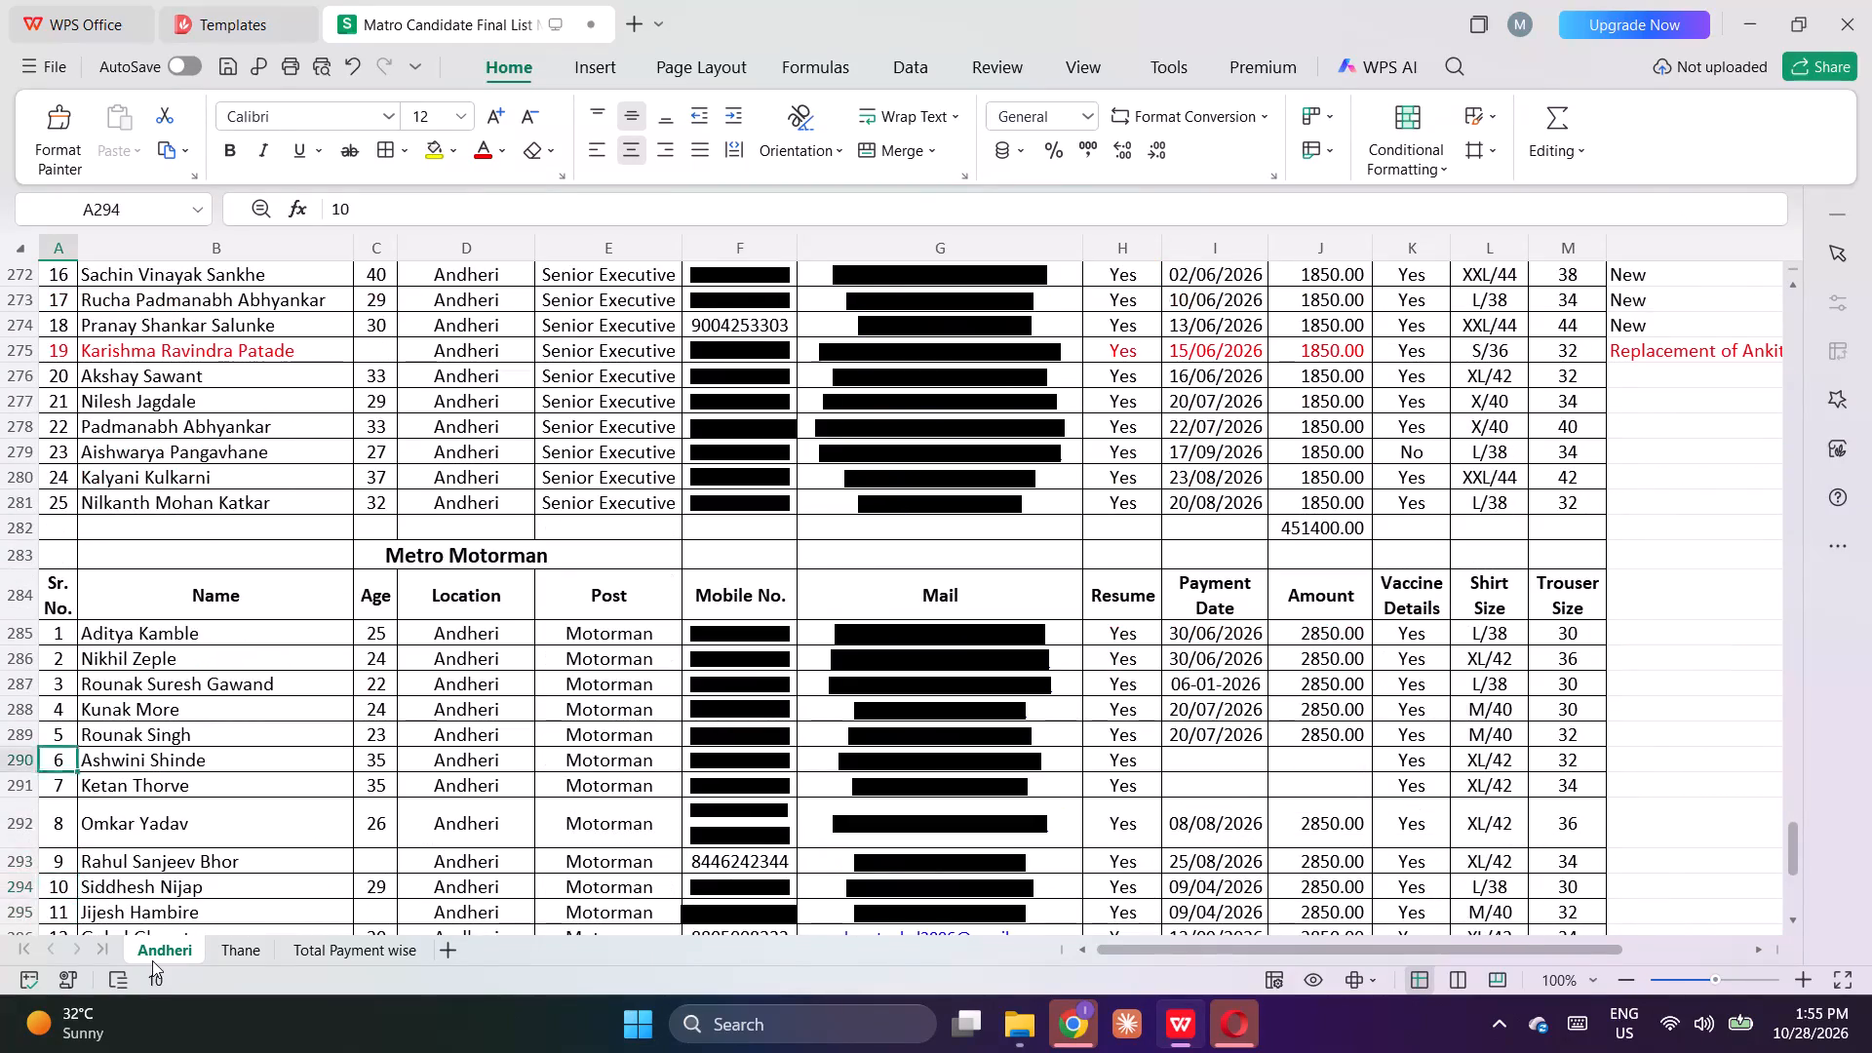
{"action": "key", "text": "Up"}
{"action": "key", "text": "Up"}
{"action": "key", "text": "Up"}
{"action": "key", "text": "Up"}
{"action": "key", "text": "Up"}
{"action": "key", "text": "Up"}
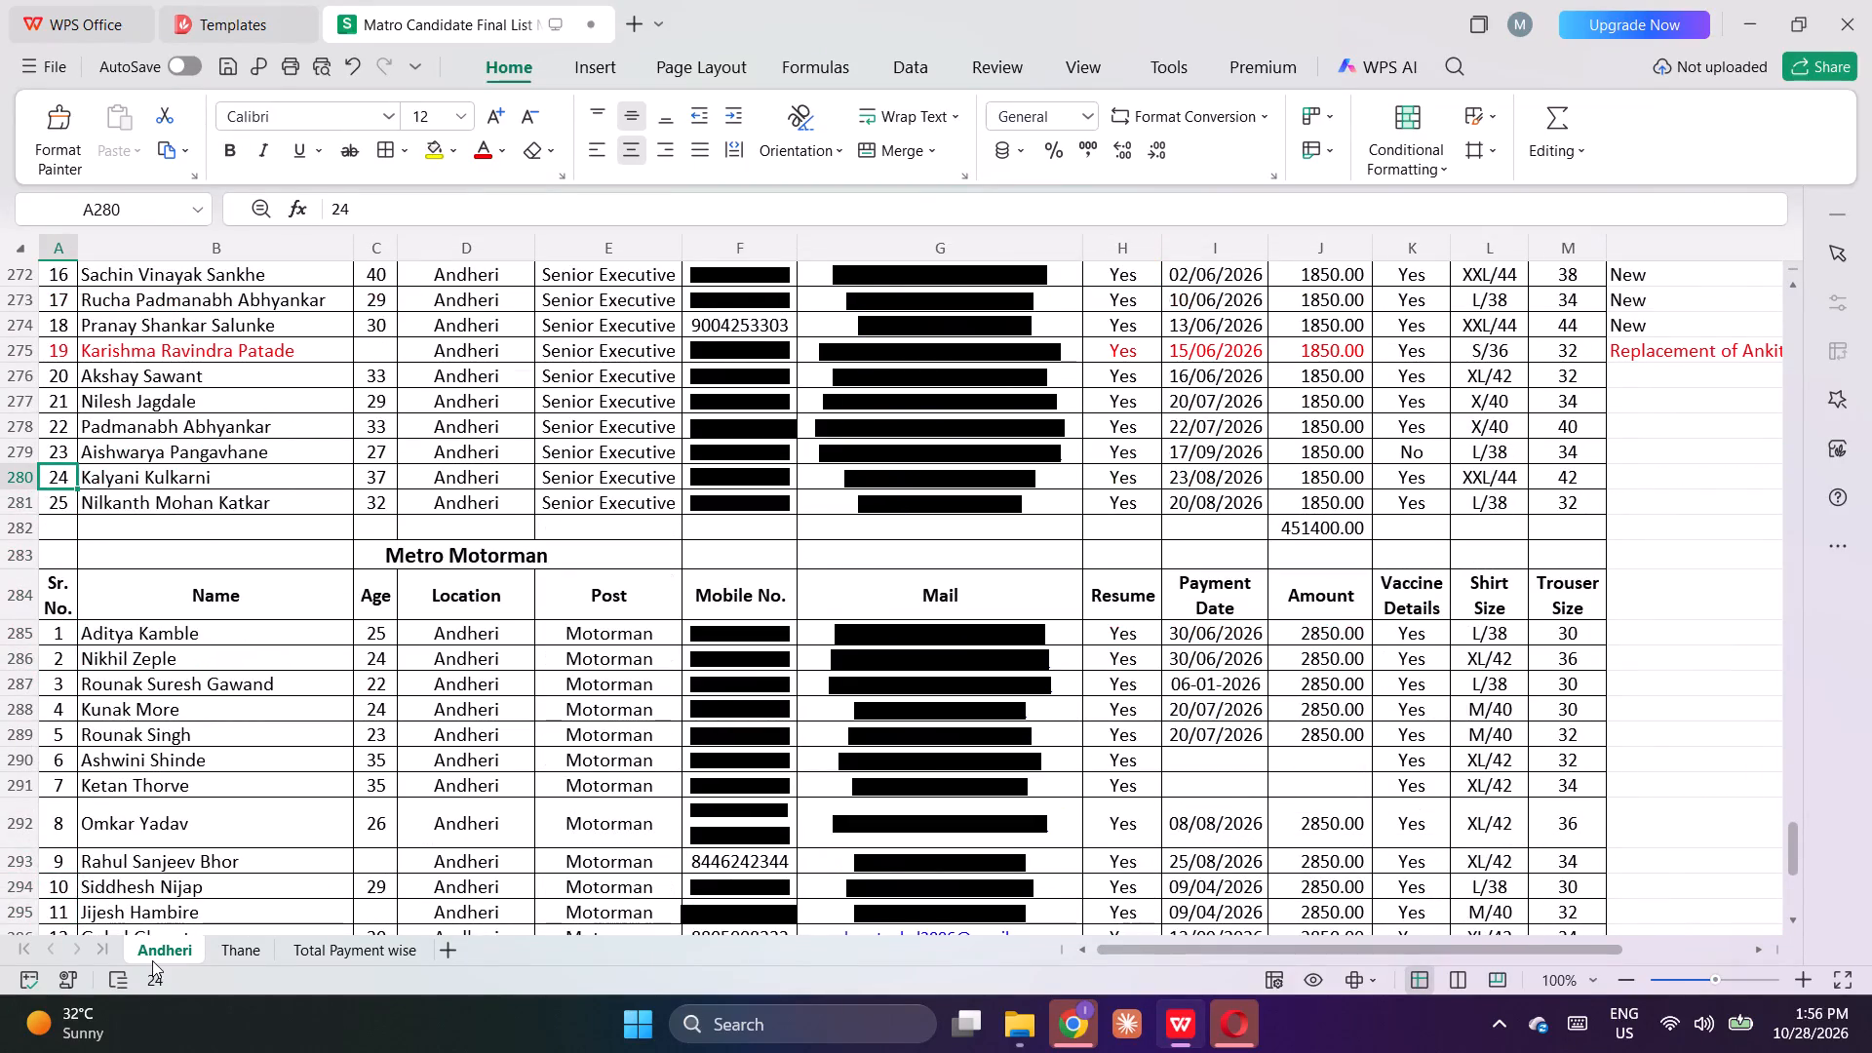
{"action": "key", "text": "Up"}
{"action": "key", "text": "Up"}
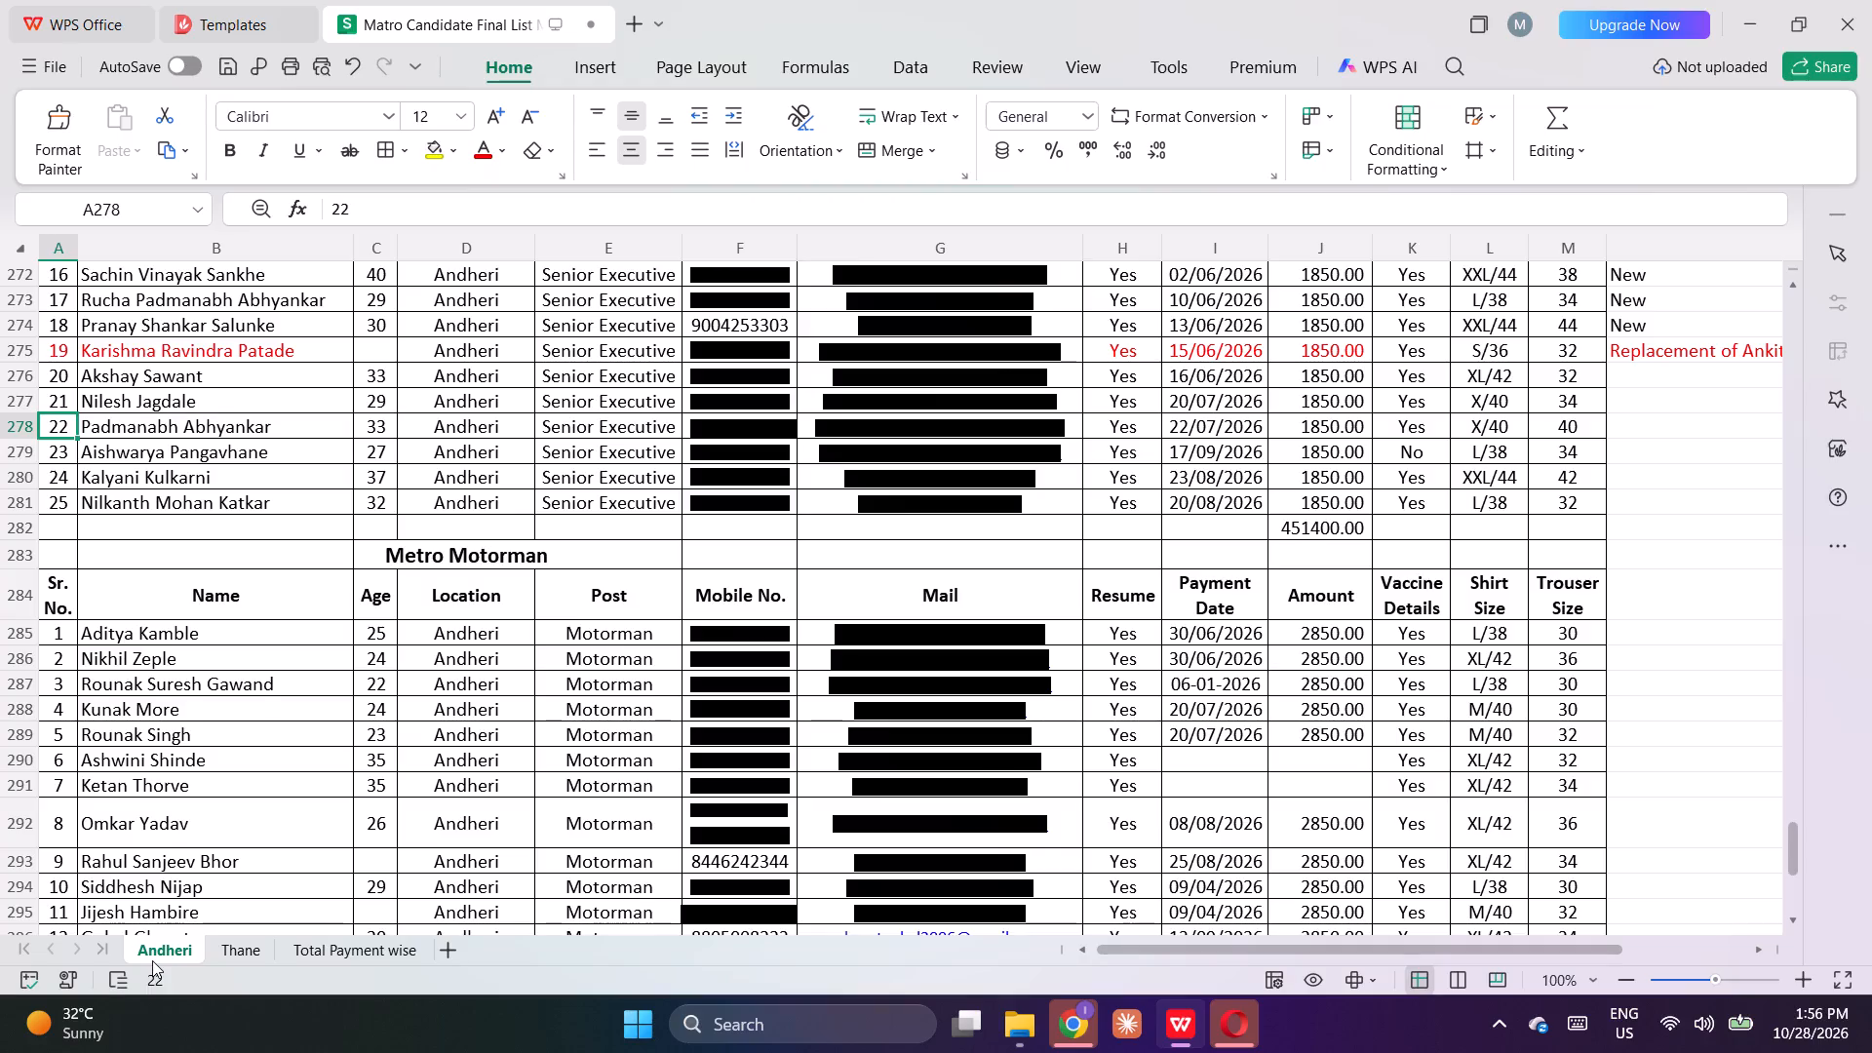
Insert 5 blank rows directly below serial number 25 of the Senior Executive Andheri table, above its total row 282.
{"action": "key", "text": "Down"}
{"action": "key", "text": "Down"}
{"action": "key", "text": "Down"}
{"action": "key", "text": "Down"}
{"action": "key", "text": "Down"}
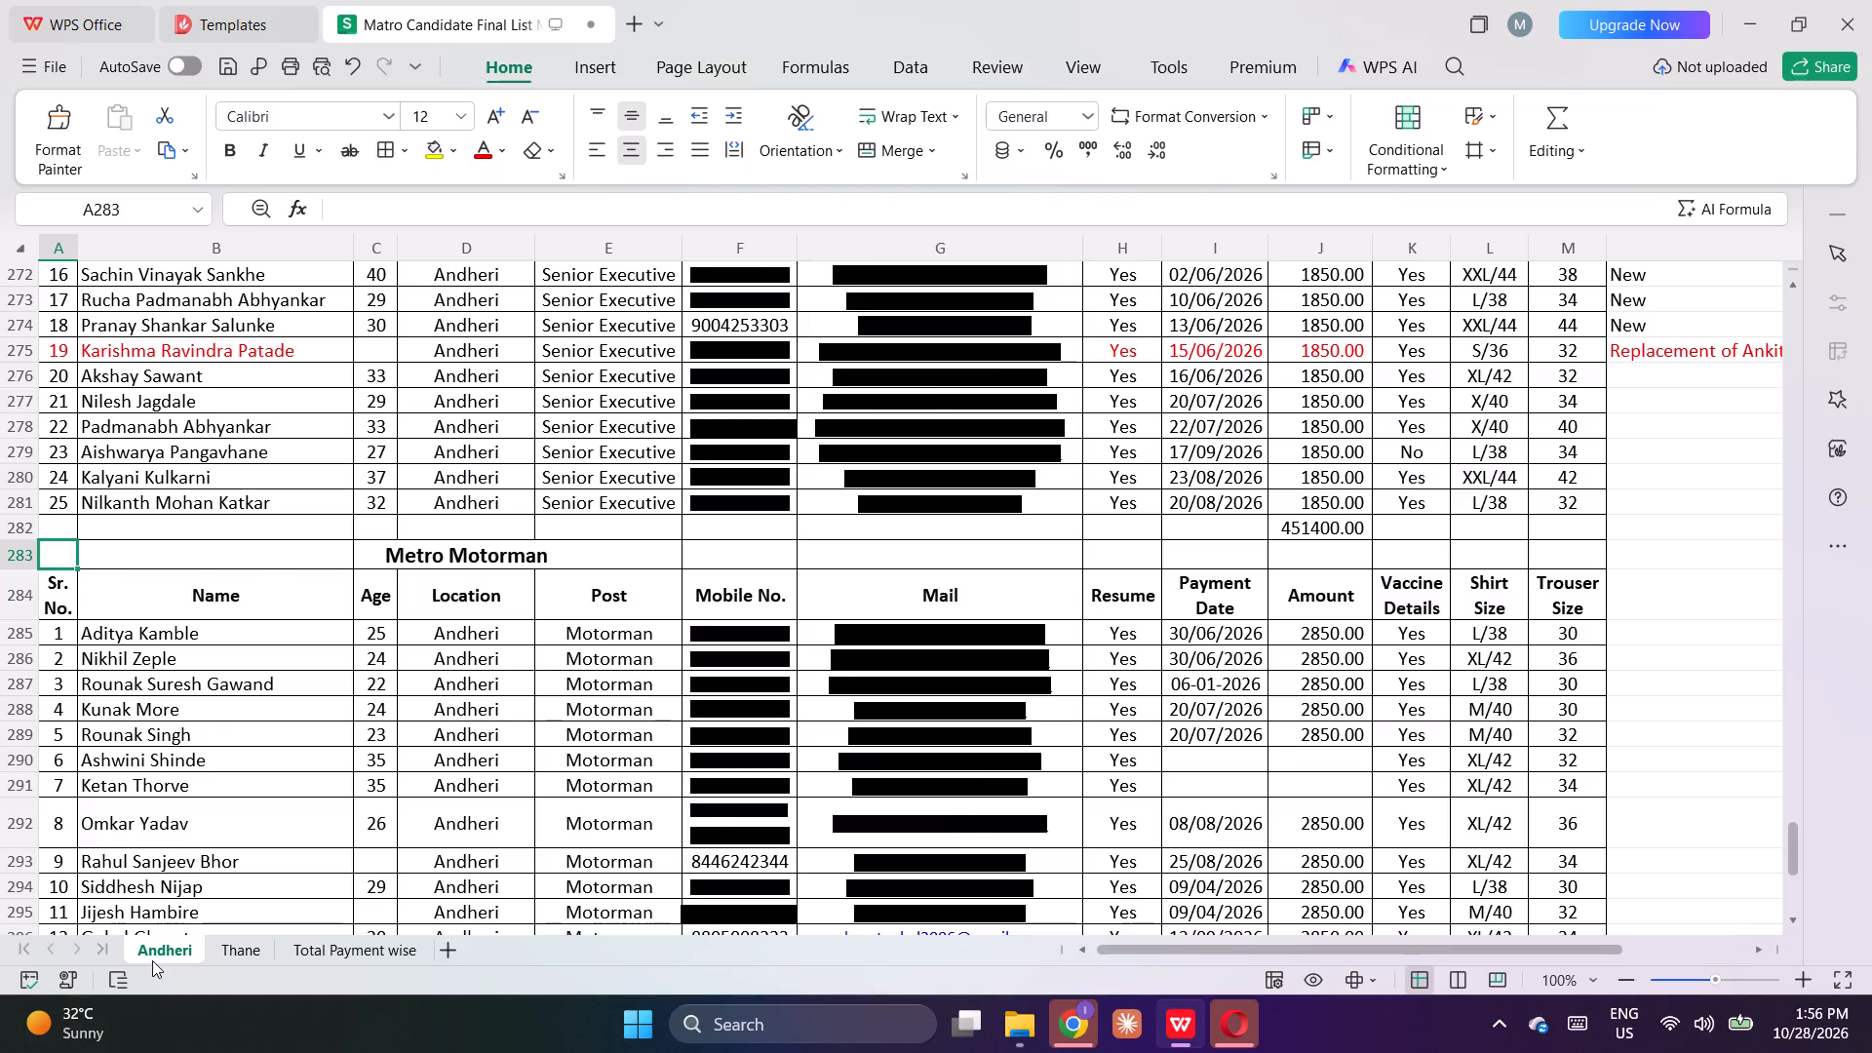
{"action": "key", "text": "Up"}
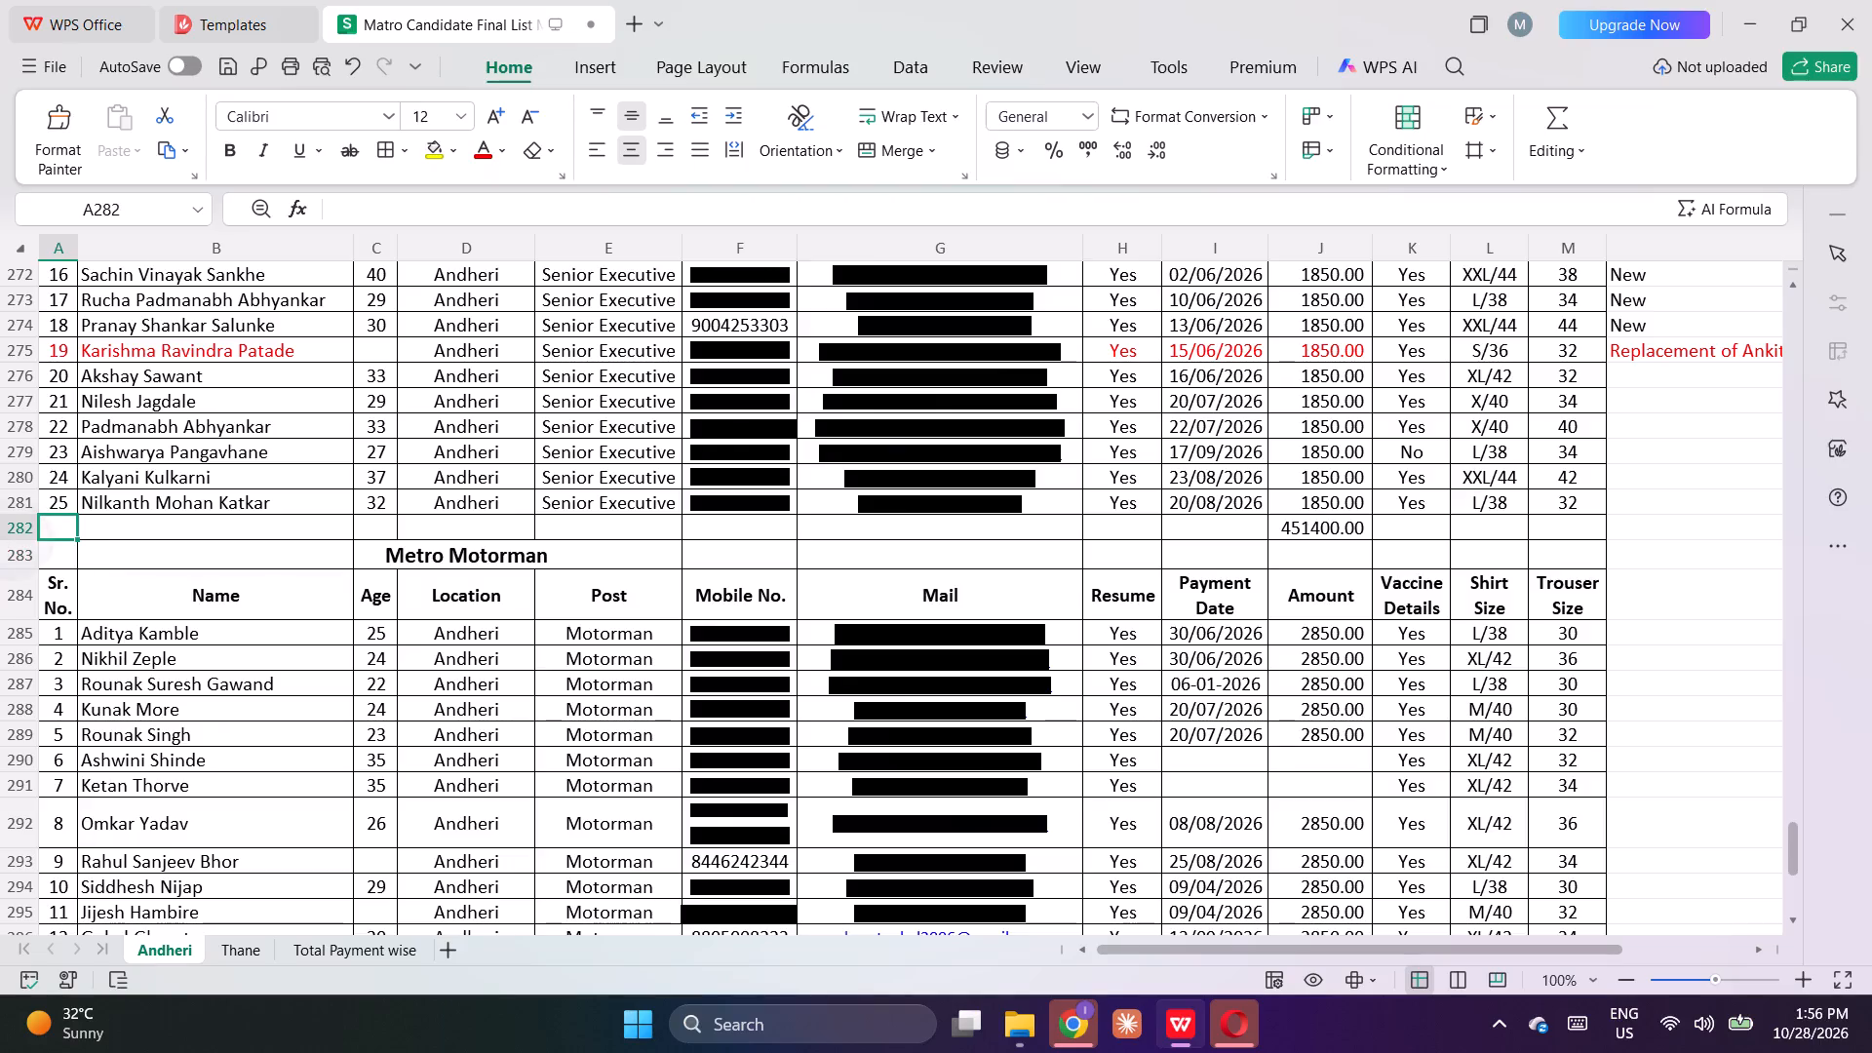
{"action": "left_click", "coordinate": [13, 539]}
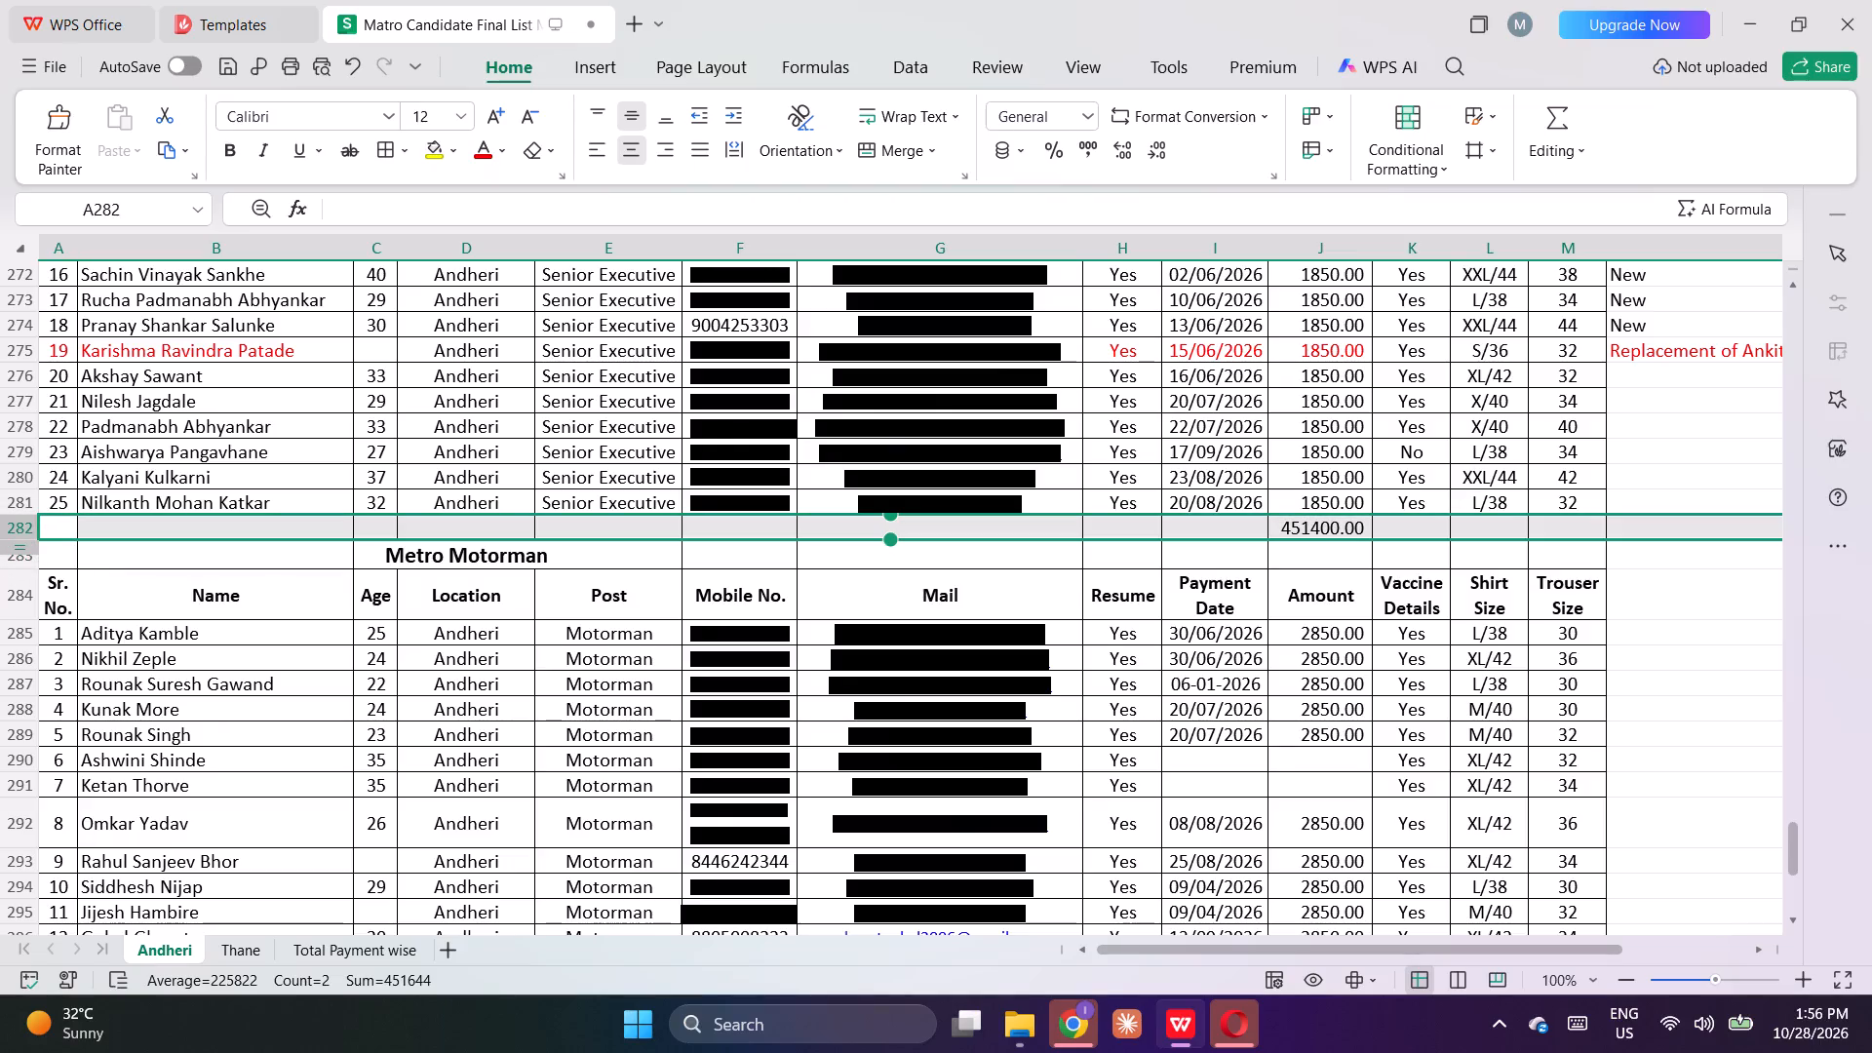
{"action": "scroll", "coordinate": [13, 539], "scroll_direction": "left", "scroll_amount": 1}
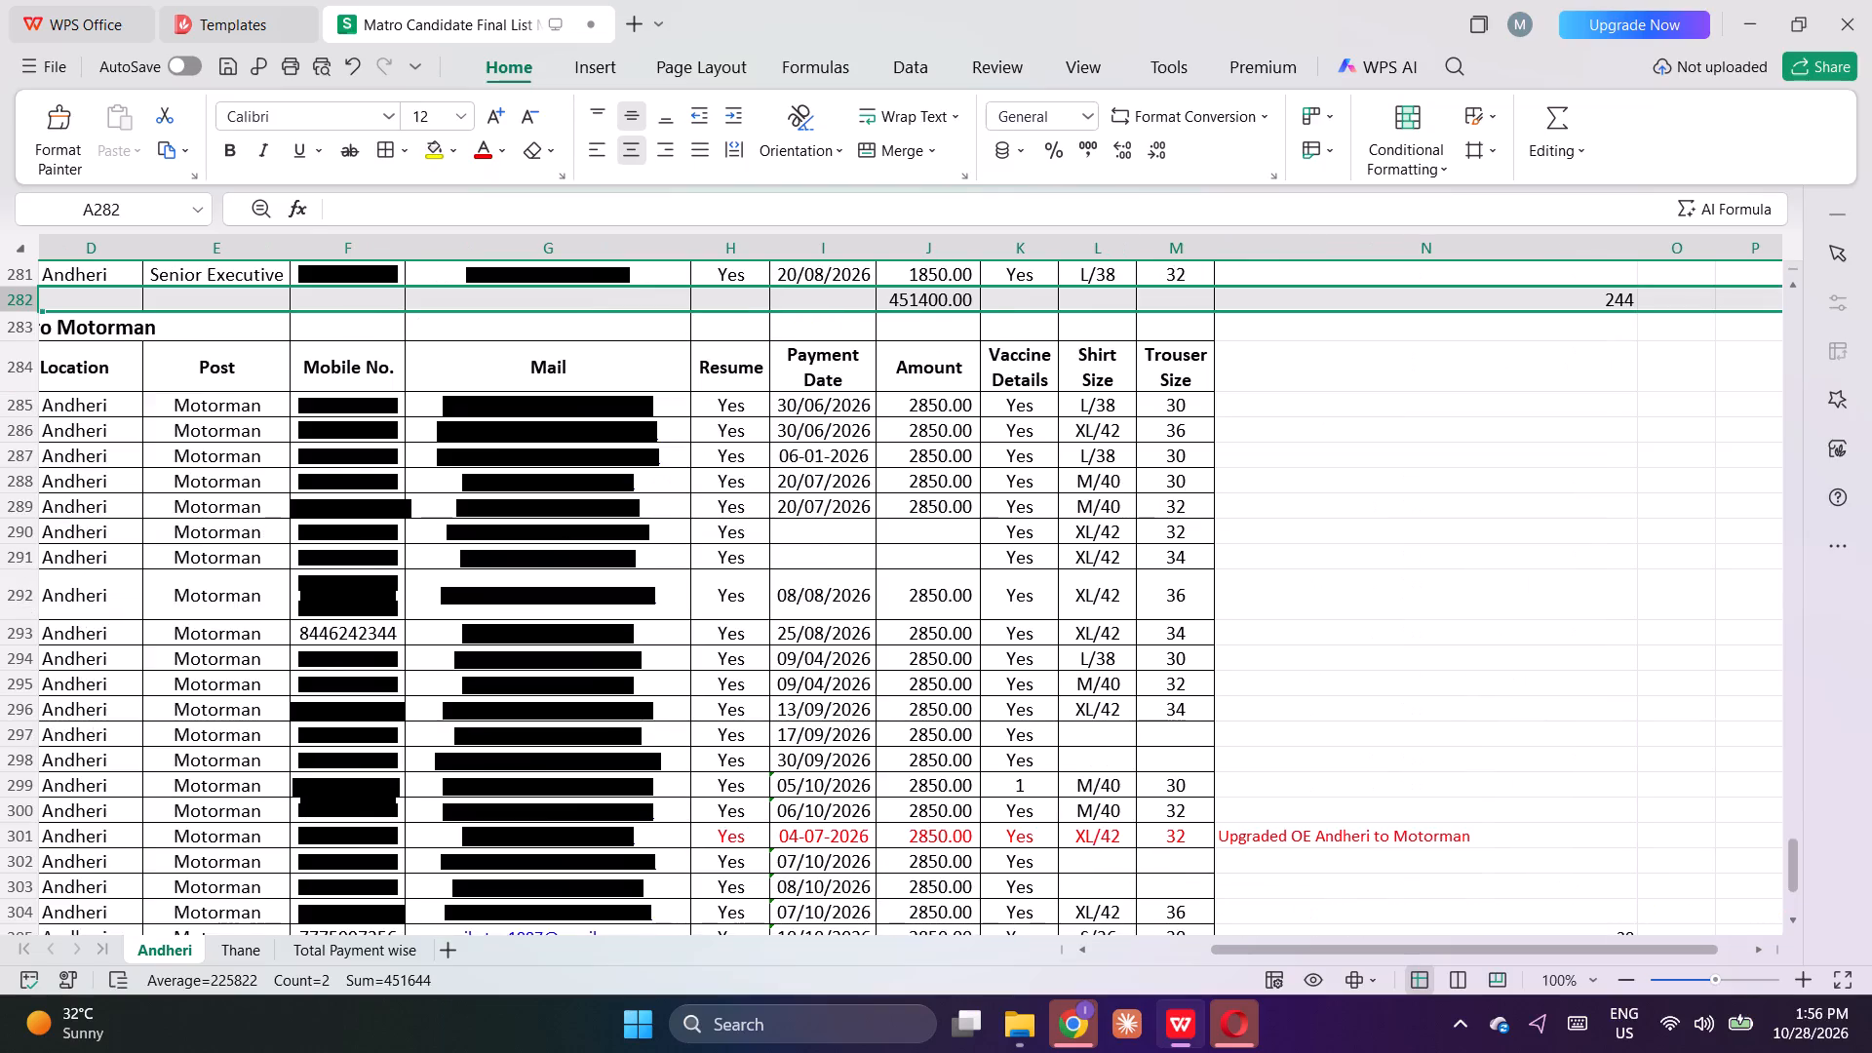
{"action": "key", "text": "Left"}
{"action": "key", "text": "Left"}
{"action": "key", "text": "Left"}
{"action": "key", "text": "Left"}
{"action": "key", "text": "Left"}
{"action": "key", "text": "Left"}
{"action": "key", "text": "Left"}
{"action": "key", "text": "Left"}
{"action": "key", "text": "Left"}
{"action": "key", "text": "Left"}
{"action": "key", "text": "Left"}
{"action": "key", "text": "Left"}
{"action": "key", "text": "Left"}
{"action": "key", "text": "Left"}
{"action": "key", "text": "Left"}
{"action": "key", "text": "Left"}
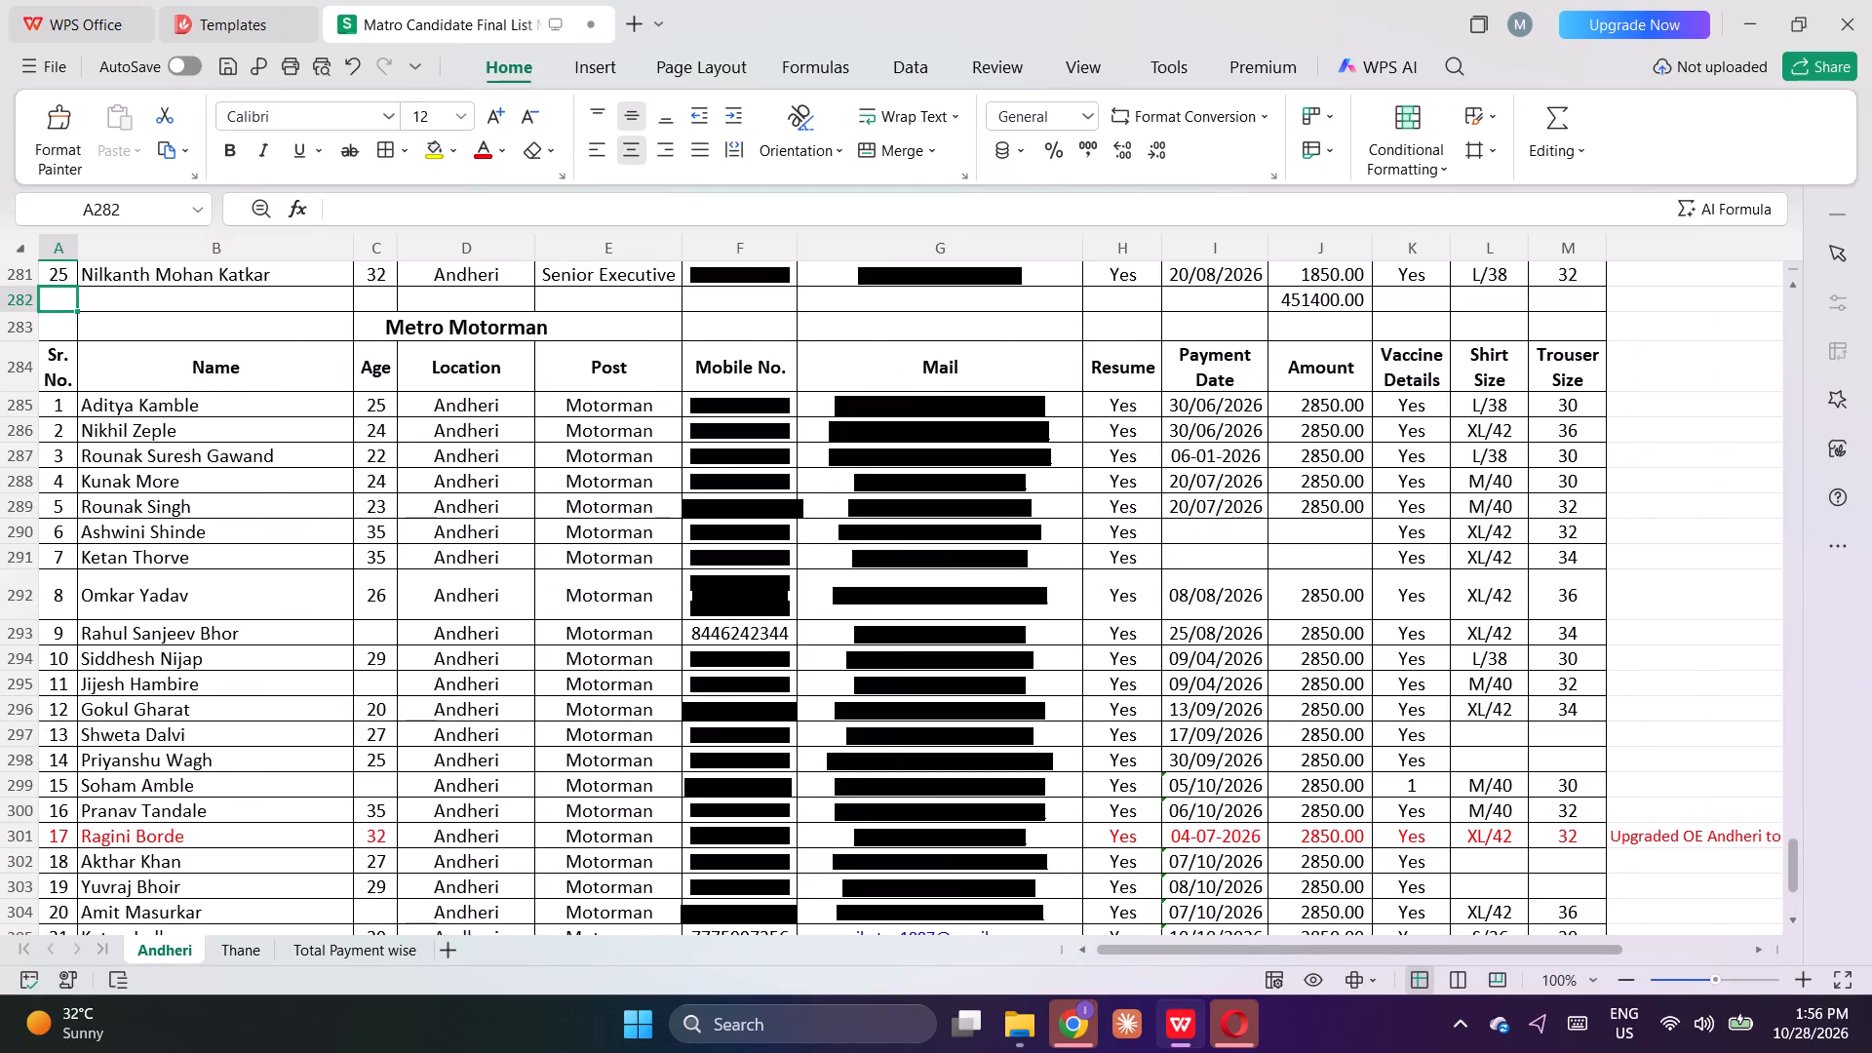
{"action": "right_click", "coordinate": [19, 295]}
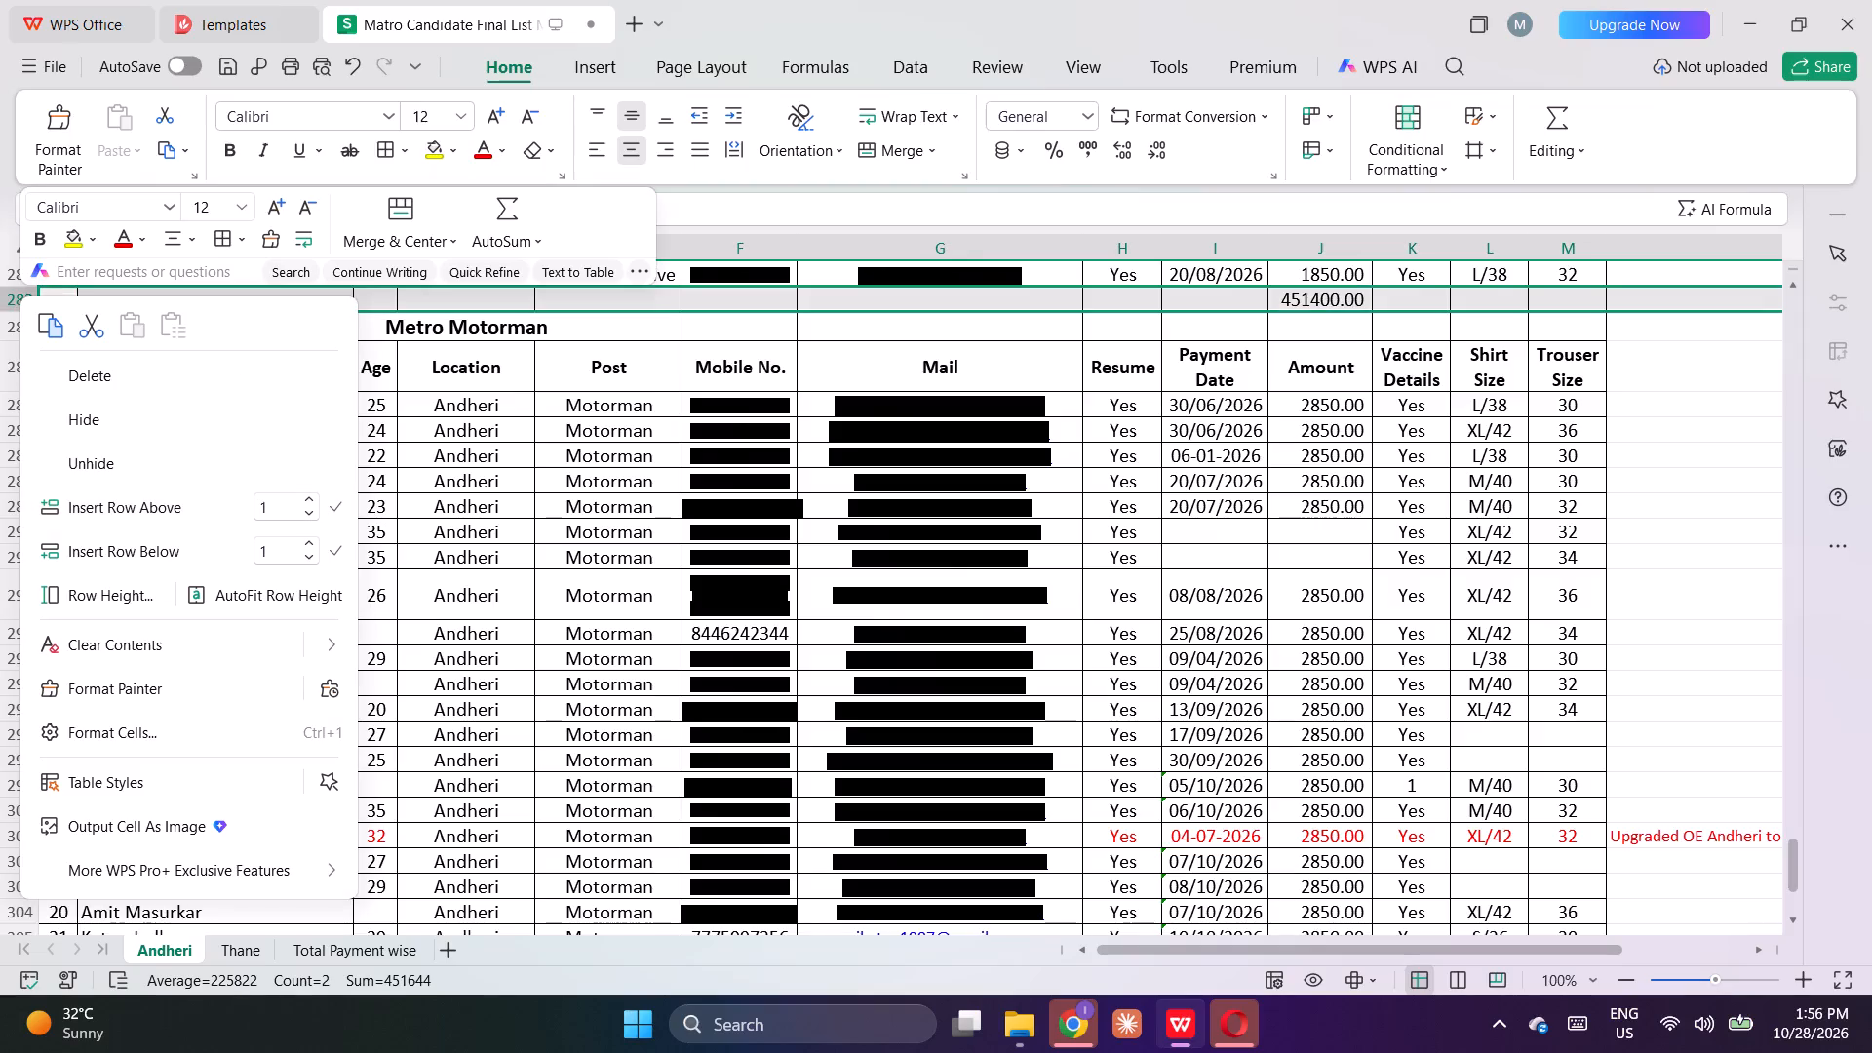
{"action": "triple_click", "coordinate": [309, 498]}
{"action": "left_click", "coordinate": [309, 498]}
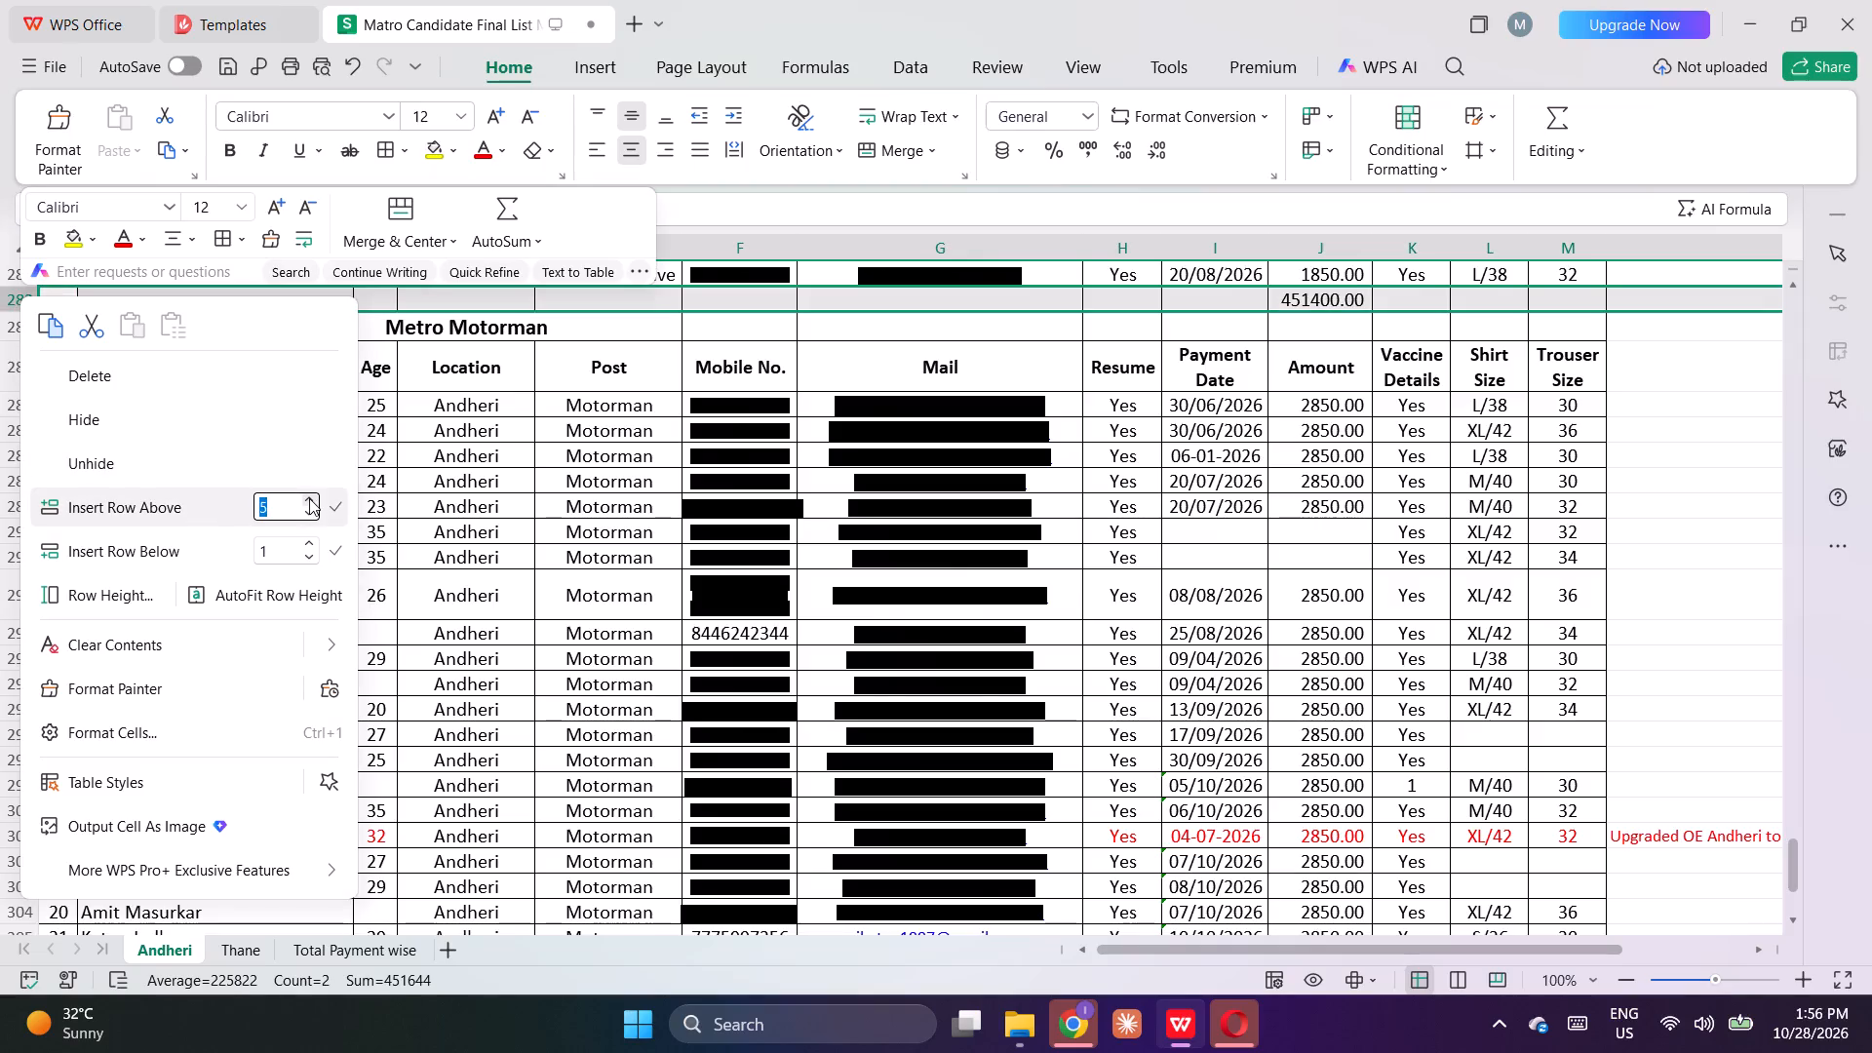
{"action": "left_click", "coordinate": [309, 498]}
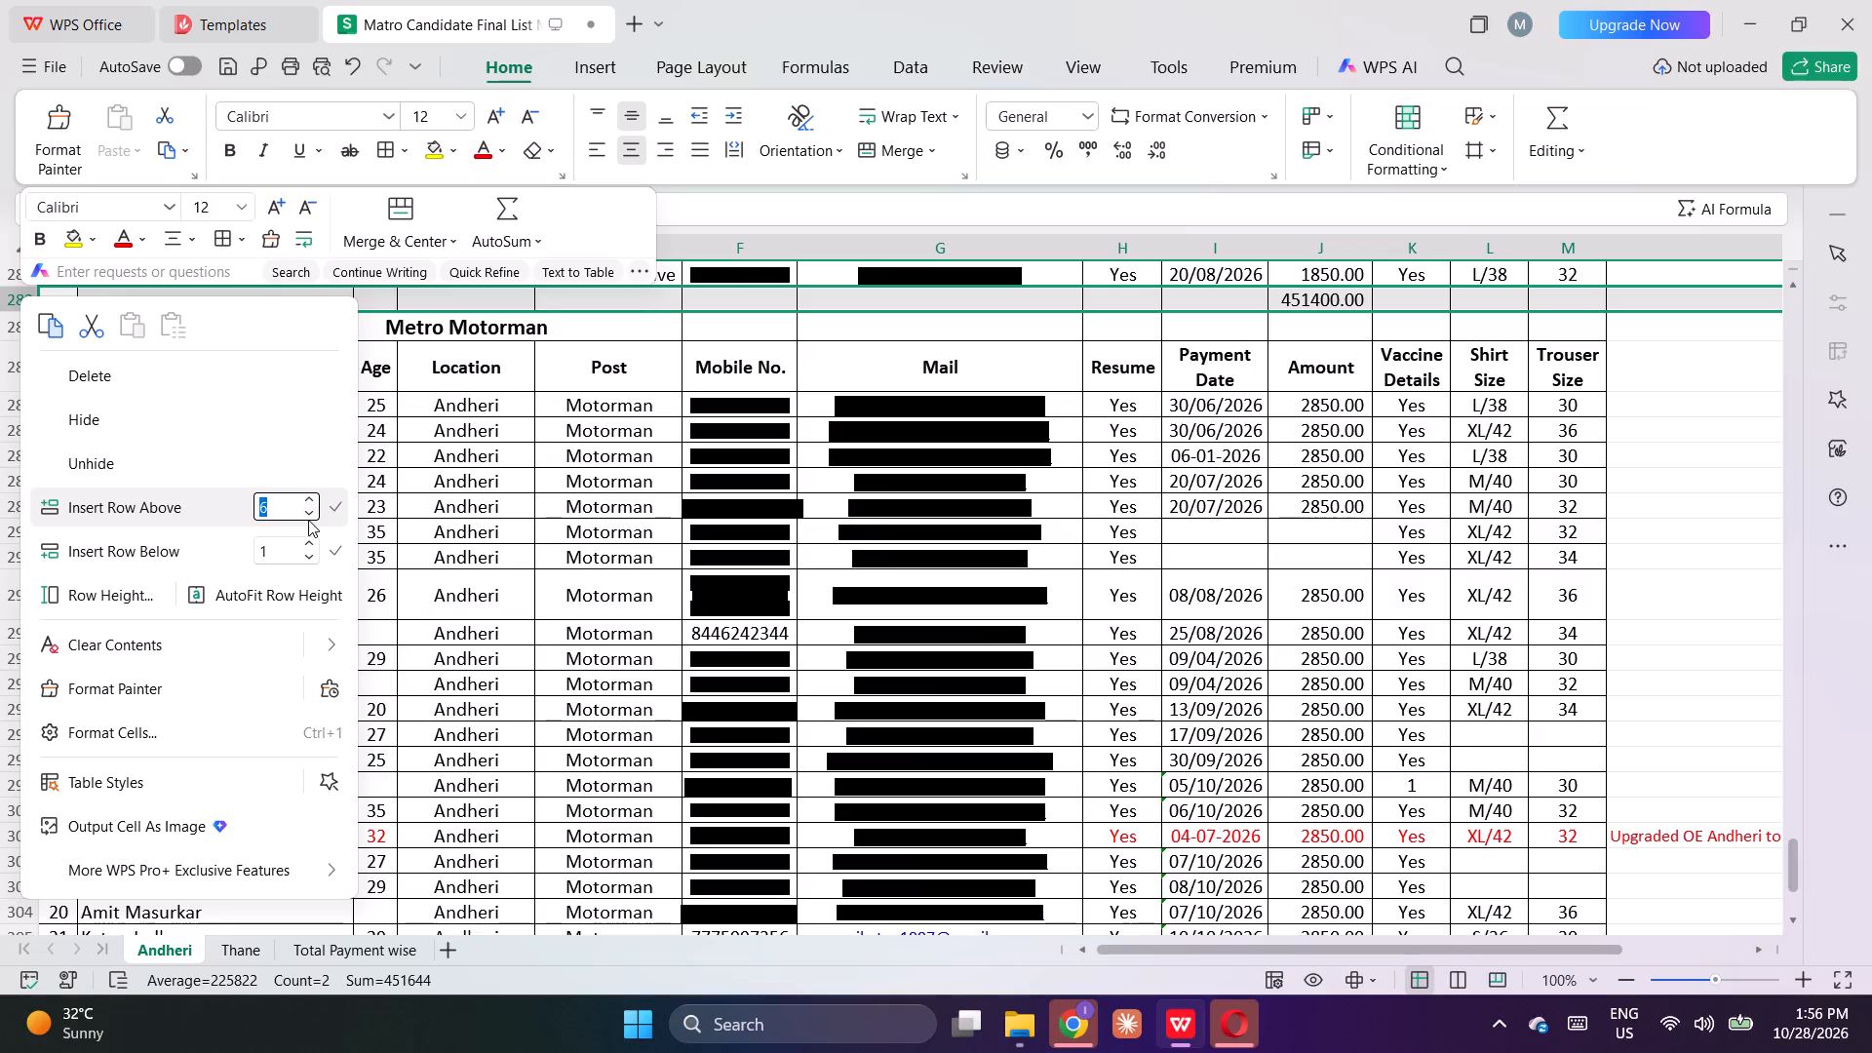
{"action": "left_click", "coordinate": [306, 512]}
{"action": "key", "text": "Return"}
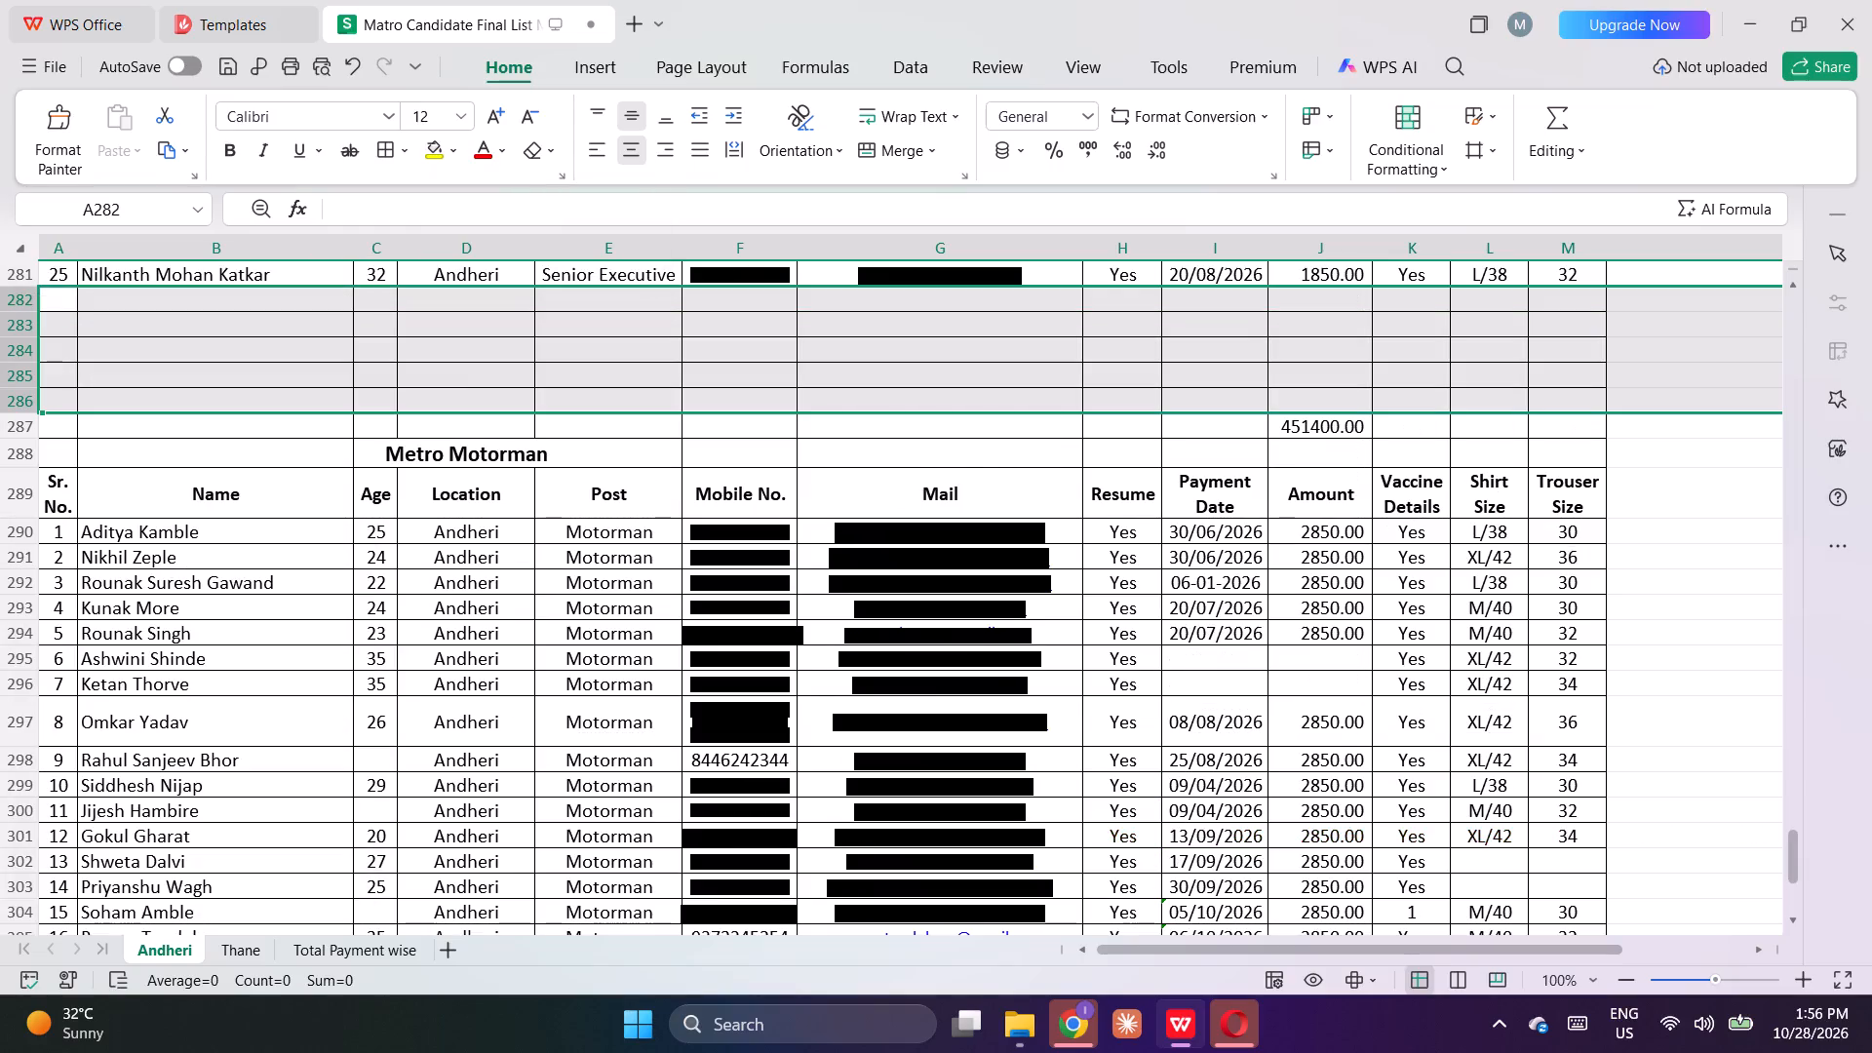
{"action": "key", "text": "Left"}
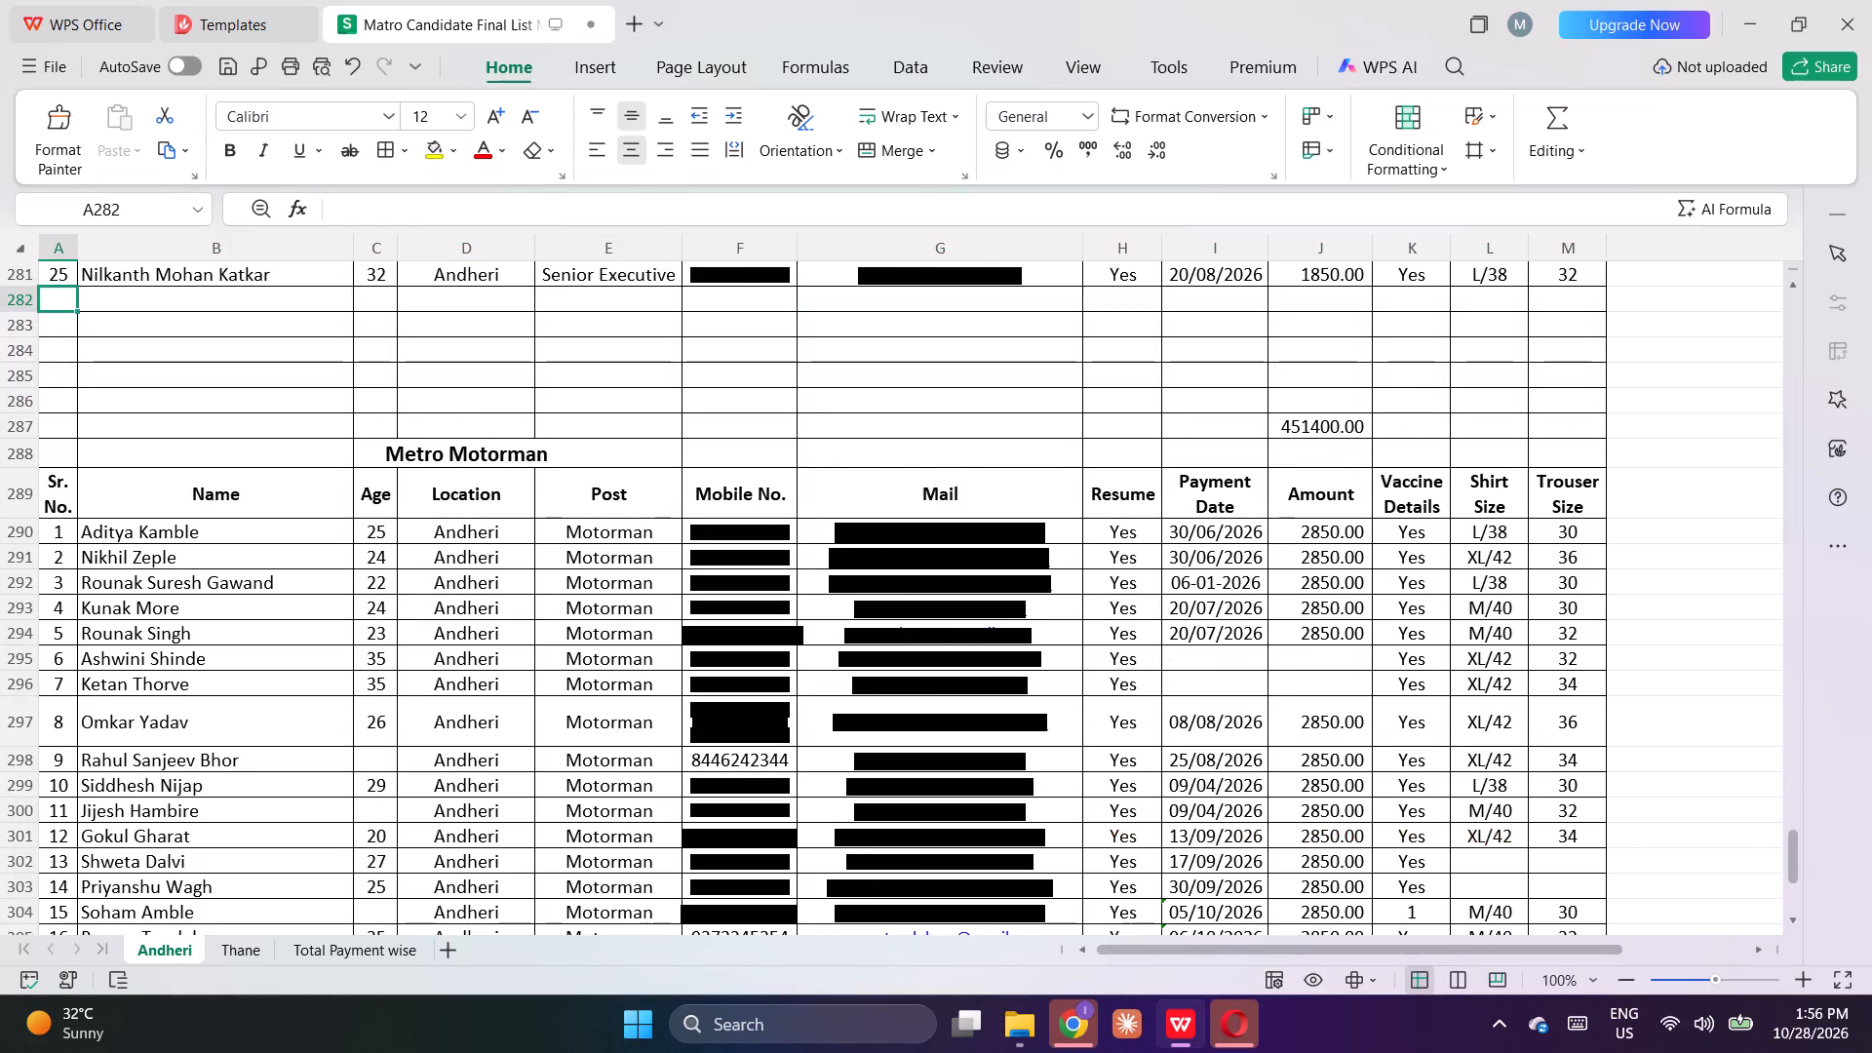
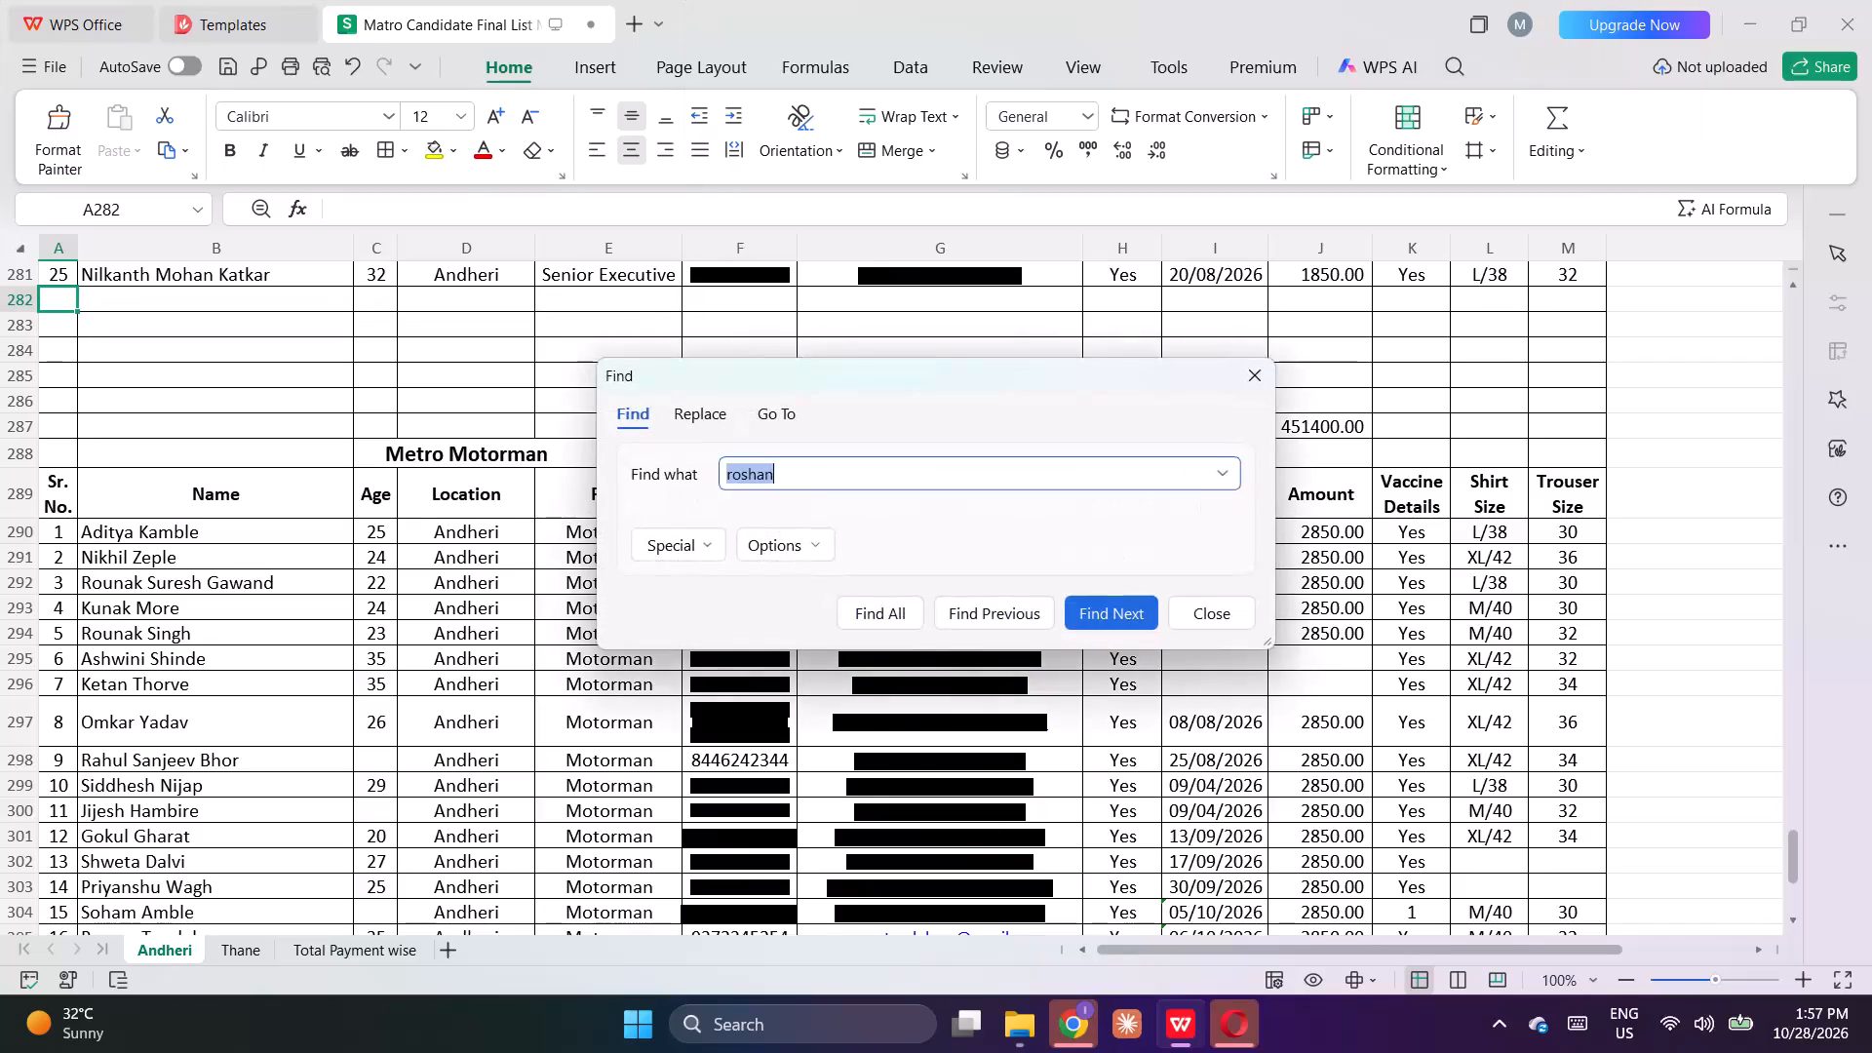
Find the candidate matching "dorle" in the Andheri sheet and colour the row's text red from serial number through trouser size.
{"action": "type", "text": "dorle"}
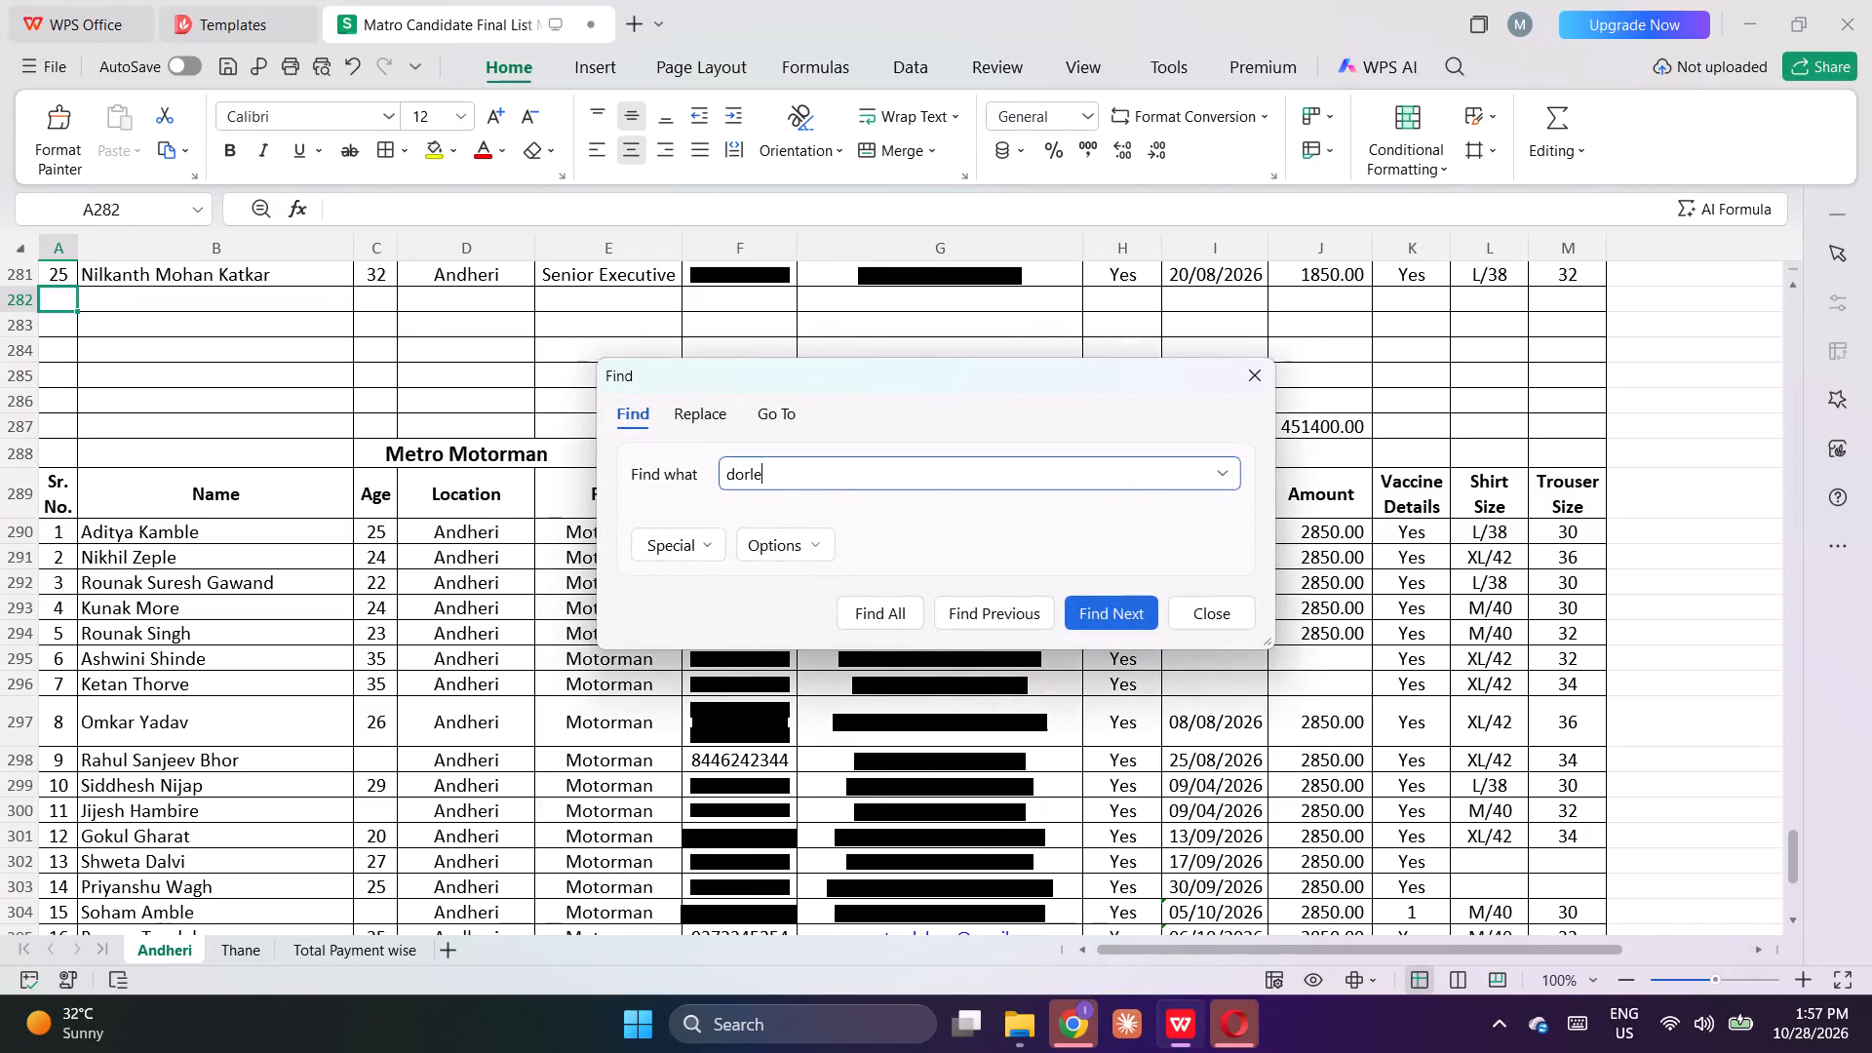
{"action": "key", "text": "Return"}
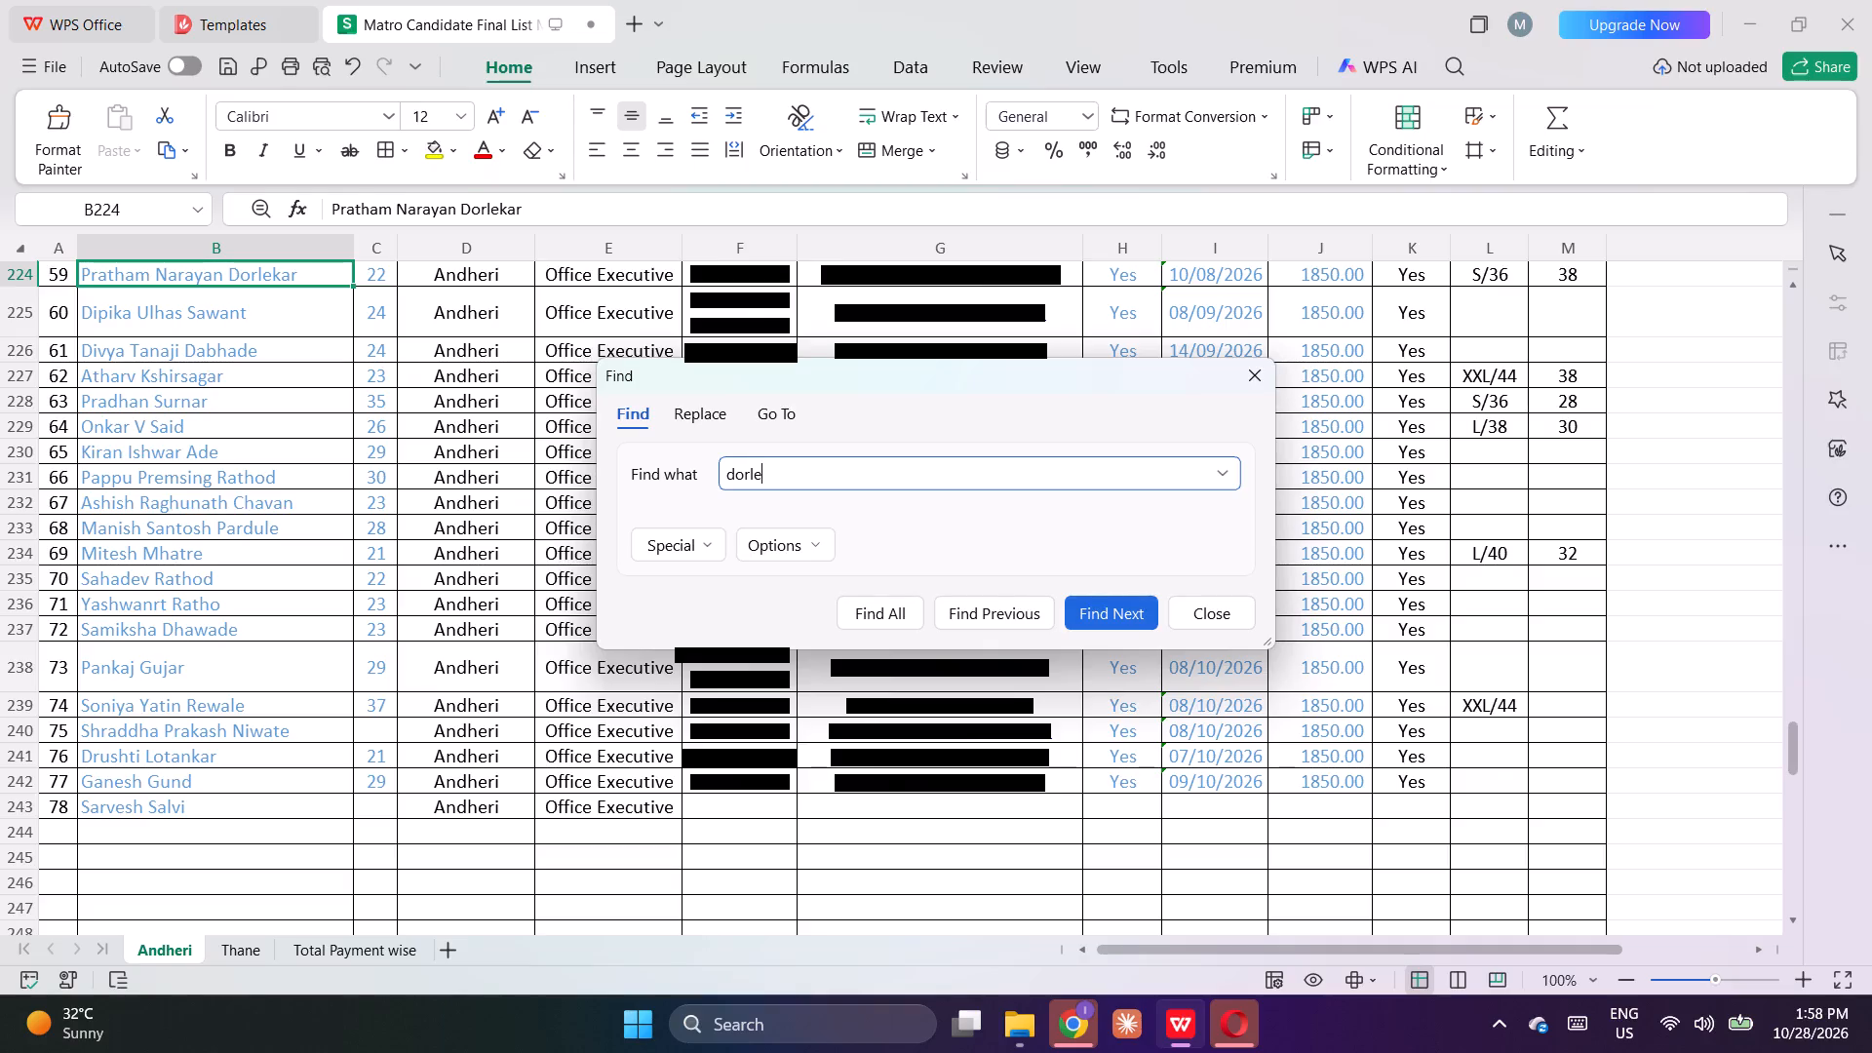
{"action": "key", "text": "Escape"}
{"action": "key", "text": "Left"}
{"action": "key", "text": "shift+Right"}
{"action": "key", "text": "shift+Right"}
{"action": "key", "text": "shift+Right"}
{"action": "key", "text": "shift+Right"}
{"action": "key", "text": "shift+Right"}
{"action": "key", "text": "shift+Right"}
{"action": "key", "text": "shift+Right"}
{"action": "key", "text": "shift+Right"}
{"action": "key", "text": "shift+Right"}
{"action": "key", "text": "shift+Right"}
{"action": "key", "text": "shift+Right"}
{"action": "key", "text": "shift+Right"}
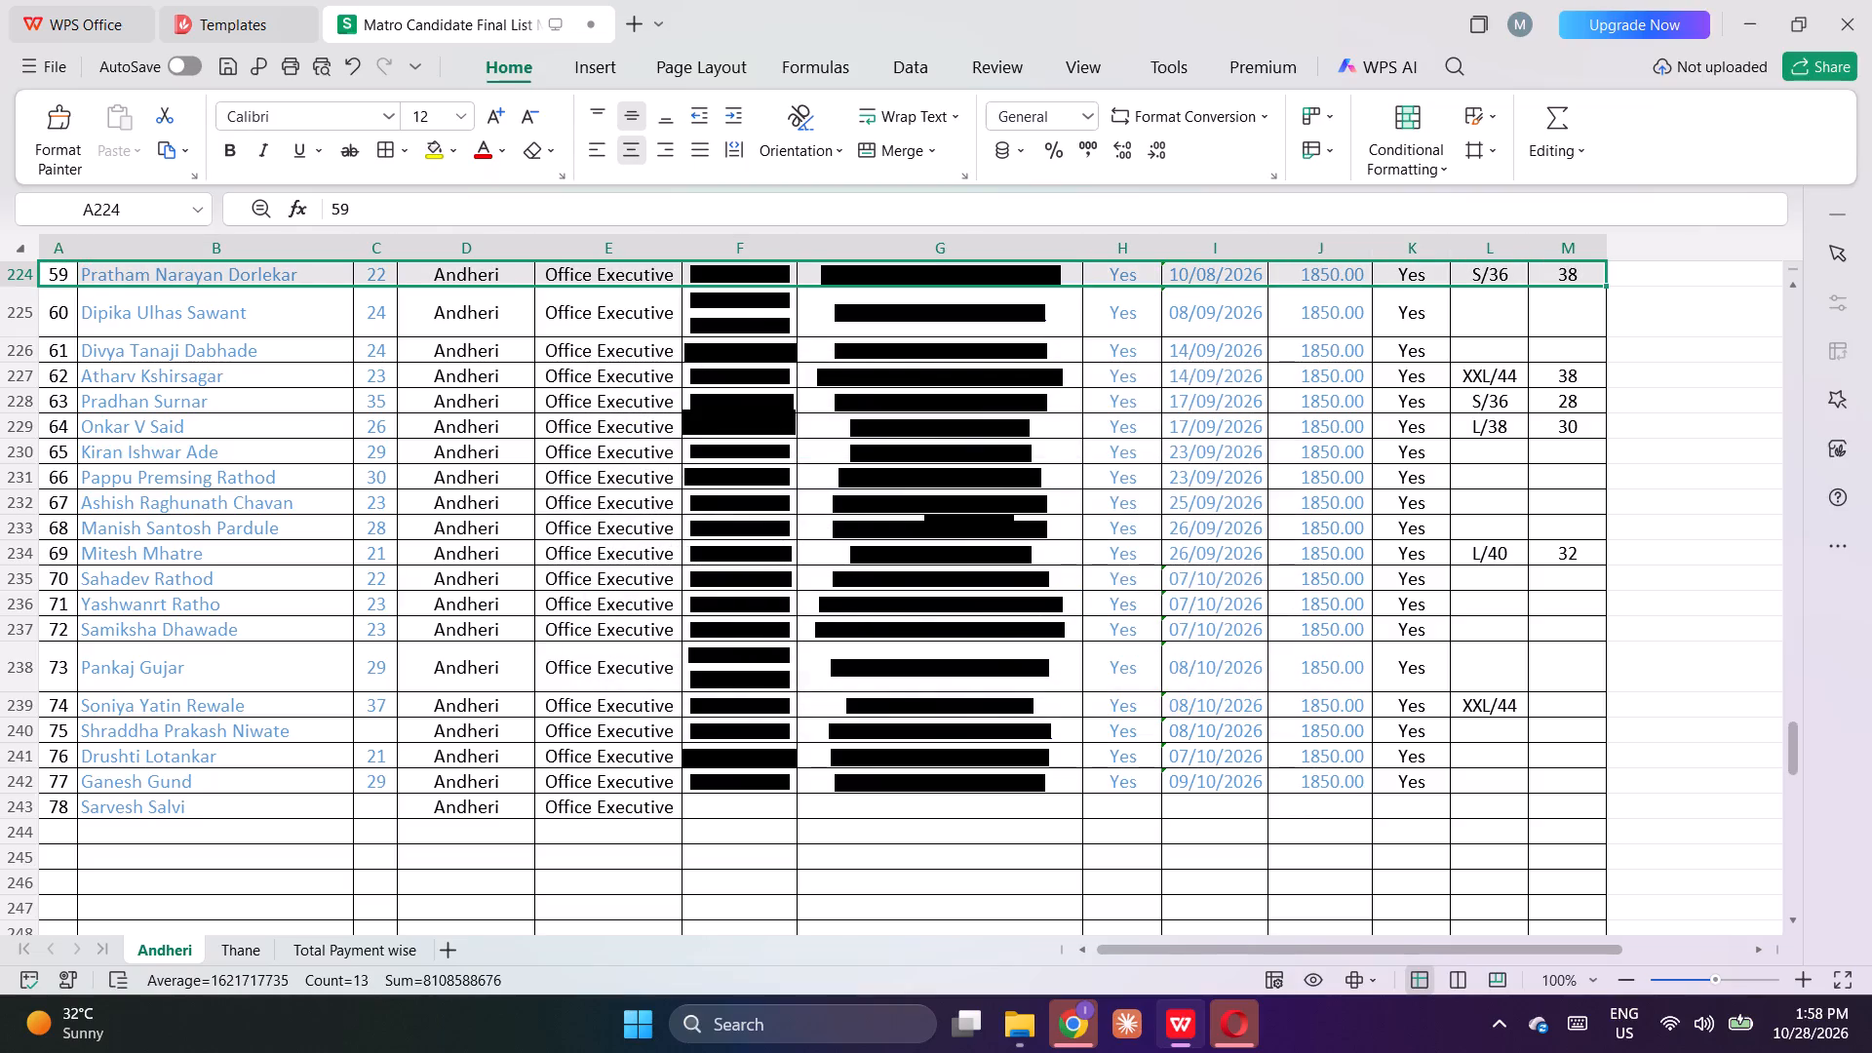
{"action": "left_click", "coordinate": [484, 145]}
Add the note "Cancel [candidate's first and last name] and Replace with" in column N beside the red serial number 59 row.
{"action": "key", "text": "Right"}
{"action": "key", "text": "Right"}
{"action": "key", "text": "Right"}
{"action": "key", "text": "Right"}
{"action": "key", "text": "Right"}
{"action": "key", "text": "Right"}
{"action": "key", "text": "Right"}
{"action": "key", "text": "Right"}
{"action": "key", "text": "Right"}
{"action": "key", "text": "Right"}
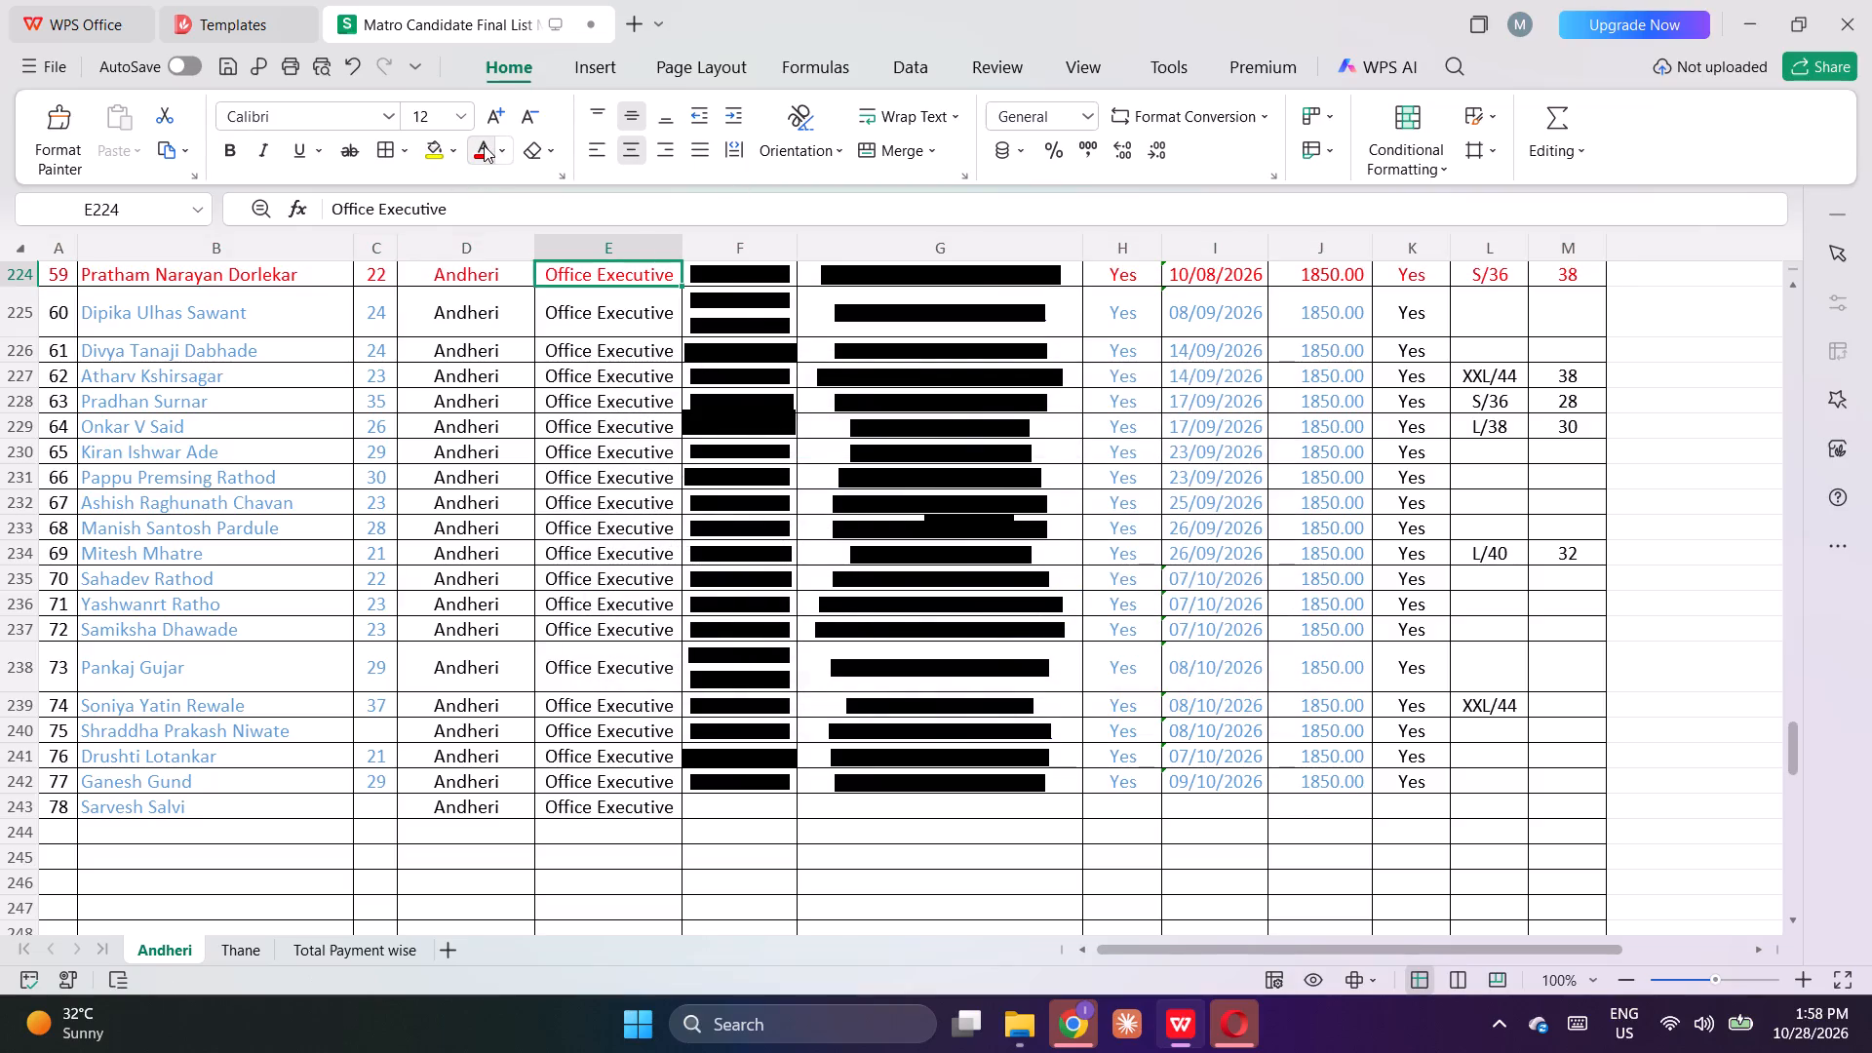
{"action": "key", "text": "Right"}
{"action": "key", "text": "Right"}
{"action": "key", "text": "Right"}
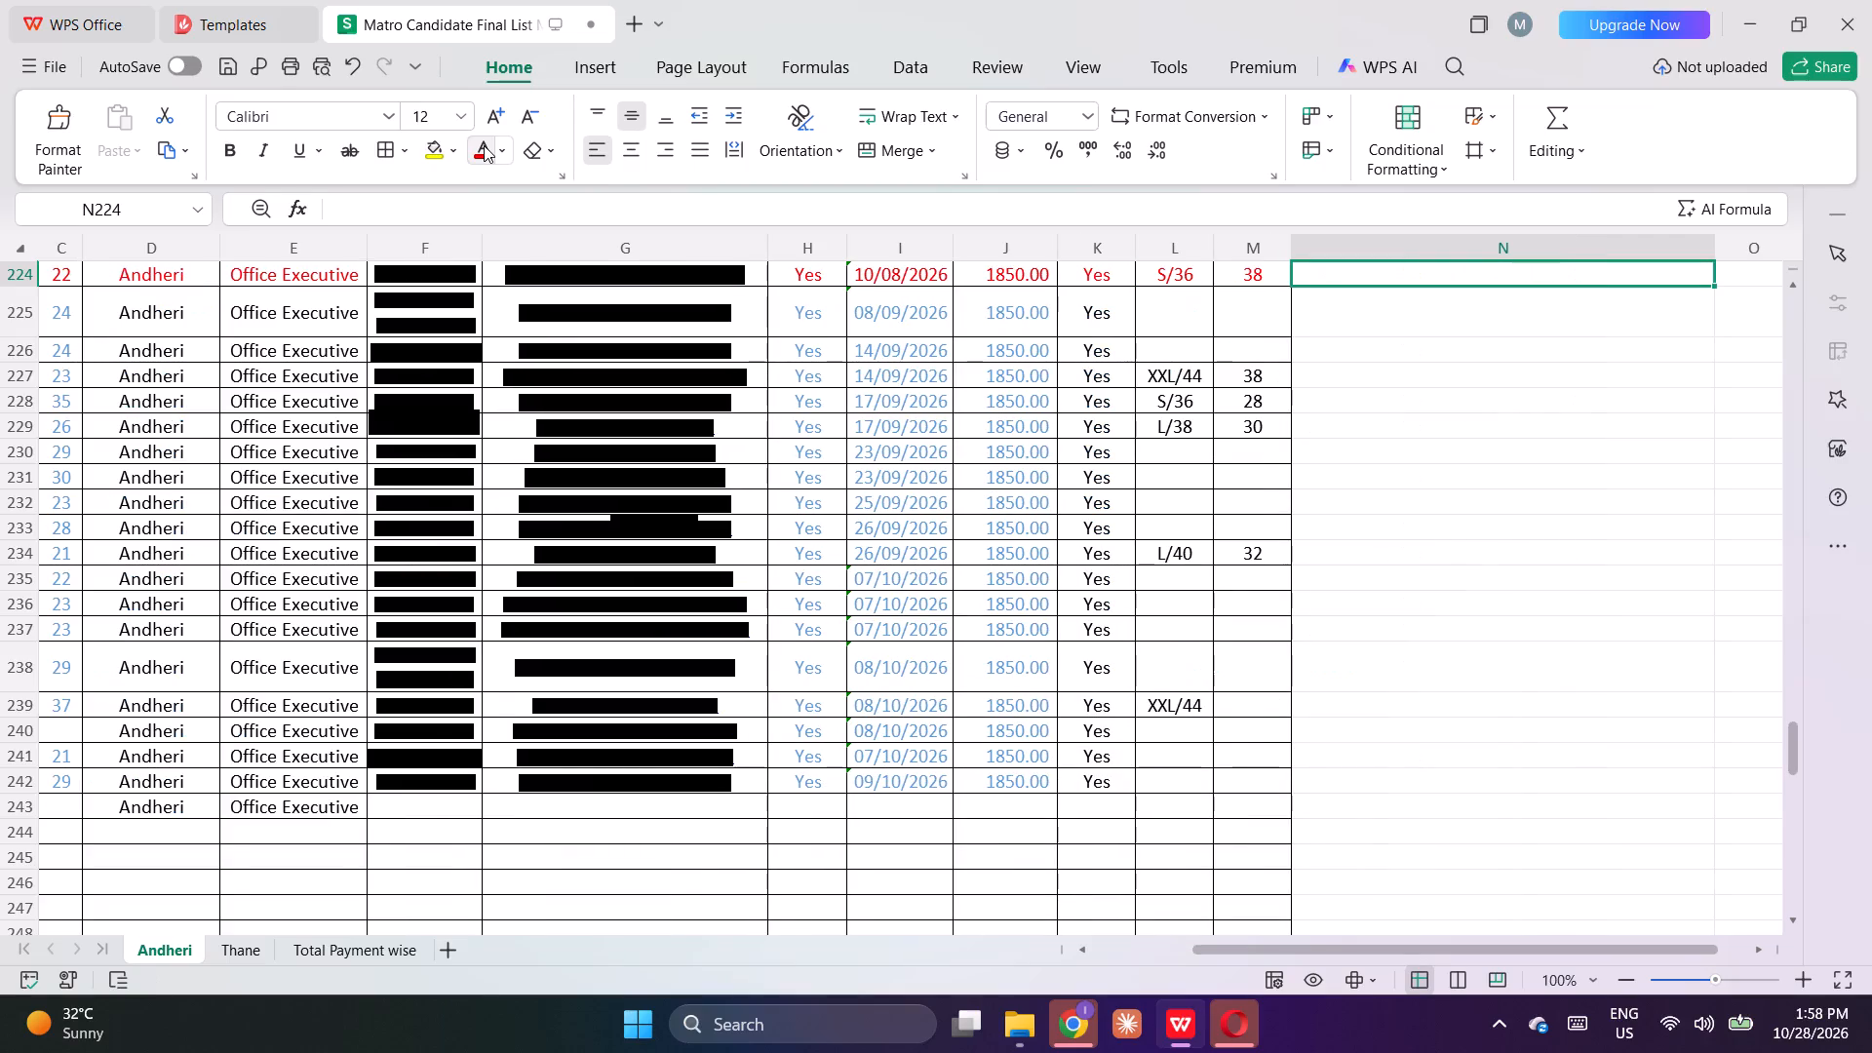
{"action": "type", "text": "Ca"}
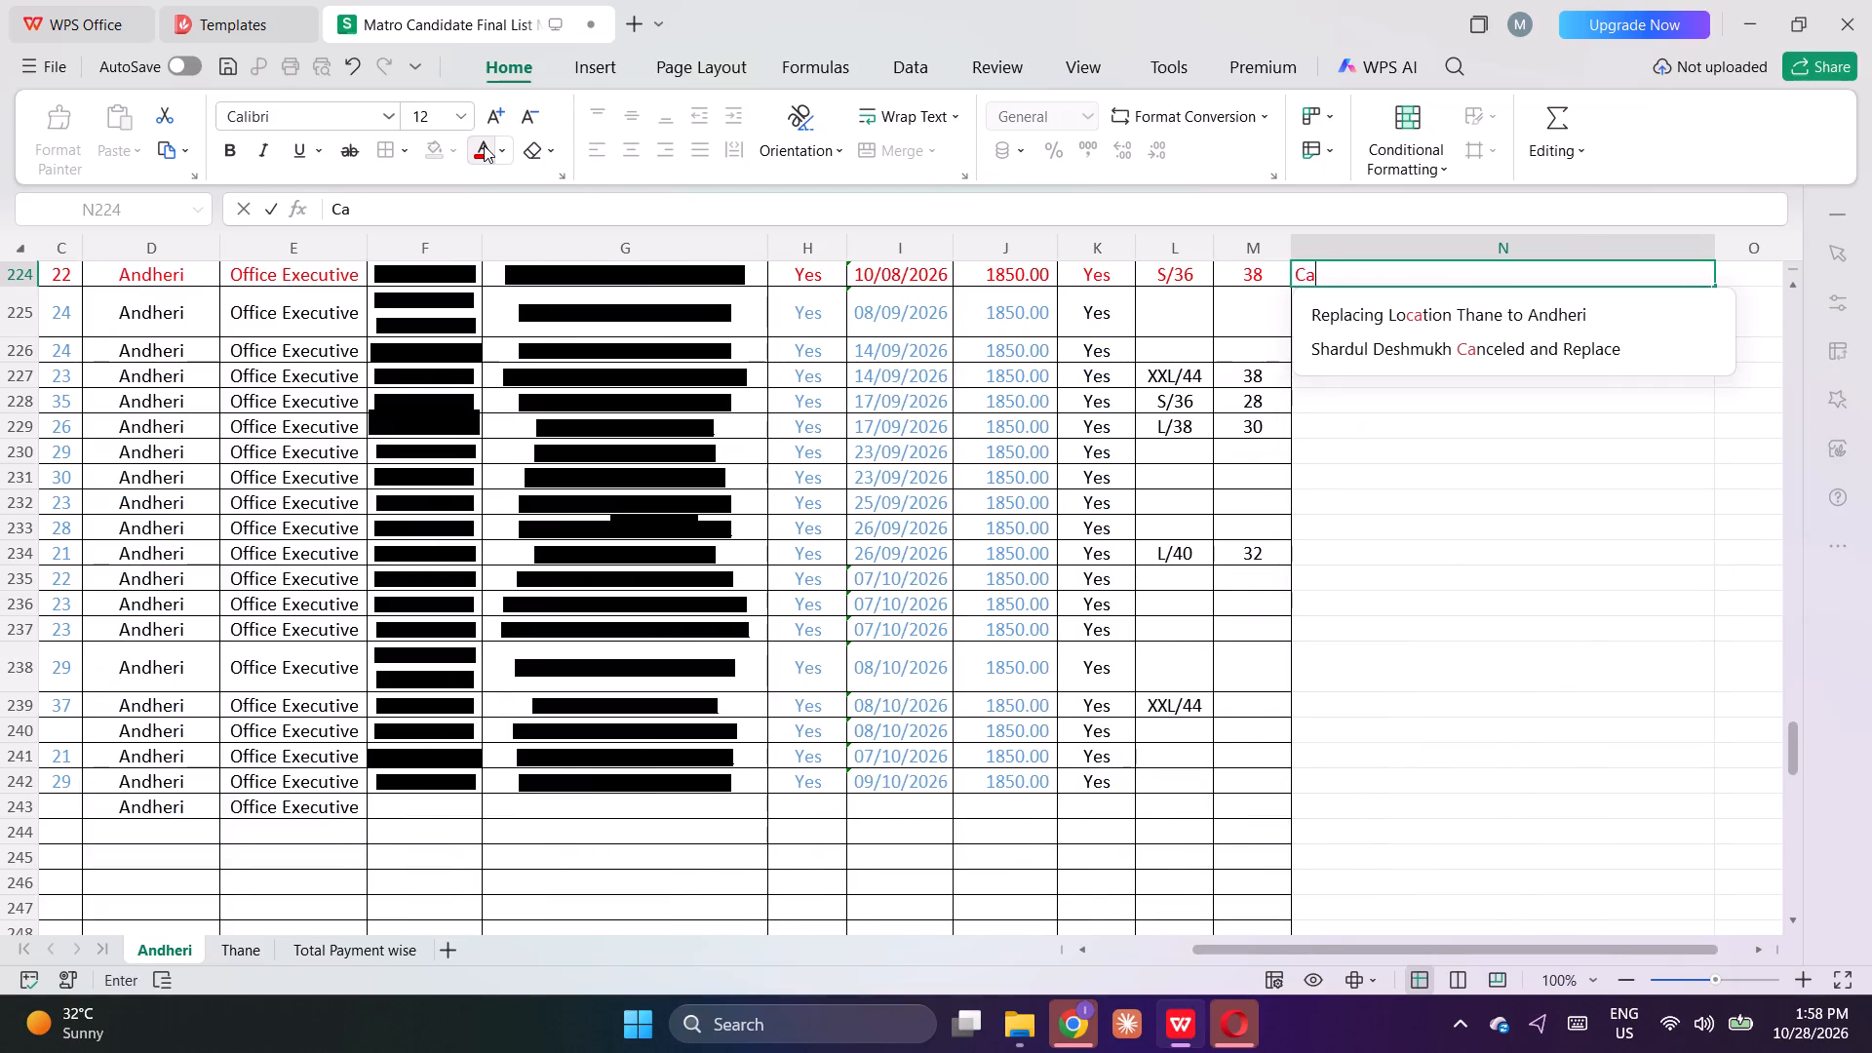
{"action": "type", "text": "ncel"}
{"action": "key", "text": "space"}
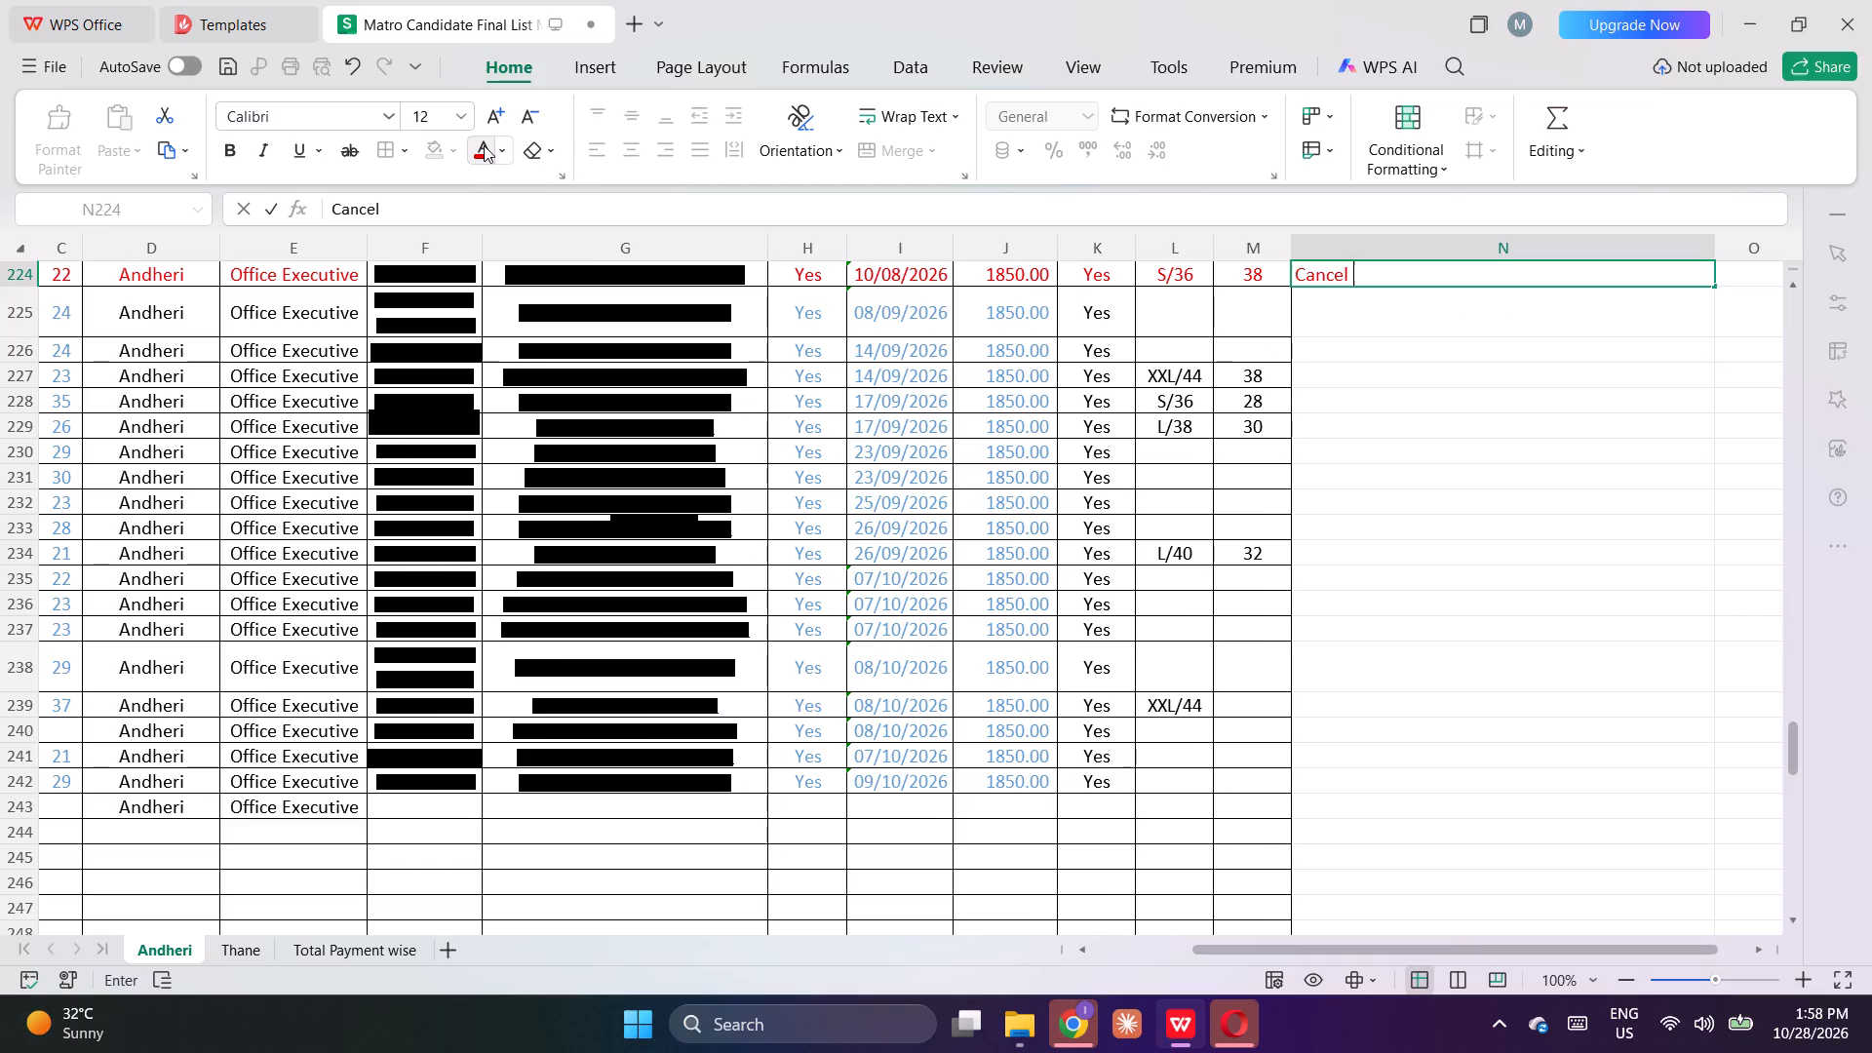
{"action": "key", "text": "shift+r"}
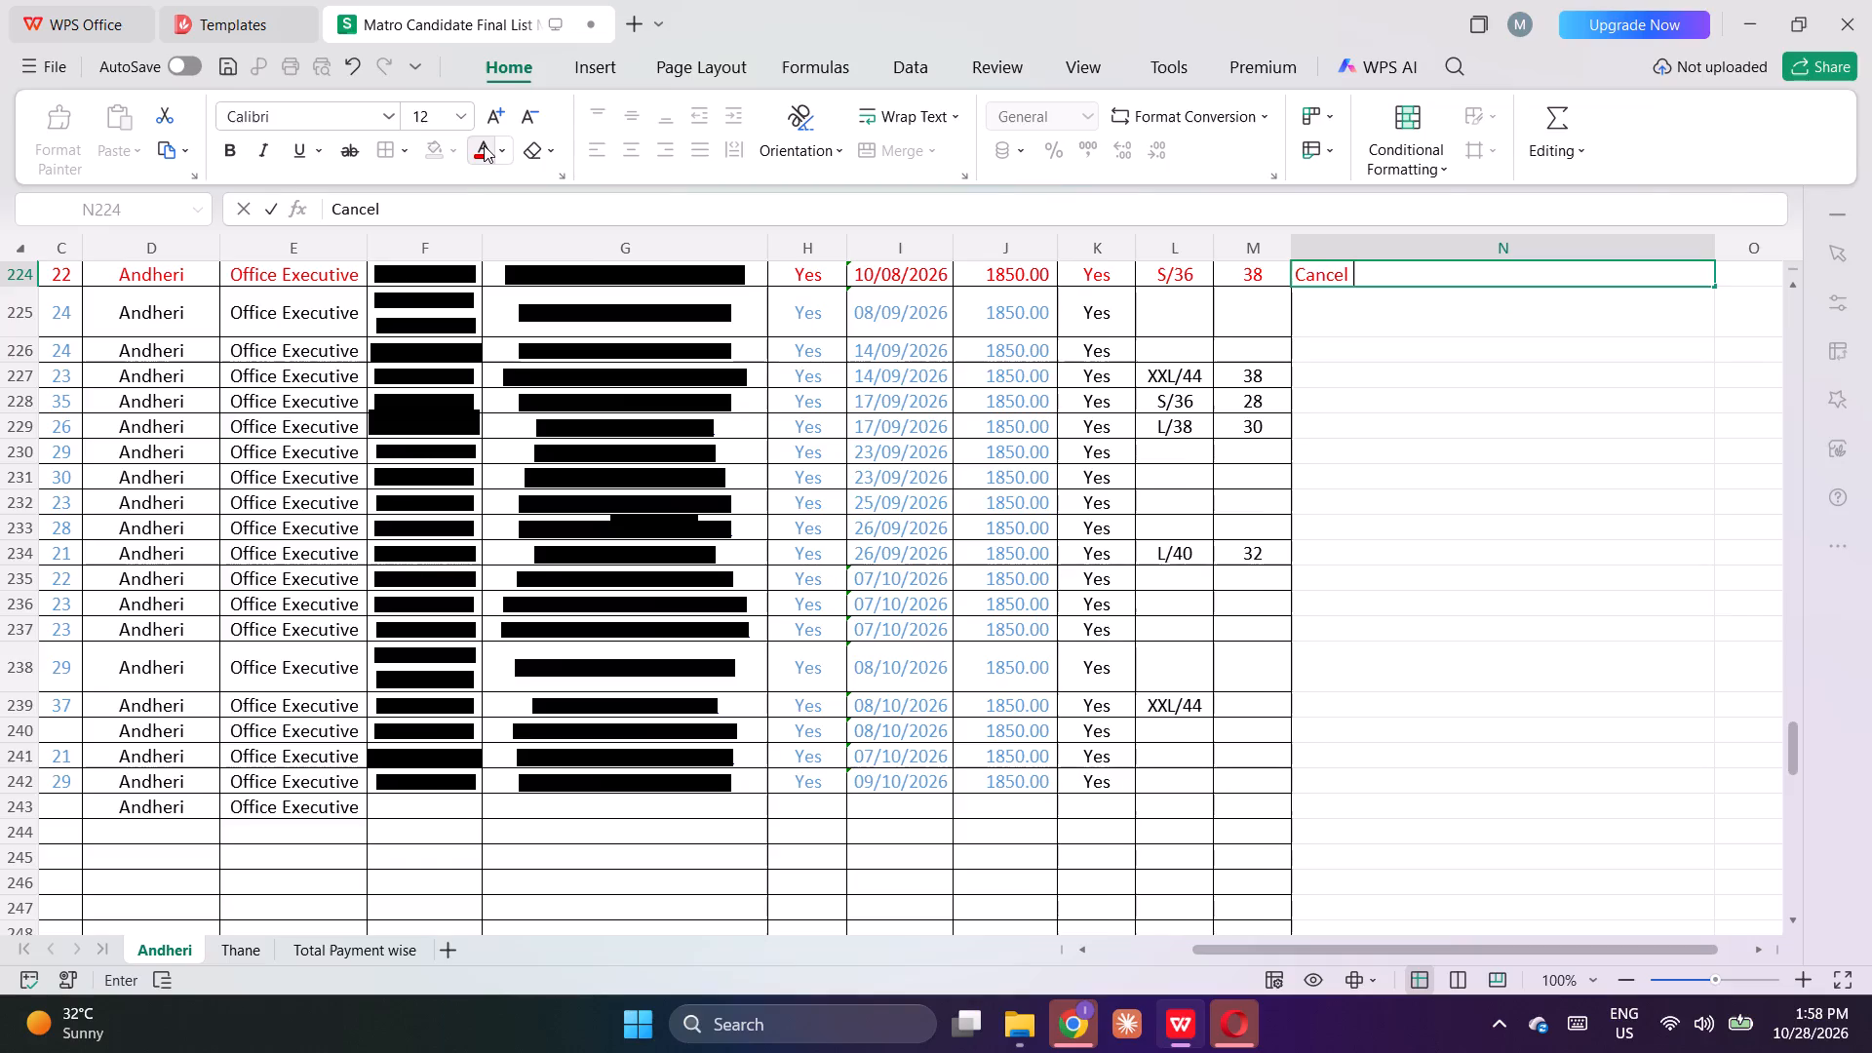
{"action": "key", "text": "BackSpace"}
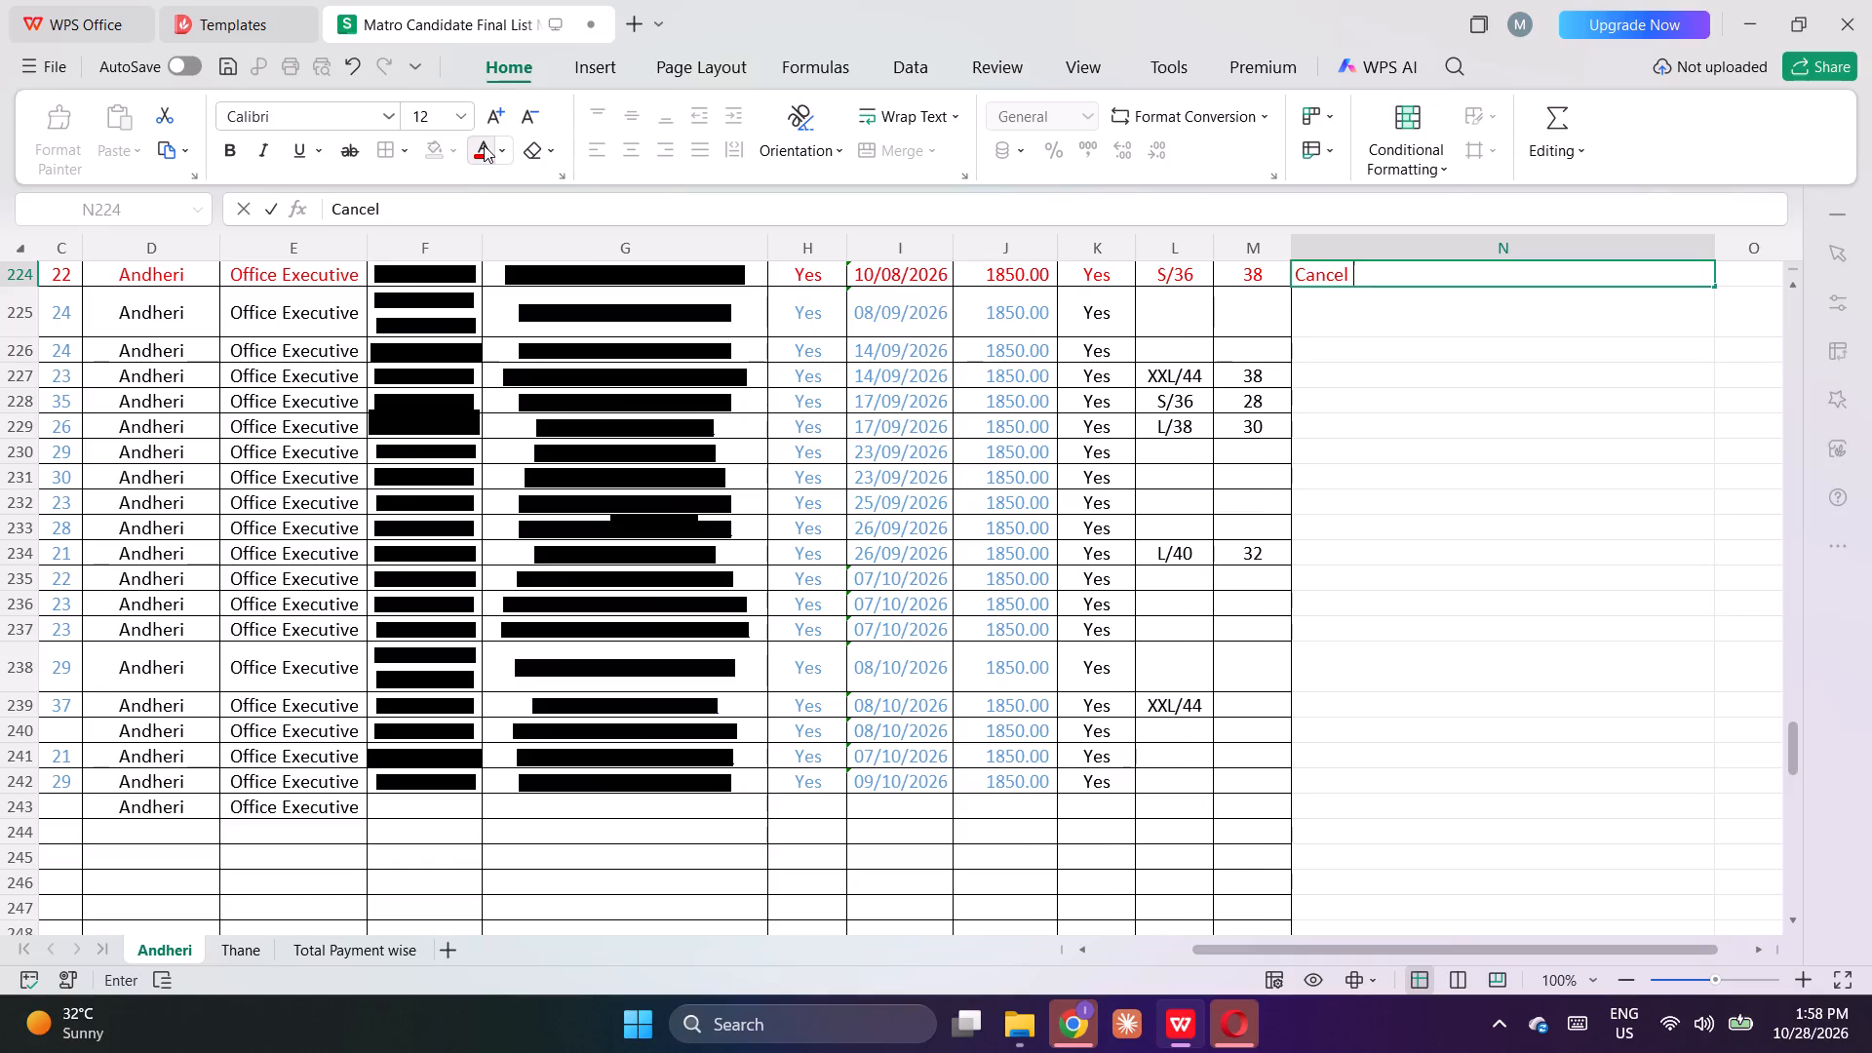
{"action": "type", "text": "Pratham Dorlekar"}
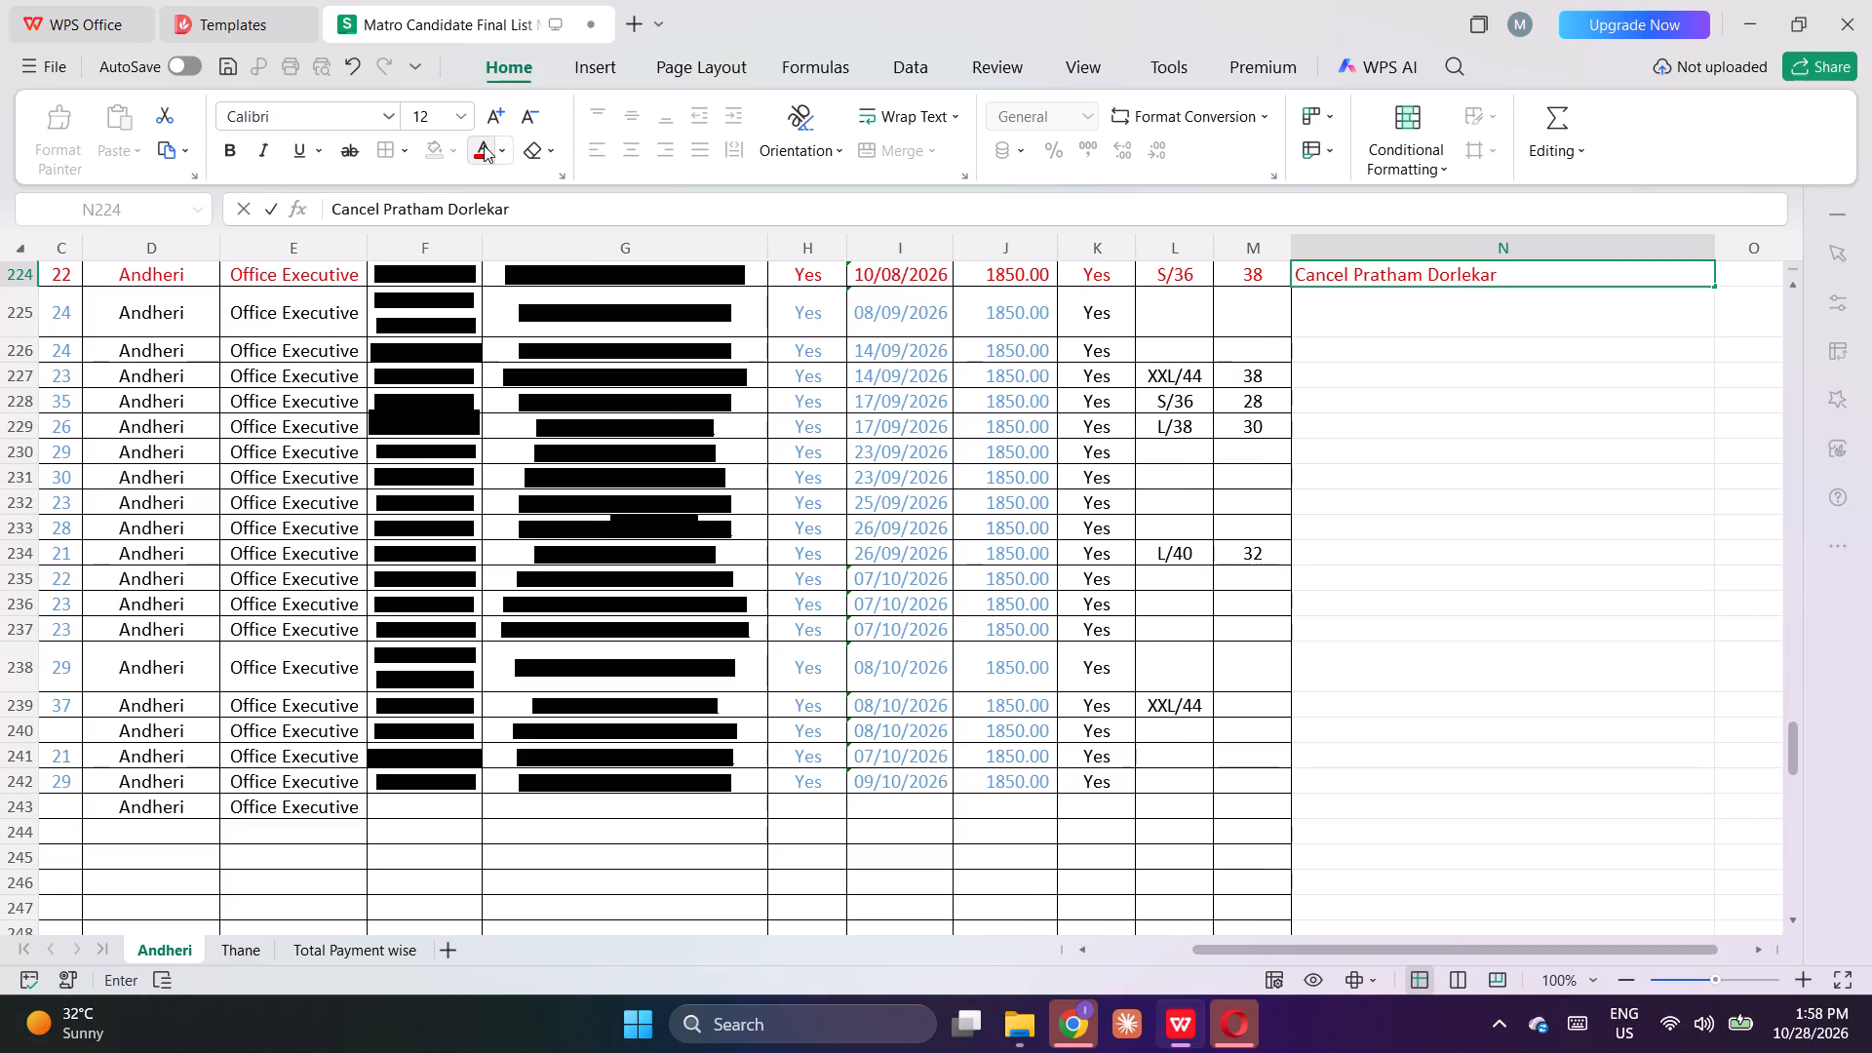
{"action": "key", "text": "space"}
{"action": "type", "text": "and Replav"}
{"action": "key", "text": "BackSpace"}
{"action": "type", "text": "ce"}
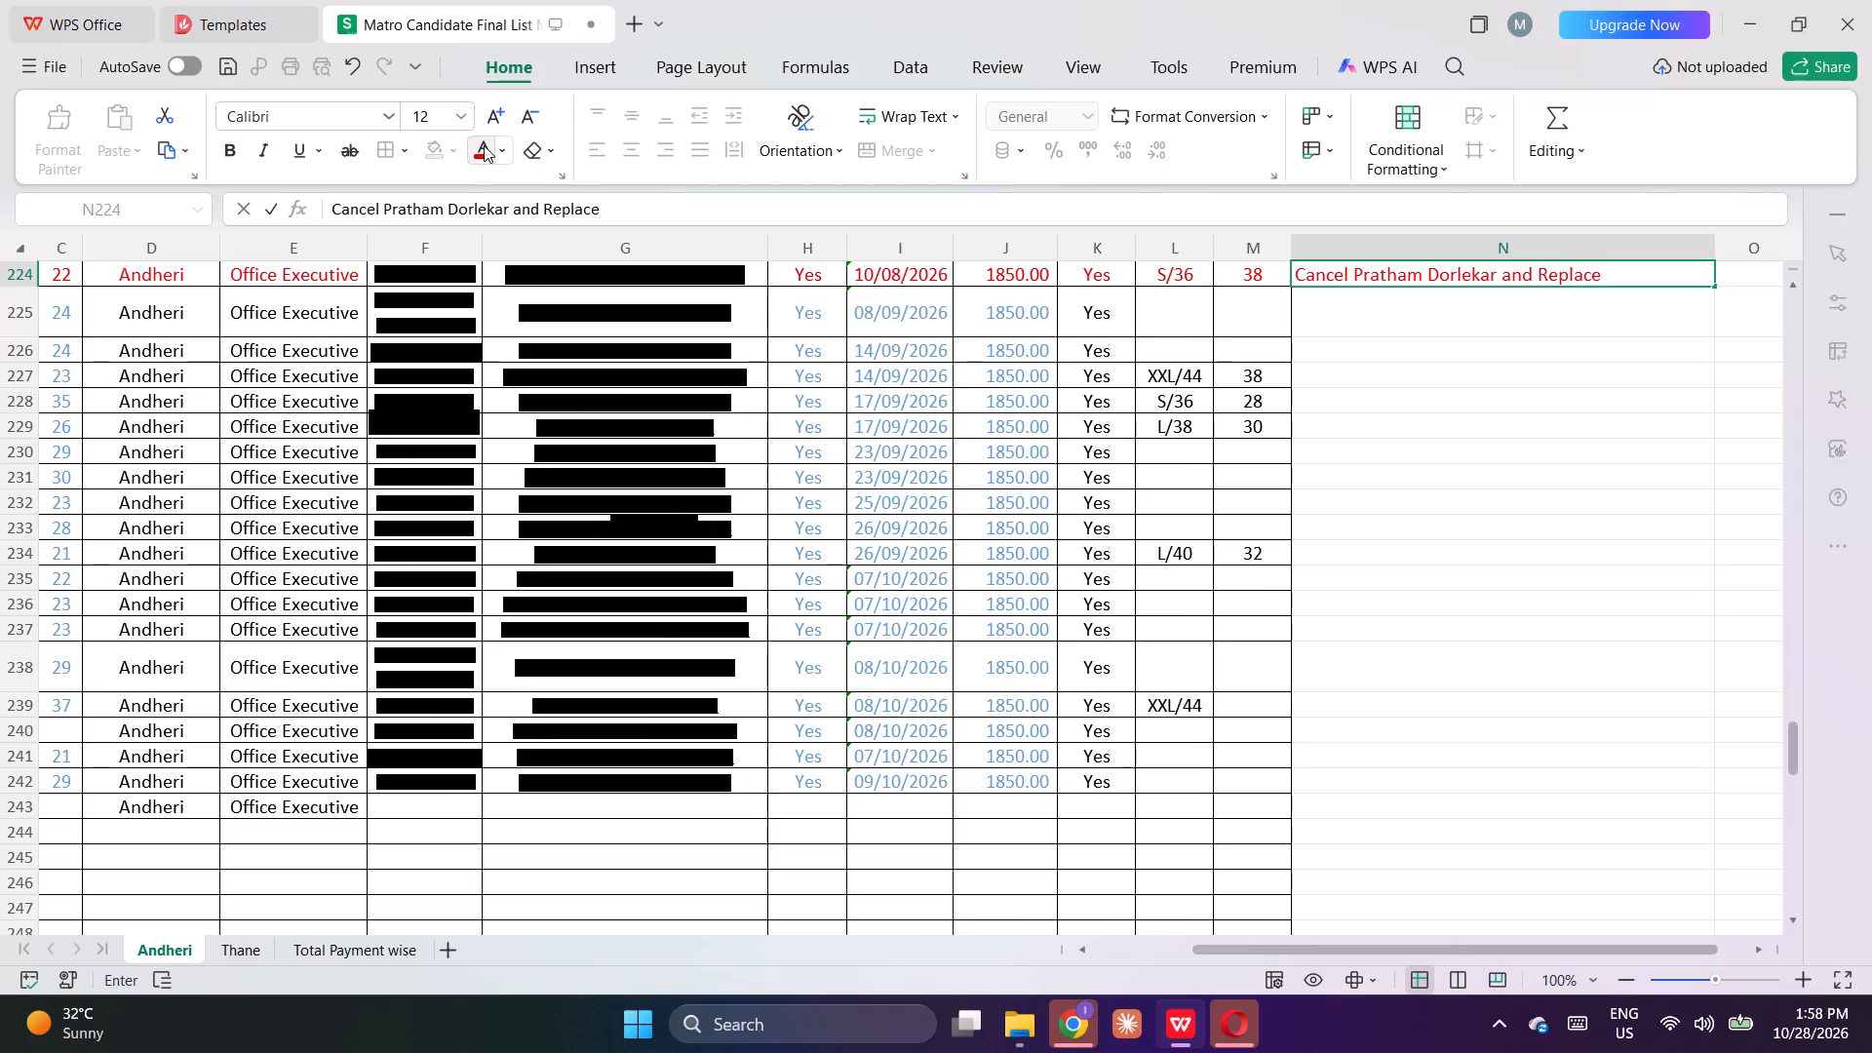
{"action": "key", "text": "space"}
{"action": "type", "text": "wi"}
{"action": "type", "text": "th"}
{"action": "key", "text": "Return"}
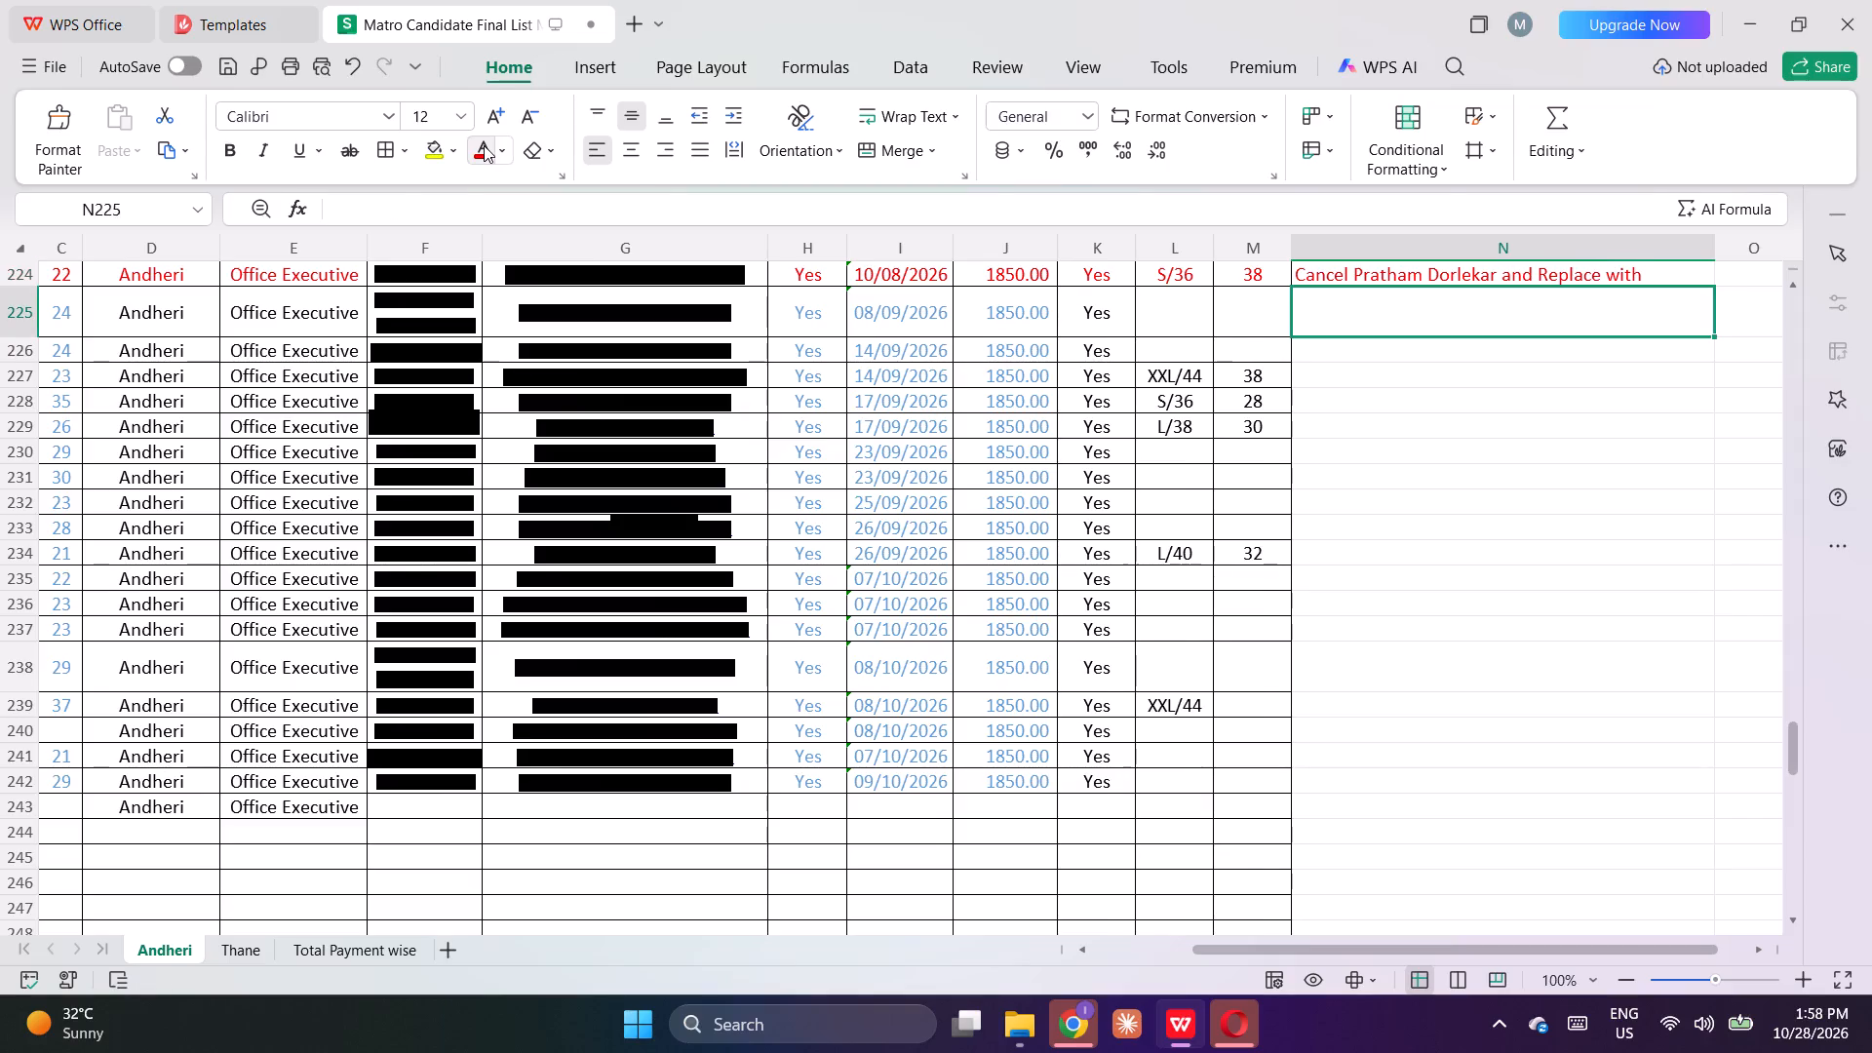
Clear the cancelled candidate's details from the Name column through column H in row 224, serial number 59.
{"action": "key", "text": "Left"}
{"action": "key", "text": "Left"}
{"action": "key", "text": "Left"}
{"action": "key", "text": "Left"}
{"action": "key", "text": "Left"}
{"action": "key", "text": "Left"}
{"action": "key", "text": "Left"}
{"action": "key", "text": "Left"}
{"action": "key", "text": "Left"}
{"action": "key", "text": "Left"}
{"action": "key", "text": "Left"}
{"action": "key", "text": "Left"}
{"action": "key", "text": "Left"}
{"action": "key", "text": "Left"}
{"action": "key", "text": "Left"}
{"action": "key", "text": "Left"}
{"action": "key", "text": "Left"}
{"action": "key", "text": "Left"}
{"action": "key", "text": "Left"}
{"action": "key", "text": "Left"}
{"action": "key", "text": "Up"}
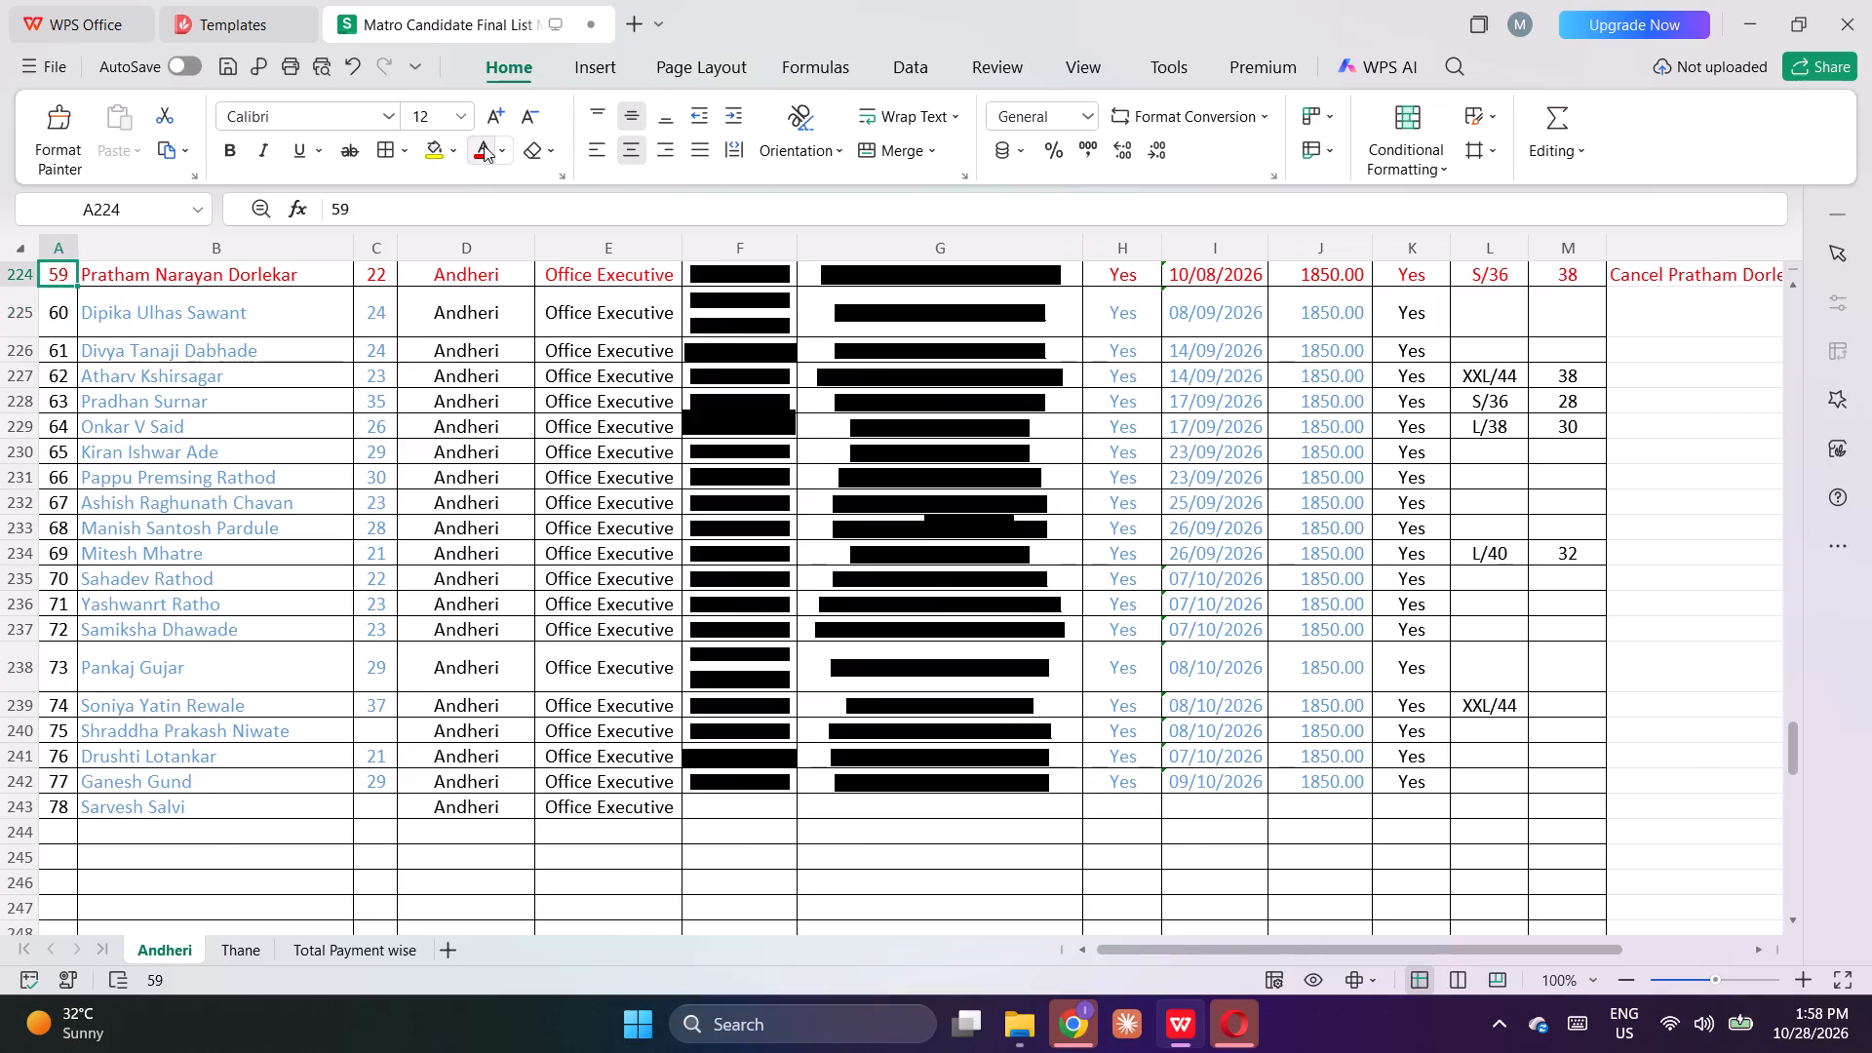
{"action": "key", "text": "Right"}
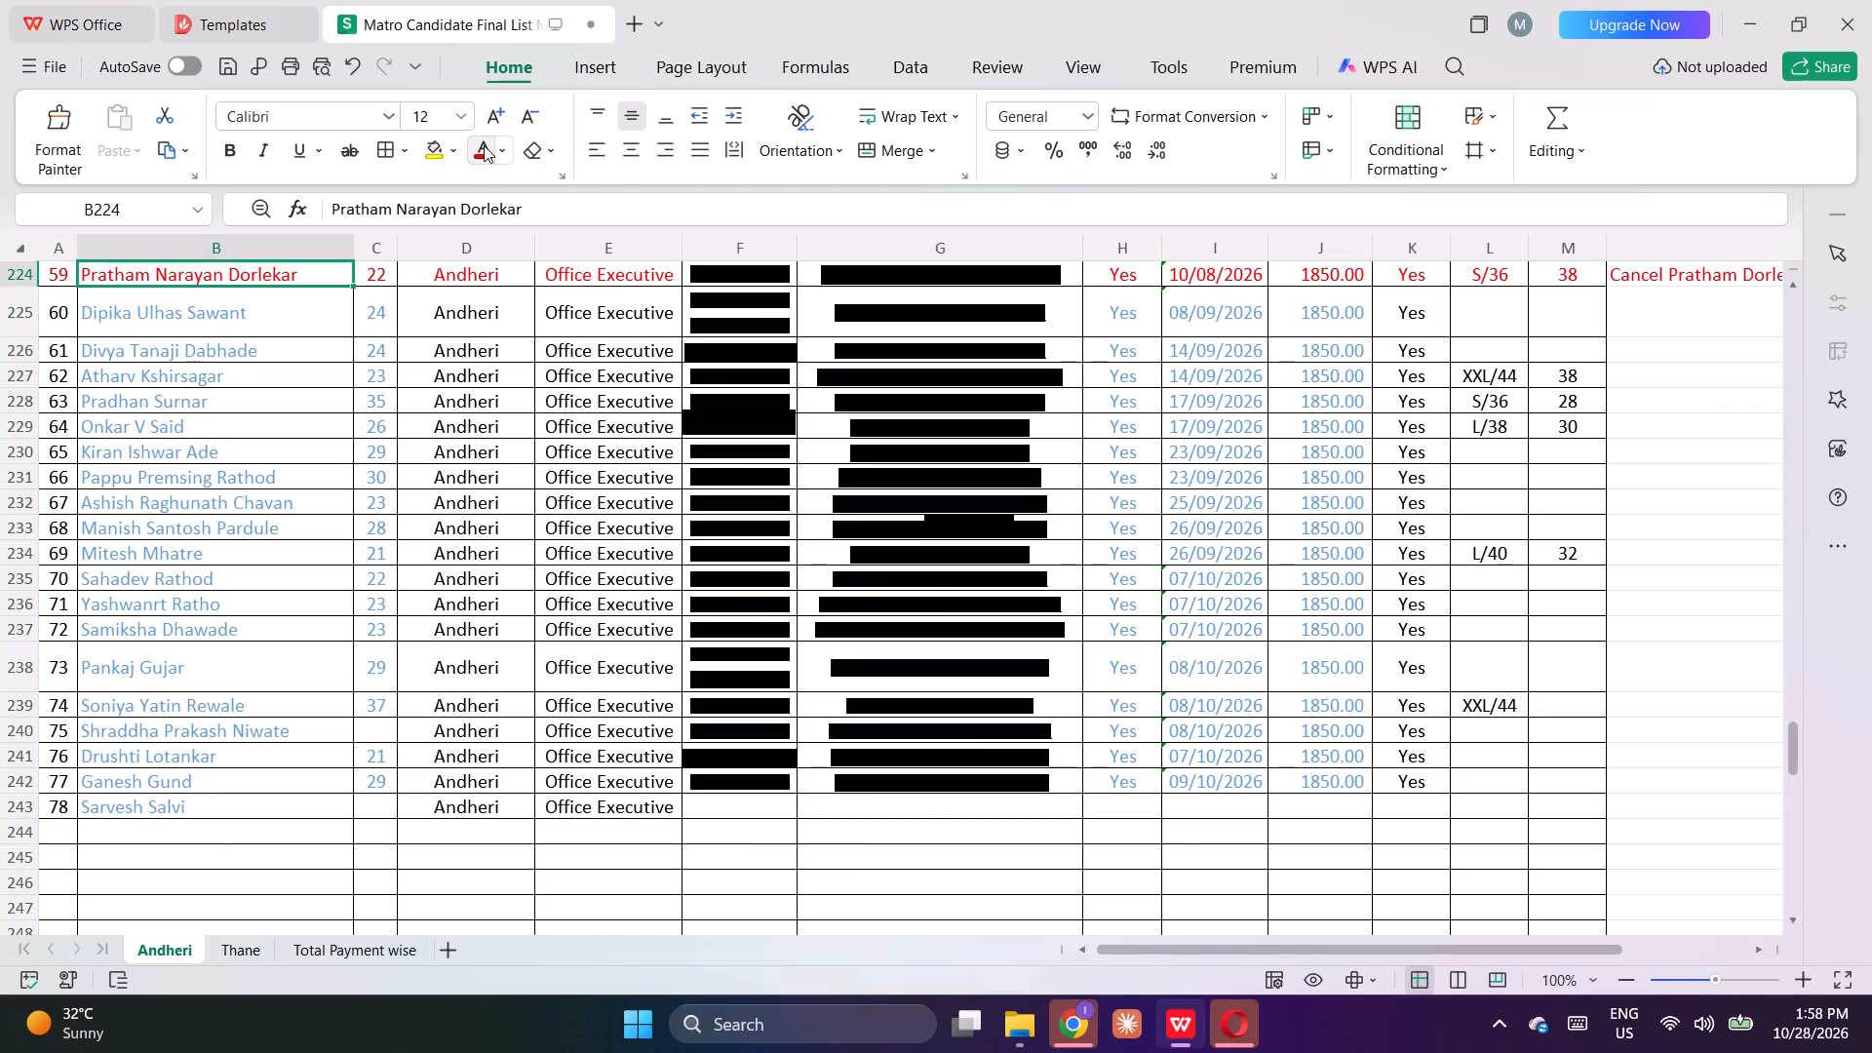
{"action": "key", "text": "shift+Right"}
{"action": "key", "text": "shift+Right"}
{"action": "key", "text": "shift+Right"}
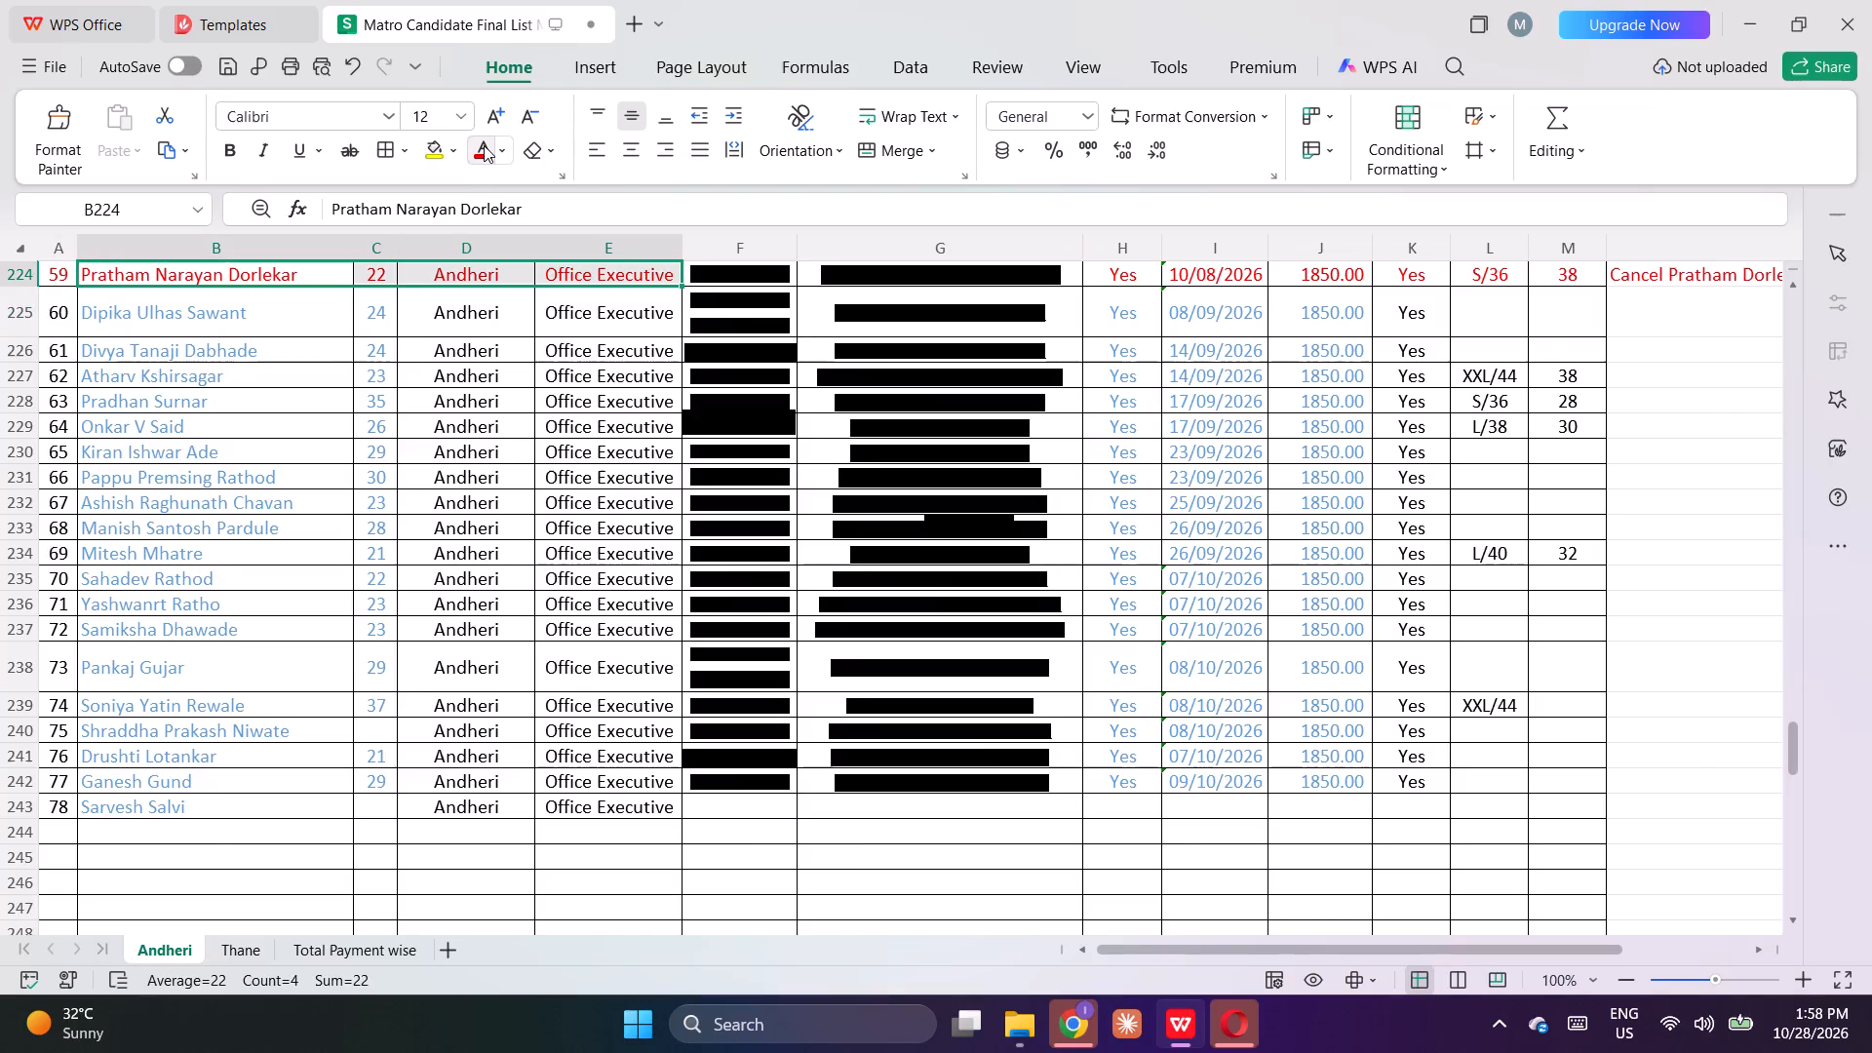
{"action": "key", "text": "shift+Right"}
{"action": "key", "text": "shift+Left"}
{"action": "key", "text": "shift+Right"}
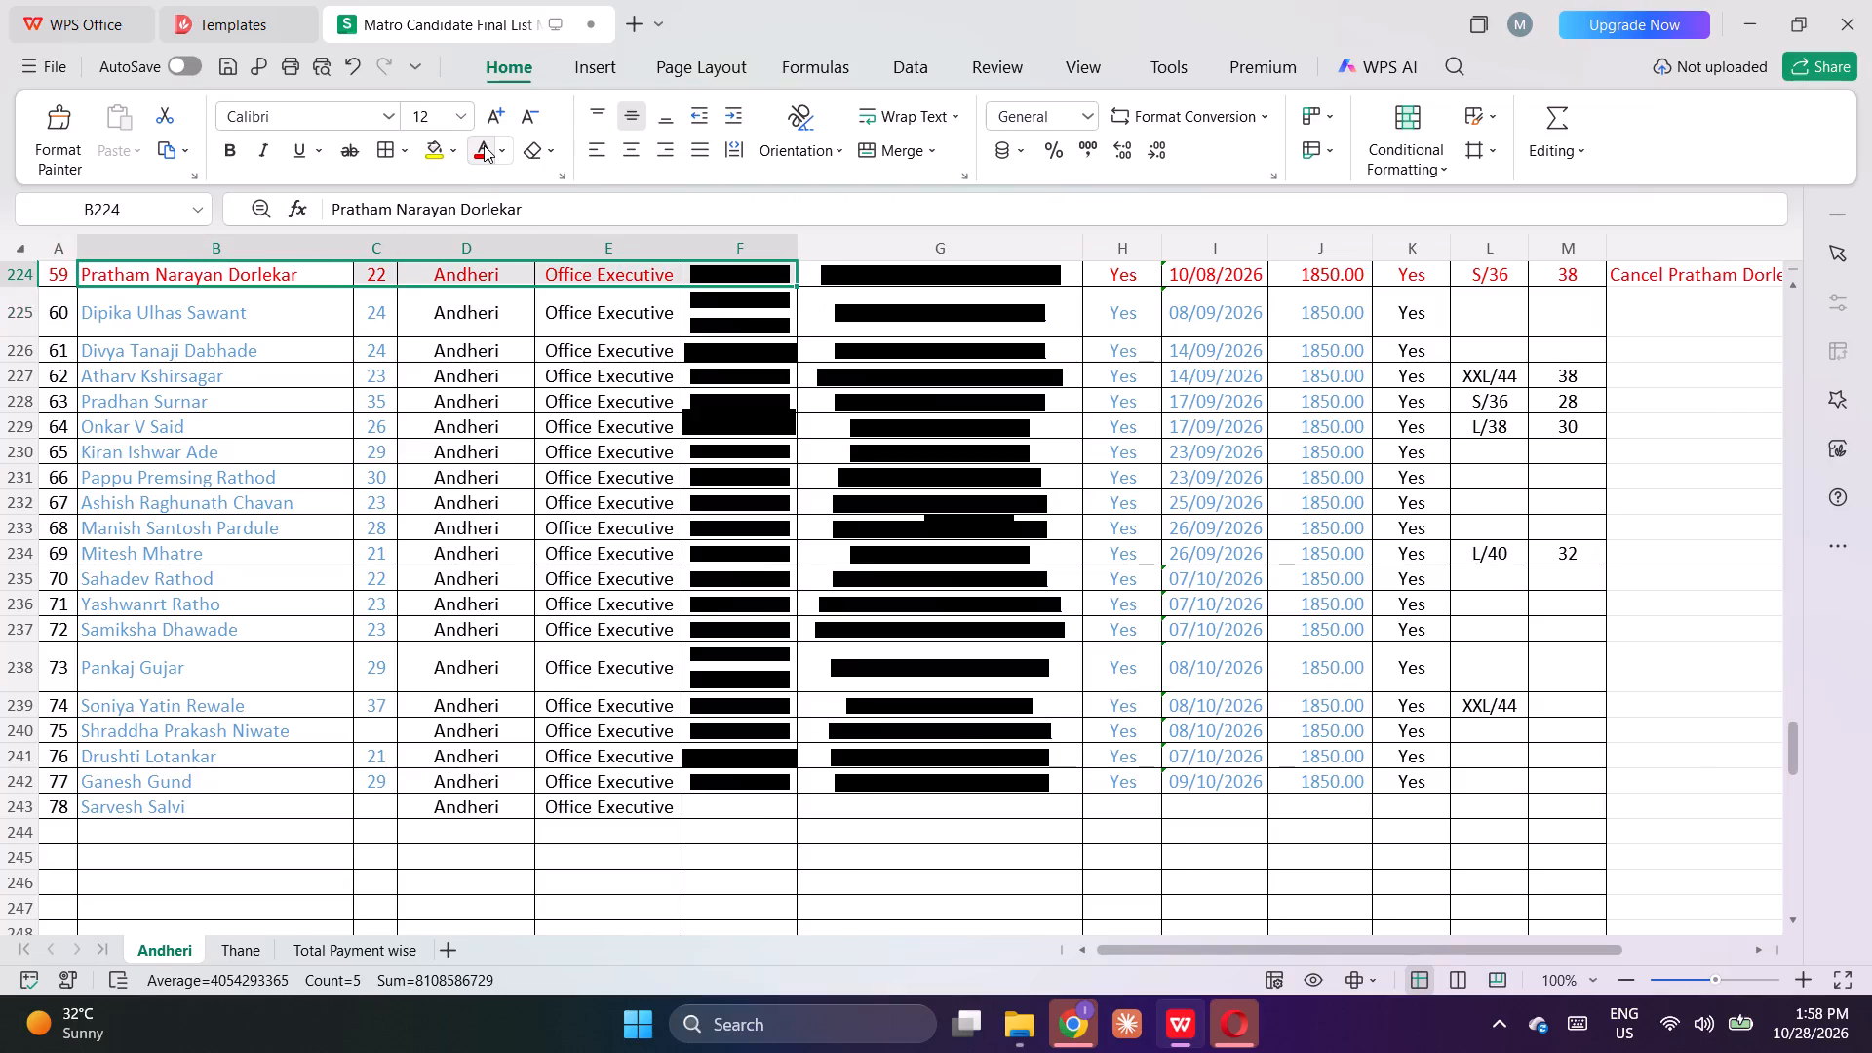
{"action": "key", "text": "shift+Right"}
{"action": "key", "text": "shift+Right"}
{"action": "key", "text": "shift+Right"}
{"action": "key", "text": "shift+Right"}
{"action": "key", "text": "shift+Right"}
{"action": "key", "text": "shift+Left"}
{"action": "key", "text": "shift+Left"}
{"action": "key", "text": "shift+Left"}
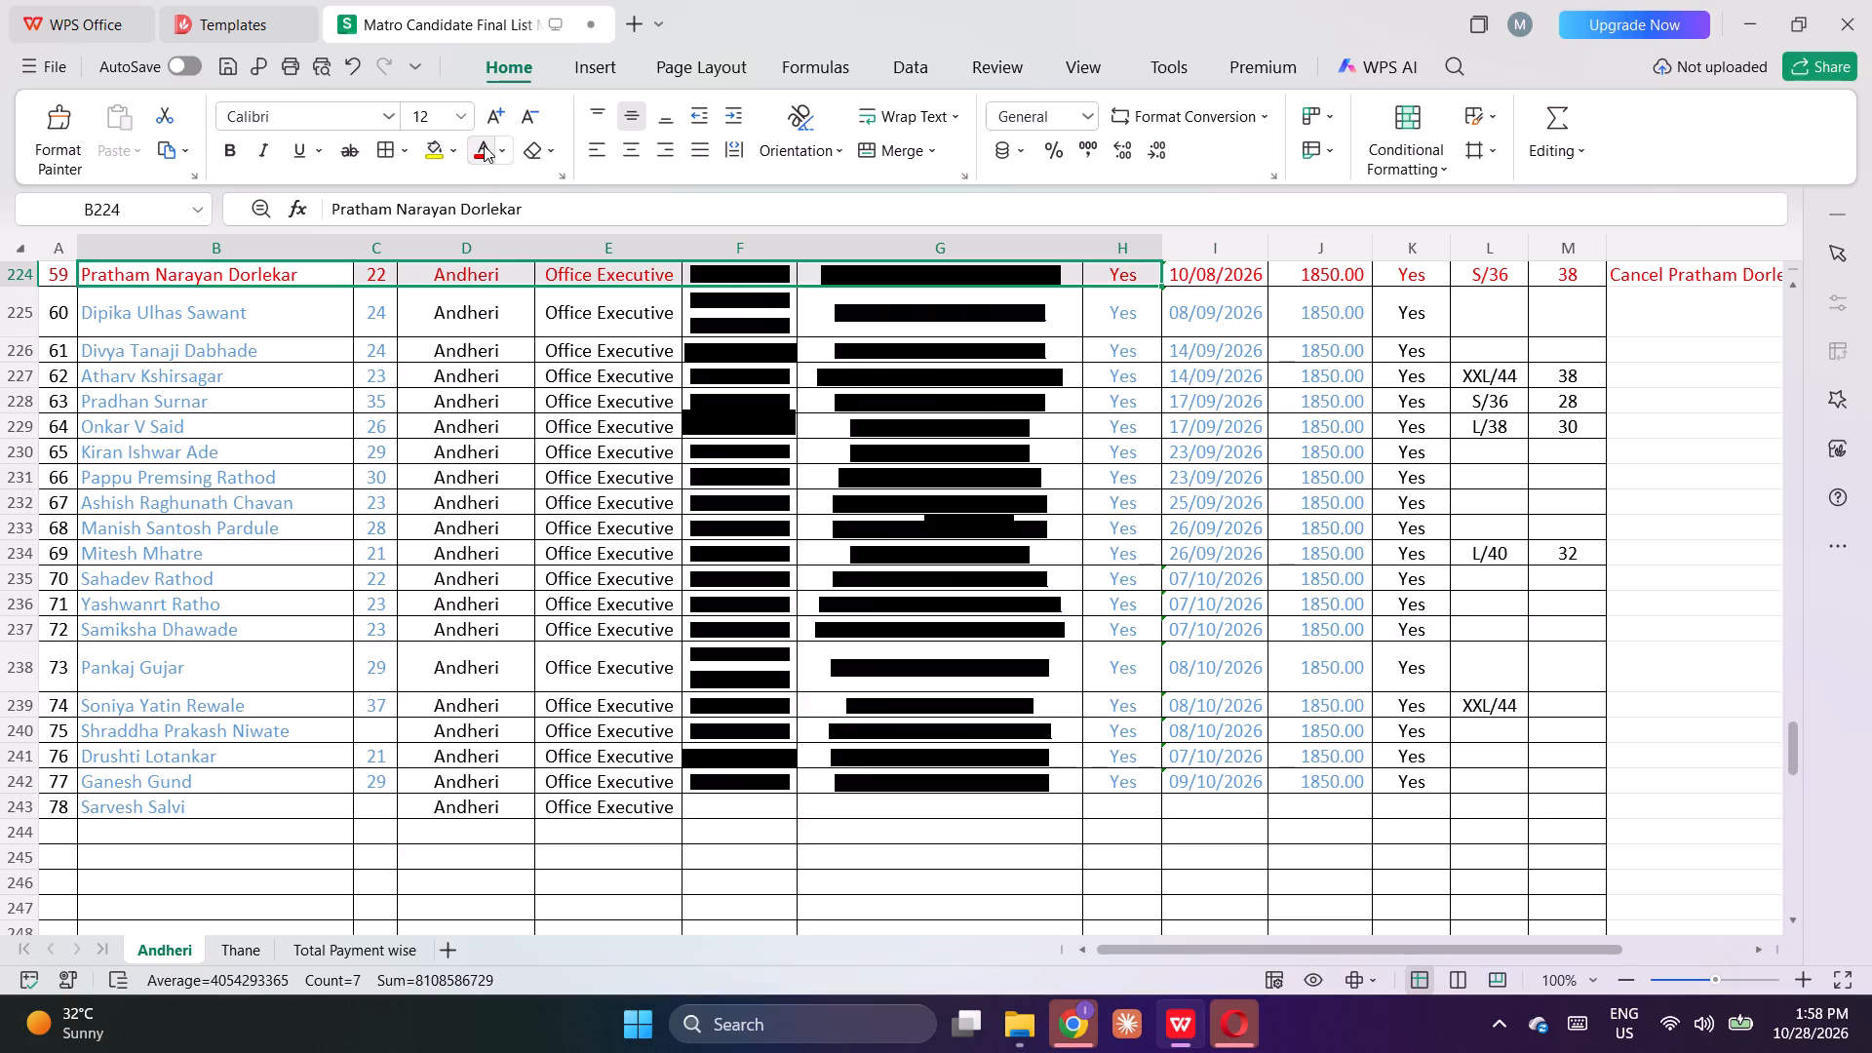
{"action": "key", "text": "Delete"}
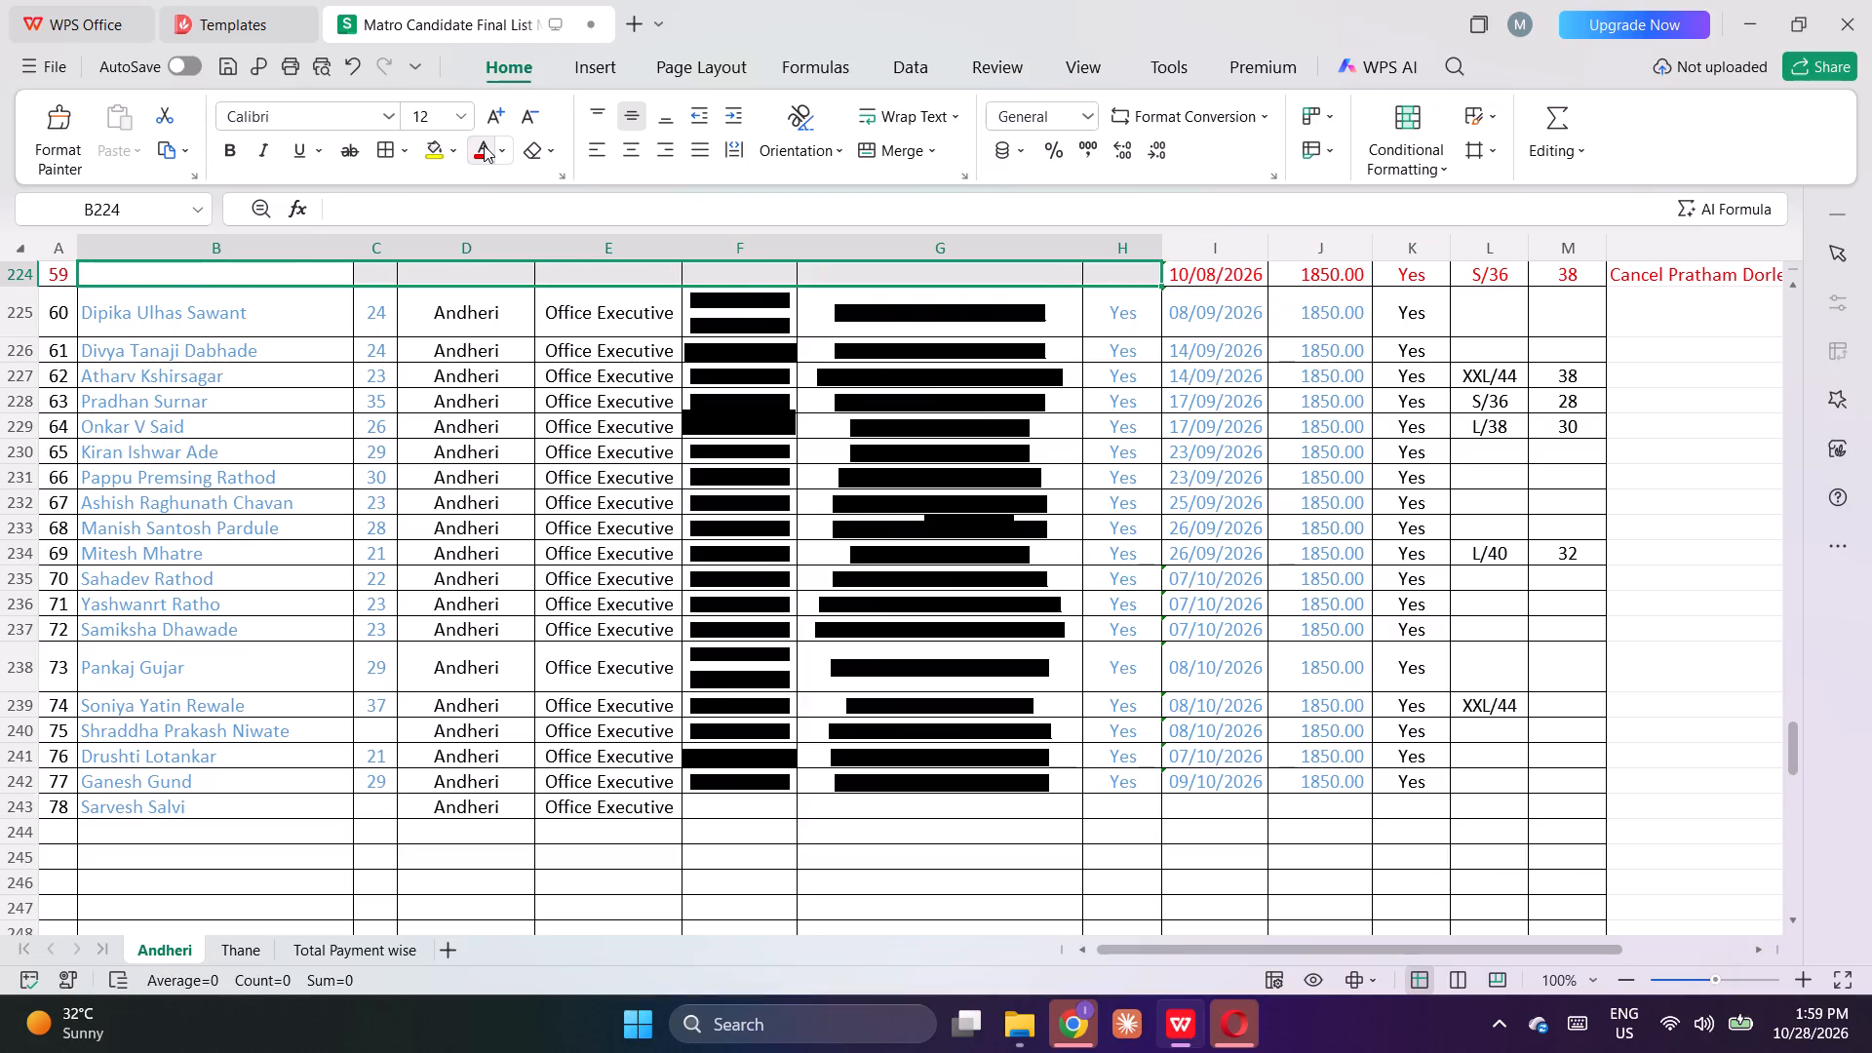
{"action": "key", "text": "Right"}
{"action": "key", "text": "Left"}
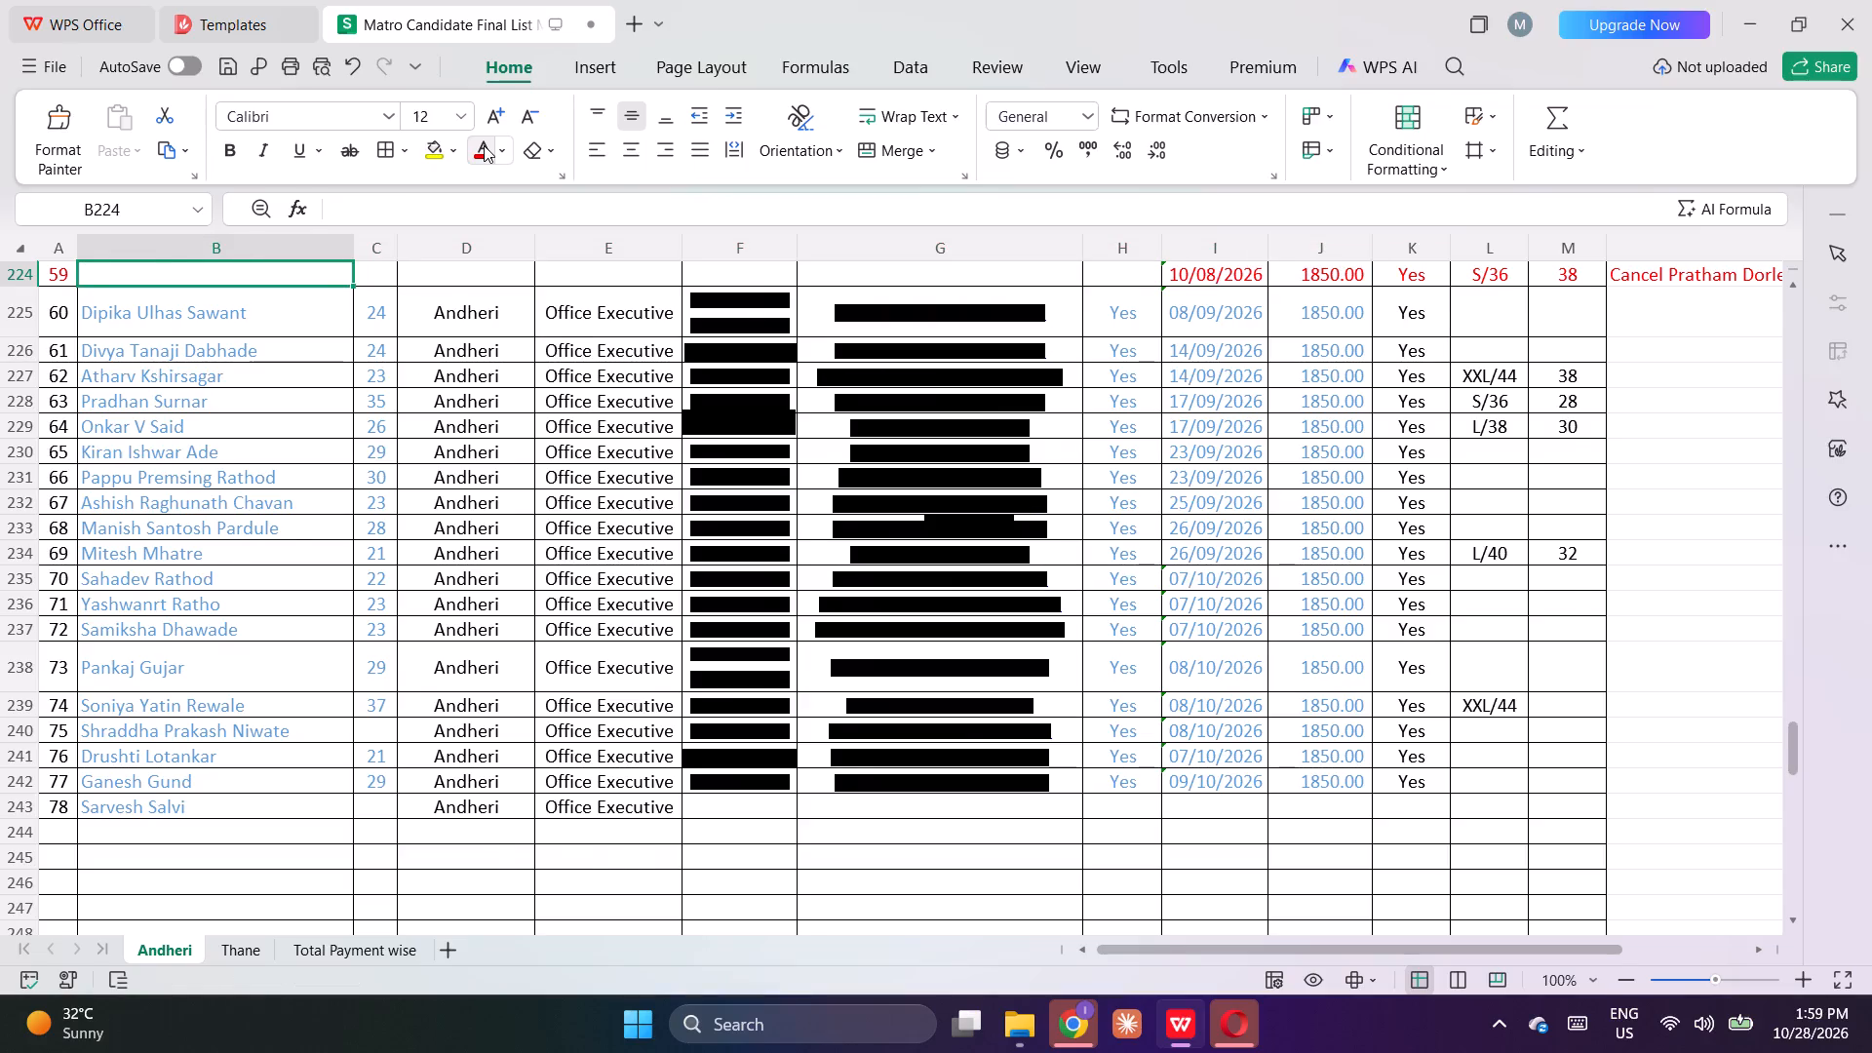
Save the workbook with the empty name cell of serial number 59 selected.
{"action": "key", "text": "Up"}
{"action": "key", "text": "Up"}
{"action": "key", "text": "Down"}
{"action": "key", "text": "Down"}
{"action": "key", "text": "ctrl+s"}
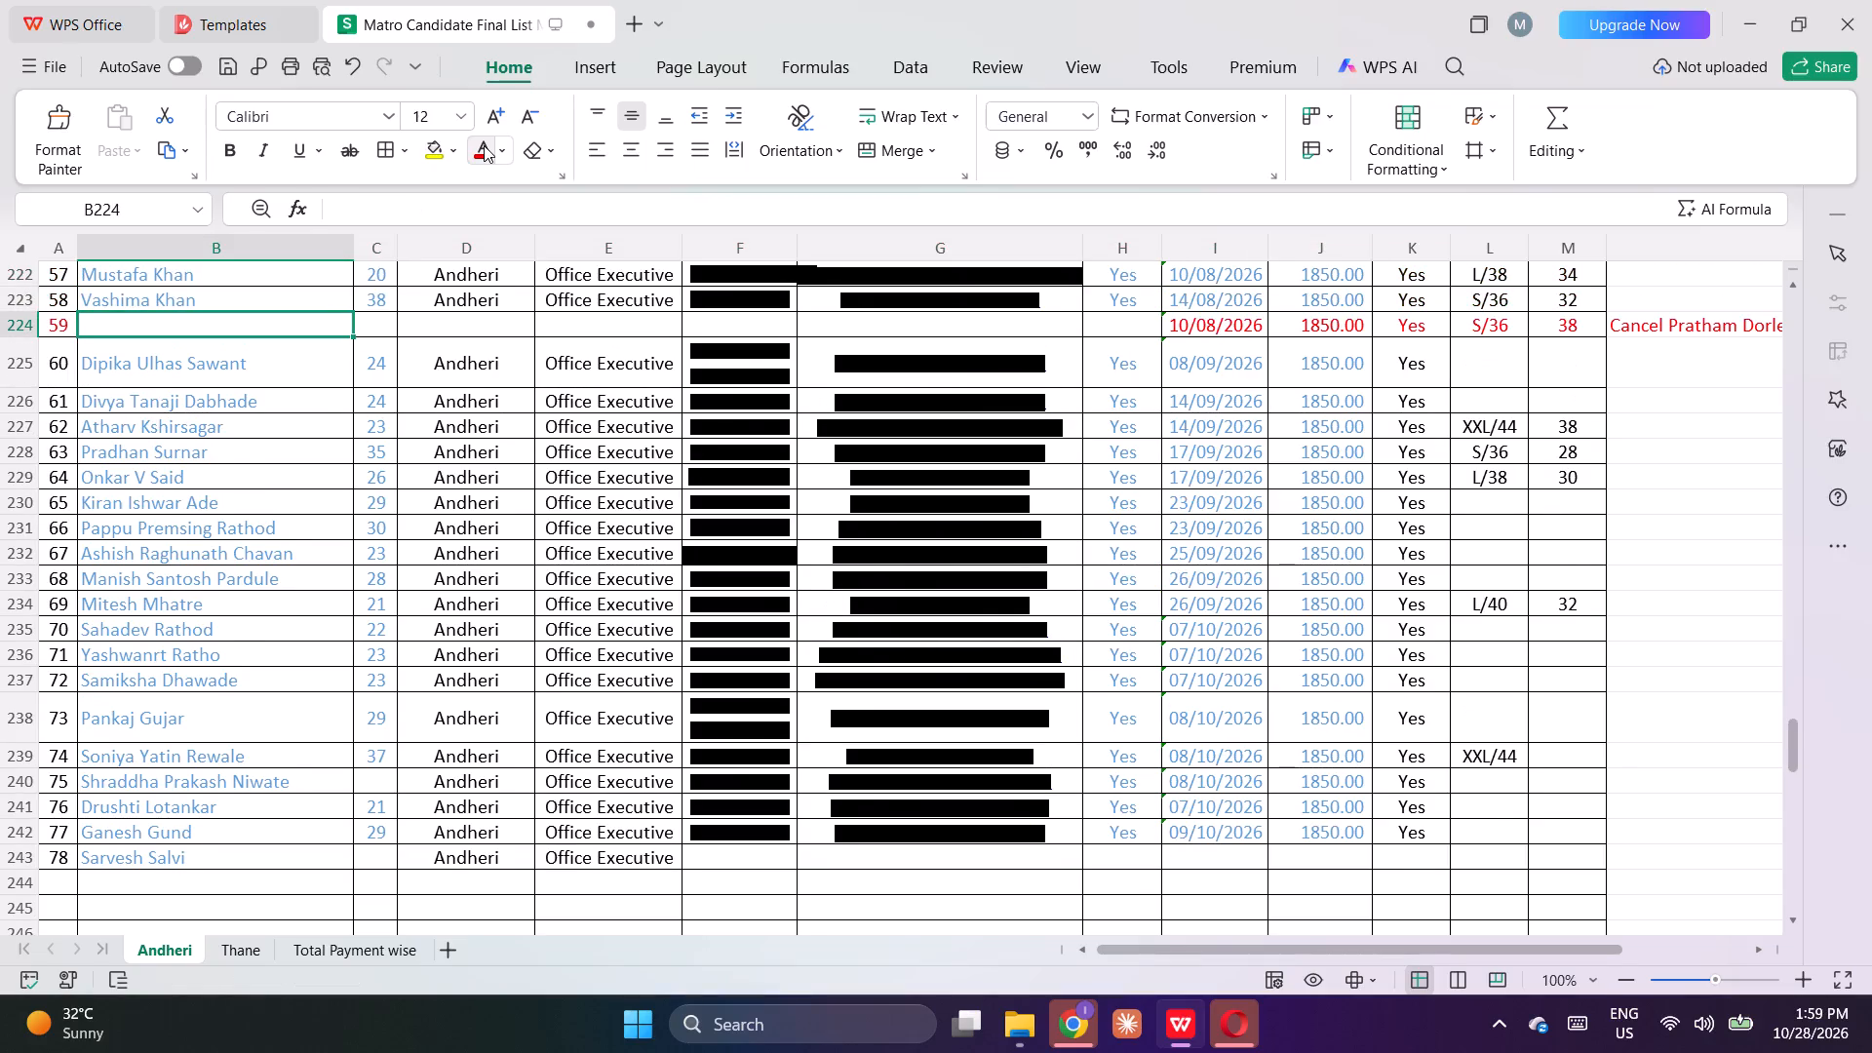
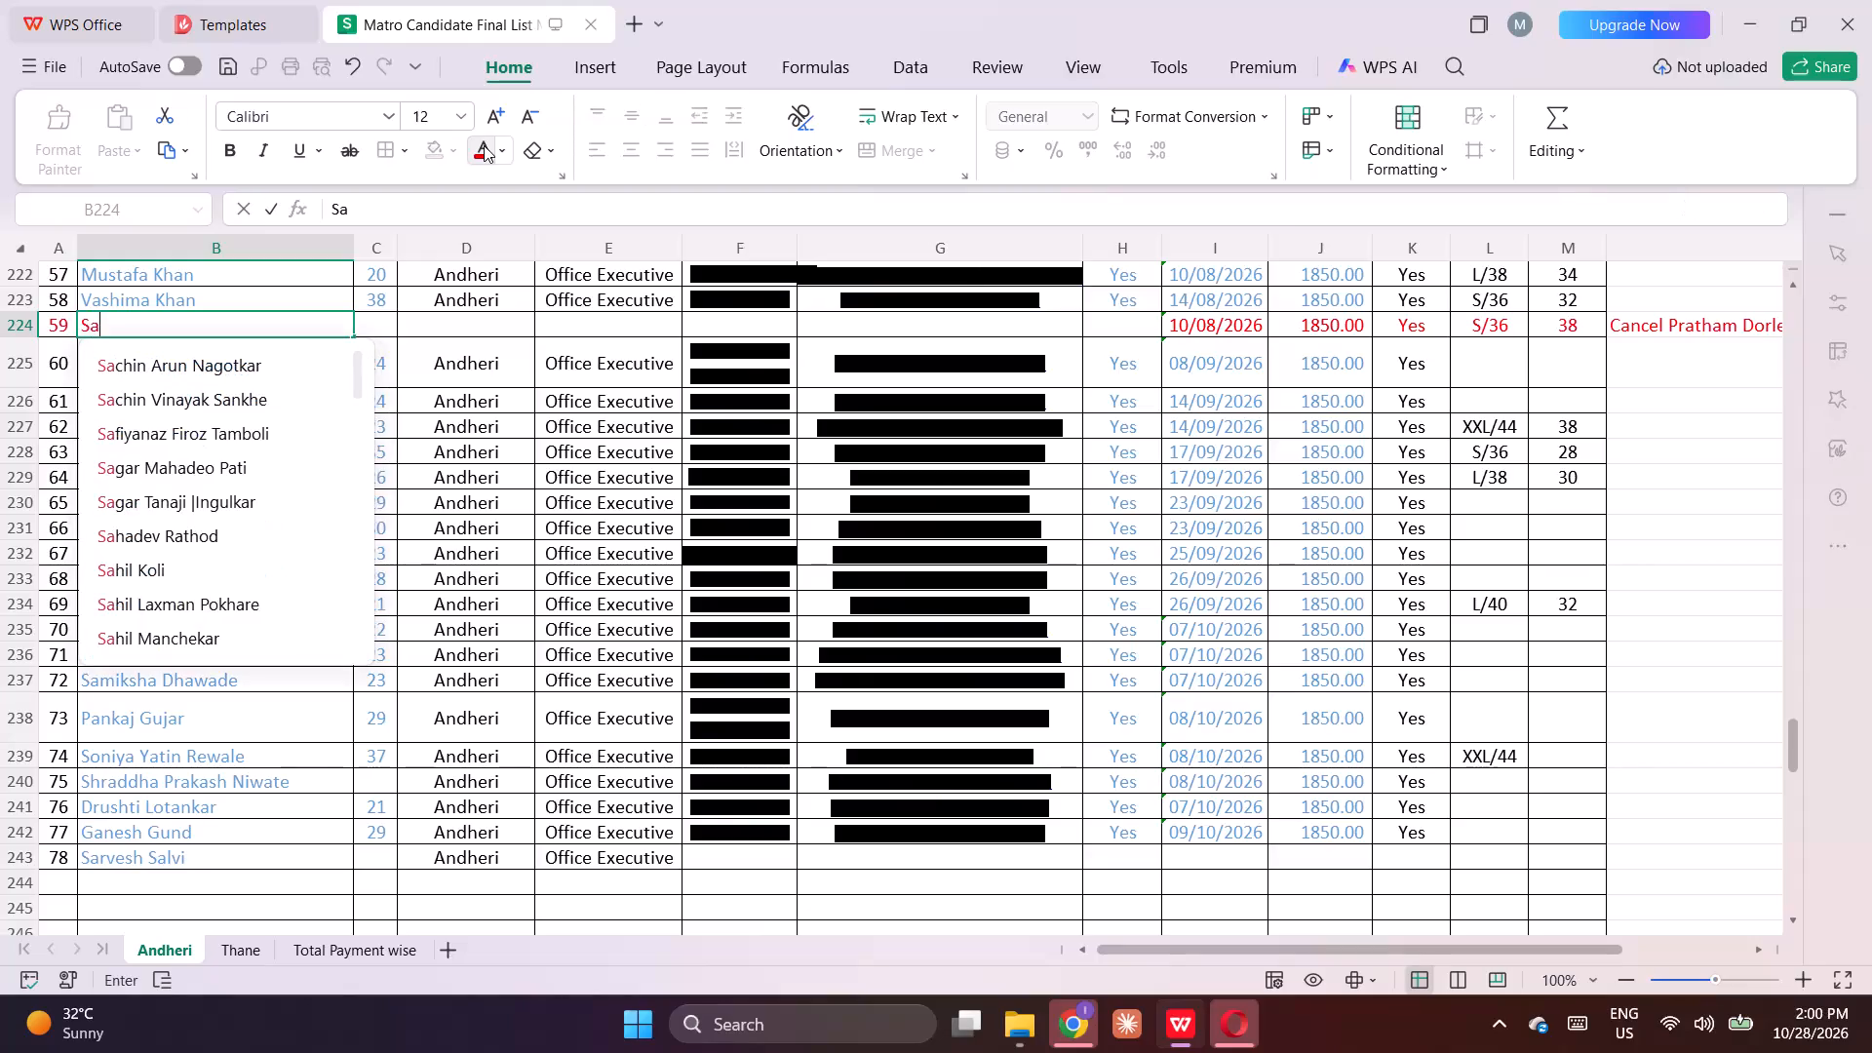
Enter the replacement candidate's first and last name in the Name cell of serial number 59.
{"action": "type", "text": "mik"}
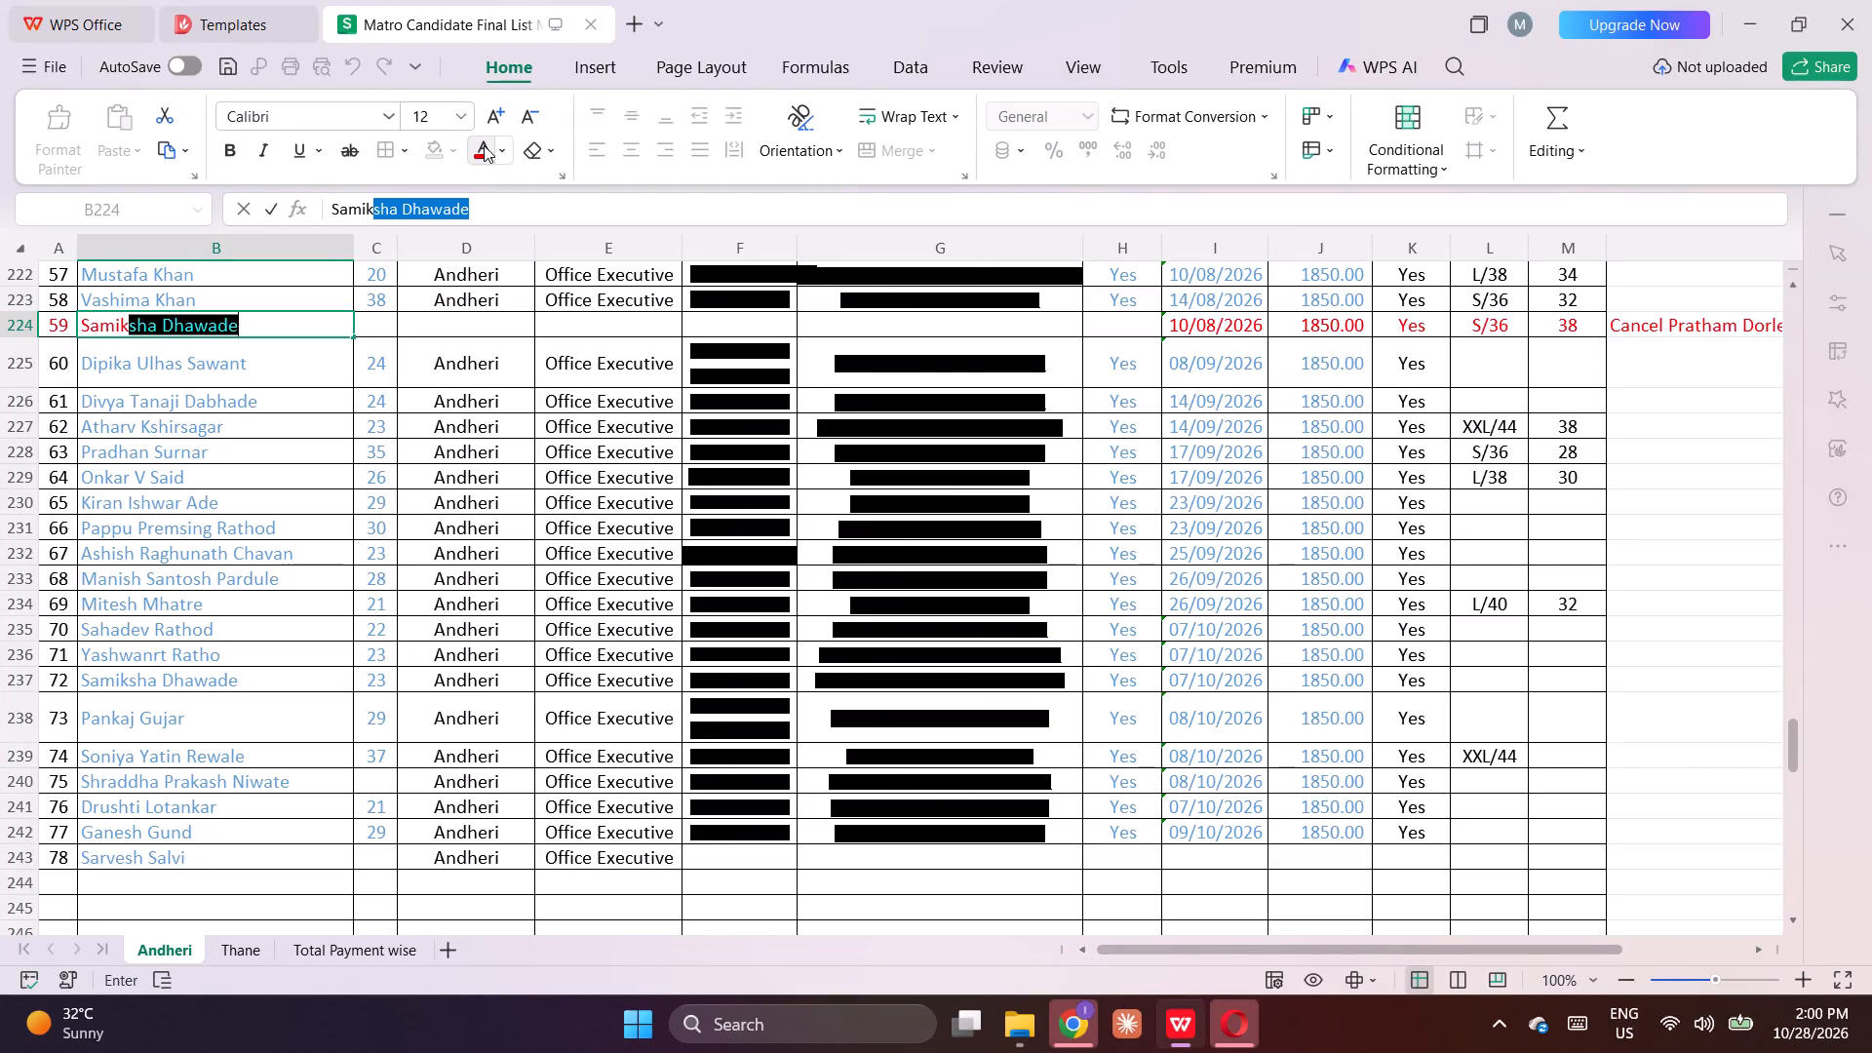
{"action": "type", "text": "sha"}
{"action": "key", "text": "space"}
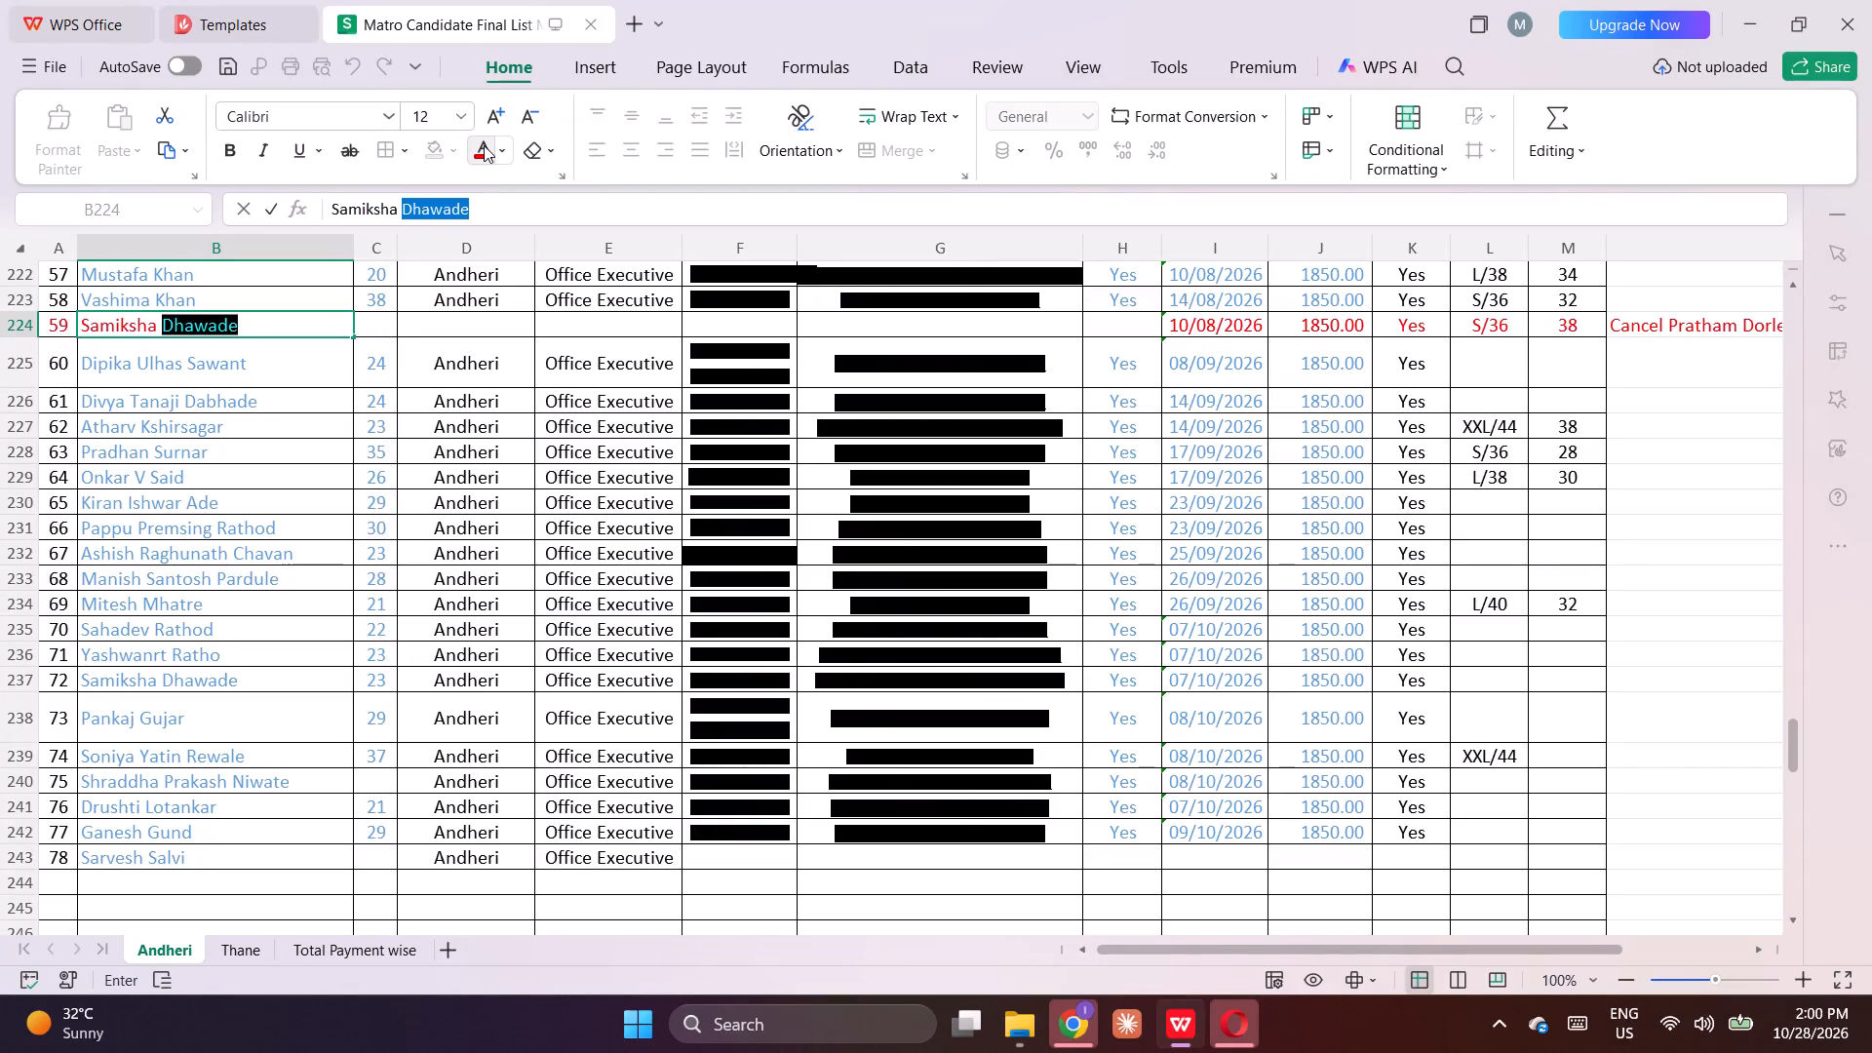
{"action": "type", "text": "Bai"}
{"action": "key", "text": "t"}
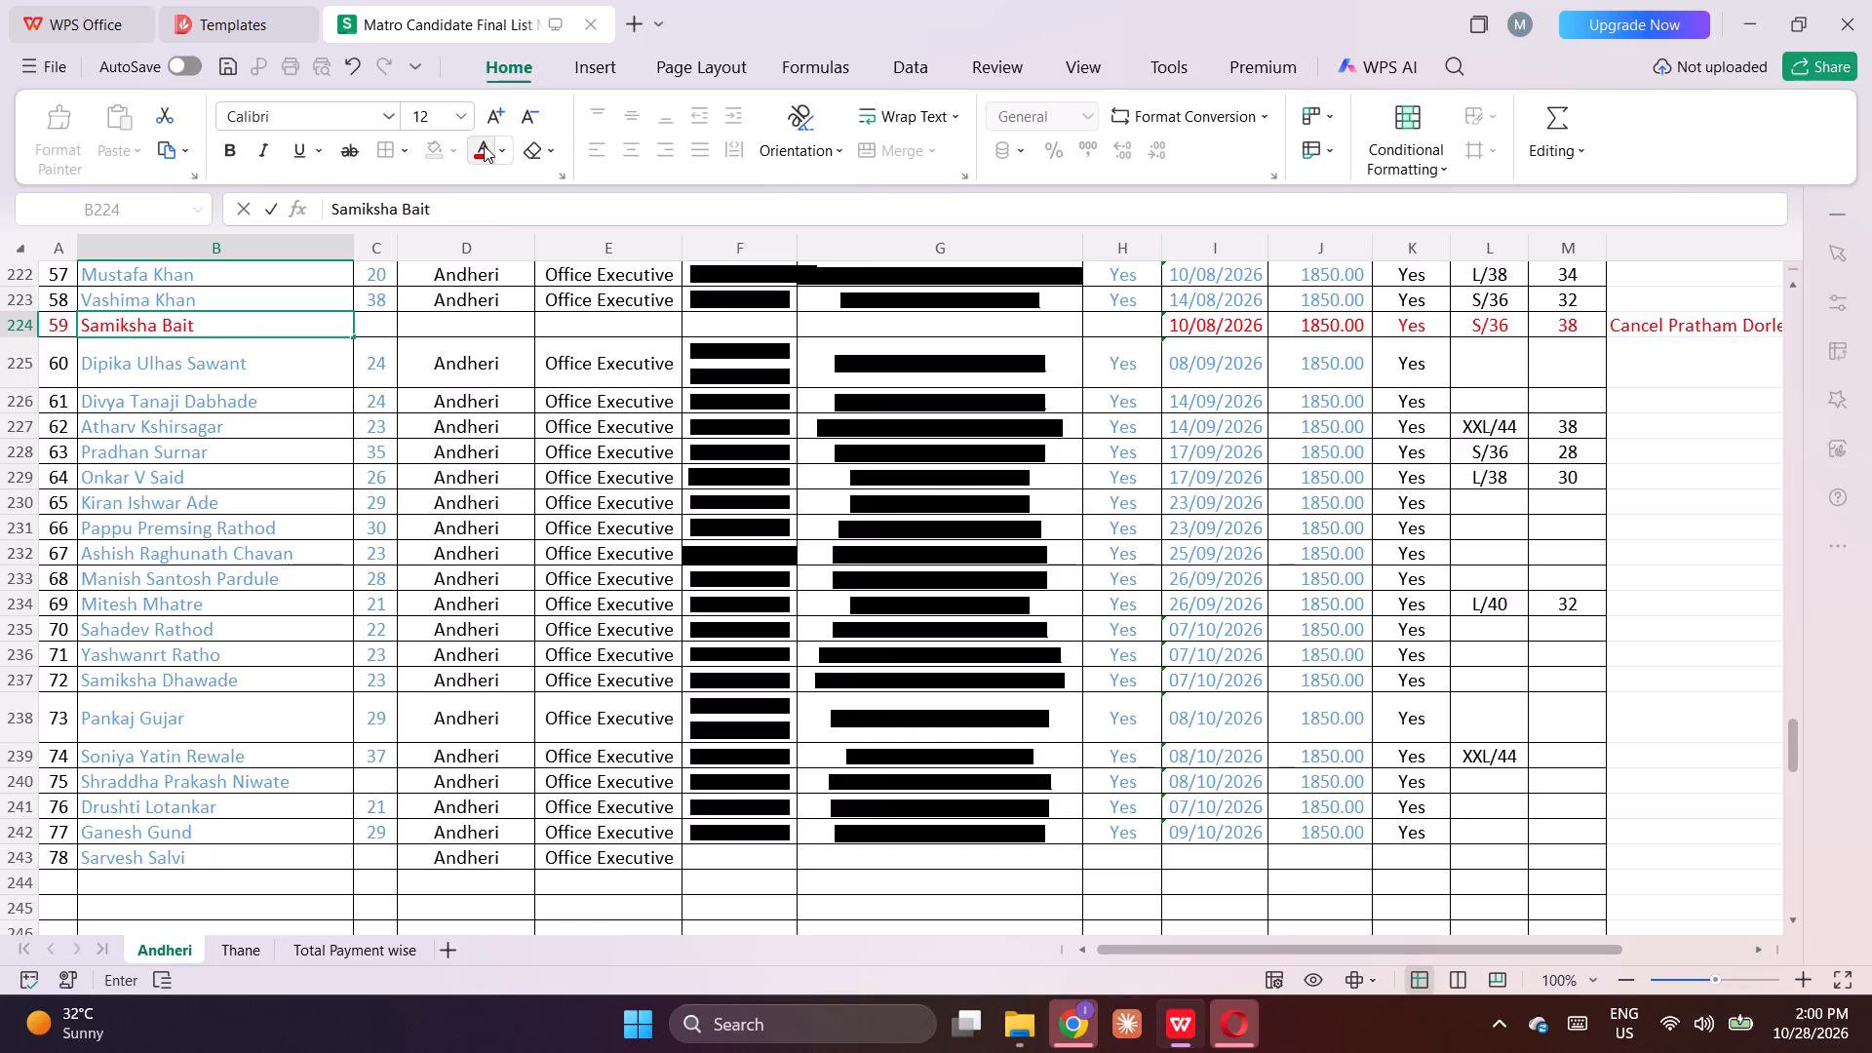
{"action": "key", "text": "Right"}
Fill the location Andheri and the position Office Executive into serial number 59 from the row above.
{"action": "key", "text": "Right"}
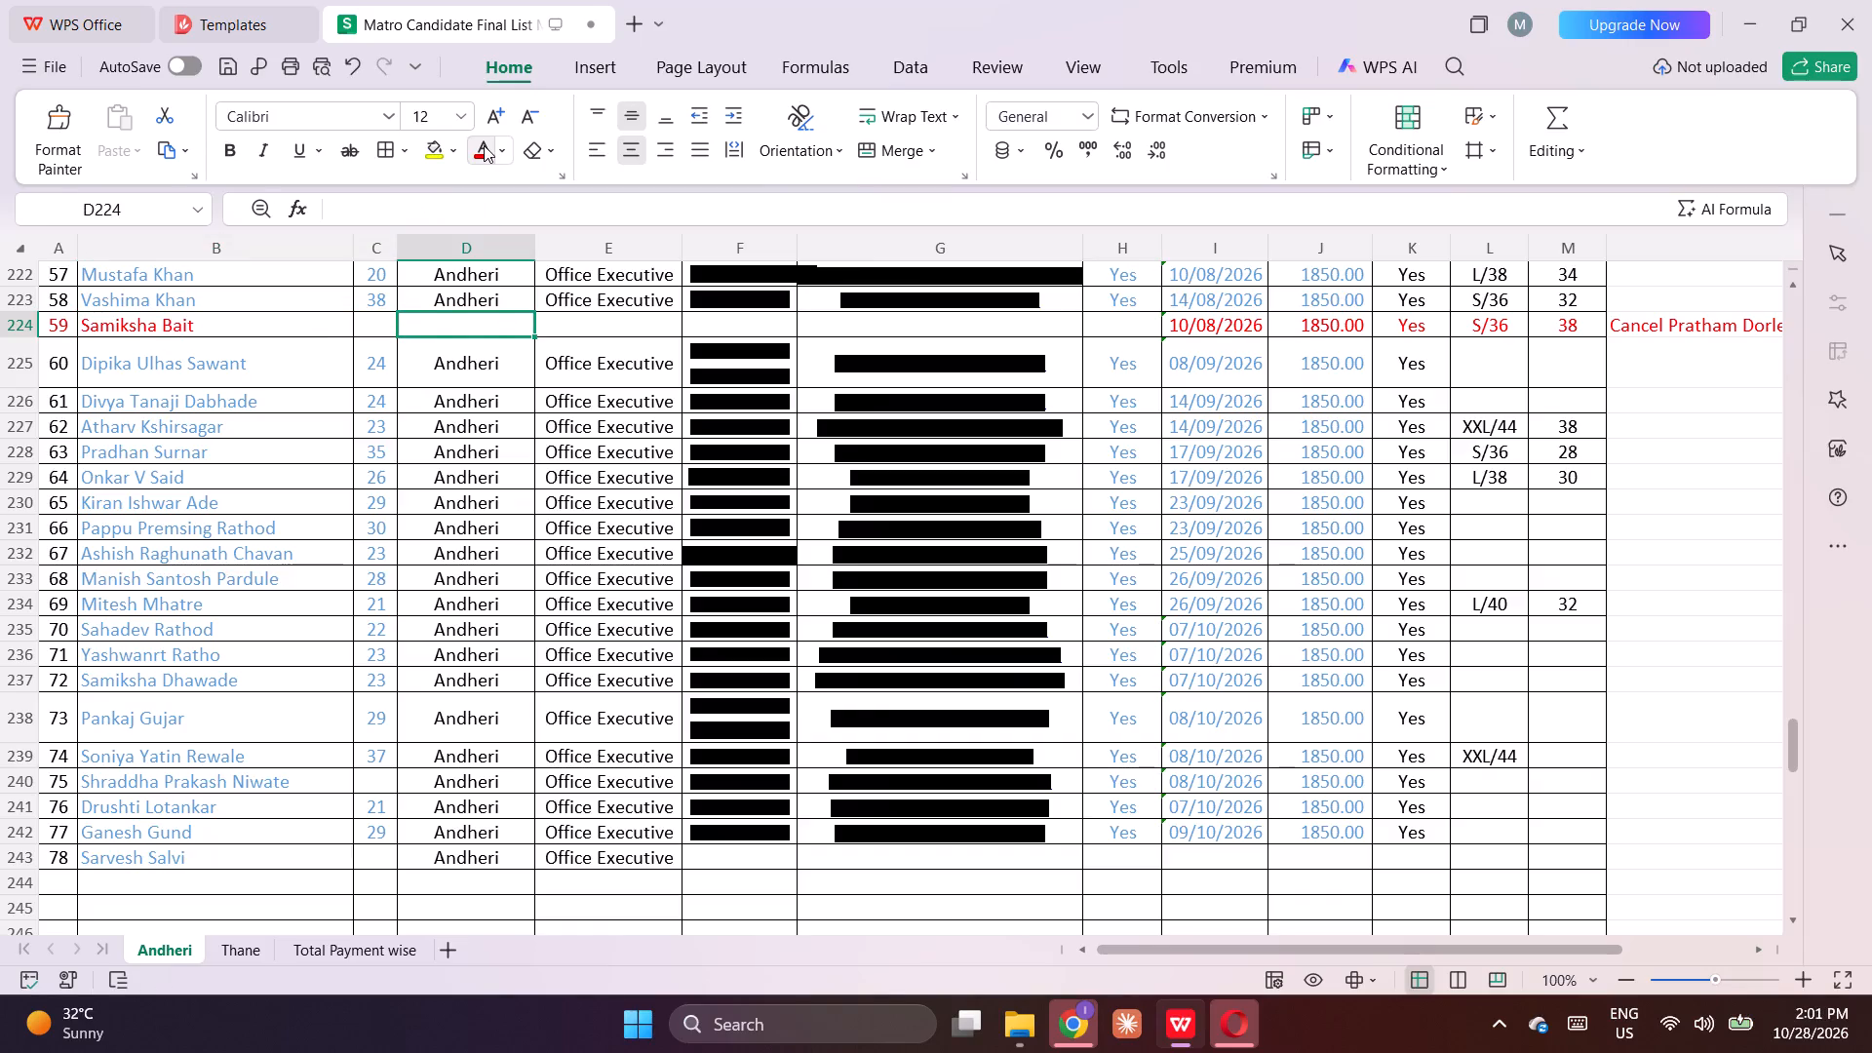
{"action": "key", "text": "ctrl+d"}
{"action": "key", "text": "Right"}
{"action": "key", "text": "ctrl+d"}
Set the trouser size in column M of serial number 59 to 28.
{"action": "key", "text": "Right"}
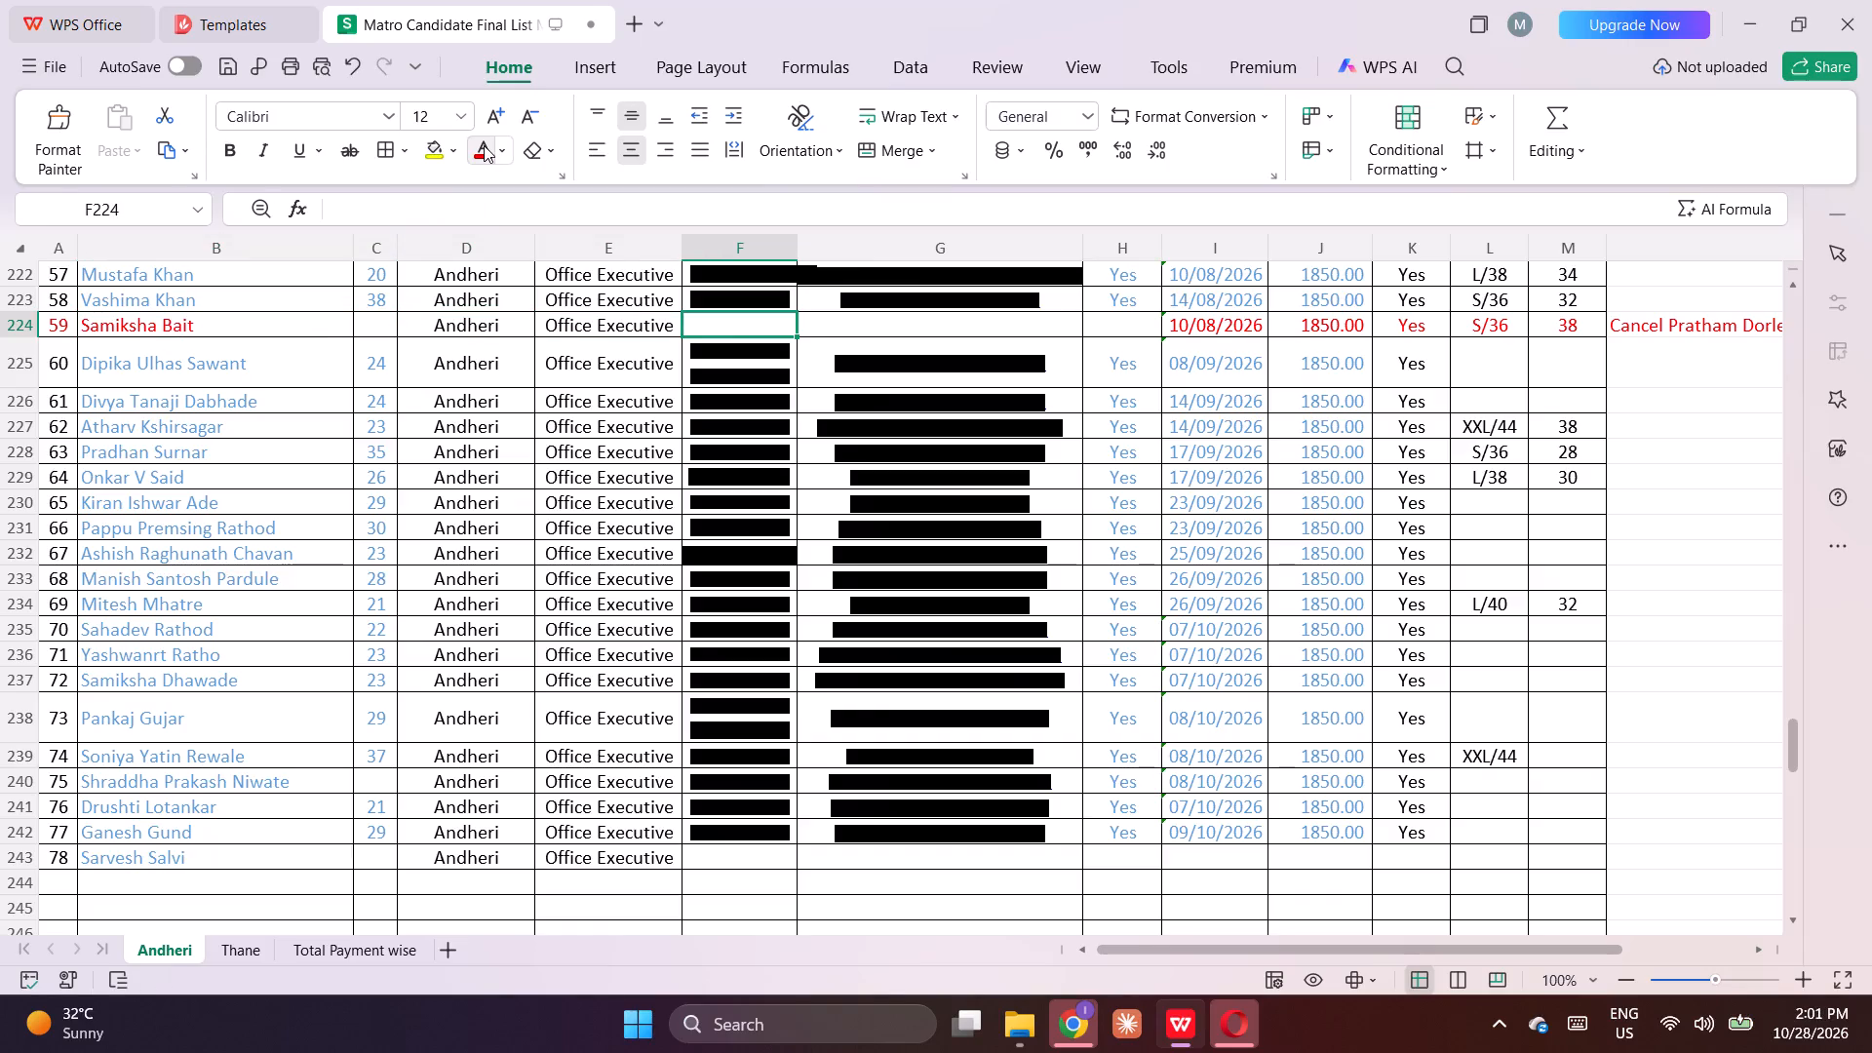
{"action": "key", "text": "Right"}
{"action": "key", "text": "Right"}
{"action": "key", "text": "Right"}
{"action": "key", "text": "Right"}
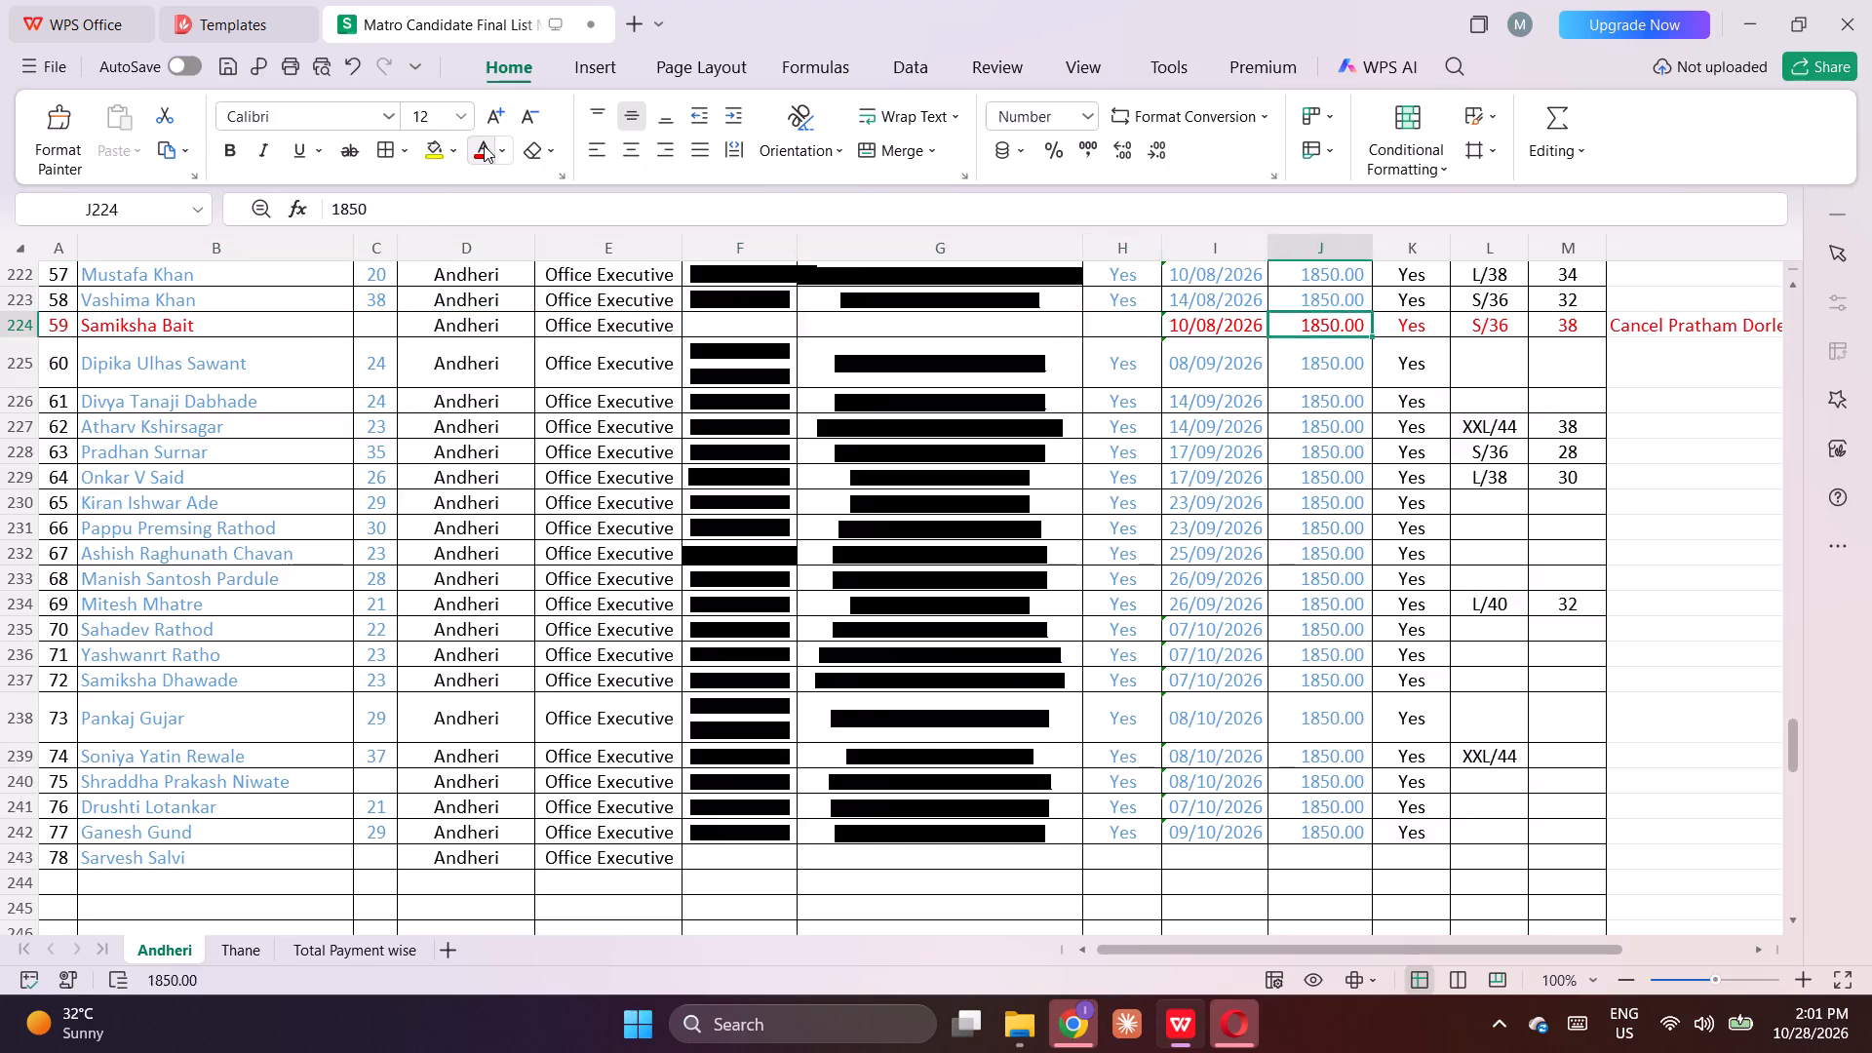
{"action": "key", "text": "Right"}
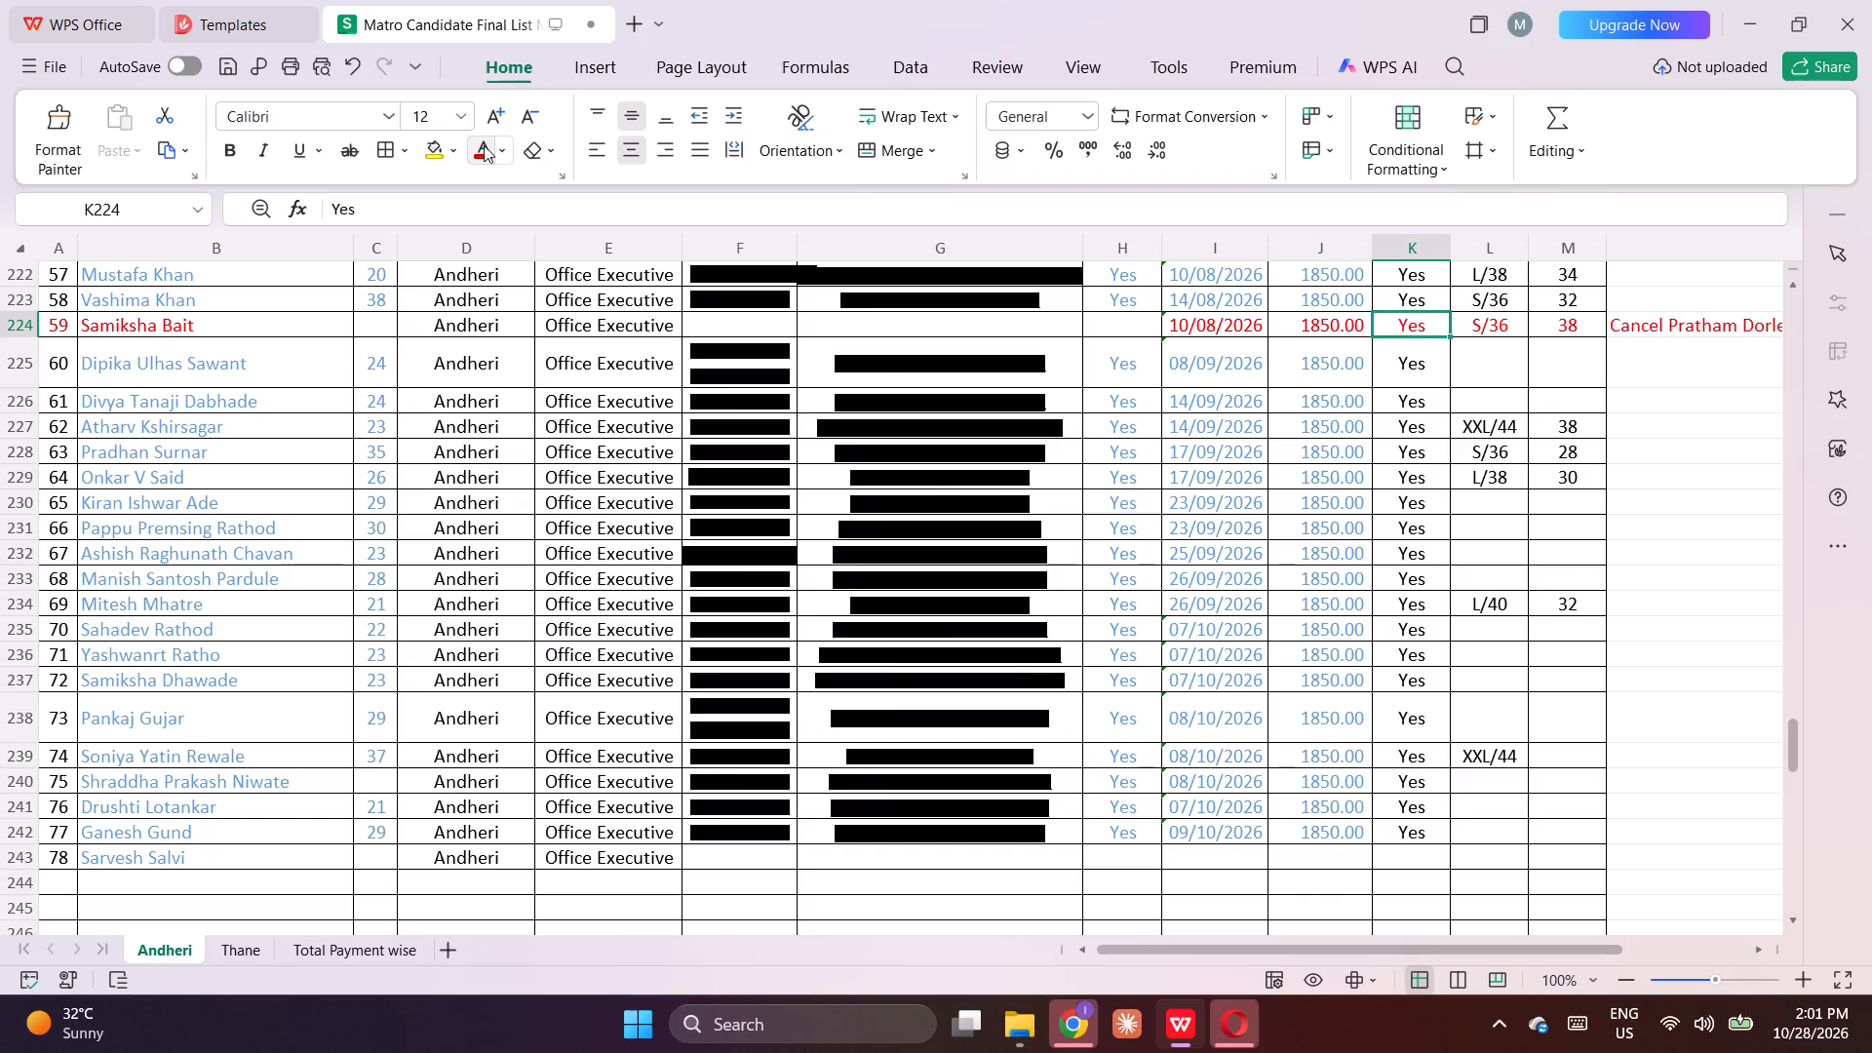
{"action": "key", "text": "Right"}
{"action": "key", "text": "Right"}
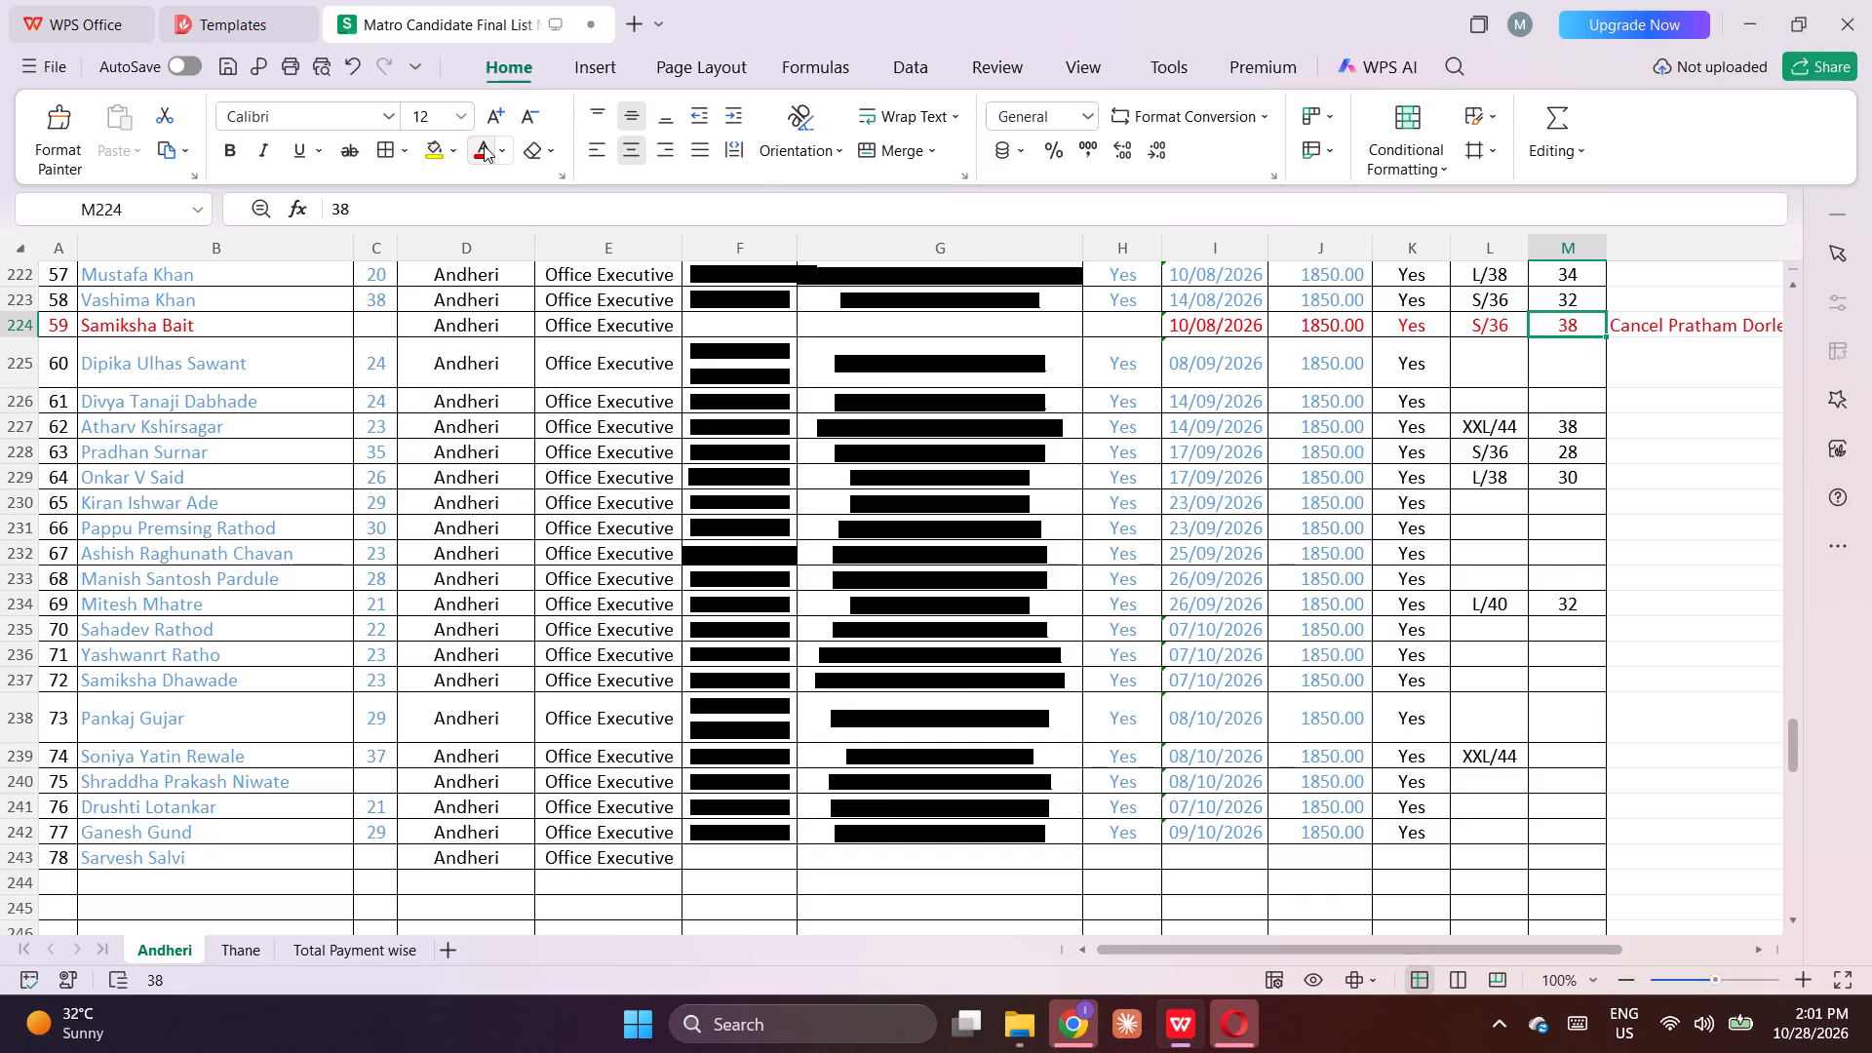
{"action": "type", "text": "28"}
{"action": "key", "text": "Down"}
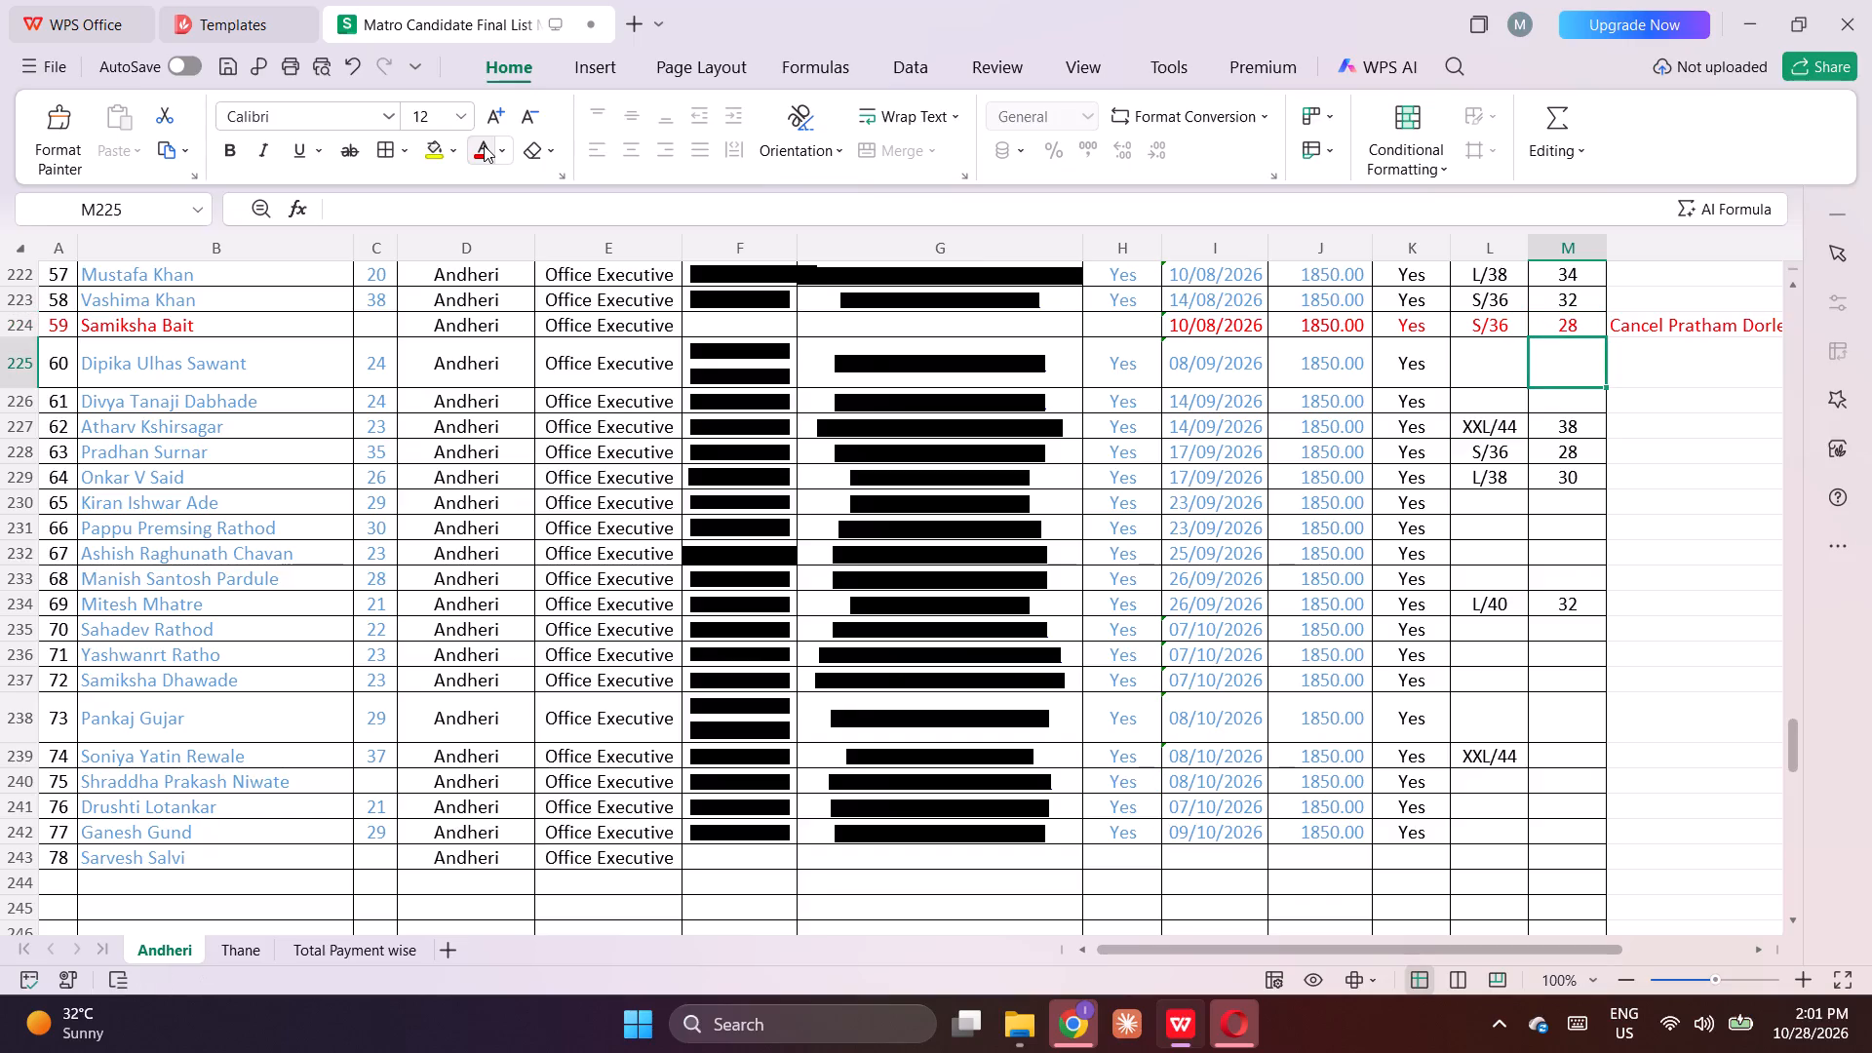
Save the workbook with the column H cell of serial number 60 selected.
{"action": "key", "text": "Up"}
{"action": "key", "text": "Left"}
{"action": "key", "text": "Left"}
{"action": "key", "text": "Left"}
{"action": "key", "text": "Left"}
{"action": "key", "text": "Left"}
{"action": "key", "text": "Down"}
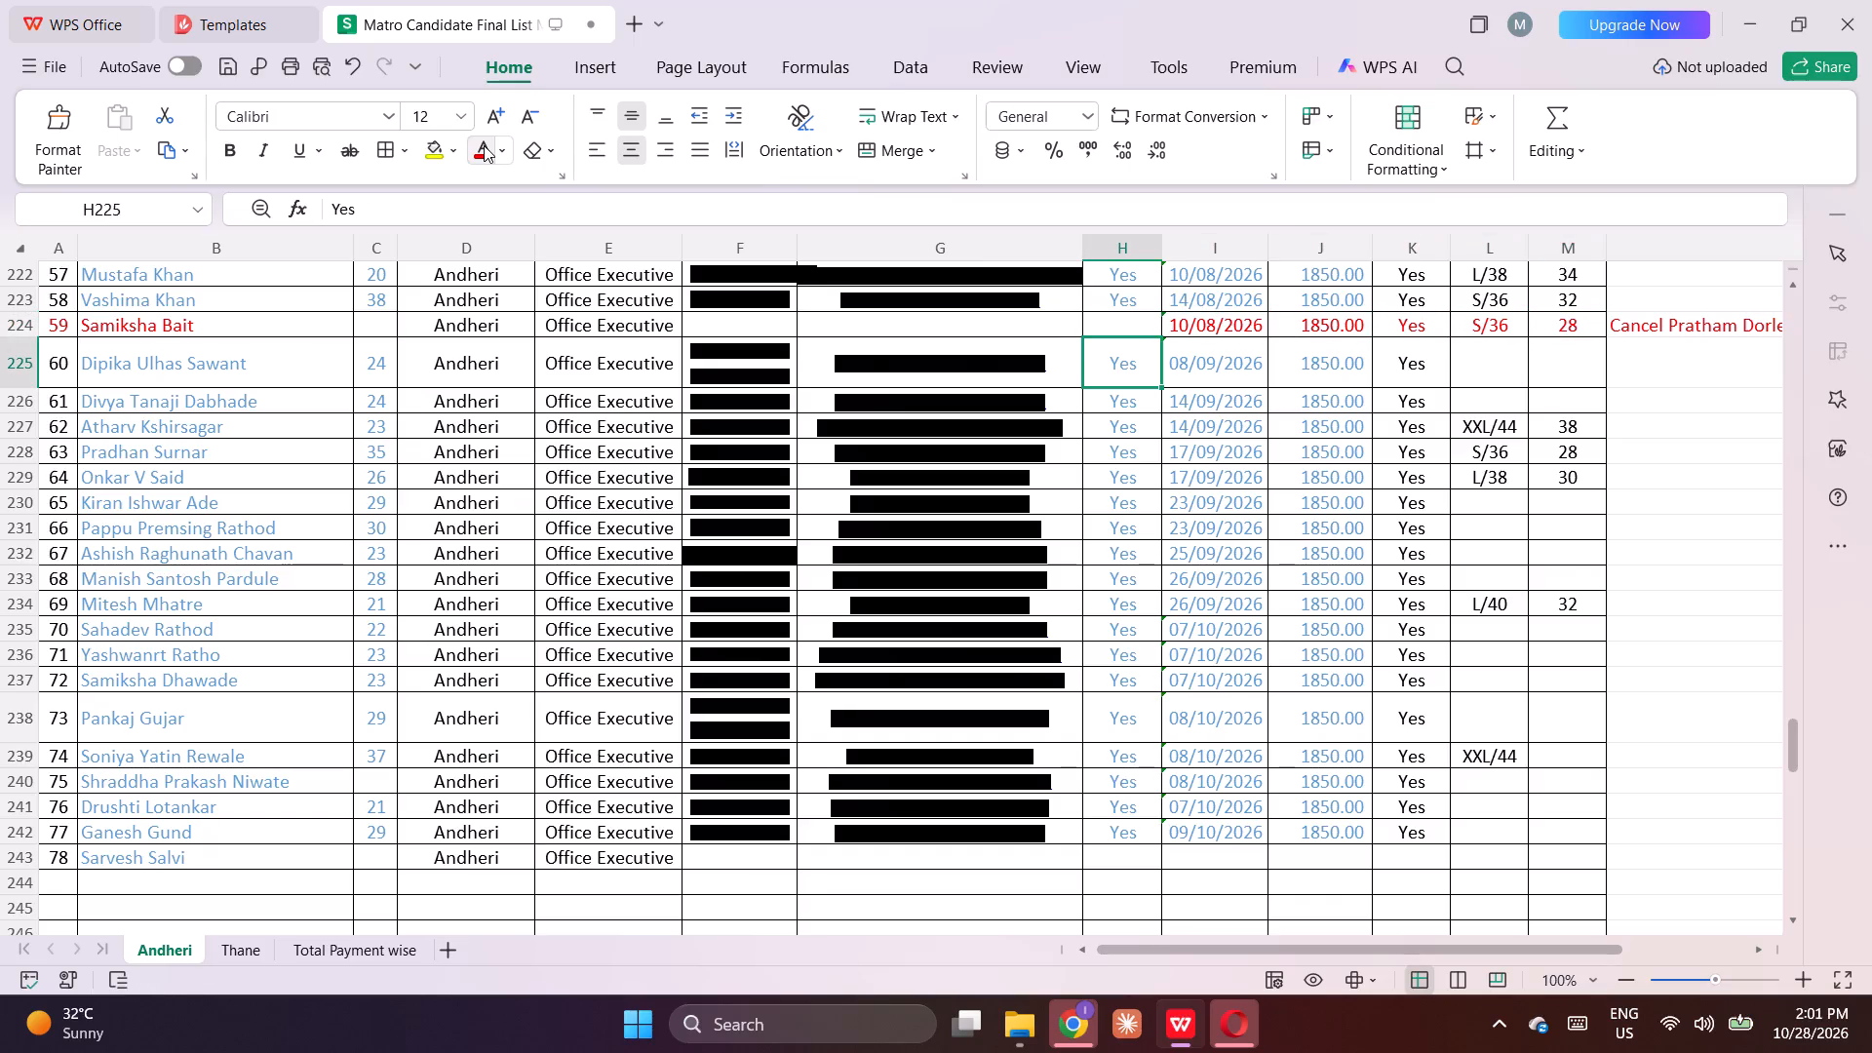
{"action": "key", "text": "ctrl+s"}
Enter 23 in column C of serial number 59 and move on to the row's empty column G cell.
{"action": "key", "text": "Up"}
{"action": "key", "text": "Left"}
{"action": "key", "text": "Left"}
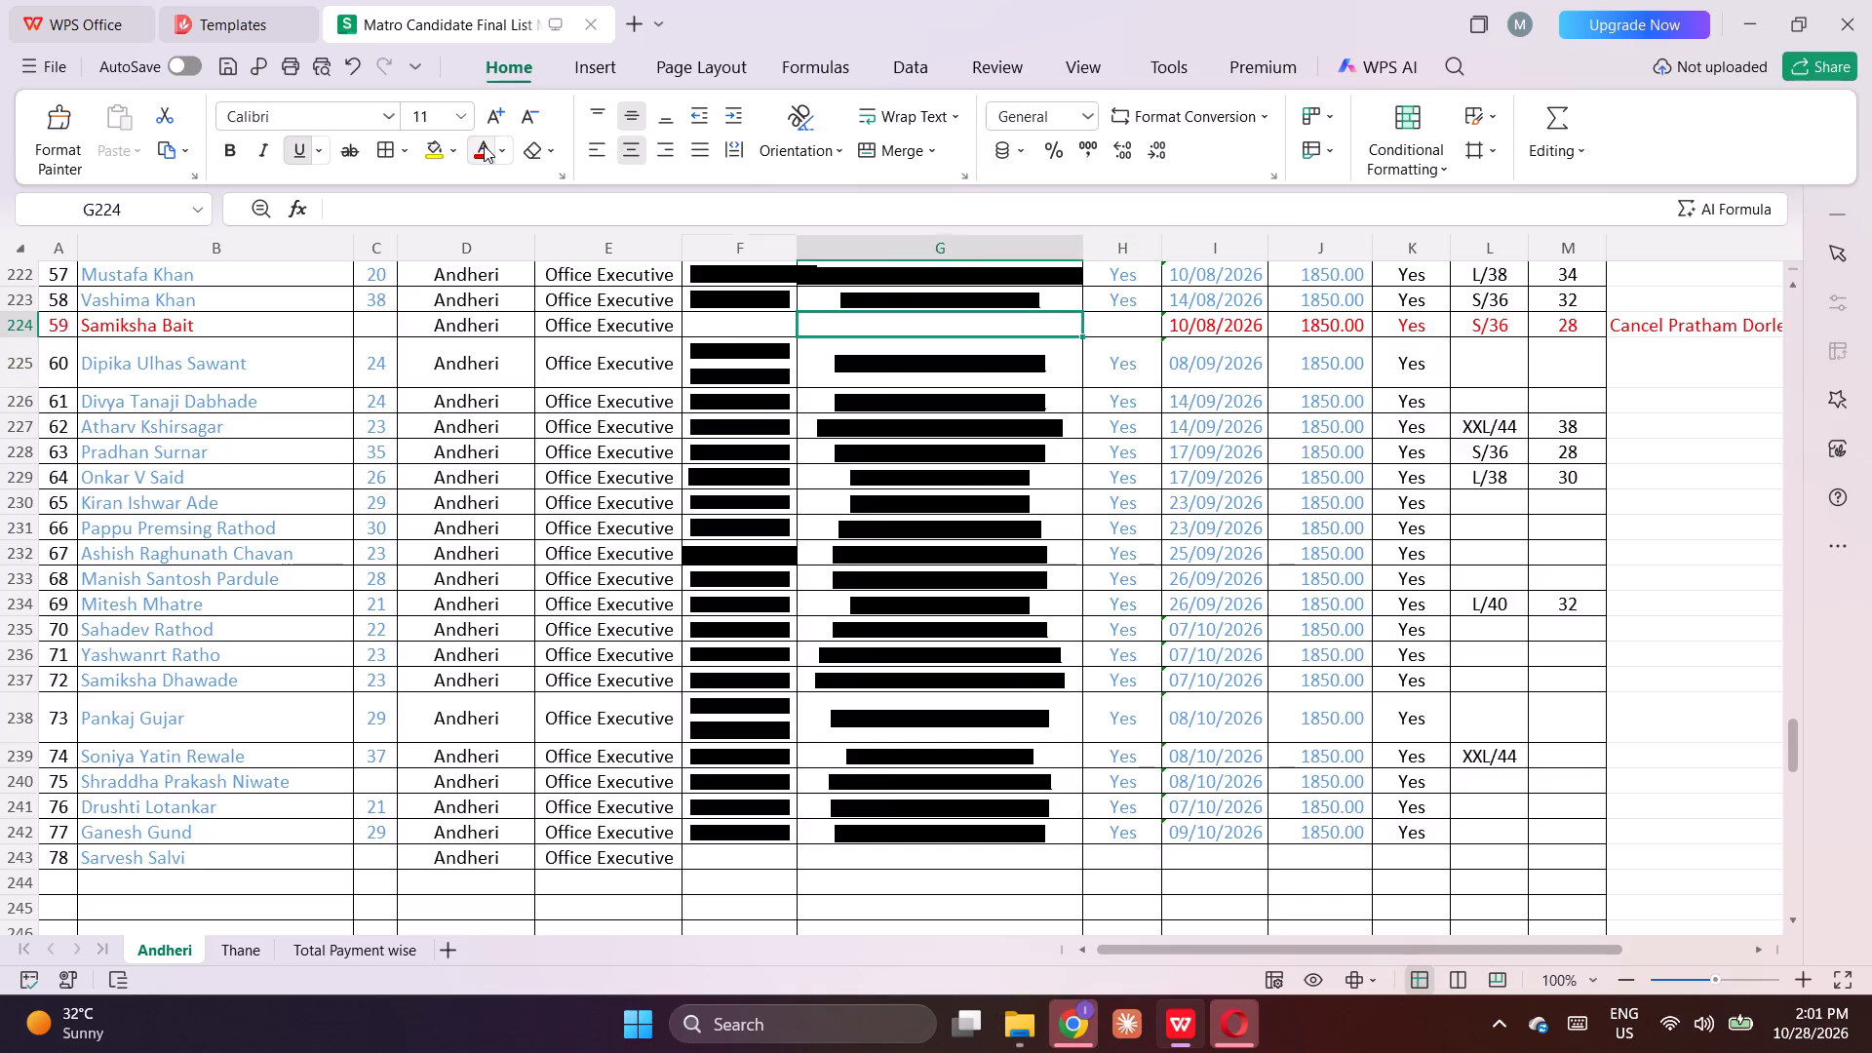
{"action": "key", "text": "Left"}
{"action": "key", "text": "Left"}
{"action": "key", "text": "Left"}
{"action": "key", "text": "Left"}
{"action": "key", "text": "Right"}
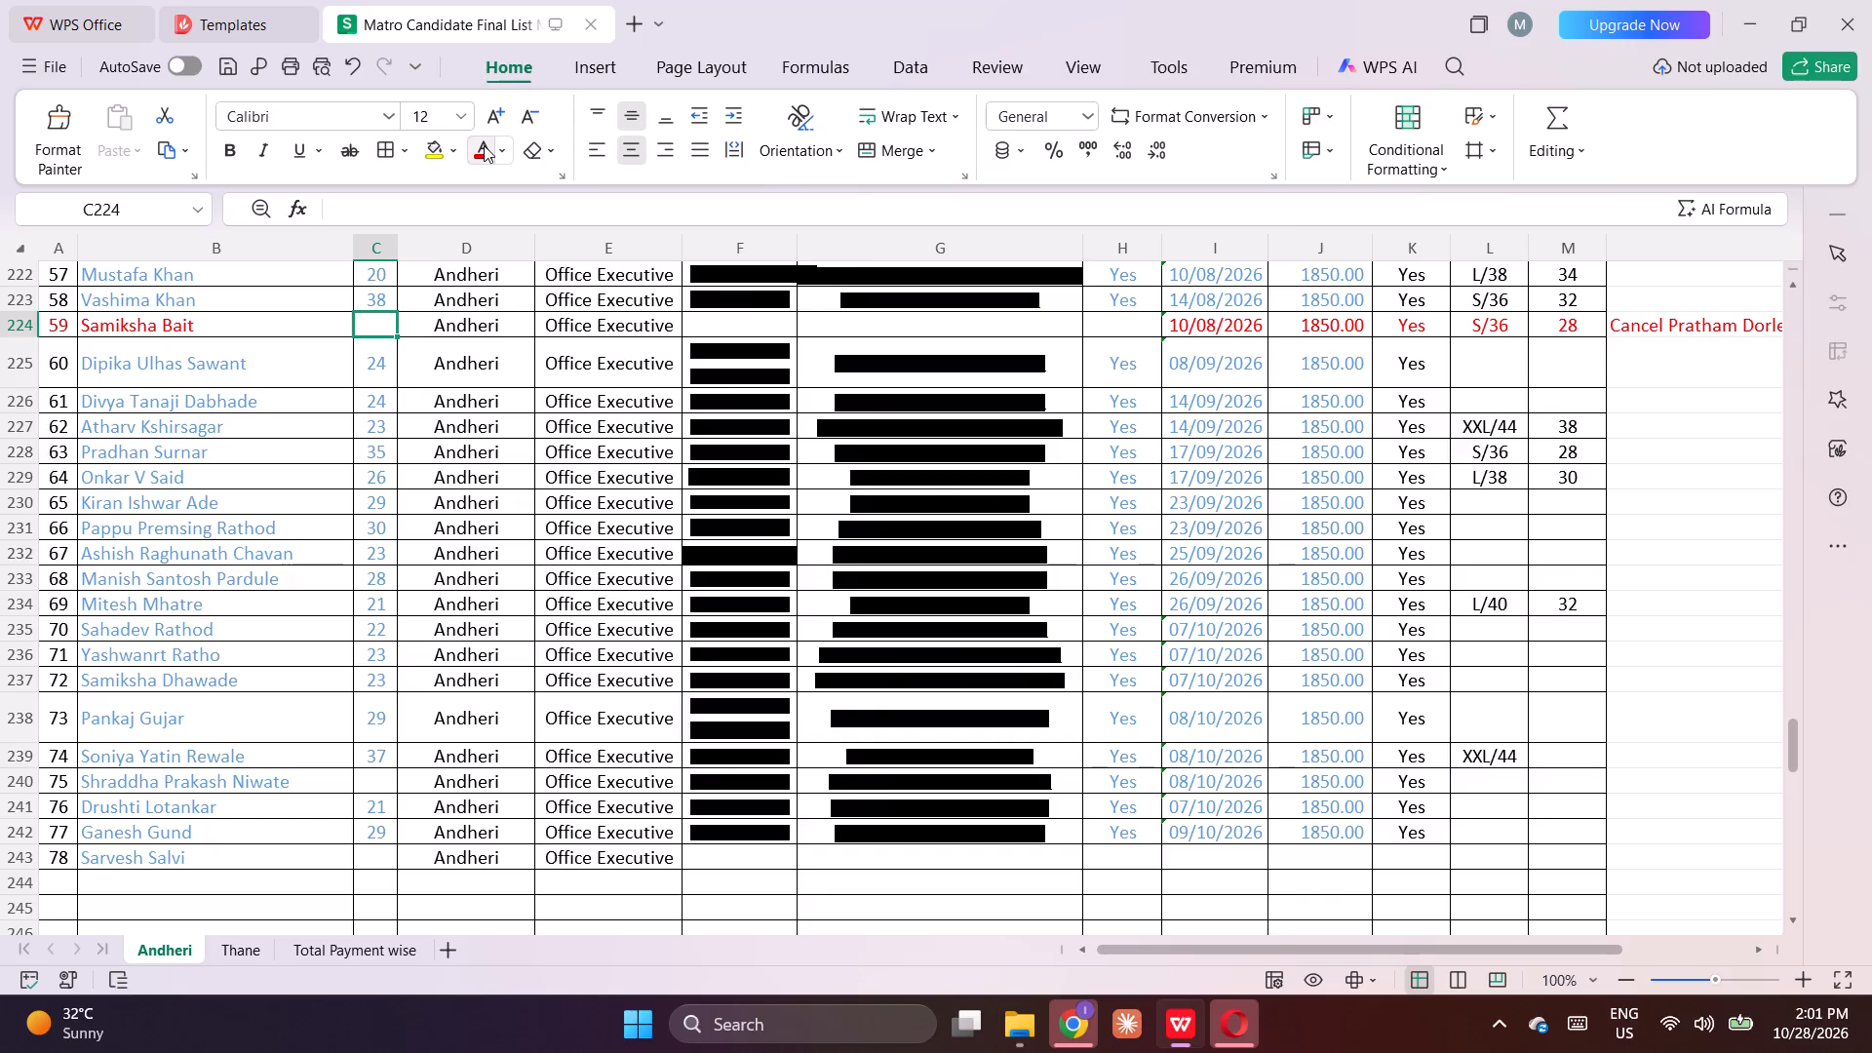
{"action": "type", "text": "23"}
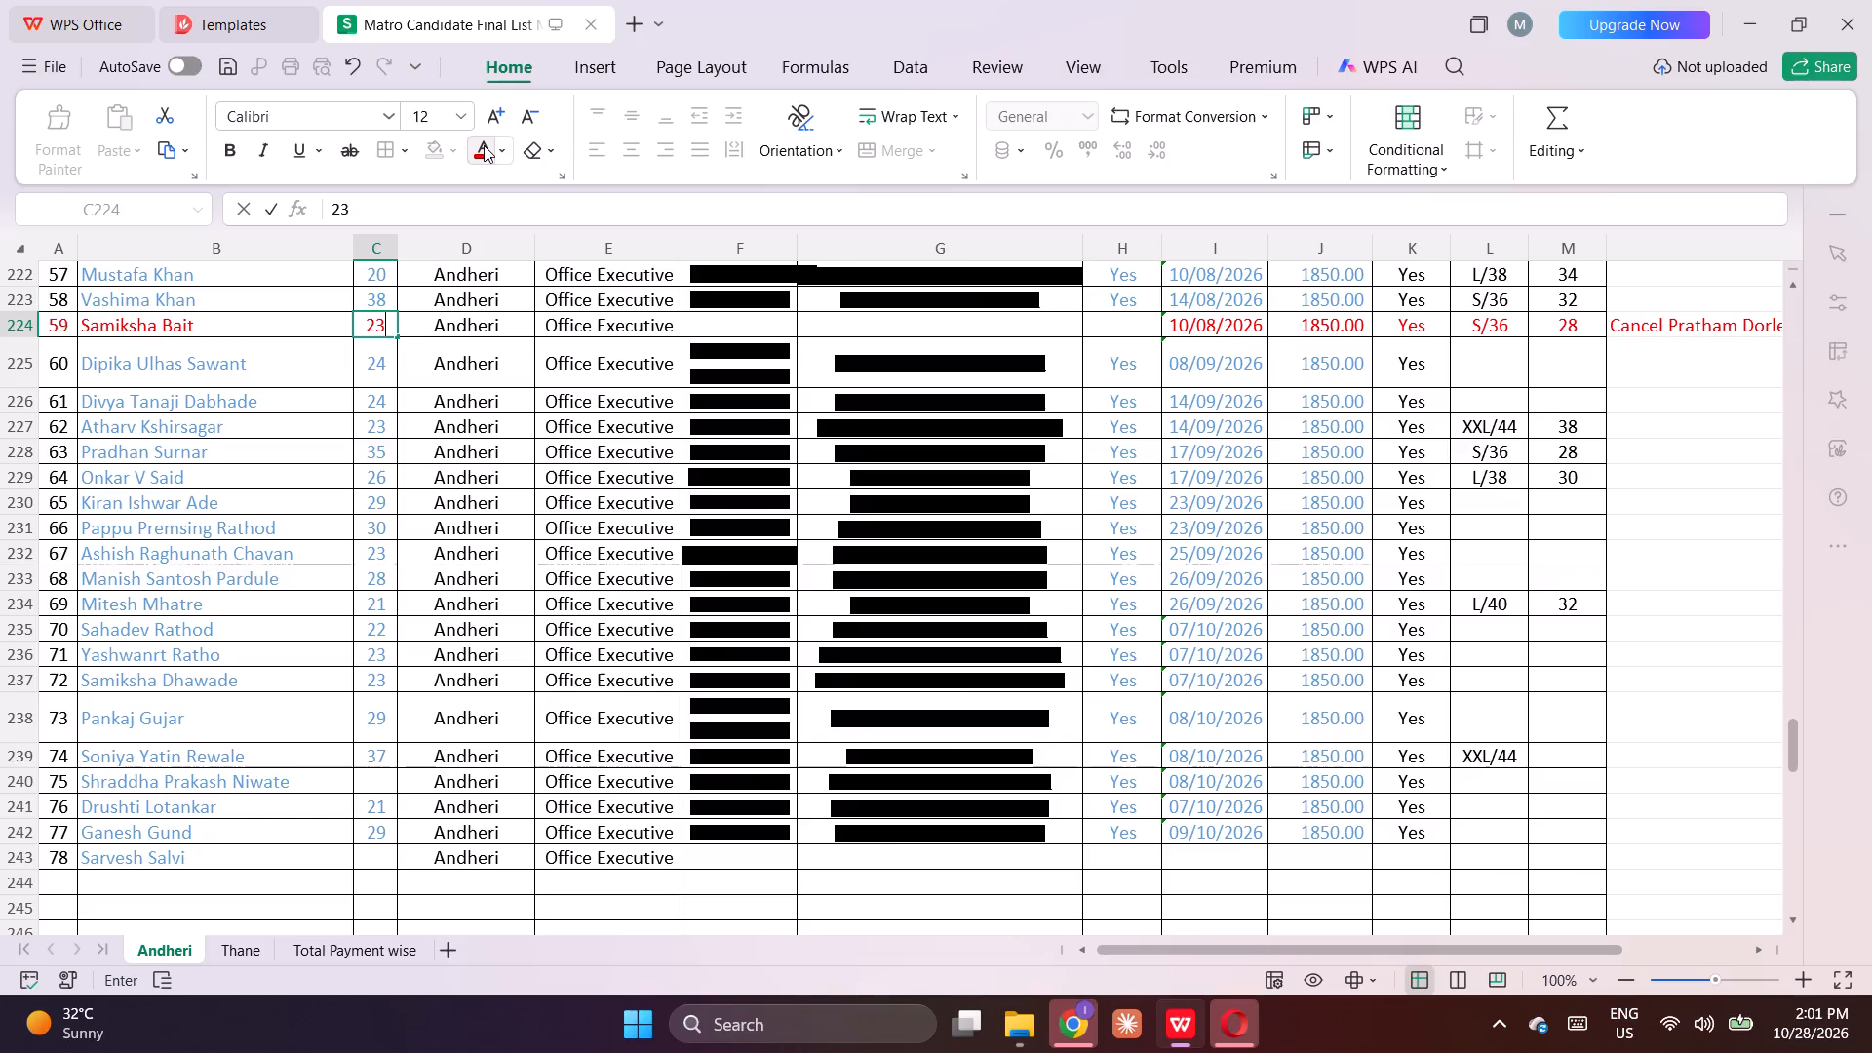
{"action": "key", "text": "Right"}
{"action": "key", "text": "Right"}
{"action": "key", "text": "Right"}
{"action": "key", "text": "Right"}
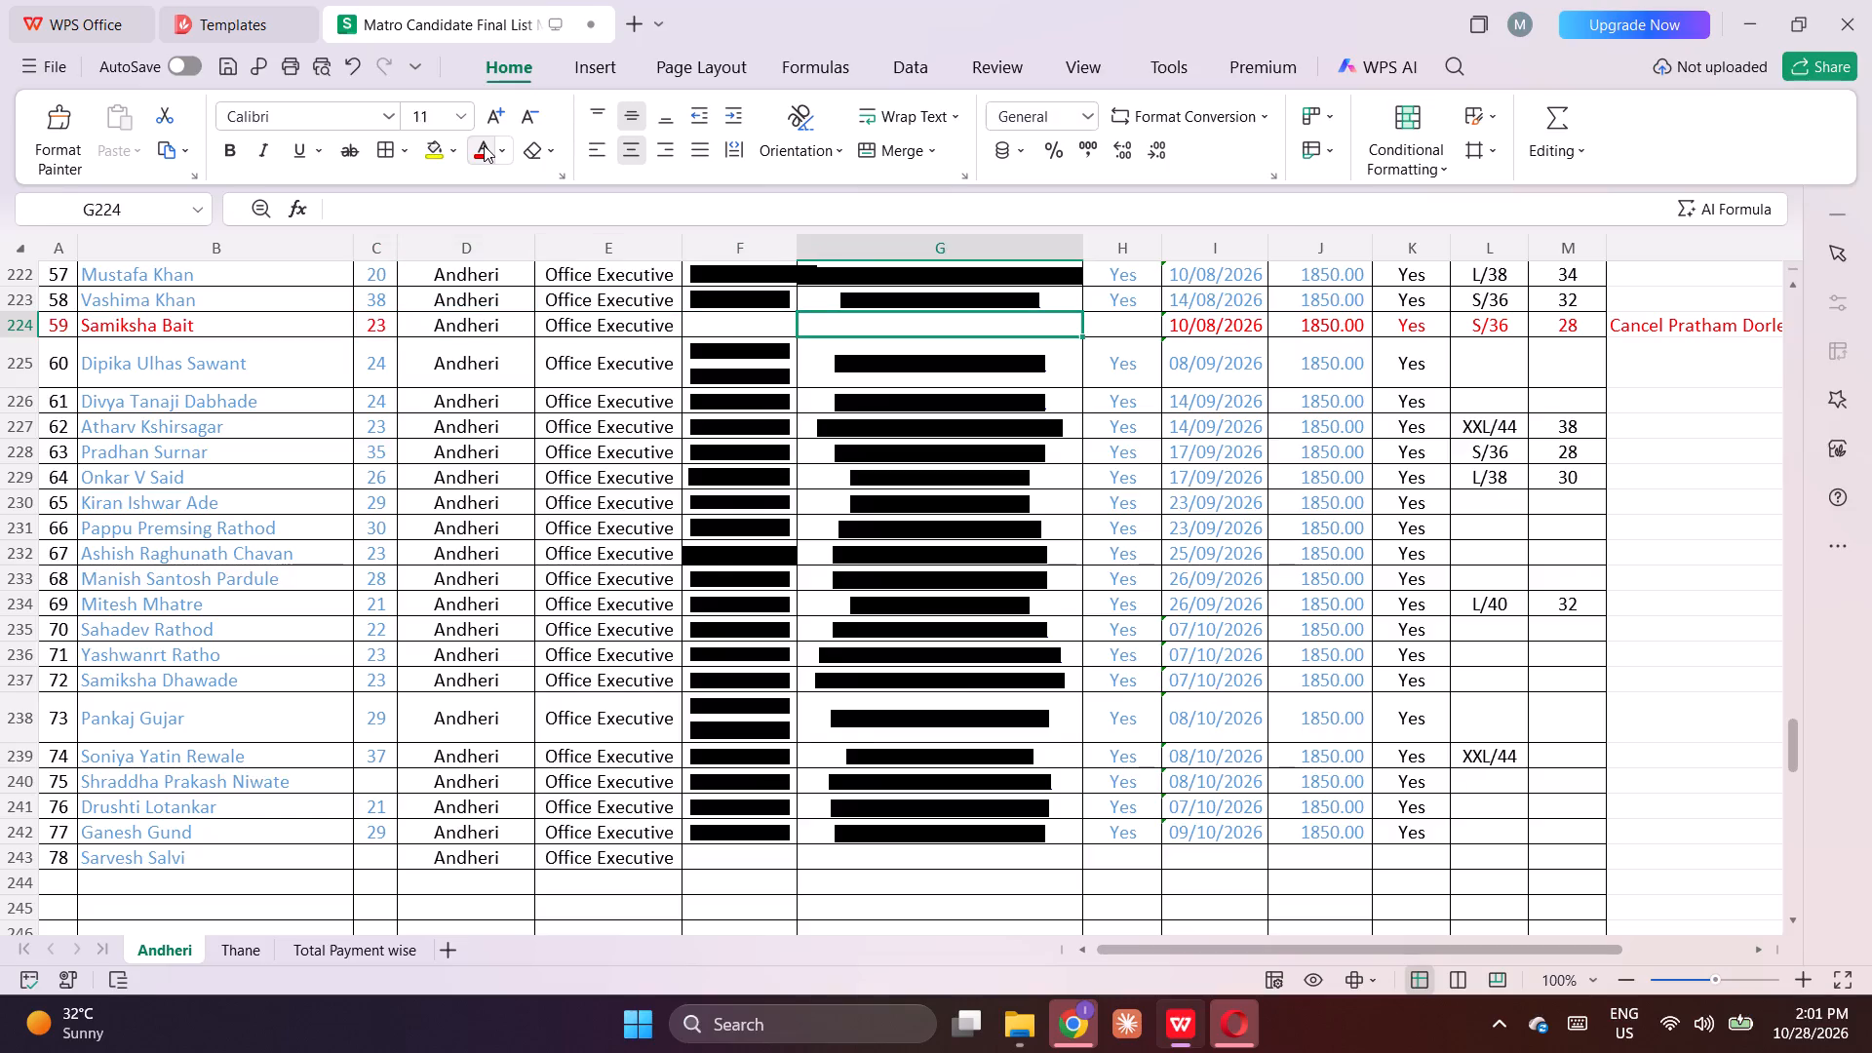
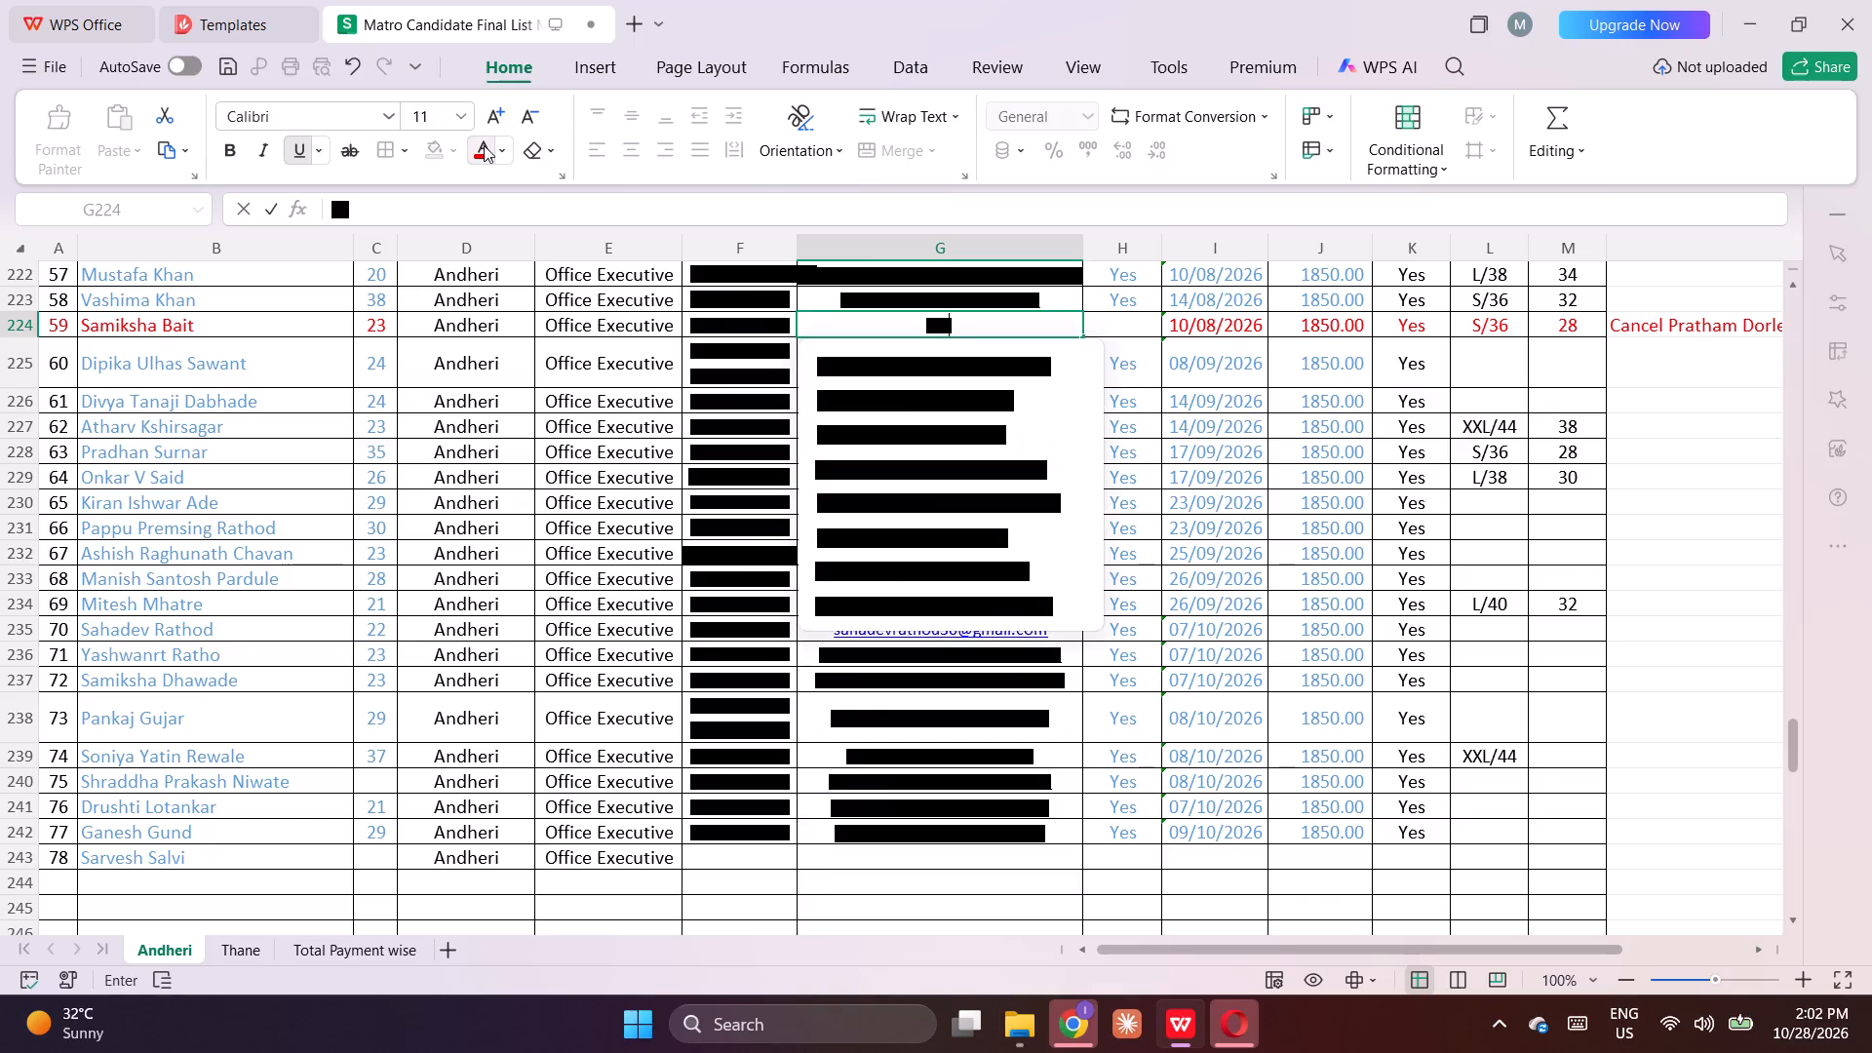
Enter the candidate's e-mail address in column G of serial number 59.
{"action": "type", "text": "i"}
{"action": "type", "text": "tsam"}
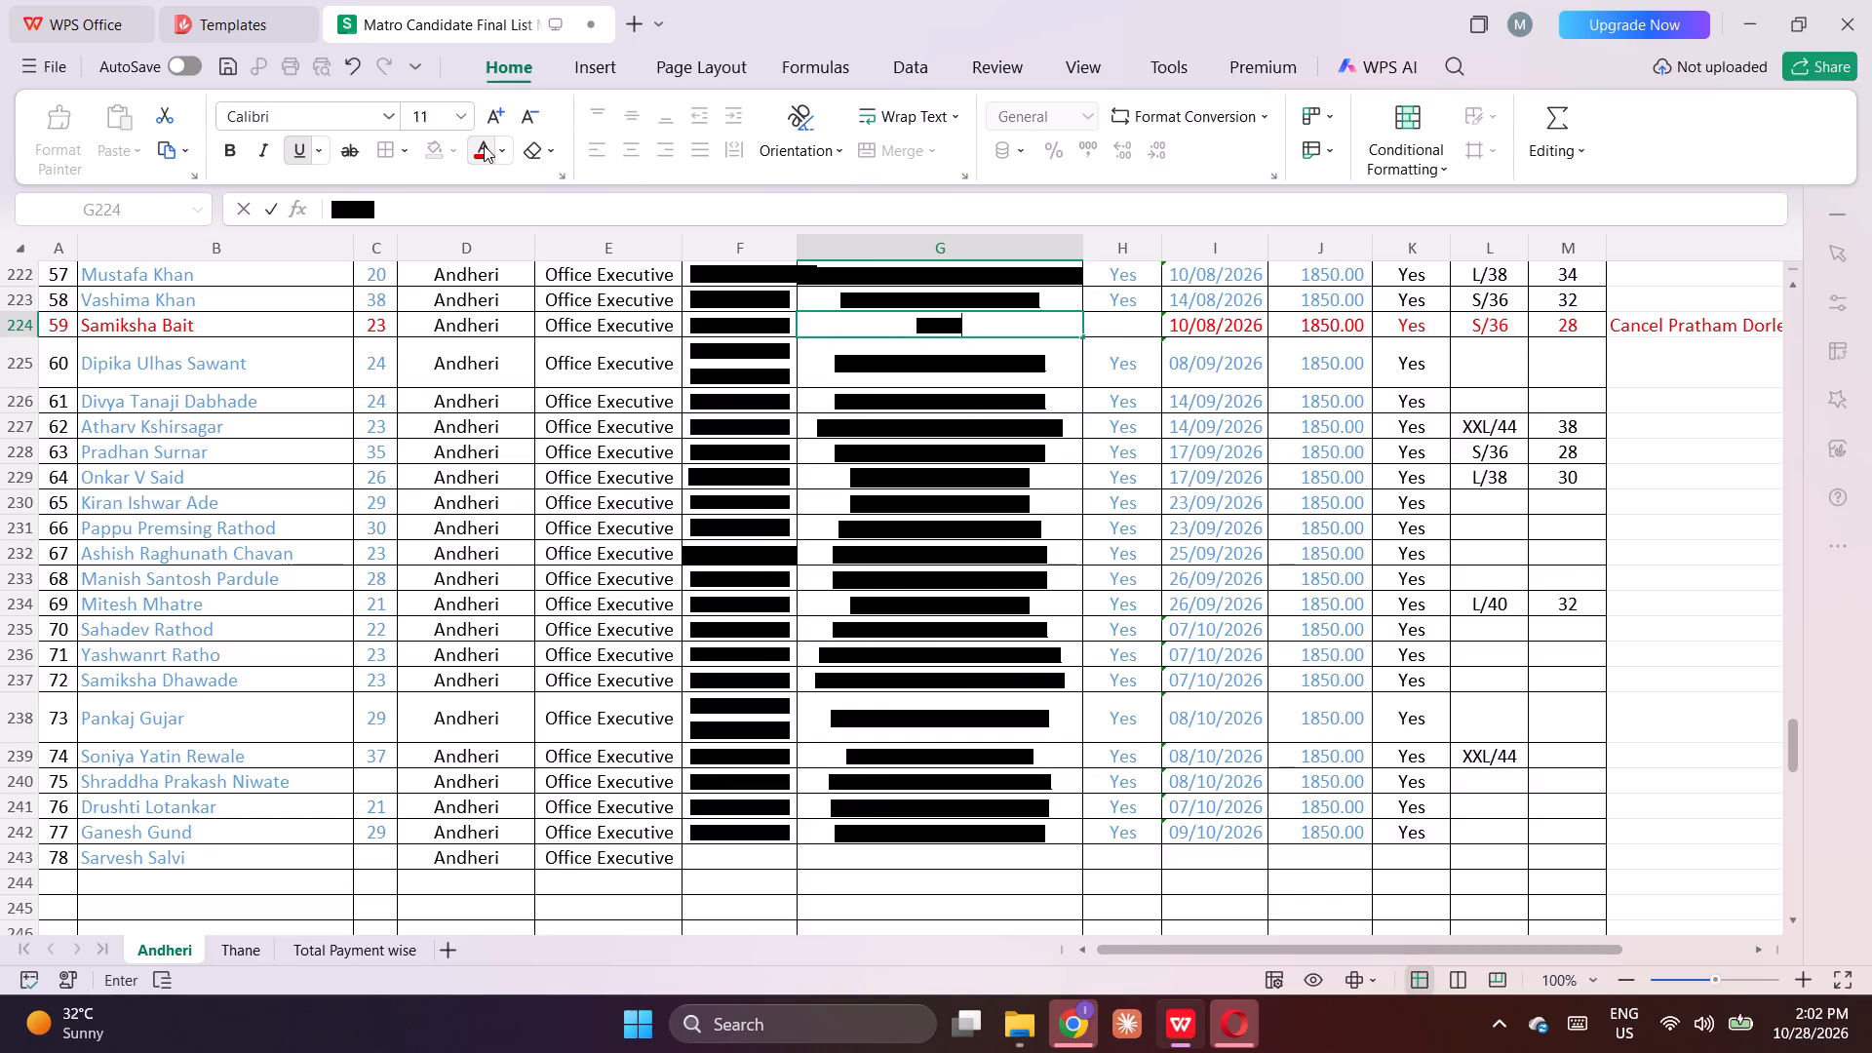
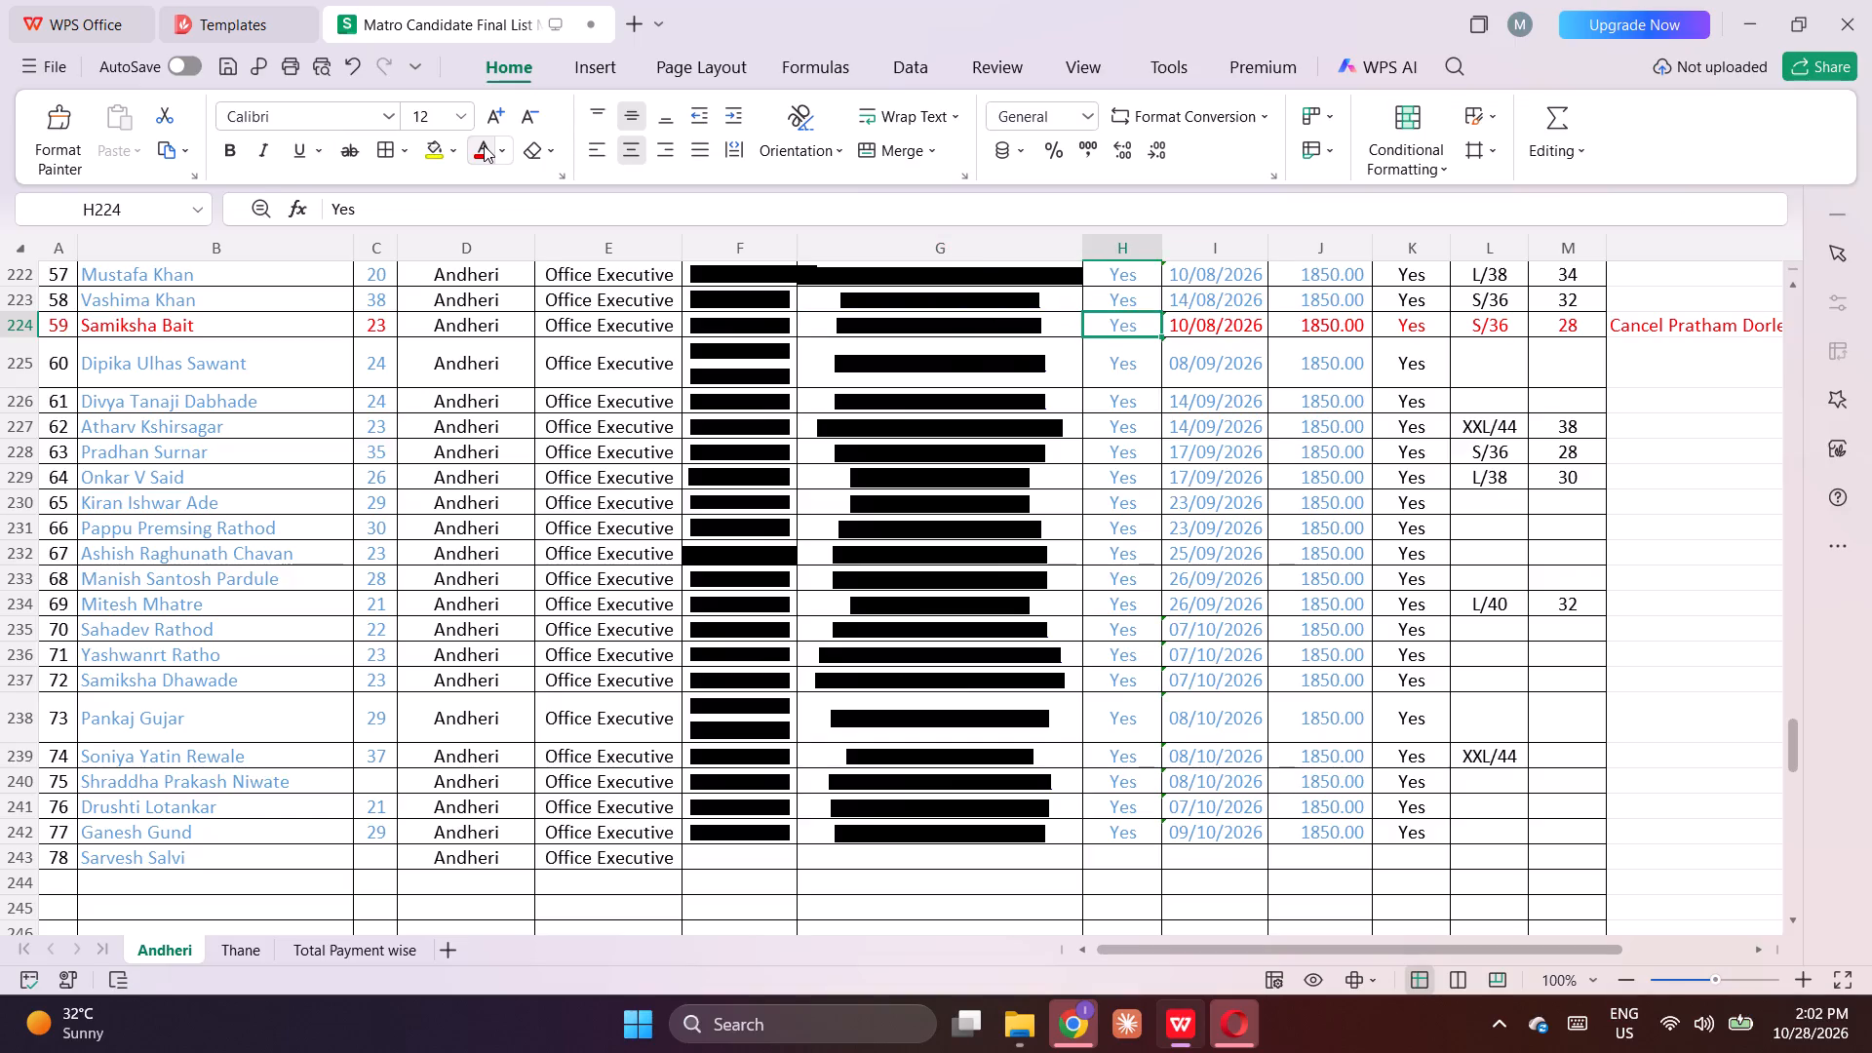
Save the workbook with the empty column L cell of serial number 60 selected.
{"action": "key", "text": "Right"}
{"action": "key", "text": "Right"}
{"action": "key", "text": "Right"}
{"action": "key", "text": "Right"}
{"action": "key", "text": "Down"}
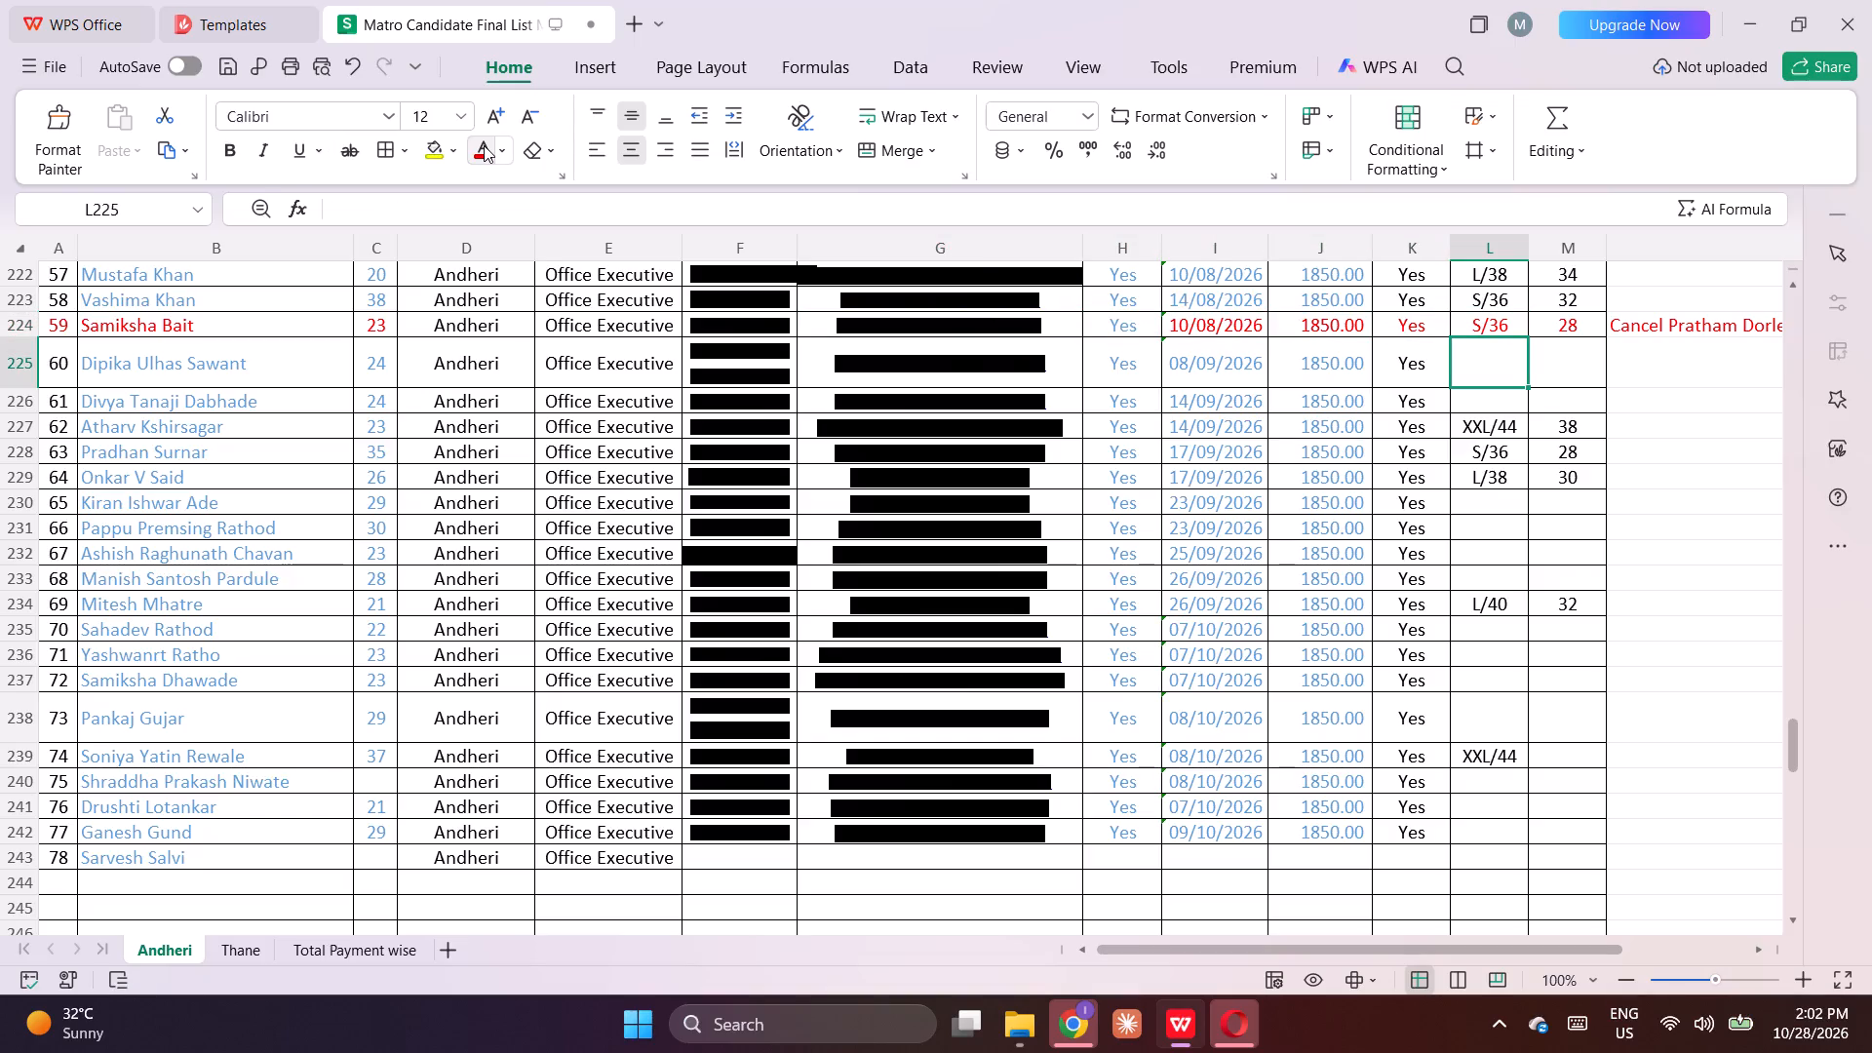
{"action": "key", "text": "ctrl+s"}
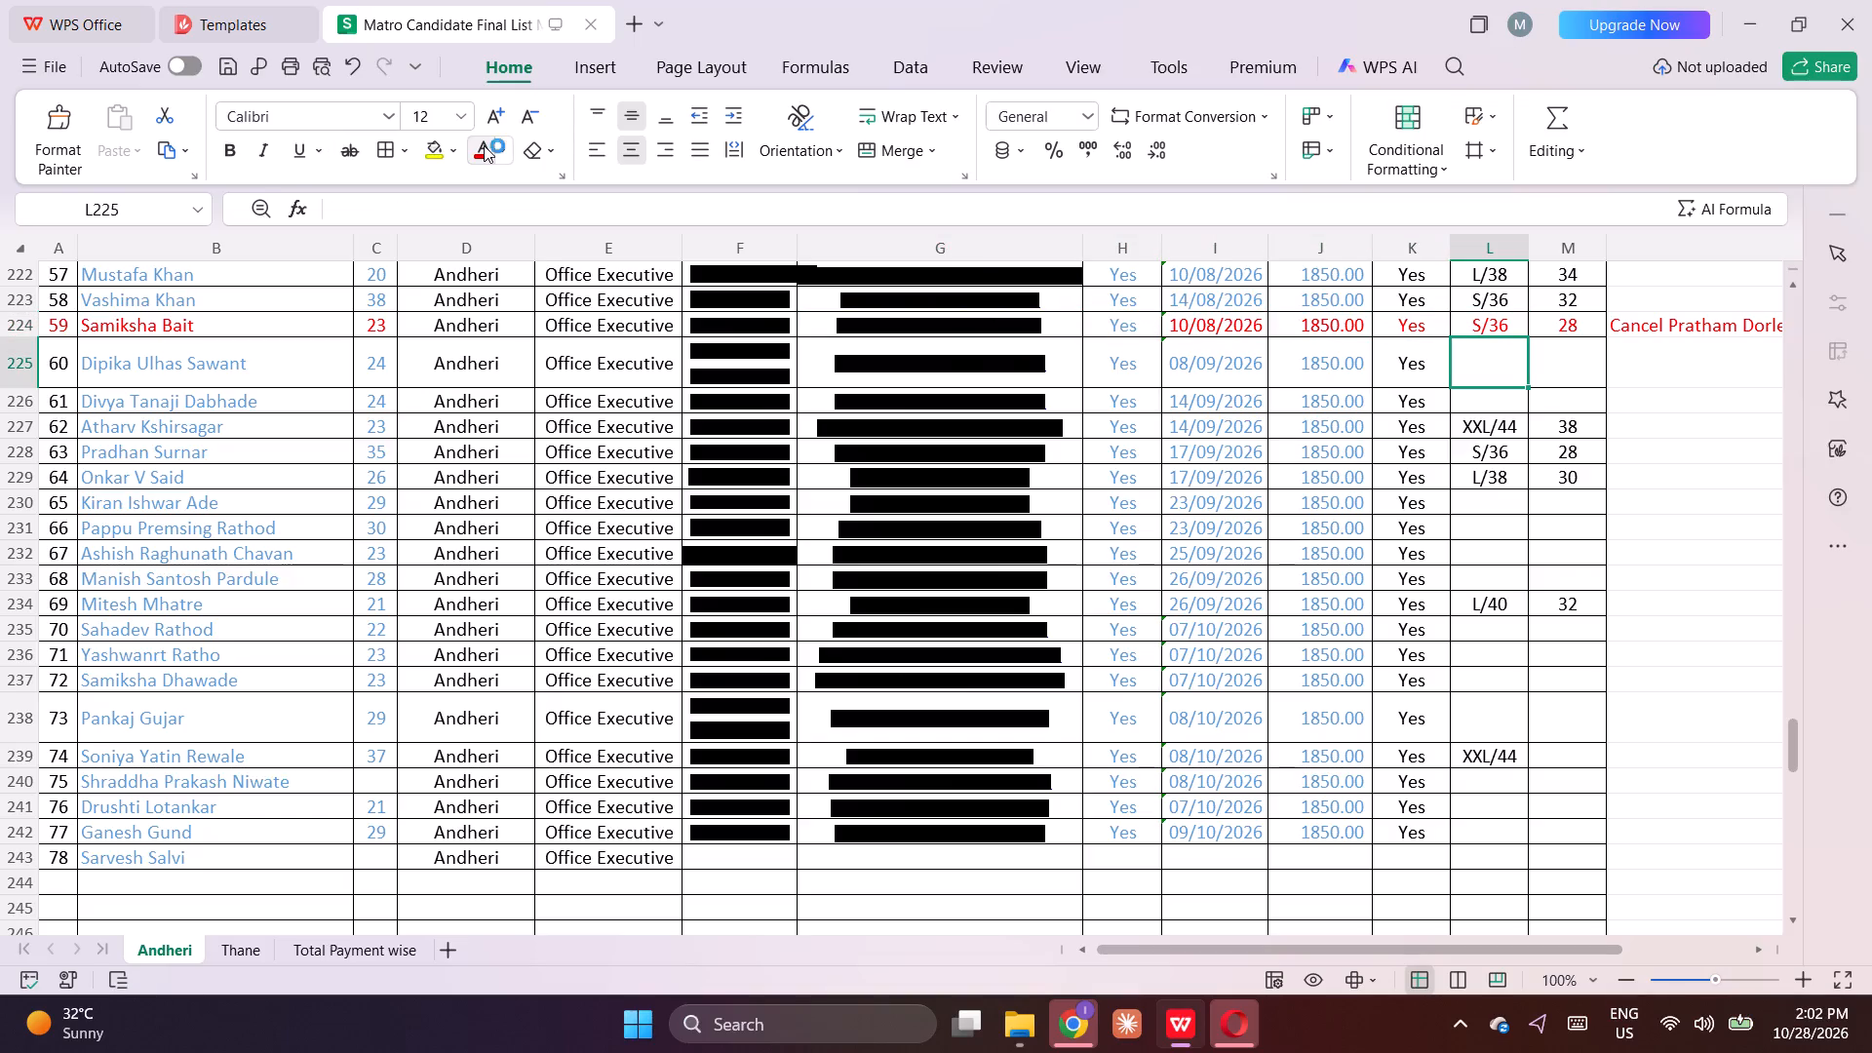
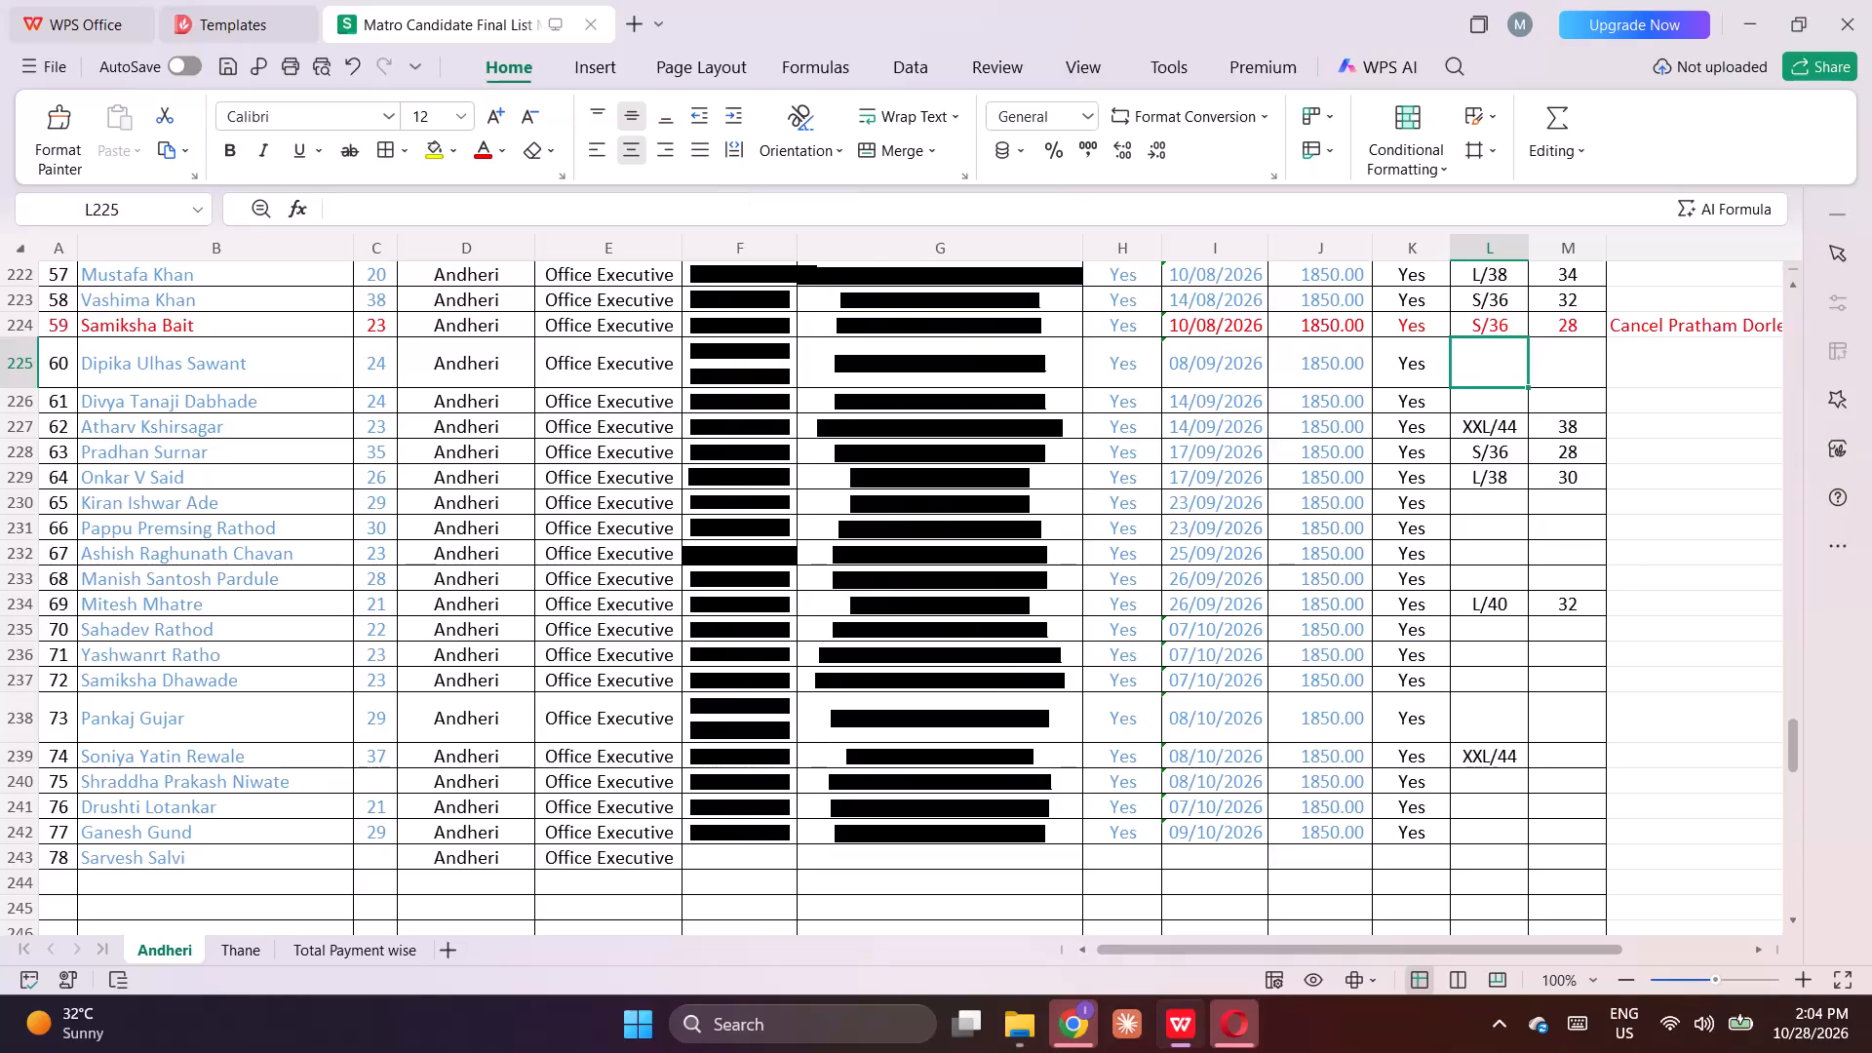
On the Thane sheet, append the candidate's surname to the first name in serial number 27.
{"action": "left_click", "coordinate": [253, 952]}
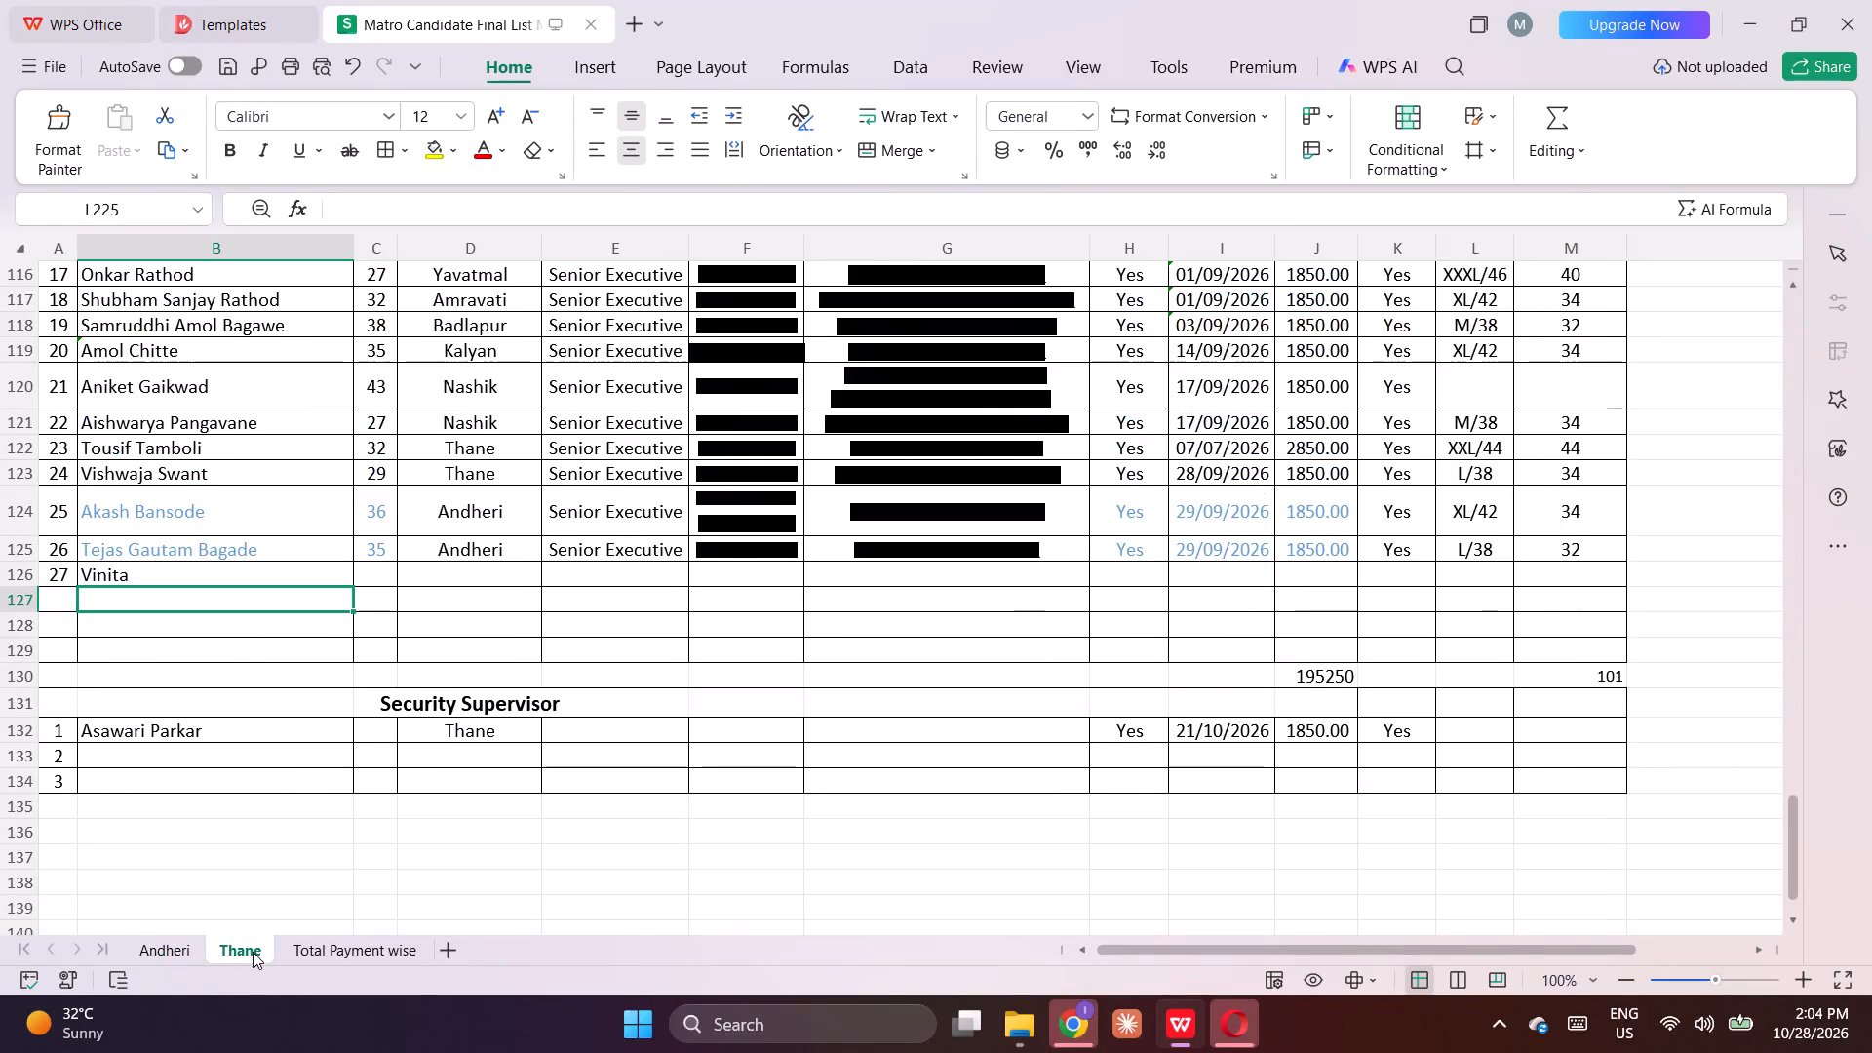
{"action": "key", "text": "Up"}
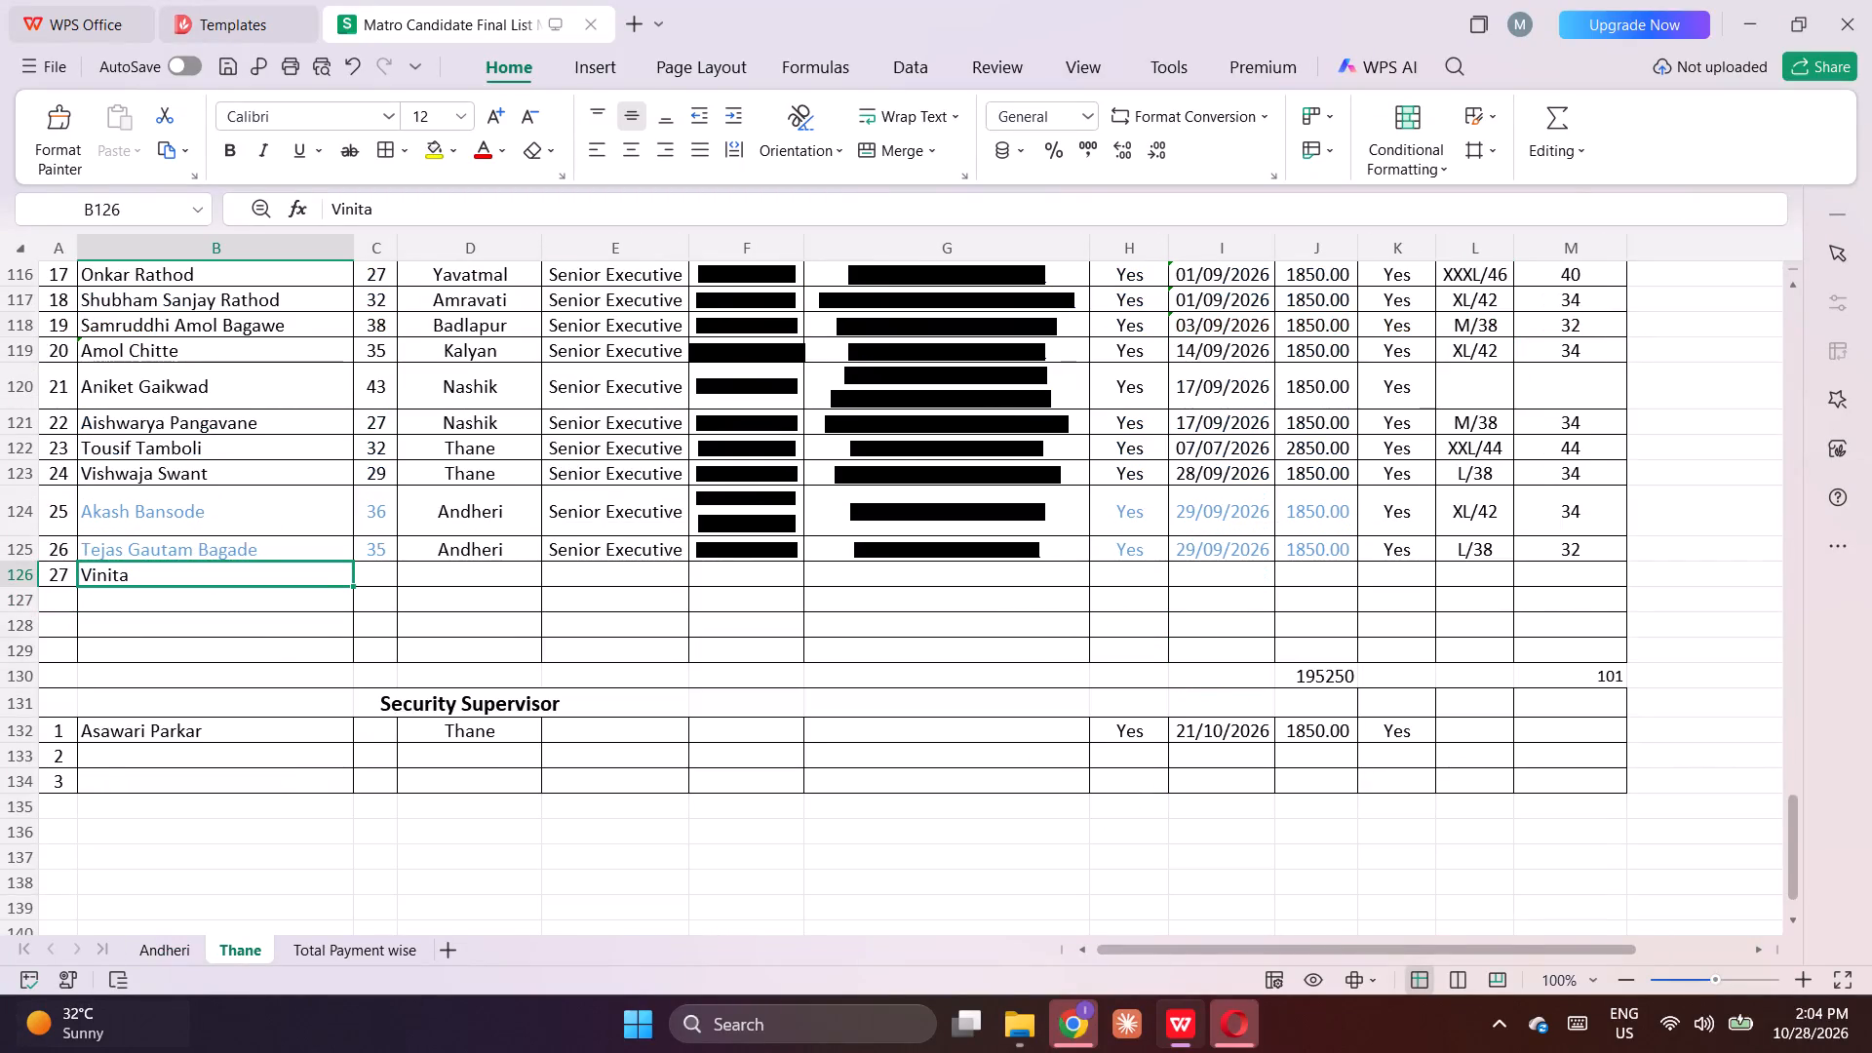
{"action": "double_click", "coordinate": [139, 579]}
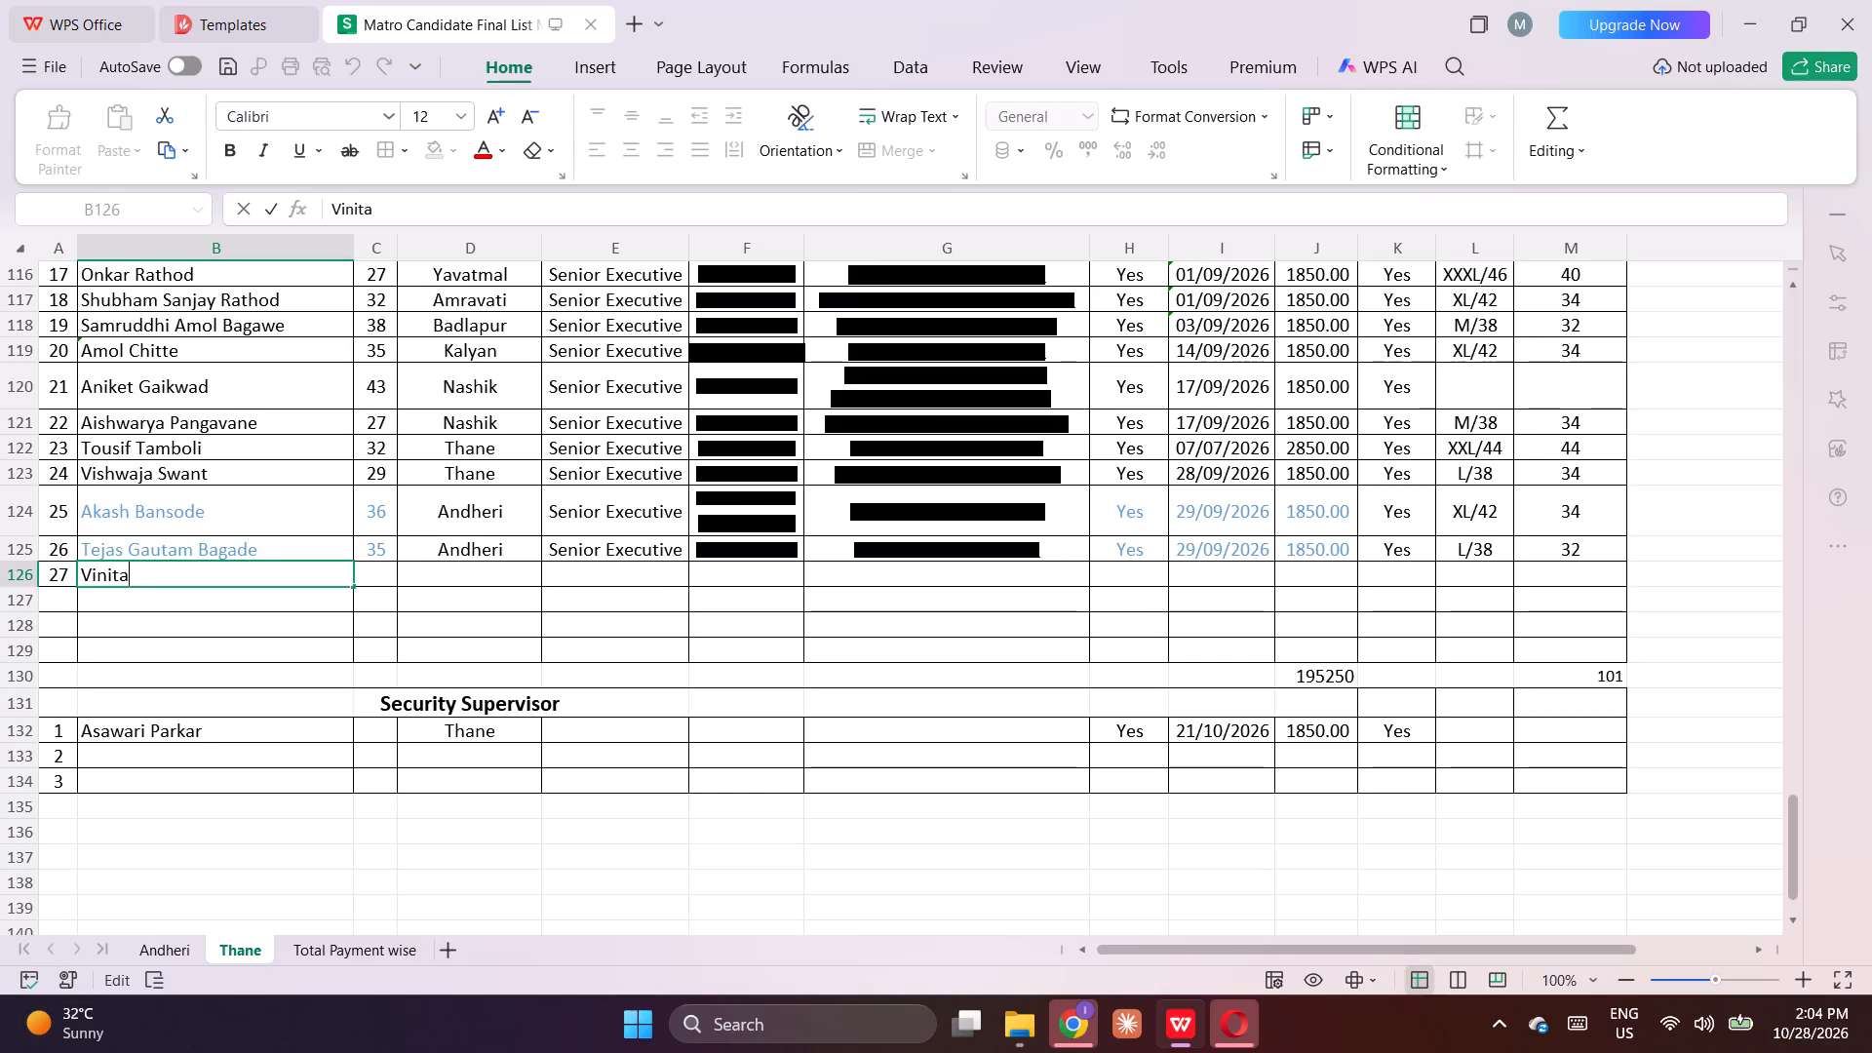
{"action": "key", "text": "space"}
{"action": "type", "text": "Sawant"}
{"action": "key", "text": "Return"}
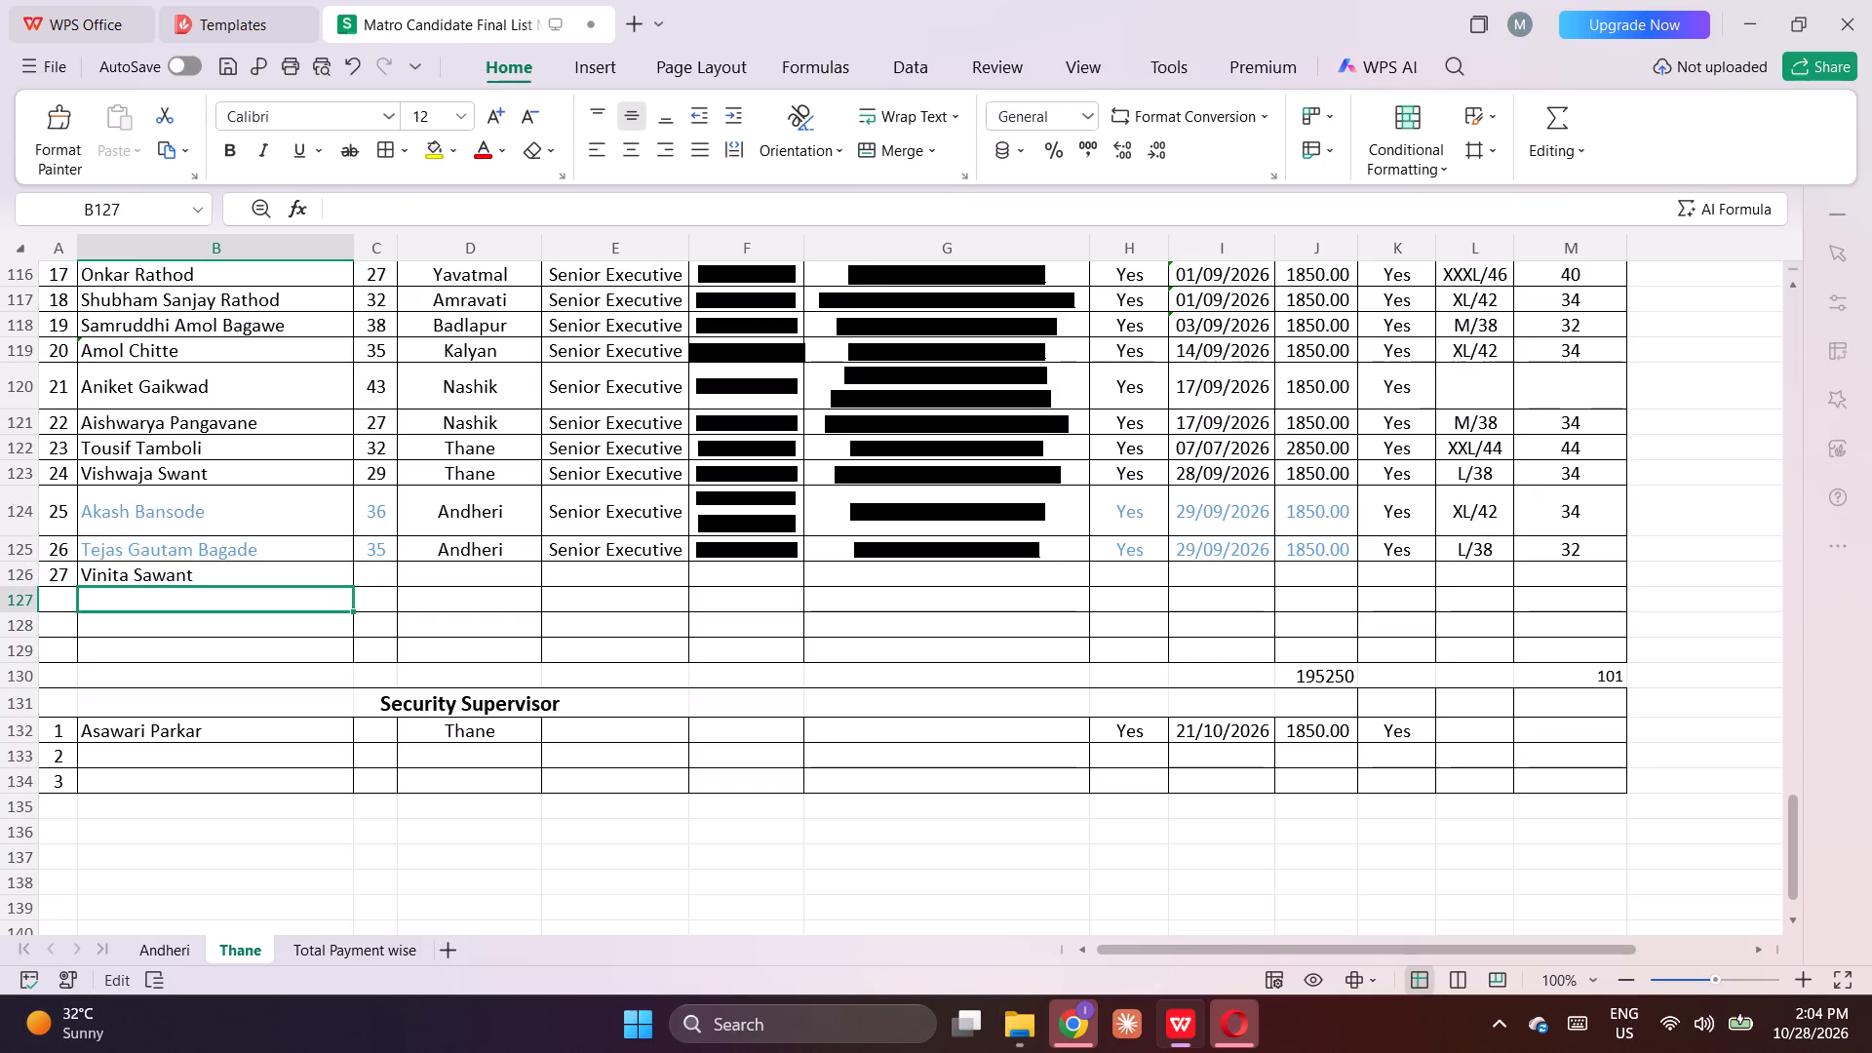
Enter the location Thane for serial number 27 and fill in the position Senior Executive from the row above.
{"action": "key", "text": "Up"}
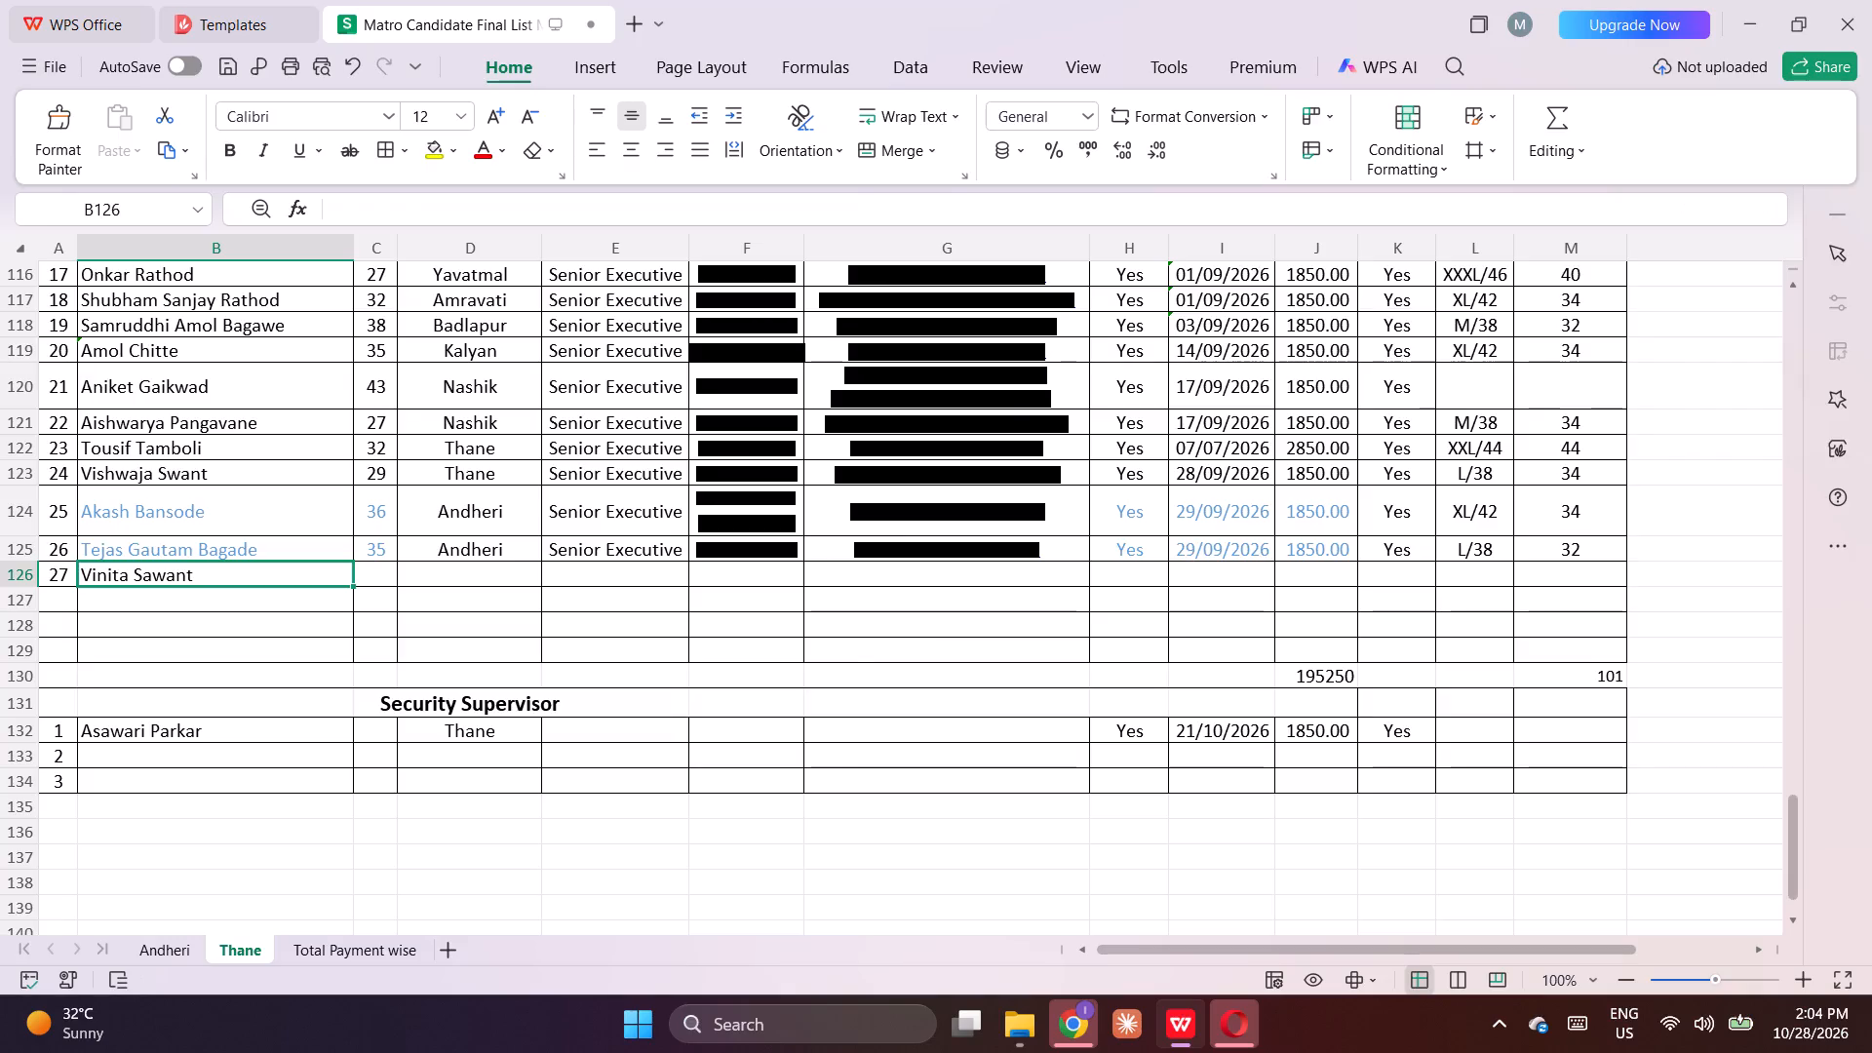
{"action": "key", "text": "Right"}
{"action": "key", "text": "Right"}
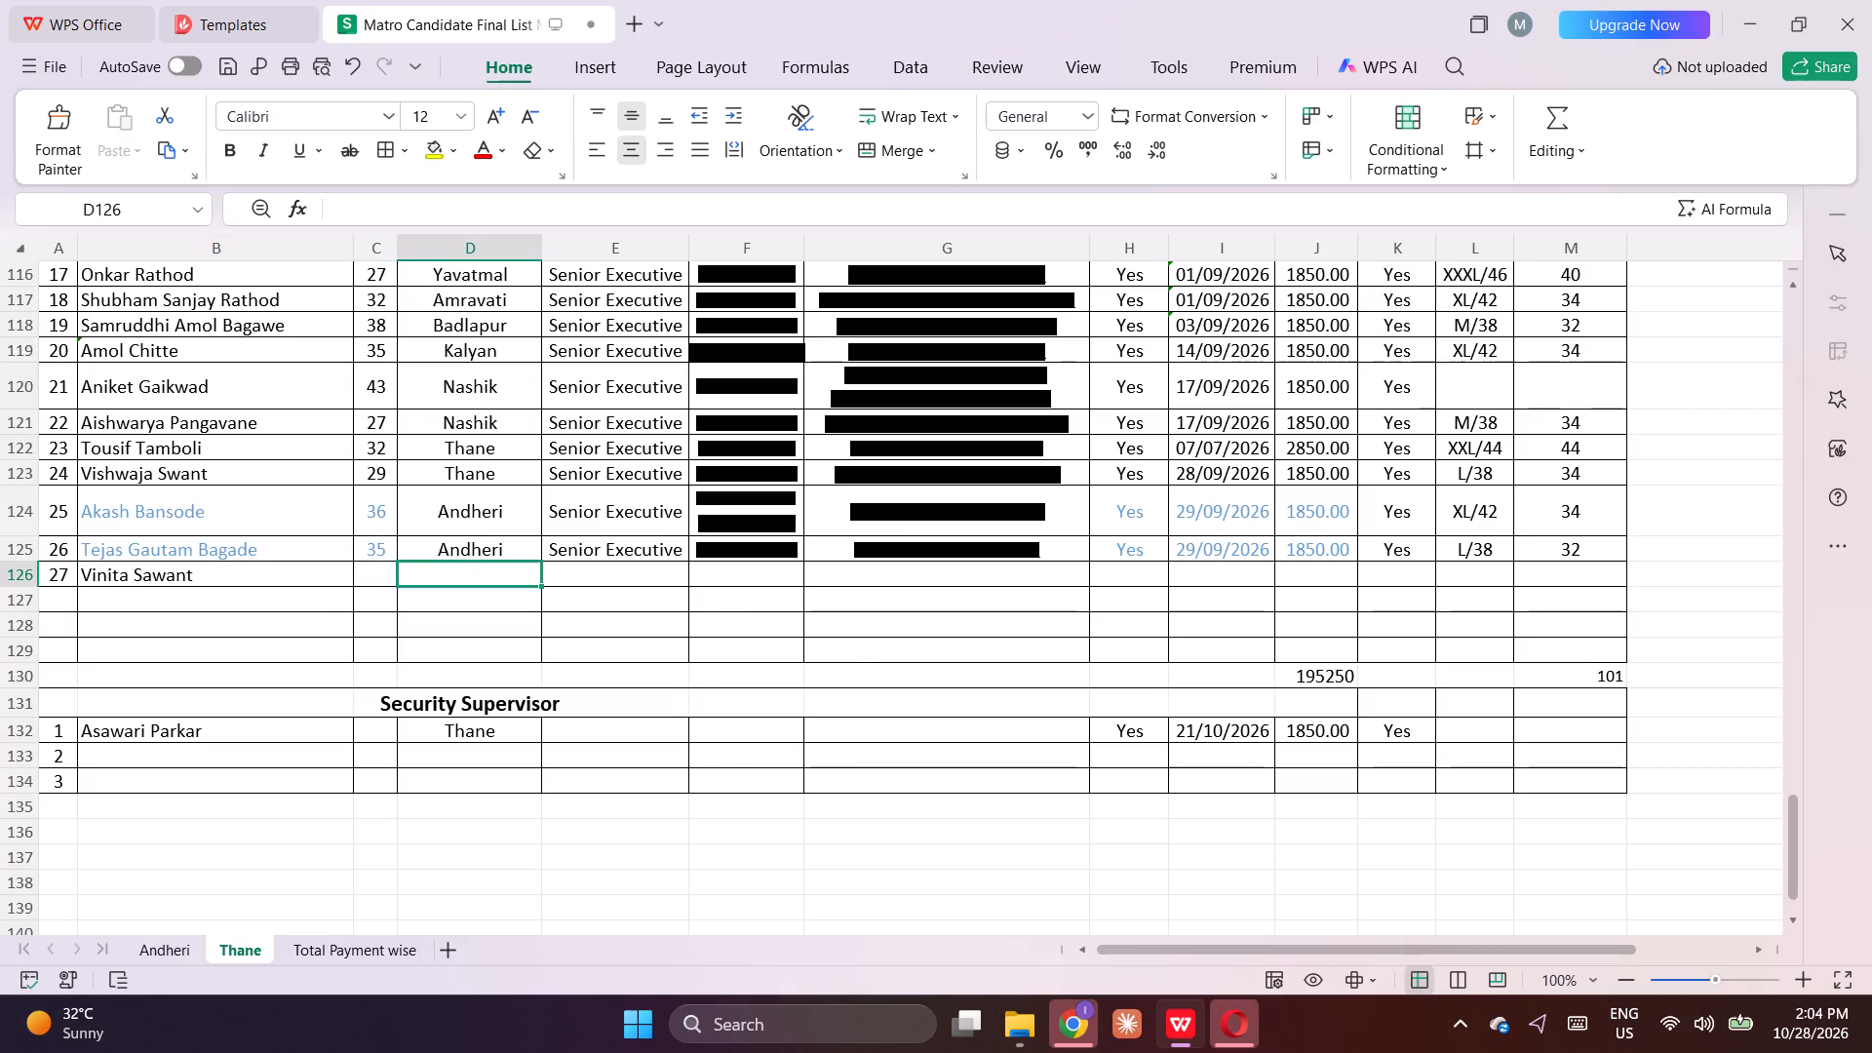
{"action": "key", "text": "shift+t"}
{"action": "key", "text": "Down"}
{"action": "key", "text": "Right"}
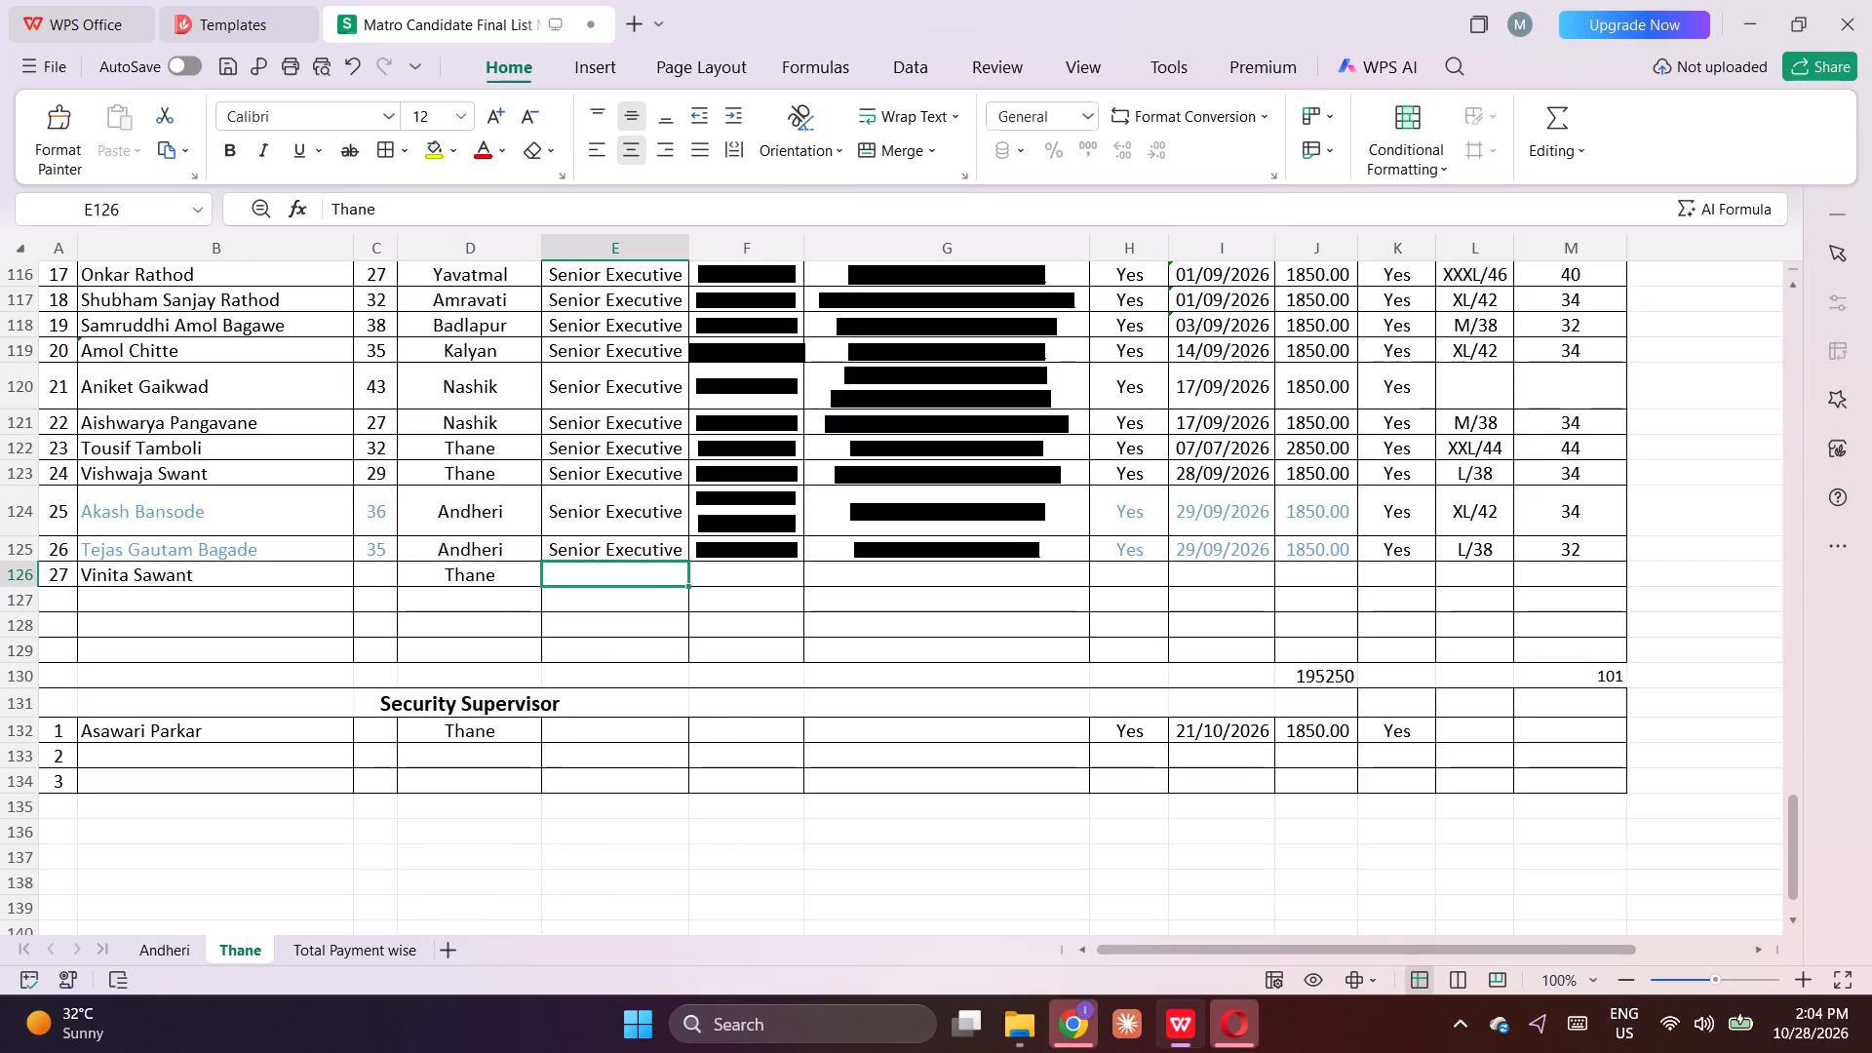
{"action": "key", "text": "ctrl+d"}
{"action": "key", "text": "Right"}
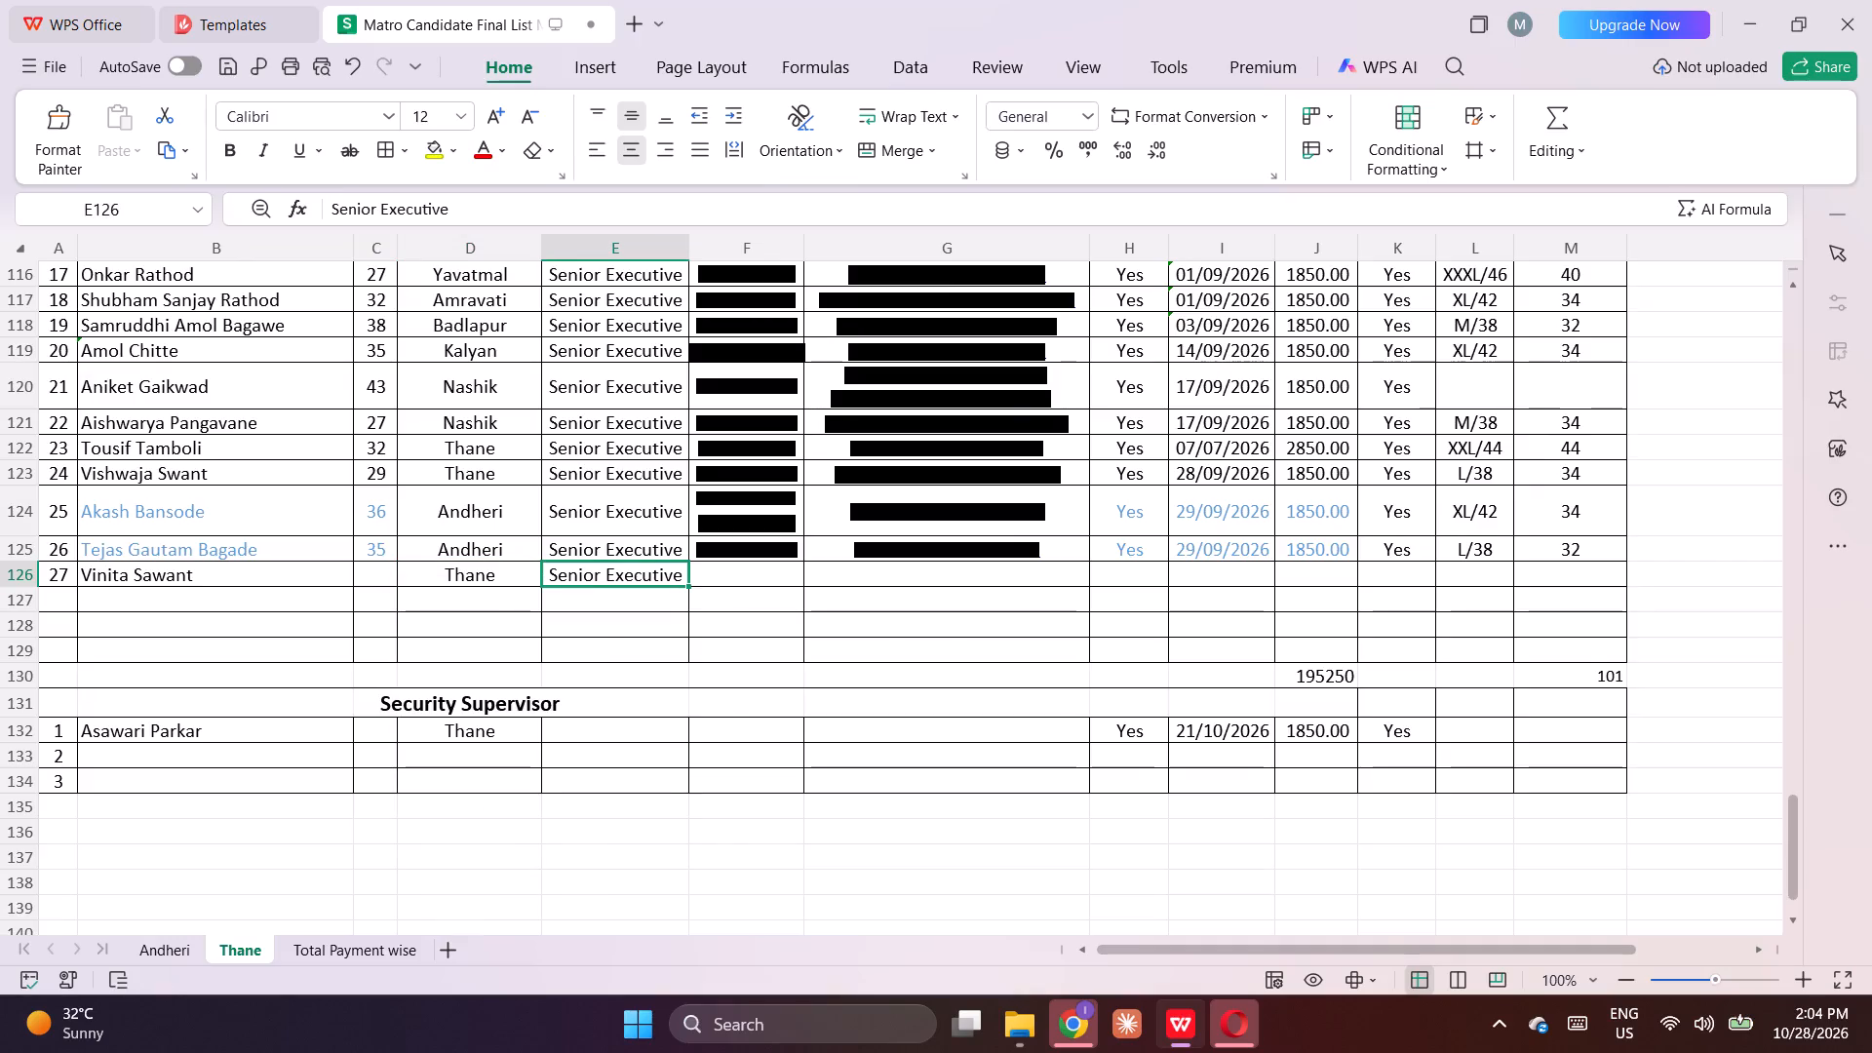
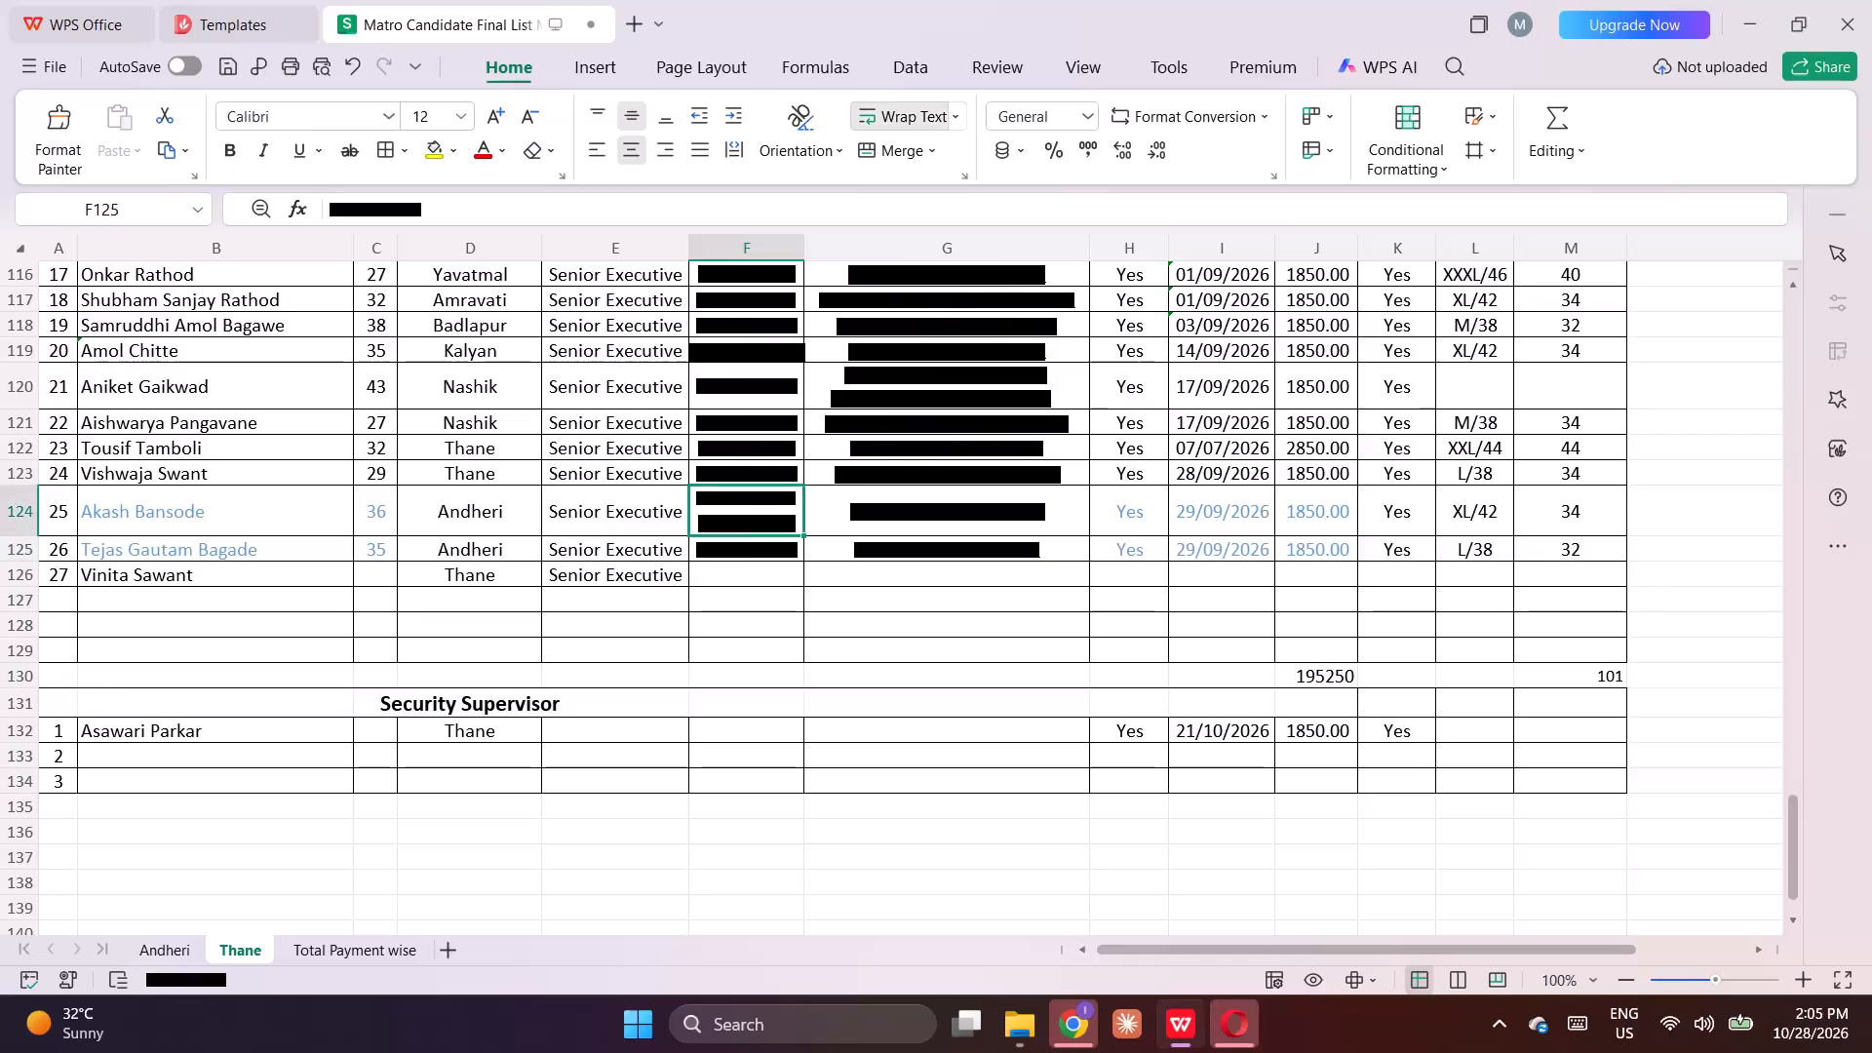
Change the location of Senior Executive serial numbers 25 and 26 to Thane by filling down from the row above, and save the workbook.
{"action": "key", "text": "Left"}
{"action": "key", "text": "Left"}
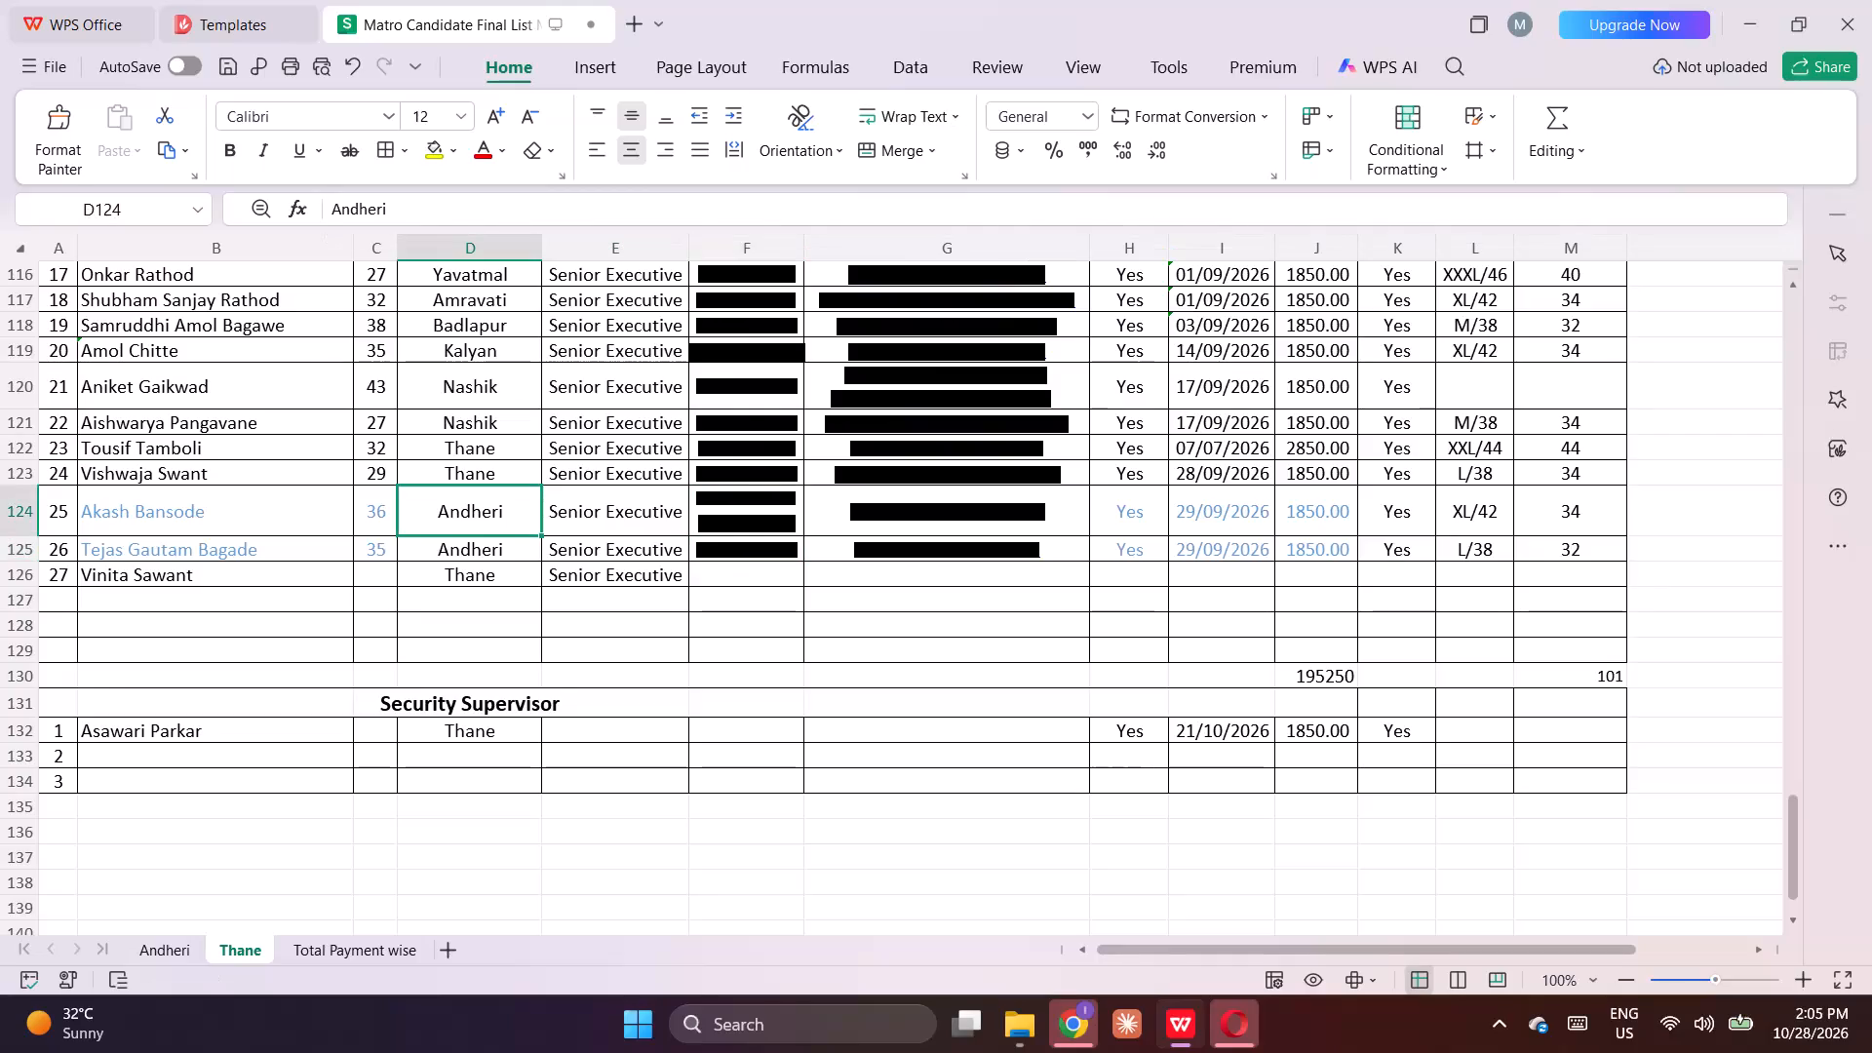
{"action": "key", "text": "ctrl+d"}
{"action": "key", "text": "Down"}
{"action": "key", "text": "ctrl+d"}
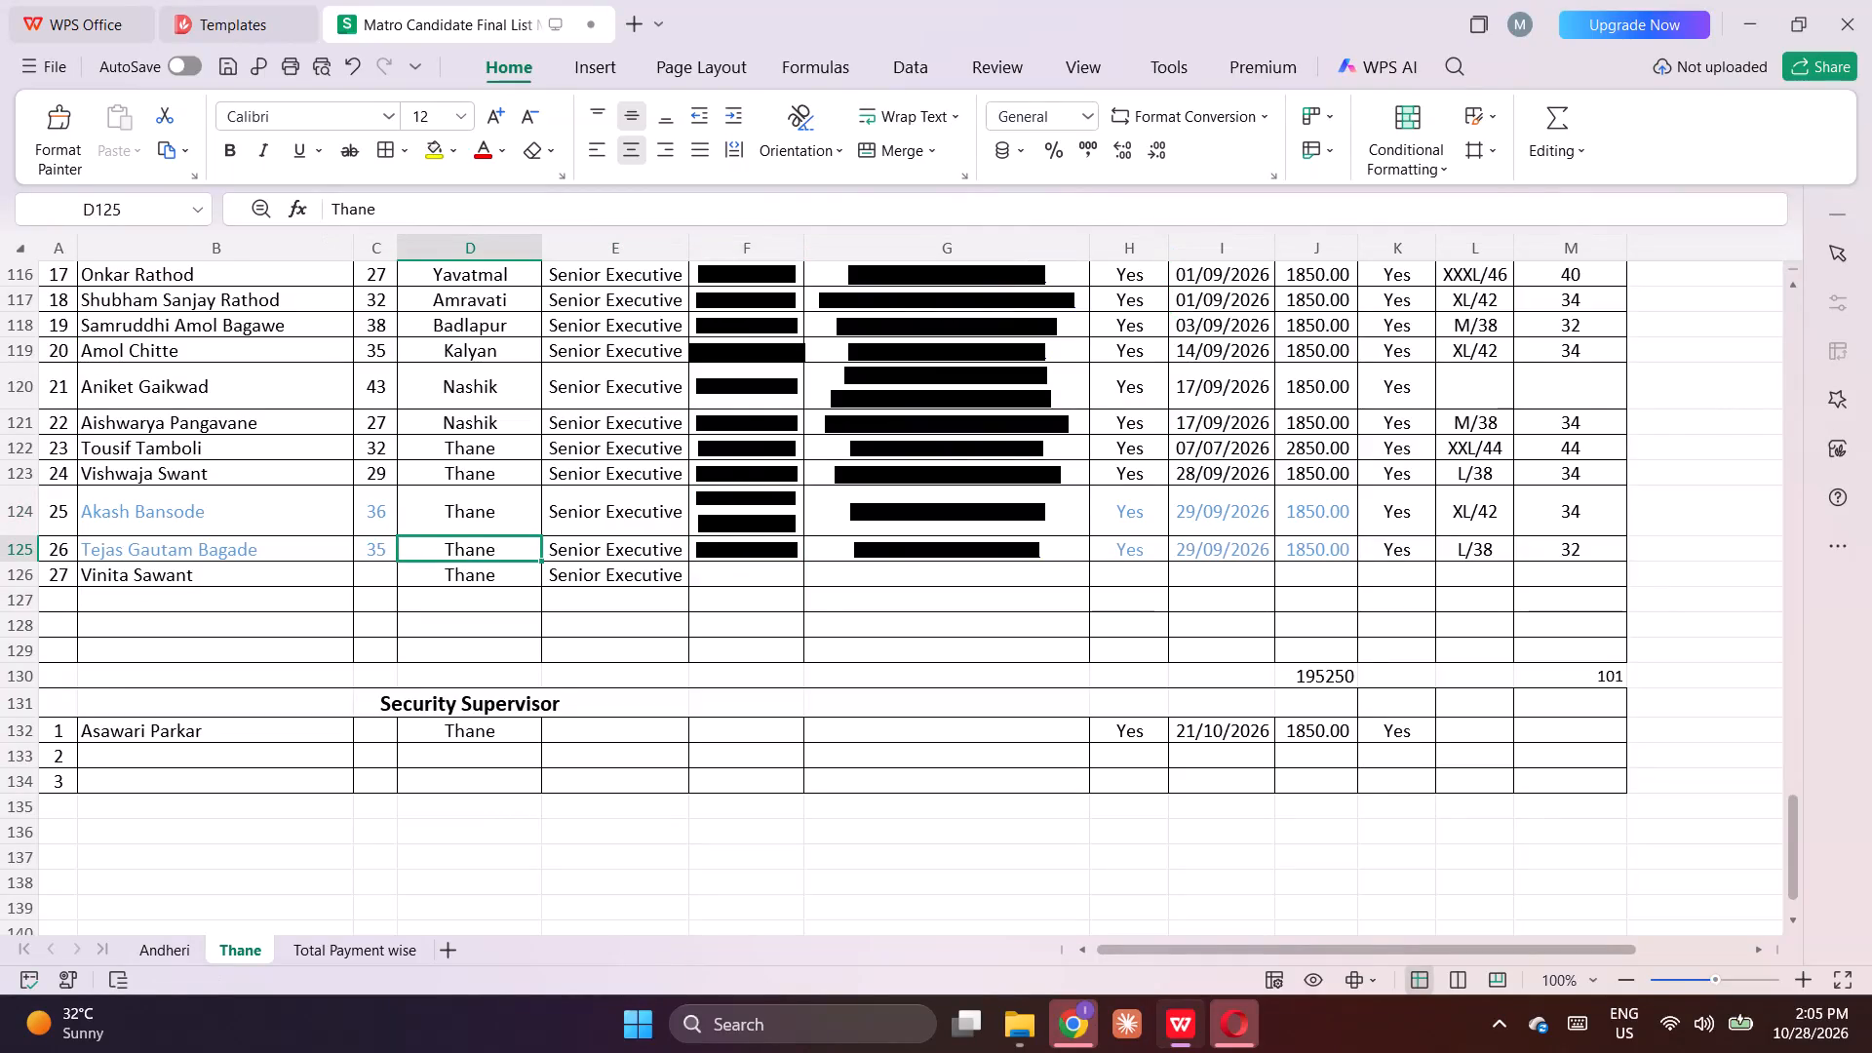
{"action": "key", "text": "ctrl+s"}
Add serial number 34 with the new candidate's full name in the first empty row of the Thane St.Sup. / Ticket list.
{"action": "key", "text": "Right"}
{"action": "key", "text": "Right"}
{"action": "key", "text": "Down"}
{"action": "key", "text": "Down"}
{"action": "key", "text": "Left"}
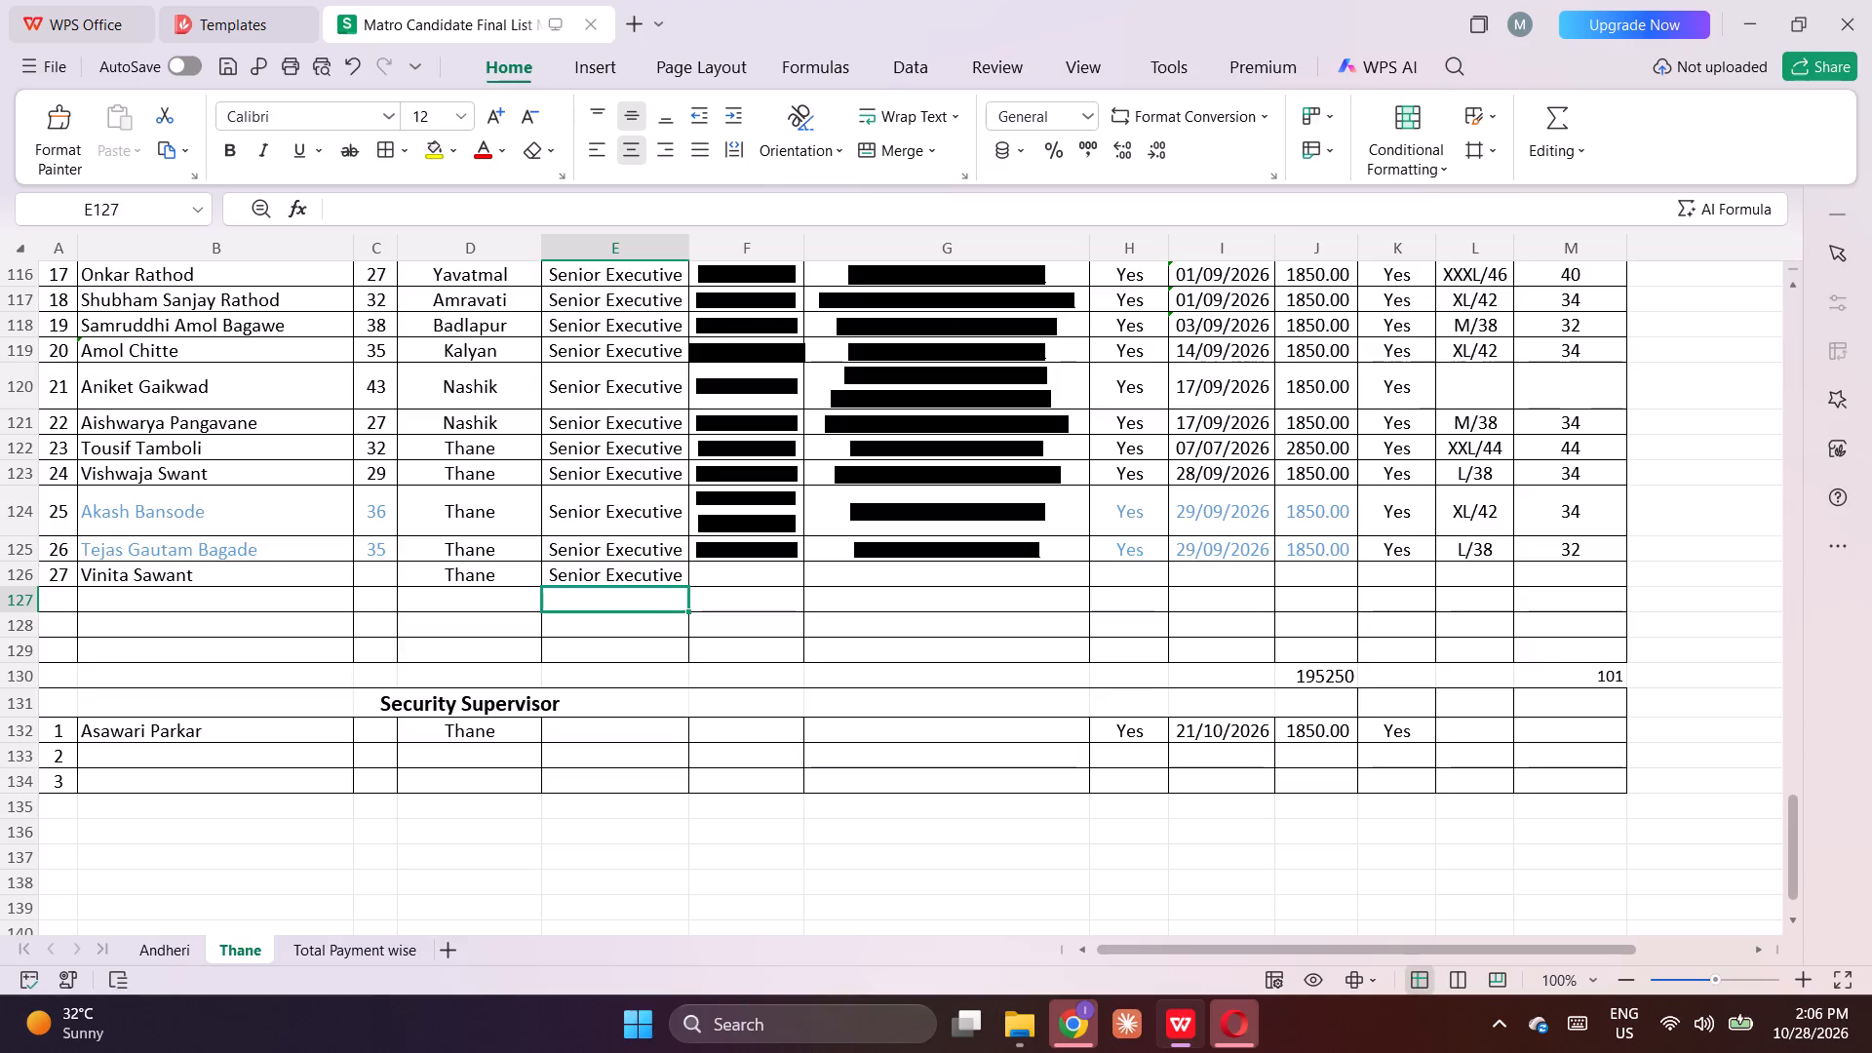
{"action": "key", "text": "Page_Up"}
{"action": "key", "text": "Page_Up"}
{"action": "key", "text": "Page_Up"}
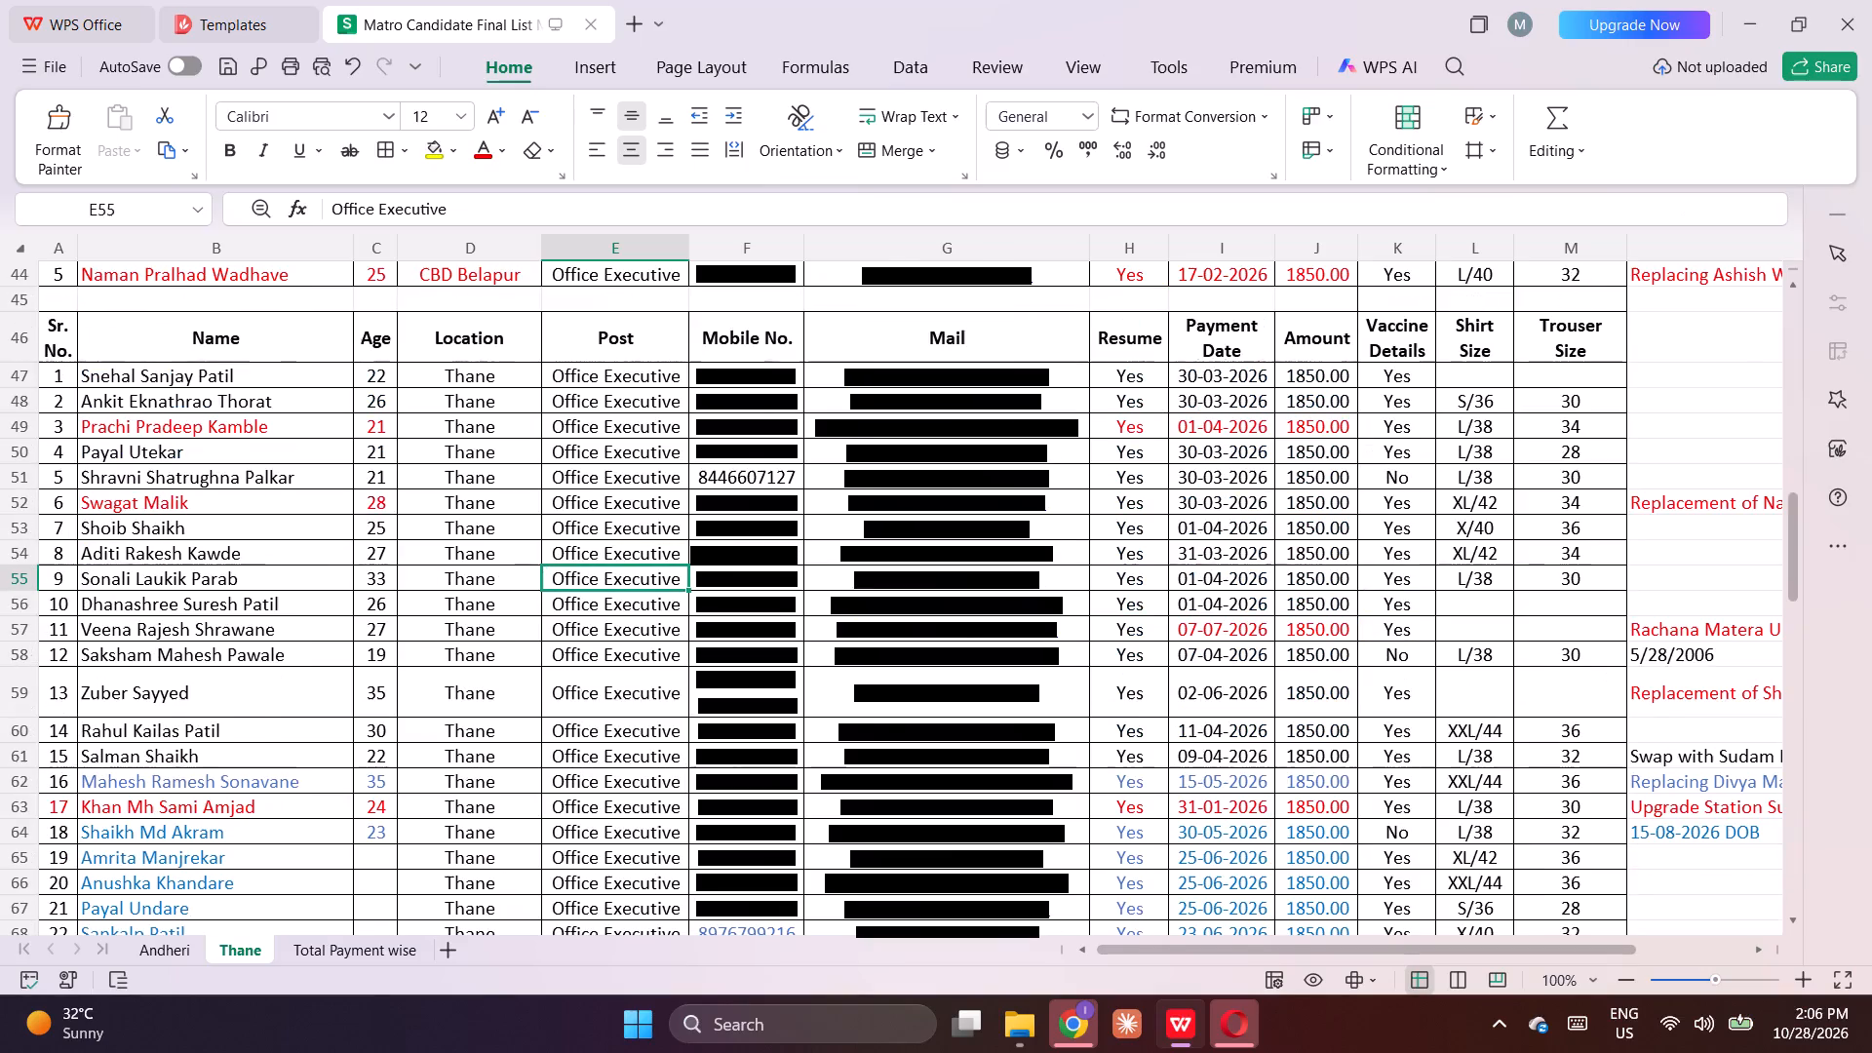
{"action": "key", "text": "Page_Up"}
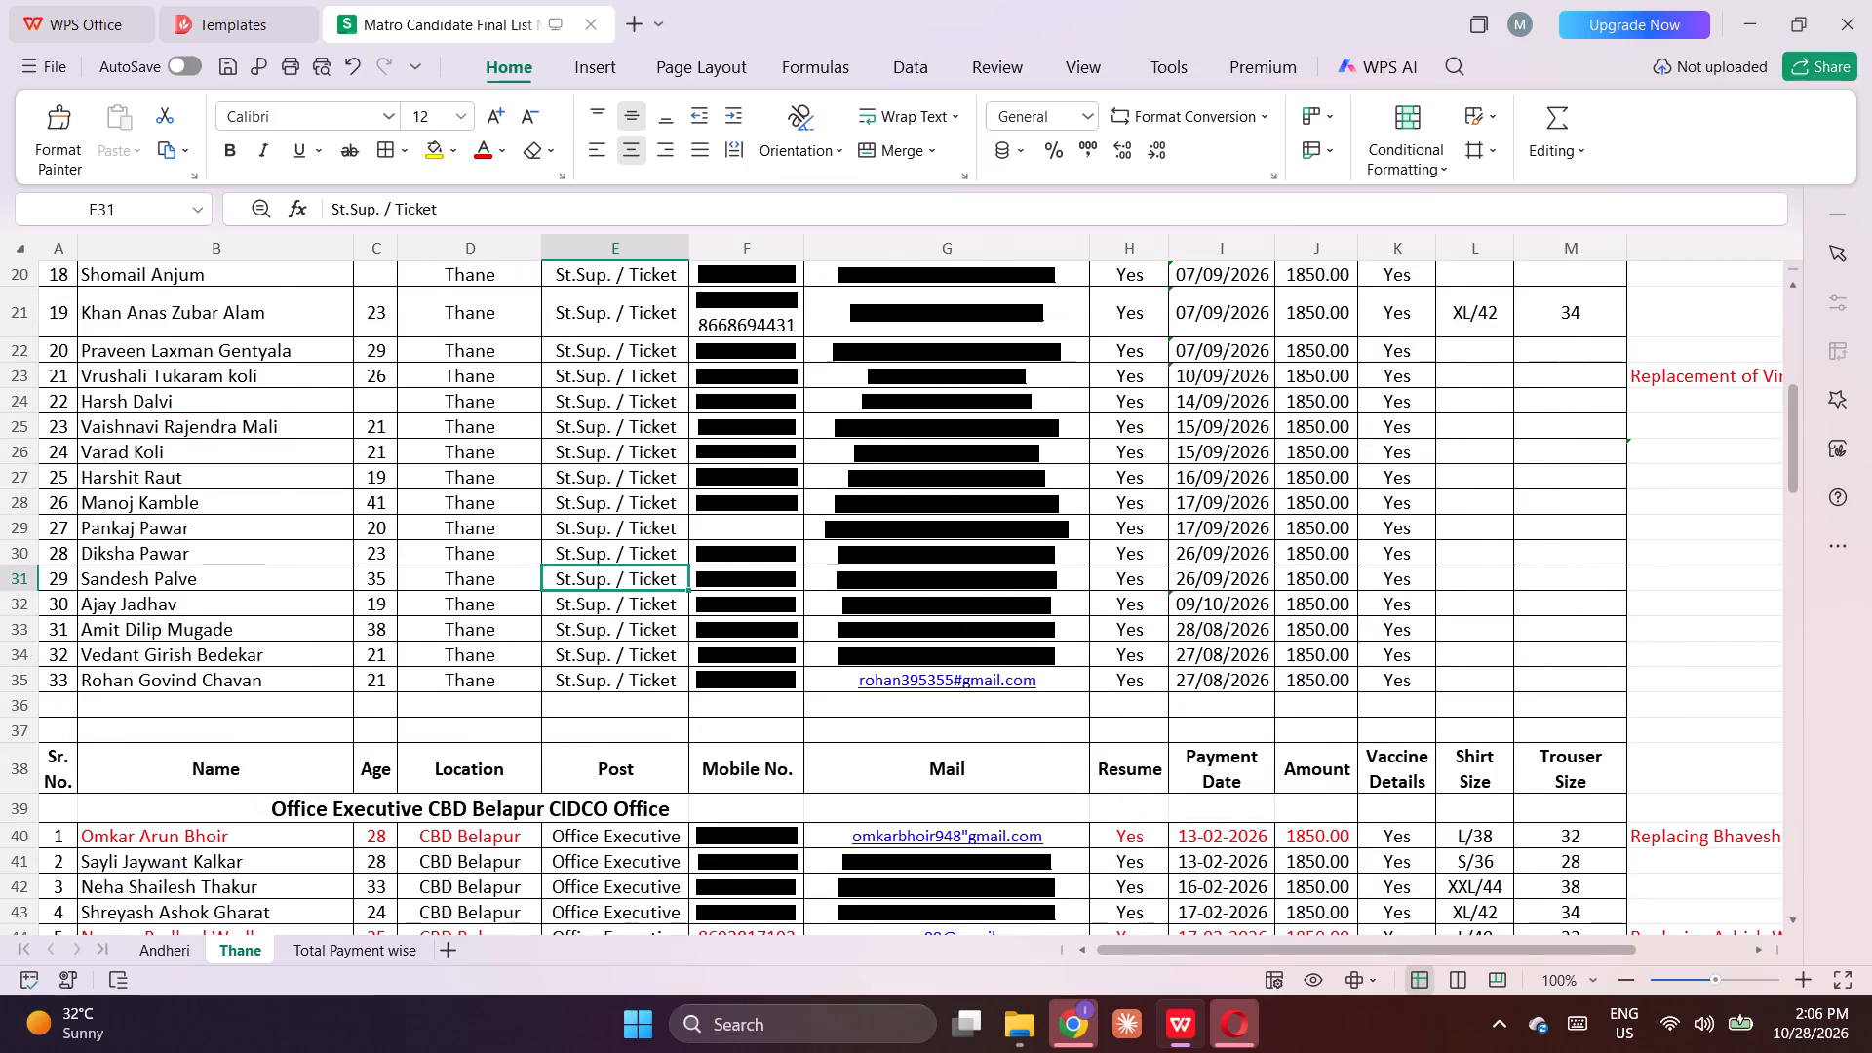
{"action": "key", "text": "Page_Up"}
{"action": "key", "text": "Page_Up"}
{"action": "key", "text": "Page_Up"}
{"action": "key", "text": "Down"}
{"action": "key", "text": "Down"}
{"action": "key", "text": "Down"}
{"action": "key", "text": "Down"}
{"action": "key", "text": "Down"}
{"action": "key", "text": "Down"}
{"action": "key", "text": "Down"}
{"action": "key", "text": "Down"}
{"action": "key", "text": "Down"}
{"action": "key", "text": "Down"}
{"action": "key", "text": "Down"}
{"action": "key", "text": "Down"}
{"action": "key", "text": "Down"}
{"action": "key", "text": "Down"}
{"action": "key", "text": "Down"}
{"action": "key", "text": "Down"}
{"action": "key", "text": "Down"}
{"action": "key", "text": "Down"}
{"action": "key", "text": "Down"}
{"action": "key", "text": "Down"}
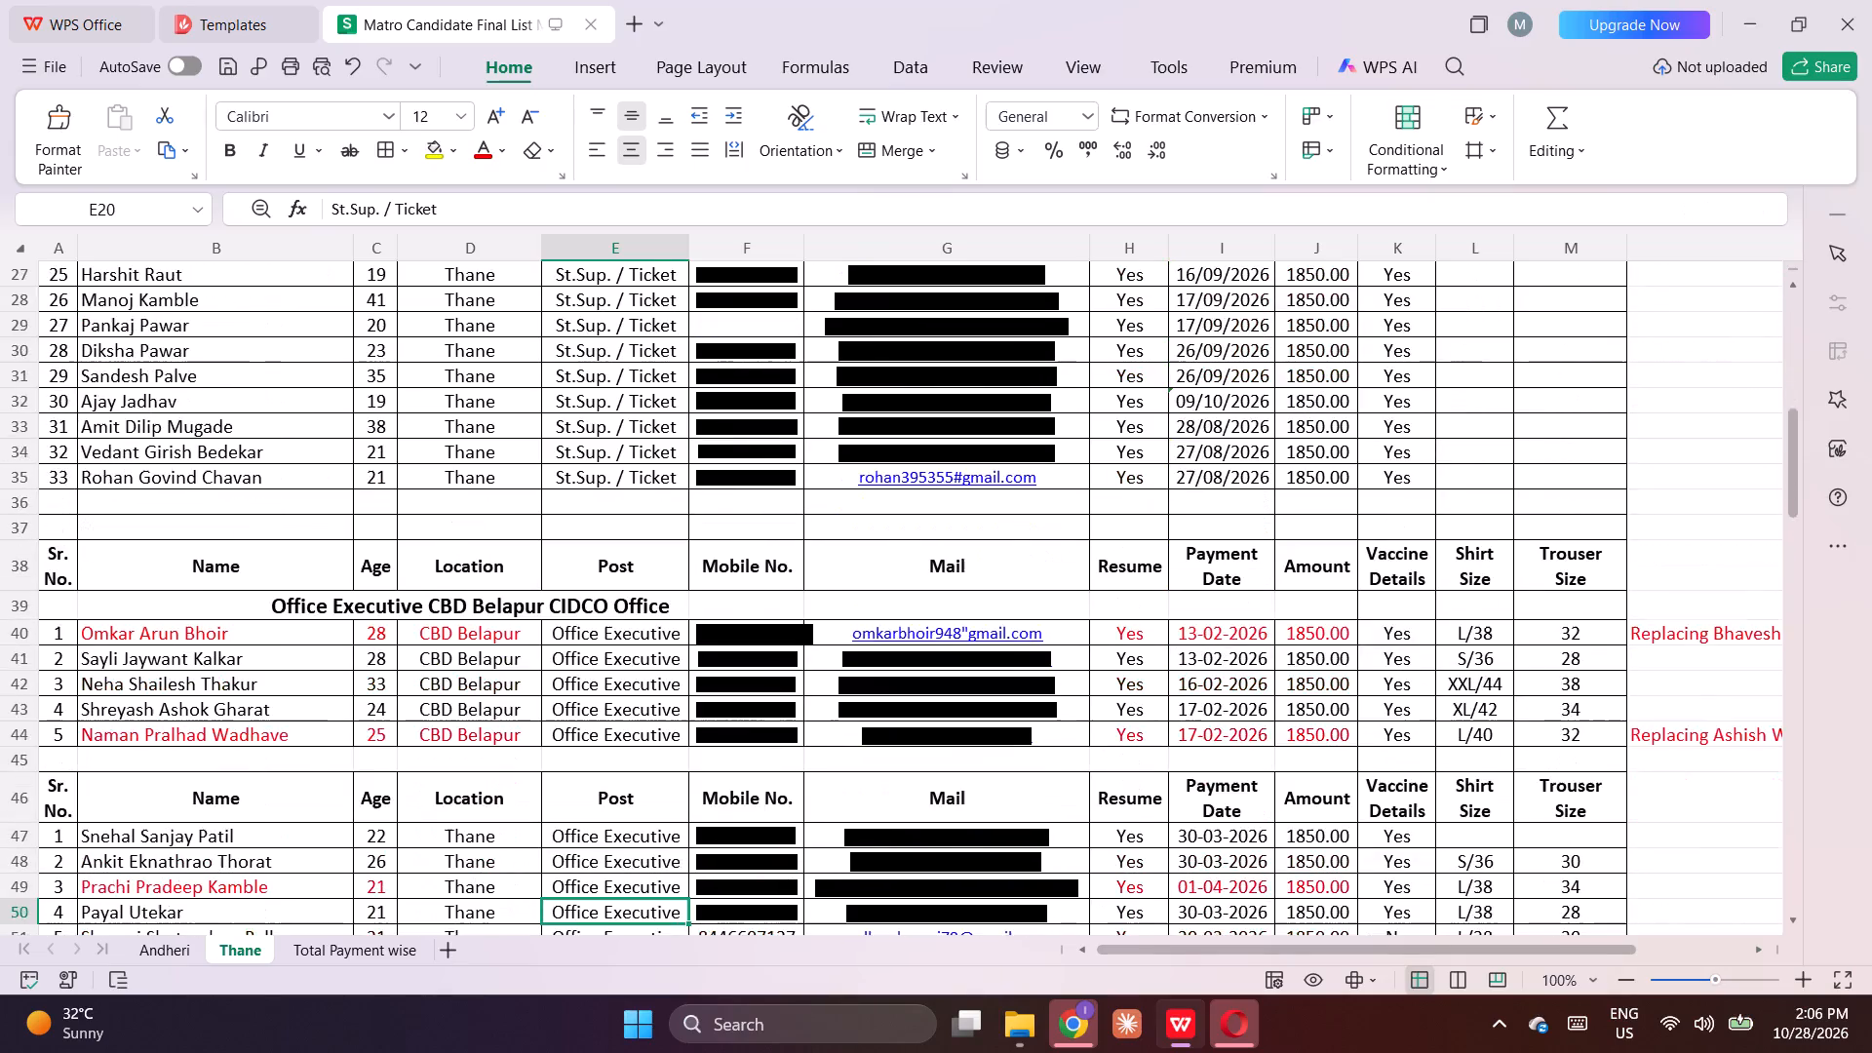
{"action": "key", "text": "Up"}
{"action": "key", "text": "Up"}
{"action": "key", "text": "Up"}
{"action": "key", "text": "Up"}
{"action": "key", "text": "Up"}
{"action": "key", "text": "Up"}
{"action": "key", "text": "Up"}
{"action": "key", "text": "Up"}
{"action": "key", "text": "Up"}
{"action": "key", "text": "Up"}
{"action": "key", "text": "Up"}
{"action": "key", "text": "Up"}
{"action": "key", "text": "Up"}
{"action": "key", "text": "Up"}
{"action": "key", "text": "Up"}
{"action": "key", "text": "Up"}
{"action": "key", "text": "Up"}
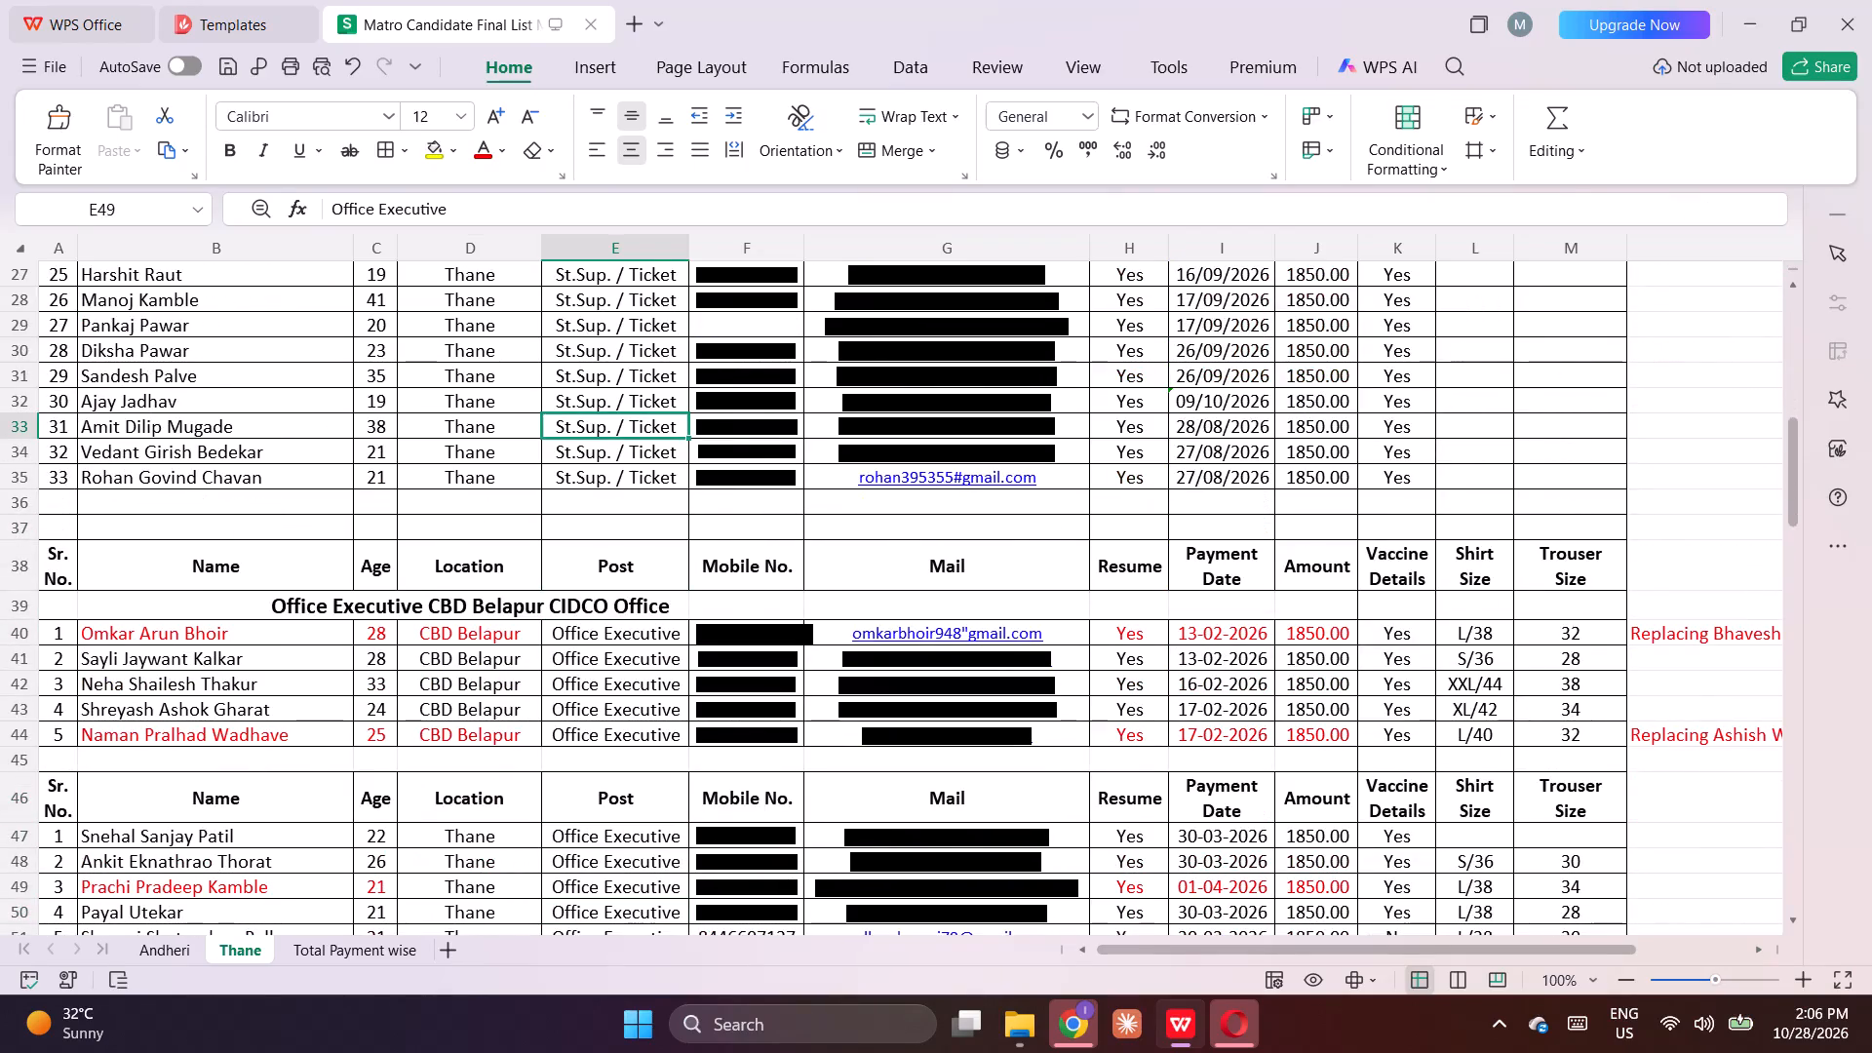
{"action": "key", "text": "Left"}
{"action": "key", "text": "Left"}
{"action": "key", "text": "Left"}
{"action": "key", "text": "Left"}
{"action": "key", "text": "Down"}
{"action": "key", "text": "Down"}
{"action": "key", "text": "Down"}
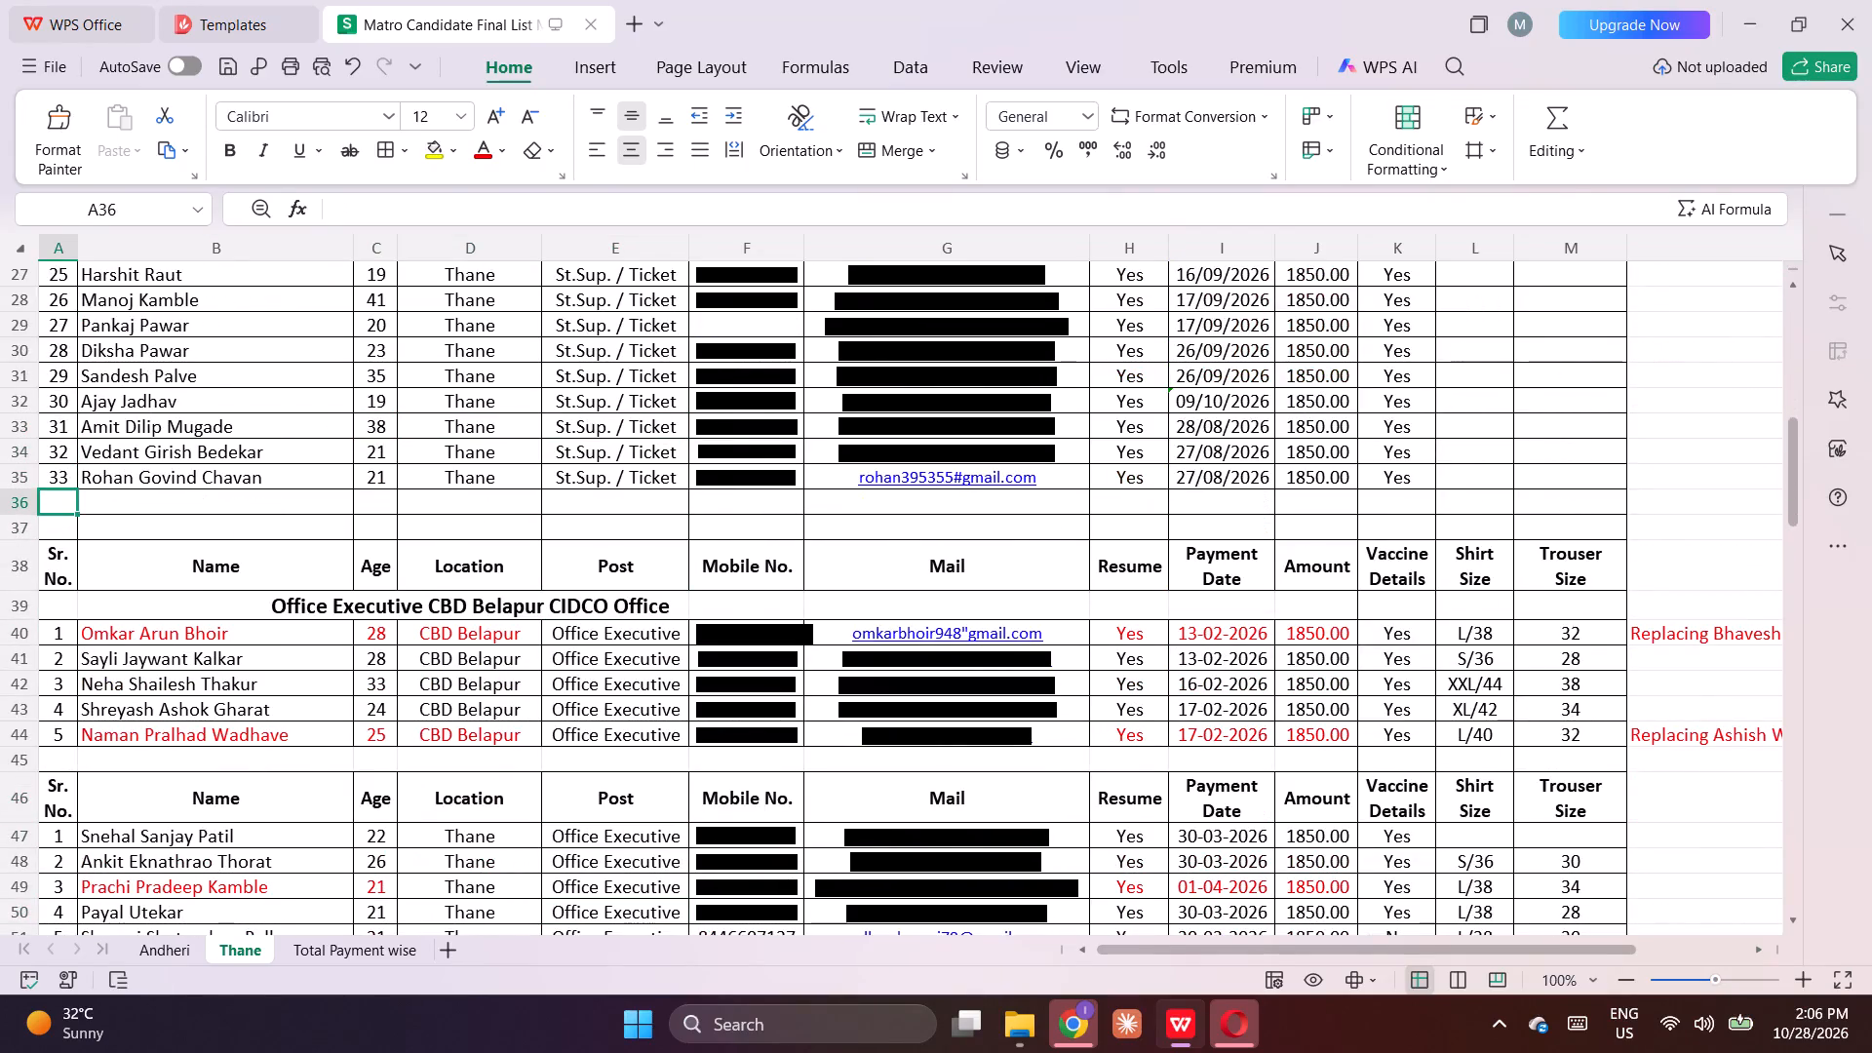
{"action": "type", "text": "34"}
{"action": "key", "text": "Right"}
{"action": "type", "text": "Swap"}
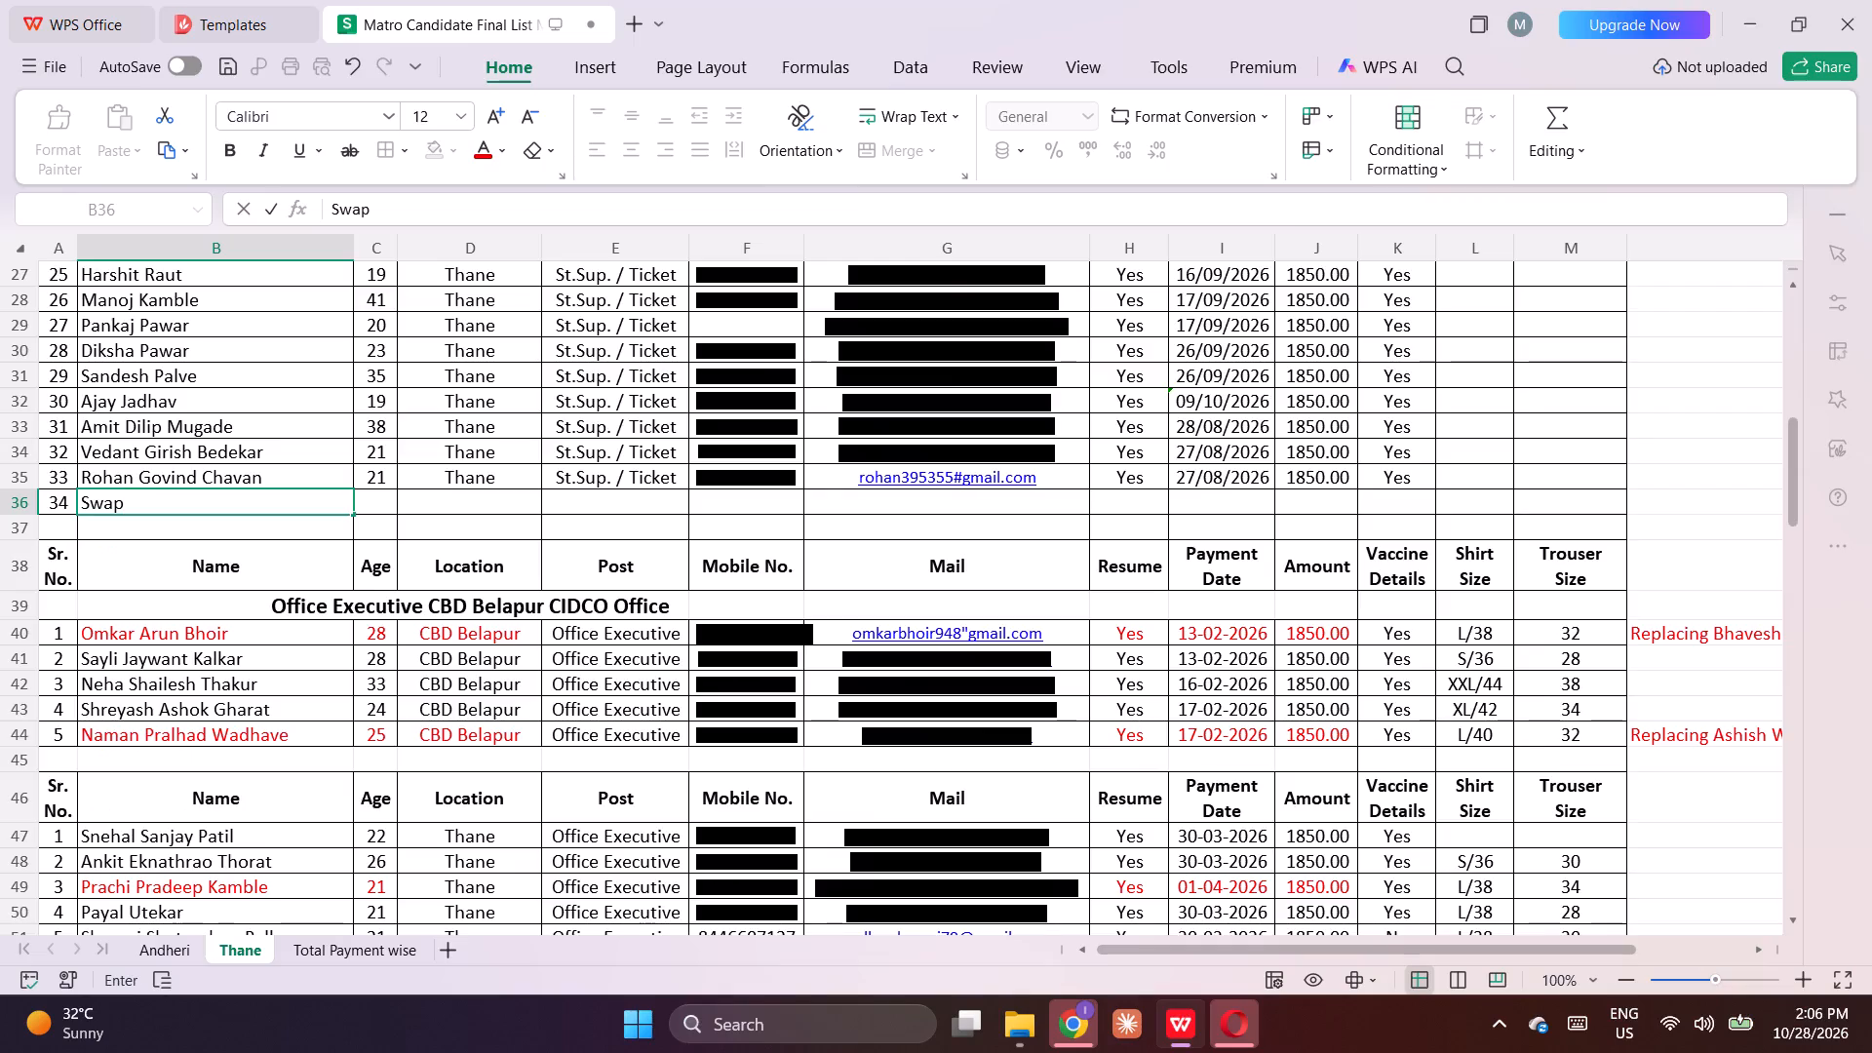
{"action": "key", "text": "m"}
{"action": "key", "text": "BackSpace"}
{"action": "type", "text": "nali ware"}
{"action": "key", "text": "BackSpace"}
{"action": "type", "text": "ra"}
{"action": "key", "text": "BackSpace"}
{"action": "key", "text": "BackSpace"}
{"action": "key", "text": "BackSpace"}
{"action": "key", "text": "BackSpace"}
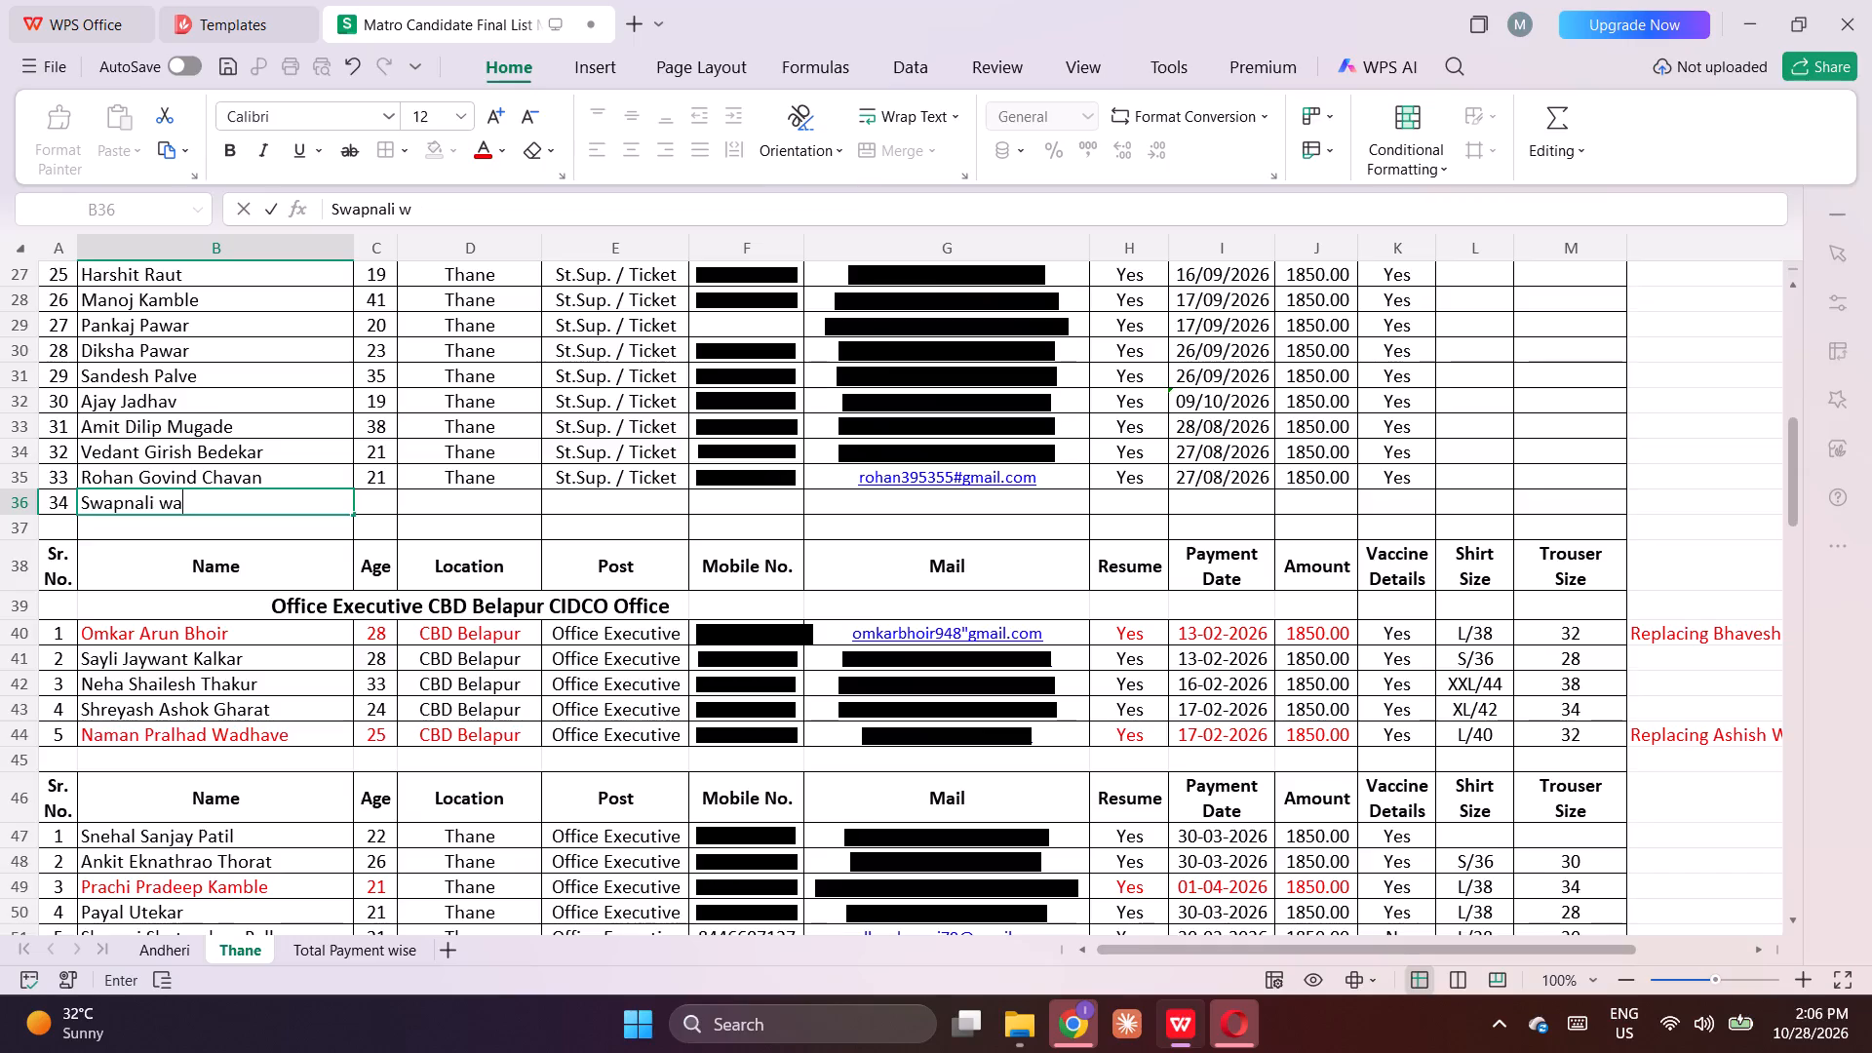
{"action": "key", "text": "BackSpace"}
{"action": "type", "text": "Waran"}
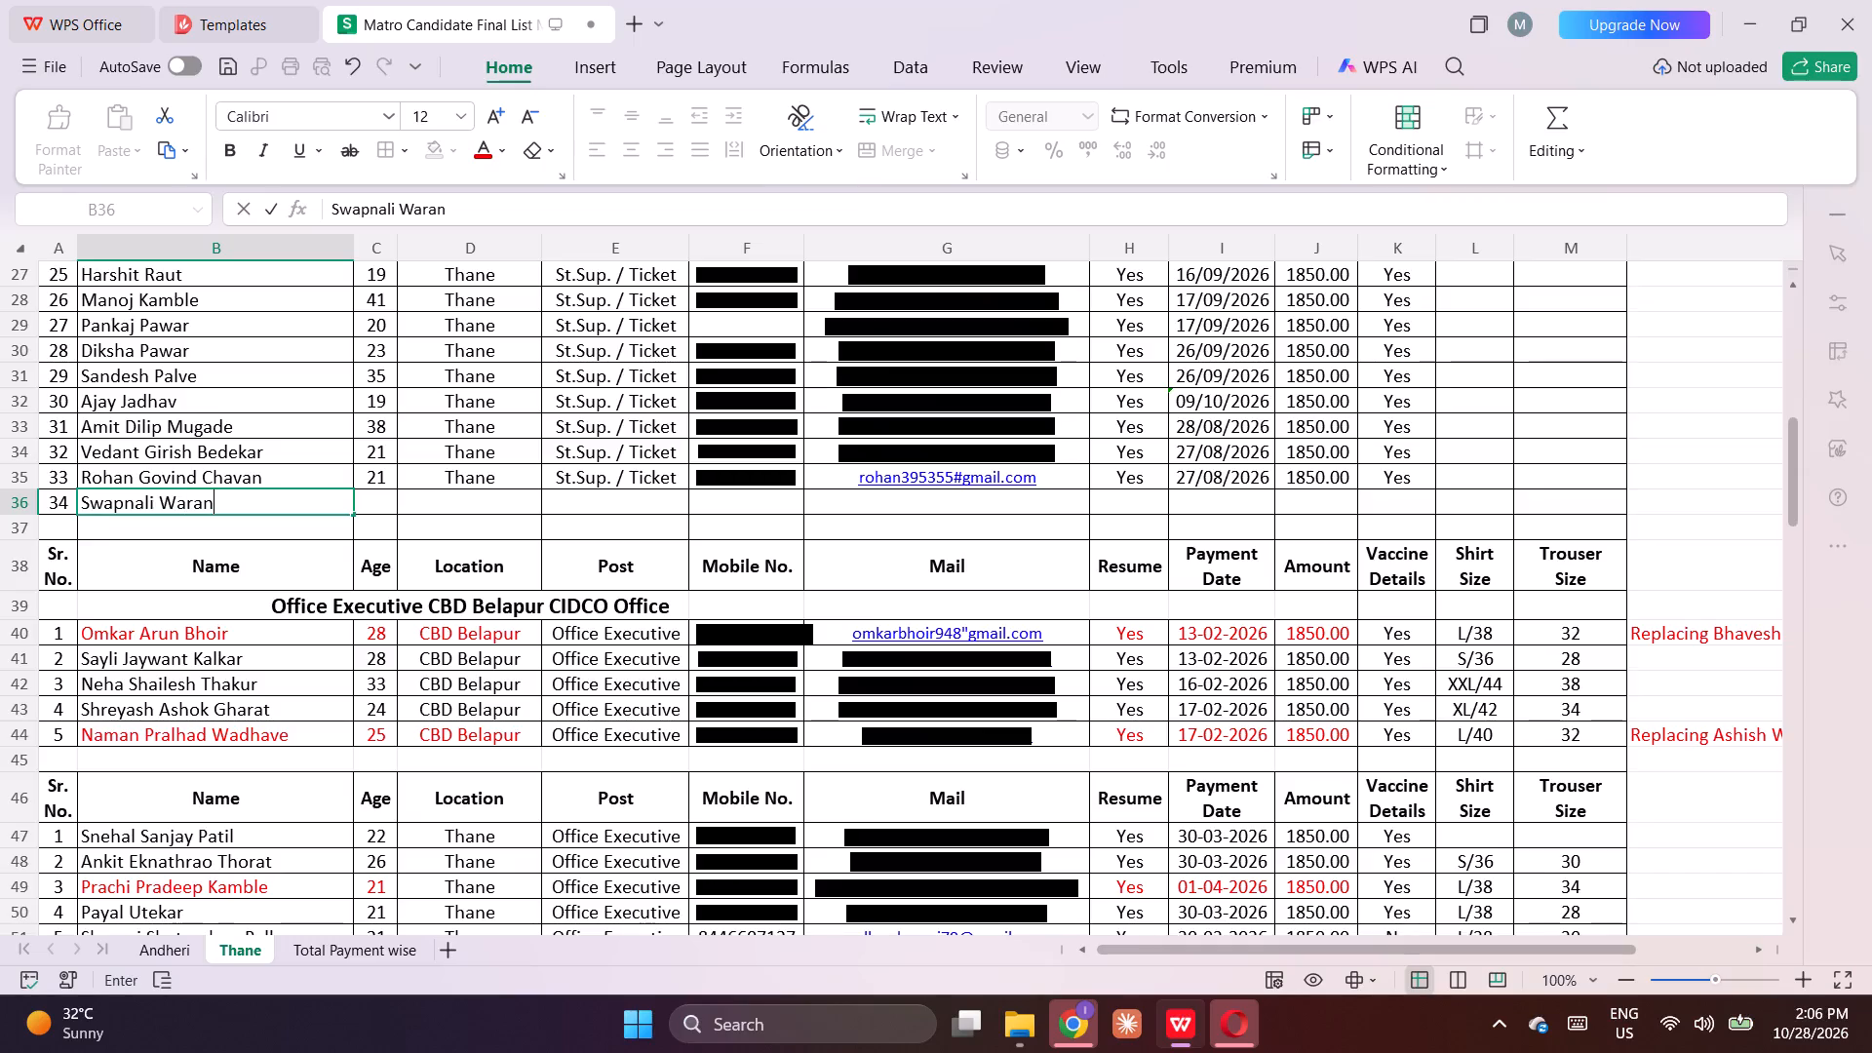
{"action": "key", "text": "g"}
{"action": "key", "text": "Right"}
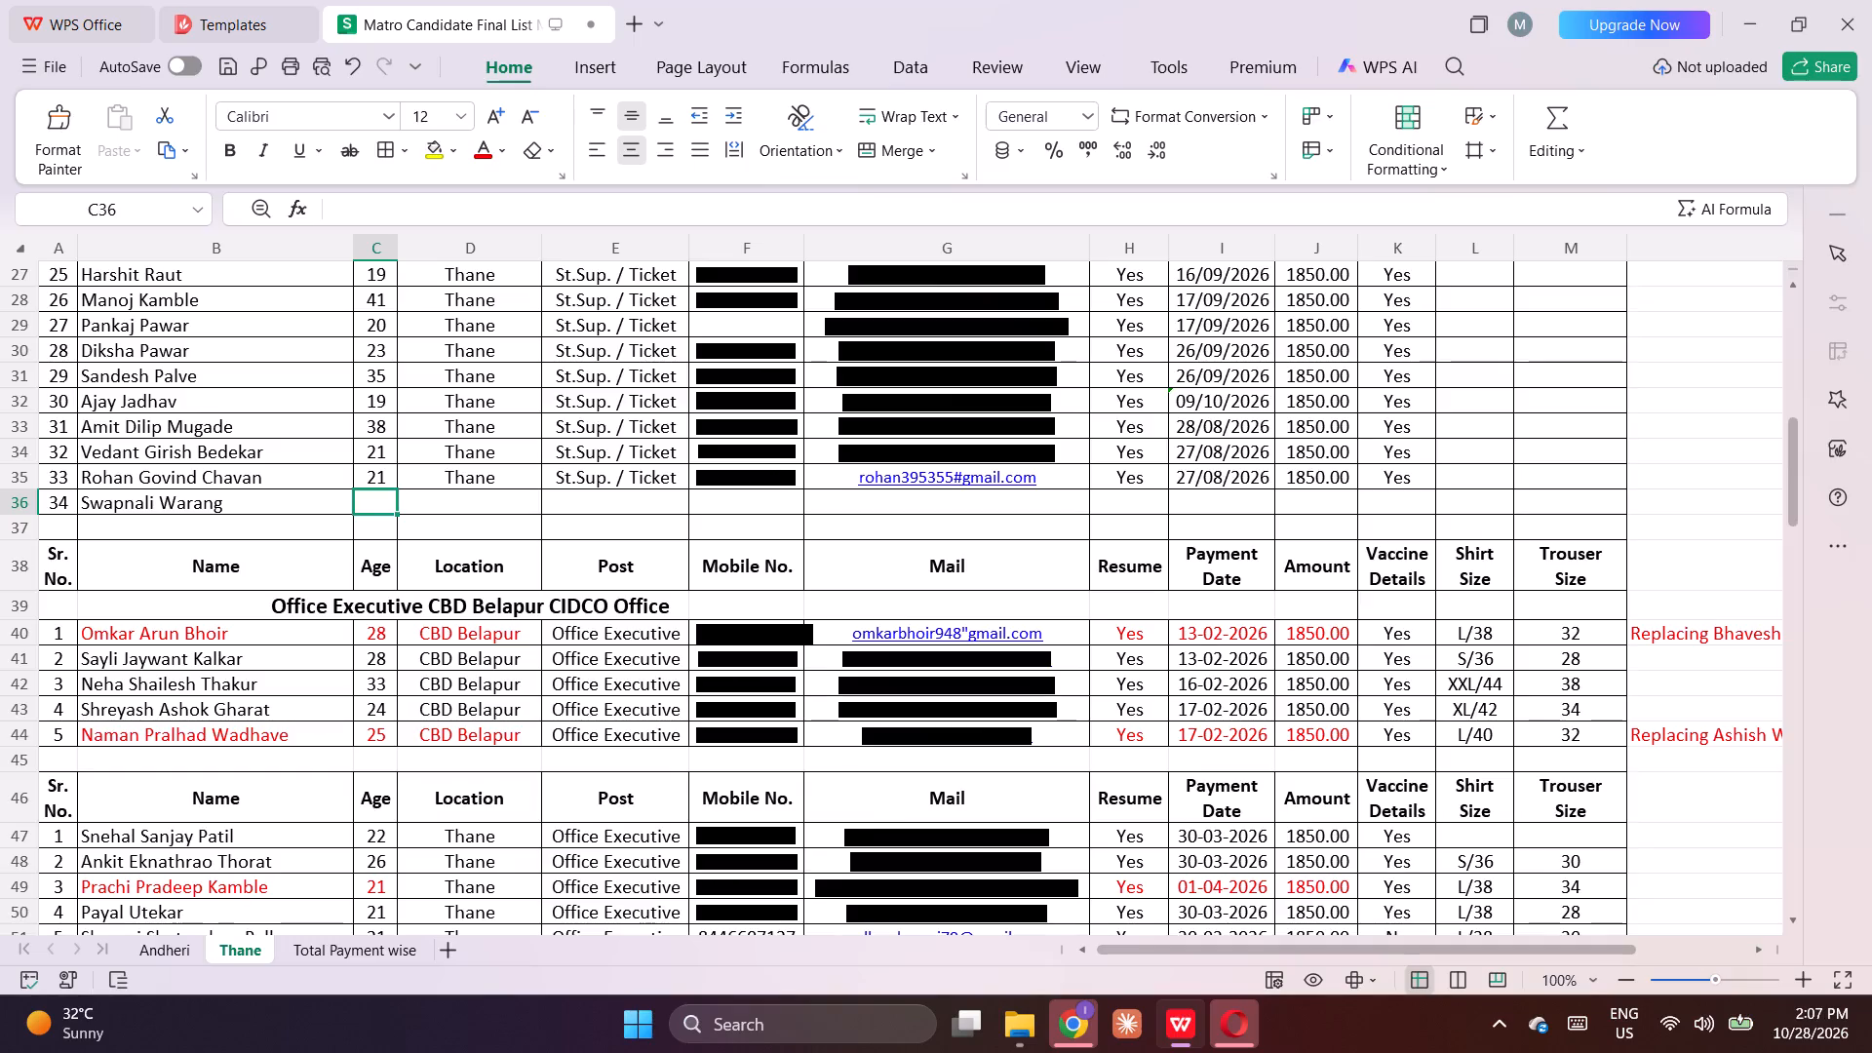
Enter the new candidate's full name for serial number 47 in the Thane Office Executive list.
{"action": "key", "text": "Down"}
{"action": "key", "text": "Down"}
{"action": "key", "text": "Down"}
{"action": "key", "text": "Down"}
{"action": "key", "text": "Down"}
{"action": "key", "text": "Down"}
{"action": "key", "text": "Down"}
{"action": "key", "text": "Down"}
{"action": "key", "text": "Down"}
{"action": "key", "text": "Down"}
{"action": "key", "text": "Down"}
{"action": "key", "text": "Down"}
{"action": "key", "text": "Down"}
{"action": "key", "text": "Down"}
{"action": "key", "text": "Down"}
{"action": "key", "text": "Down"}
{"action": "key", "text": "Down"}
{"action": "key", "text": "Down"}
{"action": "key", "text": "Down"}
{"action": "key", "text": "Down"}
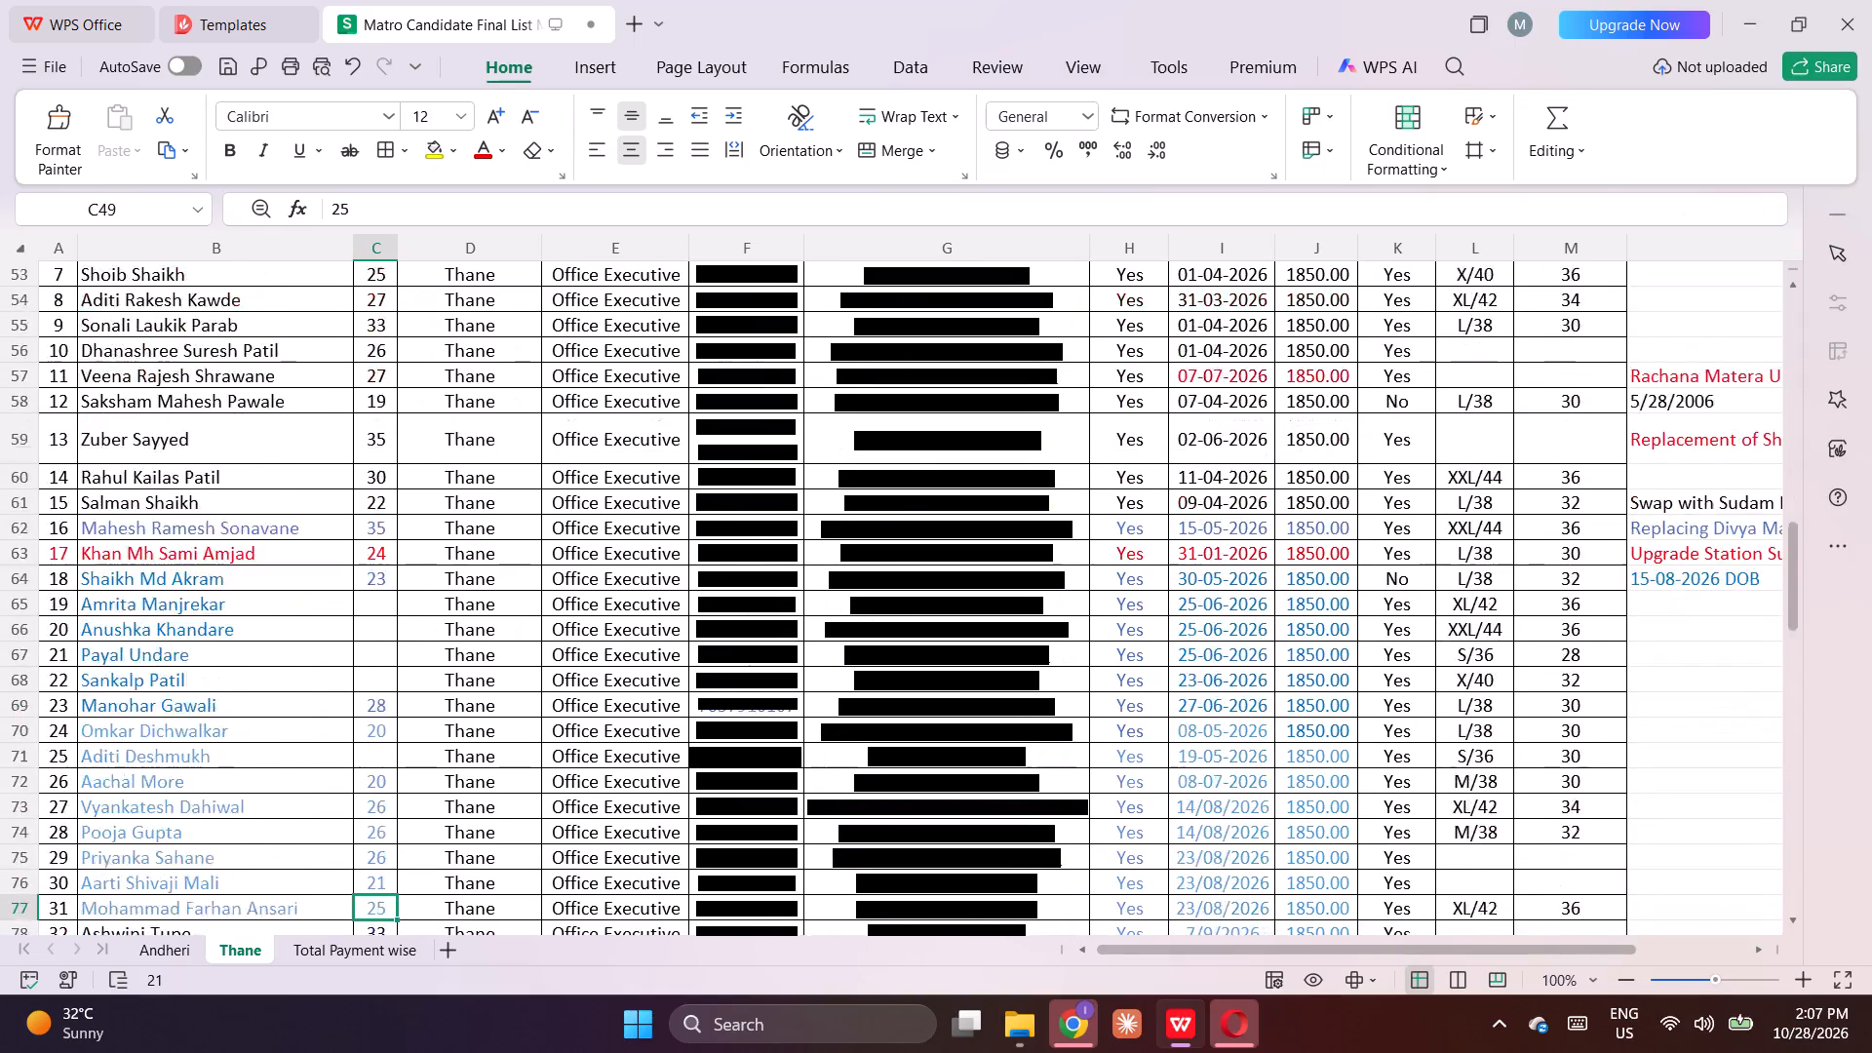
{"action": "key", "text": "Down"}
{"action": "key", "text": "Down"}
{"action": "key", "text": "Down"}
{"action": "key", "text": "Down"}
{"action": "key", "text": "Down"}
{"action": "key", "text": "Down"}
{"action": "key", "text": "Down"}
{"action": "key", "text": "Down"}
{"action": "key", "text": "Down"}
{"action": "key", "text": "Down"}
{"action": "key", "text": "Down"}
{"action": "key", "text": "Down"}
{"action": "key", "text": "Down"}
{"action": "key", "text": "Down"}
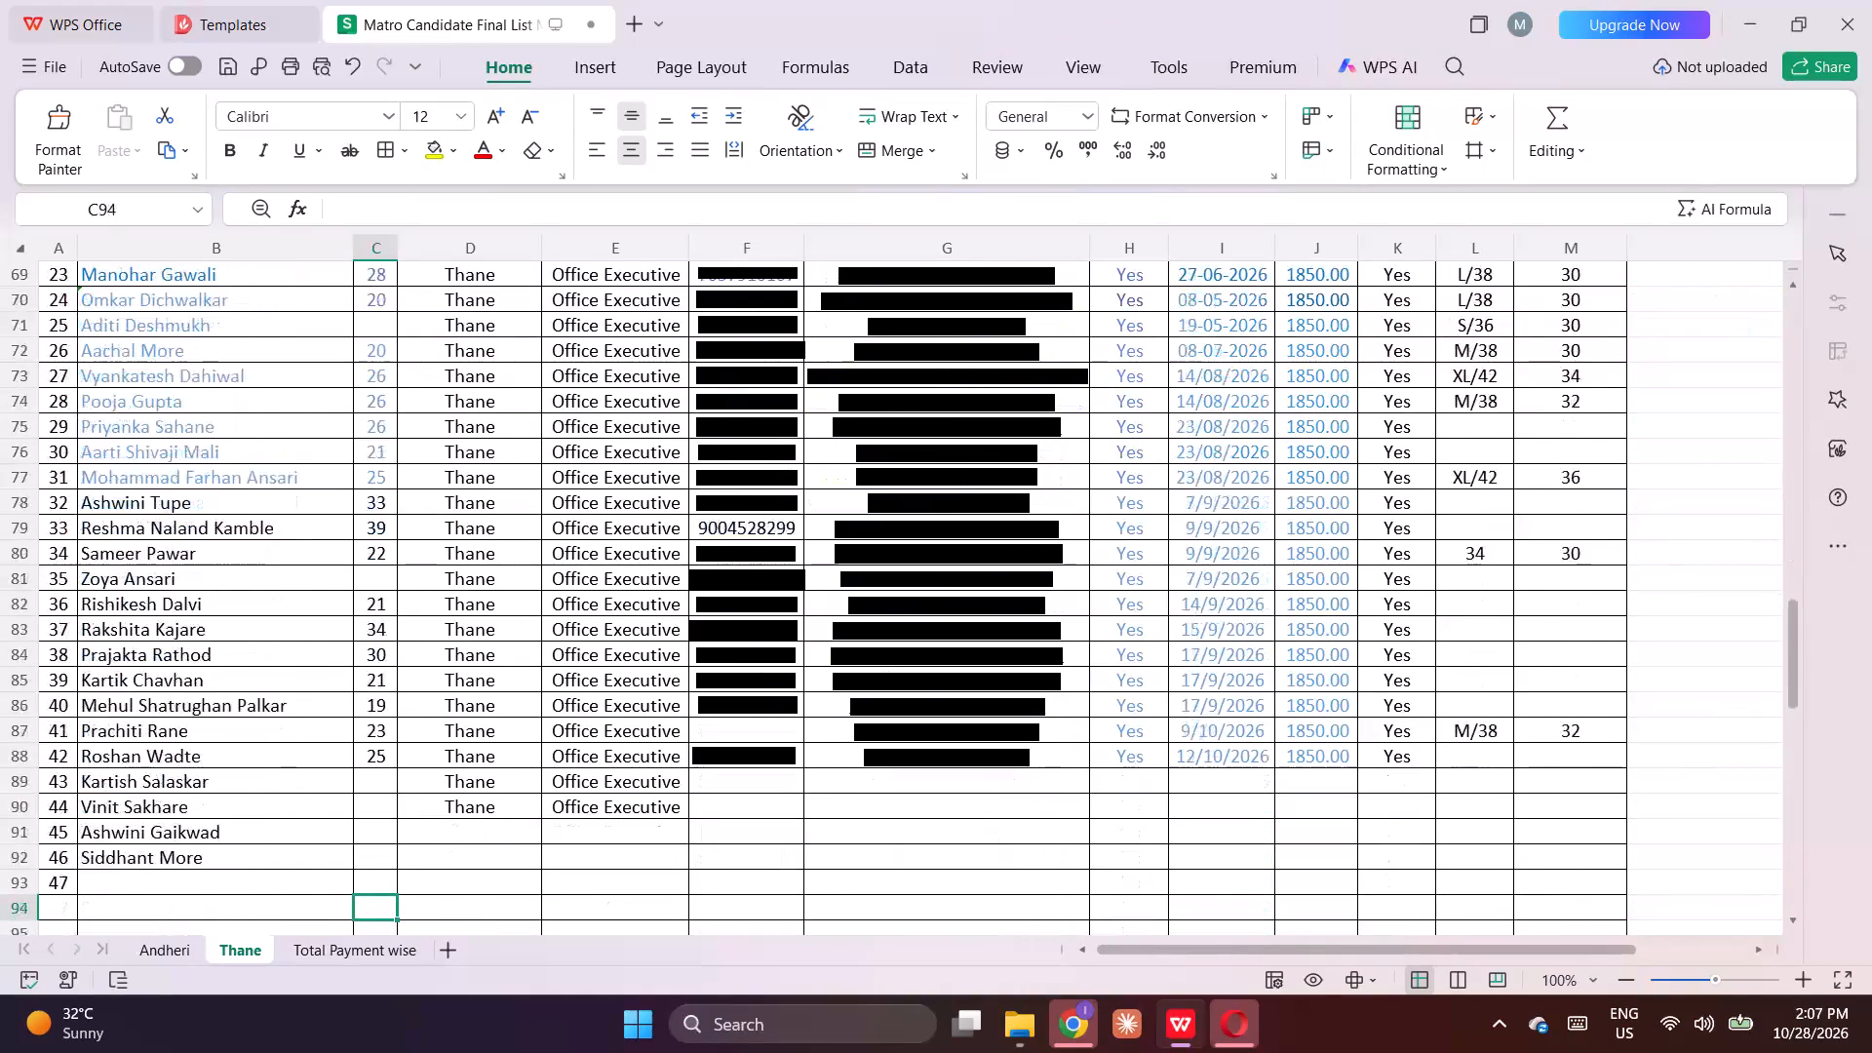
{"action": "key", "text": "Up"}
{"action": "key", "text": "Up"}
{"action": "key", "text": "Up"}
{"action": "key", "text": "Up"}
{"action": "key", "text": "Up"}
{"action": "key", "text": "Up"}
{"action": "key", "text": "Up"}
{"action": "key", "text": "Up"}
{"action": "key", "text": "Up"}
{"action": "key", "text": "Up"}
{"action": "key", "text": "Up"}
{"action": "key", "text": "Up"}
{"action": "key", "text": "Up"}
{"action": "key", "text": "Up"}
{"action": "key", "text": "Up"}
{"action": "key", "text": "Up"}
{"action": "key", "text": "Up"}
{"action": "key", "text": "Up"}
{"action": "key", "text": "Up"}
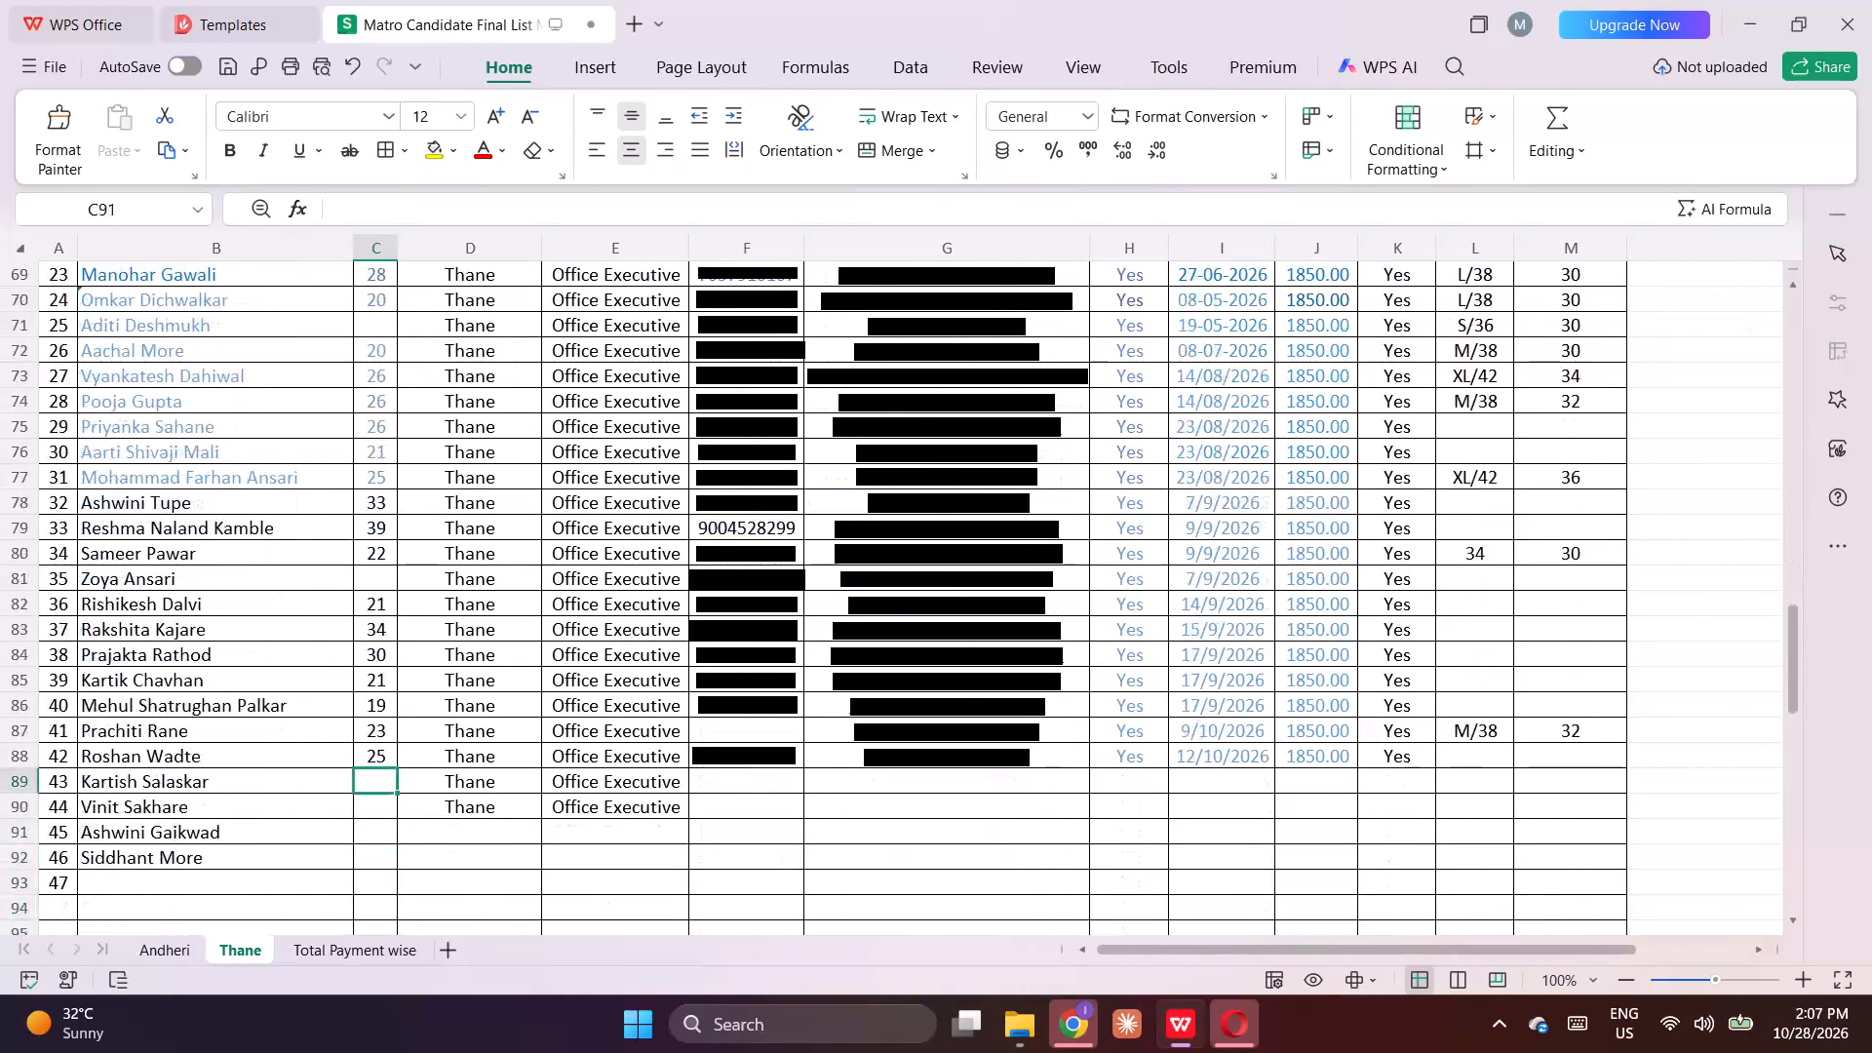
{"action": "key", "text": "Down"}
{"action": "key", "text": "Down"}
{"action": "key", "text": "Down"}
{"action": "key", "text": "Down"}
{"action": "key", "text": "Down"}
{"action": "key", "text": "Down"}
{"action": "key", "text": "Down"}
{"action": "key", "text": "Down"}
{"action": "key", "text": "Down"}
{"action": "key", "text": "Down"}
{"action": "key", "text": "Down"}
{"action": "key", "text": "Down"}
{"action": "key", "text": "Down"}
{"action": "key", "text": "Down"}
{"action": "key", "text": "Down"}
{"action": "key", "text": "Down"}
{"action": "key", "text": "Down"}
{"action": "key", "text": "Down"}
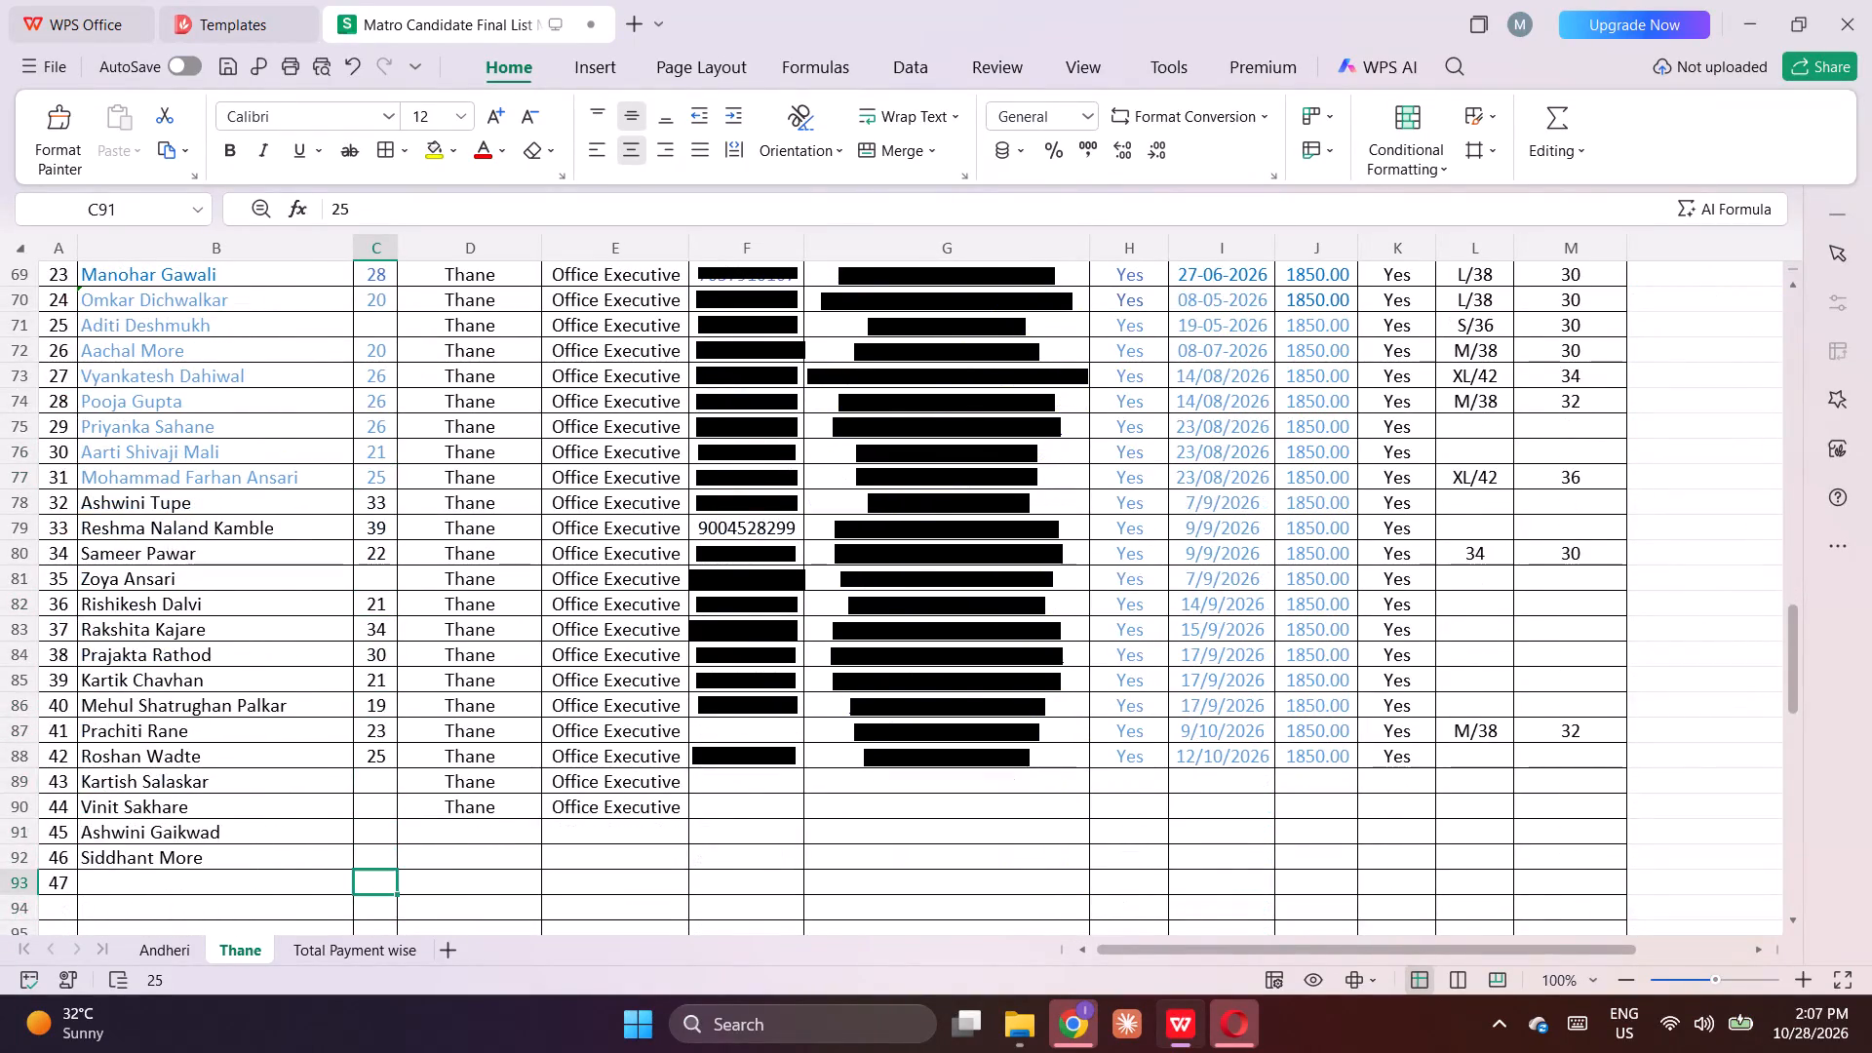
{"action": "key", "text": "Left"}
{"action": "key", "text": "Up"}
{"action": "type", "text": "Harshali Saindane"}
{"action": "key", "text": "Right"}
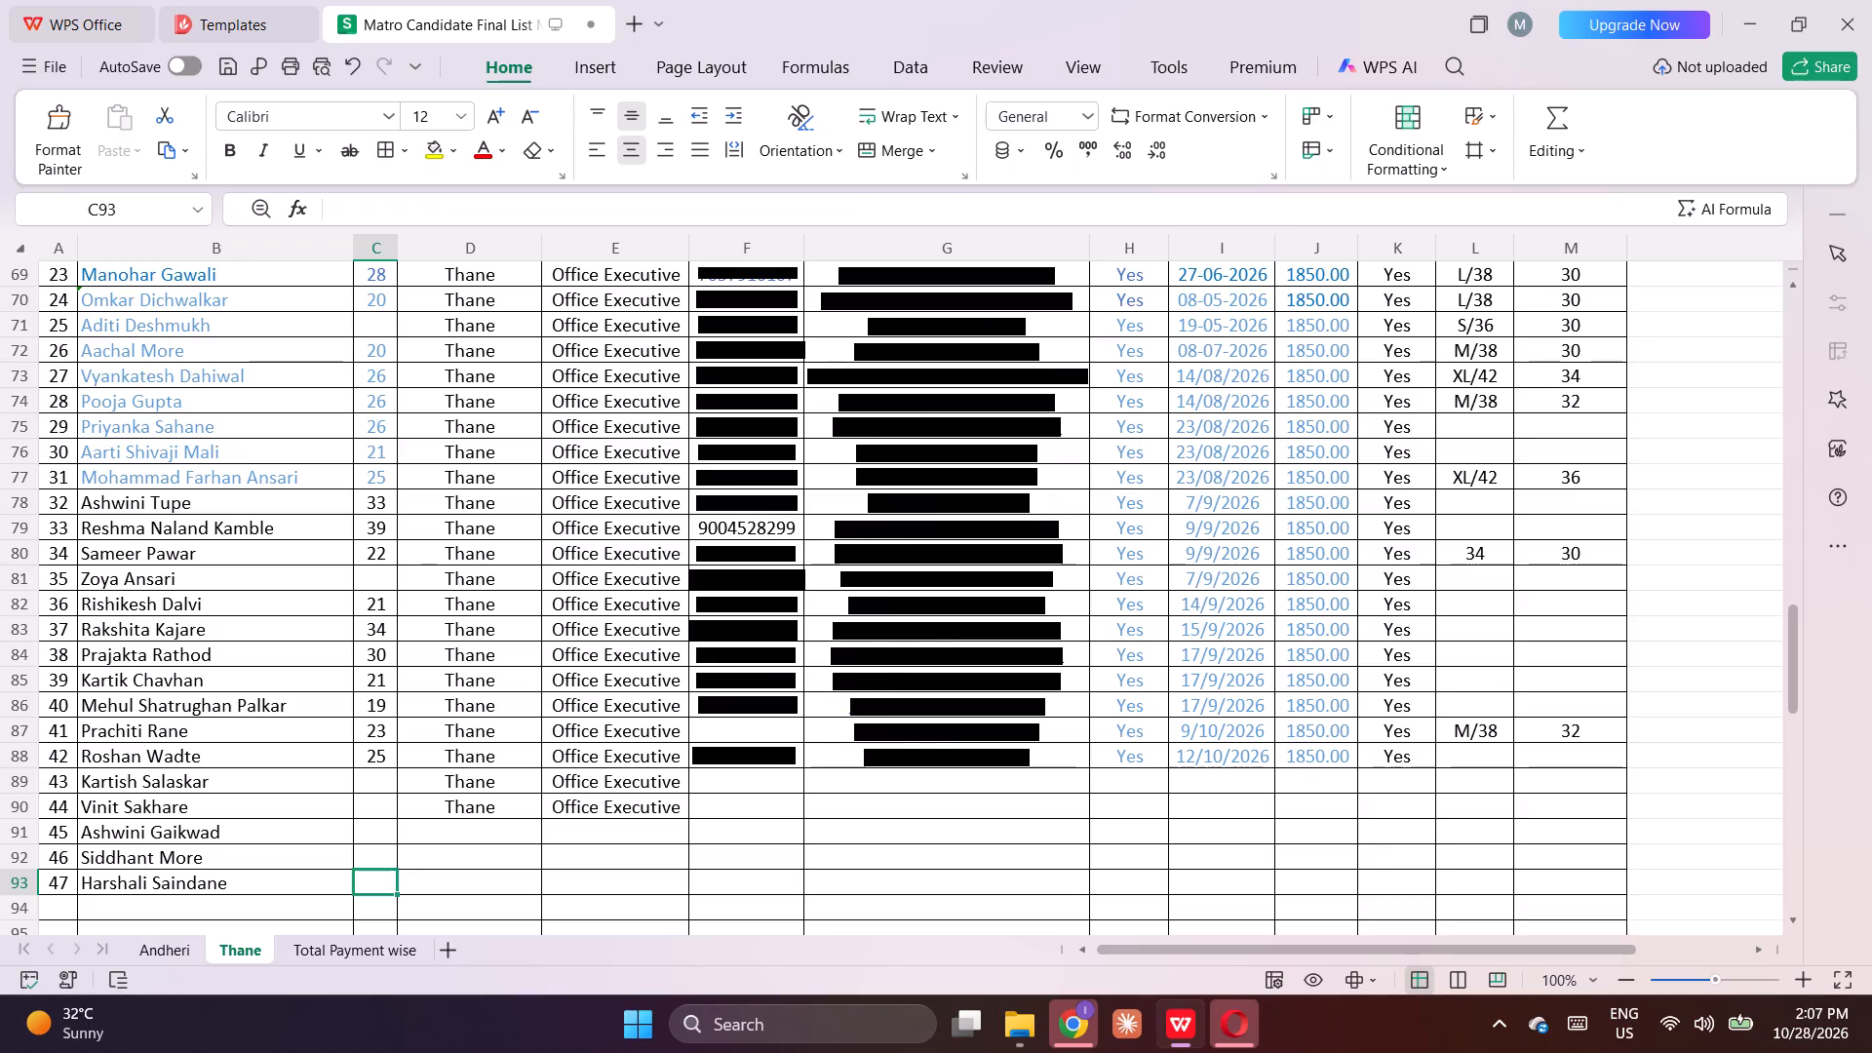
Fill the location Thane down from the row above for Office Executive serial numbers 45 to 47.
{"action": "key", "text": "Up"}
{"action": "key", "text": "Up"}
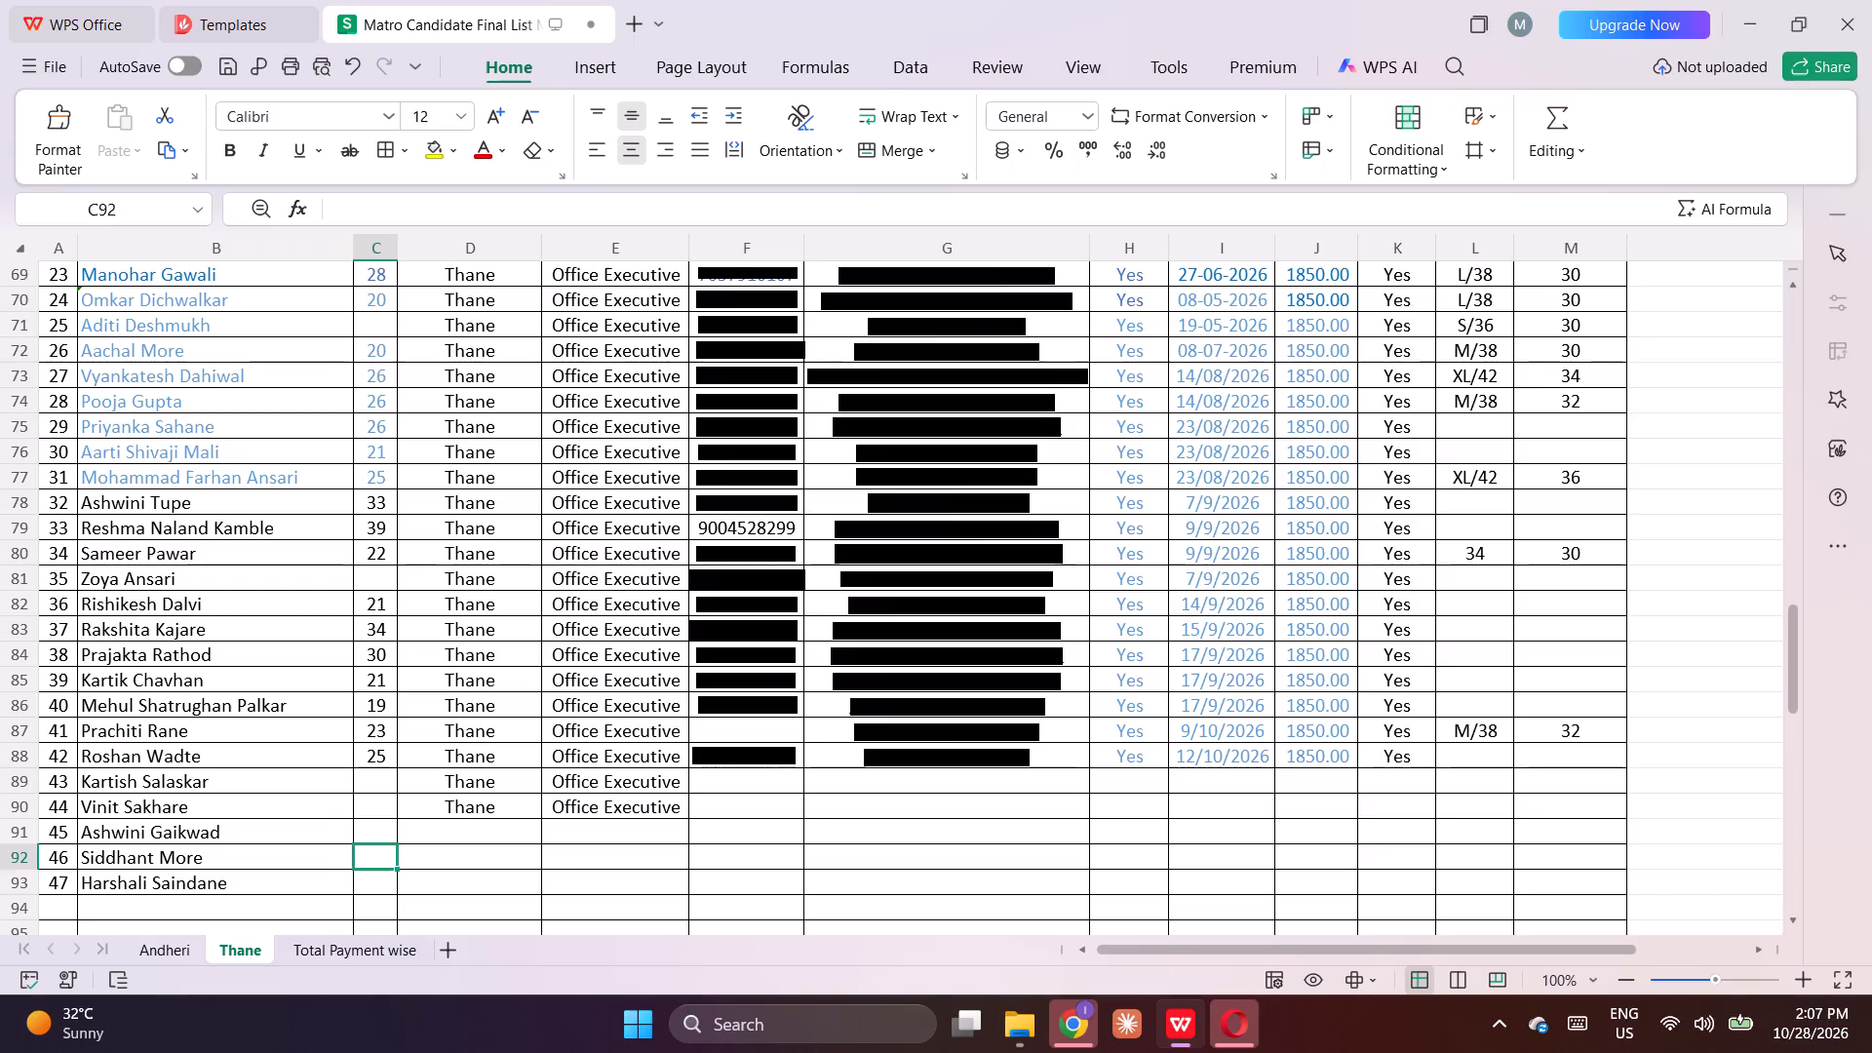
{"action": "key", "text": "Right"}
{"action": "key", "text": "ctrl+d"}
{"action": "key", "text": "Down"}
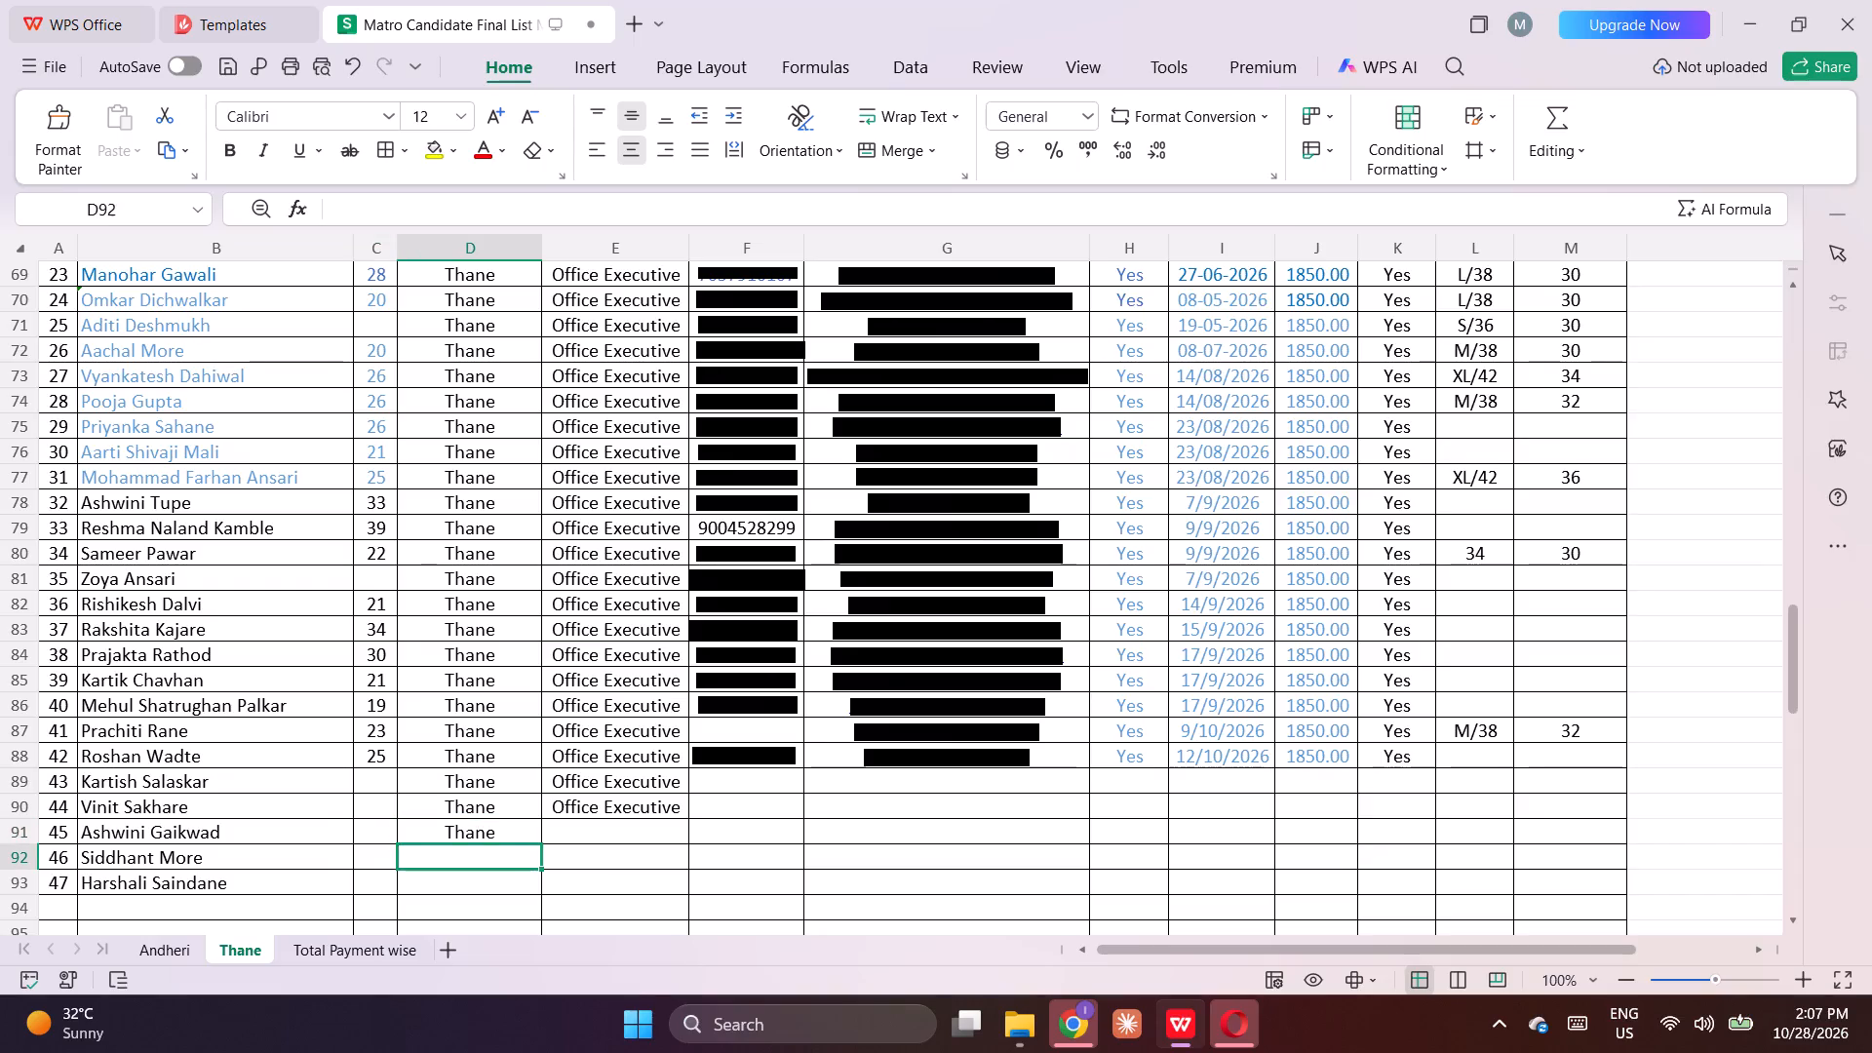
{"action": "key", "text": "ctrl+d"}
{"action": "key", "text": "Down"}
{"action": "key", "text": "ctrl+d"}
Fill the post Office Executive down from the row above for serial numbers 45 to 47, and save the workbook.
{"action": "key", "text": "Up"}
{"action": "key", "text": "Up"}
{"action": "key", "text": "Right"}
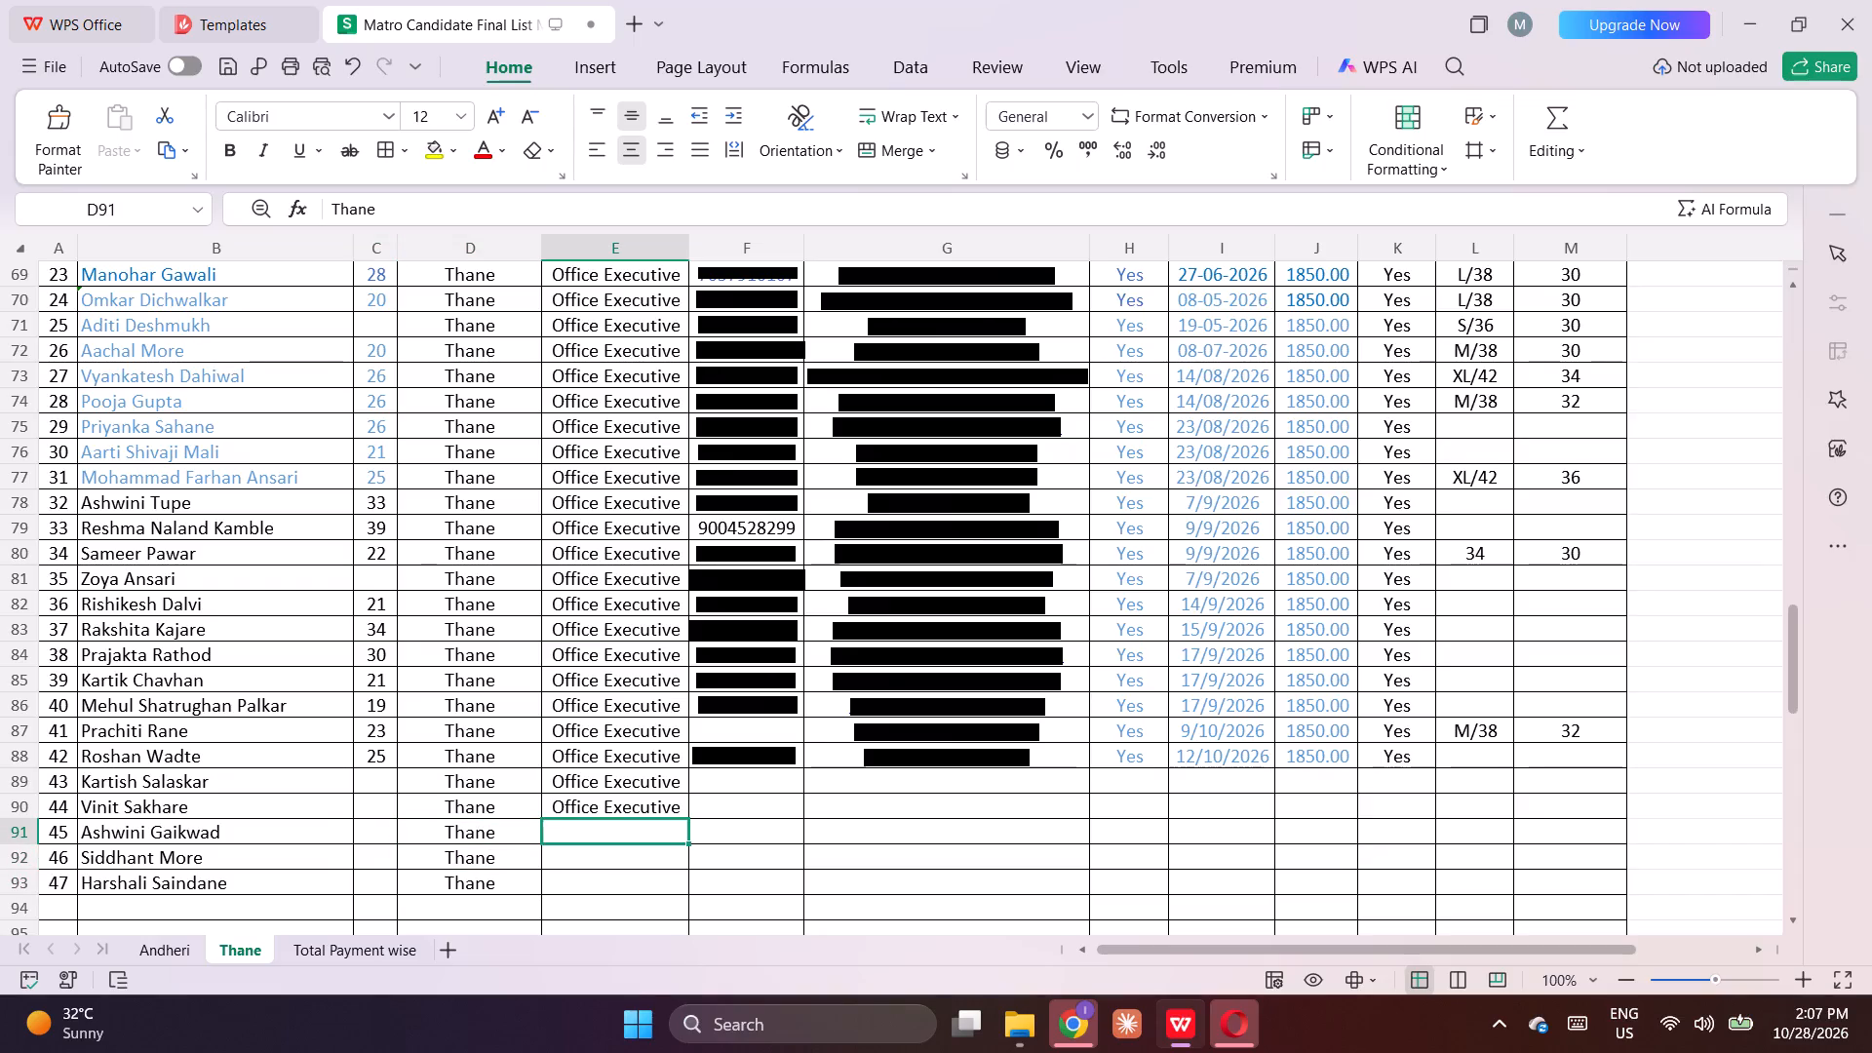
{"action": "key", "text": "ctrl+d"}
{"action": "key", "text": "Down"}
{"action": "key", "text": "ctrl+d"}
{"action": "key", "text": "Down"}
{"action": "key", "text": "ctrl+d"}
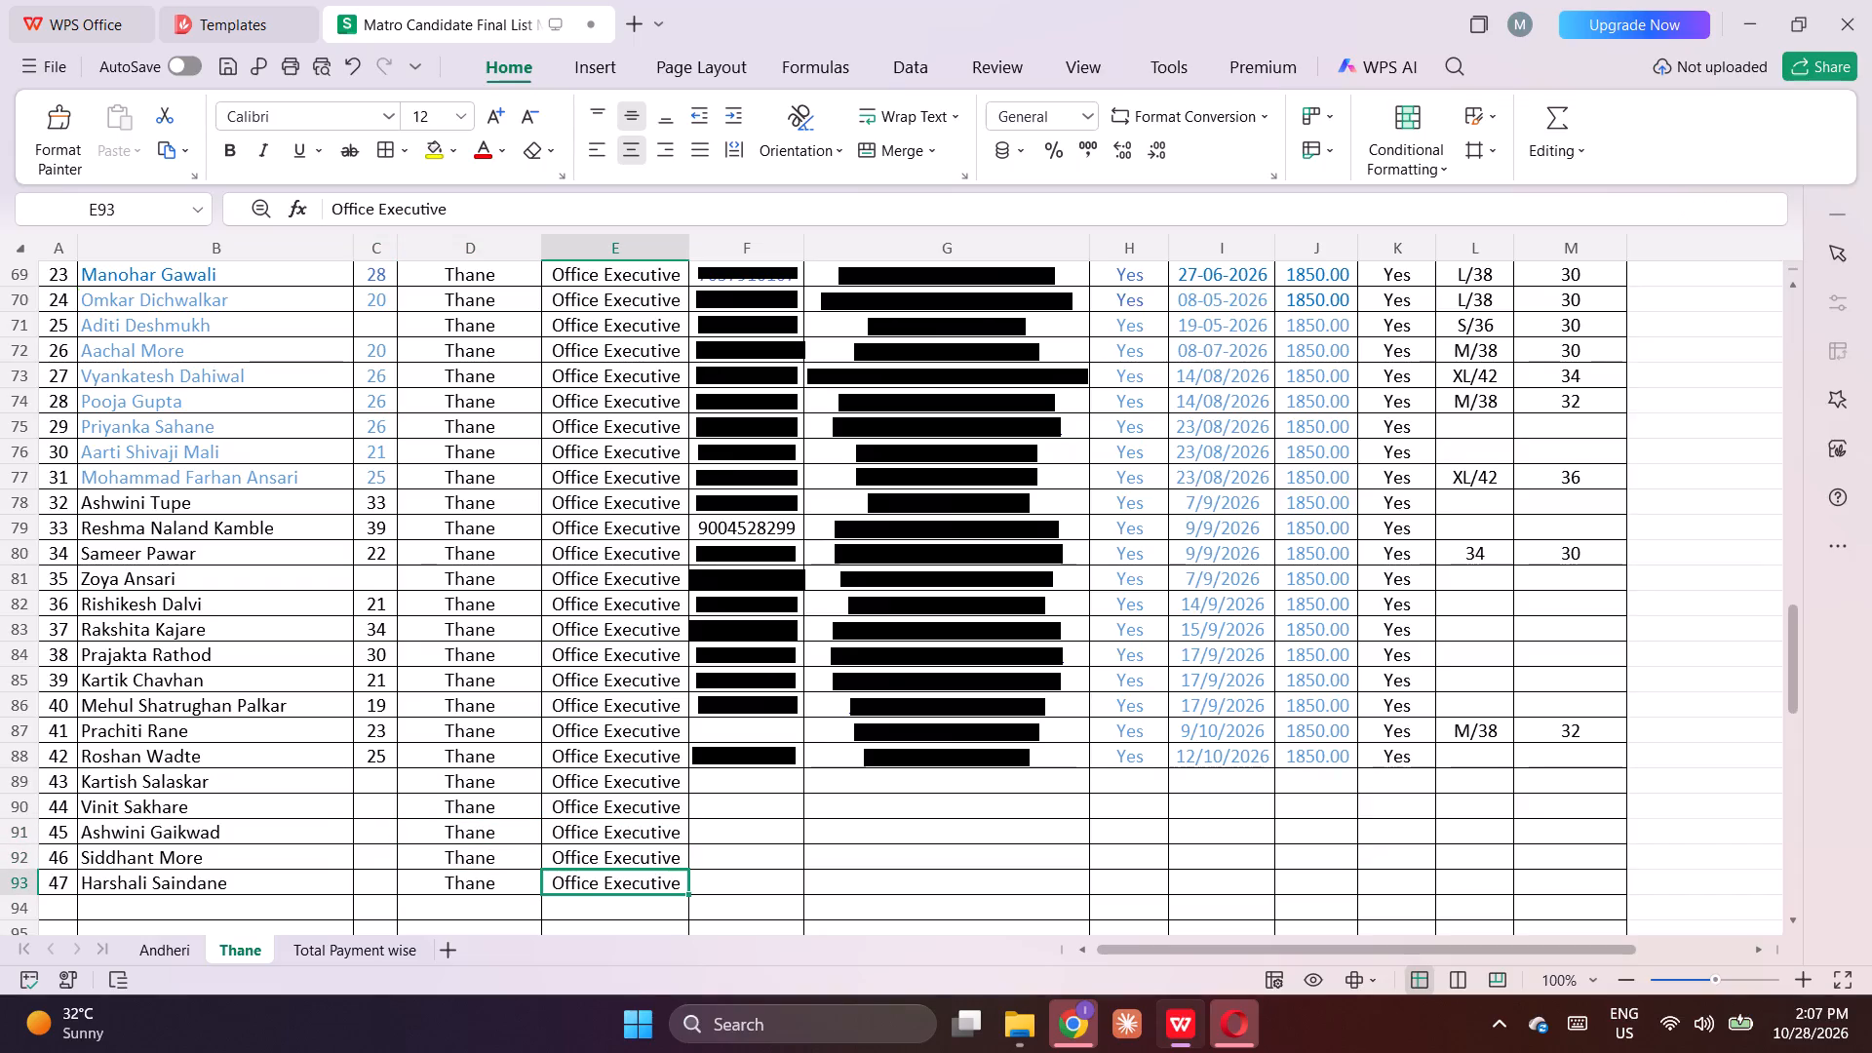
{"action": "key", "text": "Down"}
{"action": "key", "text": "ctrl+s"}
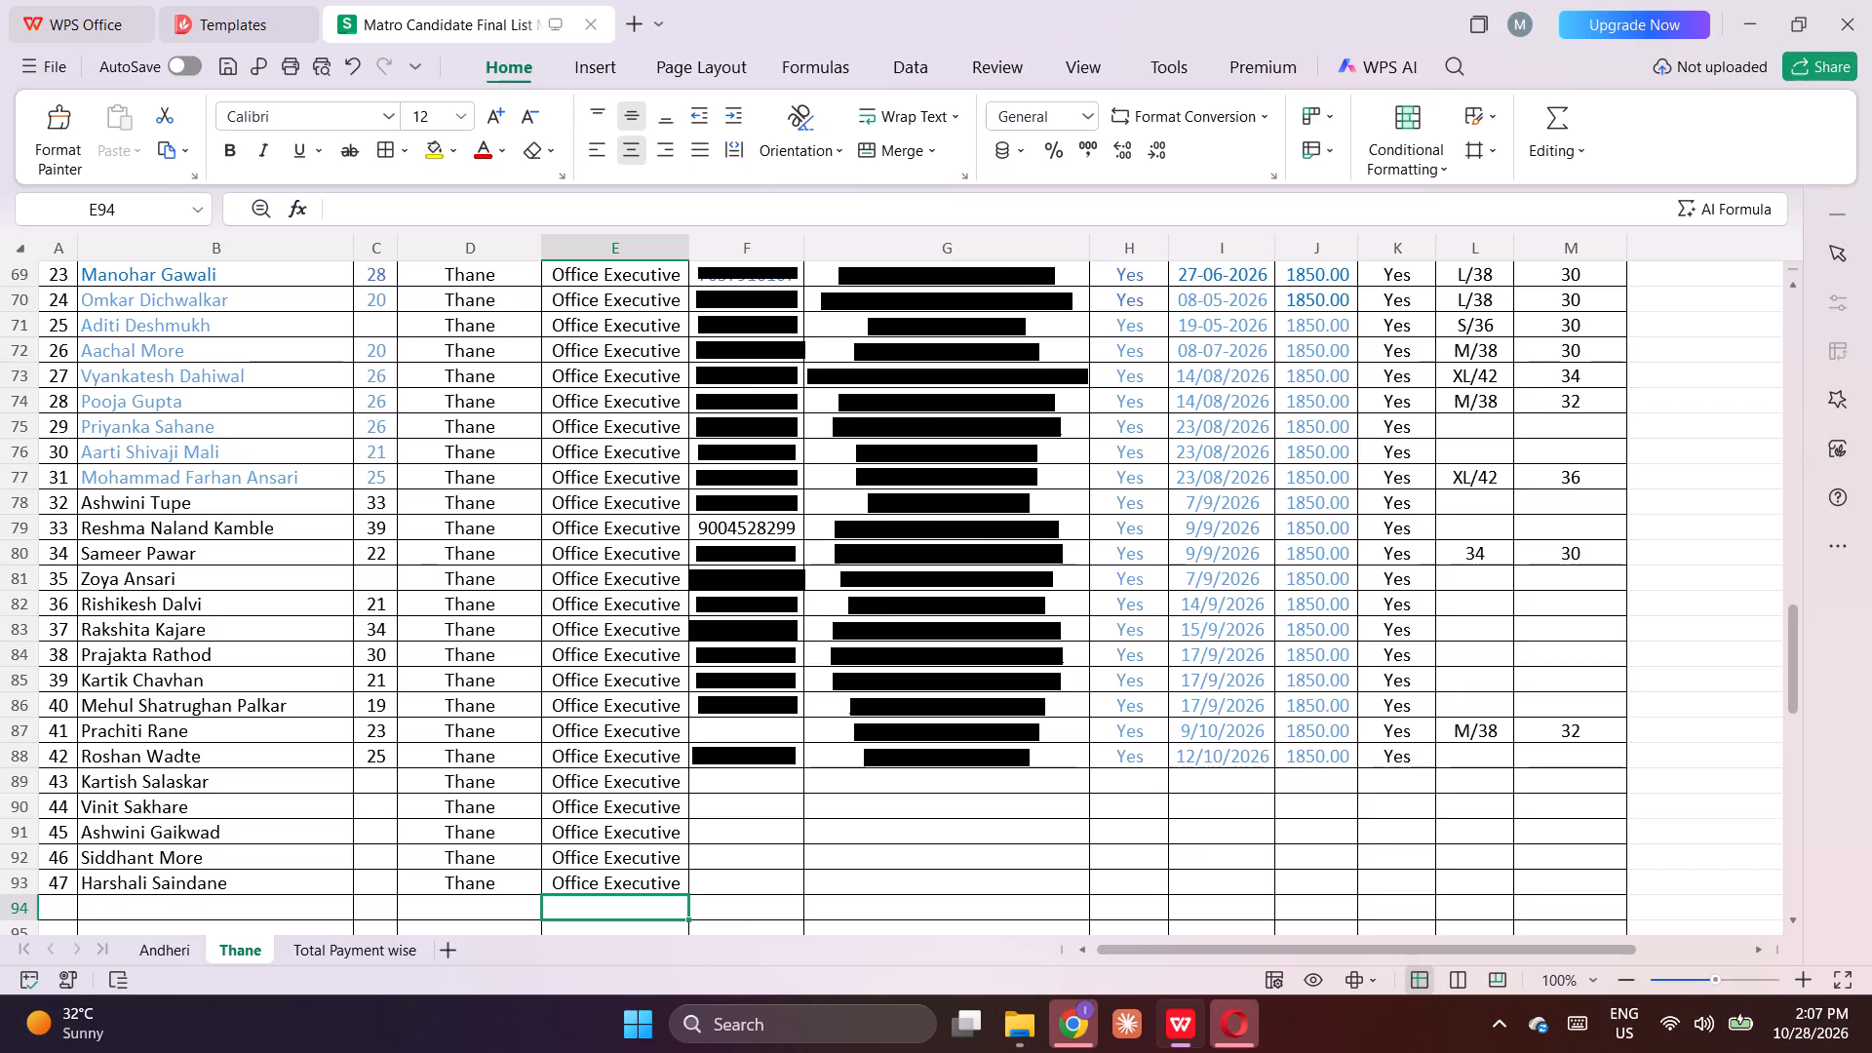
Add serial number 28 with the new candidate's full name in the first empty row of the Thane Senior Executive list.
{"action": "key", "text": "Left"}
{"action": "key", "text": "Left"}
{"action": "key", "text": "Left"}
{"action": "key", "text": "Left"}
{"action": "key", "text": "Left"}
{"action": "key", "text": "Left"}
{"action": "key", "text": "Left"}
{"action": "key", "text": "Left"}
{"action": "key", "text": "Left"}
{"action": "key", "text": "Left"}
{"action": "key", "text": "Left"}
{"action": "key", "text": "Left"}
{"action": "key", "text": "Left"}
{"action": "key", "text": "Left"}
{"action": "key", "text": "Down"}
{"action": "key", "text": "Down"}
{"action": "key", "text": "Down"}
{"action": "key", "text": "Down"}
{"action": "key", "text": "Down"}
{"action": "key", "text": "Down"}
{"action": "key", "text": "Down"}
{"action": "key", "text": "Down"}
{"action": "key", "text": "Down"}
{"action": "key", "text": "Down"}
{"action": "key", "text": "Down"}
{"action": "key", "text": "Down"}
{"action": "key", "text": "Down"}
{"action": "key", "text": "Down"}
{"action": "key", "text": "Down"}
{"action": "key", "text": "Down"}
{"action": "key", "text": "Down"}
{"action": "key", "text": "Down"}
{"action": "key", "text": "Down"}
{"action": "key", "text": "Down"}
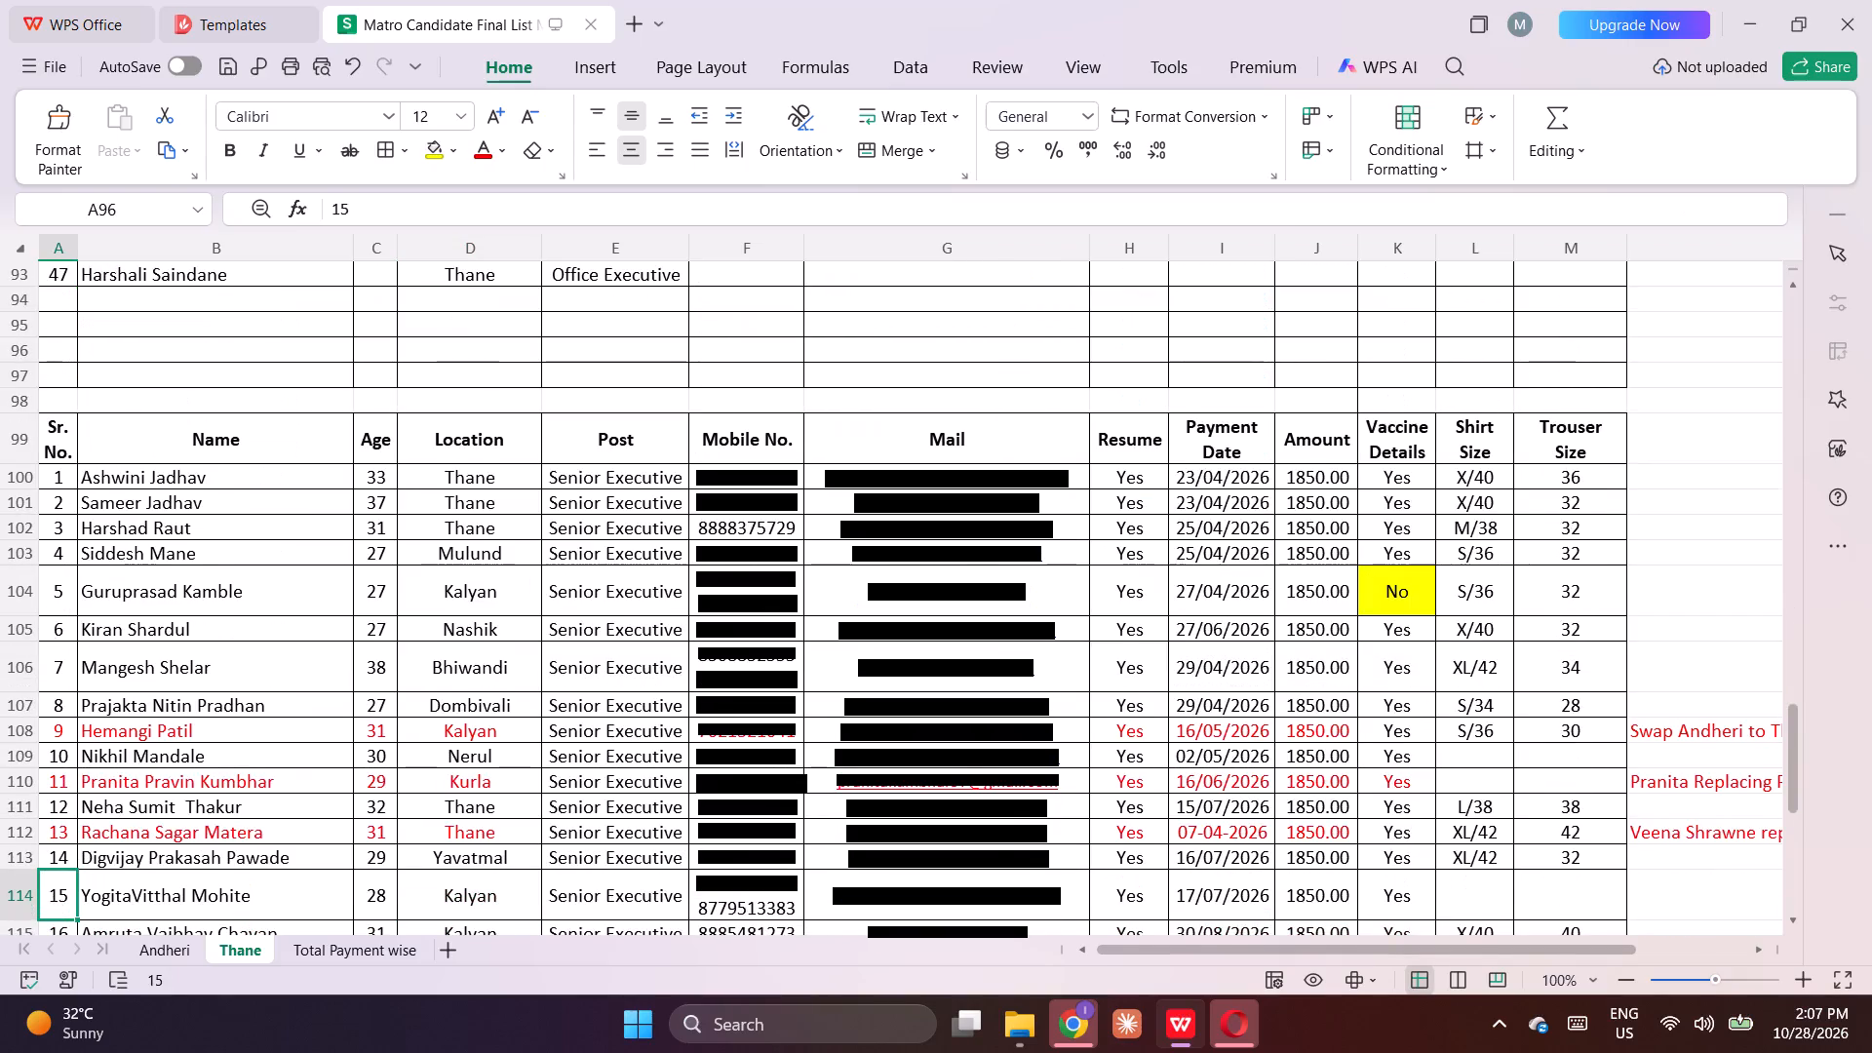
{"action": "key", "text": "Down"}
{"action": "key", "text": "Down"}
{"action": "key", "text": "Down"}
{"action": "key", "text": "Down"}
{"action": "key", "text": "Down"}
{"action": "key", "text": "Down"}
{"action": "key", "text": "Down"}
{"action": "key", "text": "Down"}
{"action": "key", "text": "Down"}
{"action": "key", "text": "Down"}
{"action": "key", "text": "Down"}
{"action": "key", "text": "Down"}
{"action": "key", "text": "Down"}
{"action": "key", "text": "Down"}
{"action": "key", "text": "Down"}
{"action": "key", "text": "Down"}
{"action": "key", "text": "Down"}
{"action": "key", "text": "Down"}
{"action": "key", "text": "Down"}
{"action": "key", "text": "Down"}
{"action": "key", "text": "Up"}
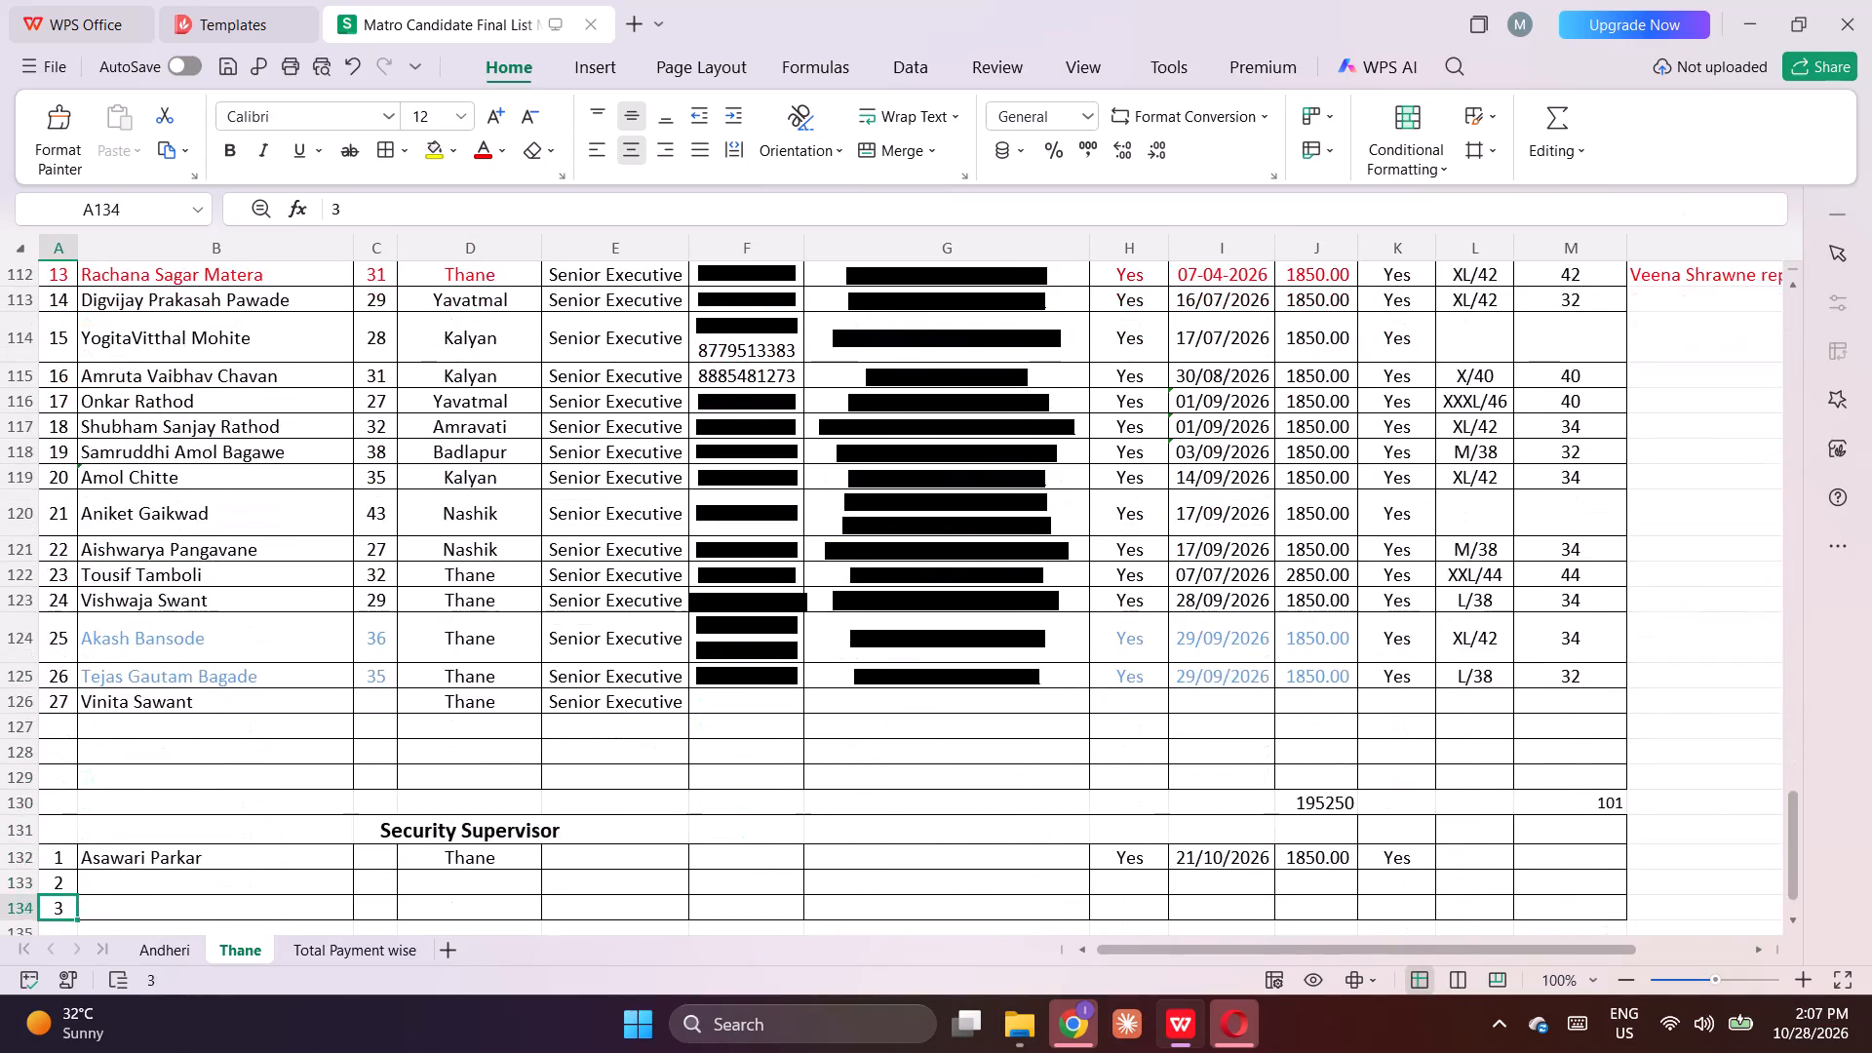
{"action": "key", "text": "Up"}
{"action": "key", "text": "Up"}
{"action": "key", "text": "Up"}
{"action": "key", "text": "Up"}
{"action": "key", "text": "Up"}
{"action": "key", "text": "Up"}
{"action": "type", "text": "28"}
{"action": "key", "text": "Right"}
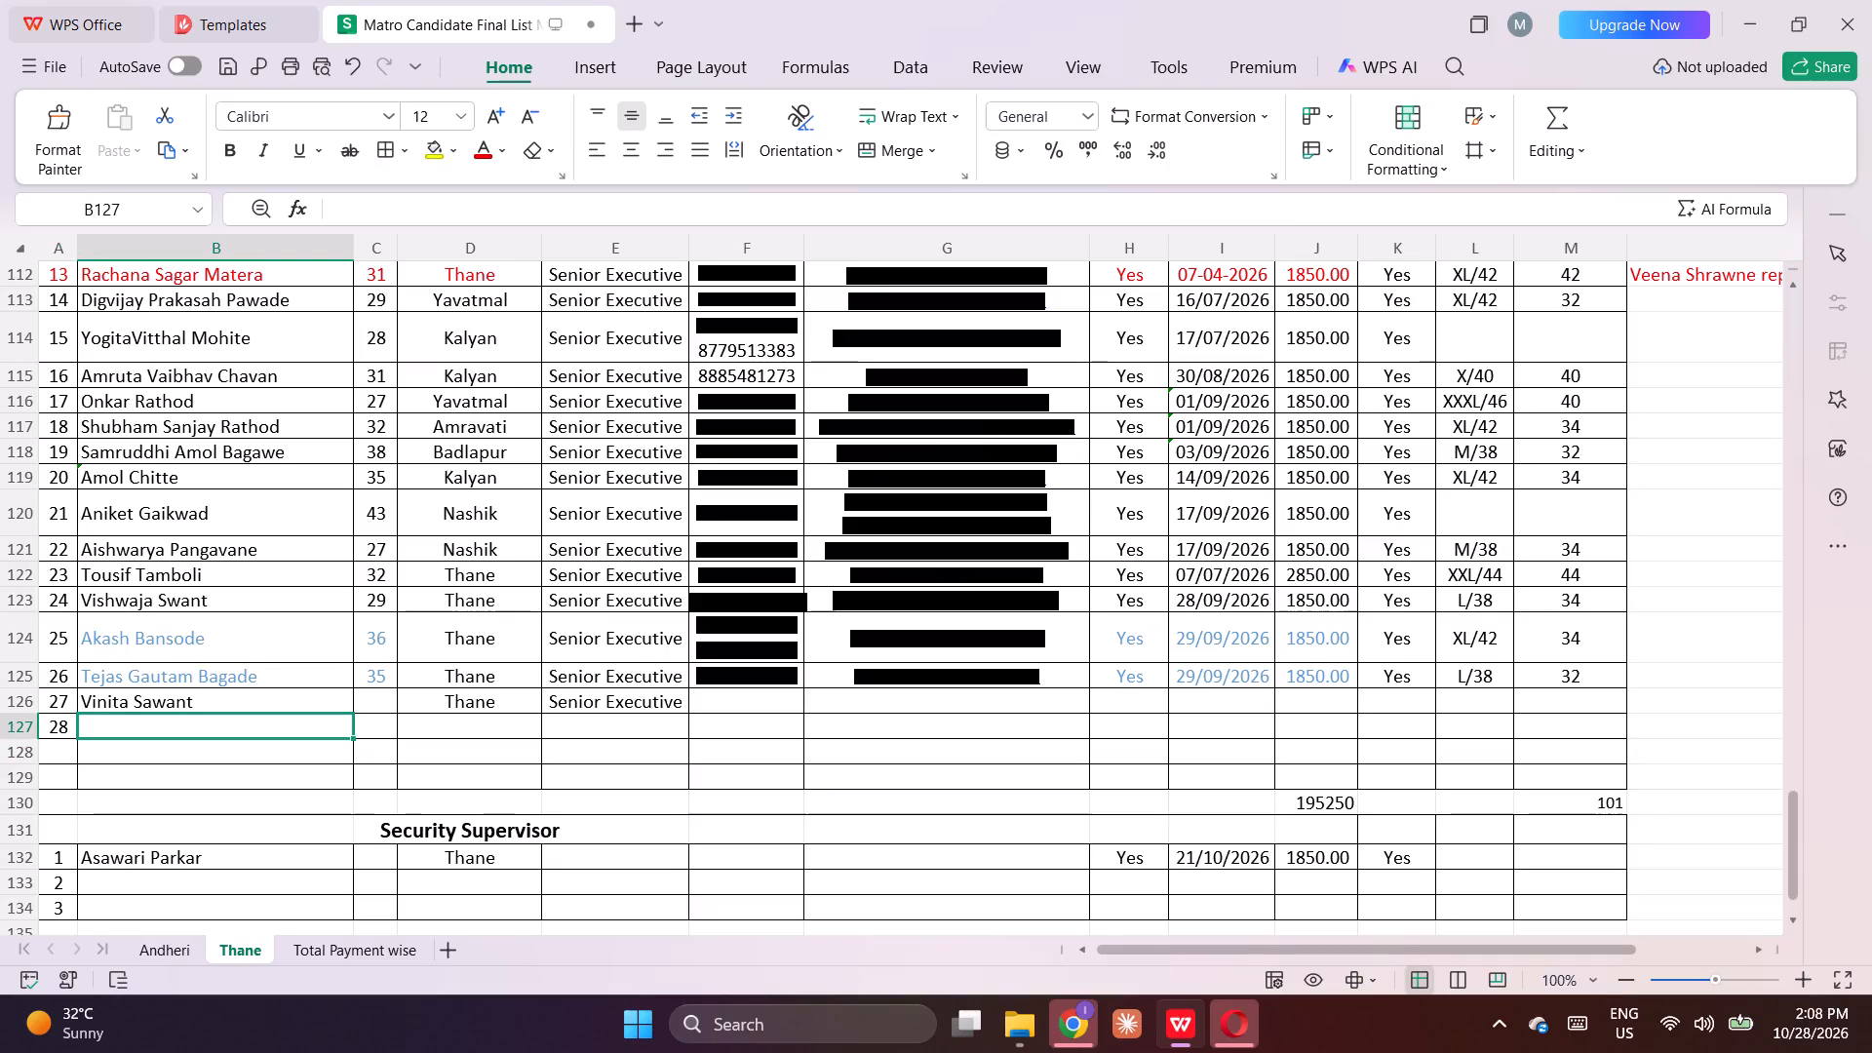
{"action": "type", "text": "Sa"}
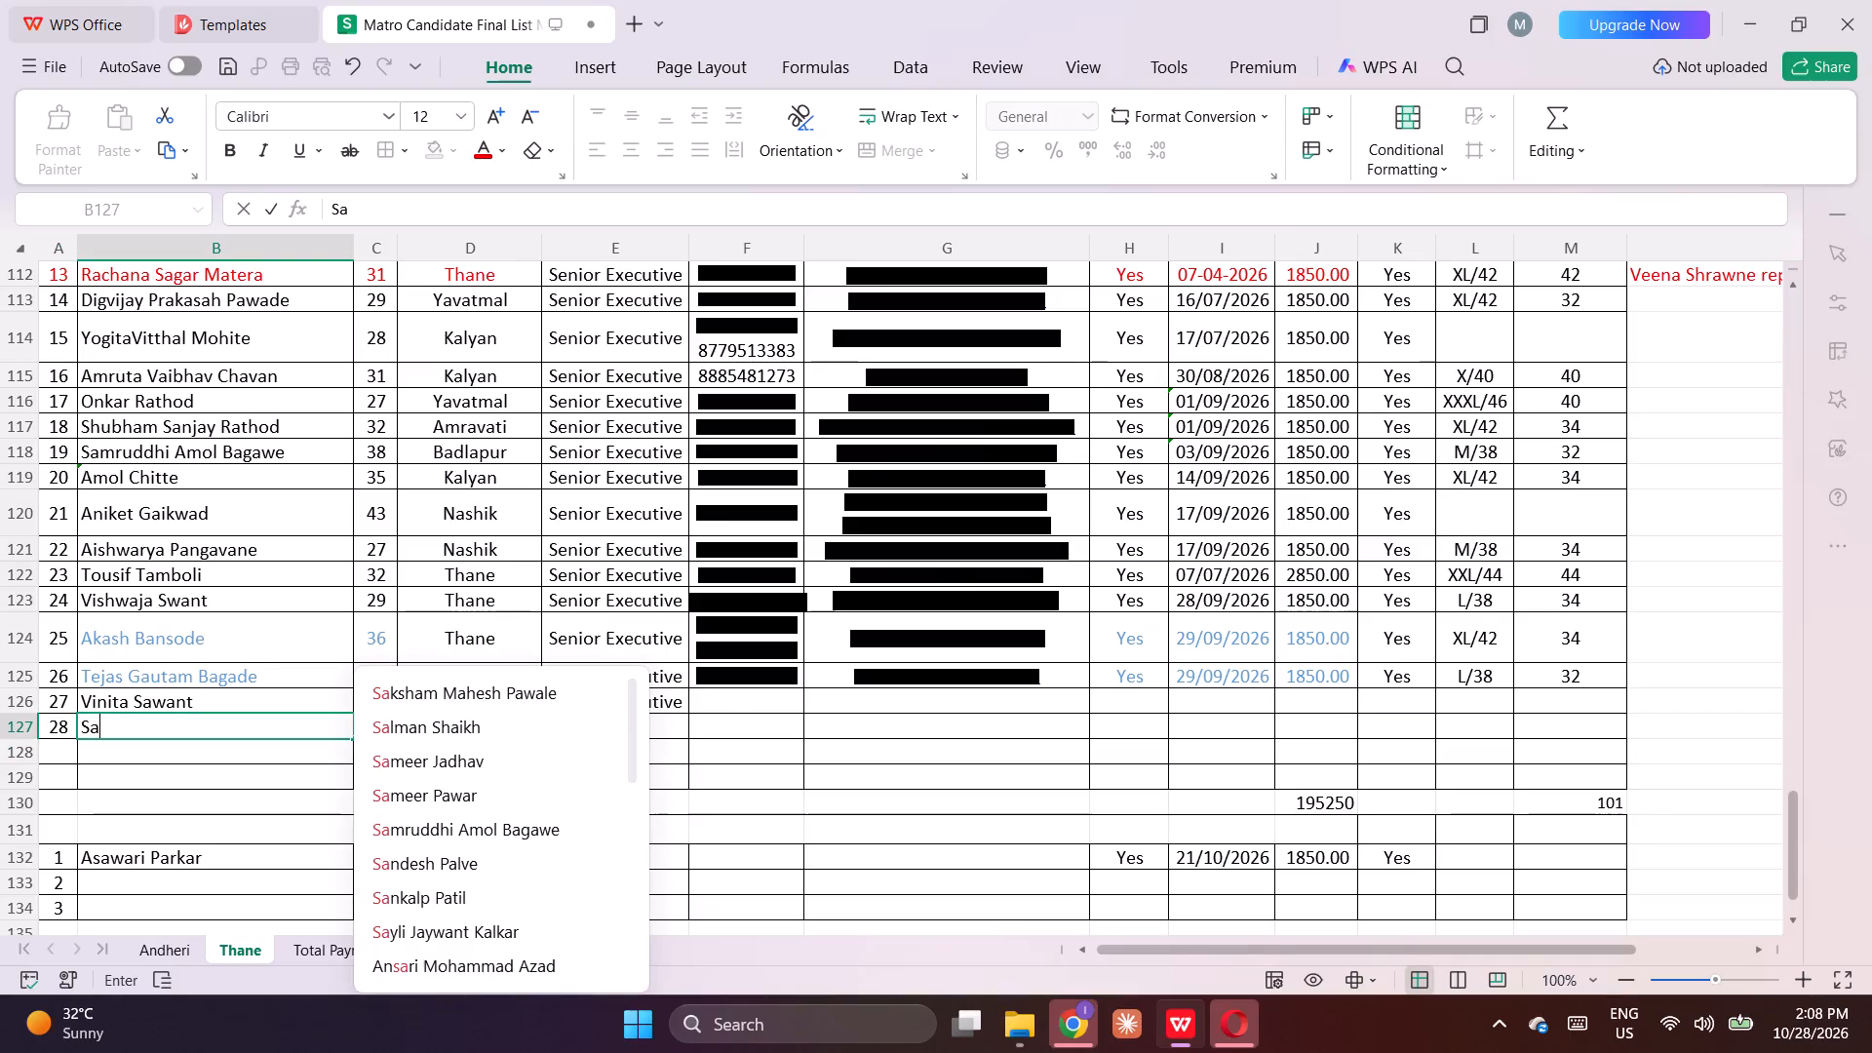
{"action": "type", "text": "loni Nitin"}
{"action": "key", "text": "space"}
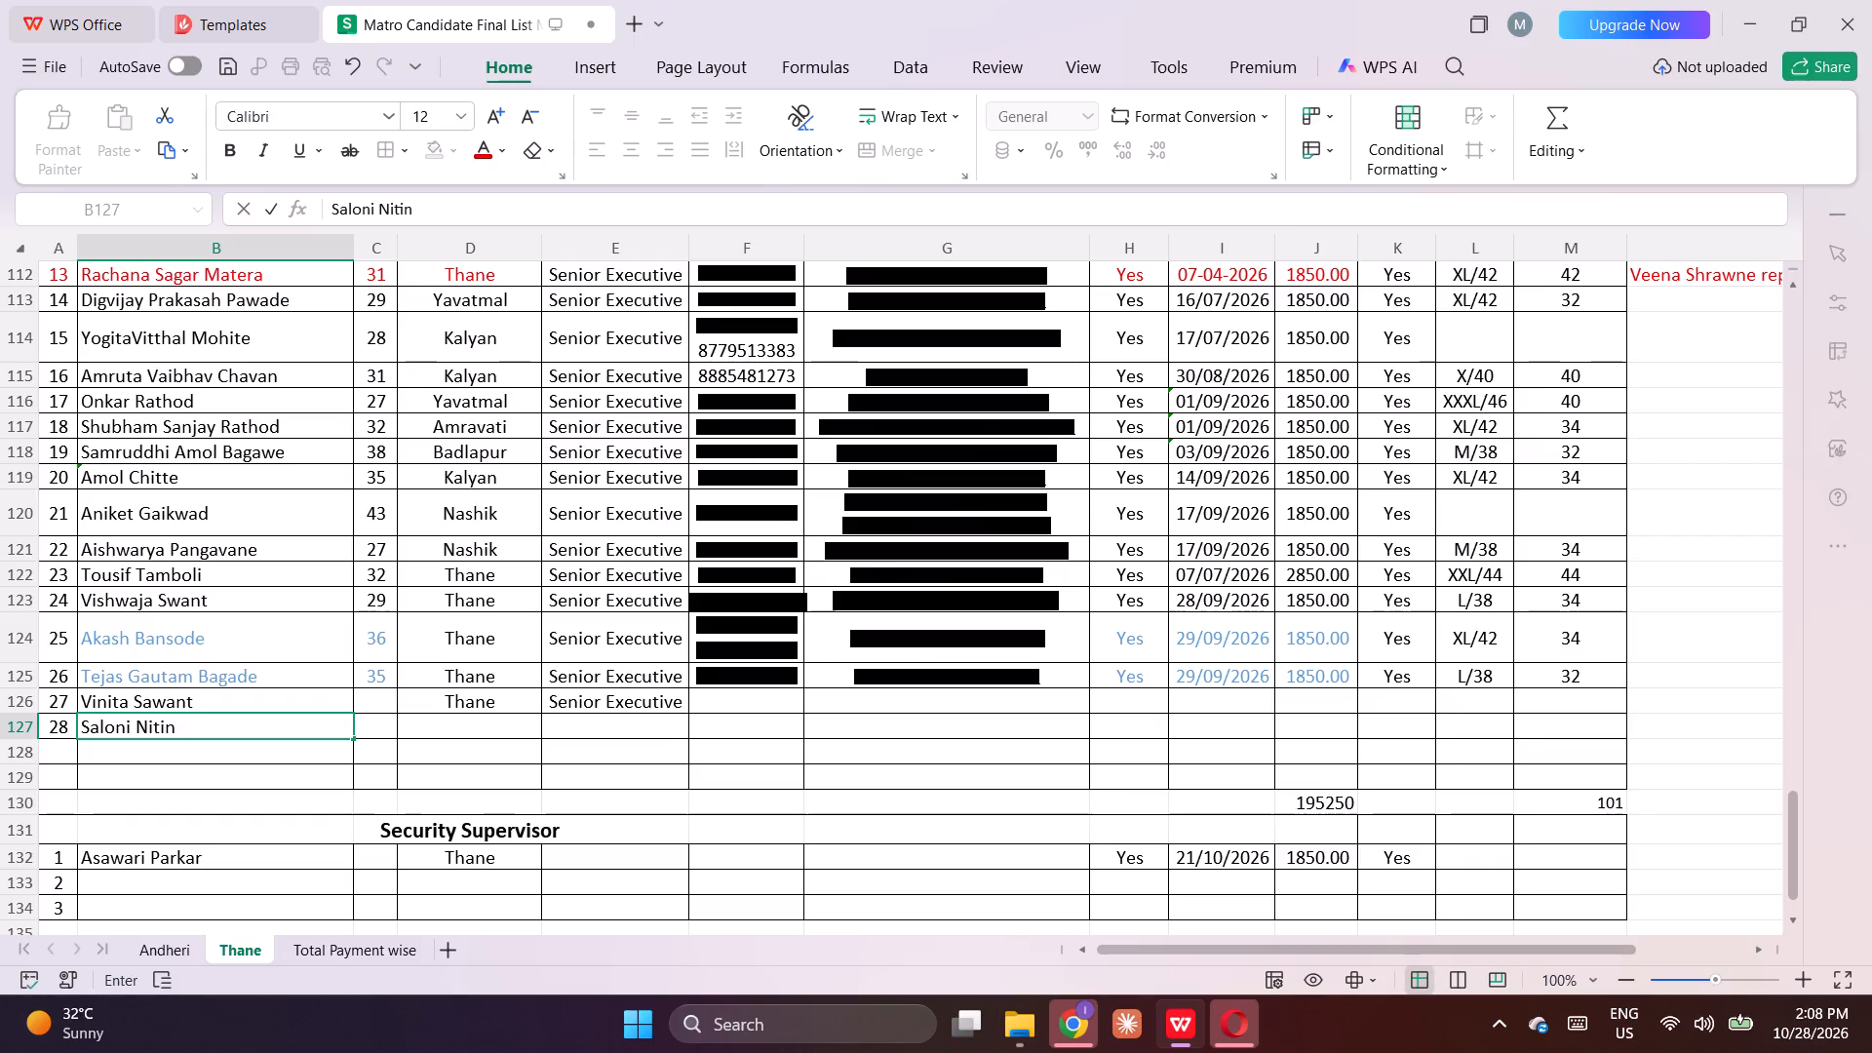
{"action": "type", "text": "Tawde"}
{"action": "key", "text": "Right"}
Fill the location Thane and the post Senior Executive down from the row above for serial number 28.
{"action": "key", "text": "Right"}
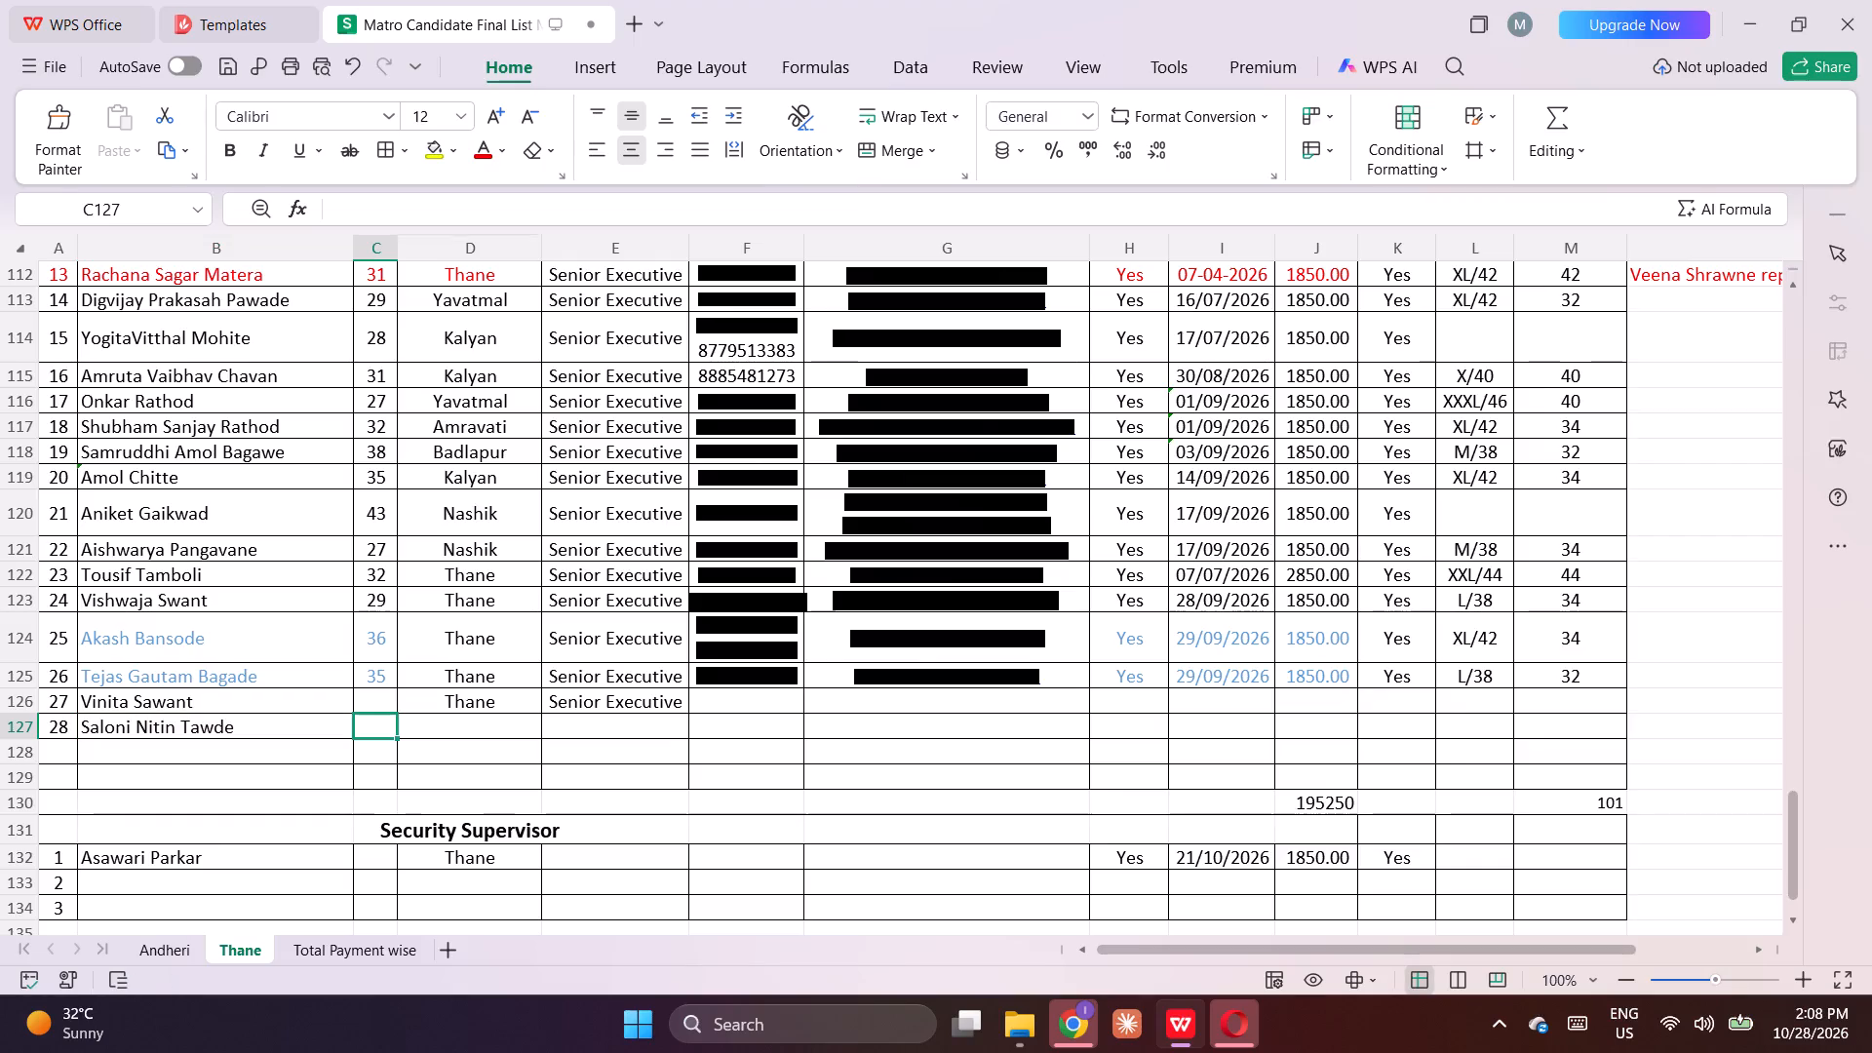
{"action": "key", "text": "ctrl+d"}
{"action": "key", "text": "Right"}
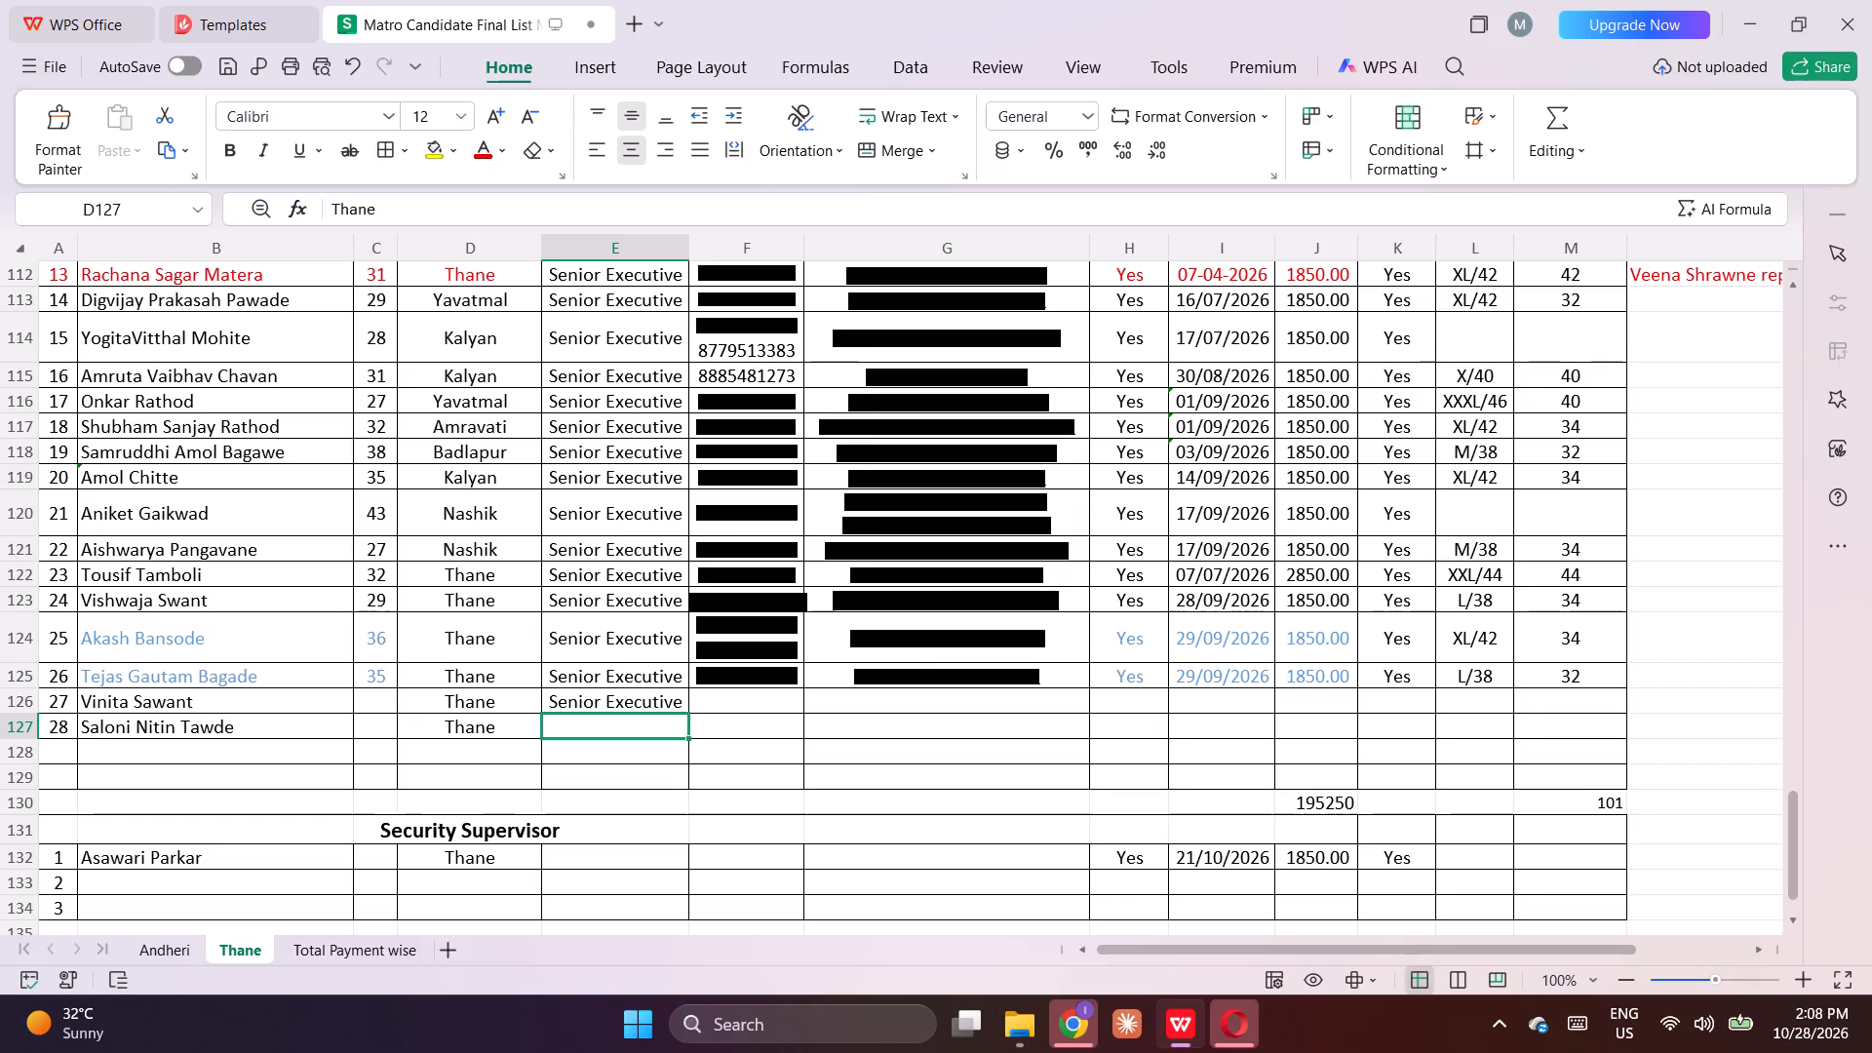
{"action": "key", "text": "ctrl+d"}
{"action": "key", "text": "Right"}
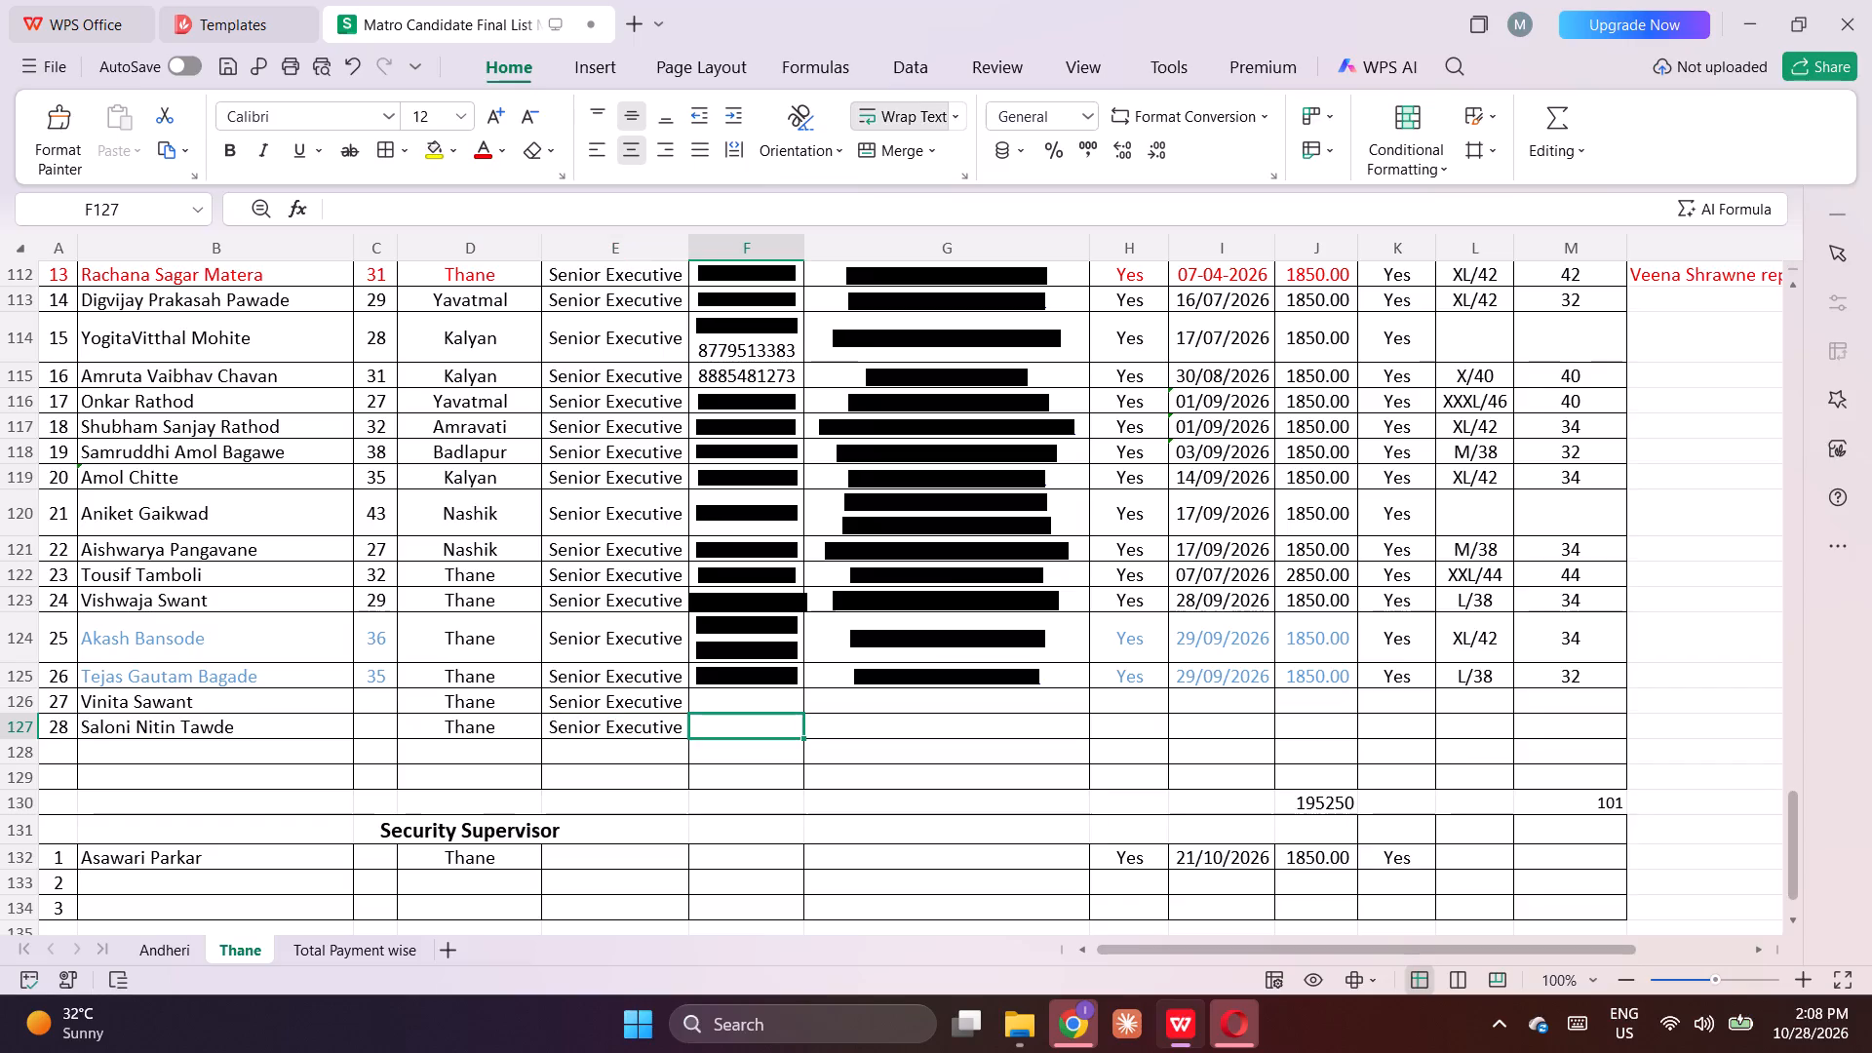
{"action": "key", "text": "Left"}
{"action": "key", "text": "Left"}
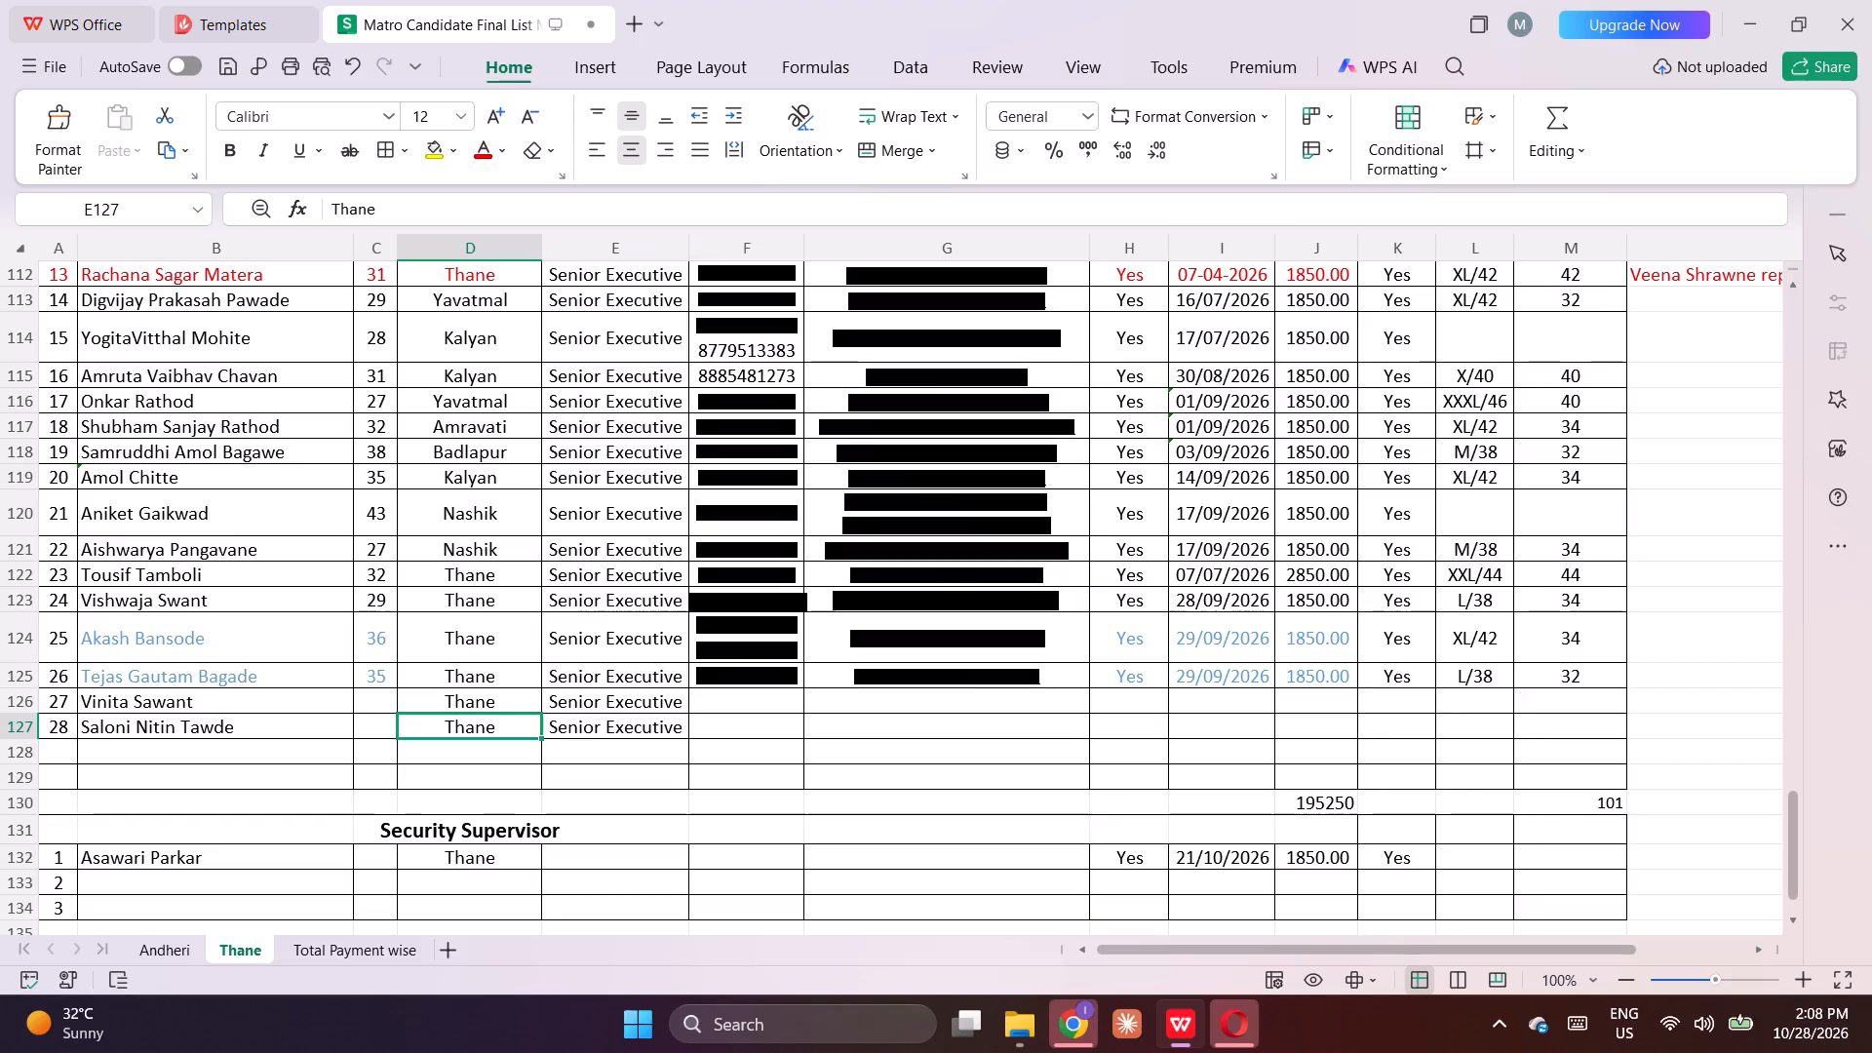
Look through the candidate lists on the Andheri sheet, from the Office Executive section back to the first row.
{"action": "left_click", "coordinate": [149, 949]}
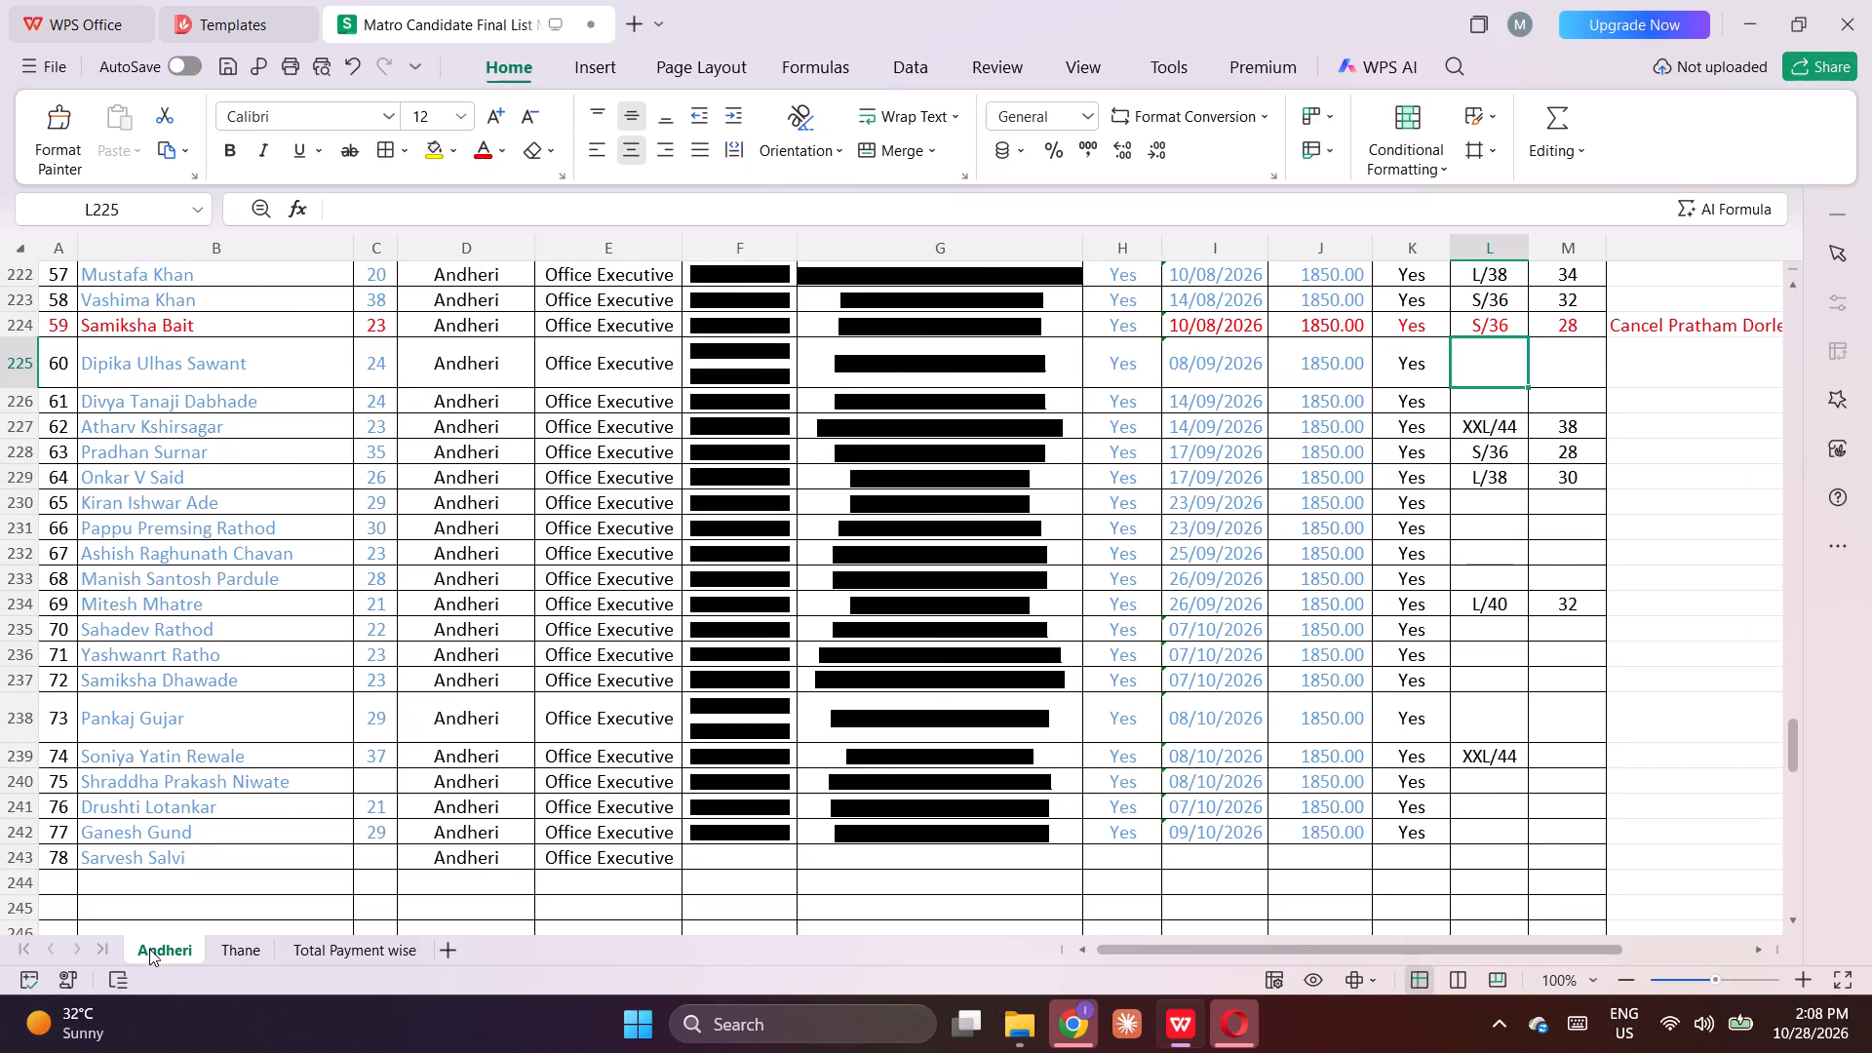
{"action": "key", "text": "Left"}
{"action": "key", "text": "Left"}
{"action": "key", "text": "Left"}
{"action": "key", "text": "Left"}
{"action": "key", "text": "Left"}
{"action": "key", "text": "Left"}
{"action": "key", "text": "Left"}
{"action": "key", "text": "Left"}
{"action": "key", "text": "Left"}
{"action": "key", "text": "Left"}
{"action": "key", "text": "Left"}
{"action": "key", "text": "Left"}
{"action": "key", "text": "Left"}
{"action": "key", "text": "Left"}
{"action": "key", "text": "Left"}
{"action": "key", "text": "Left"}
{"action": "key", "text": "Left"}
{"action": "key", "text": "Left"}
{"action": "key", "text": "Left"}
{"action": "key", "text": "Left"}
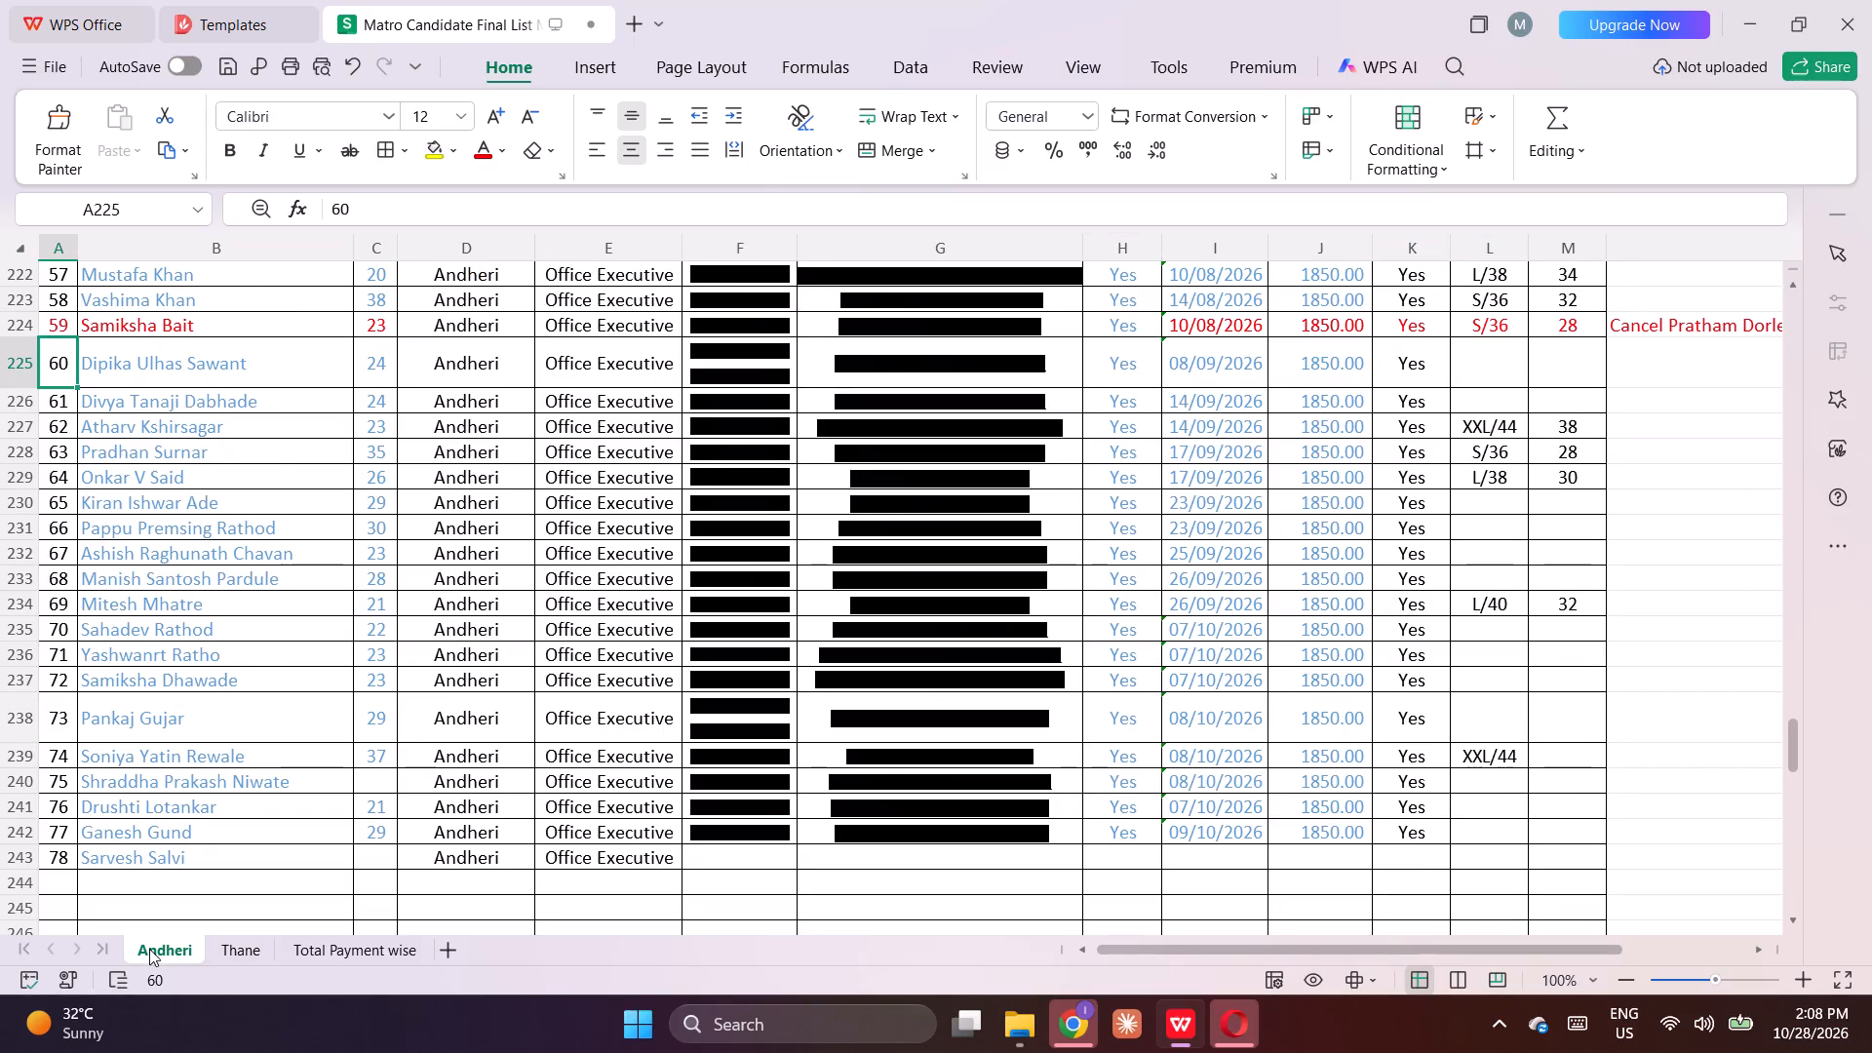
{"action": "key", "text": "Down"}
{"action": "key", "text": "Down"}
{"action": "key", "text": "Down"}
{"action": "key", "text": "Down"}
{"action": "key", "text": "Down"}
{"action": "key", "text": "Down"}
{"action": "key", "text": "Down"}
{"action": "key", "text": "Down"}
{"action": "key", "text": "Down"}
{"action": "key", "text": "Down"}
{"action": "key", "text": "Page_Up"}
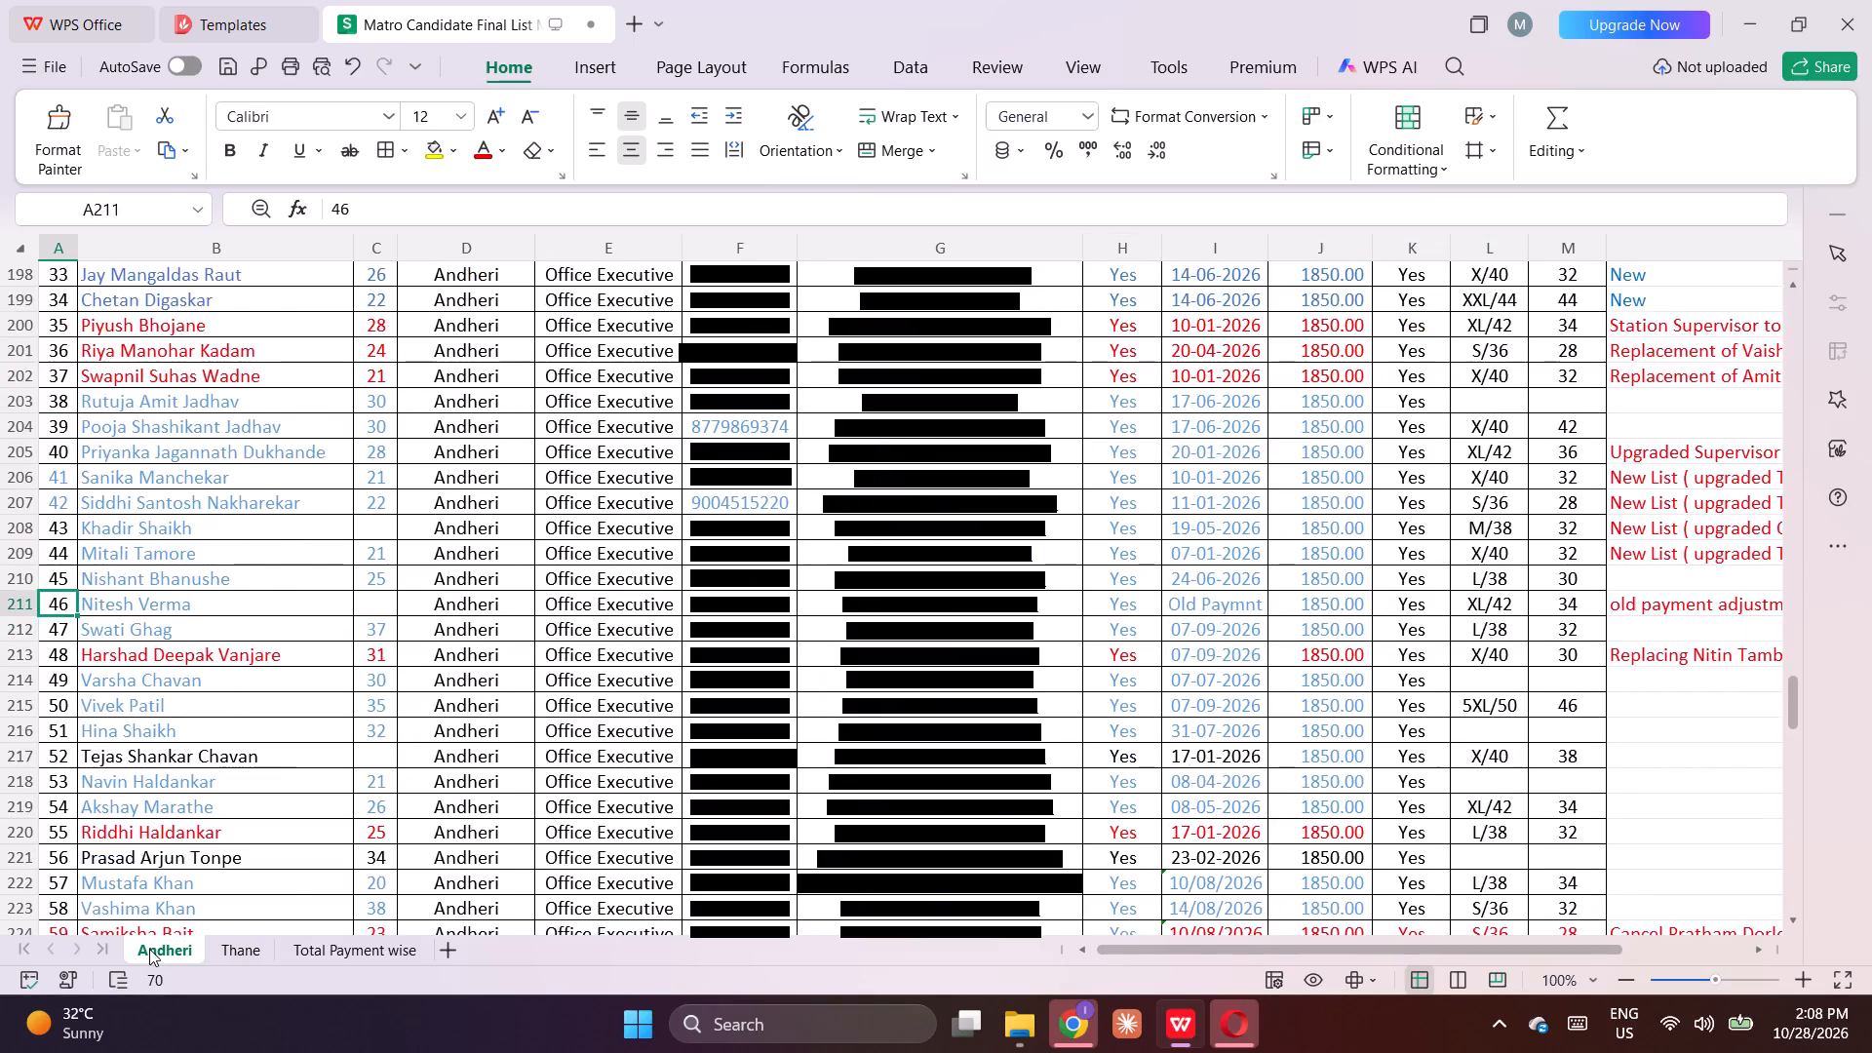
{"action": "key", "text": "Page_Up"}
{"action": "key", "text": "Page_Up"}
{"action": "key", "text": "Page_Up"}
{"action": "key", "text": "Page_Up"}
{"action": "key", "text": "Page_Up"}
{"action": "key", "text": "Page_Up"}
{"action": "key", "text": "Page_Up"}
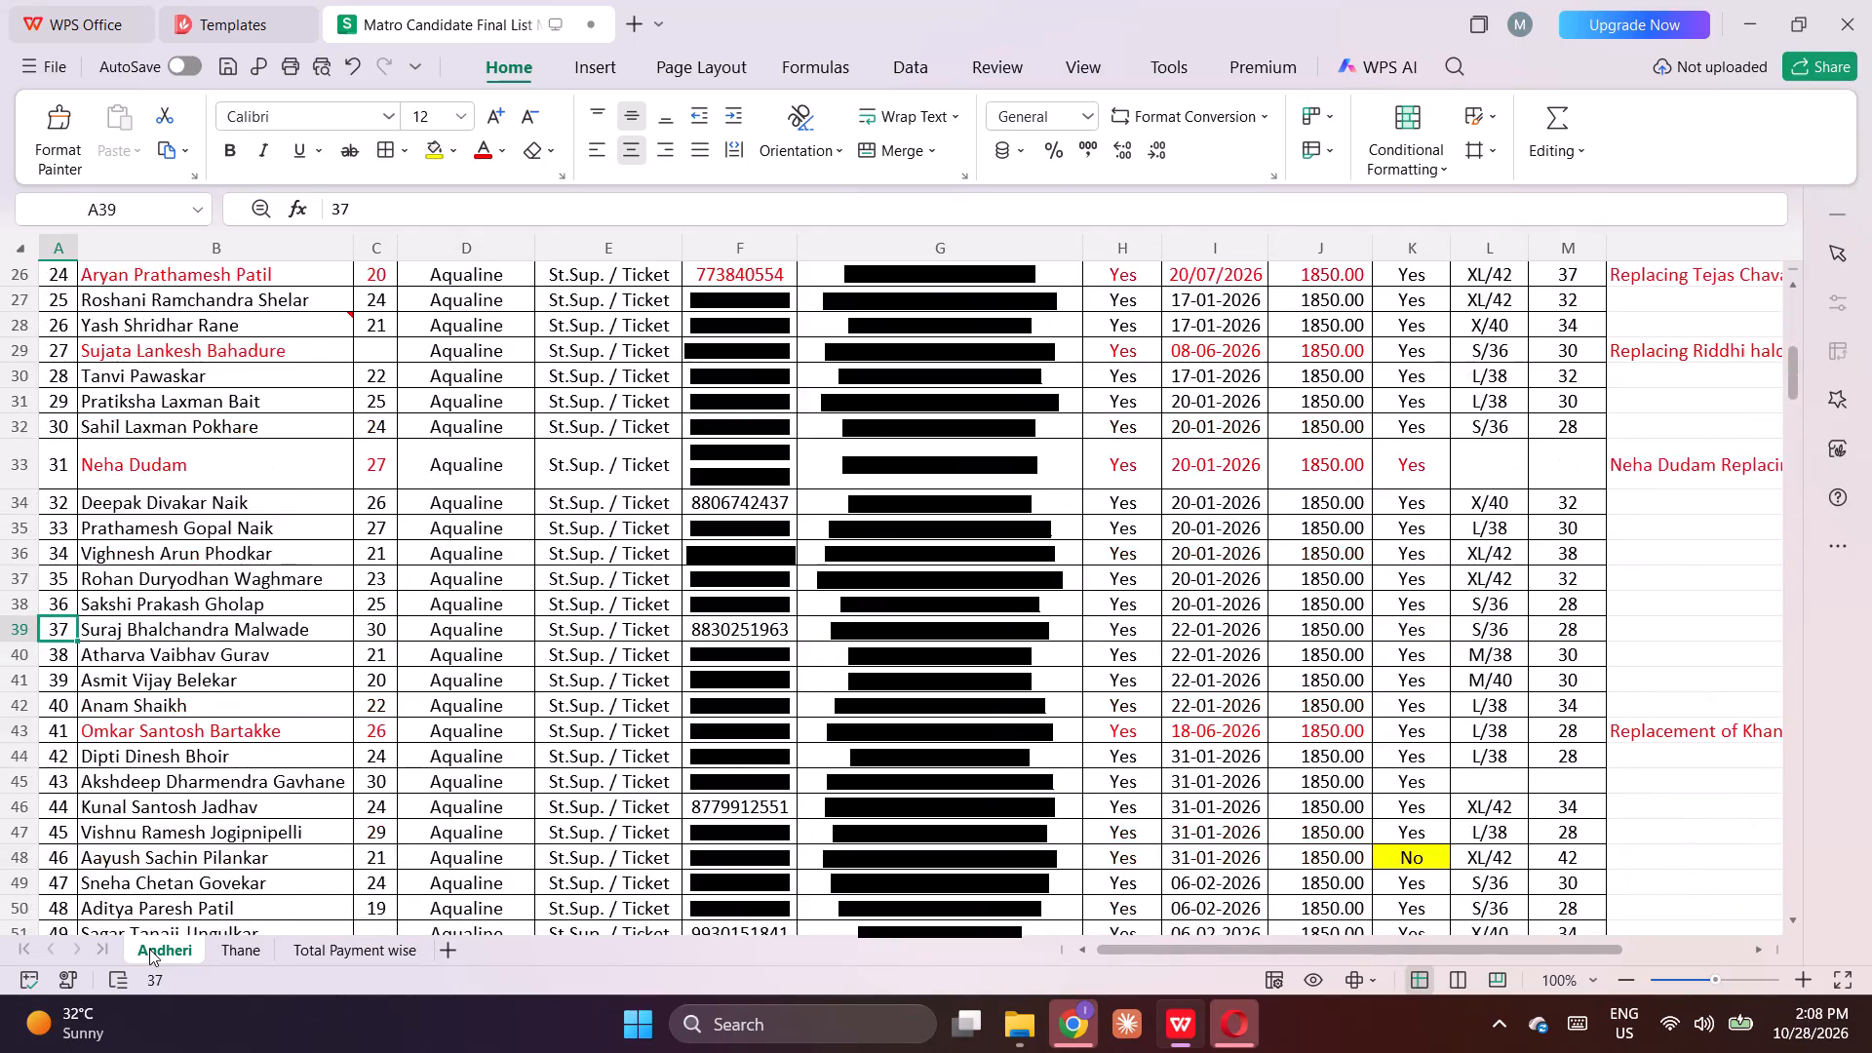
{"action": "key", "text": "Page_Up"}
{"action": "key", "text": "Page_Up"}
{"action": "key", "text": "Page_Up"}
{"action": "key", "text": "Page_Up"}
{"action": "key", "text": "Page_Up"}
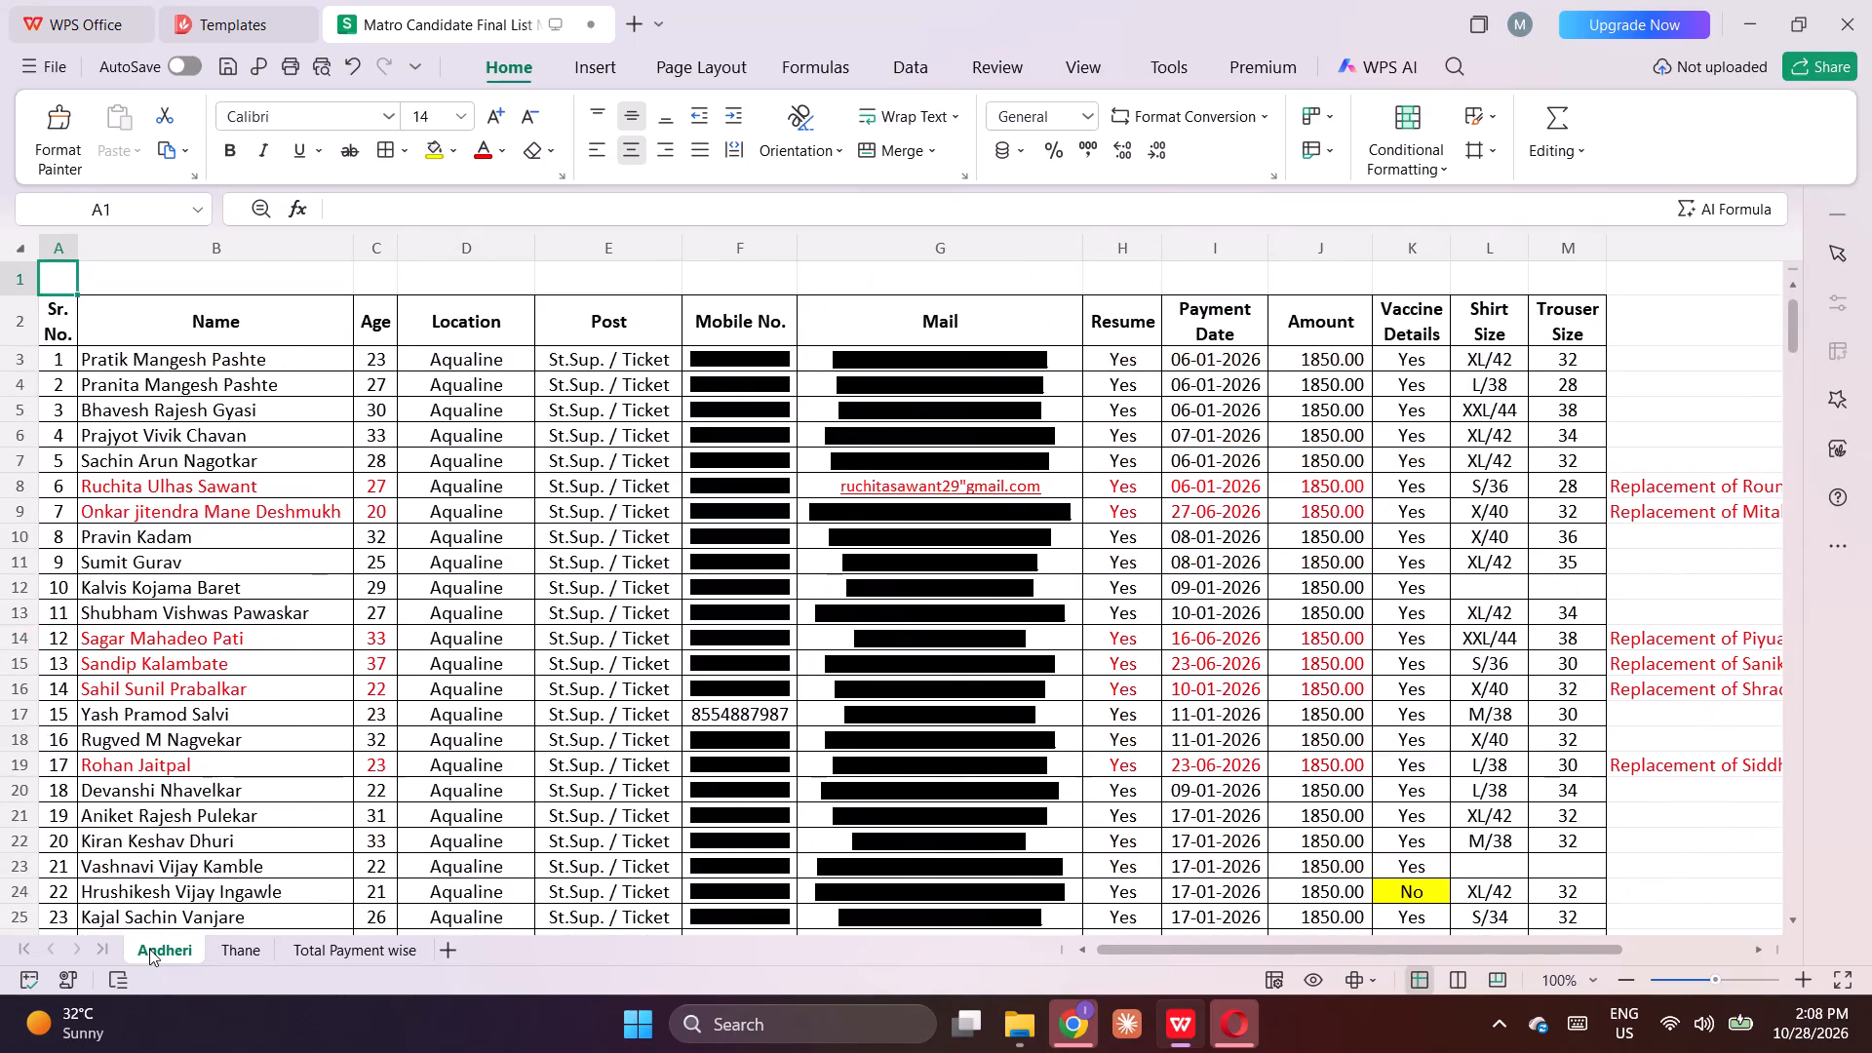
Enter the new candidate's name for serial number 27 at the end of the Andheri Motorman list.
{"action": "key", "text": "Page_Down"}
{"action": "key", "text": "Page_Down"}
{"action": "key", "text": "Page_Down"}
{"action": "key", "text": "Page_Down"}
{"action": "key", "text": "Page_Down"}
{"action": "key", "text": "Page_Down"}
{"action": "key", "text": "Page_Down"}
{"action": "key", "text": "Page_Down"}
{"action": "key", "text": "Page_Down"}
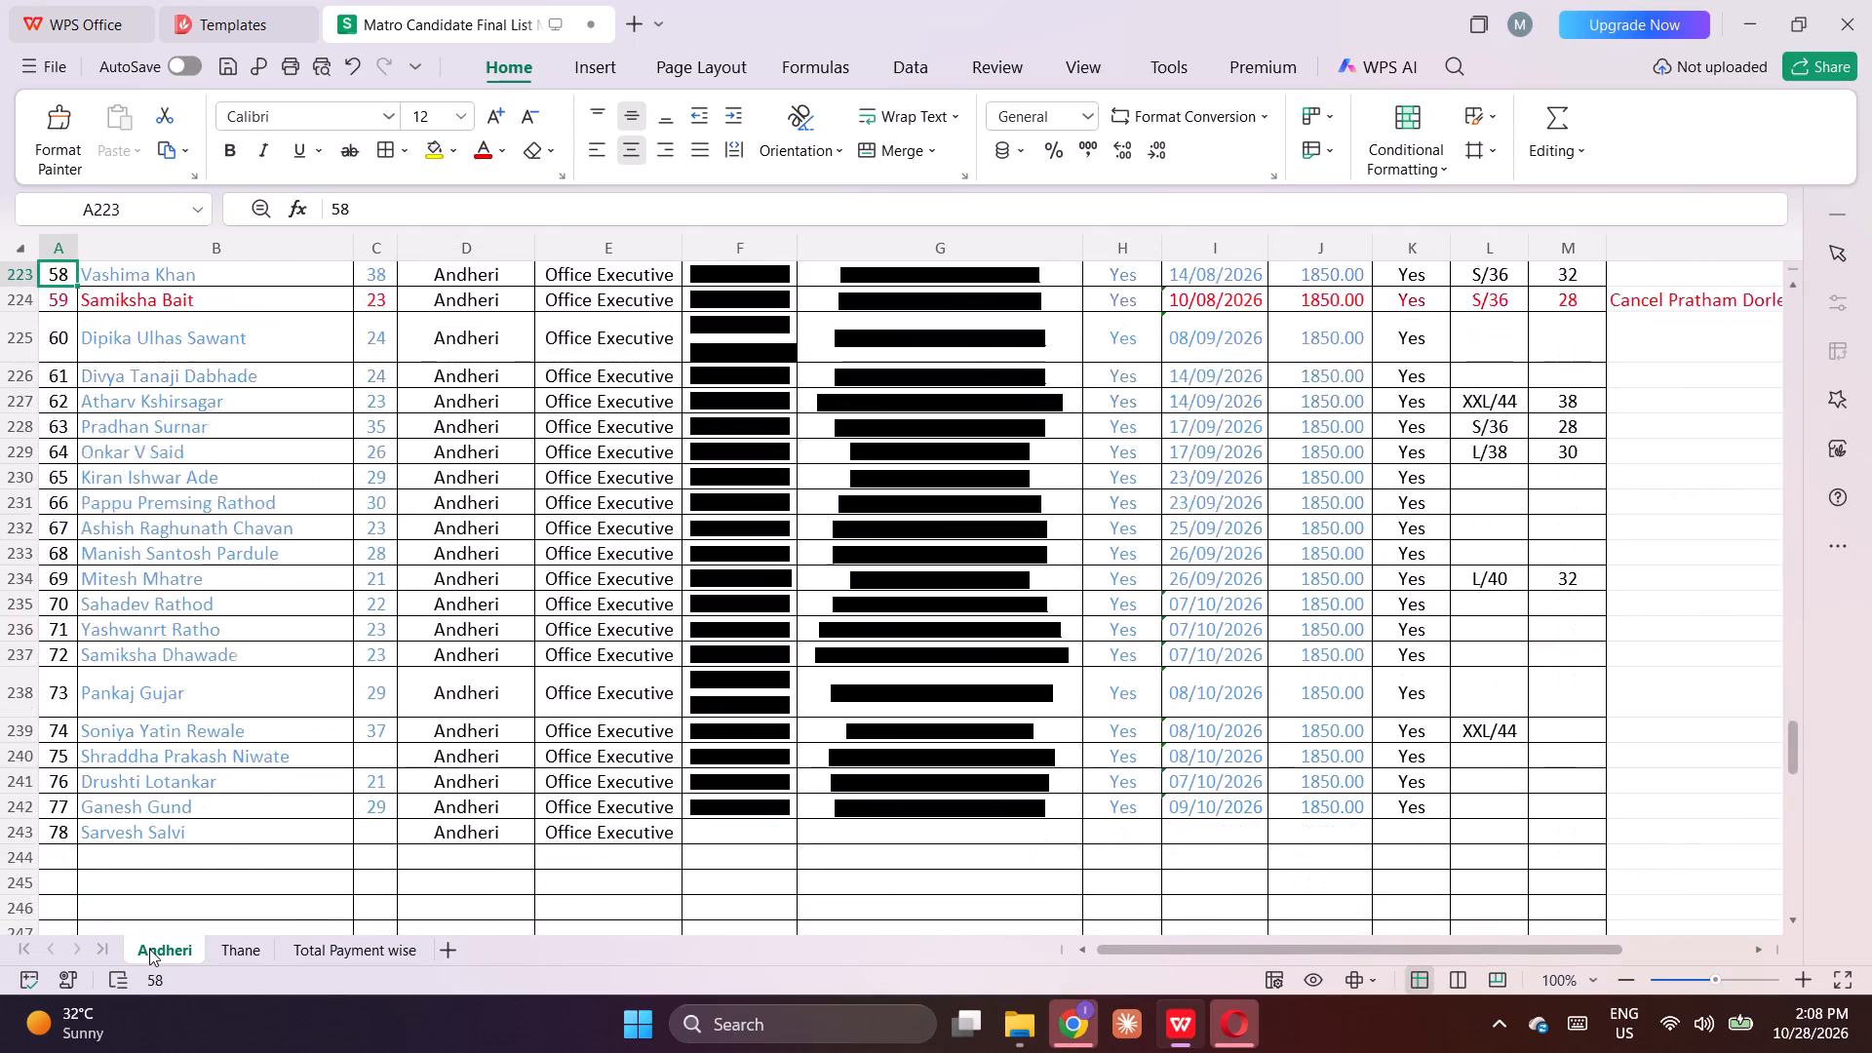
{"action": "key", "text": "Page_Down"}
{"action": "key", "text": "Page_Down"}
{"action": "key", "text": "Page_Down"}
{"action": "key", "text": "Down"}
{"action": "key", "text": "Down"}
{"action": "key", "text": "Down"}
{"action": "key", "text": "Down"}
{"action": "key", "text": "Down"}
{"action": "key", "text": "Down"}
{"action": "key", "text": "Down"}
{"action": "key", "text": "Down"}
{"action": "key", "text": "Down"}
{"action": "key", "text": "Down"}
{"action": "key", "text": "Down"}
{"action": "key", "text": "Down"}
{"action": "key", "text": "Down"}
{"action": "key", "text": "Down"}
{"action": "key", "text": "Down"}
{"action": "key", "text": "Down"}
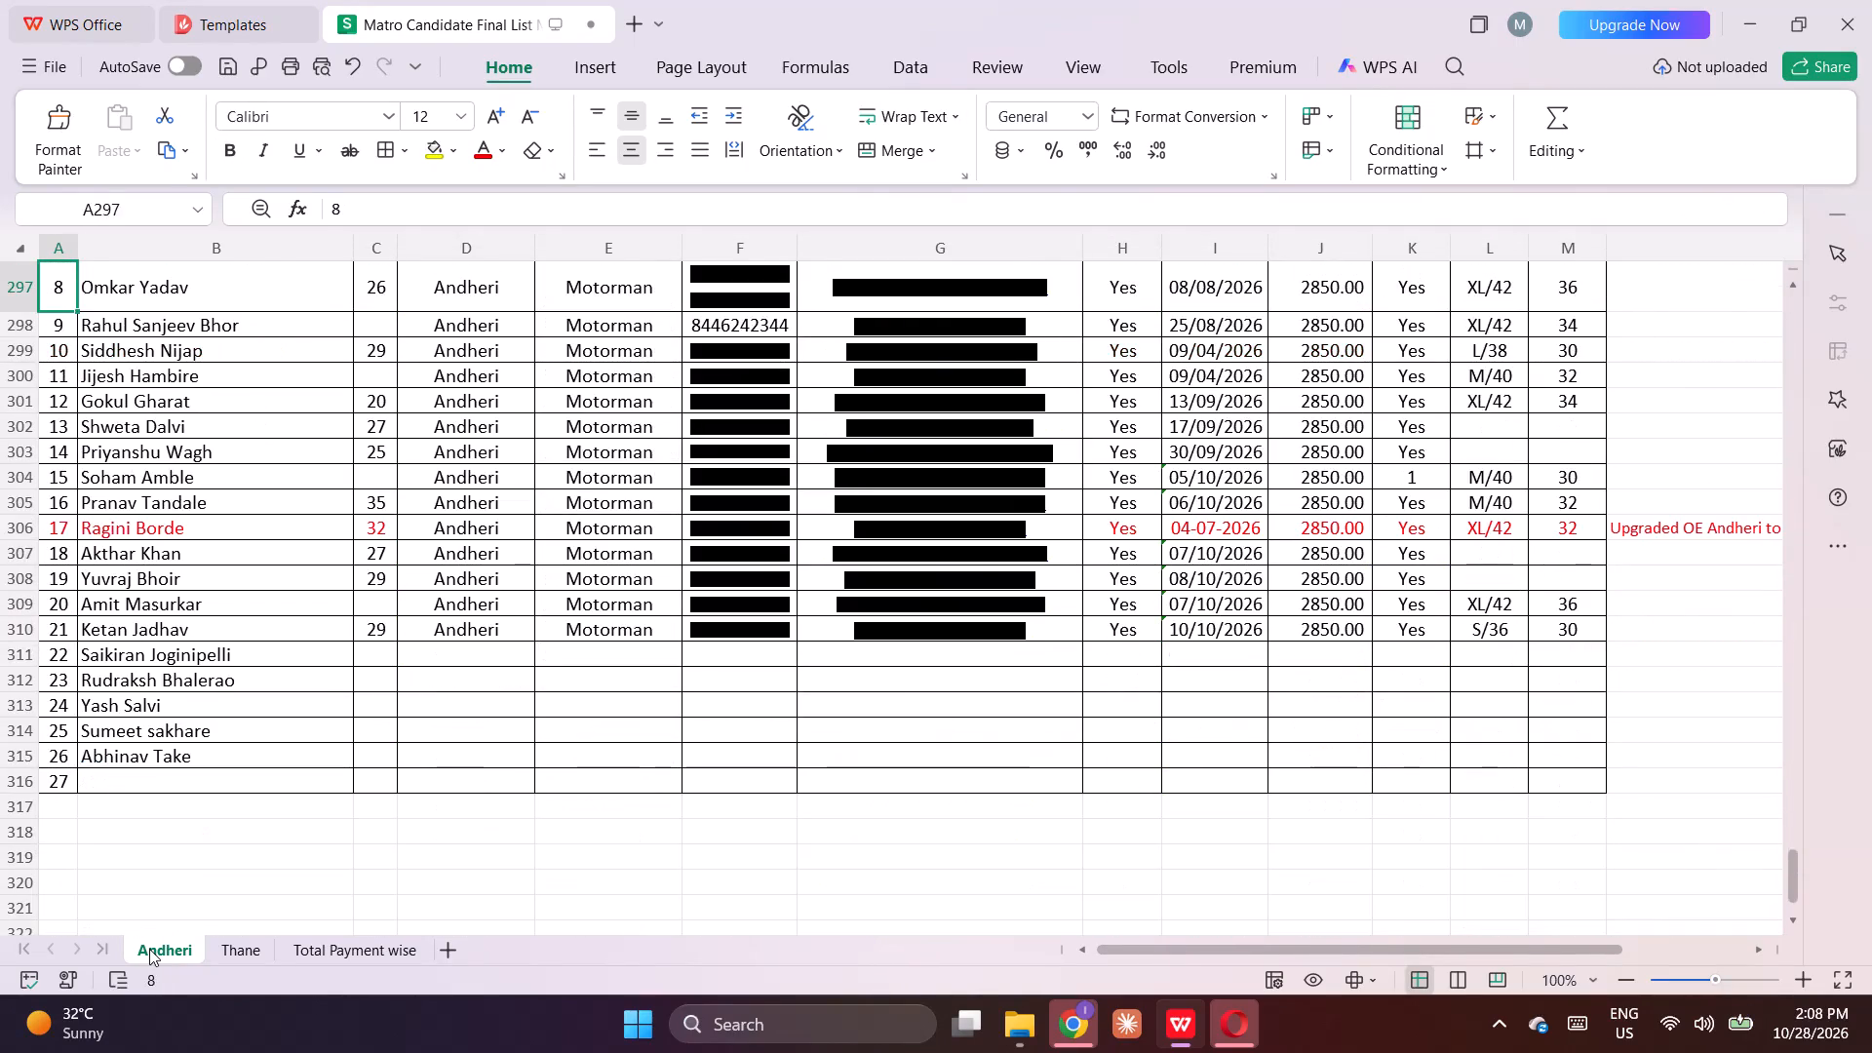
{"action": "key", "text": "Down"}
{"action": "key", "text": "Down"}
{"action": "key", "text": "Down"}
{"action": "key", "text": "Right"}
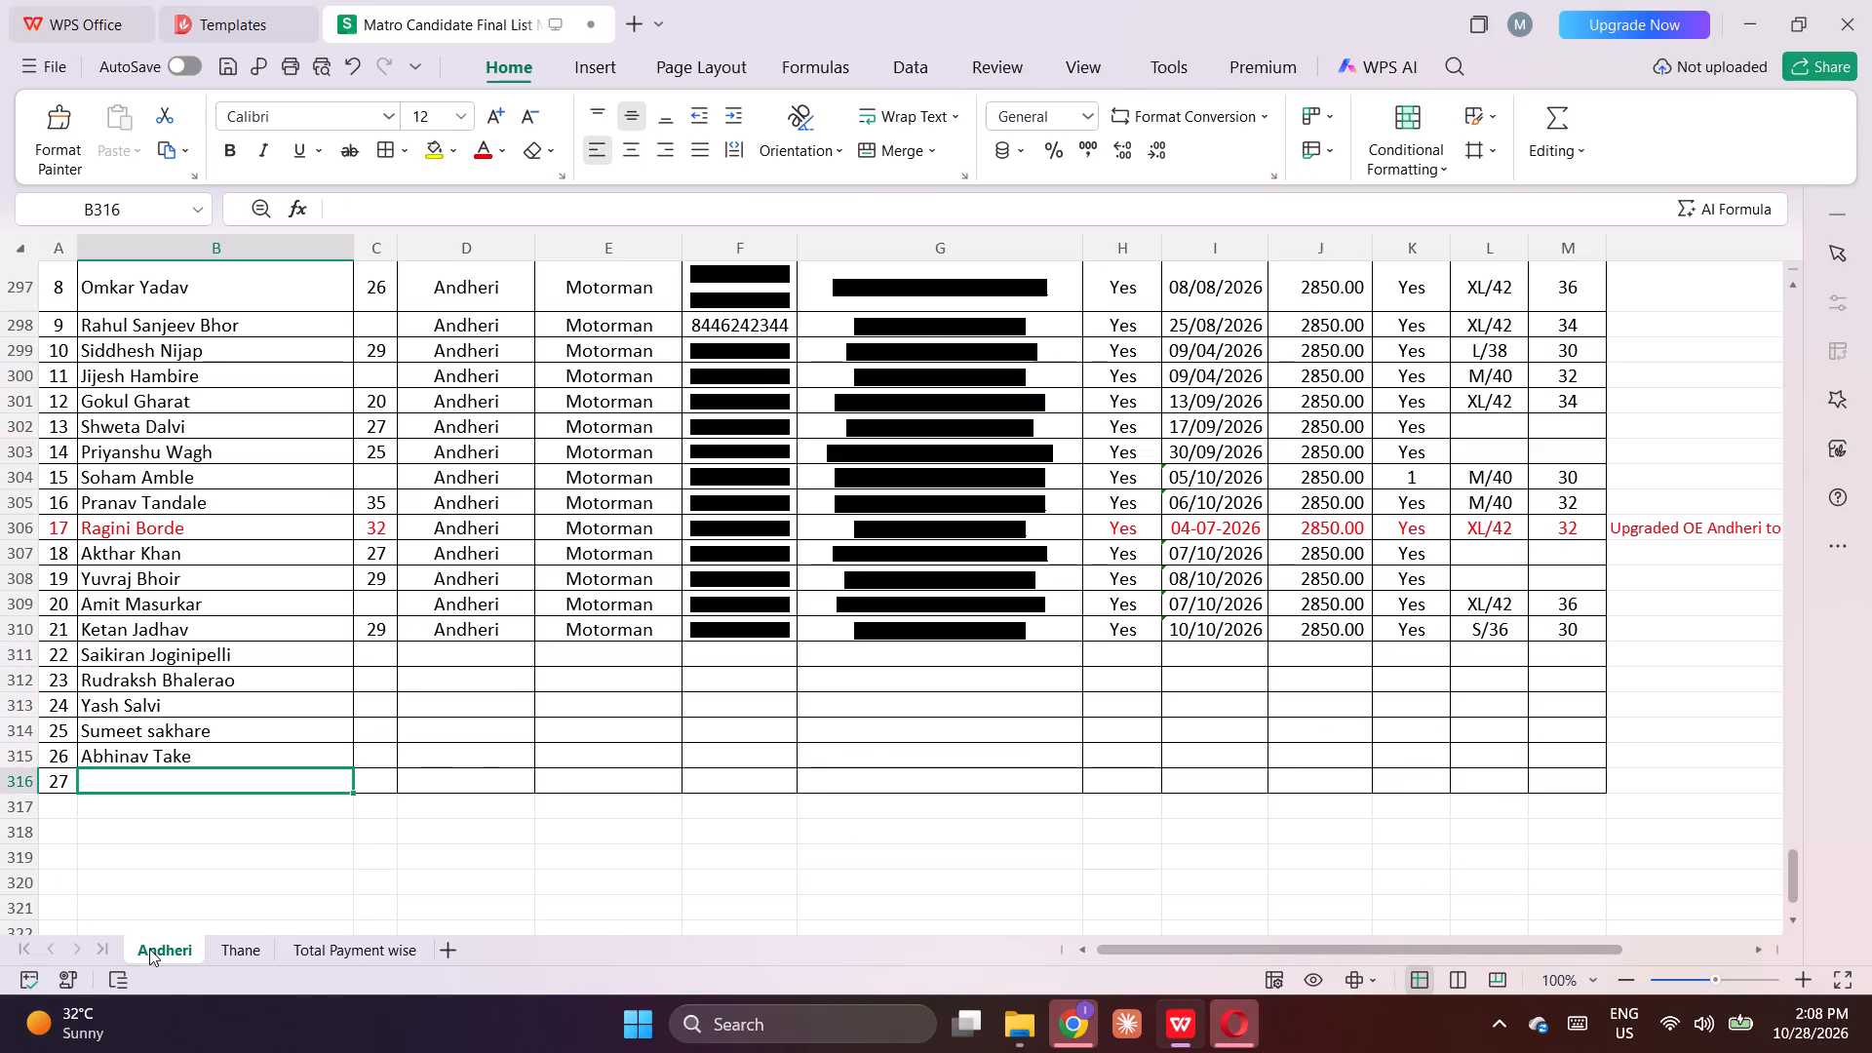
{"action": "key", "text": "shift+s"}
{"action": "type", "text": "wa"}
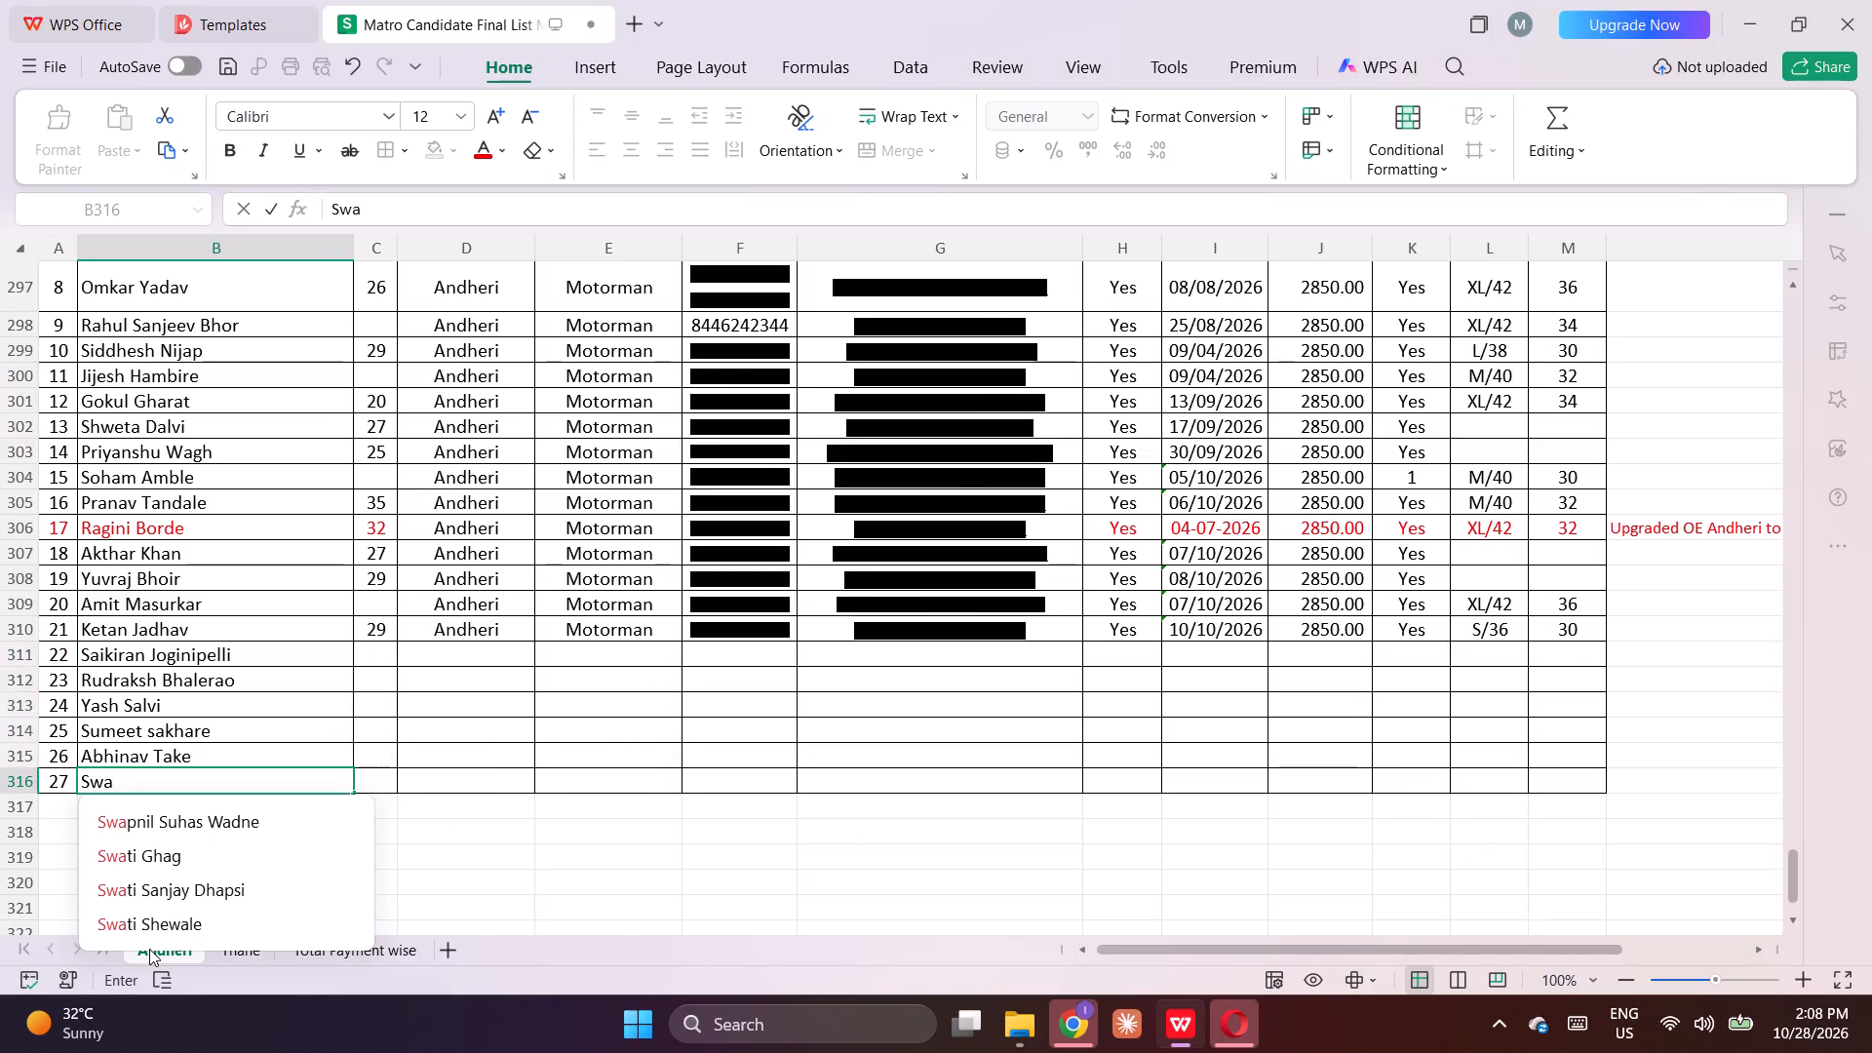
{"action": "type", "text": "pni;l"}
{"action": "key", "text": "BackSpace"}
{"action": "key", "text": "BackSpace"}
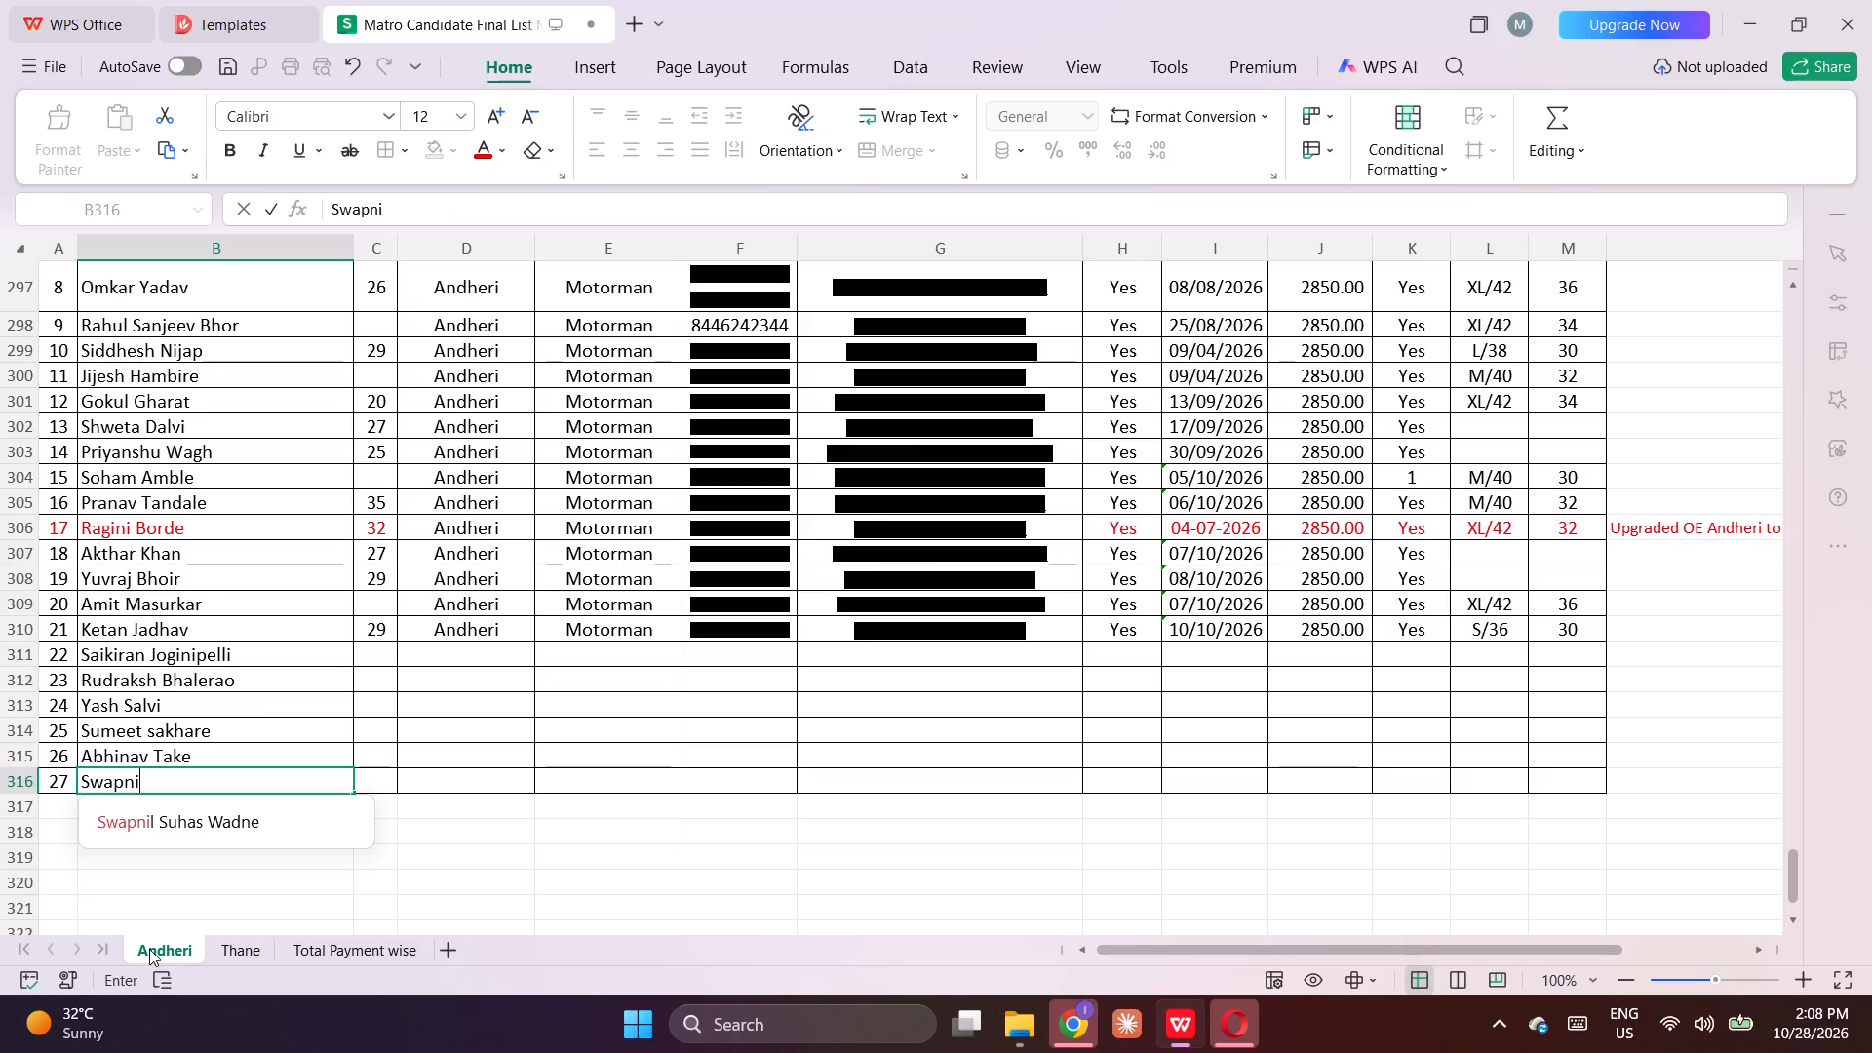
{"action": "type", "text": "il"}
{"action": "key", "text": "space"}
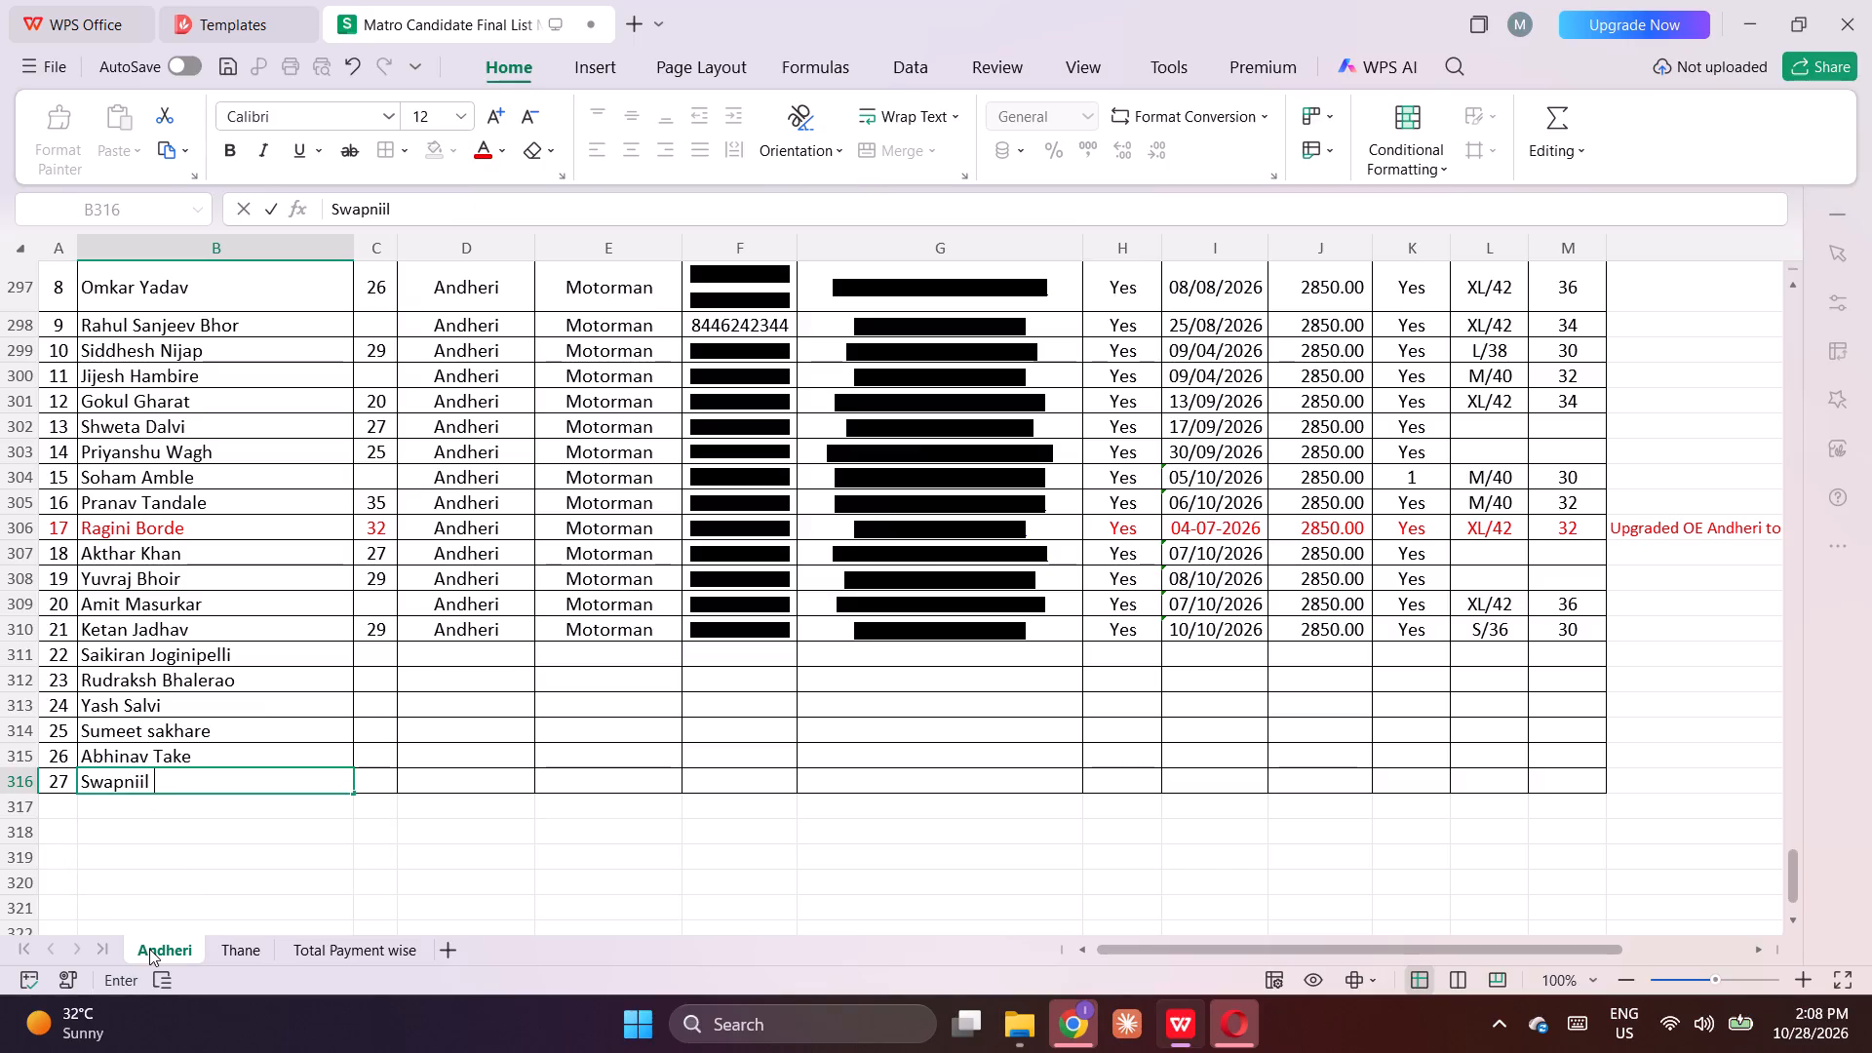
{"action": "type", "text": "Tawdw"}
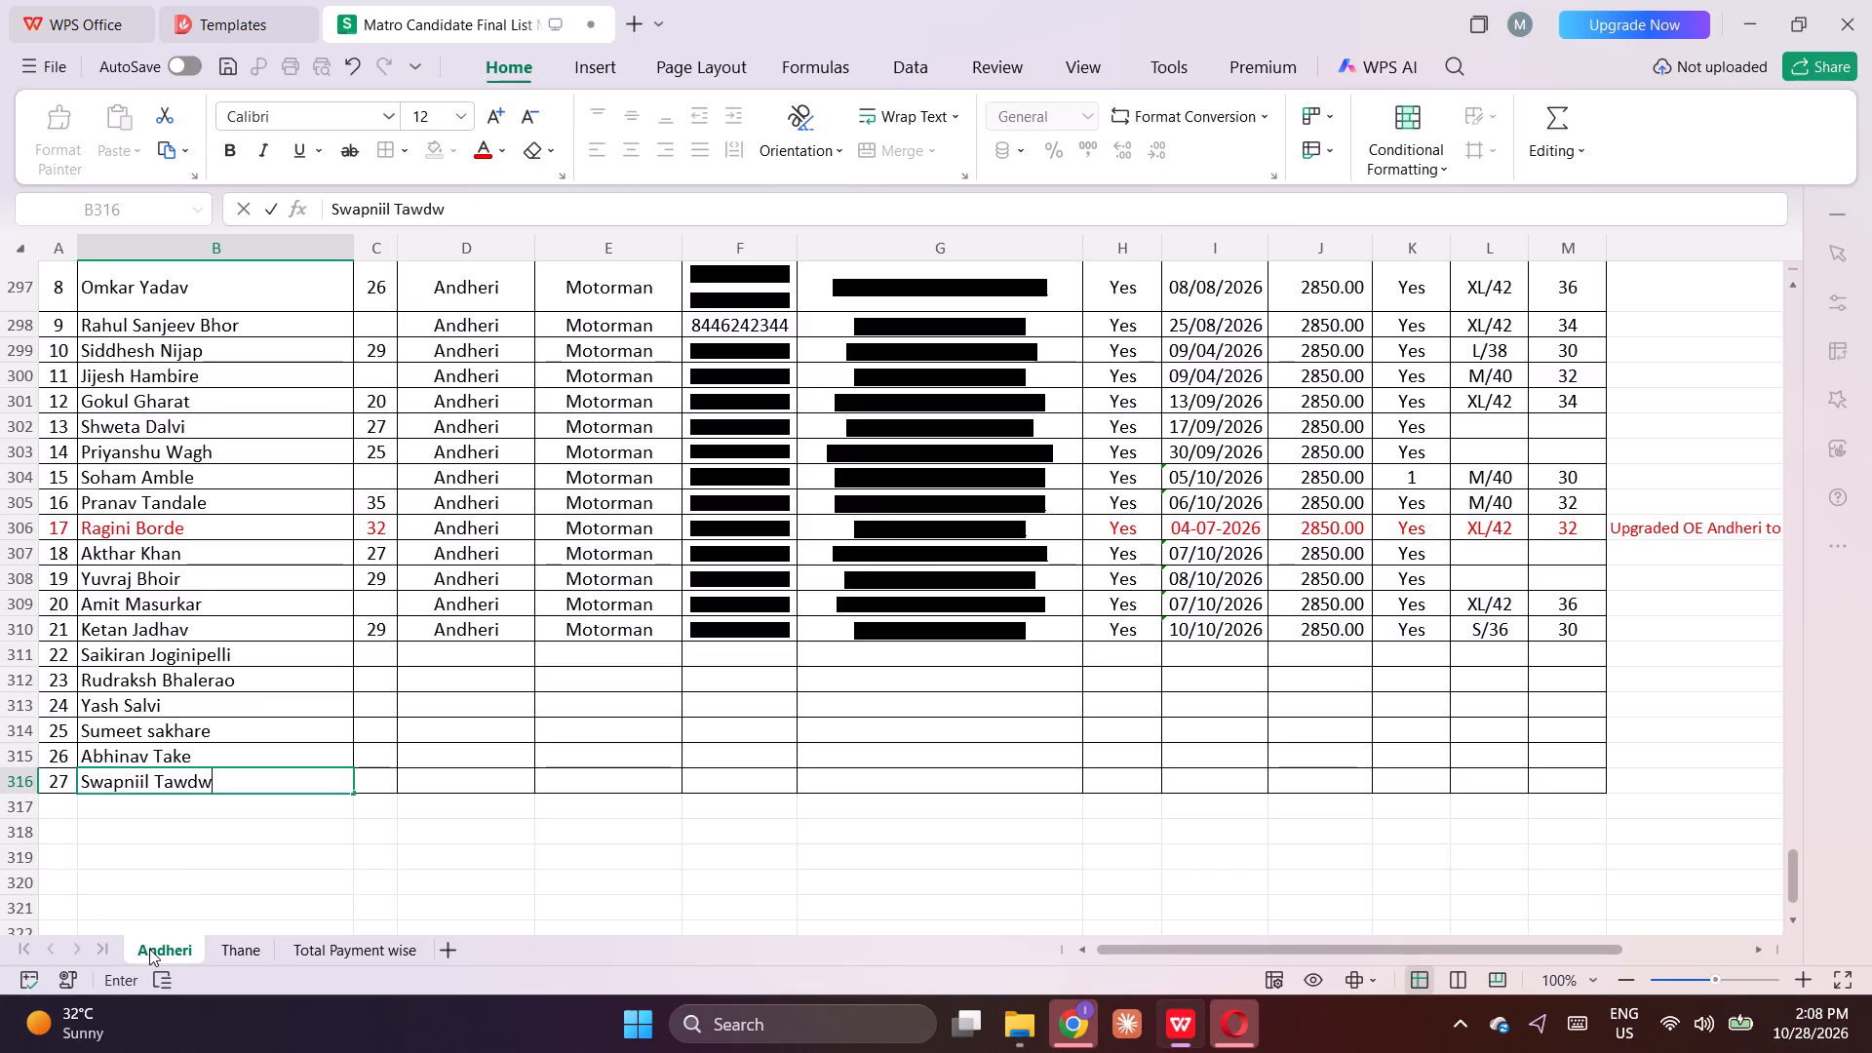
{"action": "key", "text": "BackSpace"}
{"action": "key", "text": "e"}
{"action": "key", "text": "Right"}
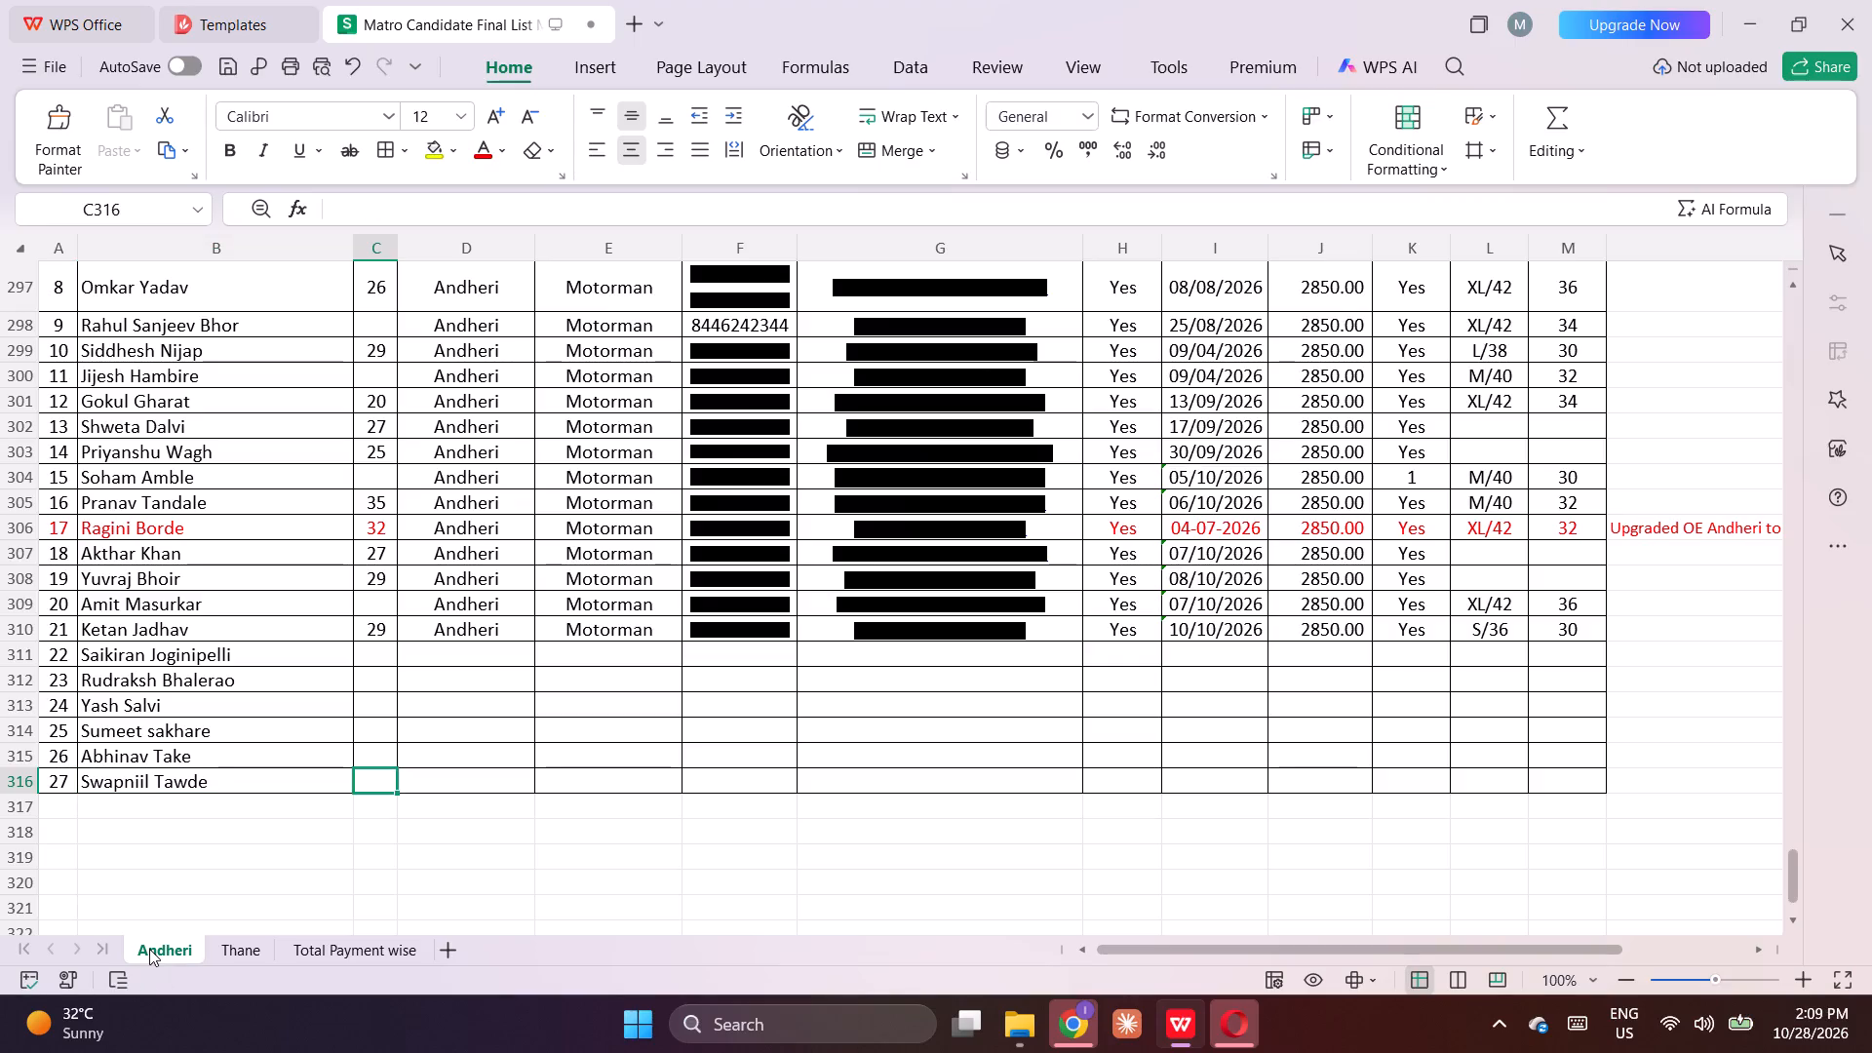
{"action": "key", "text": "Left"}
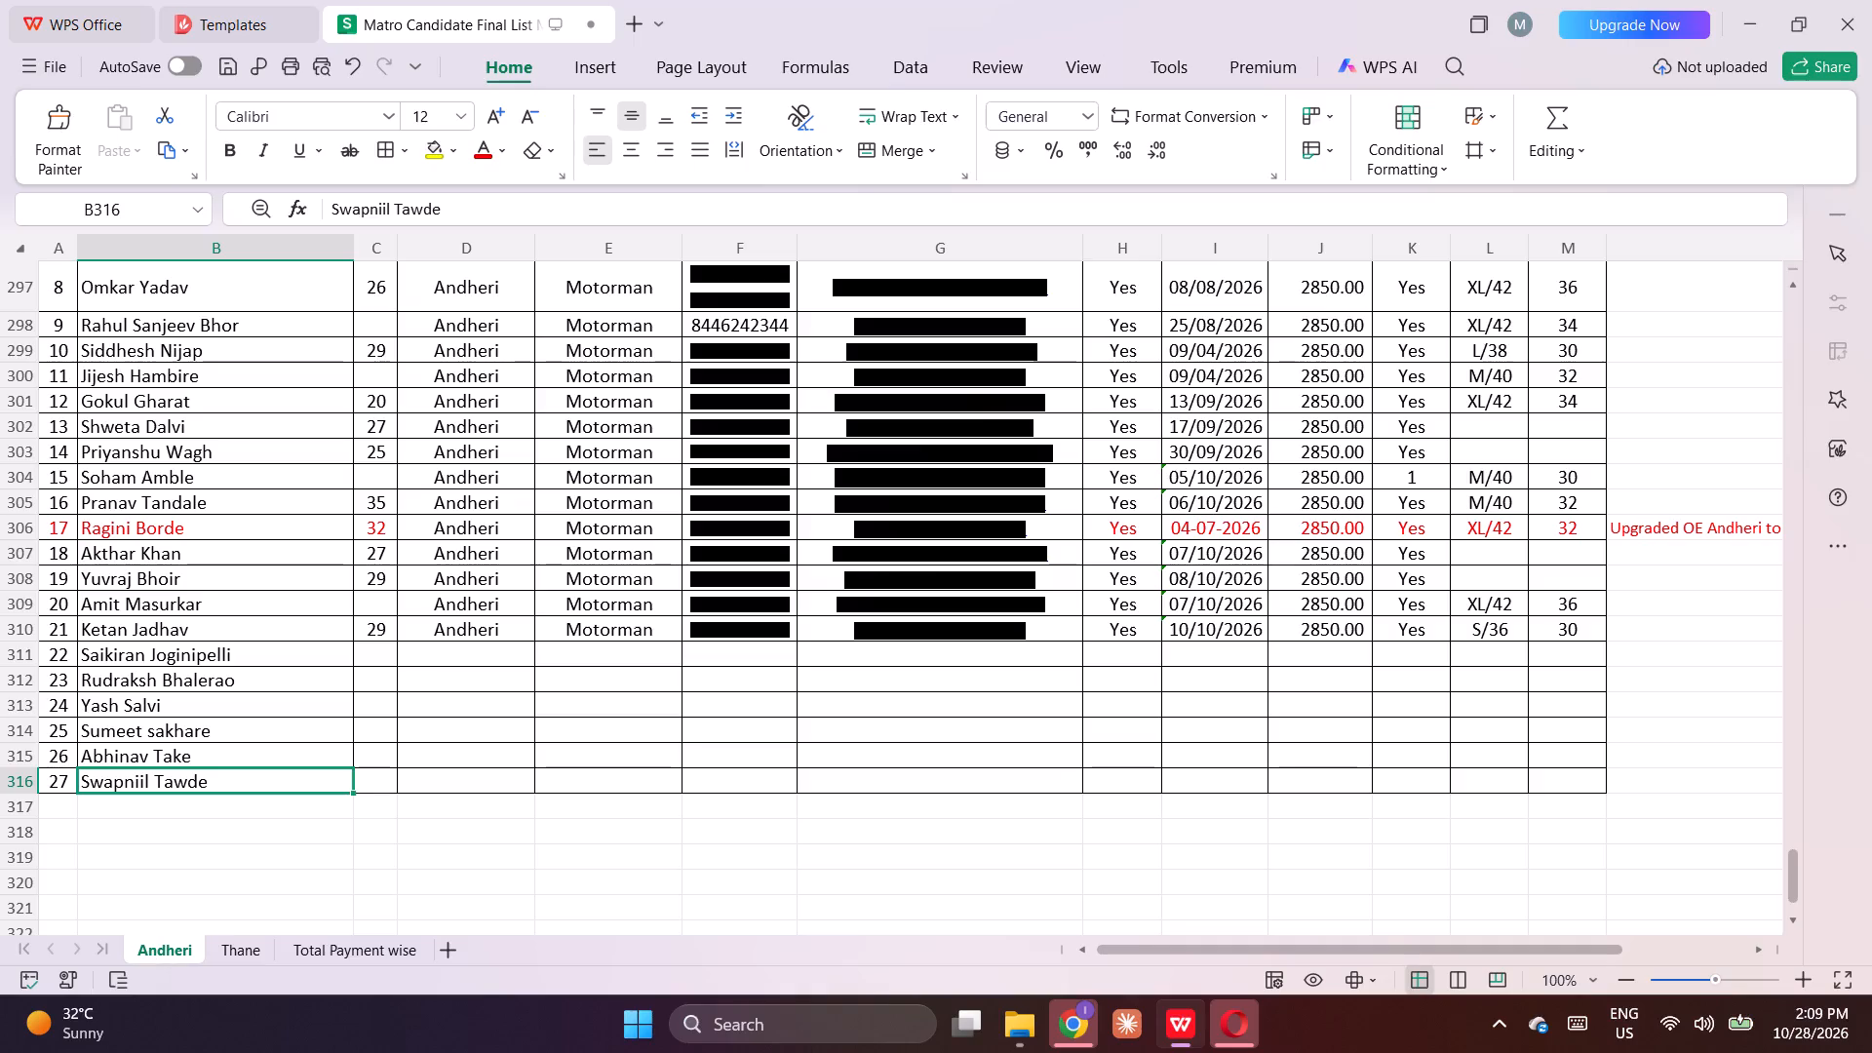
Replace the surname of the candidate at serial number 27 in the Andheri Motorman list.
{"action": "double_click", "coordinate": [225, 787]}
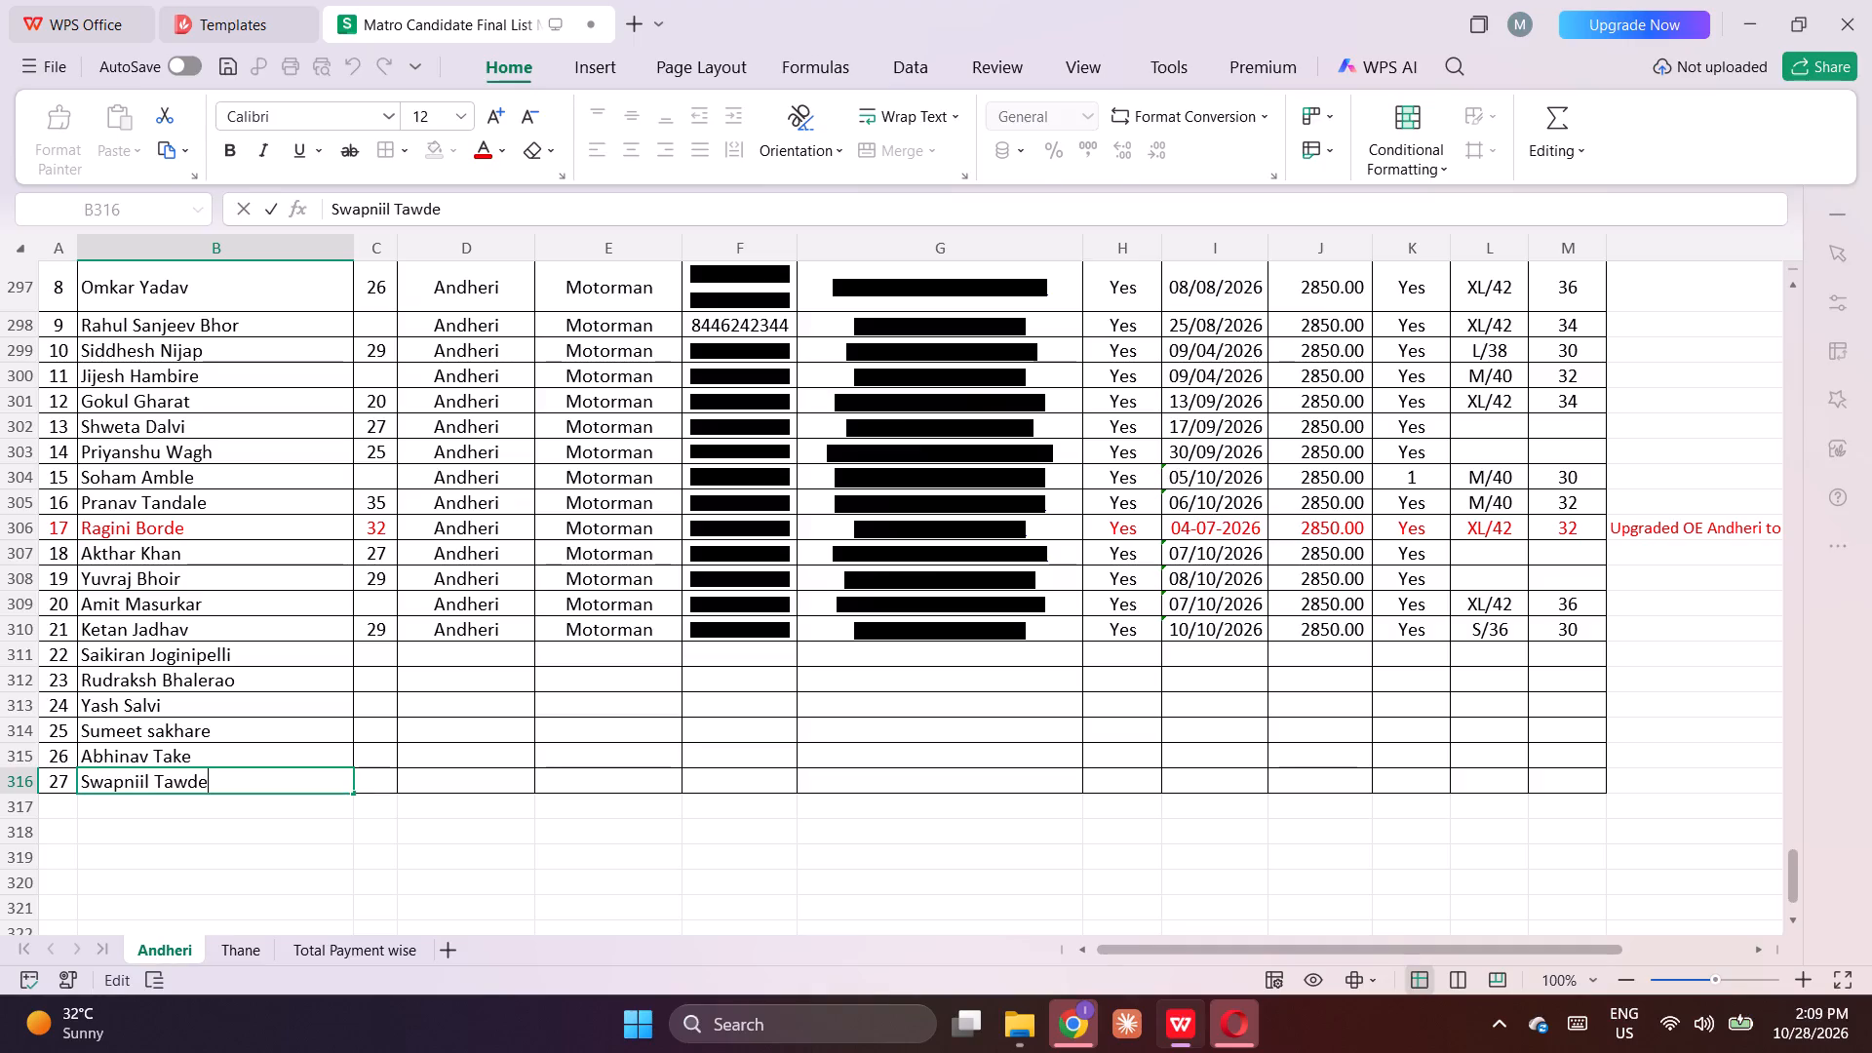
{"action": "key", "text": "BackSpace"}
{"action": "key", "text": "BackSpace"}
{"action": "key", "text": "BackSpace"}
{"action": "key", "text": "BackSpace"}
{"action": "key", "text": "BackSpace"}
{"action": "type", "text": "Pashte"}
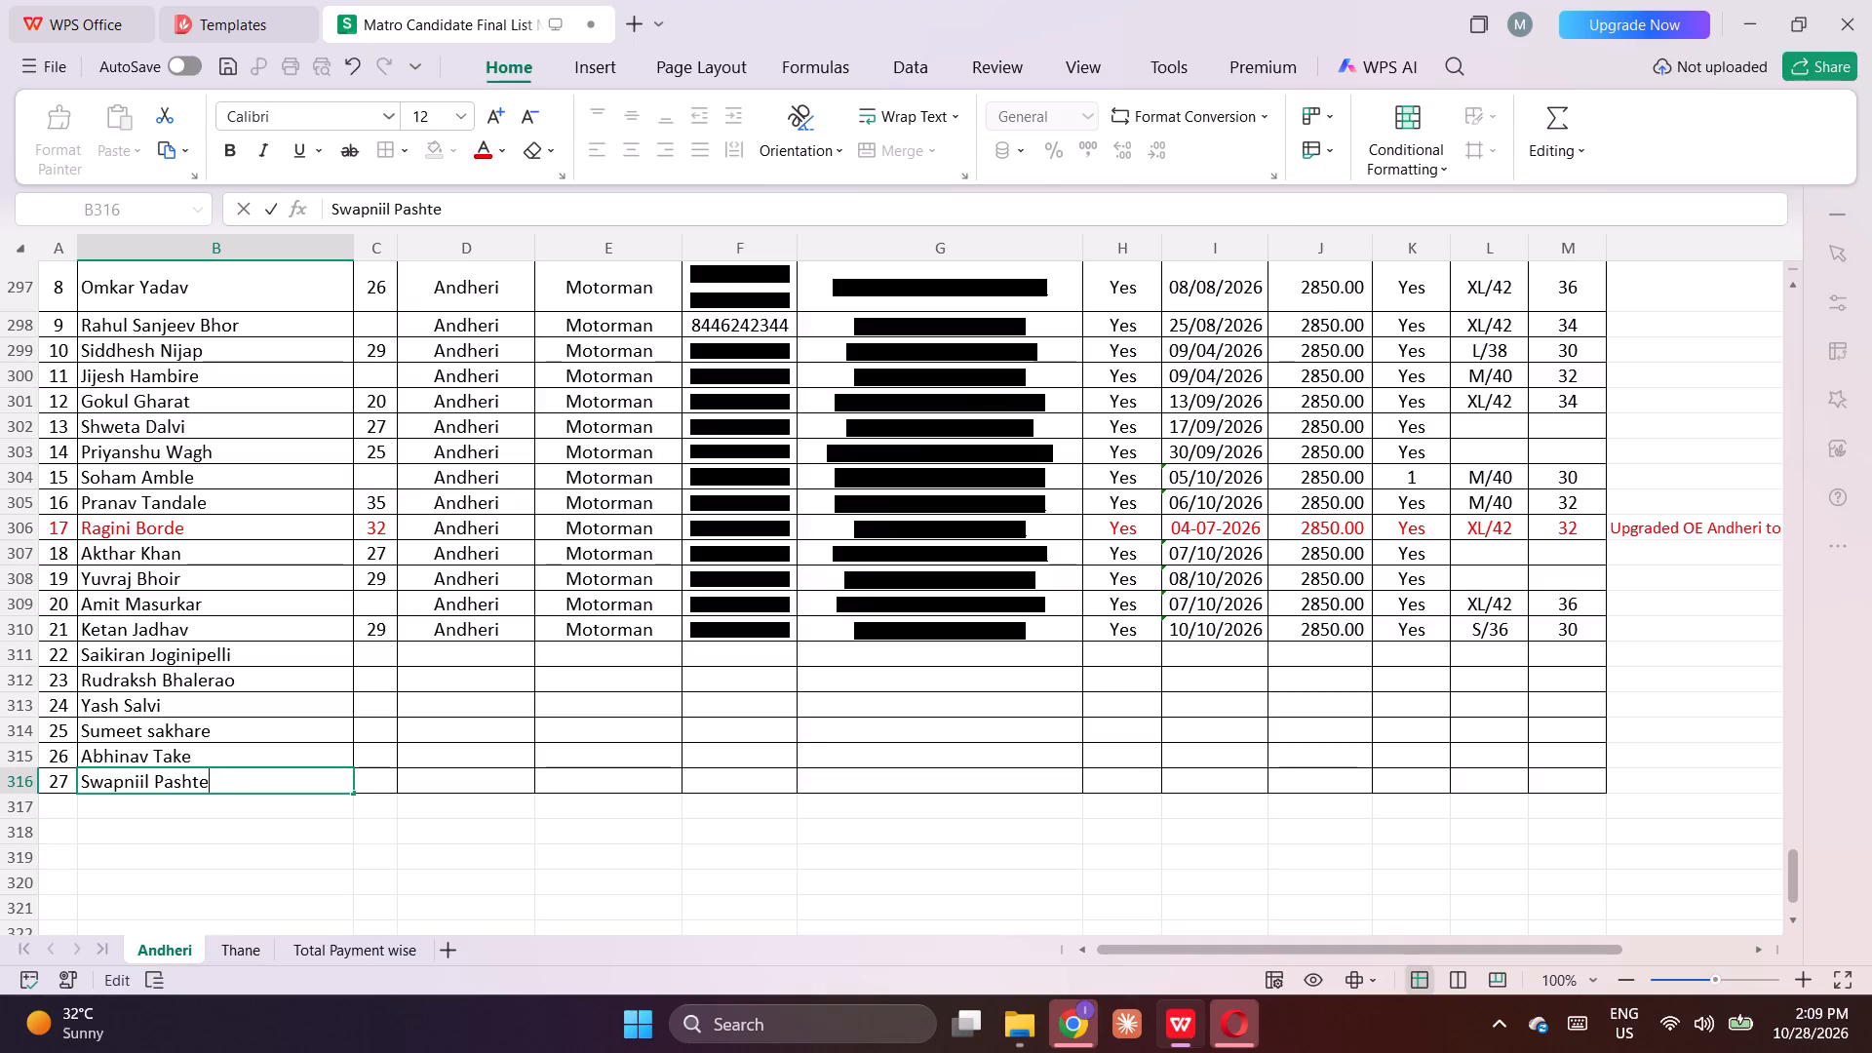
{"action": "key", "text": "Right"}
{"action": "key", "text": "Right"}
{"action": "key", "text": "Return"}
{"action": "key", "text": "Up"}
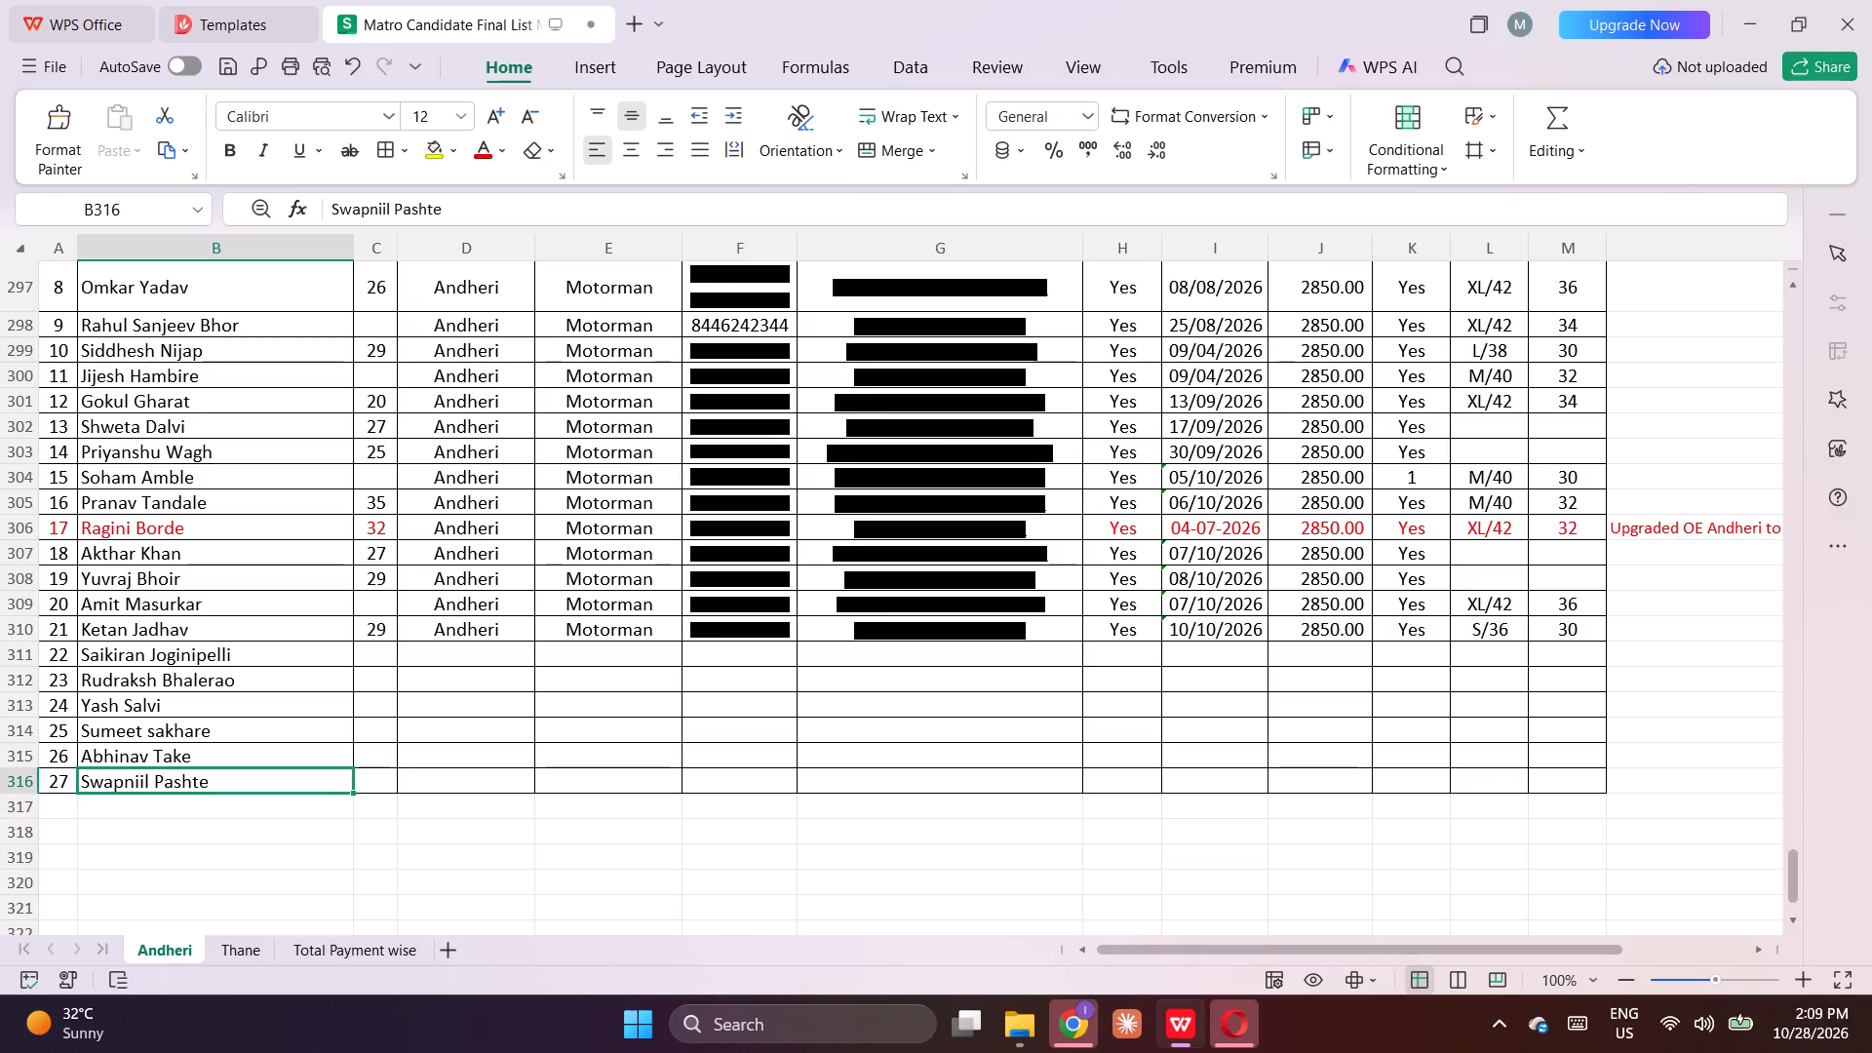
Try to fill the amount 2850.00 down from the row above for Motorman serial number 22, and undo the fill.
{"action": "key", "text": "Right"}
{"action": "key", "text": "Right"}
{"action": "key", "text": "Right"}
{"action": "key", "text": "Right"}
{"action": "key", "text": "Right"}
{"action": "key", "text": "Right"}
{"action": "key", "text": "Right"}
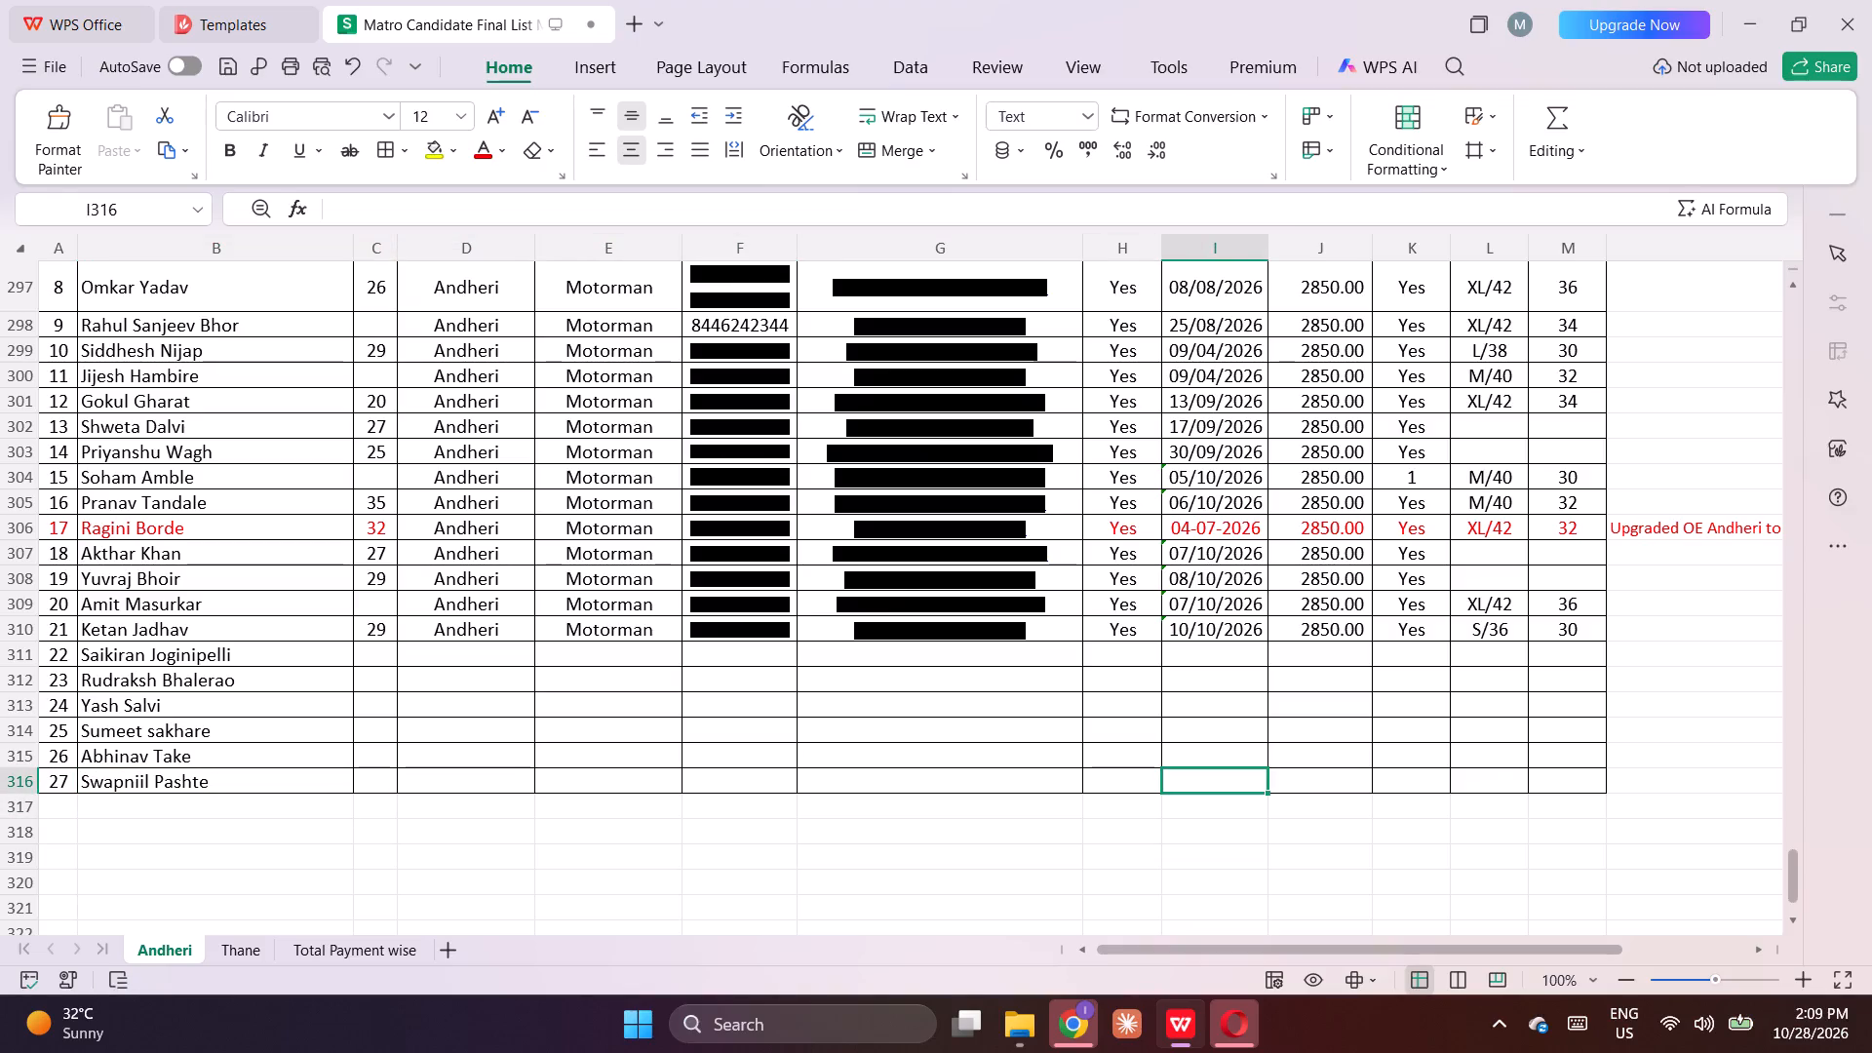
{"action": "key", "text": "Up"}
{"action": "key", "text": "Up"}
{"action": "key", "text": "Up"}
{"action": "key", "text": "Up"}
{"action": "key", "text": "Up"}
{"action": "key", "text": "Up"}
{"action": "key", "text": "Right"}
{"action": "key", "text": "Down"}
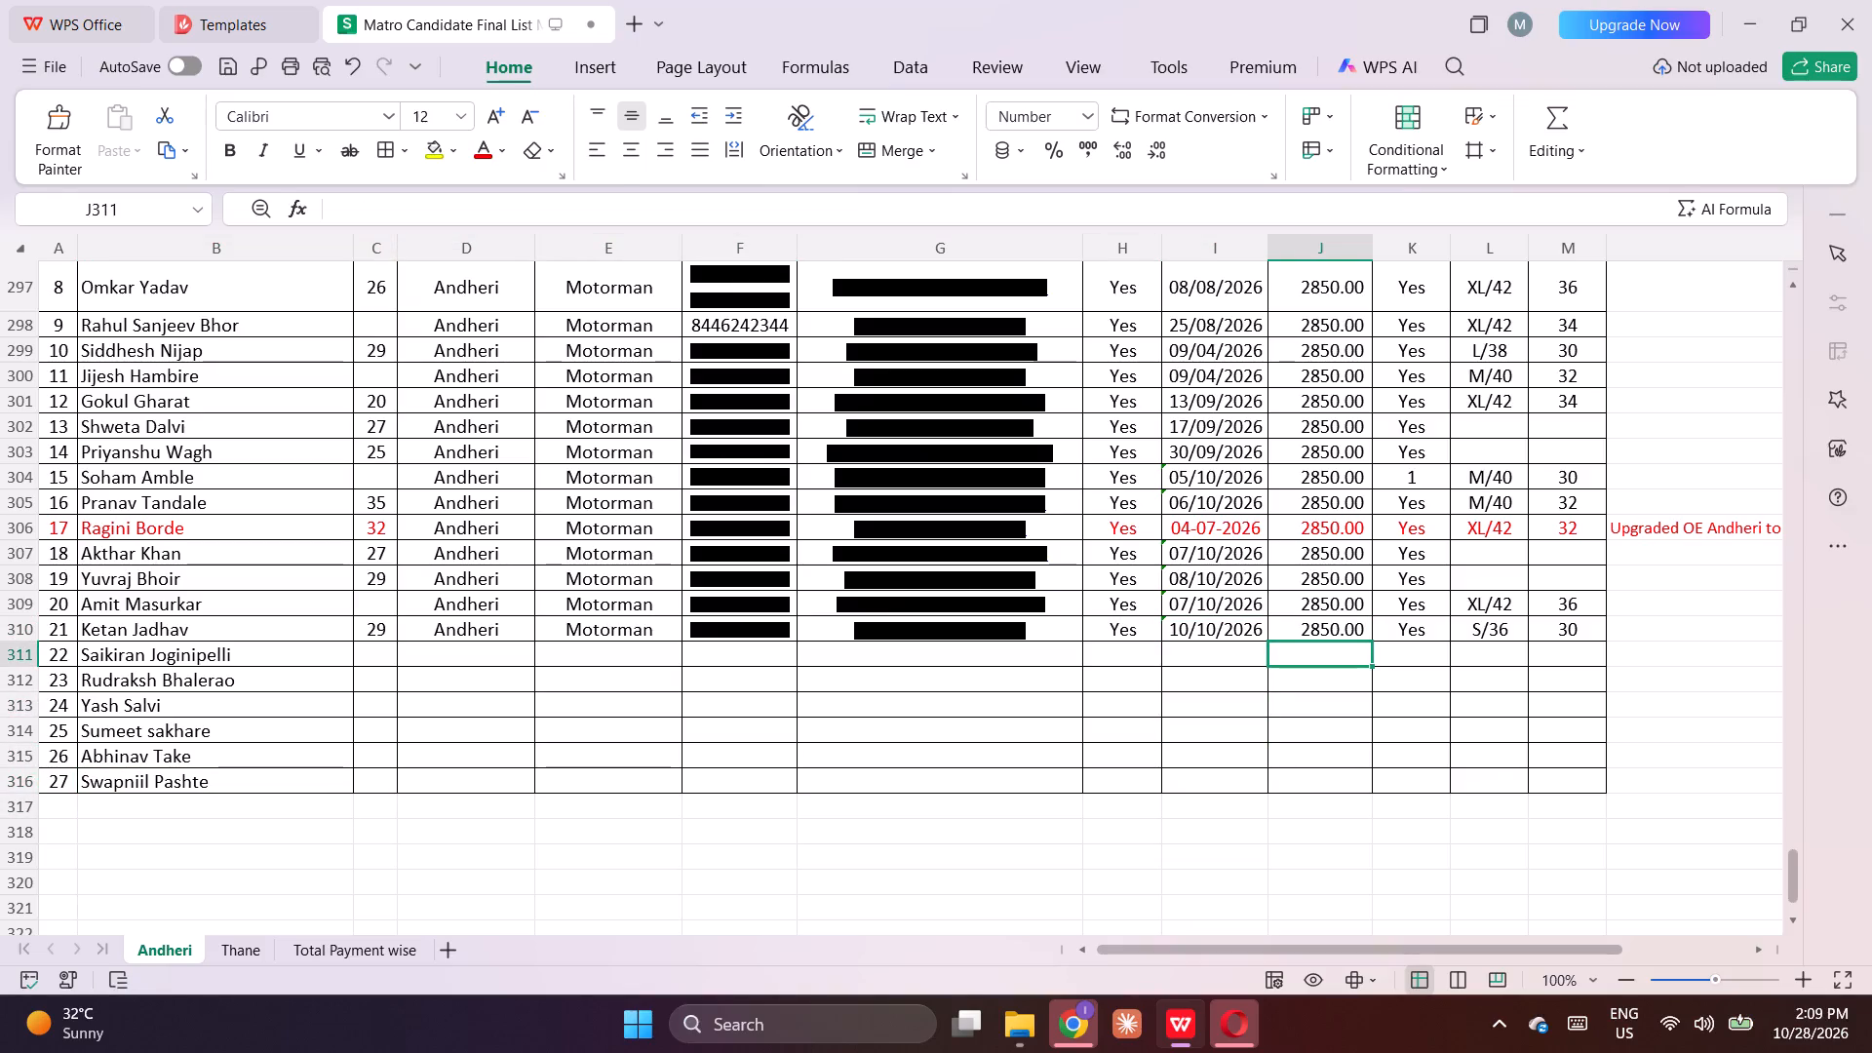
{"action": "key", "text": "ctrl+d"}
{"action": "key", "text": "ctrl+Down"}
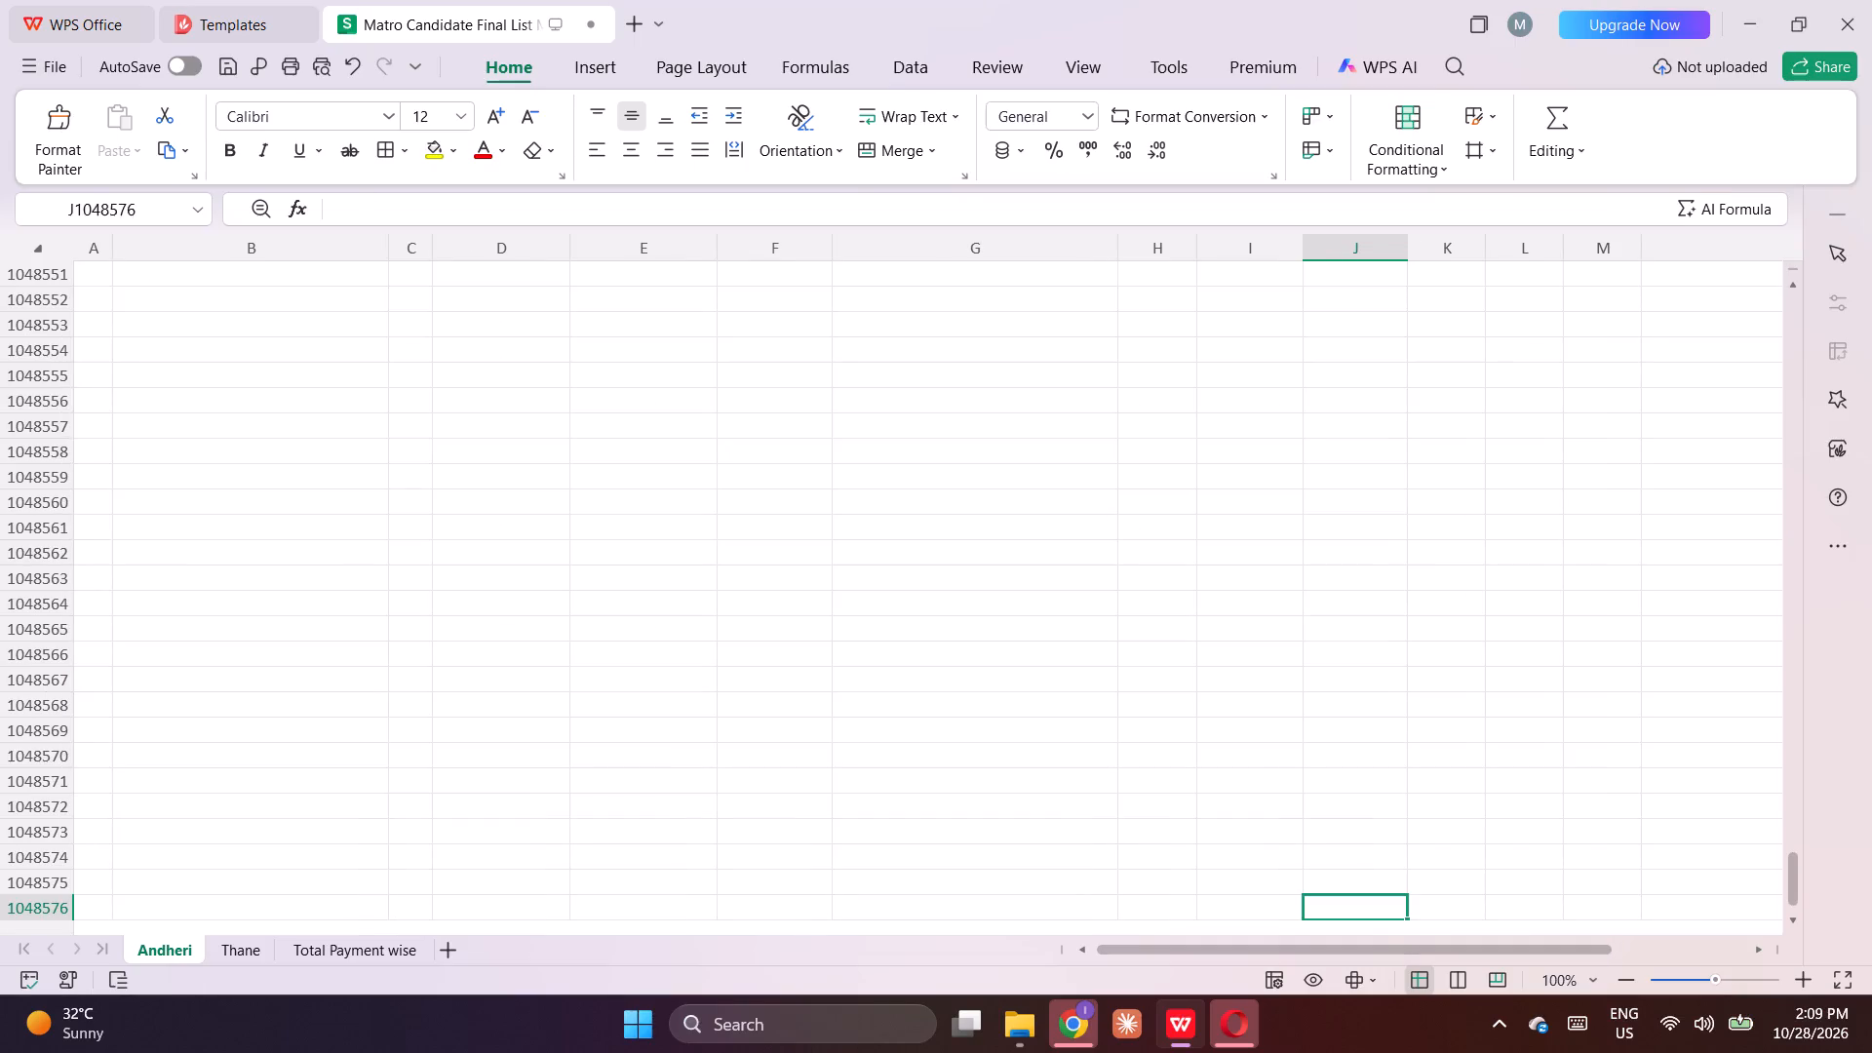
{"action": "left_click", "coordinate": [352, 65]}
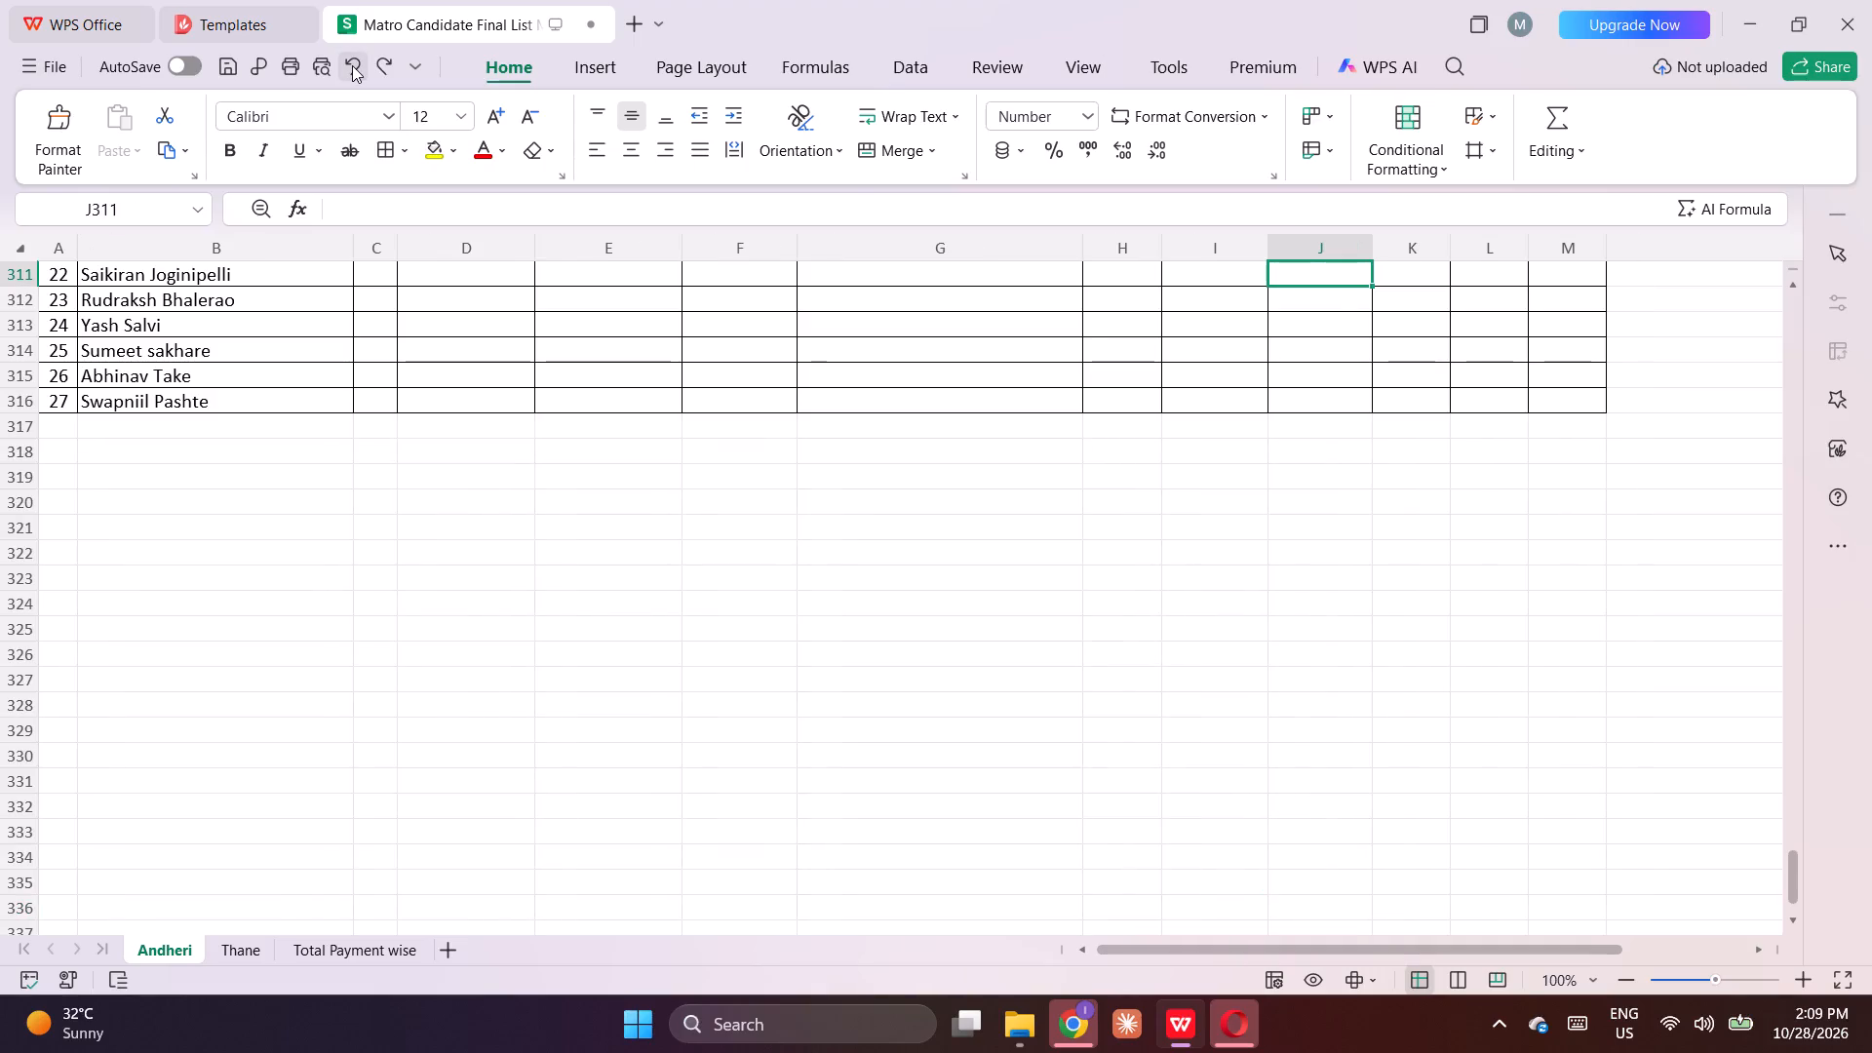
Fill the amount 2850.00 down from the row above for Andheri Motorman serial numbers 22 to 27.
{"action": "key", "text": "Up"}
{"action": "key", "text": "Up"}
{"action": "key", "text": "Up"}
{"action": "key", "text": "Down"}
{"action": "key", "text": "Down"}
{"action": "key", "text": "Down"}
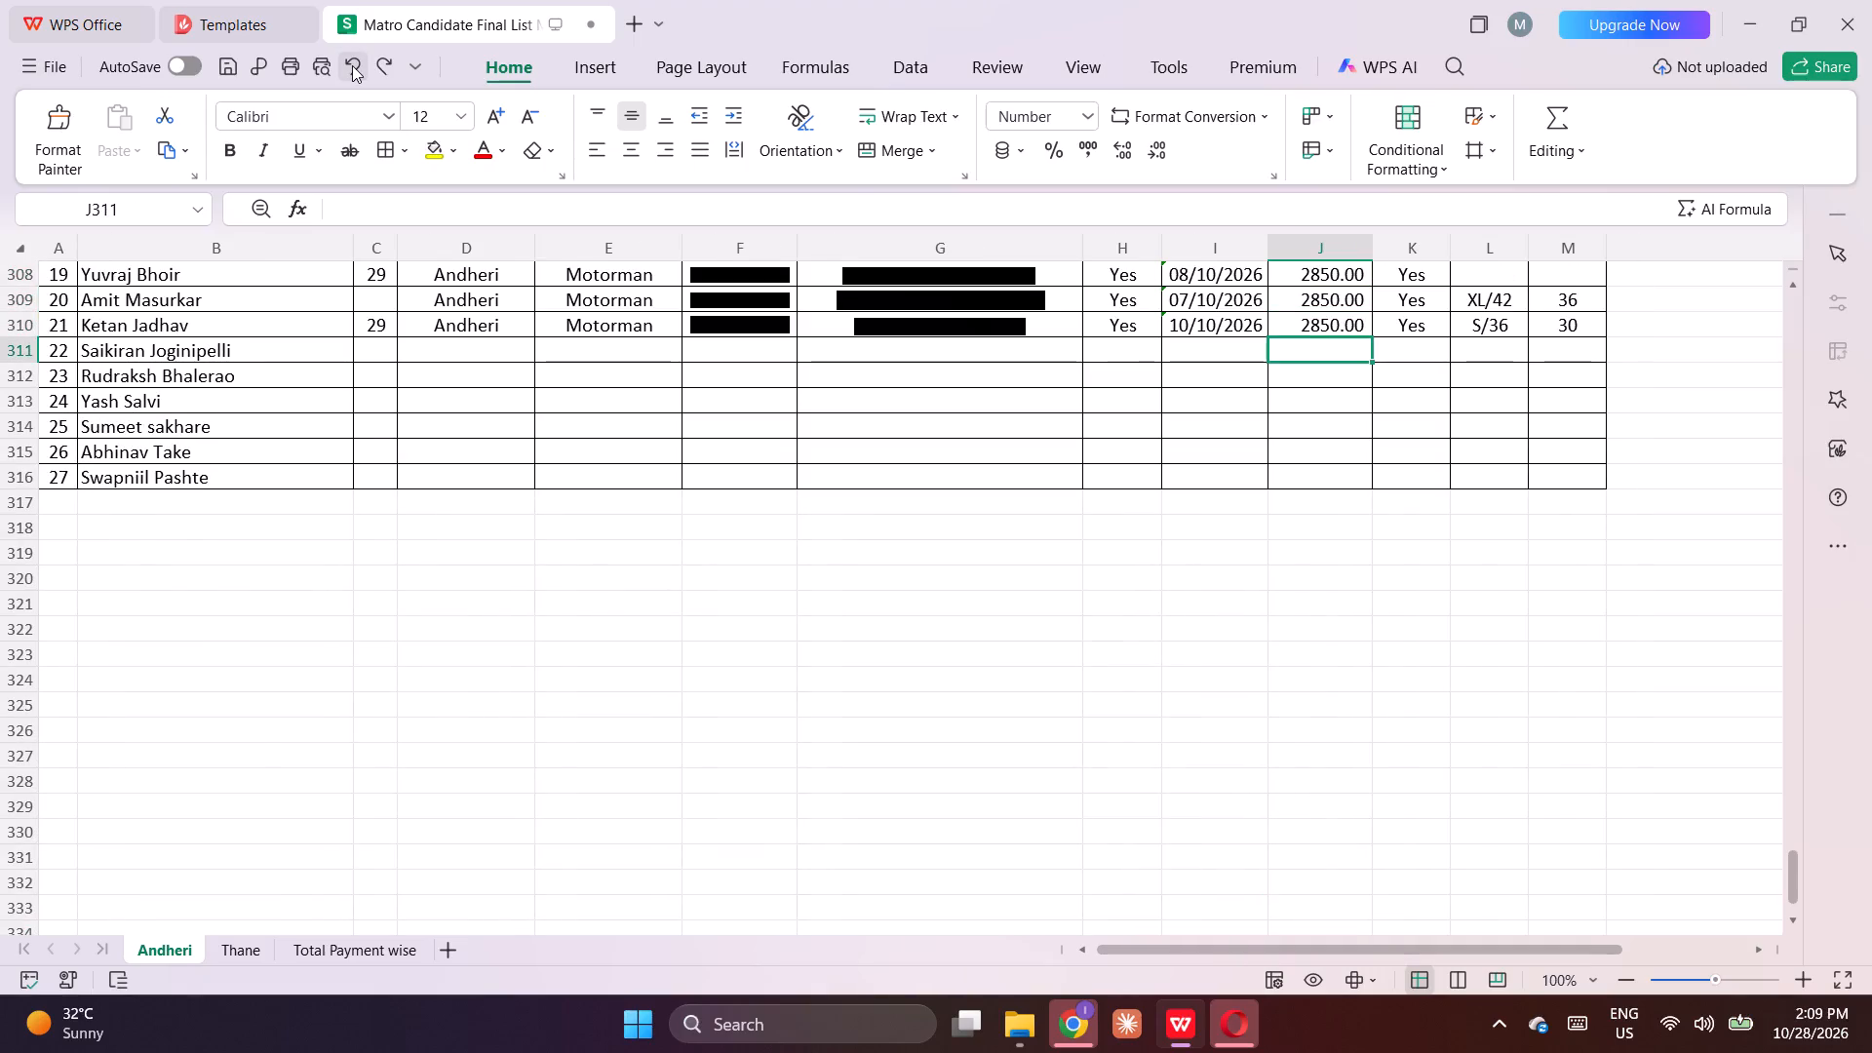
{"action": "key", "text": "ctrl+d"}
{"action": "key", "text": "Down"}
{"action": "key", "text": "ctrl+d"}
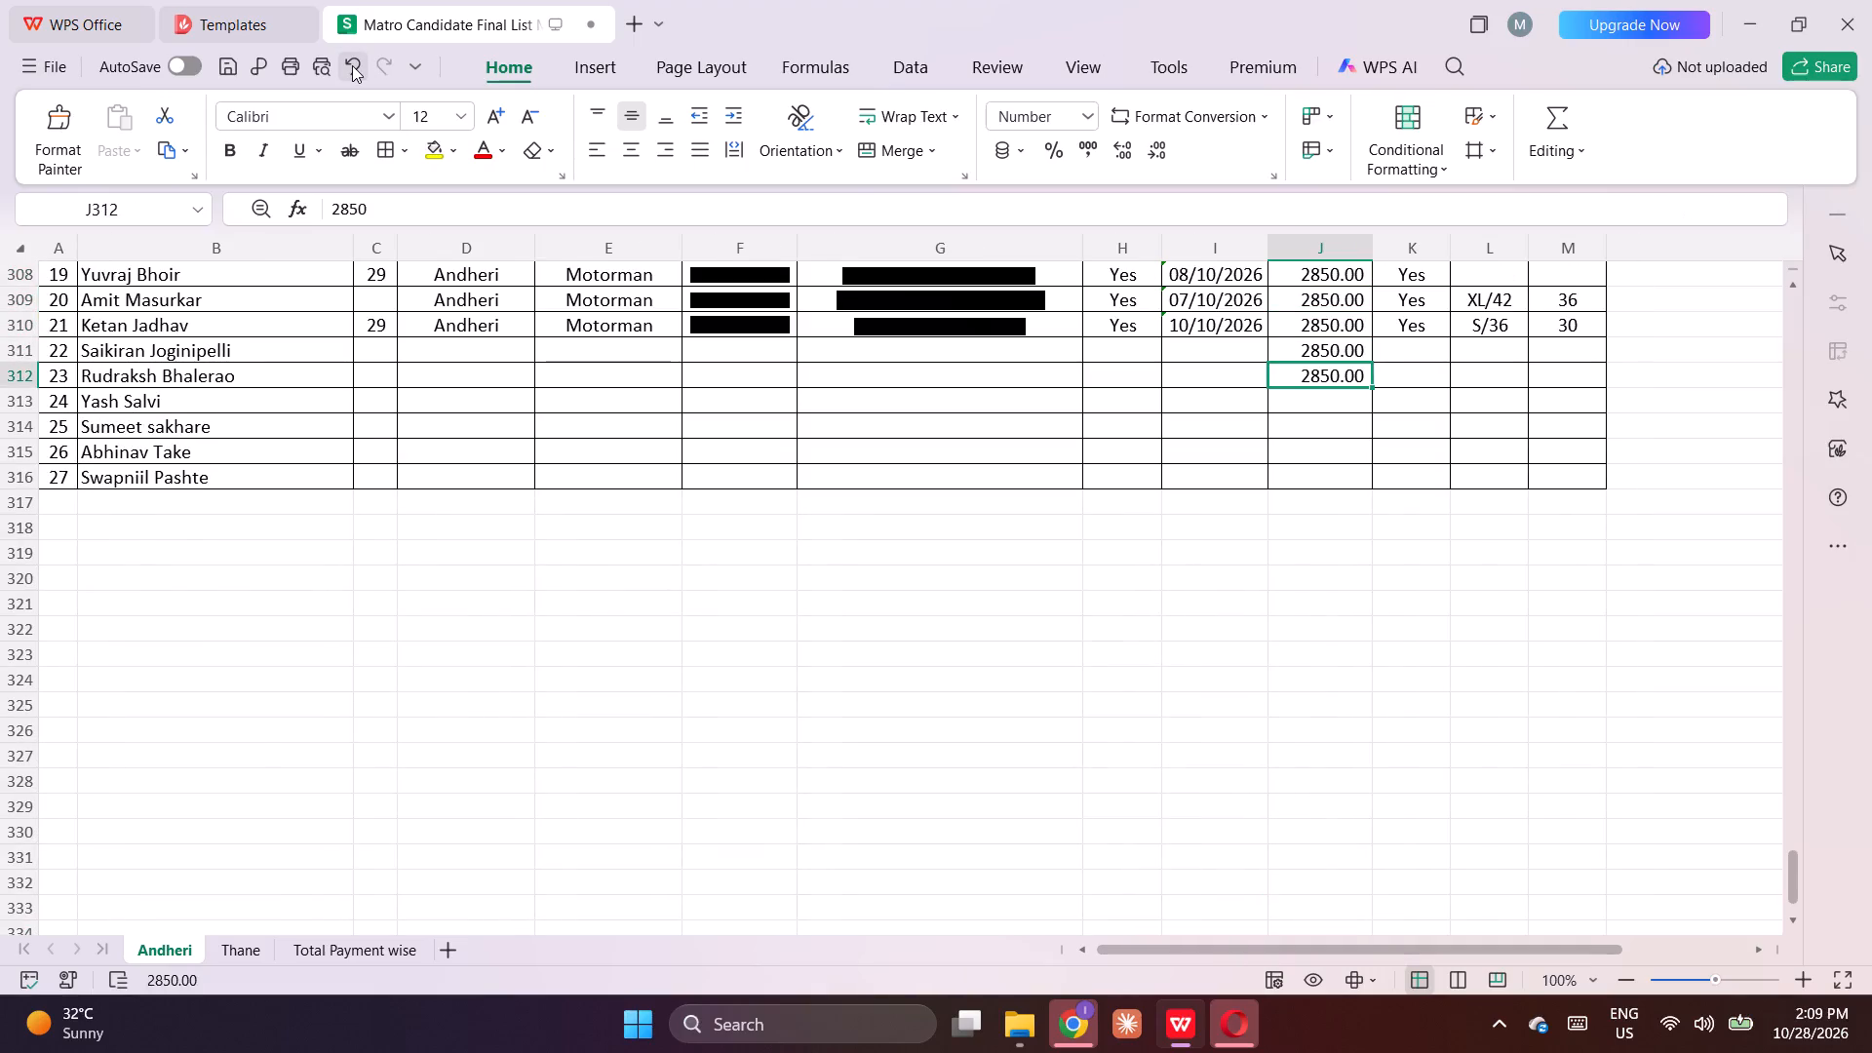
{"action": "key", "text": "Down"}
{"action": "key", "text": "ctrl+d"}
{"action": "key", "text": "Down"}
{"action": "key", "text": "Down"}
{"action": "key", "text": "Down"}
{"action": "key", "text": "Down"}
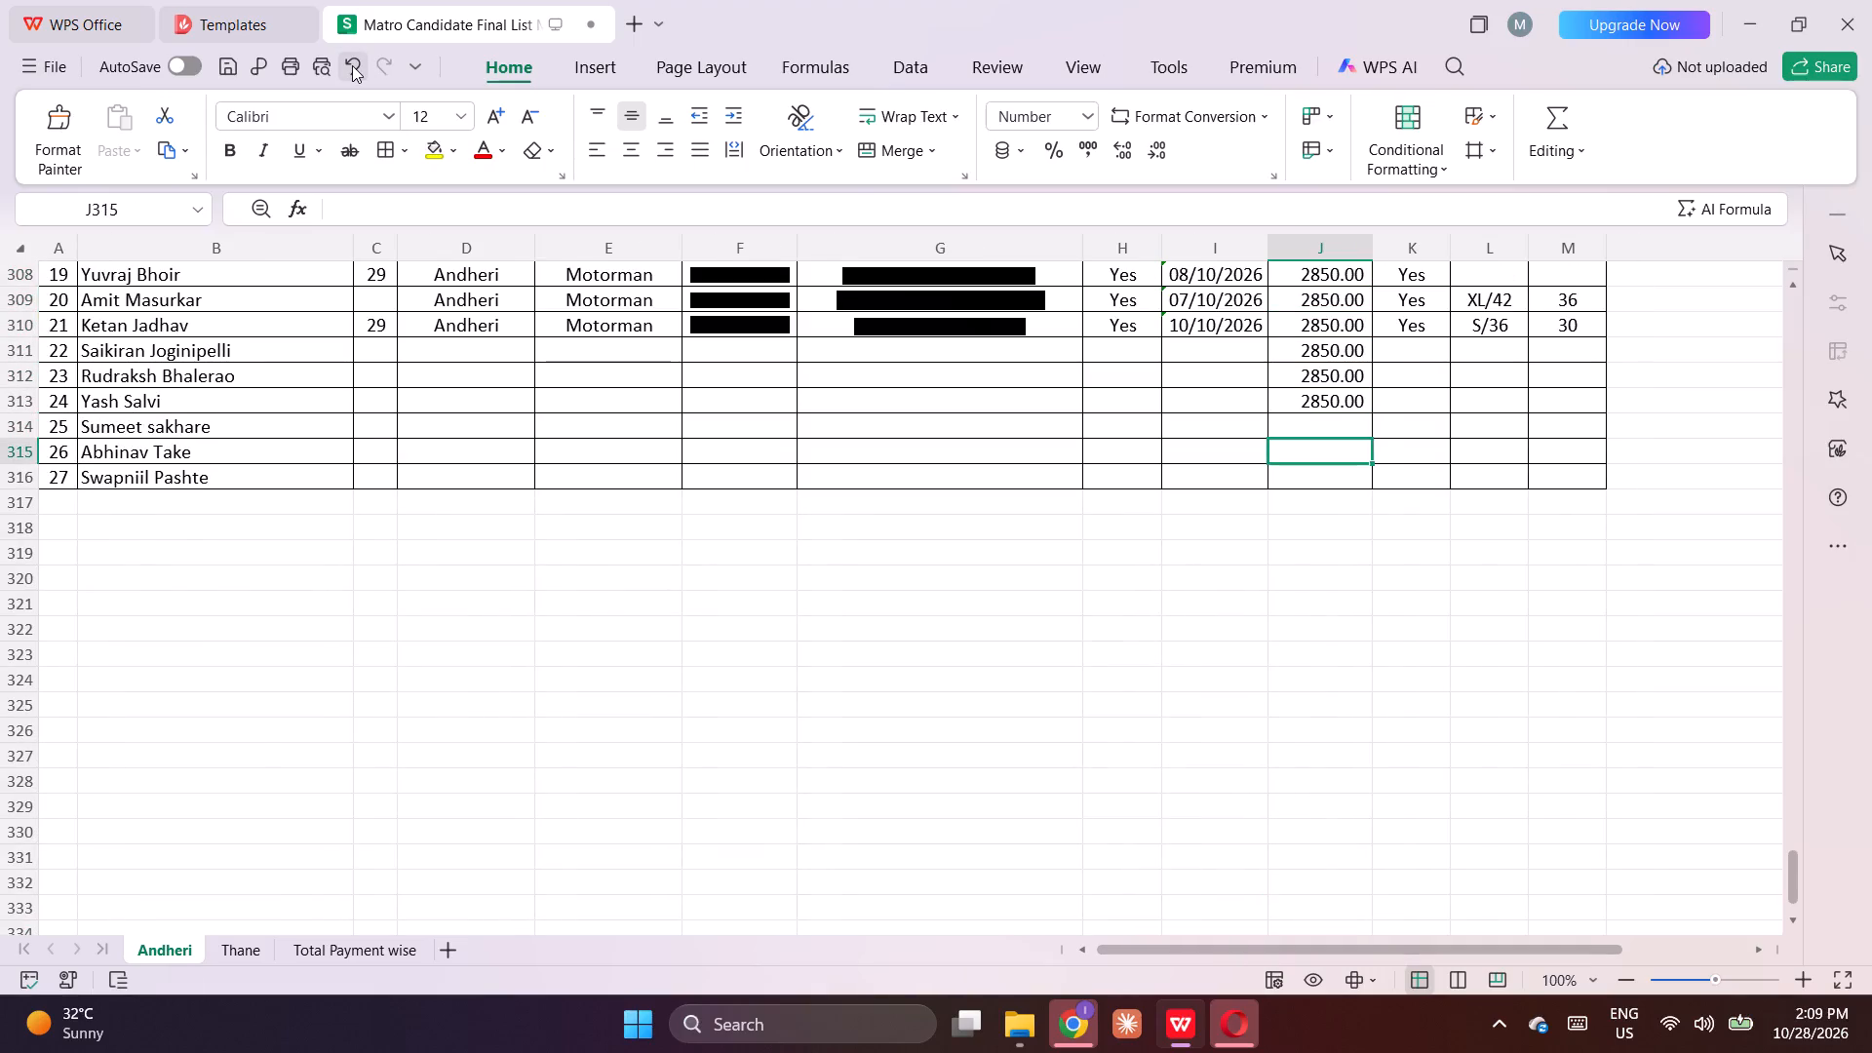
{"action": "key", "text": "Up"}
{"action": "key", "text": "Up"}
{"action": "key", "text": "Up"}
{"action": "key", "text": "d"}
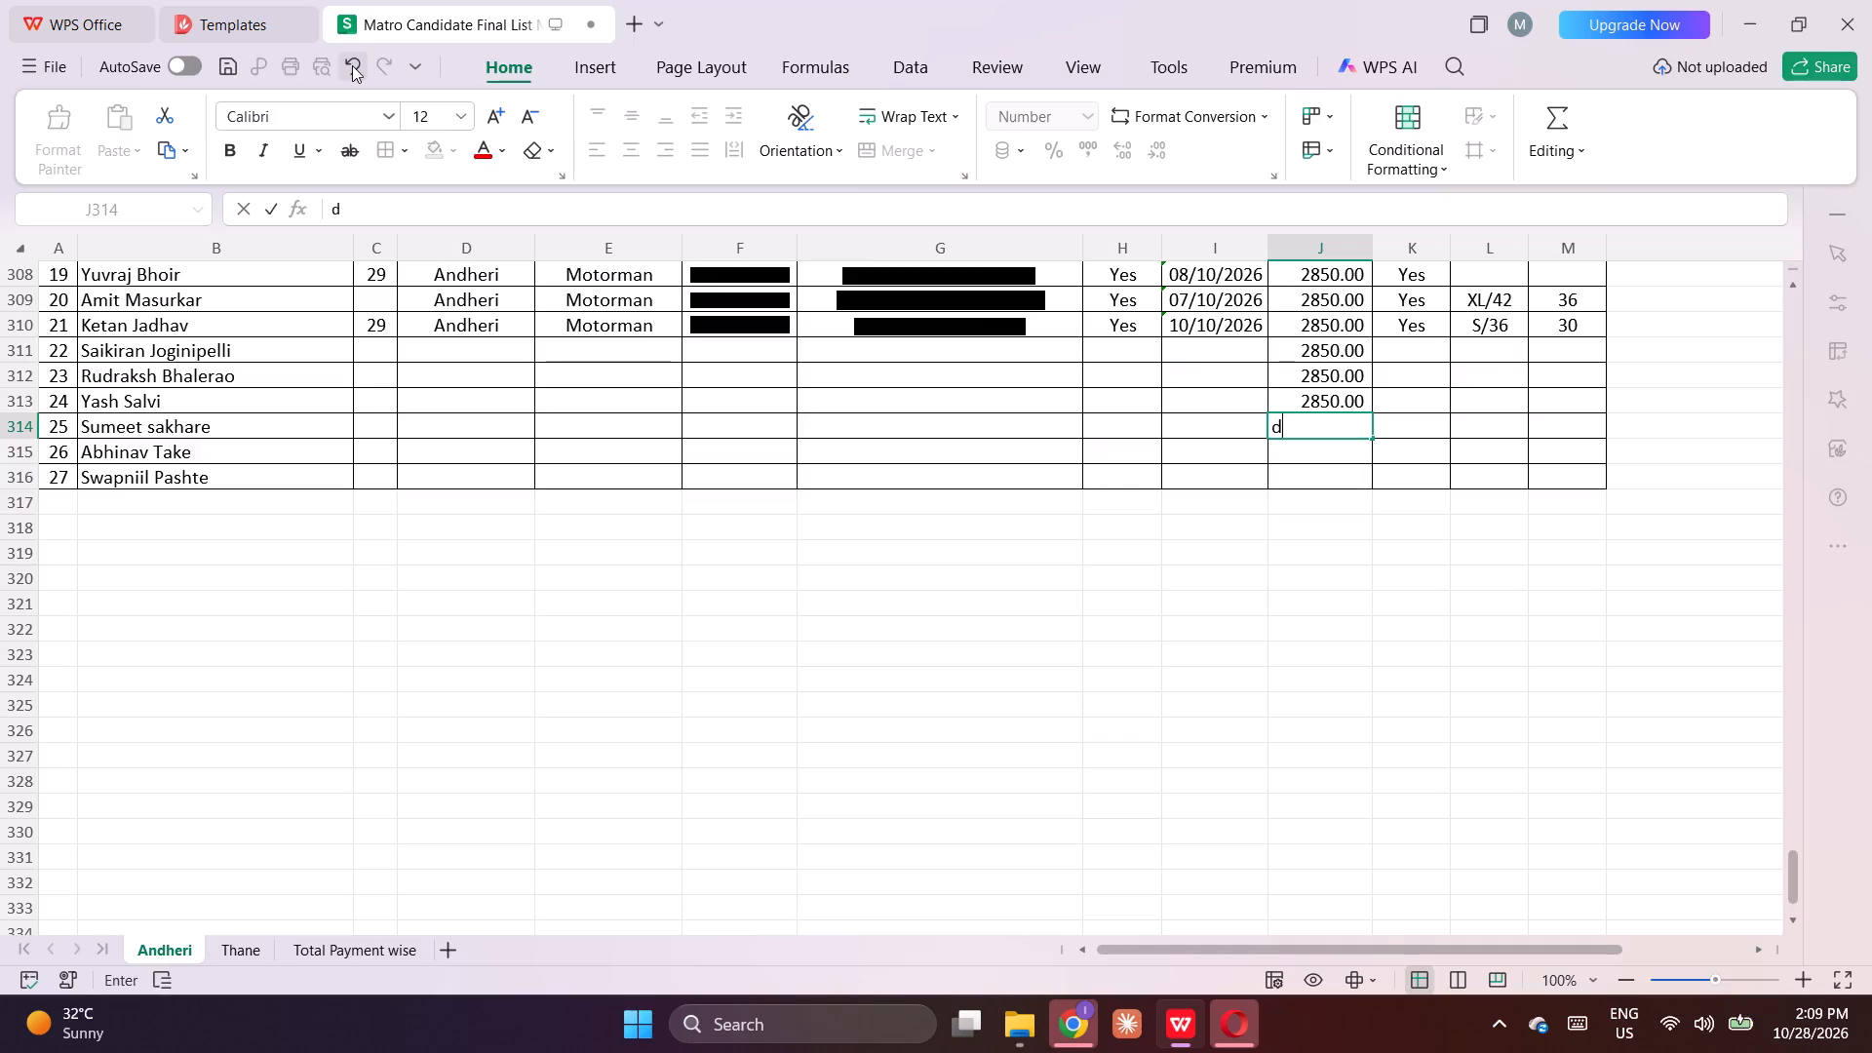
{"action": "key", "text": "Left"}
{"action": "key", "text": "Down"}
{"action": "key", "text": "Right"}
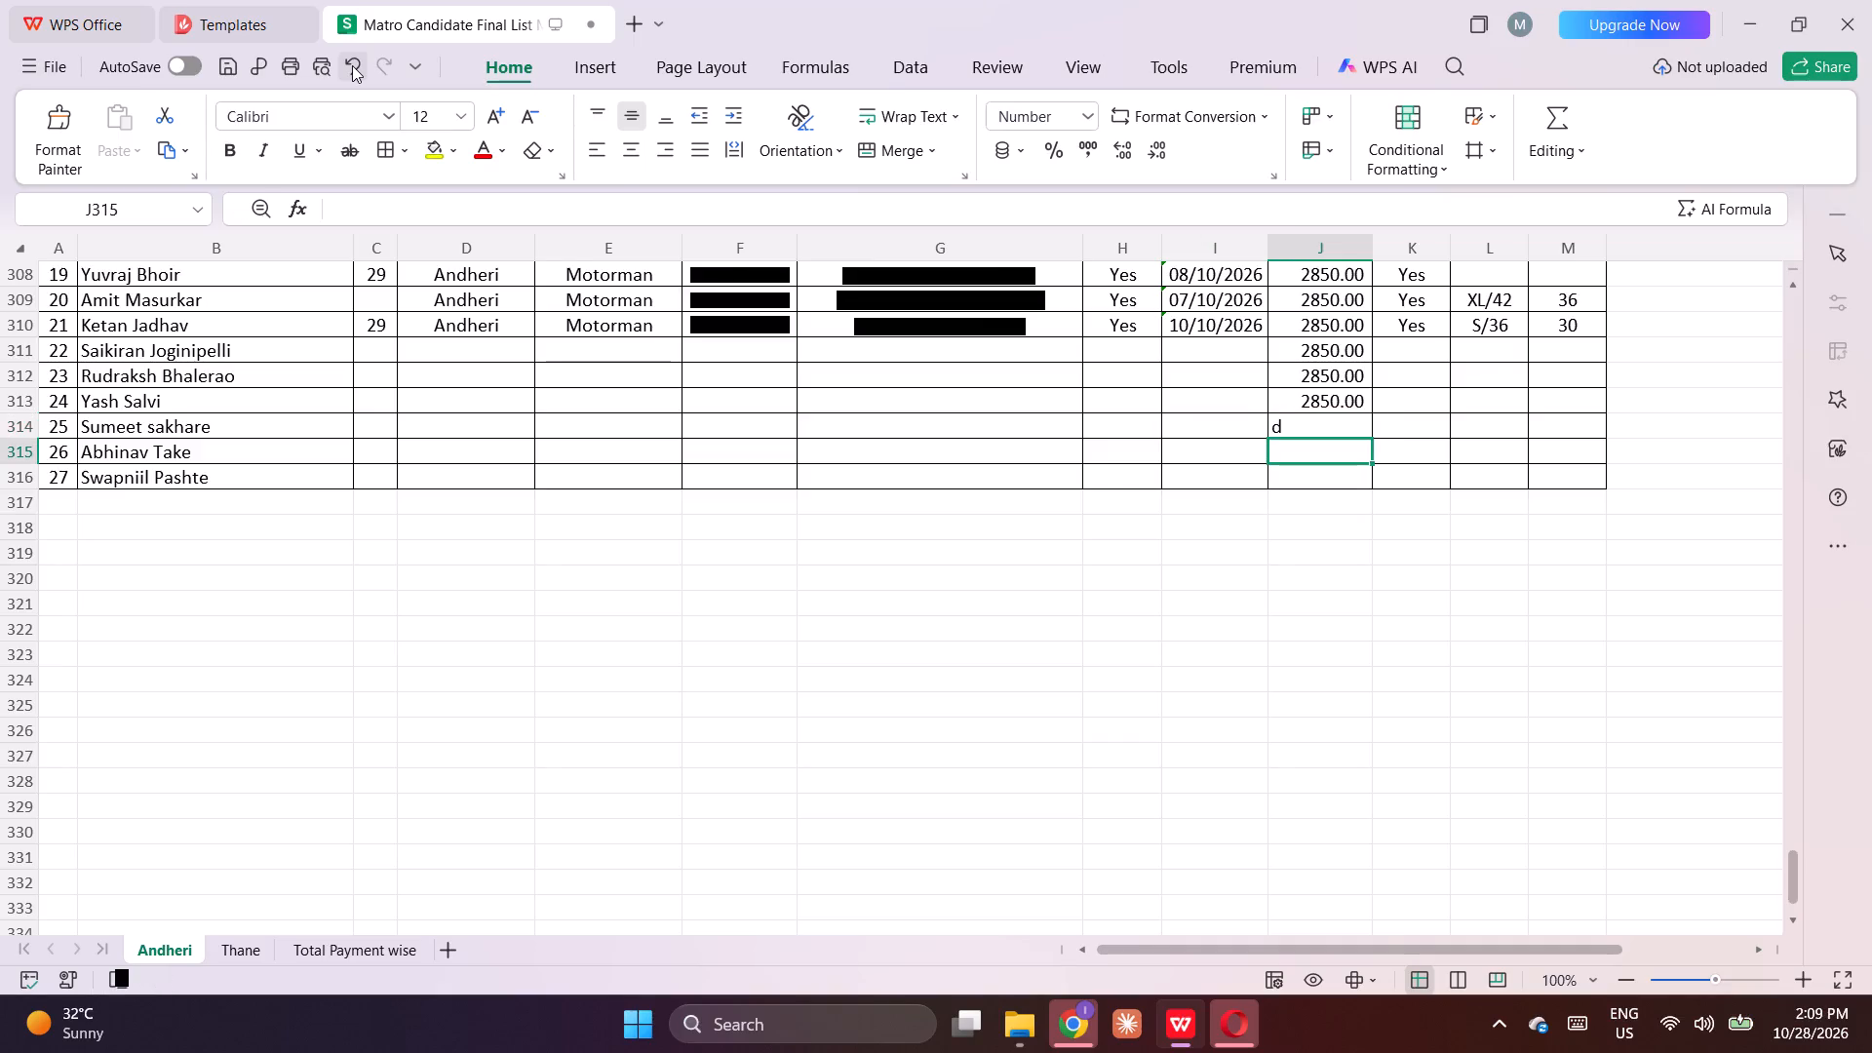
{"action": "key", "text": "Up"}
{"action": "key", "text": "ctrl+d"}
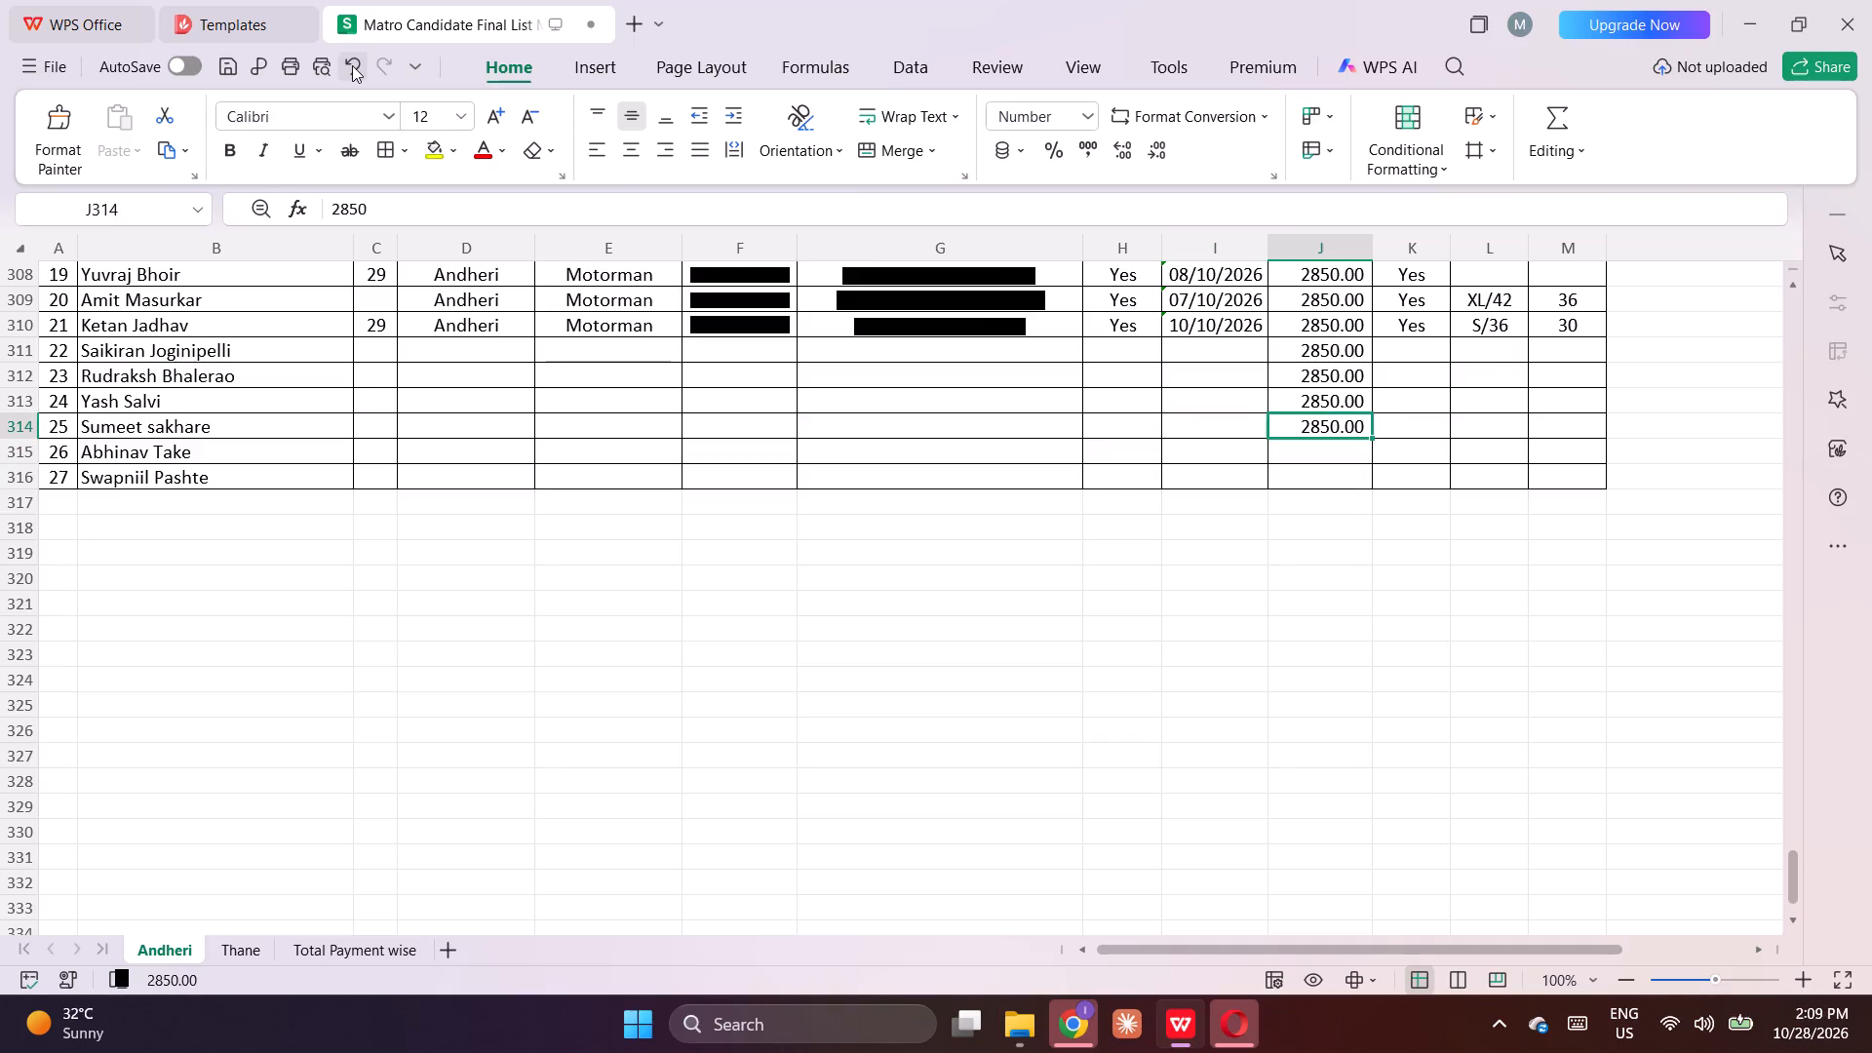
{"action": "key", "text": "Down"}
{"action": "key", "text": "ctrl+d"}
{"action": "key", "text": "Down"}
{"action": "key", "text": "ctrl+d"}
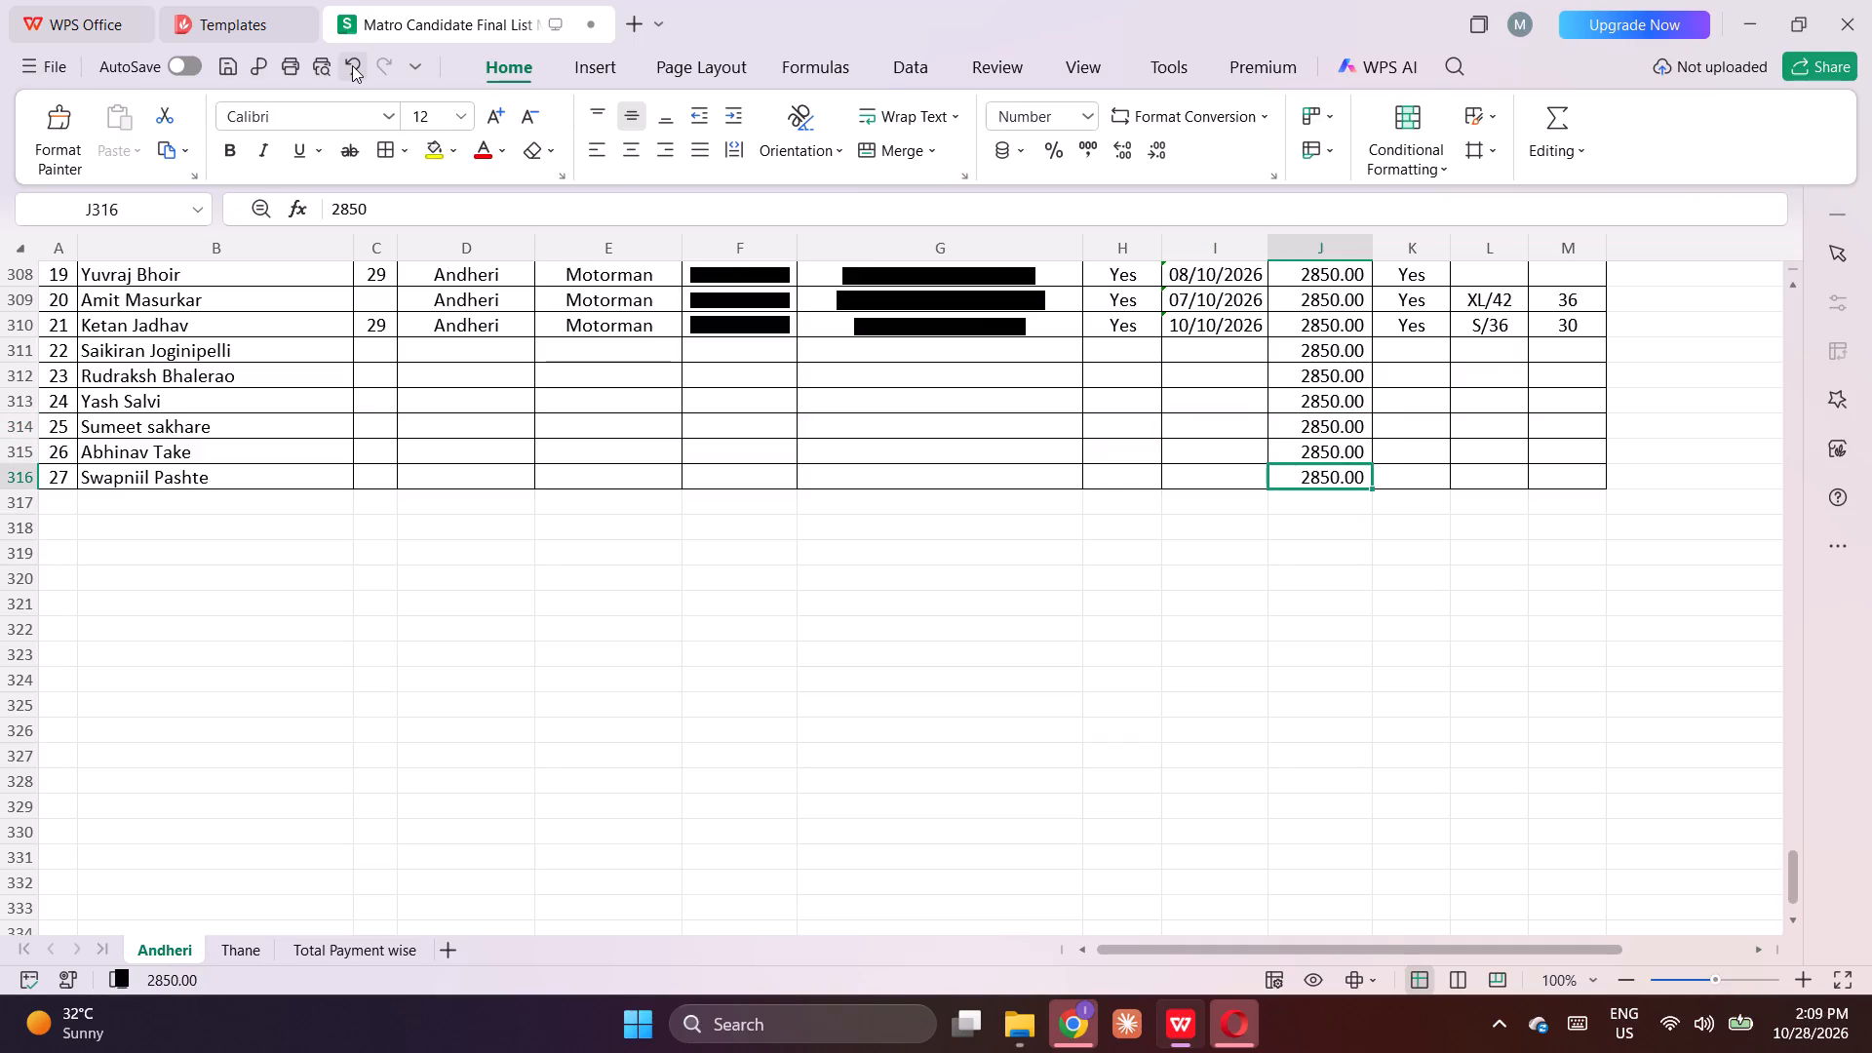
Fill the Vaccine Details value Yes down from the row above for Andheri Motorman serial numbers 22 to 27.
{"action": "key", "text": "Up"}
{"action": "key", "text": "Up"}
{"action": "key", "text": "Up"}
{"action": "key", "text": "Up"}
{"action": "key", "text": "Up"}
{"action": "key", "text": "Left"}
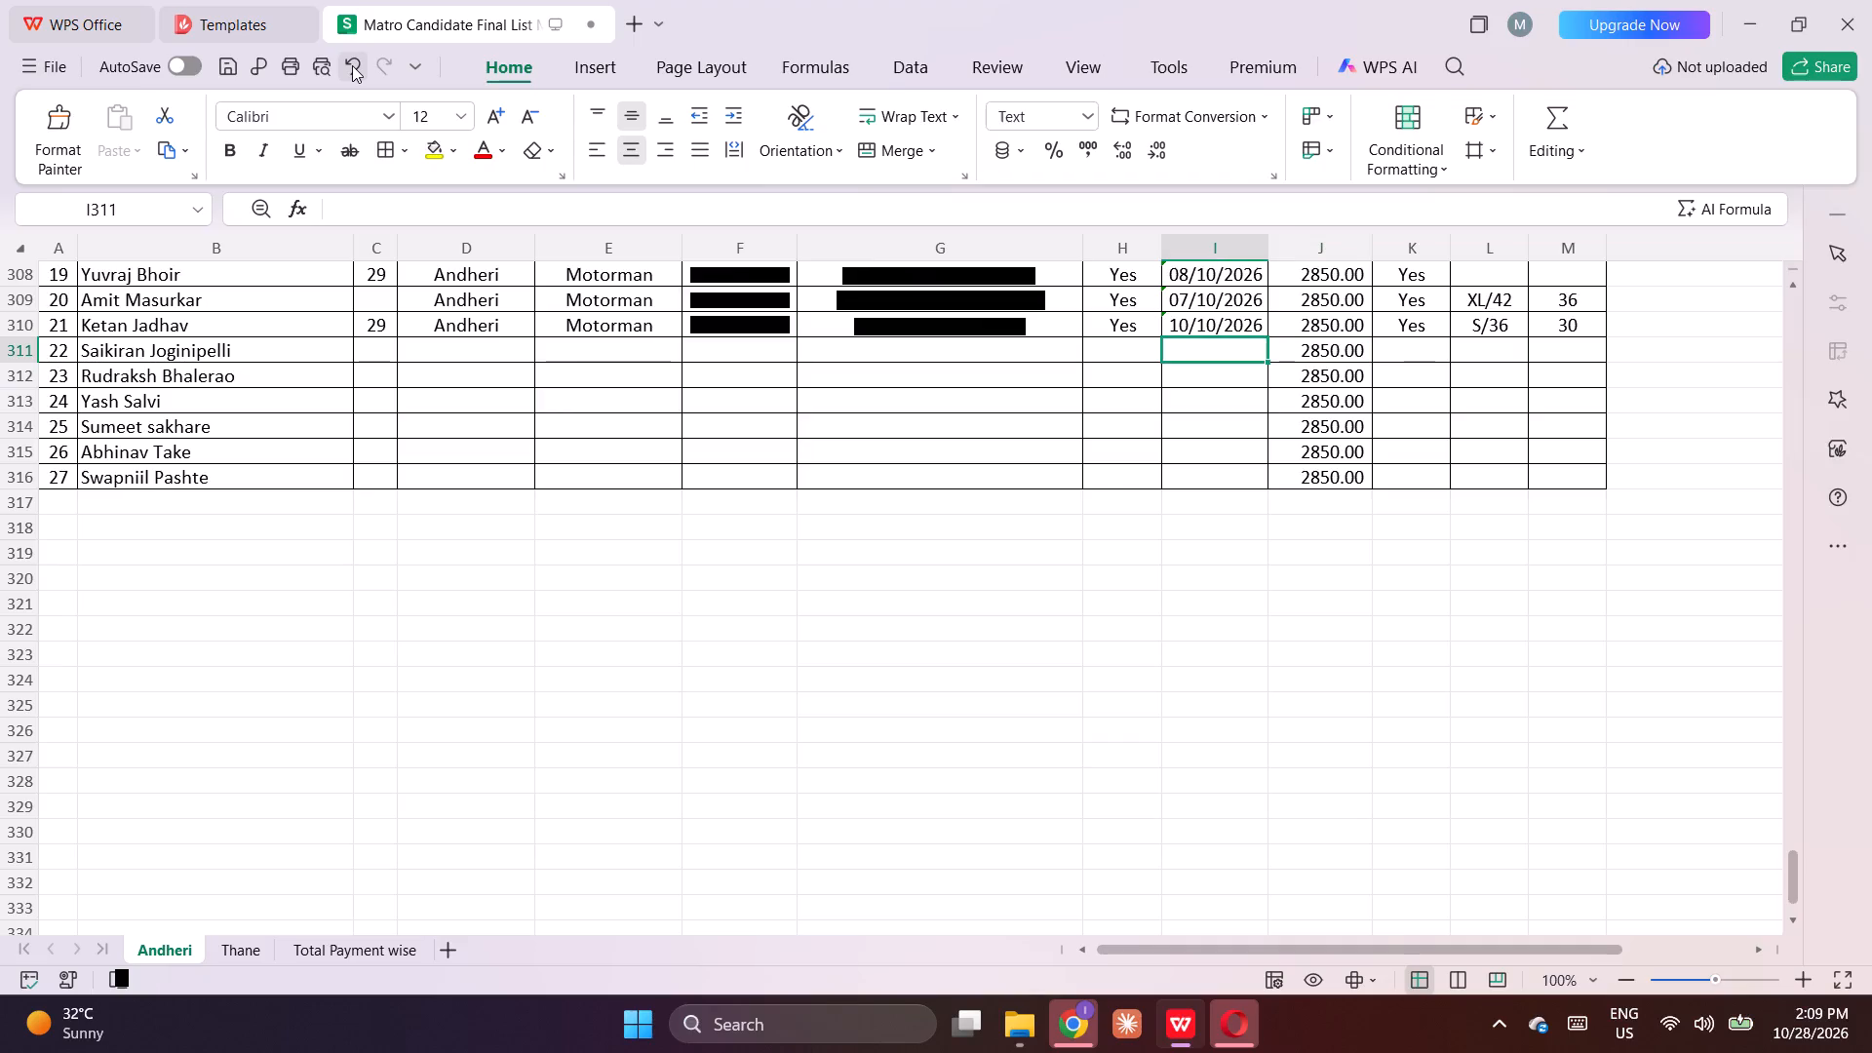
{"action": "key", "text": "Right"}
{"action": "key", "text": "Right"}
{"action": "key", "text": "ctrl+d"}
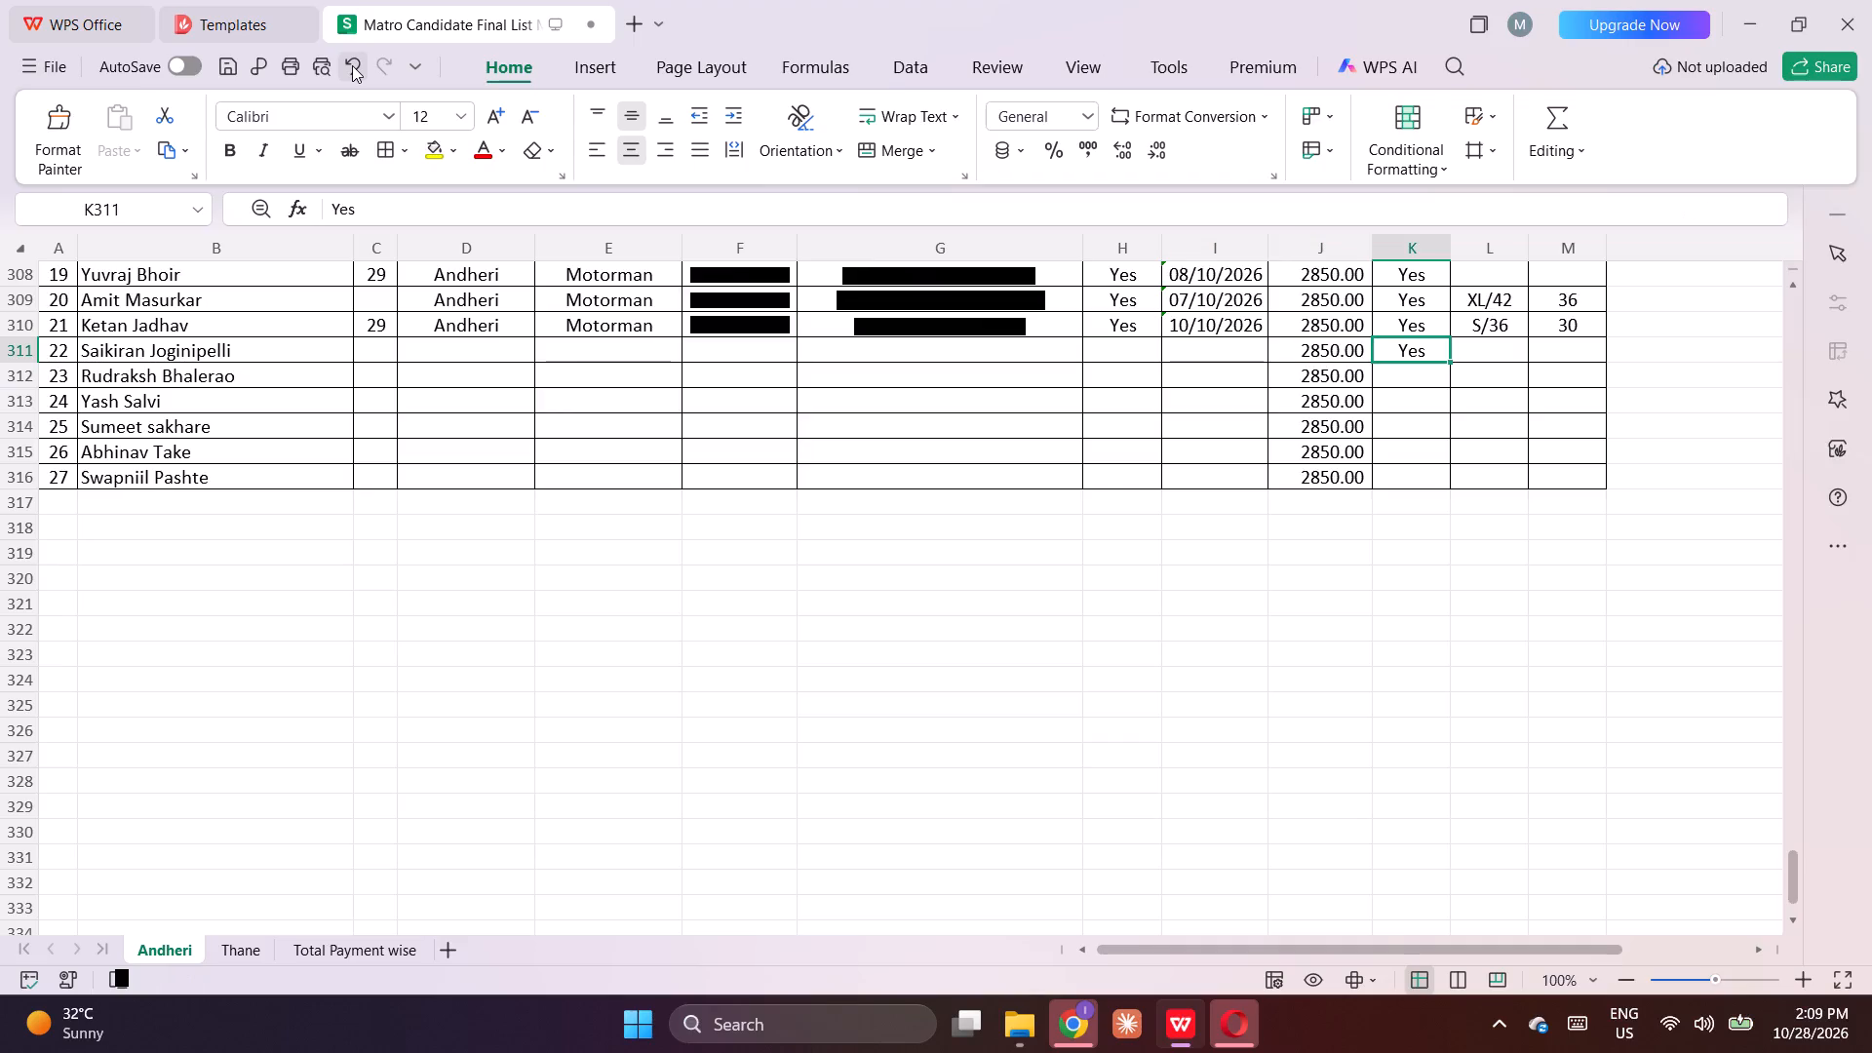
{"action": "key", "text": "Down"}
{"action": "key", "text": "ctrl+d"}
{"action": "key", "text": "Down"}
{"action": "key", "text": "ctrl+d"}
{"action": "key", "text": "Down"}
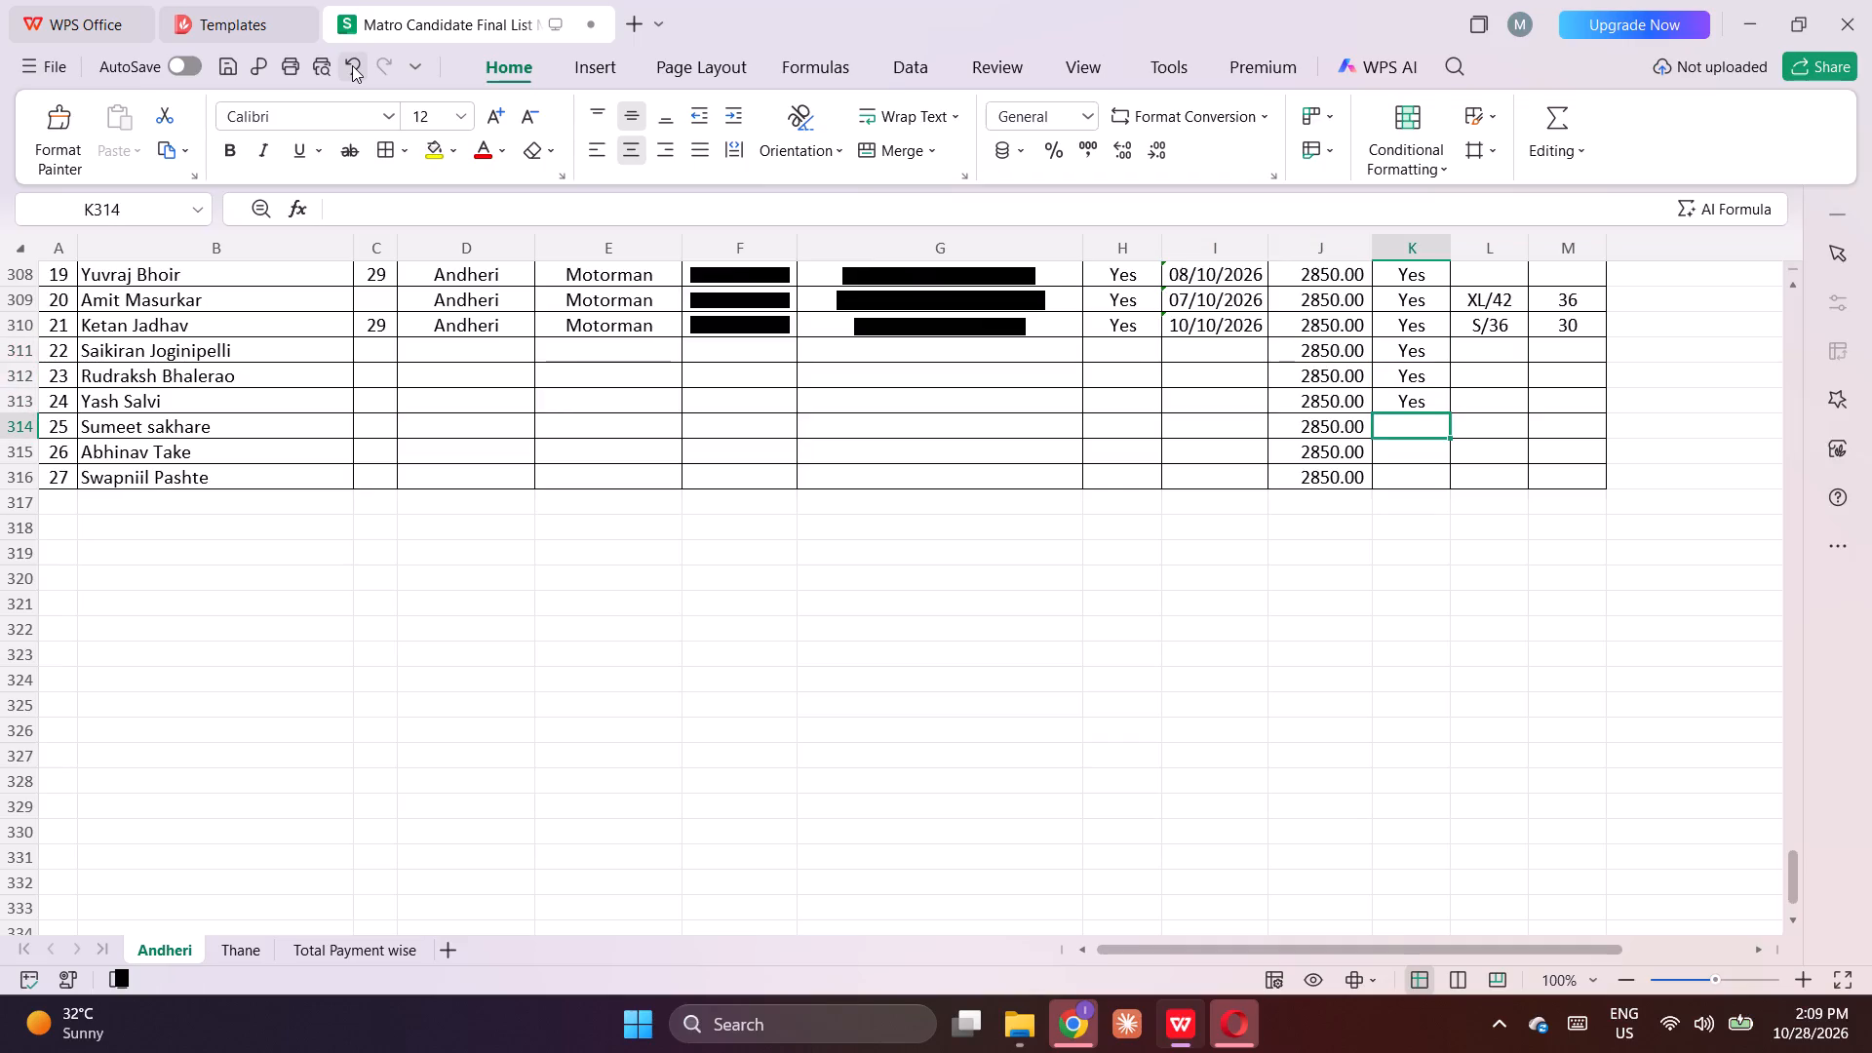
{"action": "key", "text": "ctrl+d"}
{"action": "key", "text": "Down"}
{"action": "key", "text": "ctrl+d"}
{"action": "key", "text": "Down"}
{"action": "key", "text": "ctrl+d"}
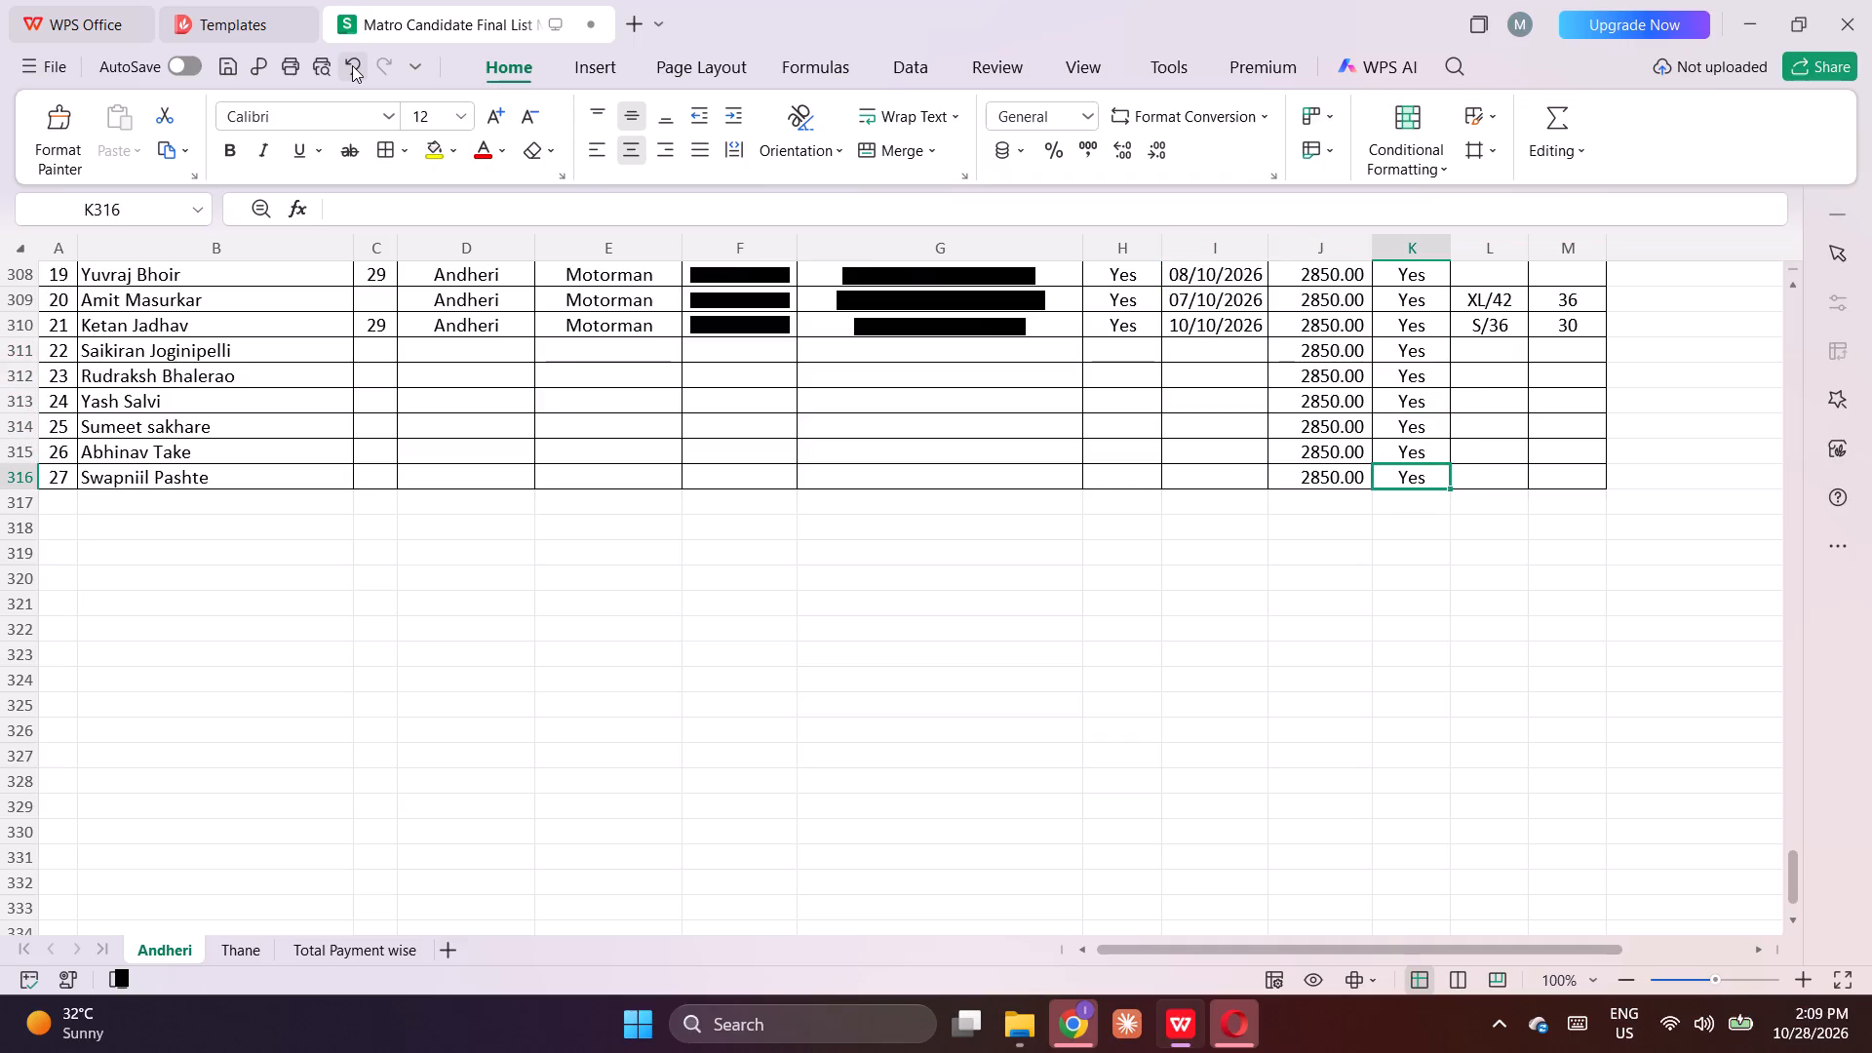
Fill the Resume value Yes down from the row above for Andheri Motorman serial numbers 22 to 27.
{"action": "key", "text": "Left"}
{"action": "key", "text": "Left"}
{"action": "key", "text": "Up"}
{"action": "key", "text": "Up"}
{"action": "key", "text": "Up"}
{"action": "key", "text": "Up"}
{"action": "key", "text": "Up"}
{"action": "key", "text": "Left"}
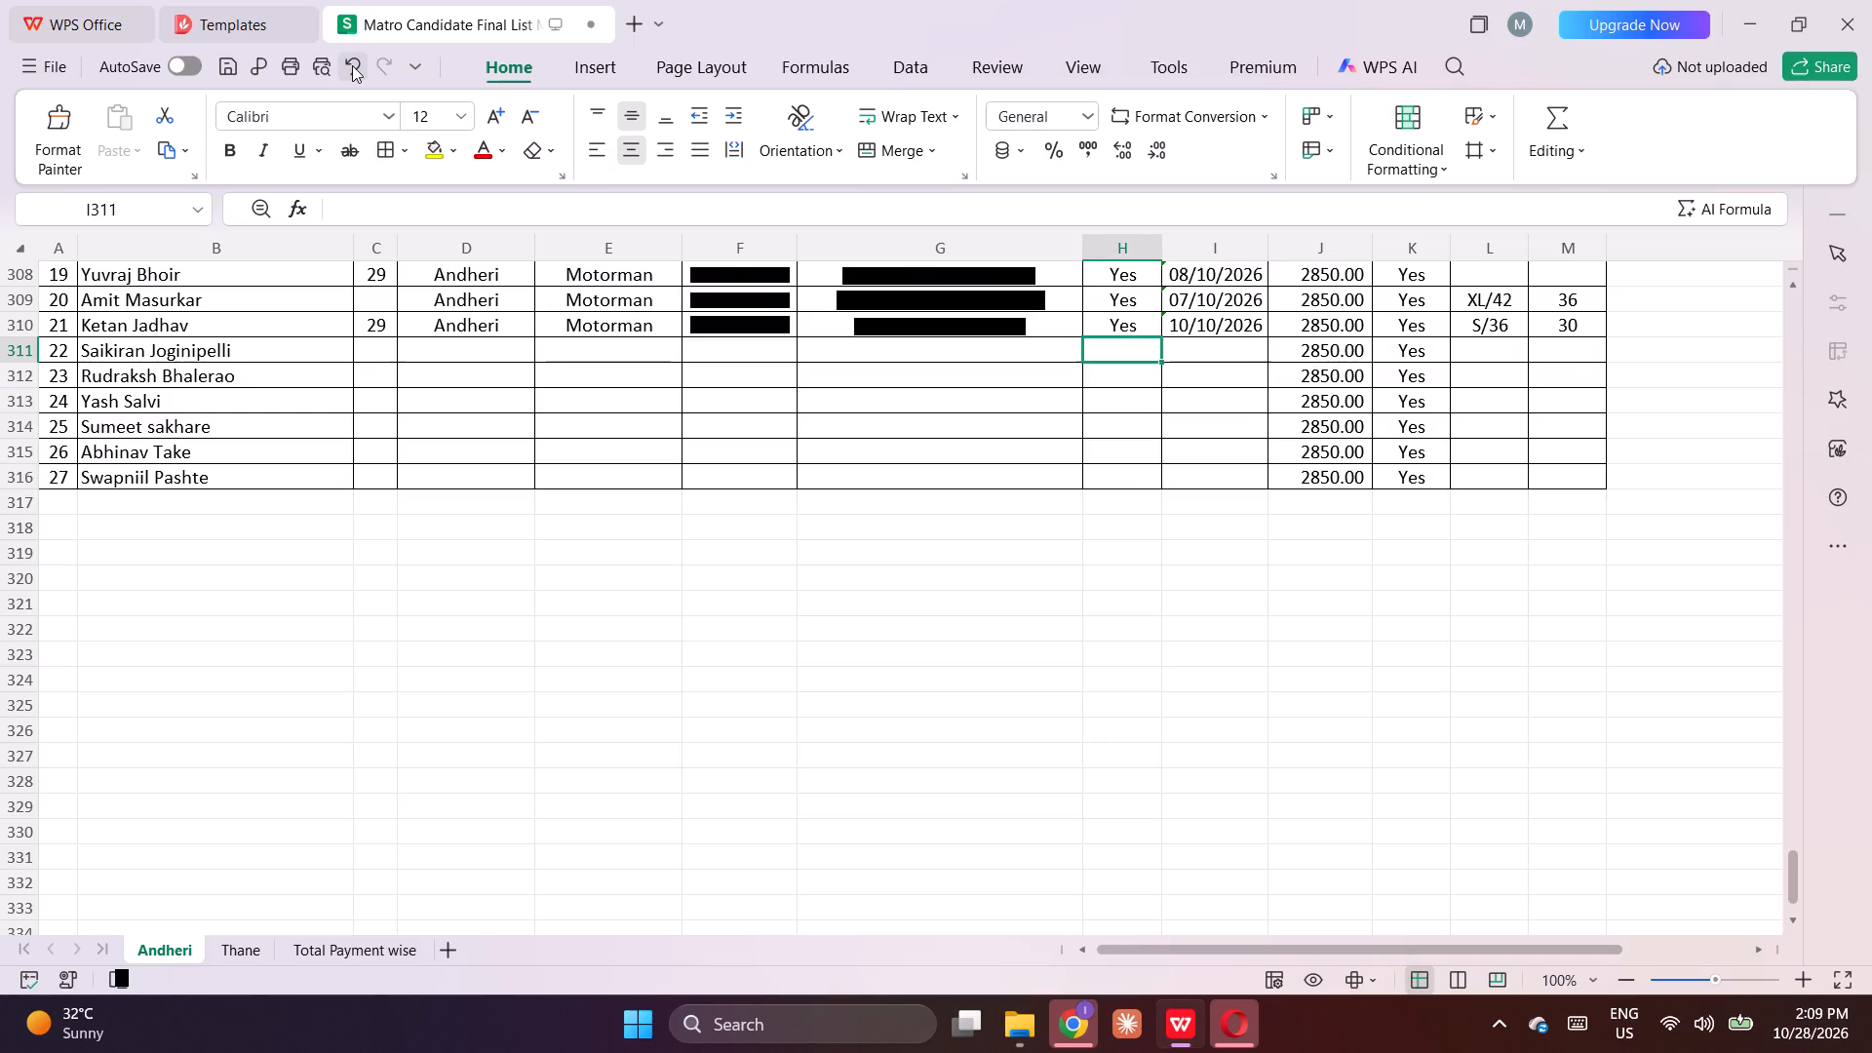
{"action": "key", "text": "ctrl+d"}
{"action": "key", "text": "Down"}
{"action": "key", "text": "ctrl+d"}
{"action": "key", "text": "Down"}
{"action": "key", "text": "ctrl+d"}
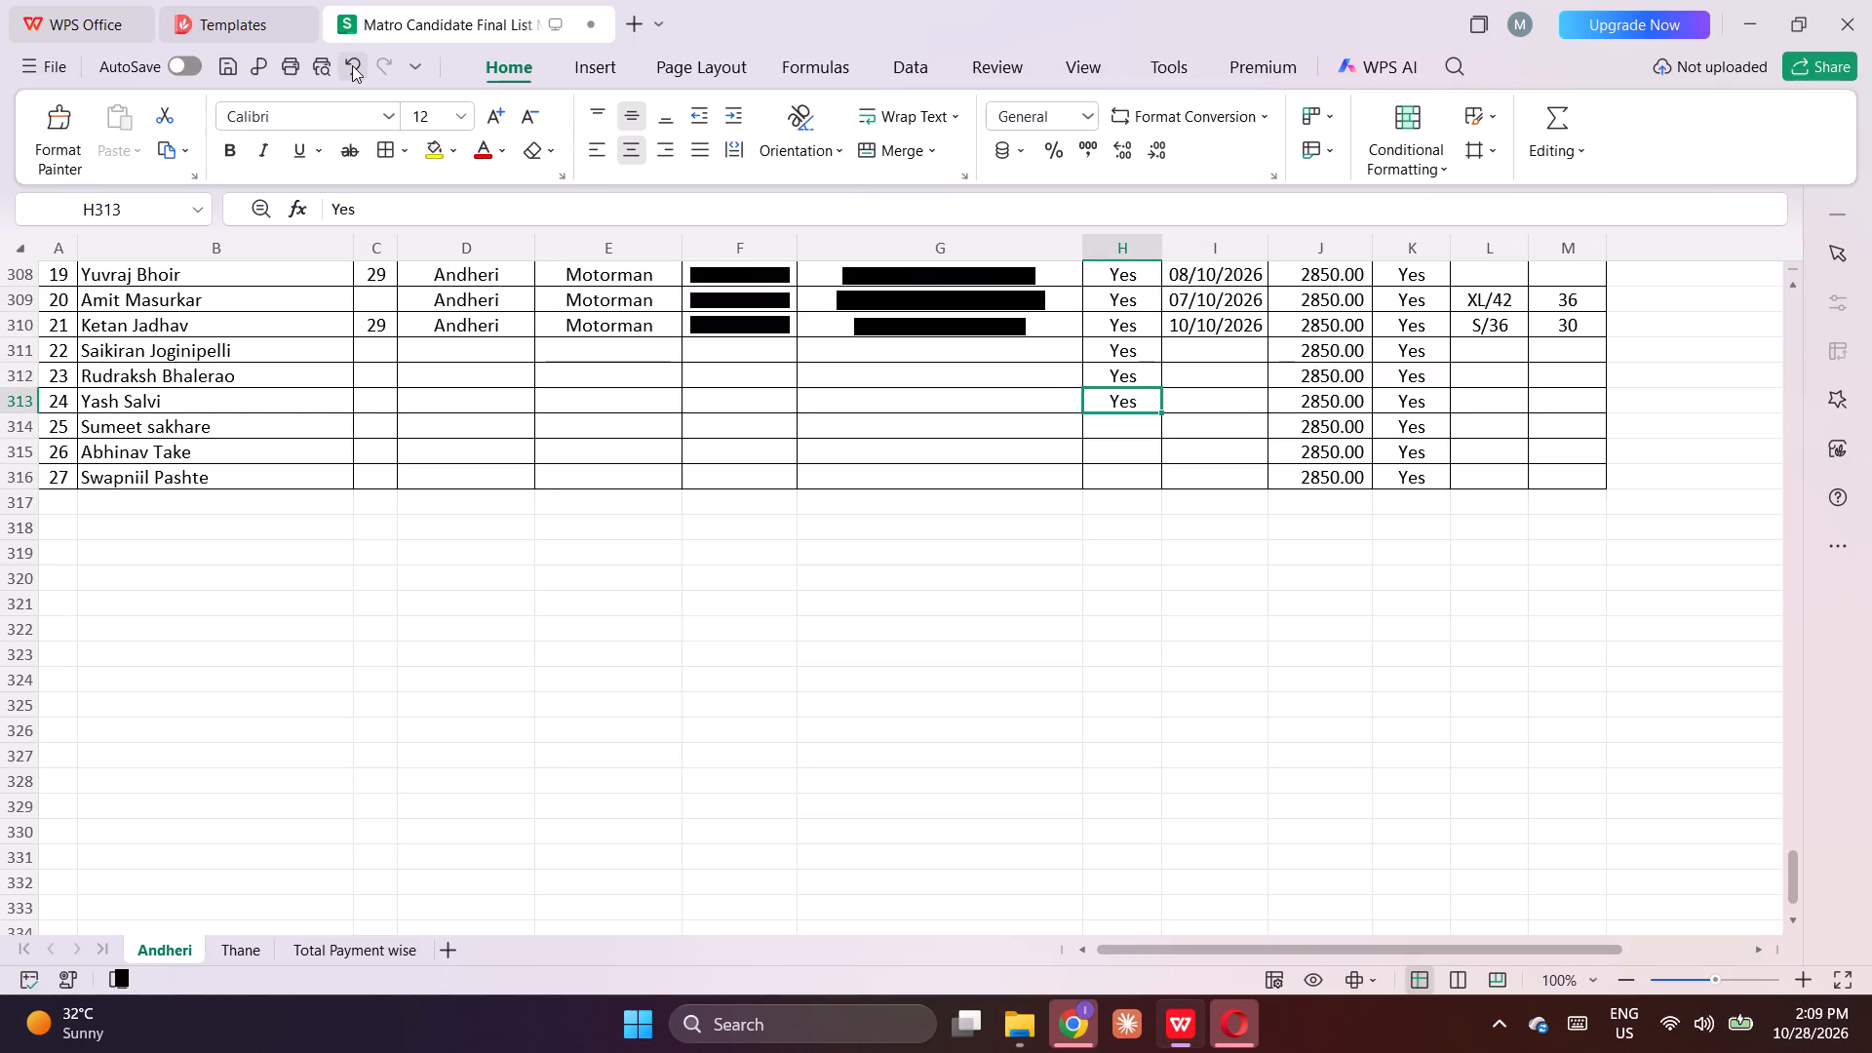
{"action": "key", "text": "Down"}
{"action": "key", "text": "ctrl+d"}
{"action": "key", "text": "Down"}
{"action": "key", "text": "ctrl+d"}
{"action": "key", "text": "Down"}
{"action": "key", "text": "ctrl+d"}
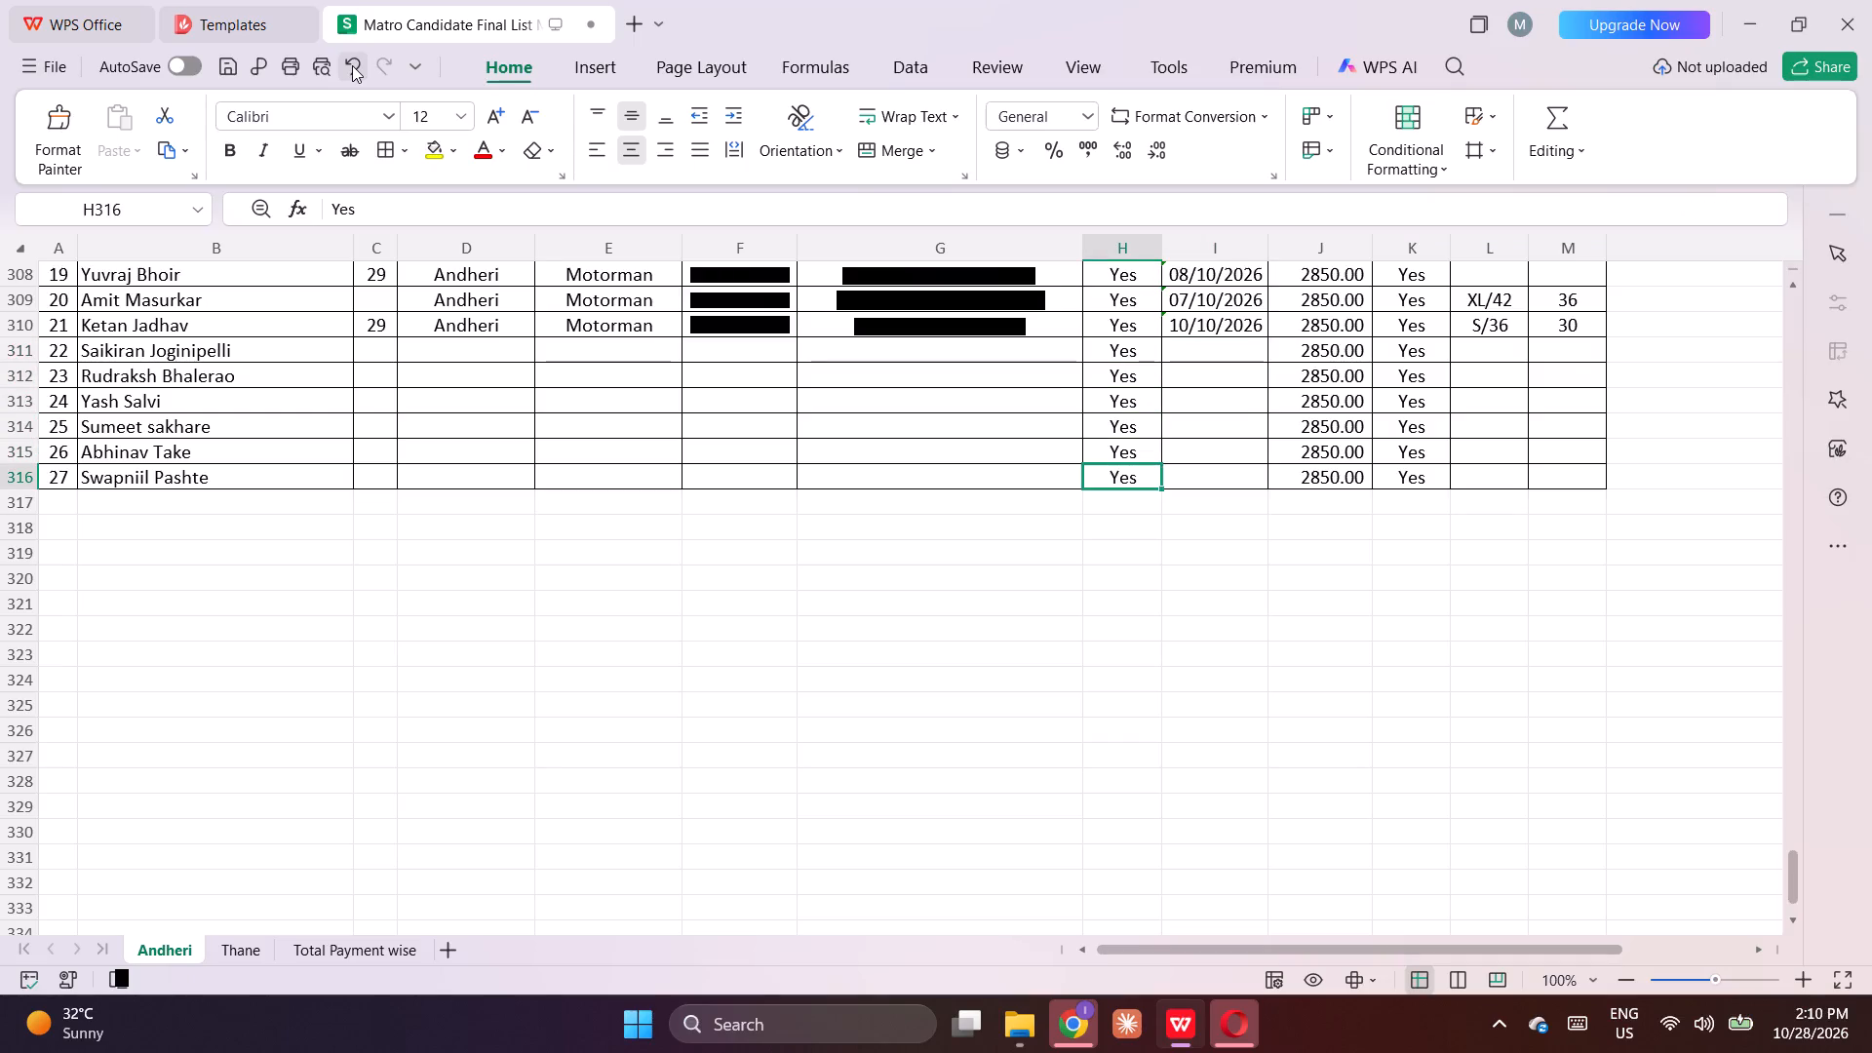
Copy the full table rows of Motorman serial numbers 25 to 27 and paste them directly below, starting at row 317.
{"action": "key", "text": "Down"}
{"action": "key", "text": "Down"}
{"action": "key", "text": "Up"}
{"action": "key", "text": "Up"}
{"action": "key", "text": "Left"}
{"action": "key", "text": "Left"}
{"action": "key", "text": "Left"}
{"action": "key", "text": "Left"}
{"action": "key", "text": "Left"}
{"action": "key", "text": "Left"}
{"action": "key", "text": "Left"}
{"action": "key", "text": "Left"}
{"action": "key", "text": "Left"}
{"action": "key", "text": "Left"}
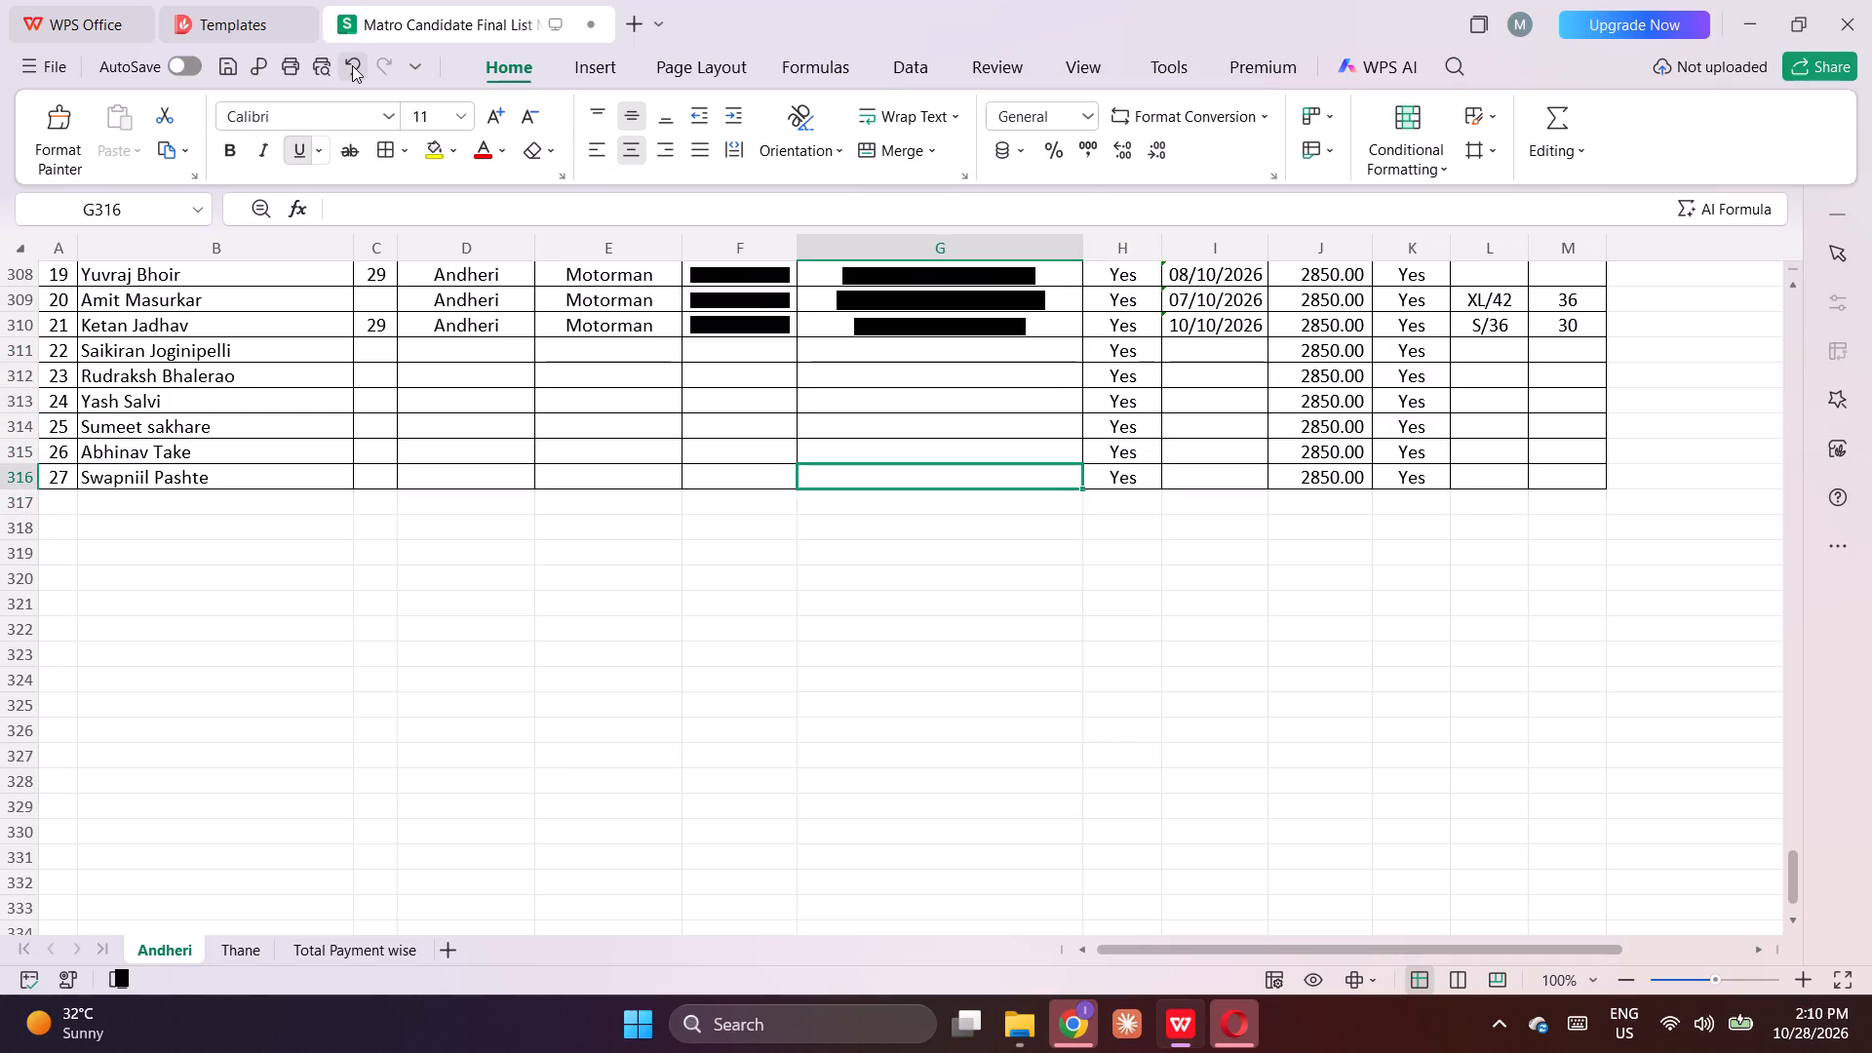
{"action": "key", "text": "Up"}
{"action": "key", "text": "shift+Down"}
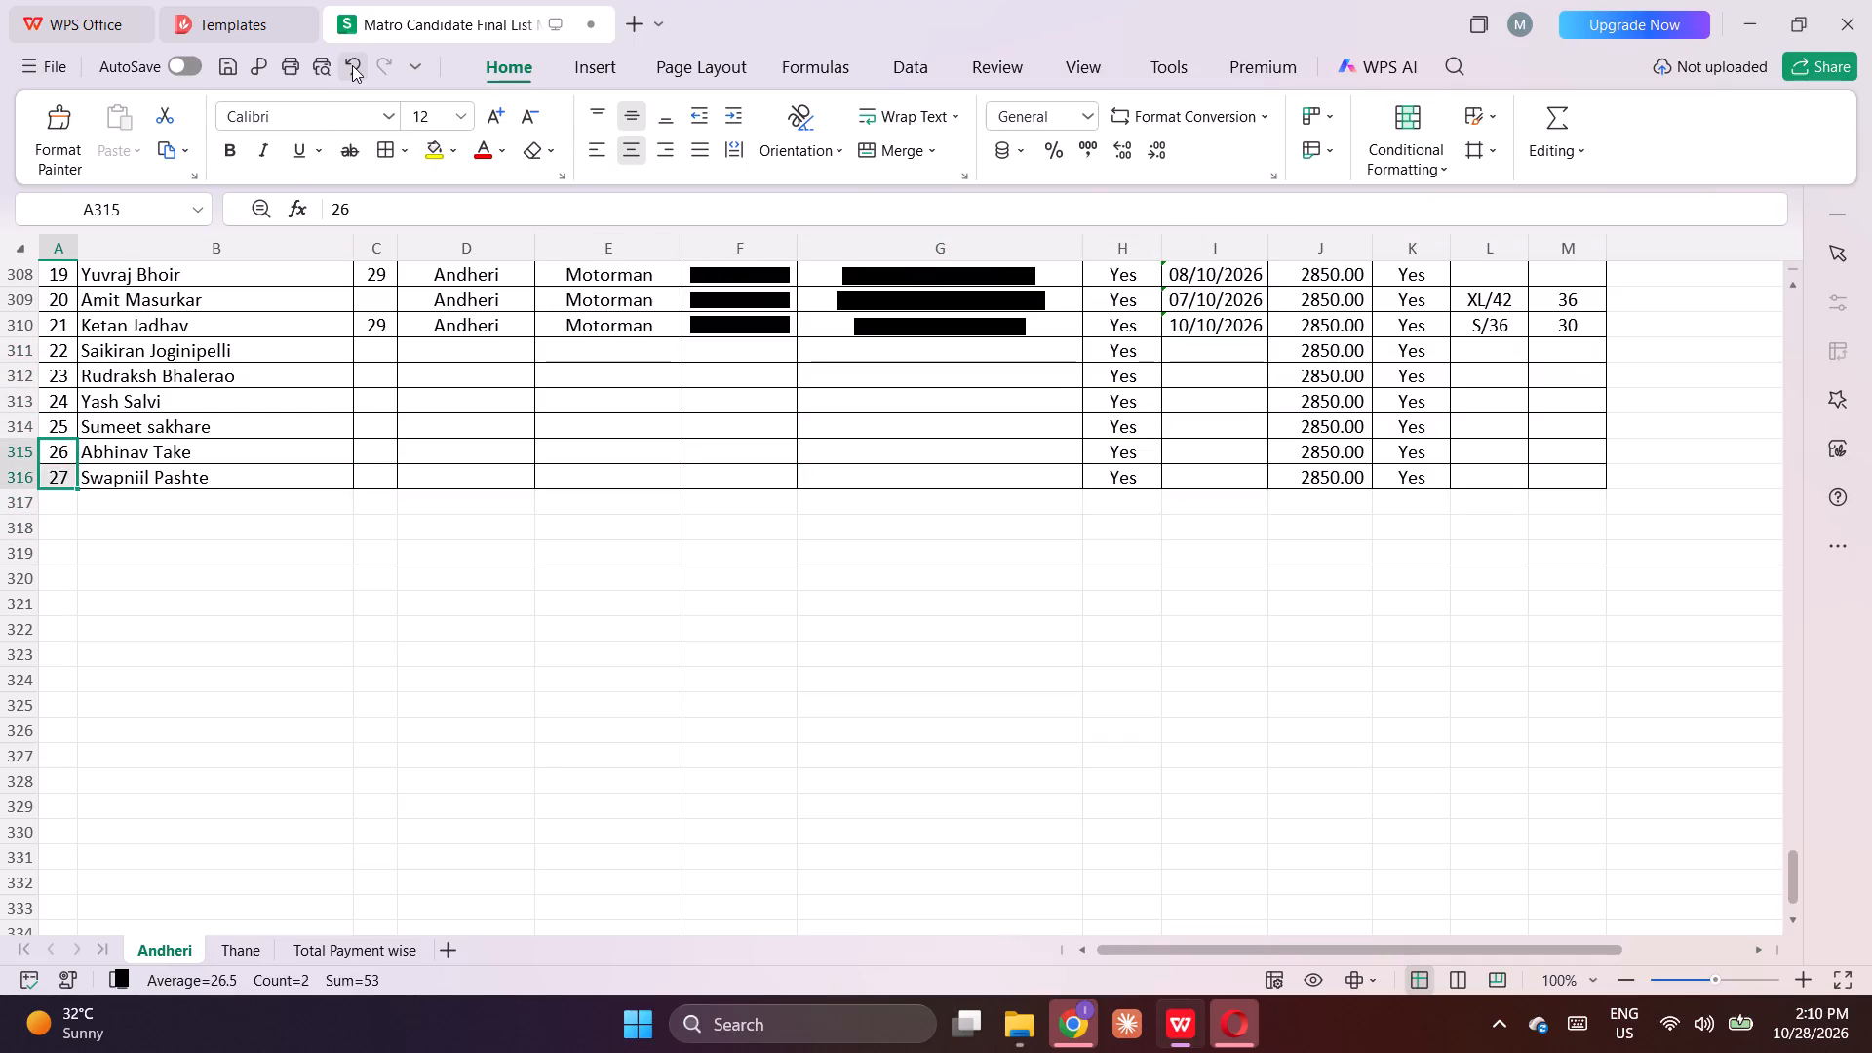
{"action": "key", "text": "shift+Right"}
{"action": "key", "text": "shift+Right"}
{"action": "key", "text": "shift+Right"}
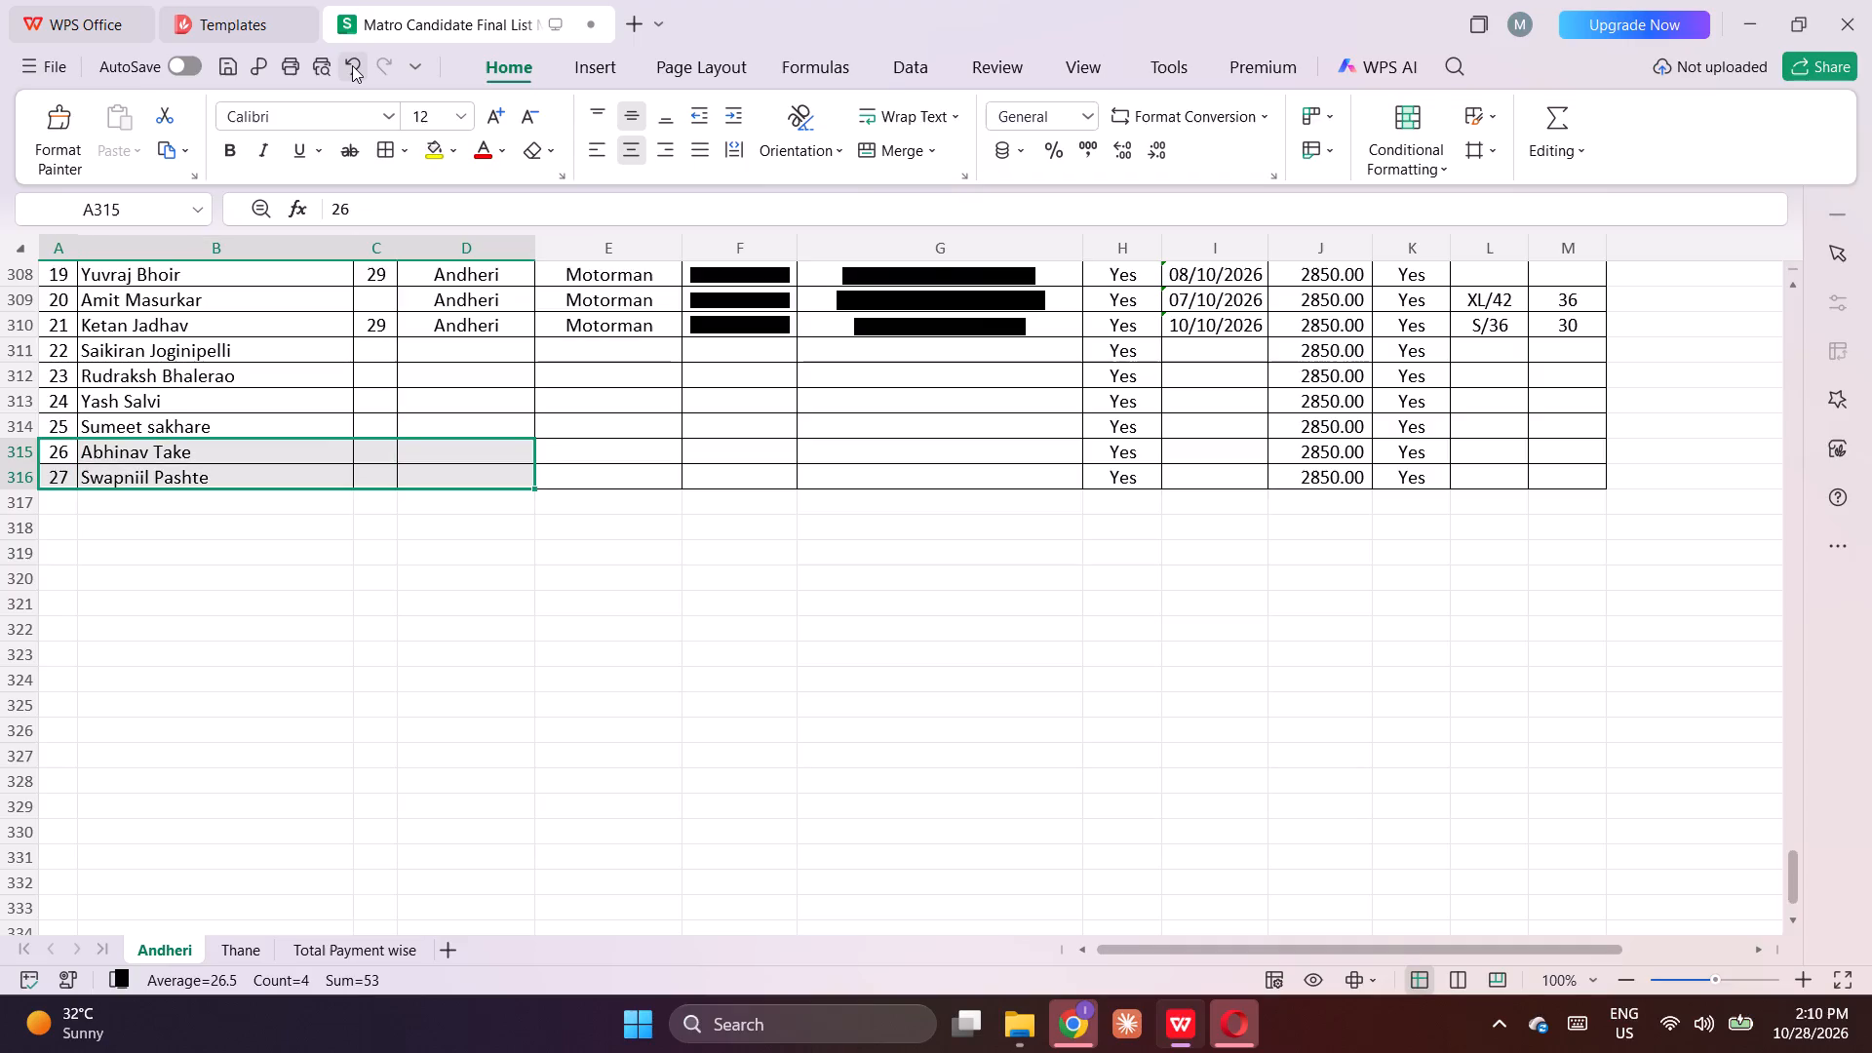
{"action": "key", "text": "Up"}
{"action": "key", "text": "shift+Down"}
{"action": "key", "text": "shift+Down"}
{"action": "key", "text": "shift+Right"}
{"action": "key", "text": "shift+Right"}
{"action": "key", "text": "shift+Right"}
{"action": "key", "text": "shift+Right"}
{"action": "key", "text": "shift+Right"}
{"action": "key", "text": "shift+Right"}
{"action": "key", "text": "shift+Right"}
{"action": "key", "text": "shift+Right"}
{"action": "key", "text": "shift+Right"}
{"action": "key", "text": "shift+Right"}
{"action": "key", "text": "shift+Right"}
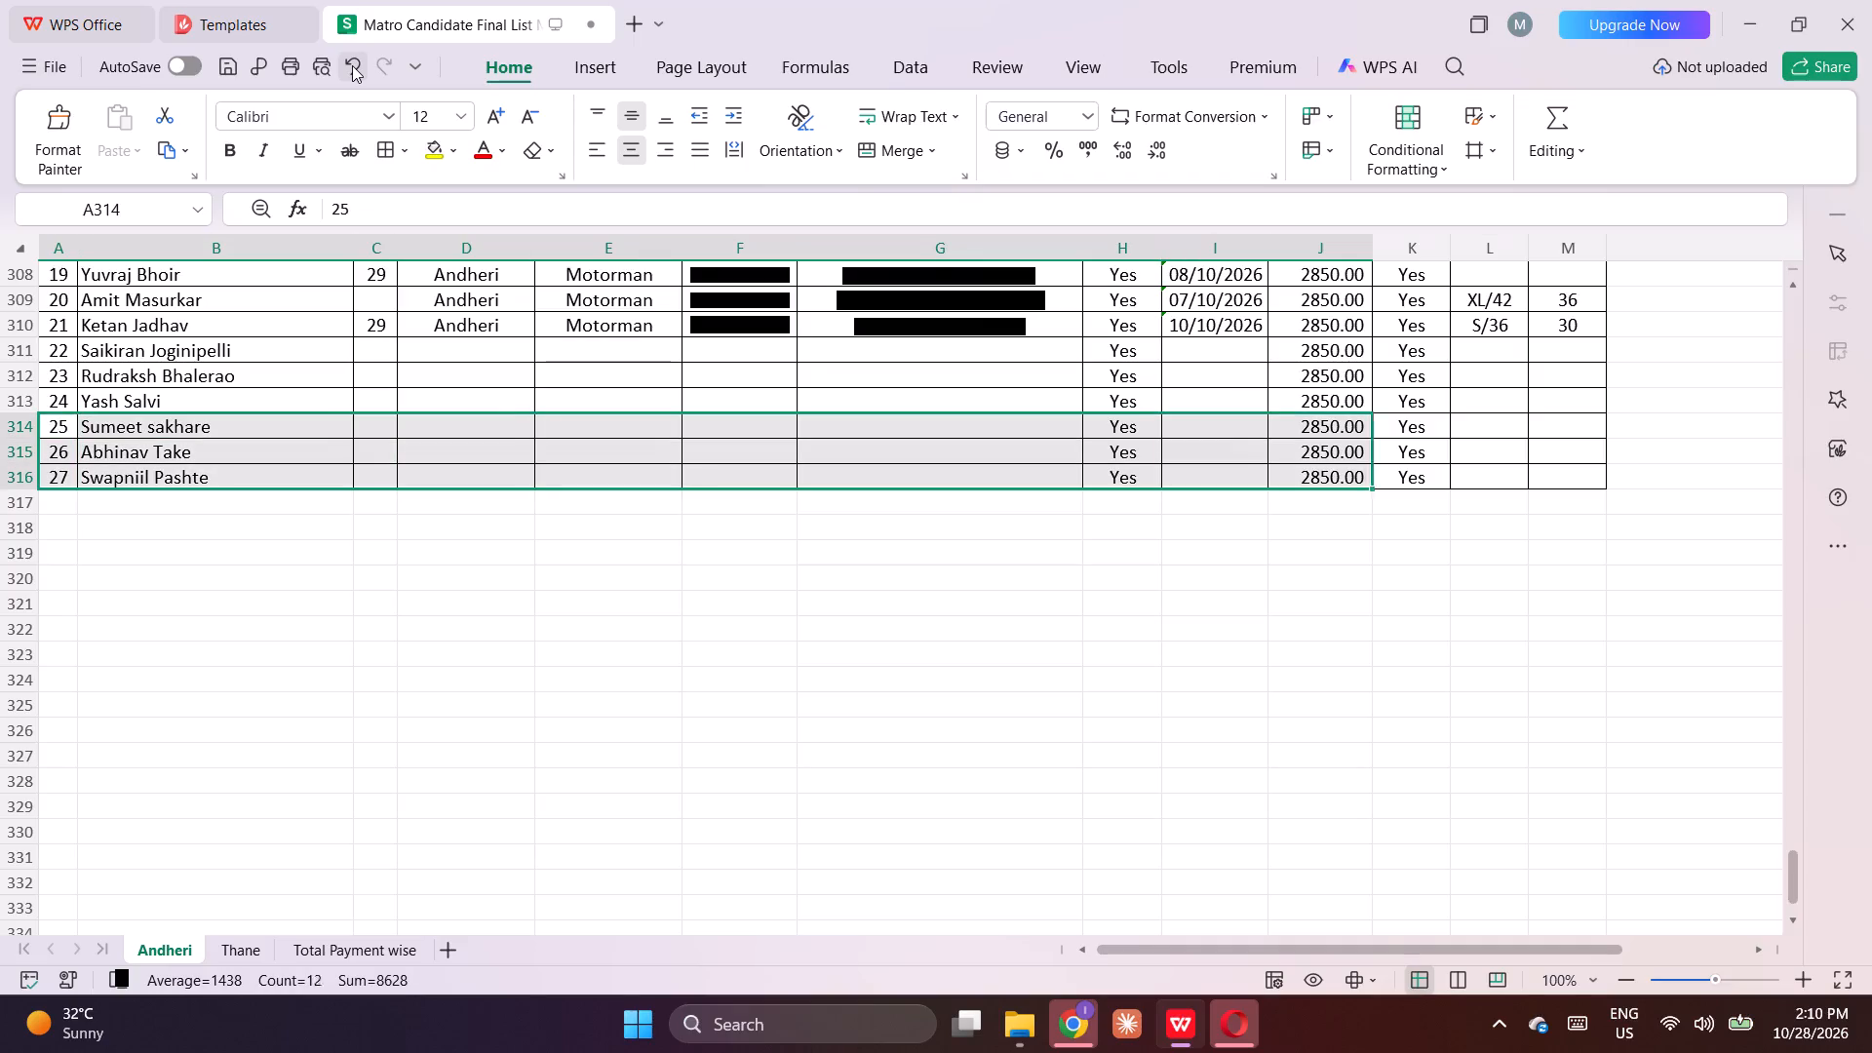
{"action": "key", "text": "shift+Right"}
{"action": "key", "text": "ctrl+c"}
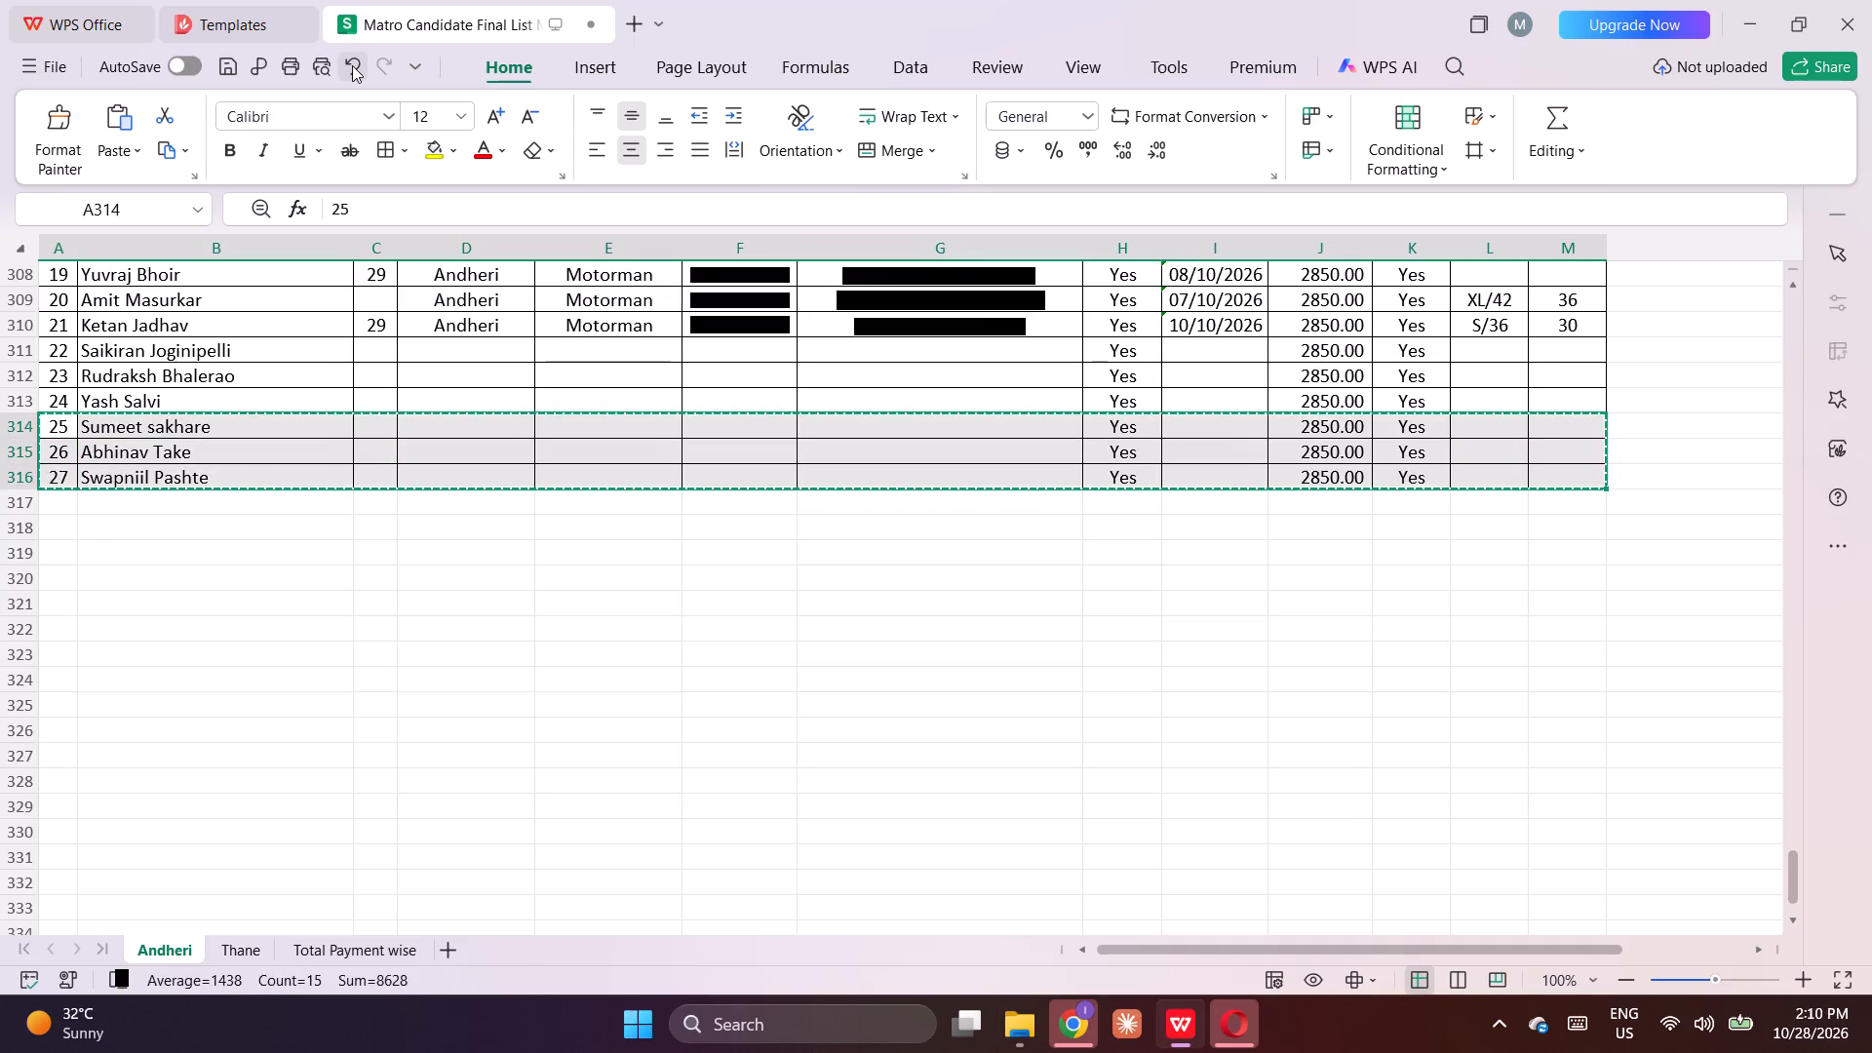
{"action": "key", "text": "Down"}
{"action": "key", "text": "Down"}
{"action": "key", "text": "Down"}
{"action": "key", "text": "ctrl+v"}
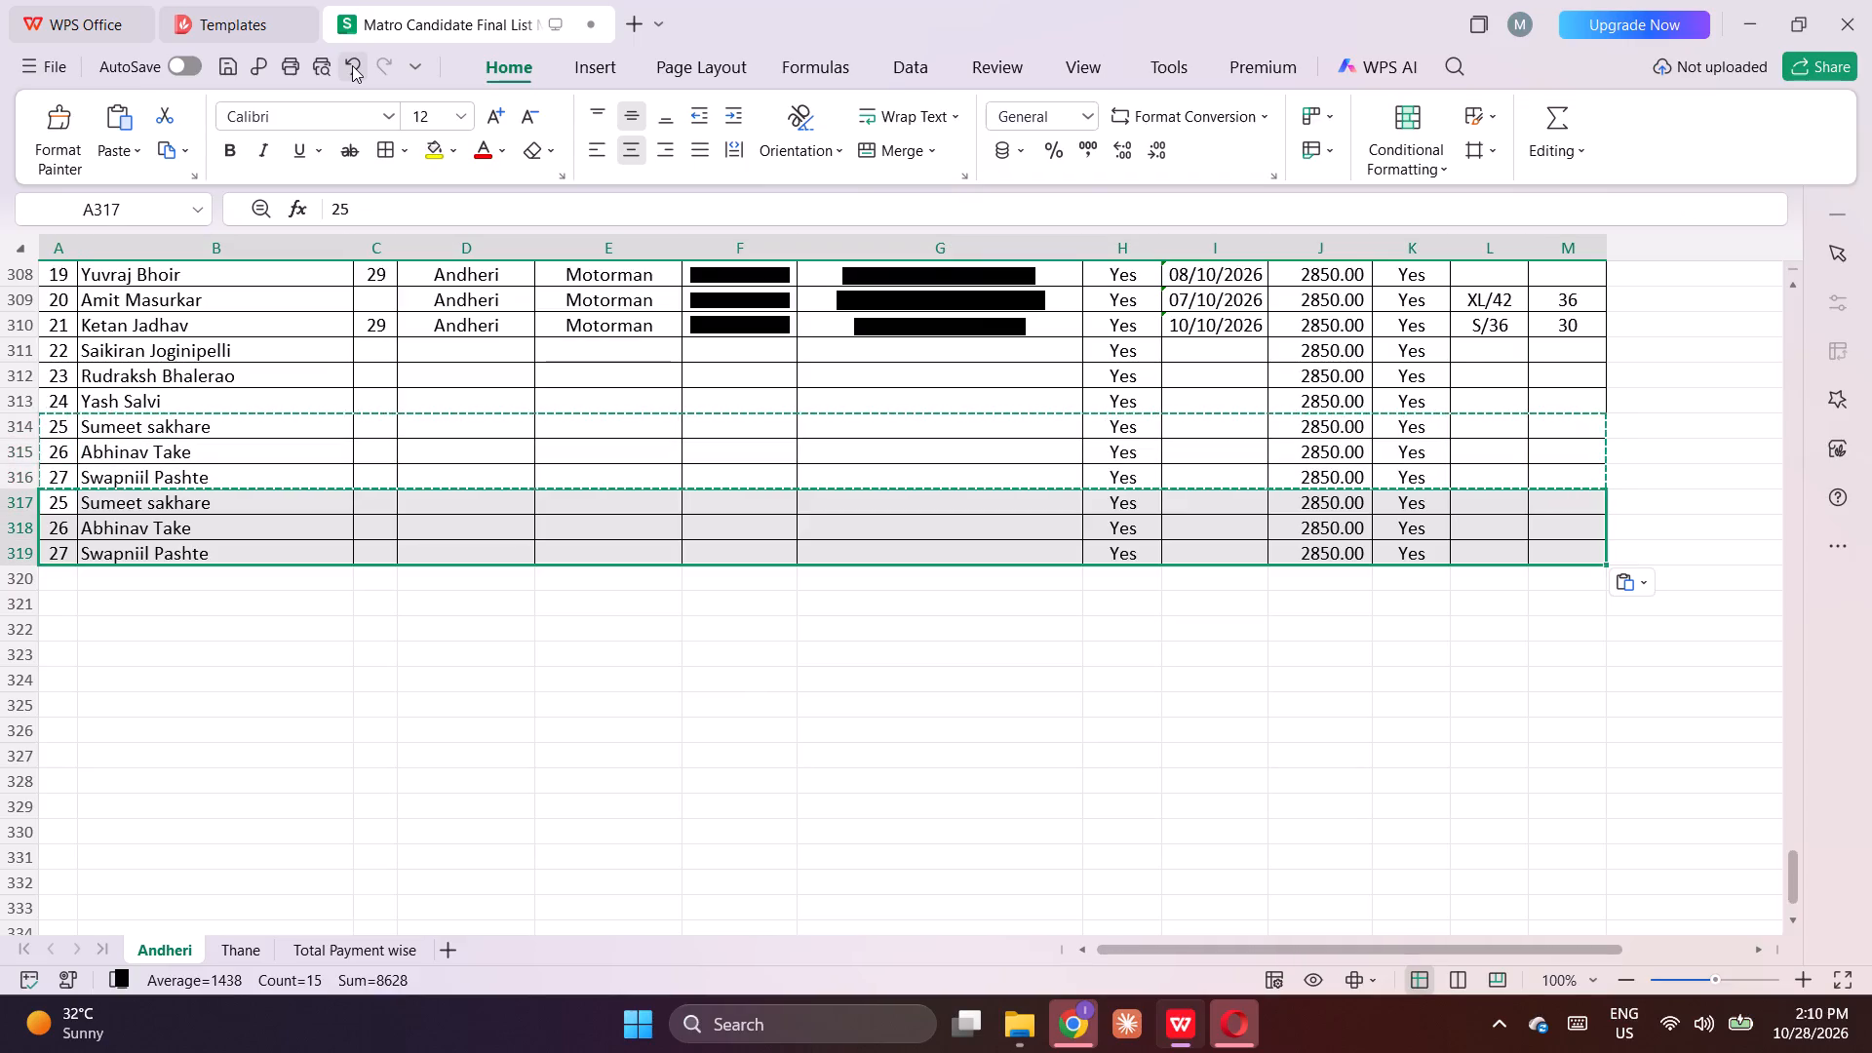
Clear the contents of the three pasted rows 317 to 319 from the serial number through Vaccine Details, leaving blank bordered rows.
{"action": "key", "text": "Up"}
{"action": "key", "text": "Down"}
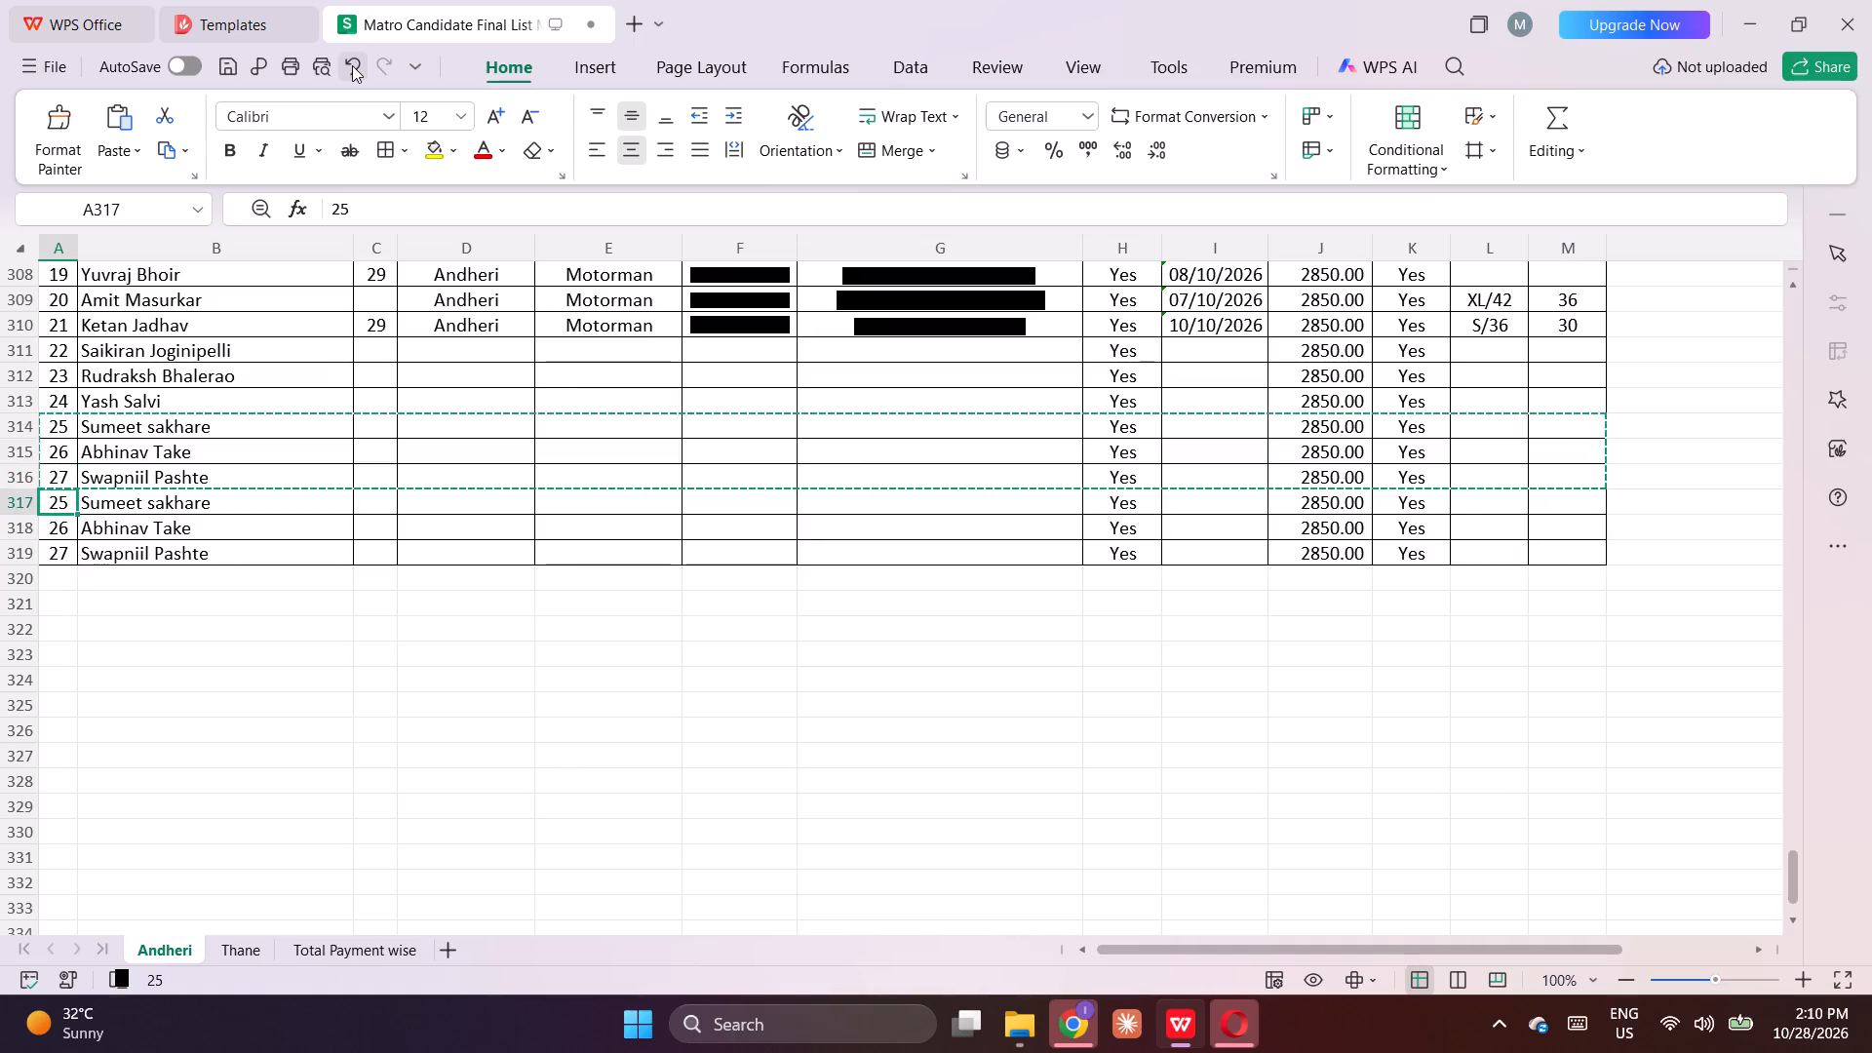
{"action": "key", "text": "shift+Down"}
{"action": "key", "text": "shift+Down"}
{"action": "key", "text": "shift+Right"}
{"action": "key", "text": "shift+Right"}
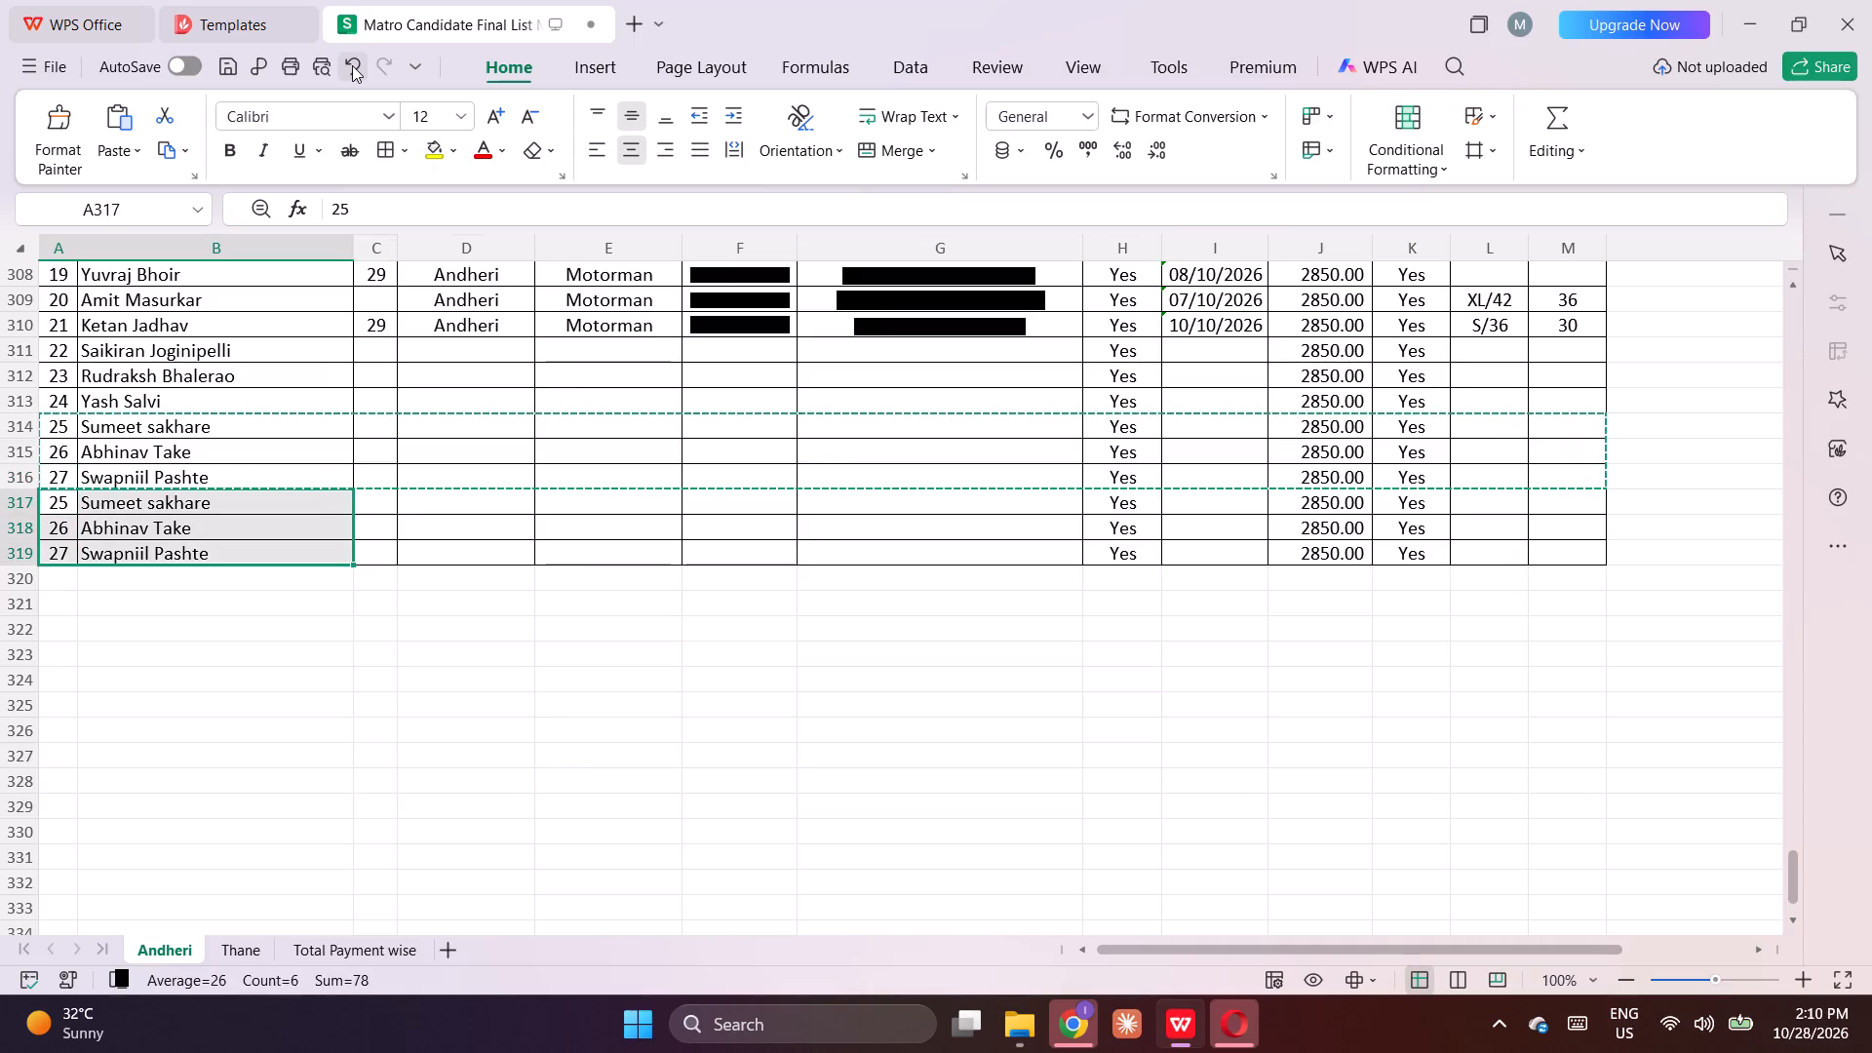
{"action": "key", "text": "shift+Right"}
{"action": "key", "text": "shift+Right"}
{"action": "key", "text": "shift+Right"}
{"action": "key", "text": "shift+Right"}
{"action": "key", "text": "shift+Right"}
{"action": "key", "text": "shift+Right"}
{"action": "key", "text": "shift+Right"}
{"action": "key", "text": "shift+Right"}
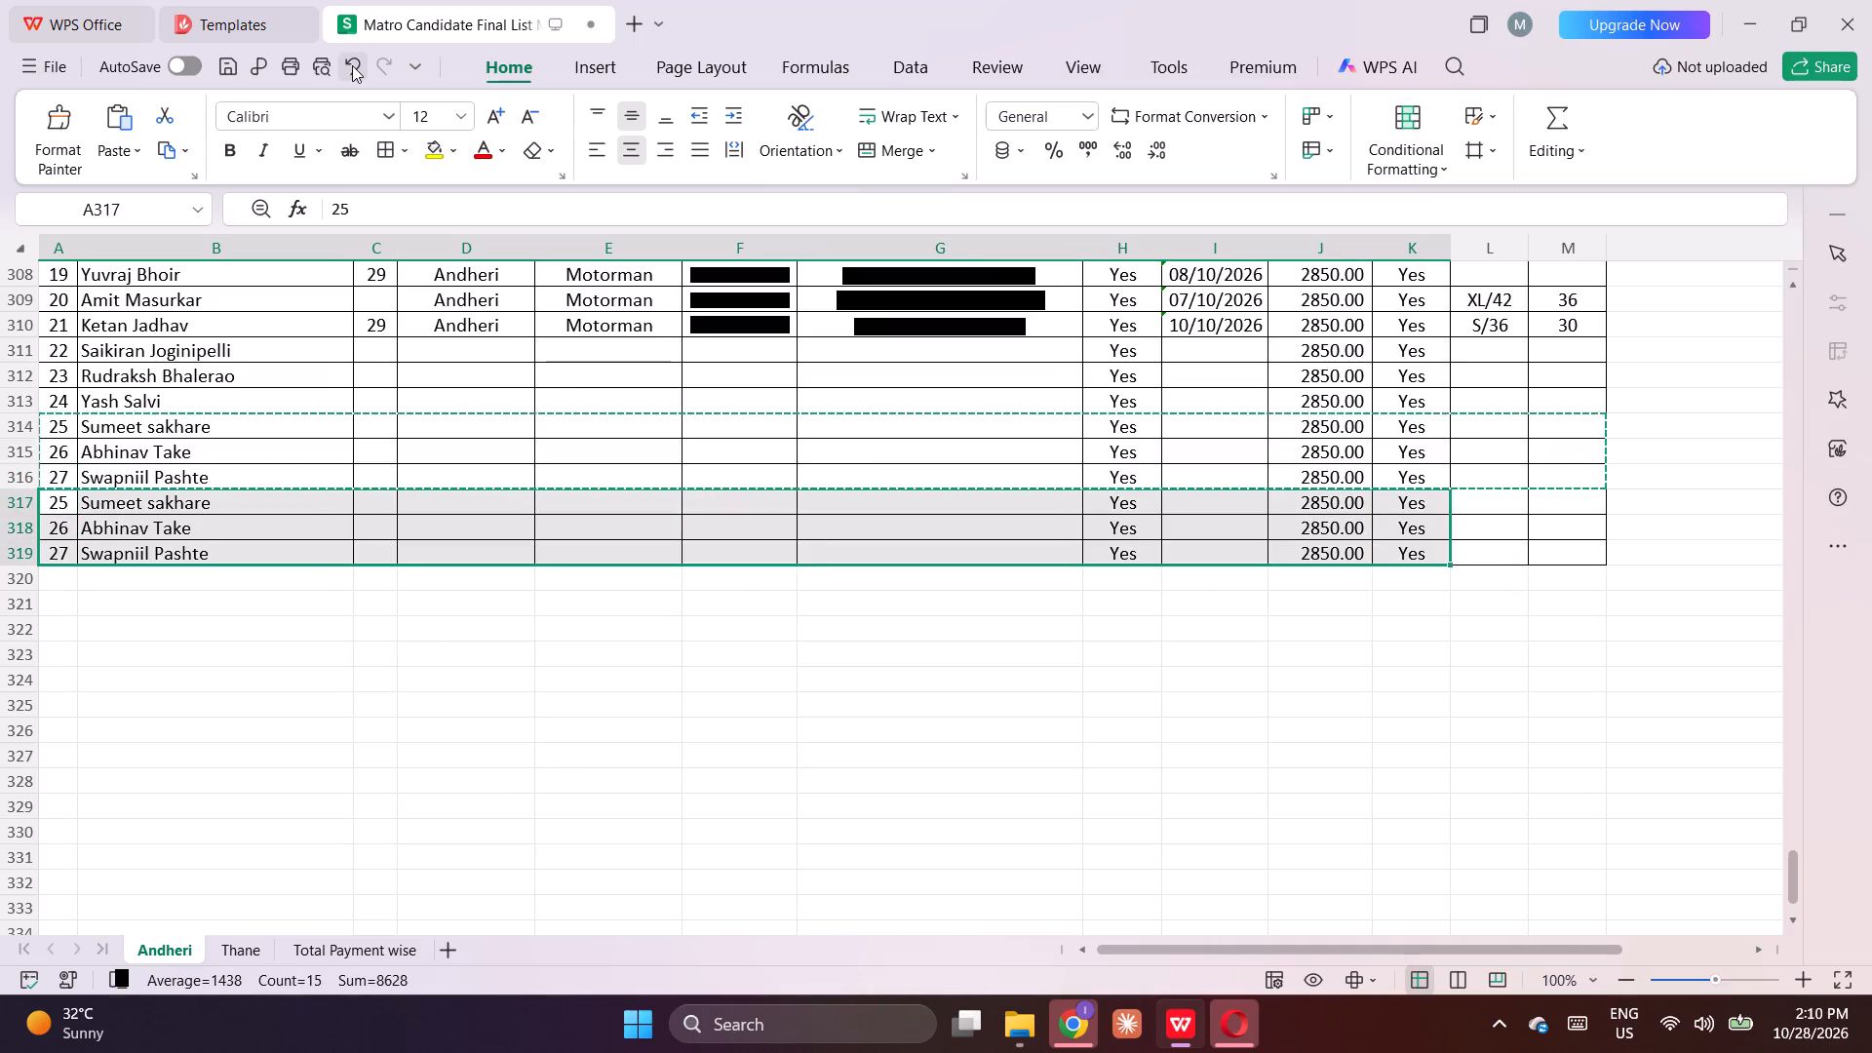
{"action": "key", "text": "Delete"}
{"action": "key", "text": "Left"}
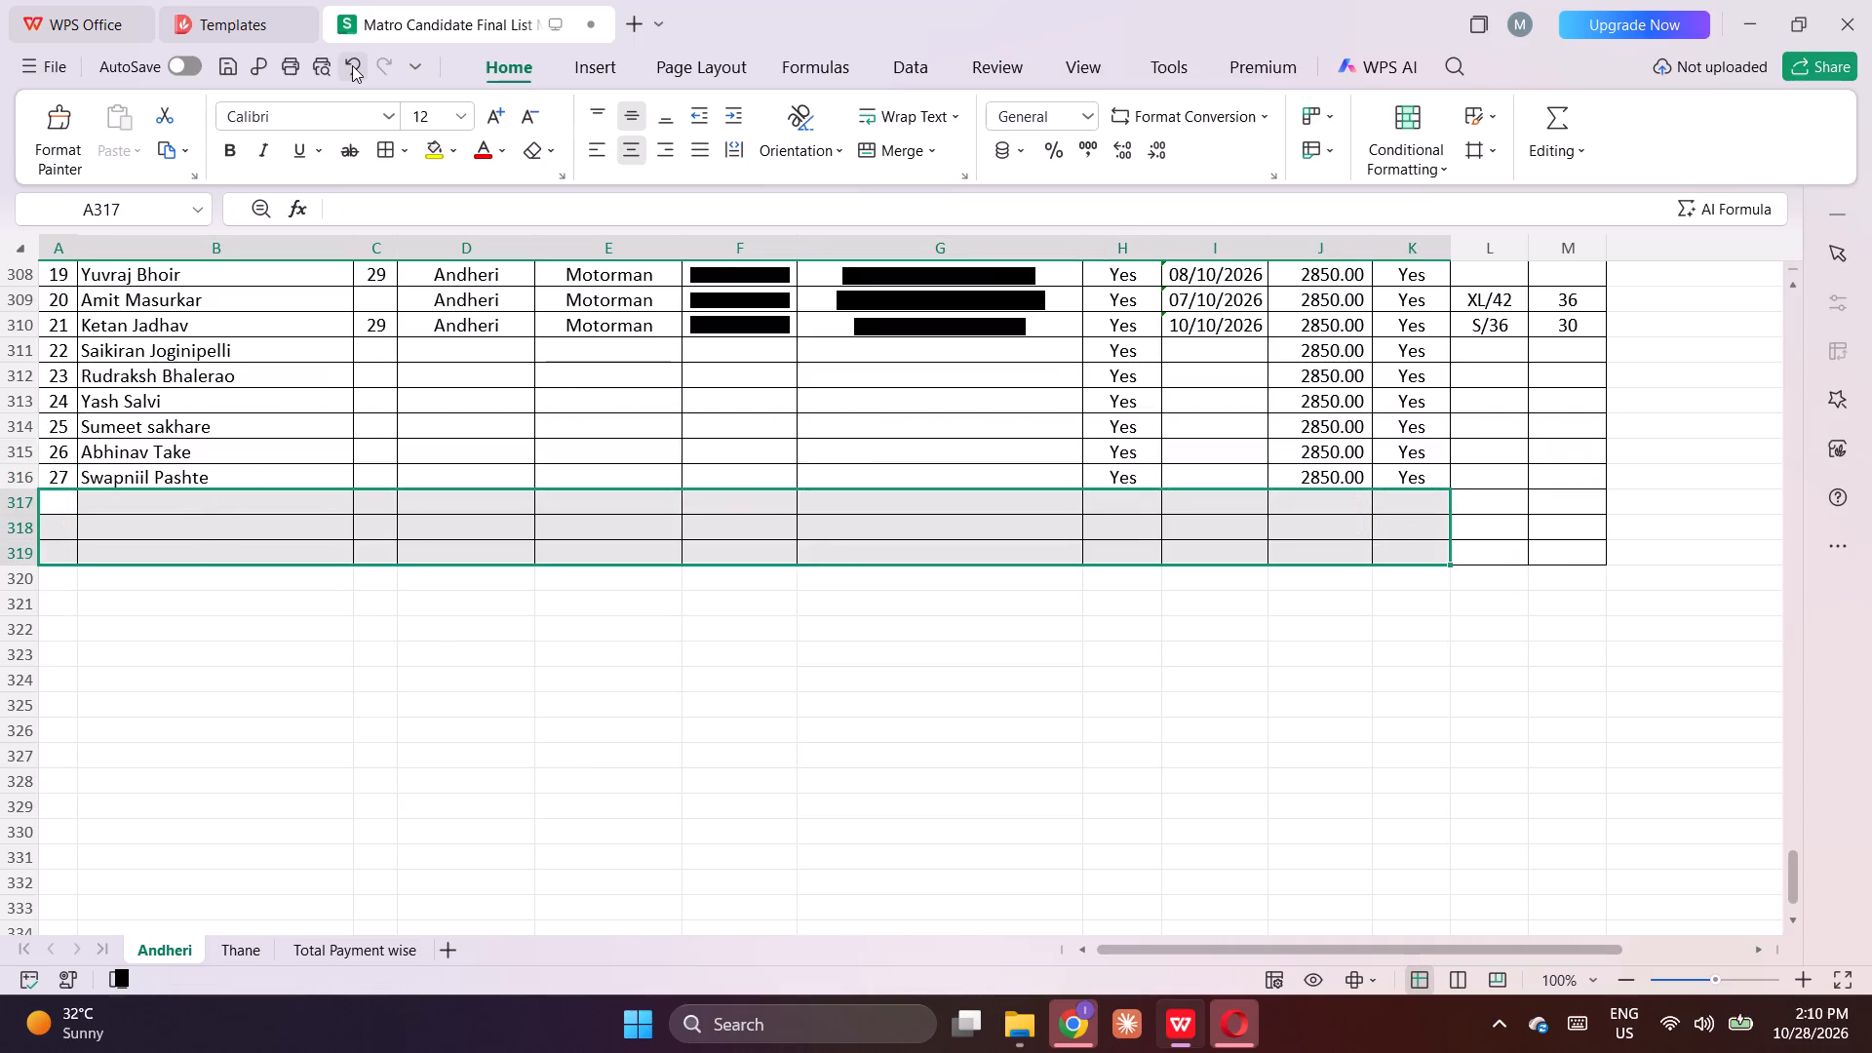
Save the workbook.
{"action": "key", "text": "ctrl+s"}
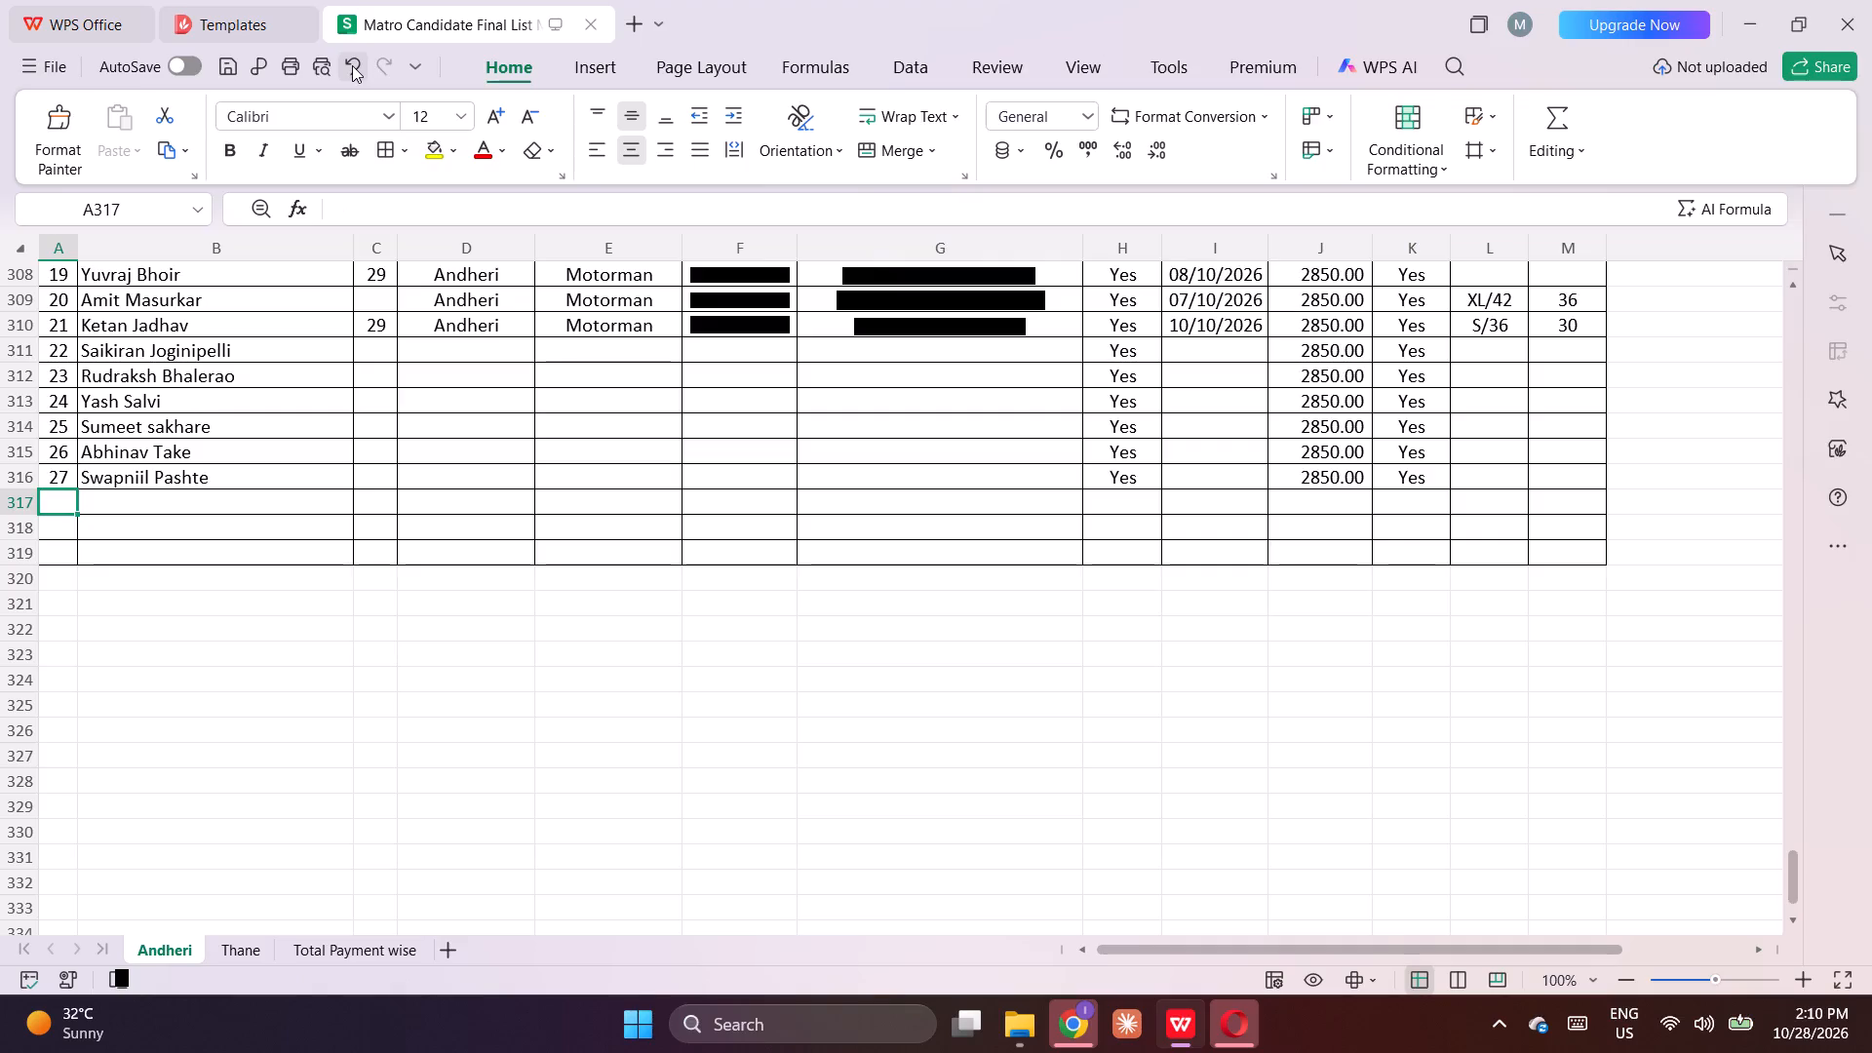
Look through the Andheri Motorman list, checking the candidates' entries between the header row and the newly added rows.
{"action": "key", "text": "Up"}
{"action": "key", "text": "Up"}
{"action": "key", "text": "Up"}
{"action": "key", "text": "Up"}
{"action": "key", "text": "Up"}
{"action": "key", "text": "Up"}
{"action": "key", "text": "Up"}
{"action": "key", "text": "Up"}
{"action": "key", "text": "Up"}
{"action": "key", "text": "Up"}
{"action": "key", "text": "Up"}
{"action": "key", "text": "Up"}
{"action": "key", "text": "Up"}
{"action": "key", "text": "Up"}
{"action": "key", "text": "Up"}
{"action": "key", "text": "Up"}
{"action": "key", "text": "Up"}
{"action": "key", "text": "Up"}
{"action": "key", "text": "Up"}
{"action": "key", "text": "Up"}
{"action": "key", "text": "Up"}
{"action": "key", "text": "Up"}
{"action": "key", "text": "Up"}
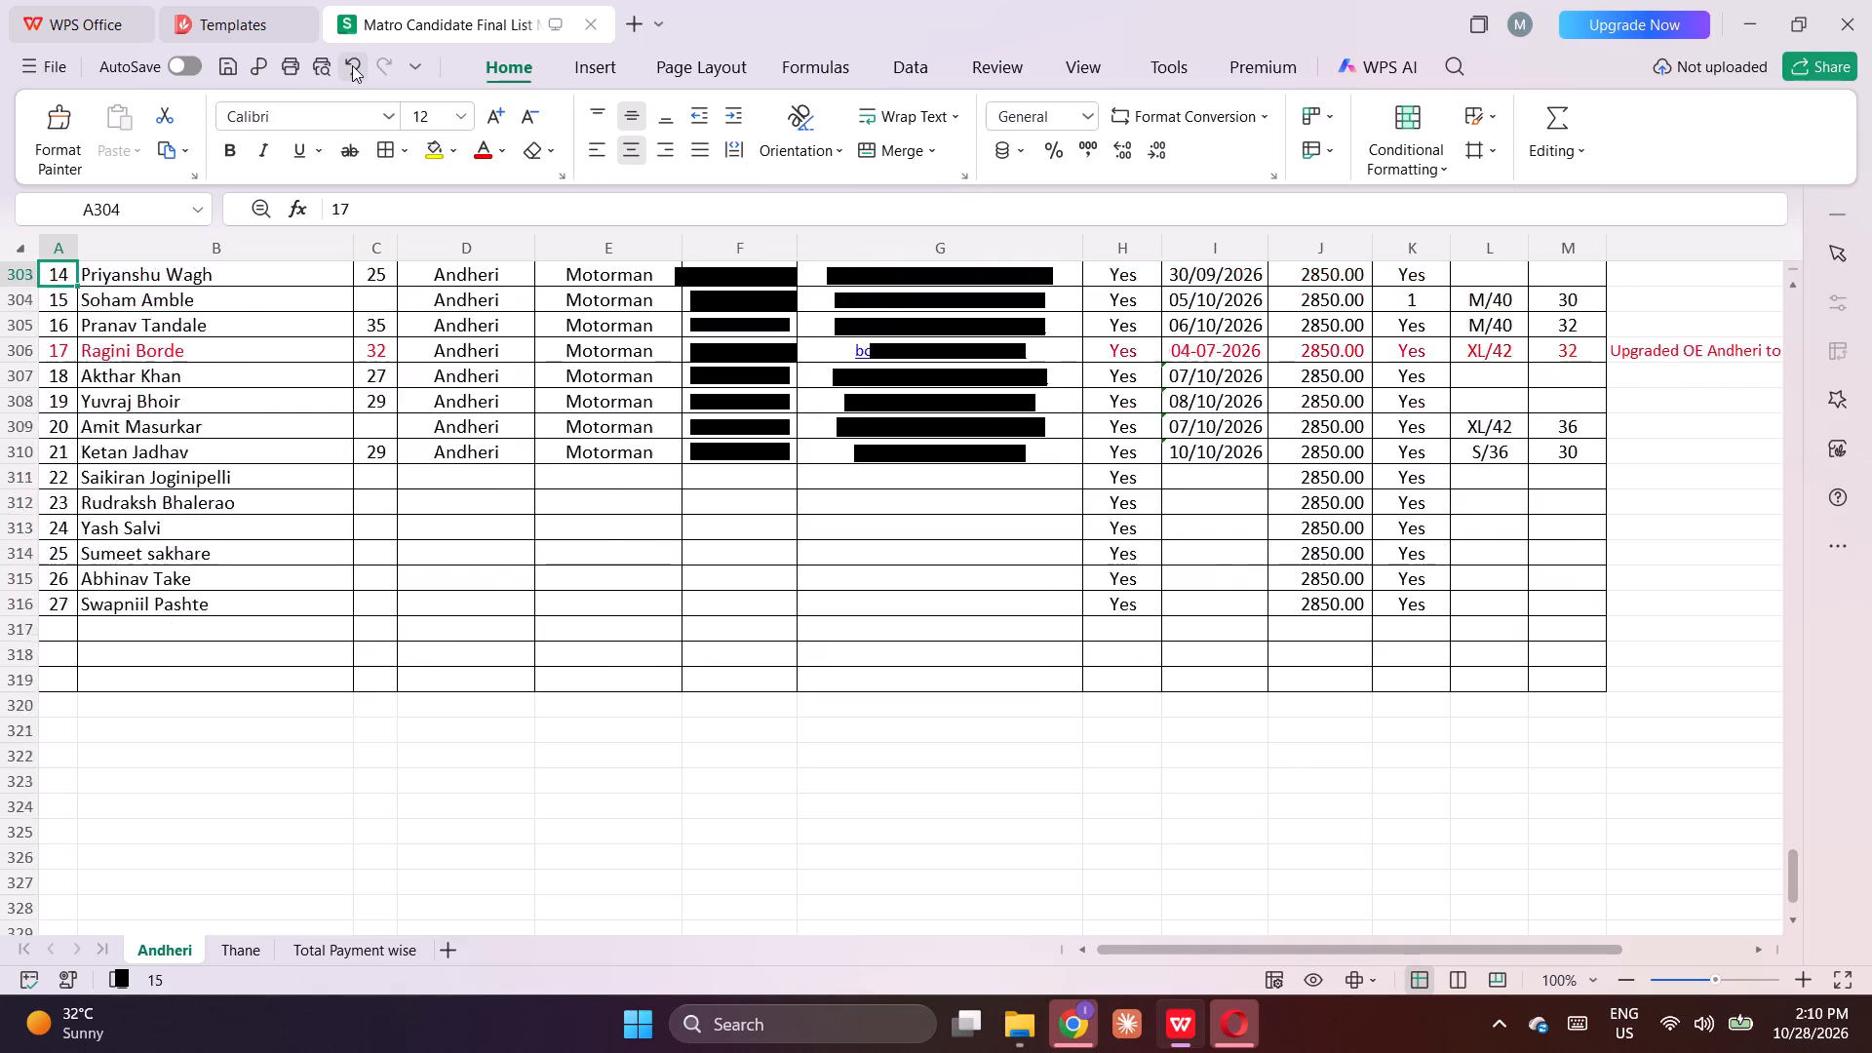
{"action": "key", "text": "Down"}
{"action": "key", "text": "Down"}
{"action": "key", "text": "Down"}
{"action": "key", "text": "Down"}
{"action": "key", "text": "Down"}
{"action": "key", "text": "Down"}
{"action": "key", "text": "Down"}
{"action": "key", "text": "Down"}
{"action": "key", "text": "Down"}
{"action": "key", "text": "Down"}
{"action": "key", "text": "Down"}
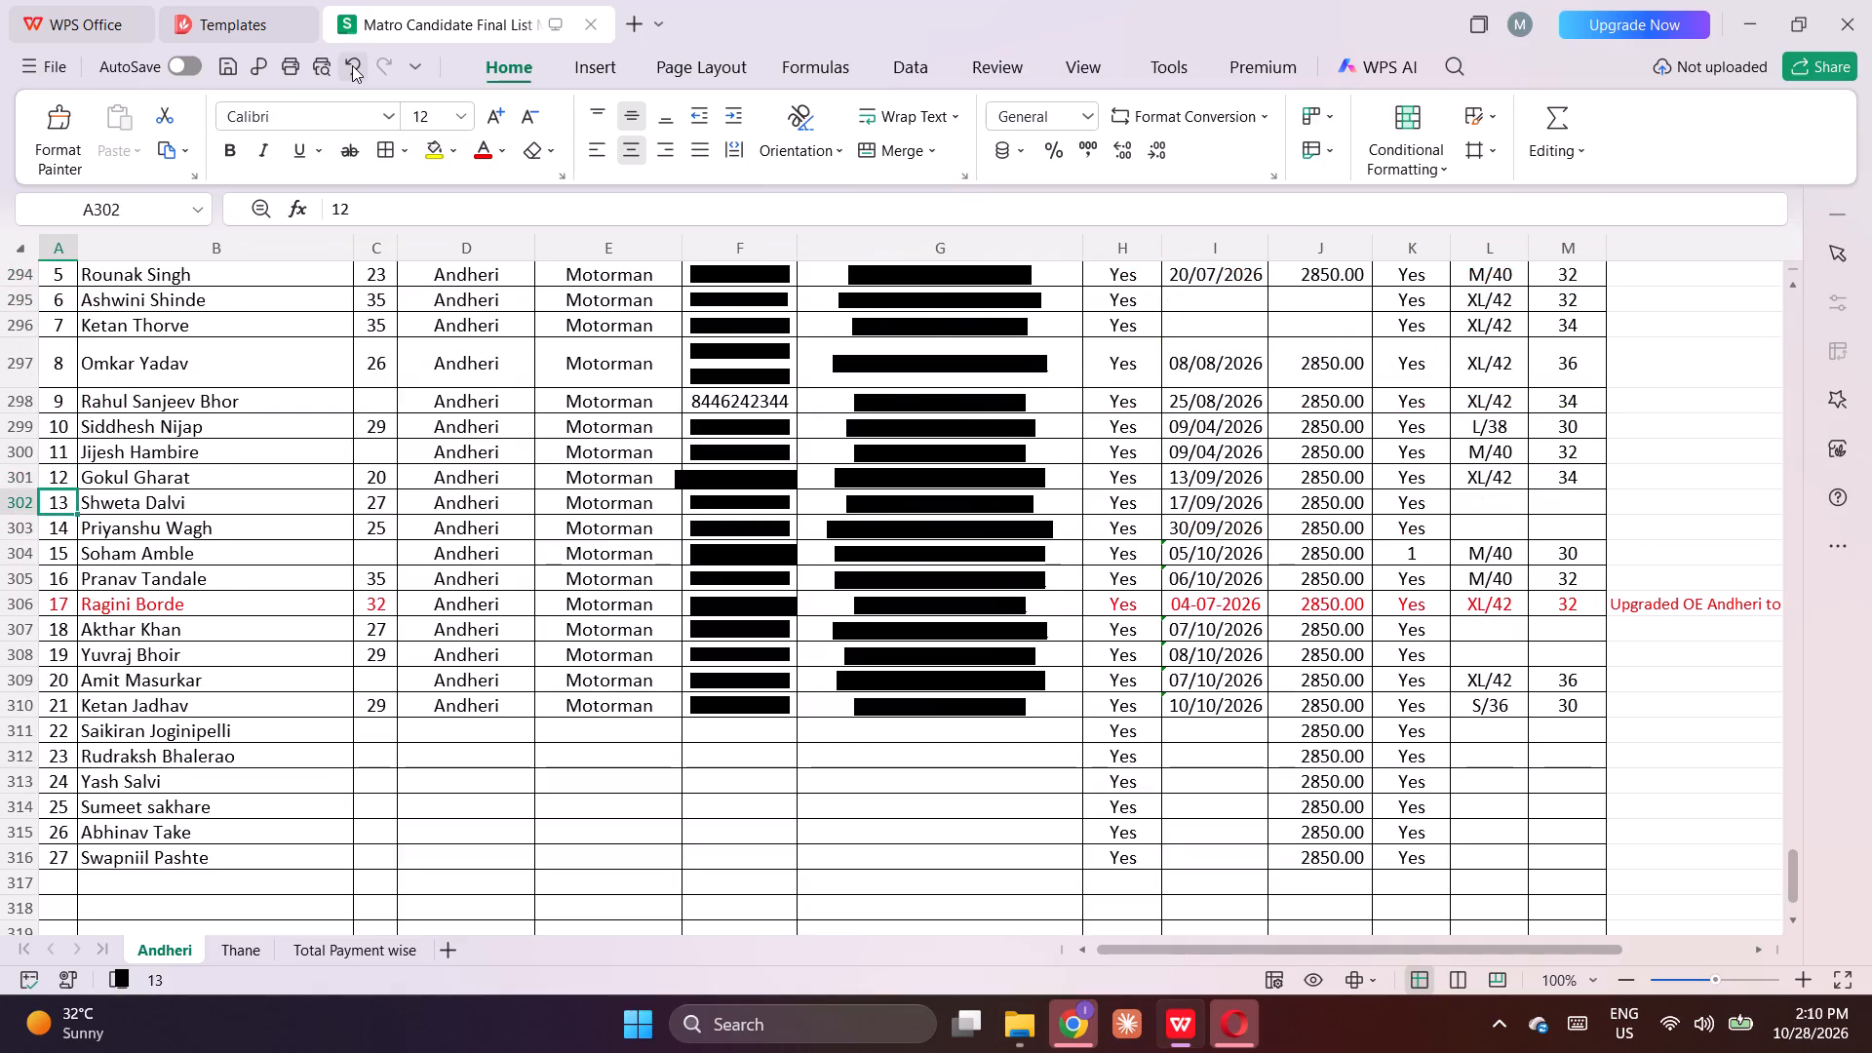
{"action": "key", "text": "Up"}
{"action": "key", "text": "Up"}
{"action": "key", "text": "Up"}
{"action": "key", "text": "Up"}
{"action": "key", "text": "Up"}
{"action": "key", "text": "Up"}
{"action": "key", "text": "Up"}
{"action": "key", "text": "Up"}
{"action": "key", "text": "Up"}
{"action": "key", "text": "Up"}
{"action": "key", "text": "Up"}
{"action": "key", "text": "Up"}
{"action": "key", "text": "Up"}
{"action": "key", "text": "Up"}
{"action": "key", "text": "Up"}
{"action": "key", "text": "Up"}
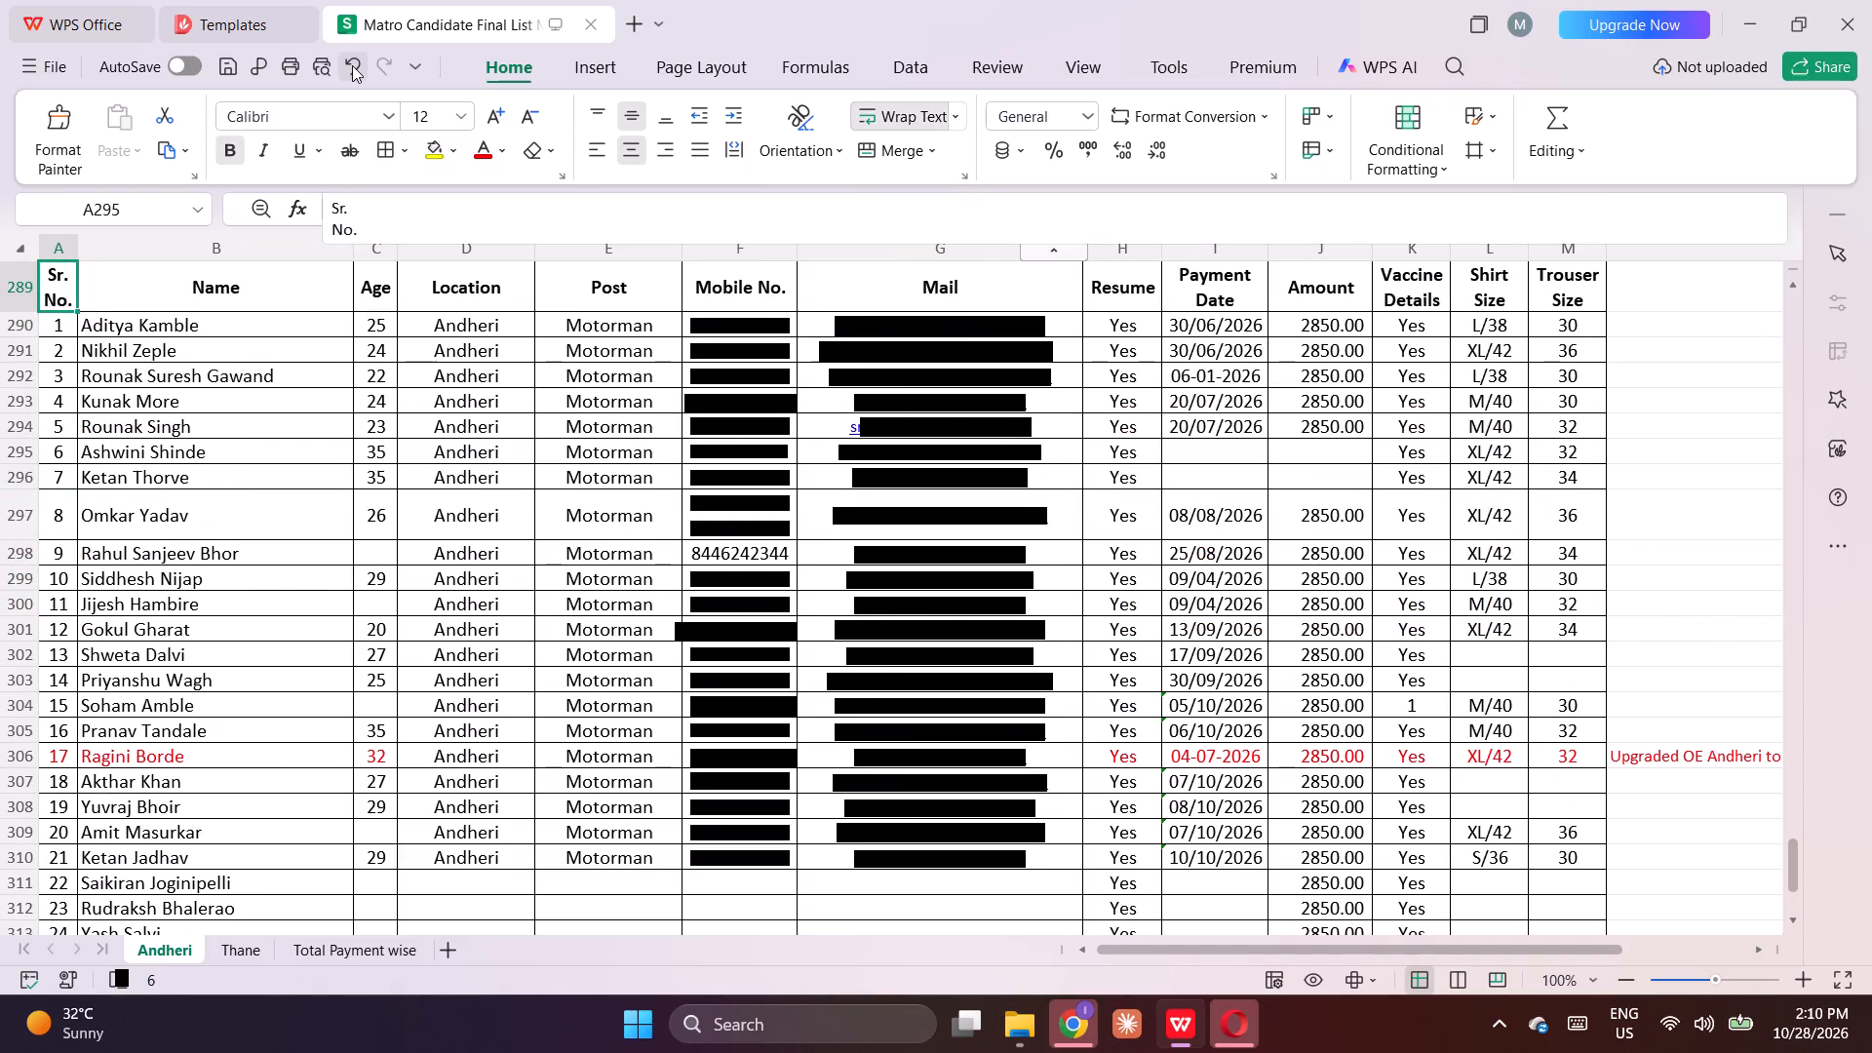
{"action": "key", "text": "Down"}
{"action": "key", "text": "Down"}
{"action": "key", "text": "Down"}
{"action": "key", "text": "Down"}
{"action": "key", "text": "Down"}
{"action": "key", "text": "Down"}
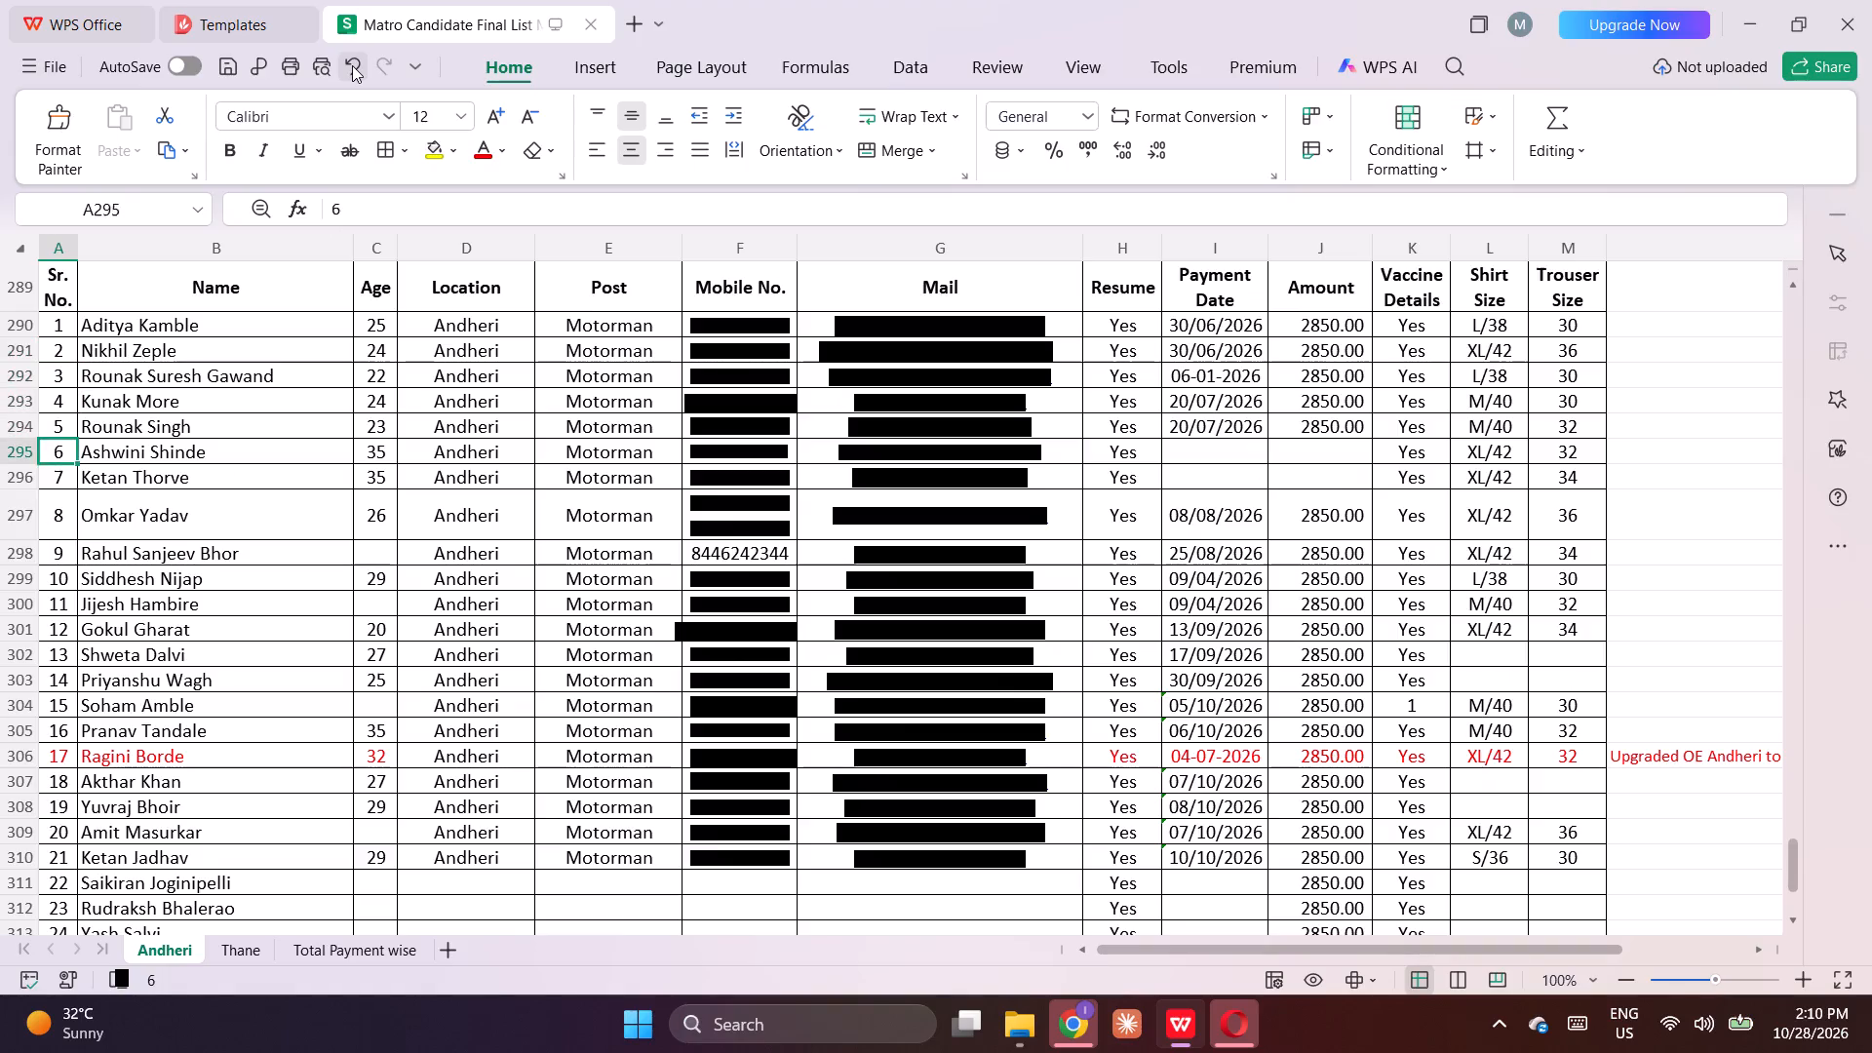
{"action": "key", "text": "Down"}
{"action": "key", "text": "Down"}
{"action": "key", "text": "Down"}
{"action": "key", "text": "Down"}
{"action": "key", "text": "Down"}
{"action": "key", "text": "Down"}
{"action": "key", "text": "Down"}
{"action": "key", "text": "Down"}
{"action": "key", "text": "Down"}
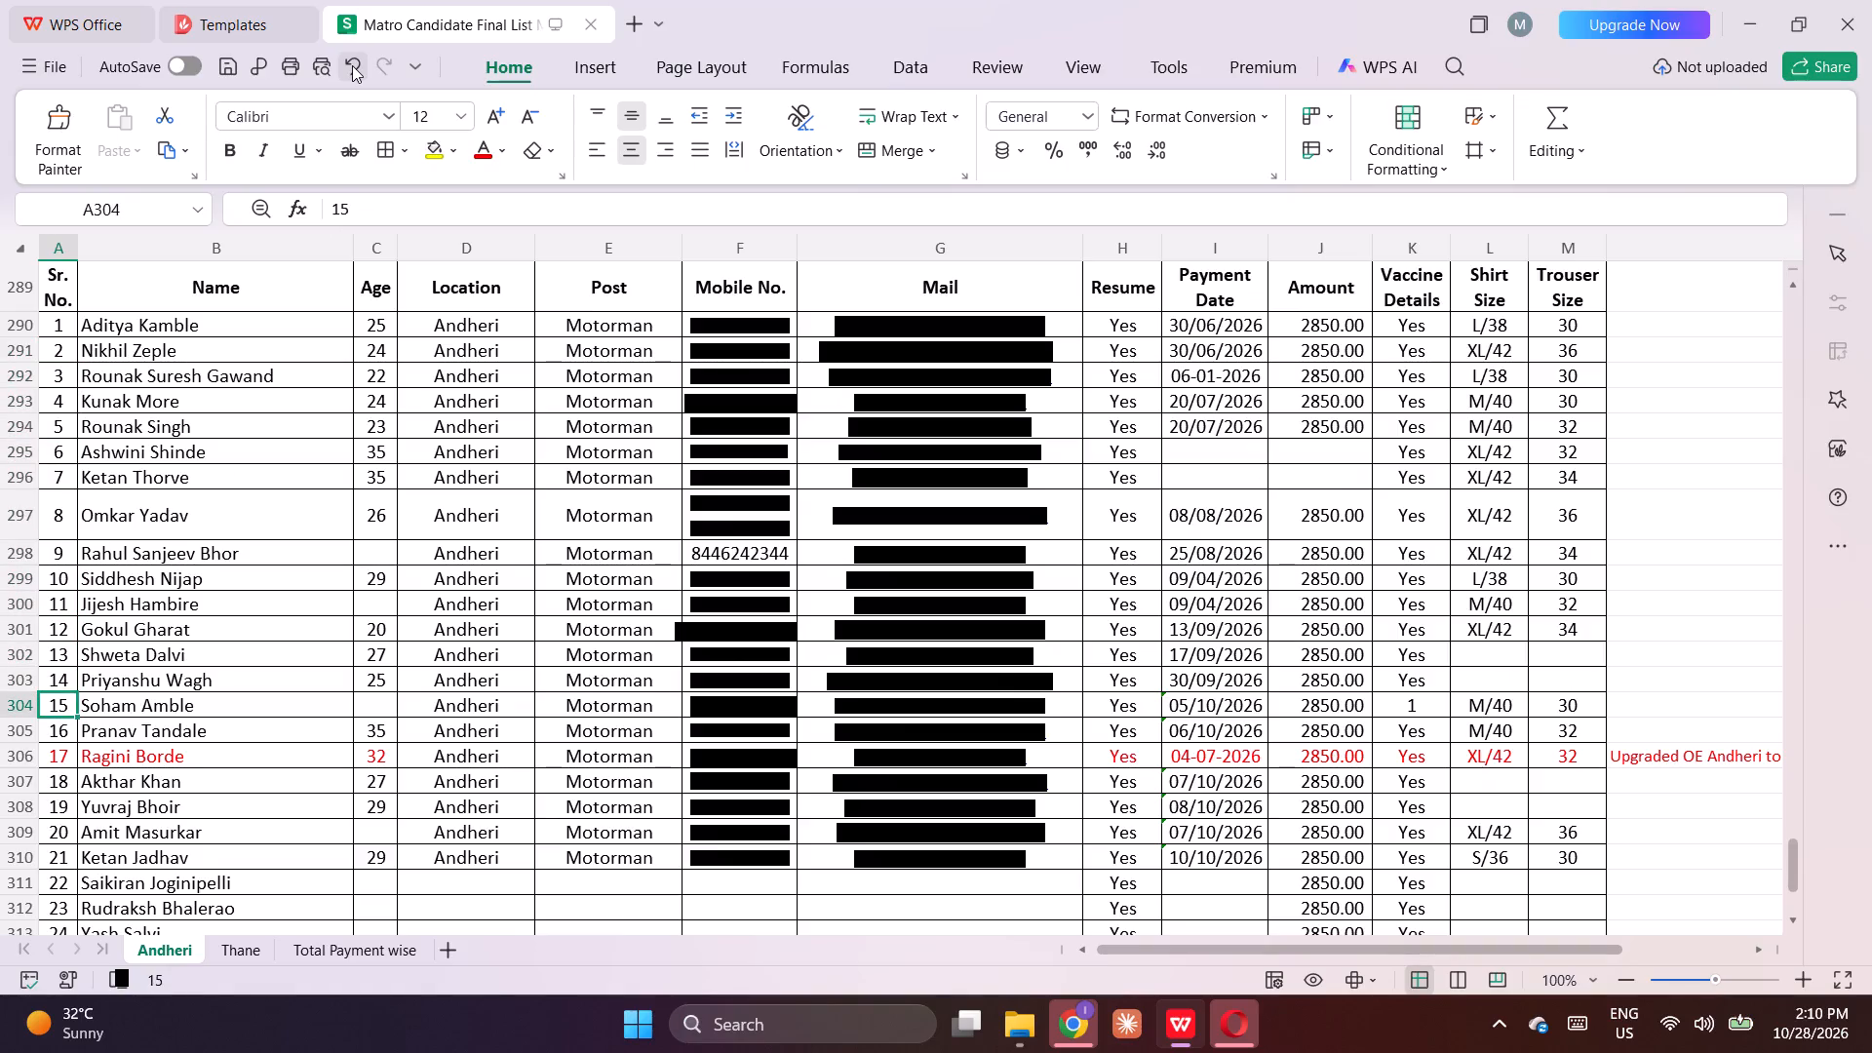
Check the Andheri Motorman list from serial number 15 down to the blank bordered rows below the last candidate.
{"action": "key", "text": "Down"}
{"action": "key", "text": "Down"}
{"action": "key", "text": "Down"}
{"action": "key", "text": "Down"}
{"action": "key", "text": "Down"}
{"action": "key", "text": "Down"}
{"action": "key", "text": "Down"}
{"action": "key", "text": "Down"}
{"action": "key", "text": "Down"}
{"action": "key", "text": "Down"}
{"action": "key", "text": "Down"}
{"action": "key", "text": "Down"}
{"action": "key", "text": "Down"}
{"action": "key", "text": "Down"}
{"action": "key", "text": "Down"}
{"action": "key", "text": "Down"}
{"action": "key", "text": "Down"}
{"action": "key", "text": "Down"}
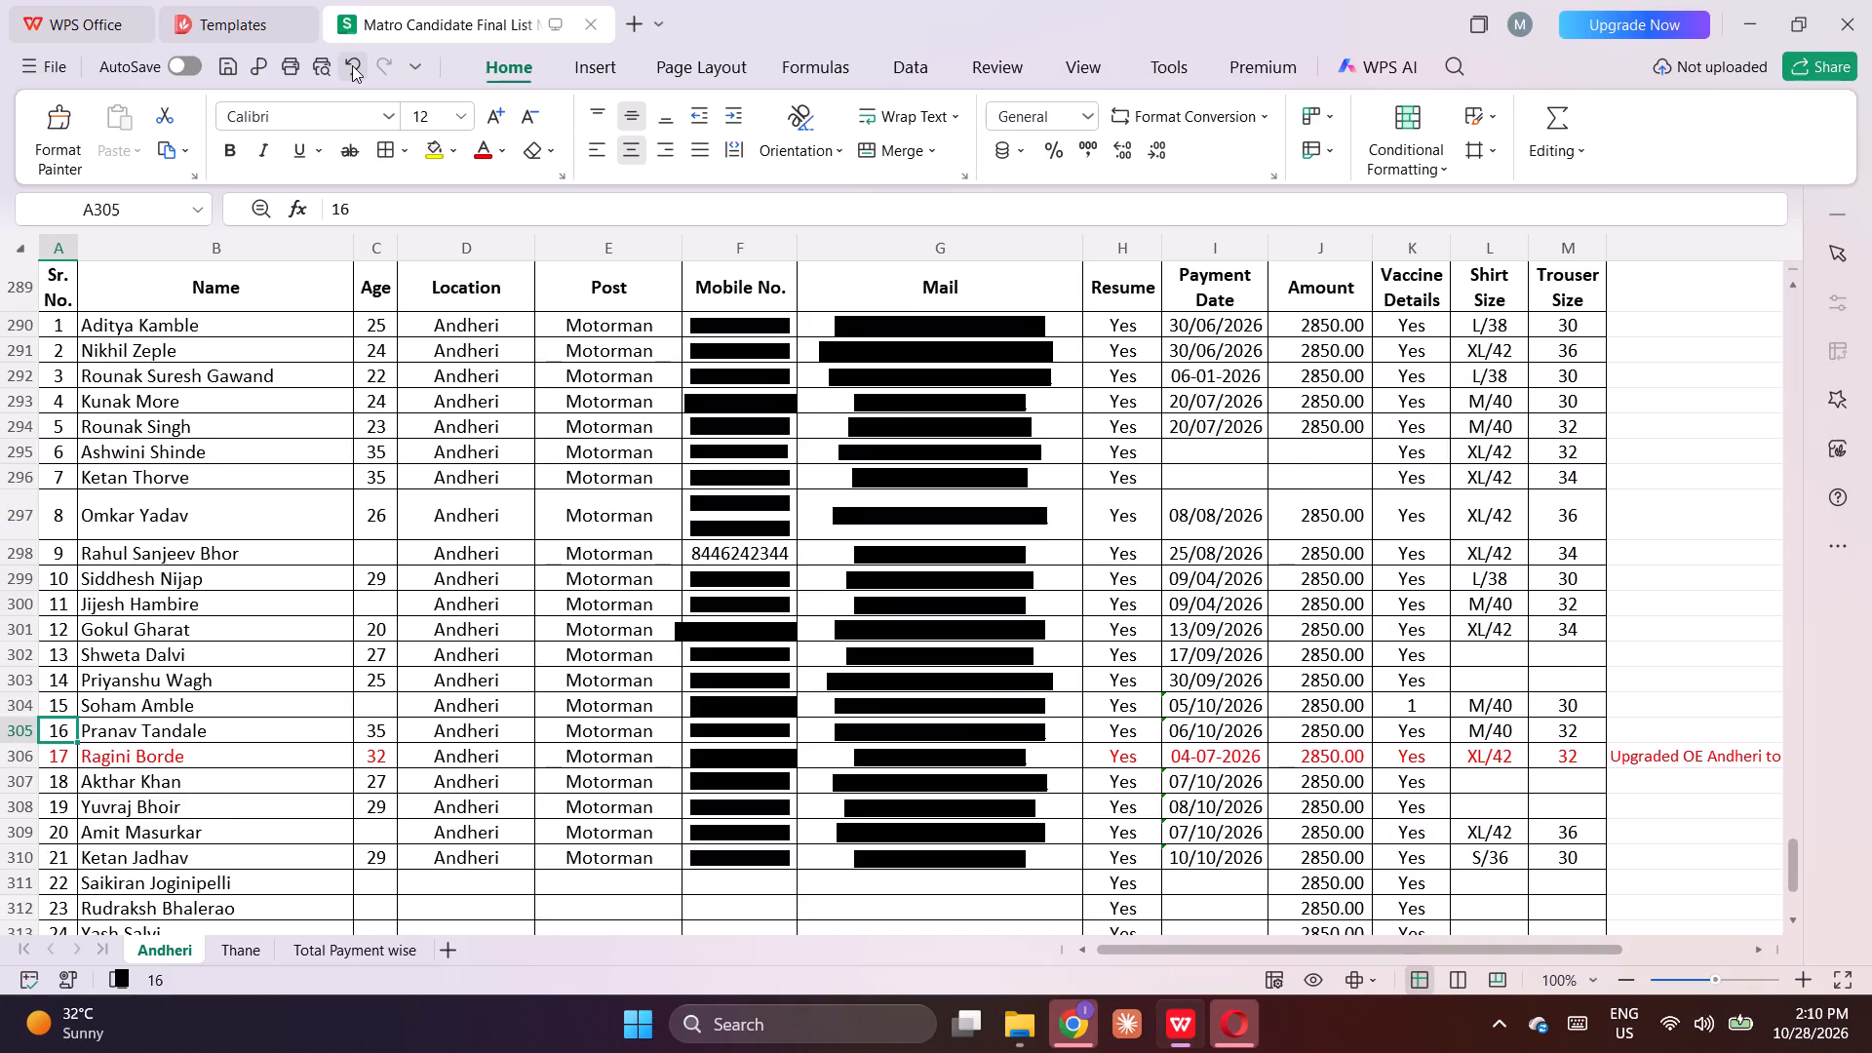
{"action": "key", "text": "Up"}
{"action": "key", "text": "Up"}
{"action": "key", "text": "Up"}
{"action": "key", "text": "Up"}
{"action": "key", "text": "Up"}
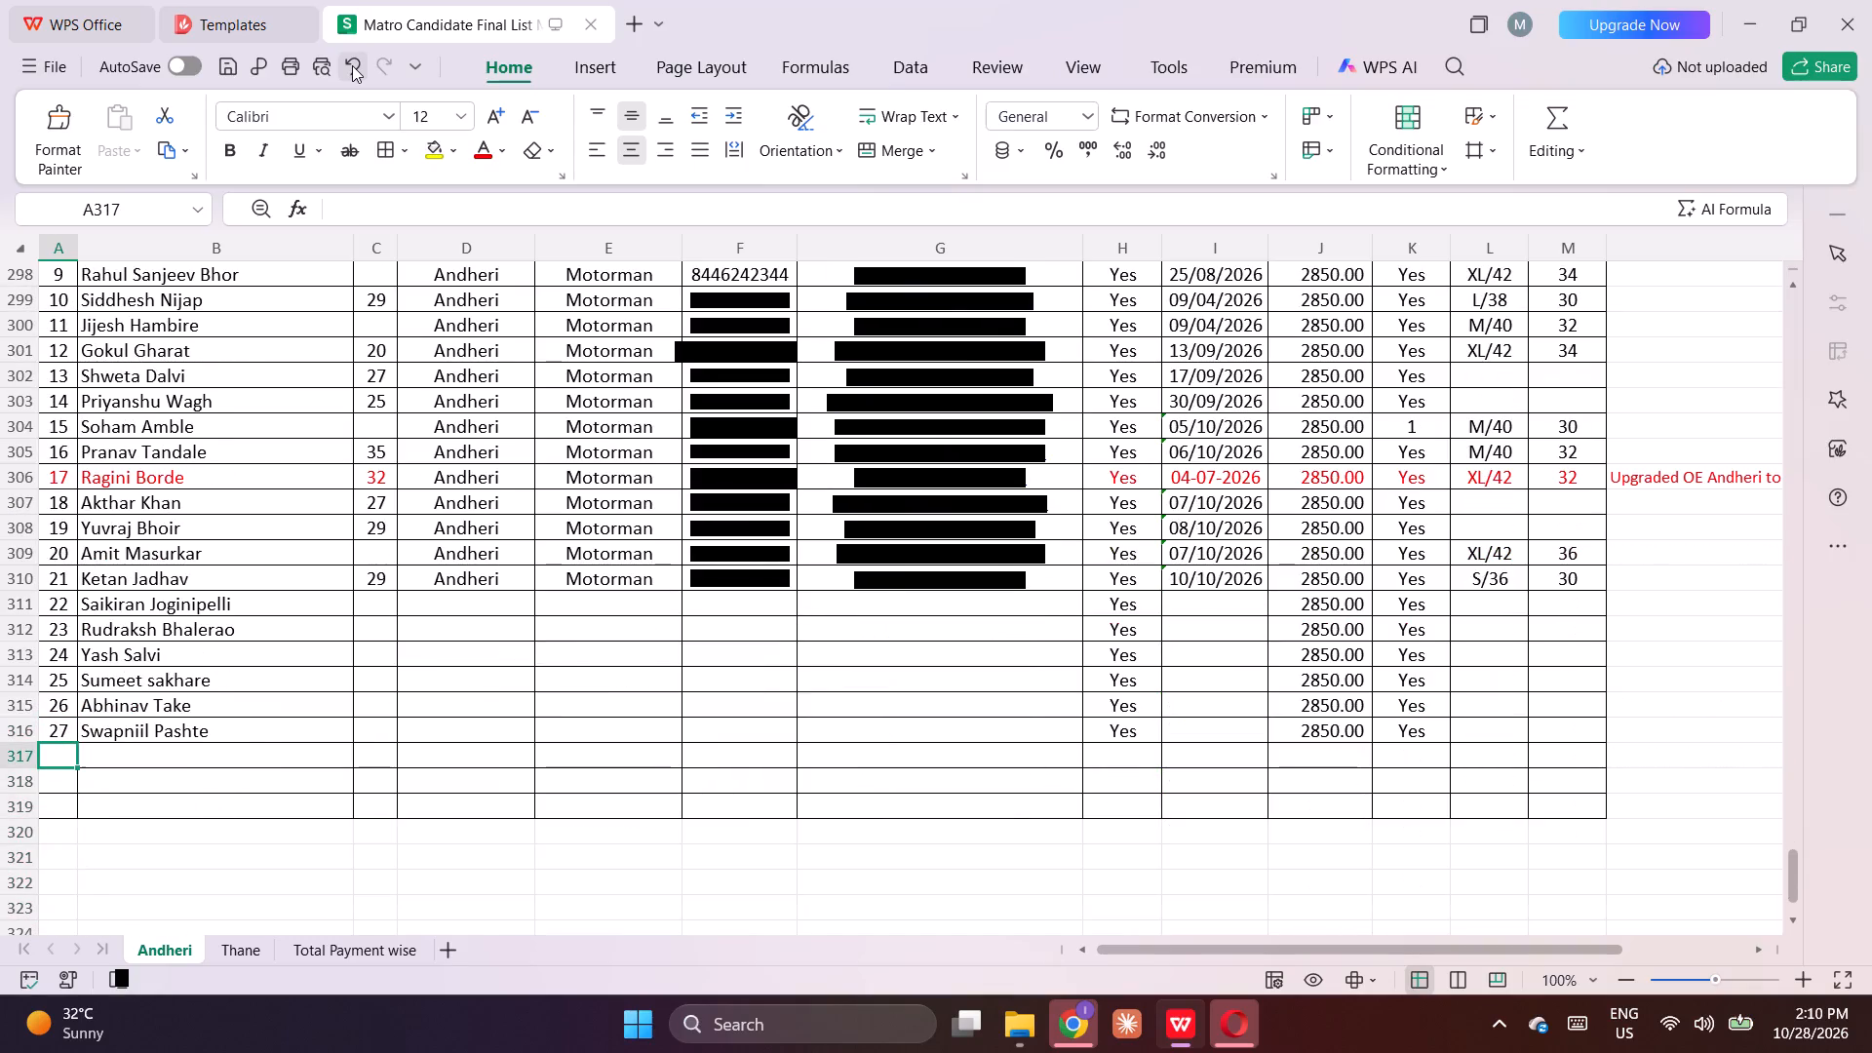
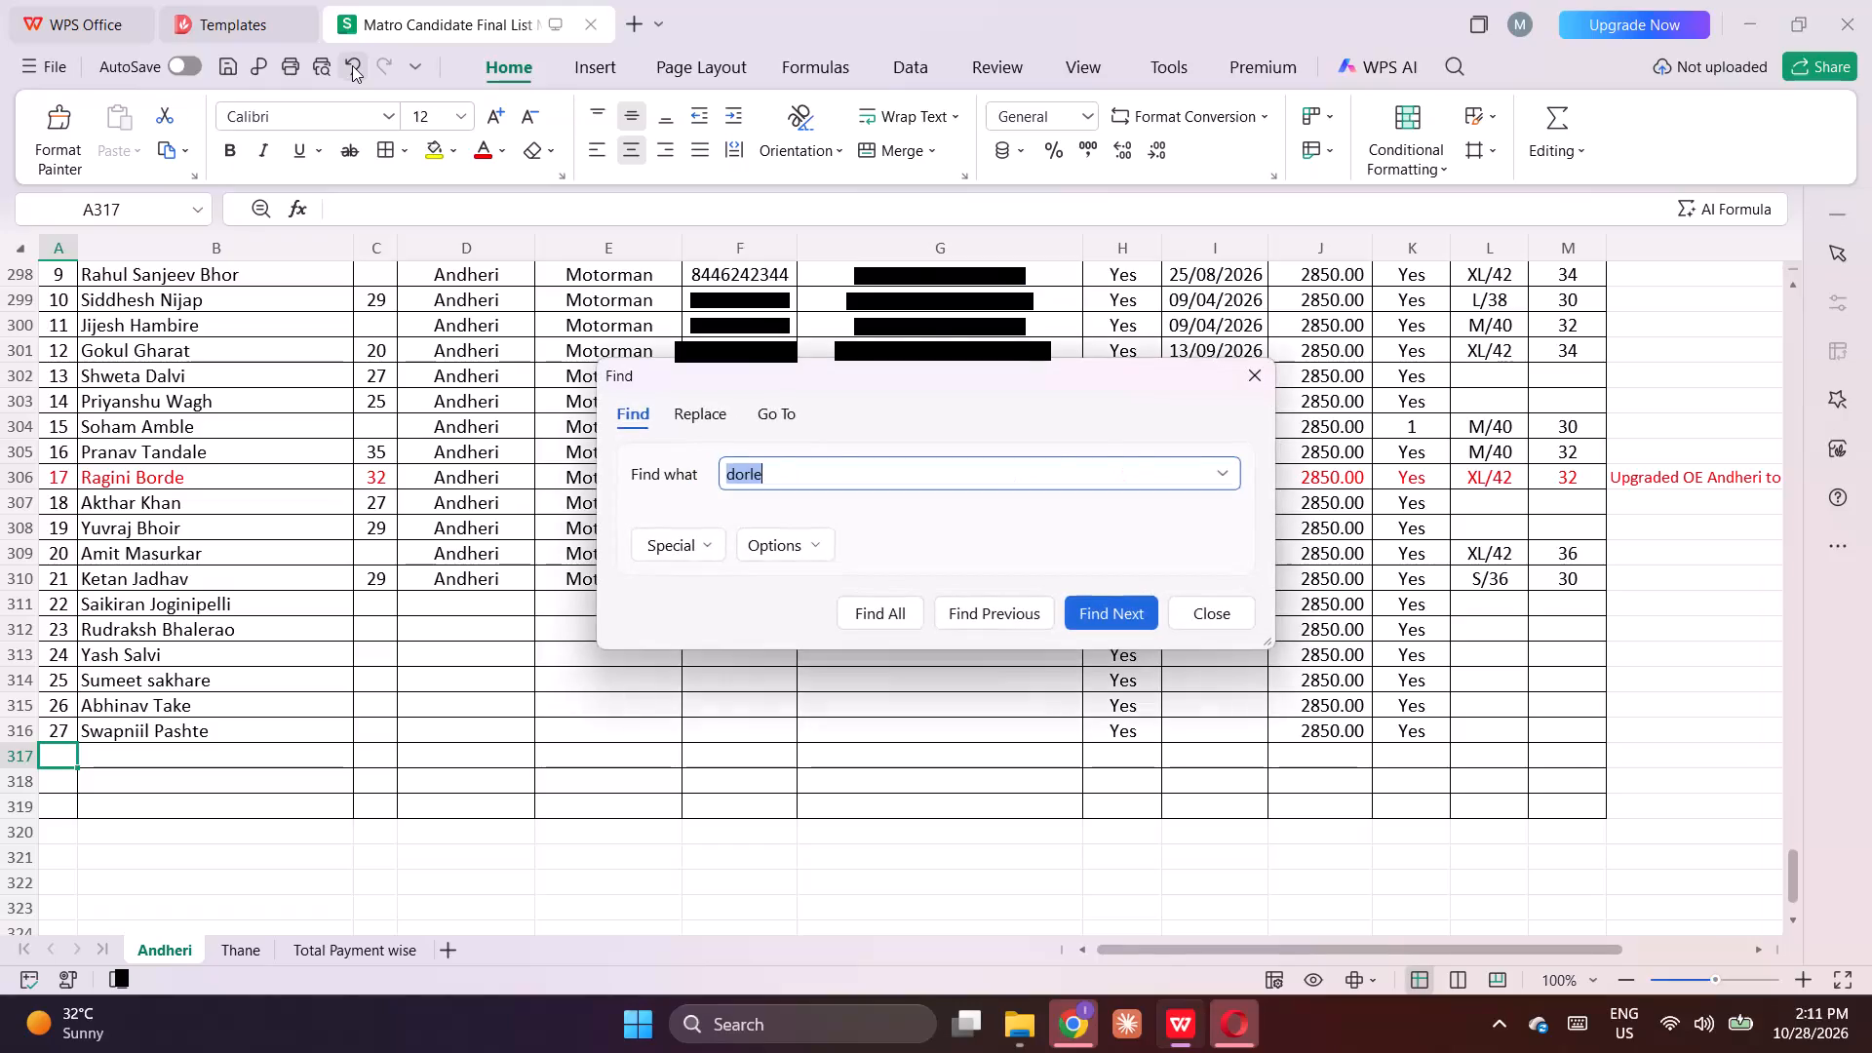
Search the Andheri sheet for "rupe" and check the first matches.
{"action": "type", "text": "rupe"}
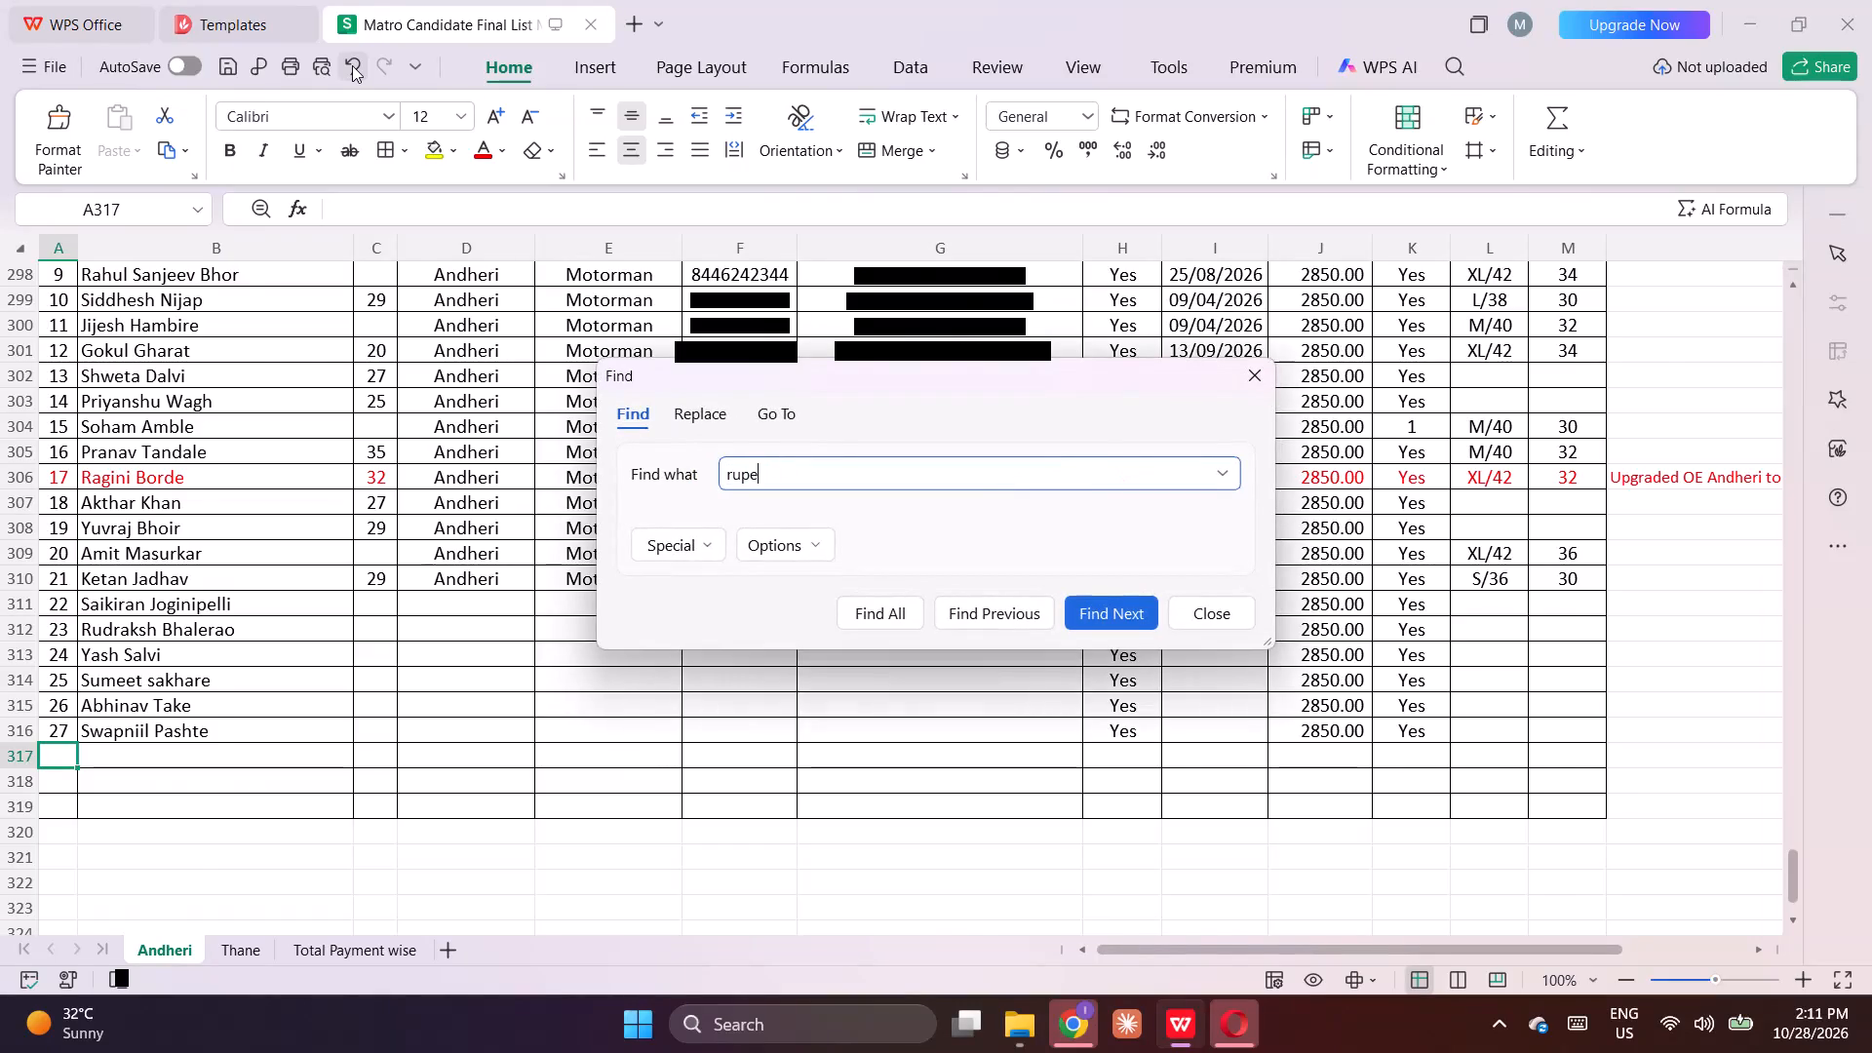
{"action": "key", "text": "Return"}
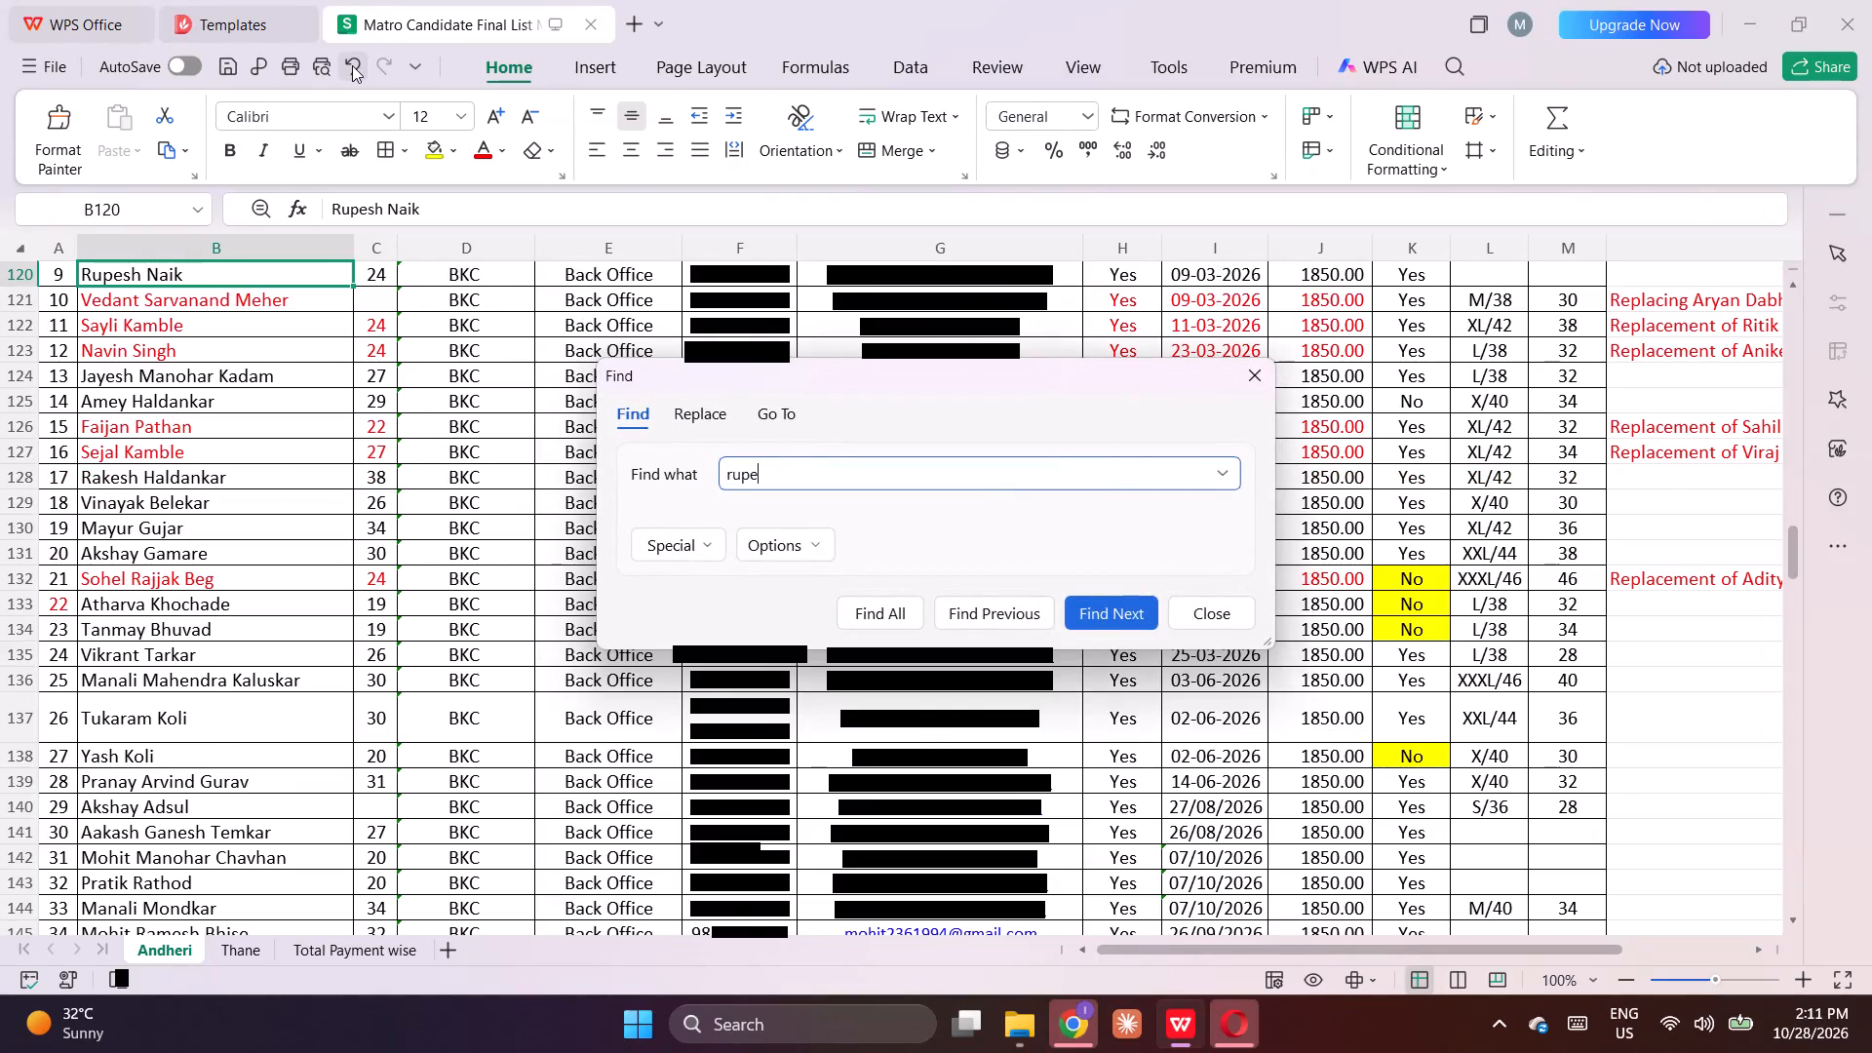
{"action": "key", "text": "Up"}
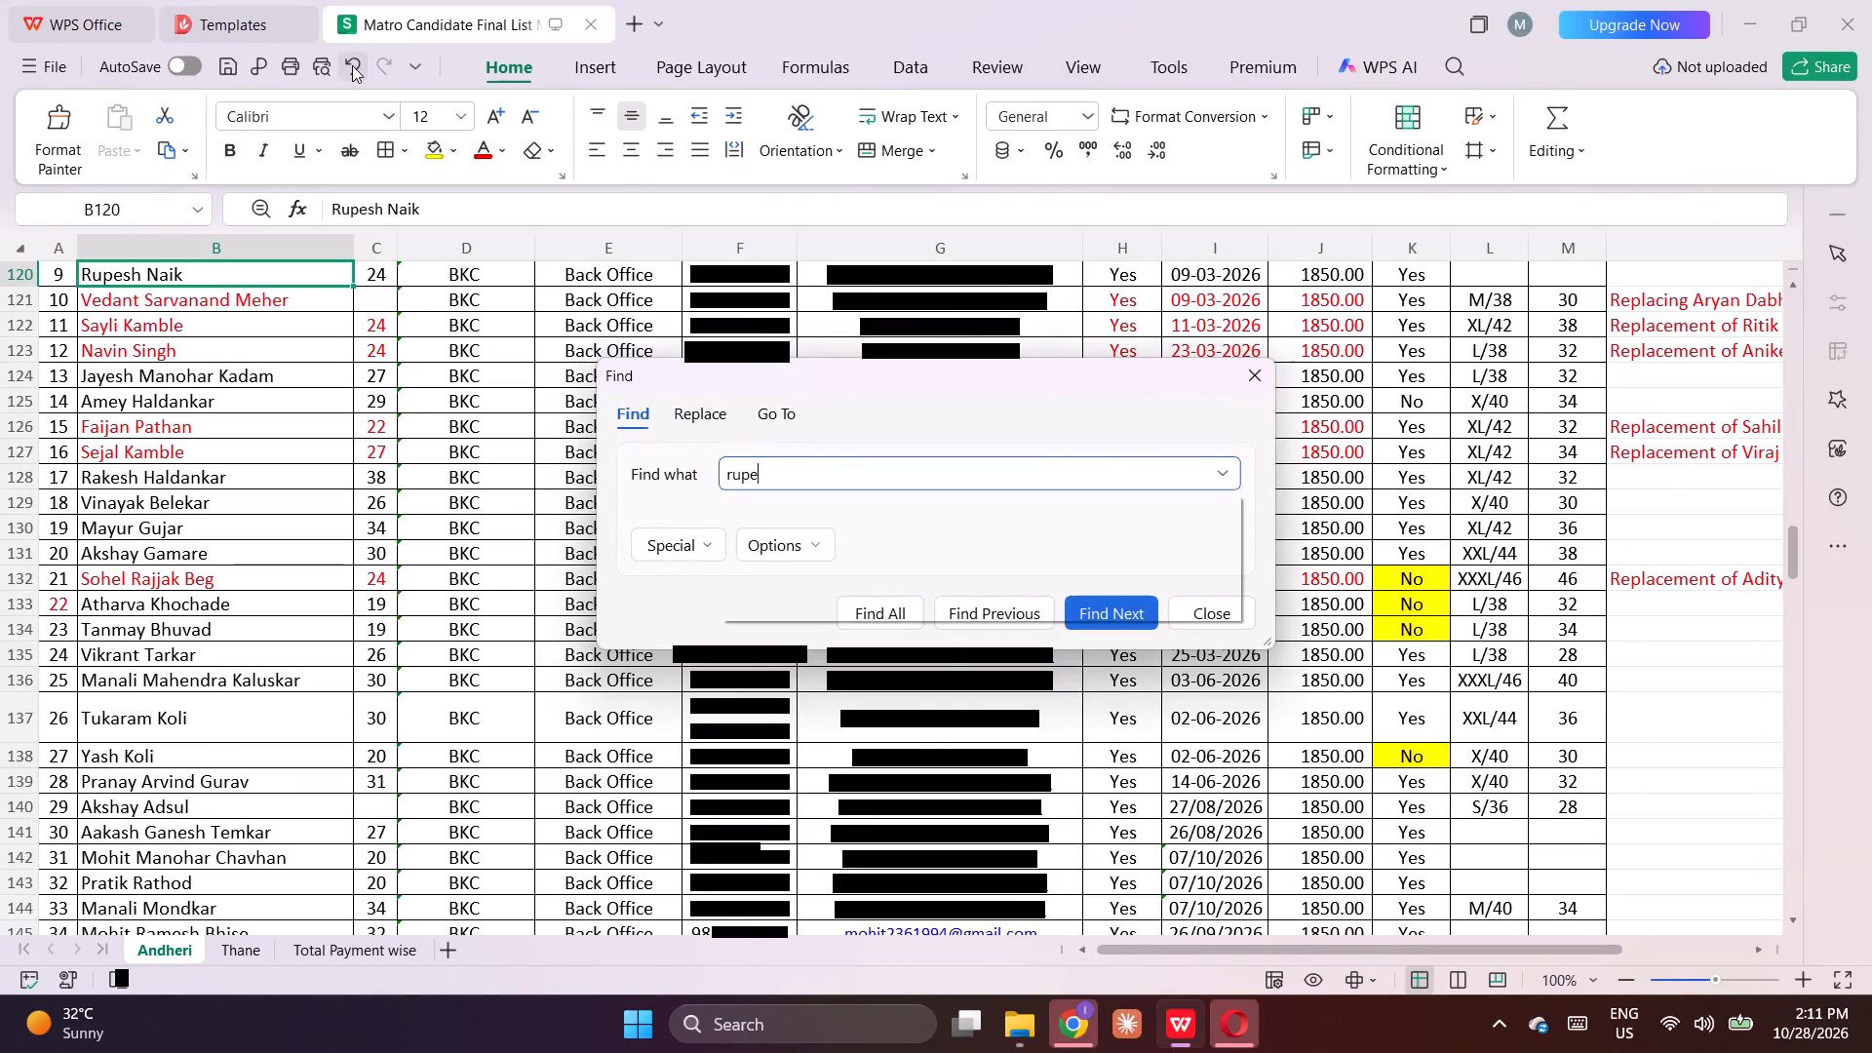
{"action": "key", "text": "Escape"}
{"action": "key", "text": "Up"}
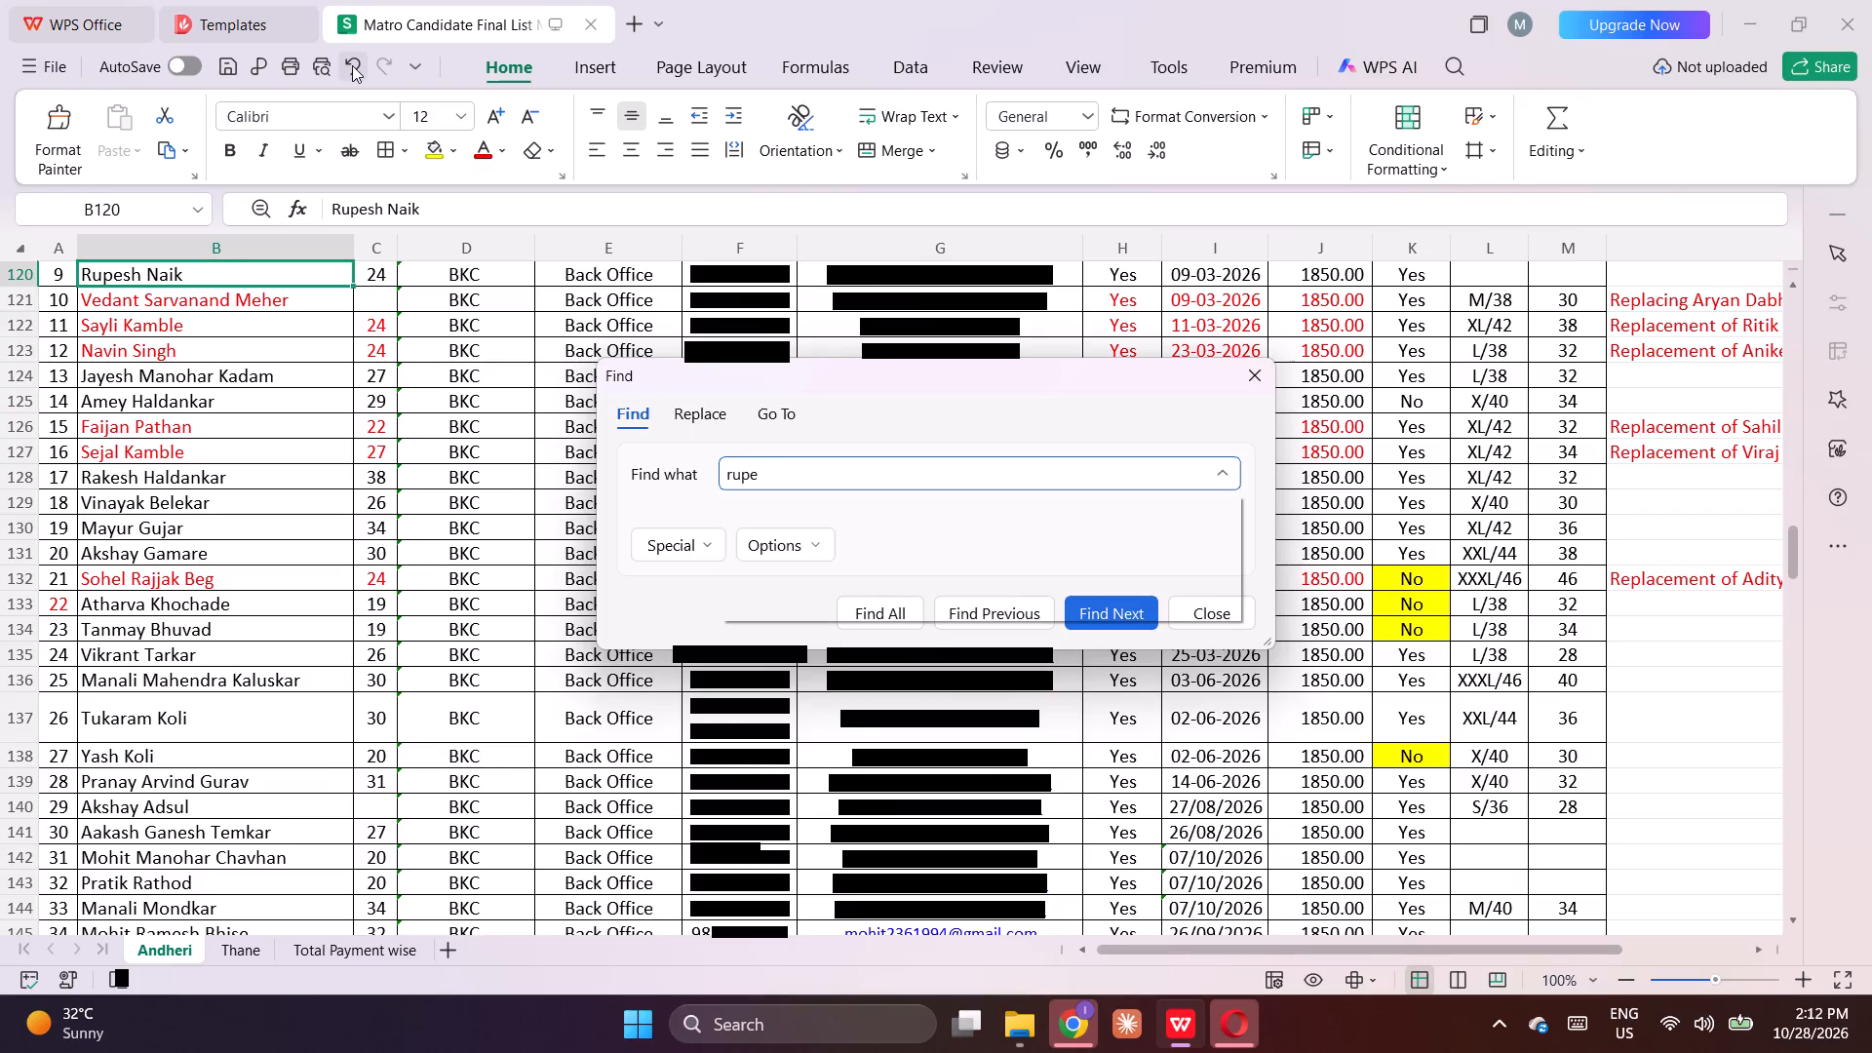
{"action": "key", "text": "Up"}
{"action": "key", "text": "Return"}
{"action": "key", "text": "Return"}
{"action": "key", "text": "Escape"}
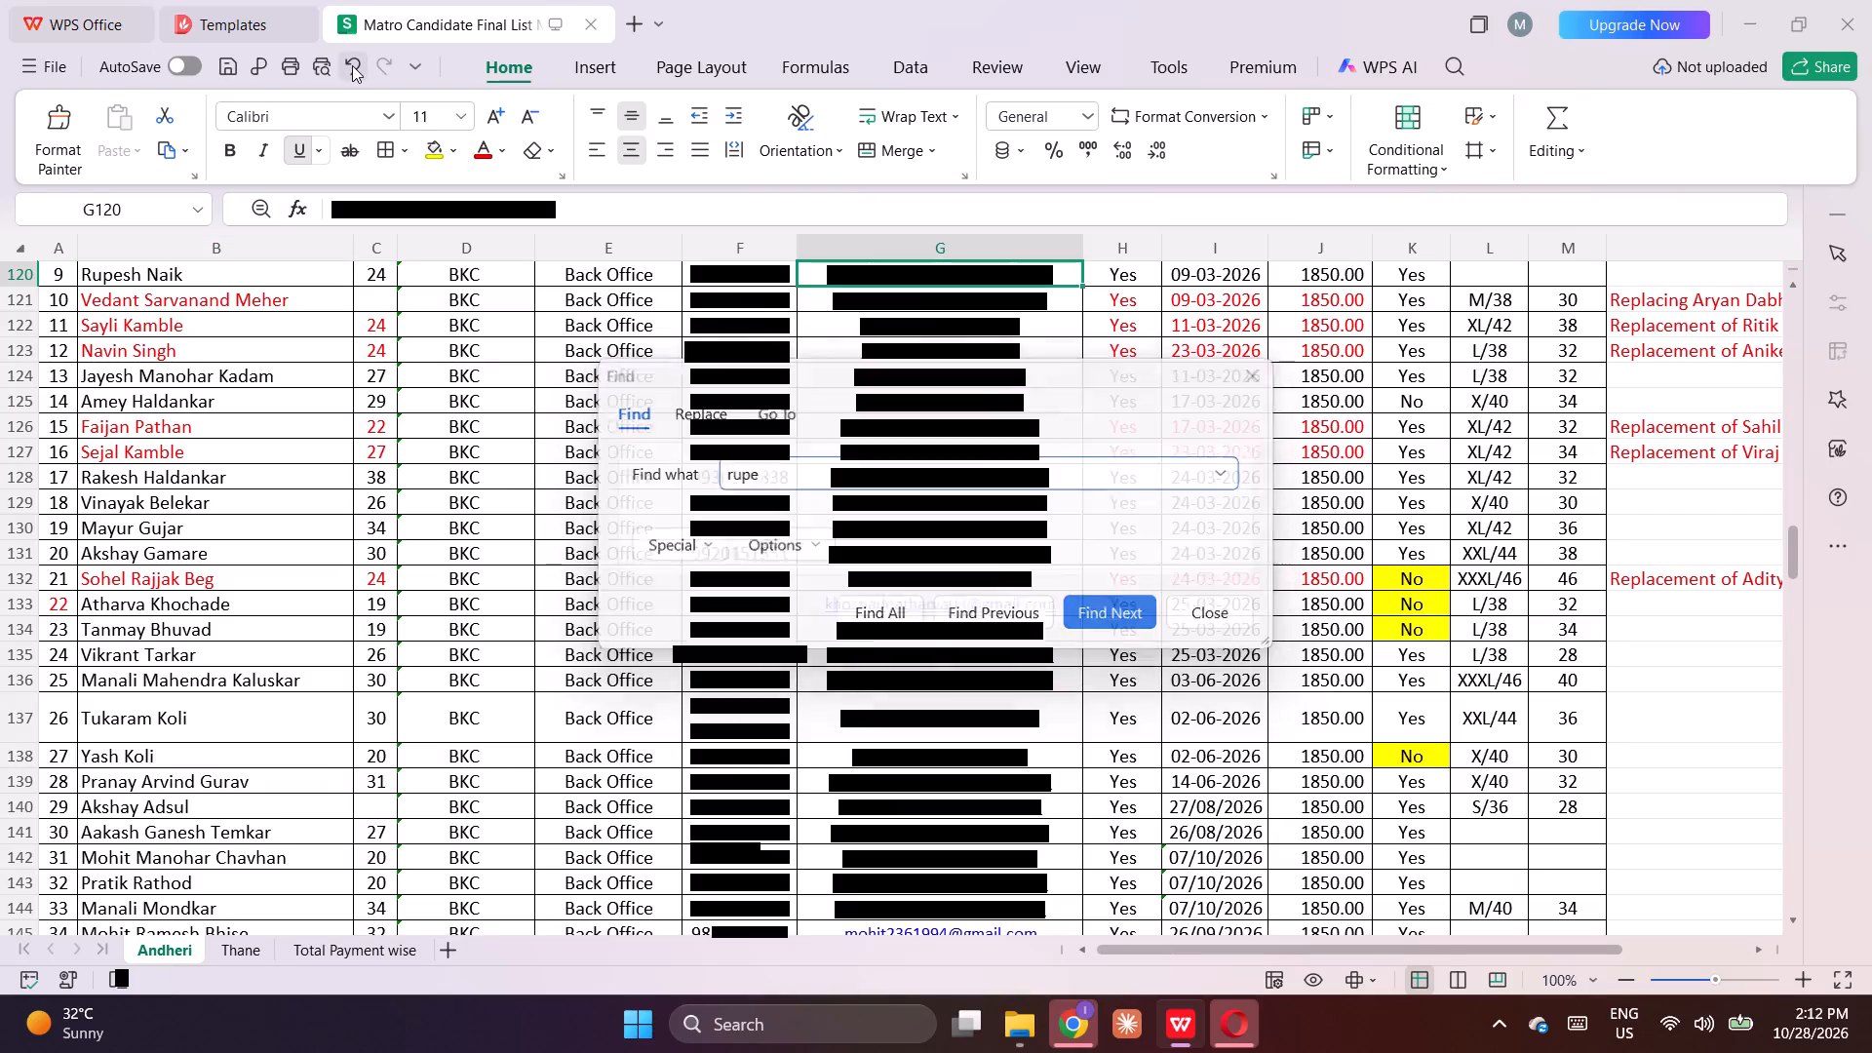
{"action": "key", "text": "Escape"}
Resume the "rupe" search from the current cell and go on to the candidate in the Office Executive Andheri Office list.
{"action": "key", "text": "ctrl+f"}
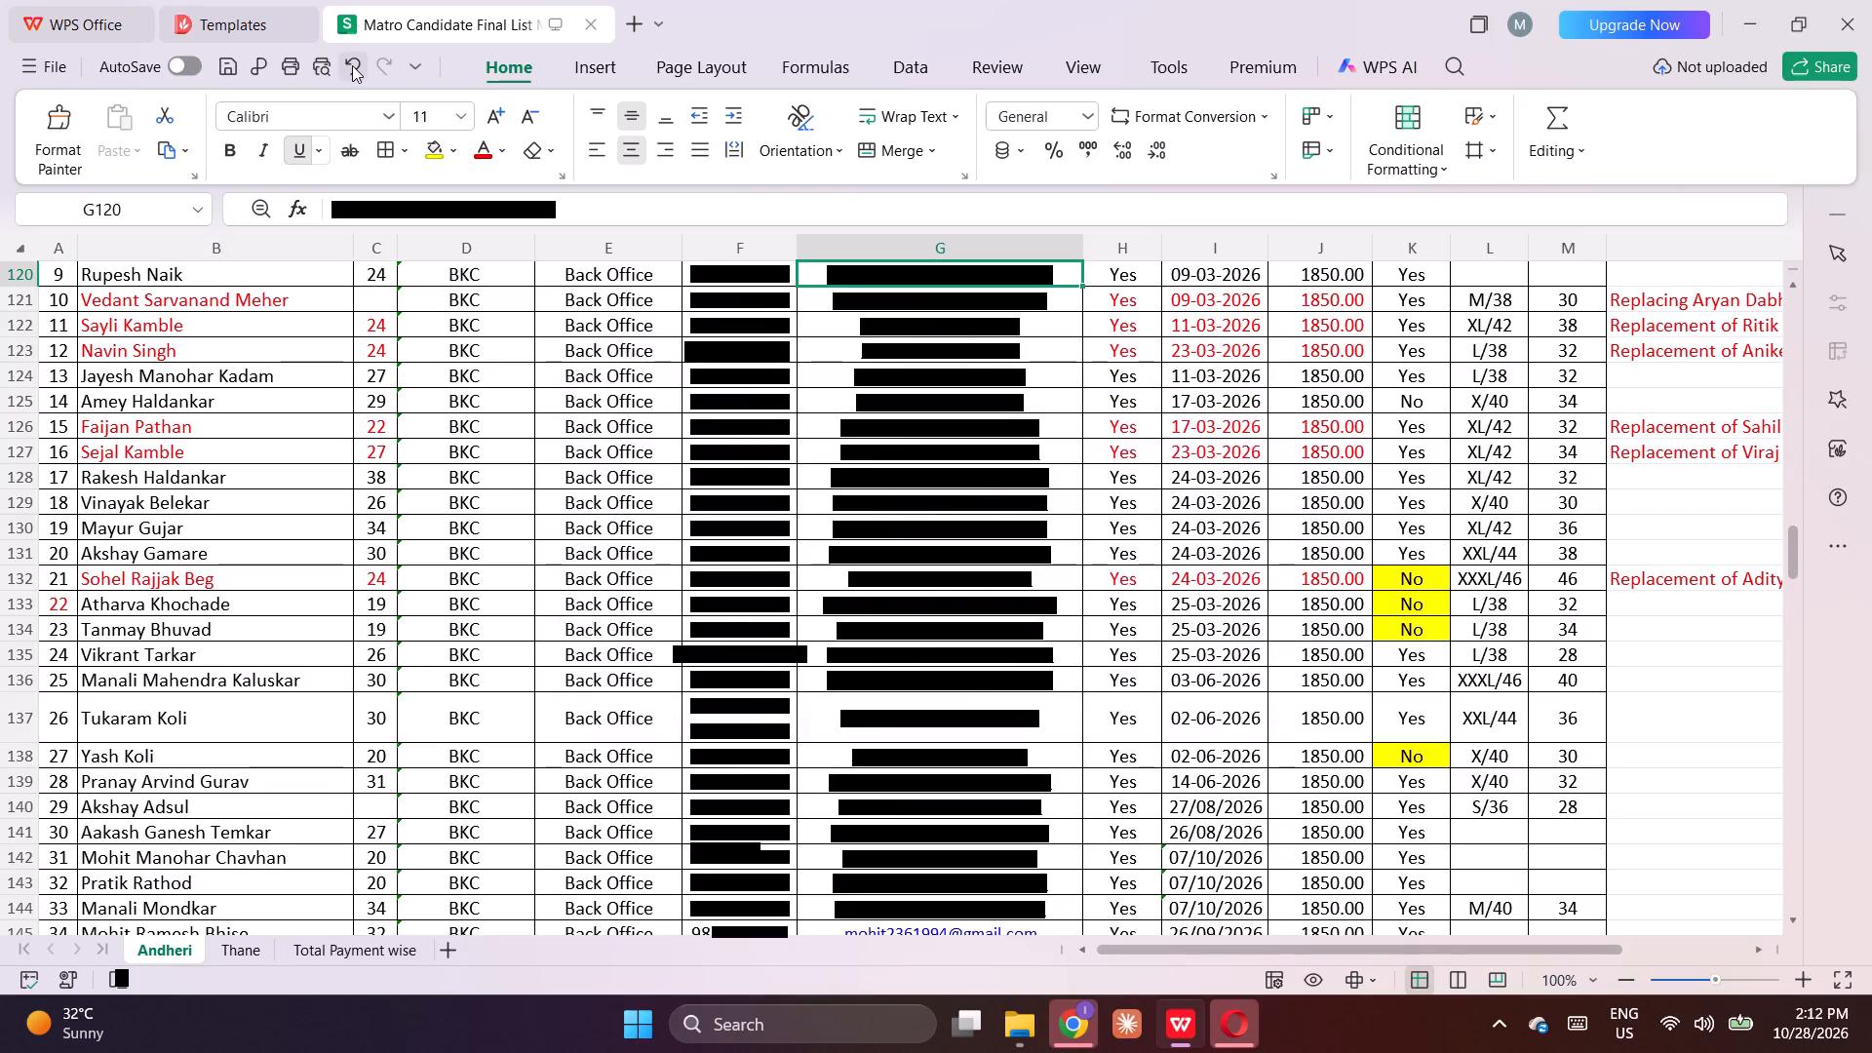
{"action": "key", "text": "Return"}
{"action": "key", "text": "Return"}
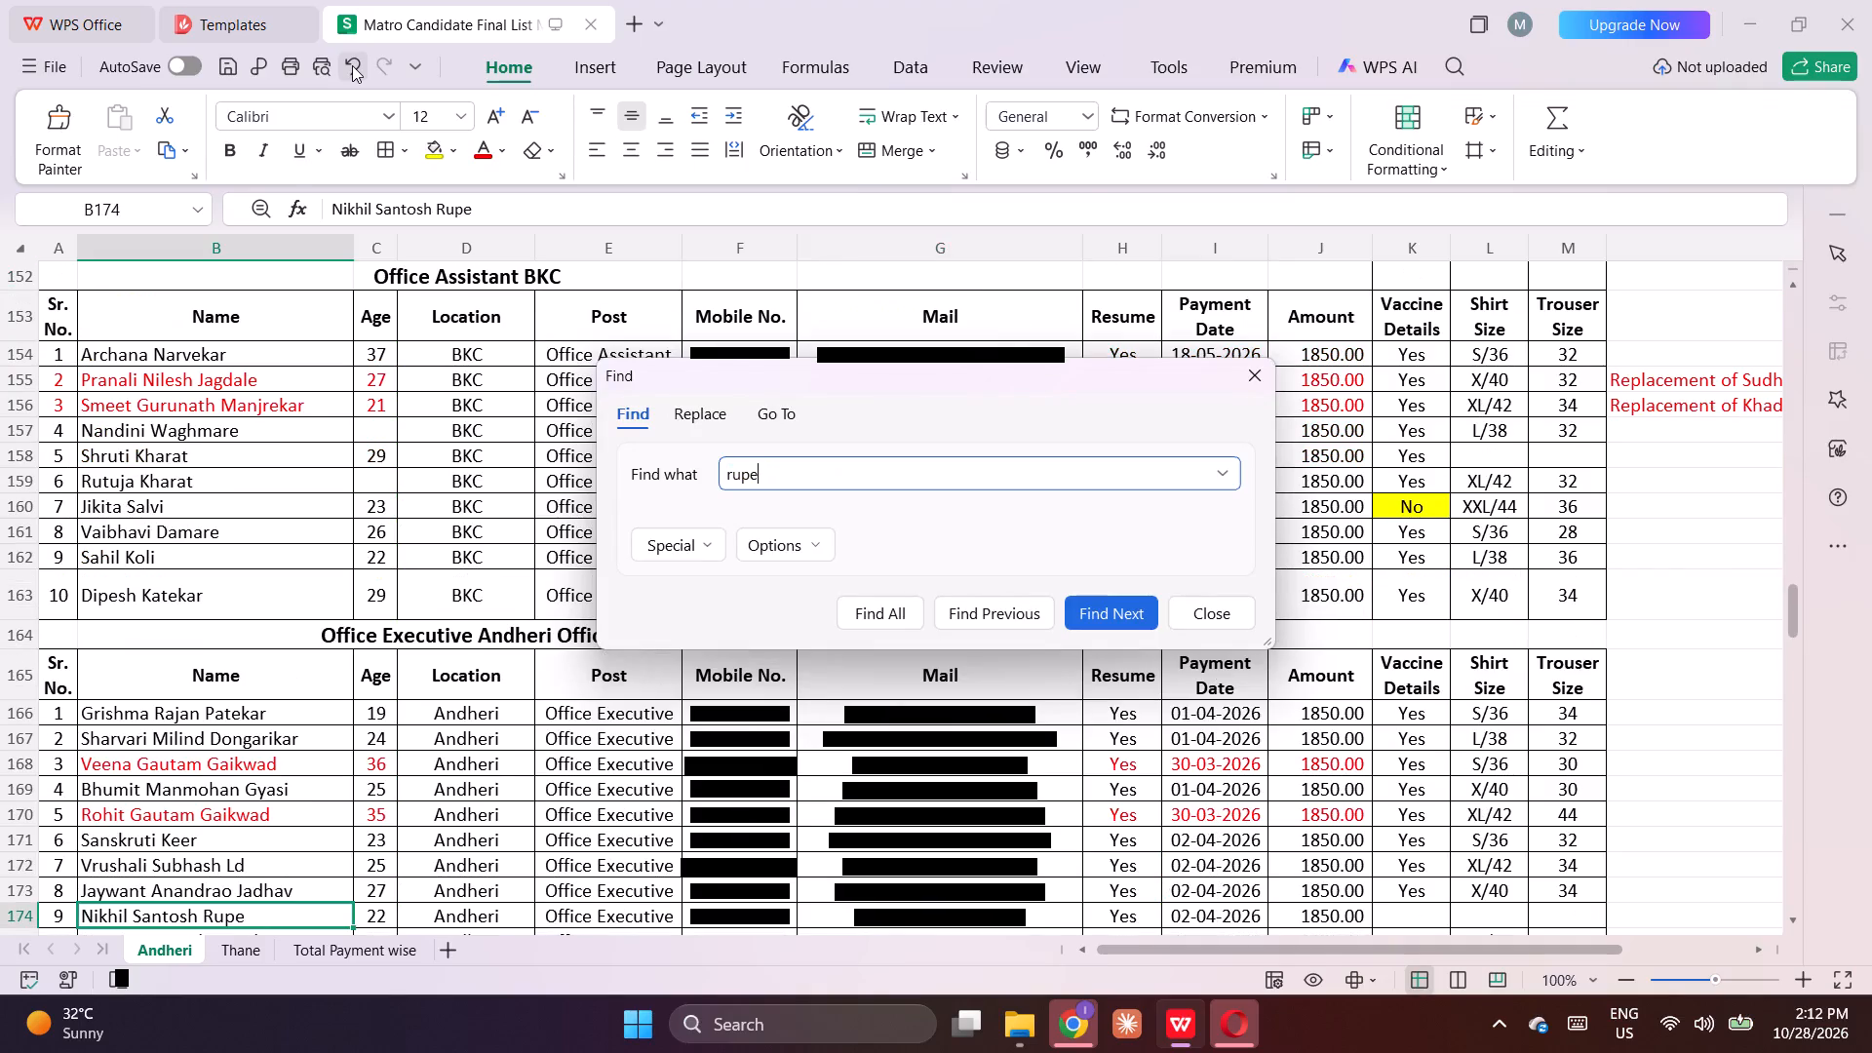
{"action": "key", "text": "Down"}
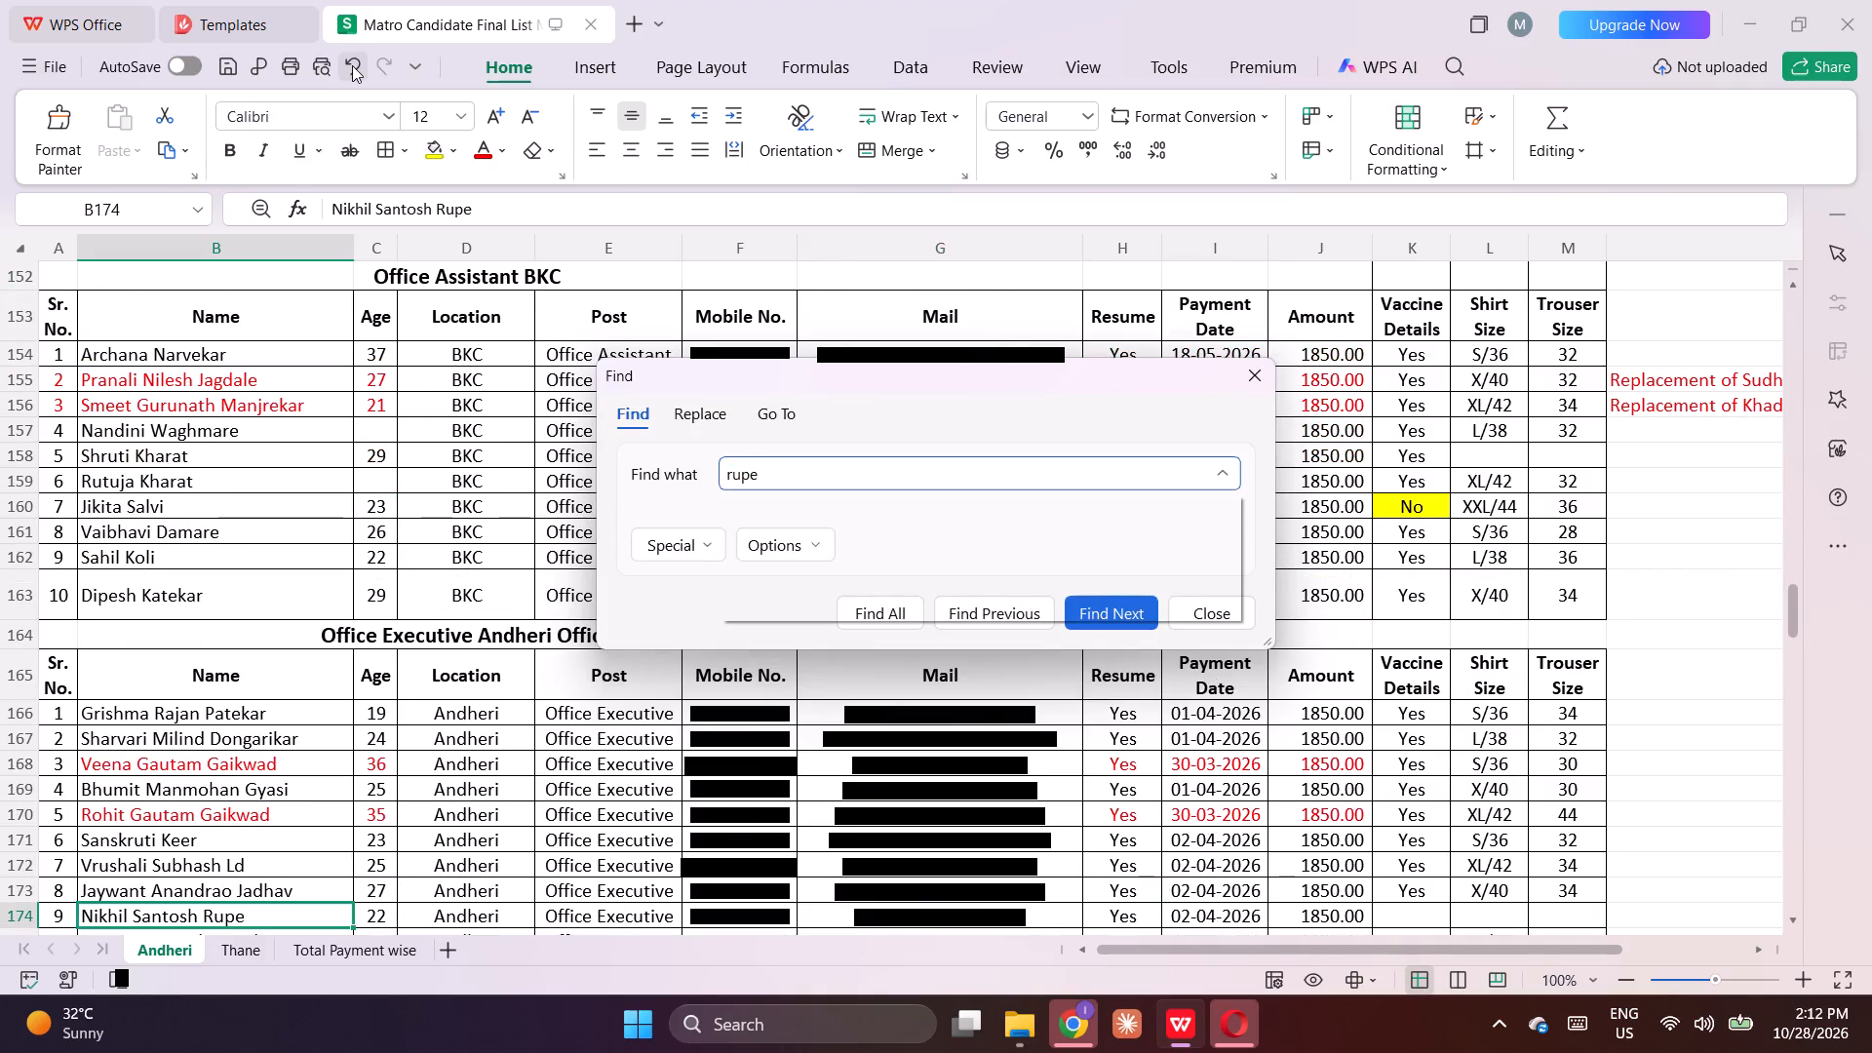
{"action": "key", "text": "Up"}
{"action": "key", "text": "Escape"}
{"action": "key", "text": "Escape"}
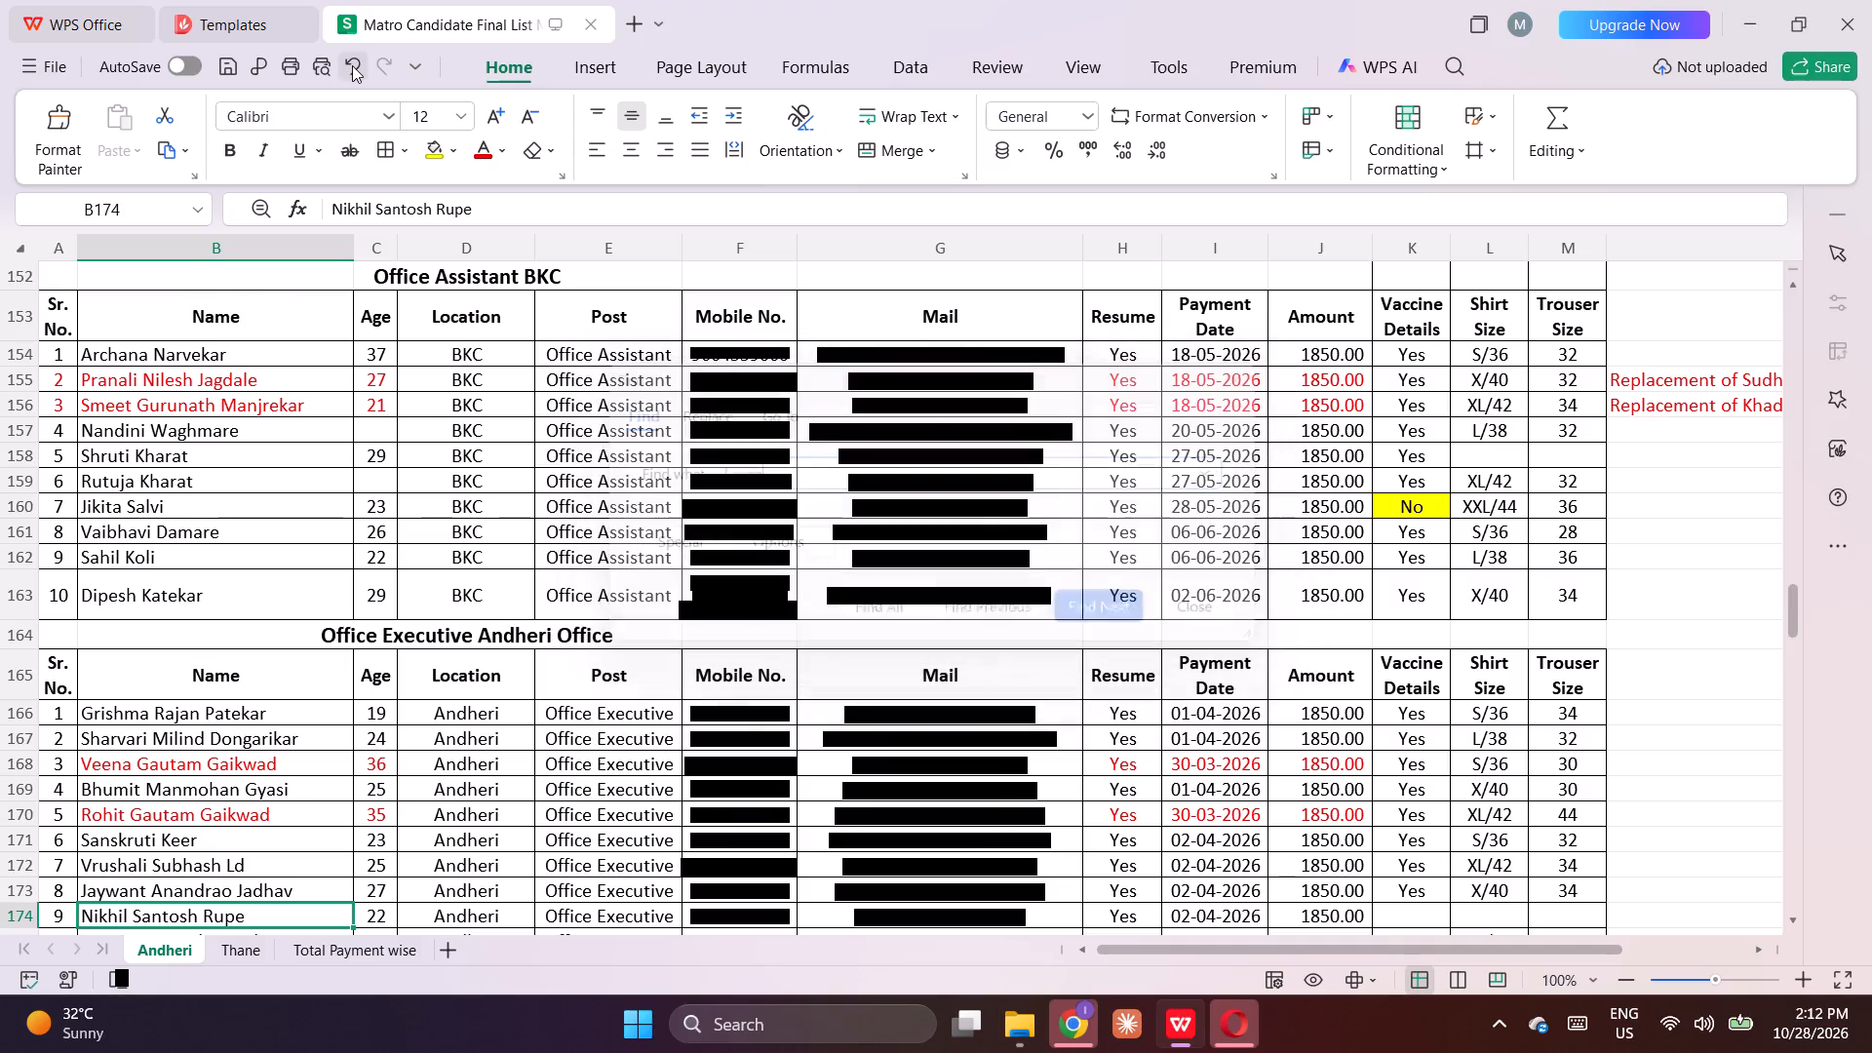
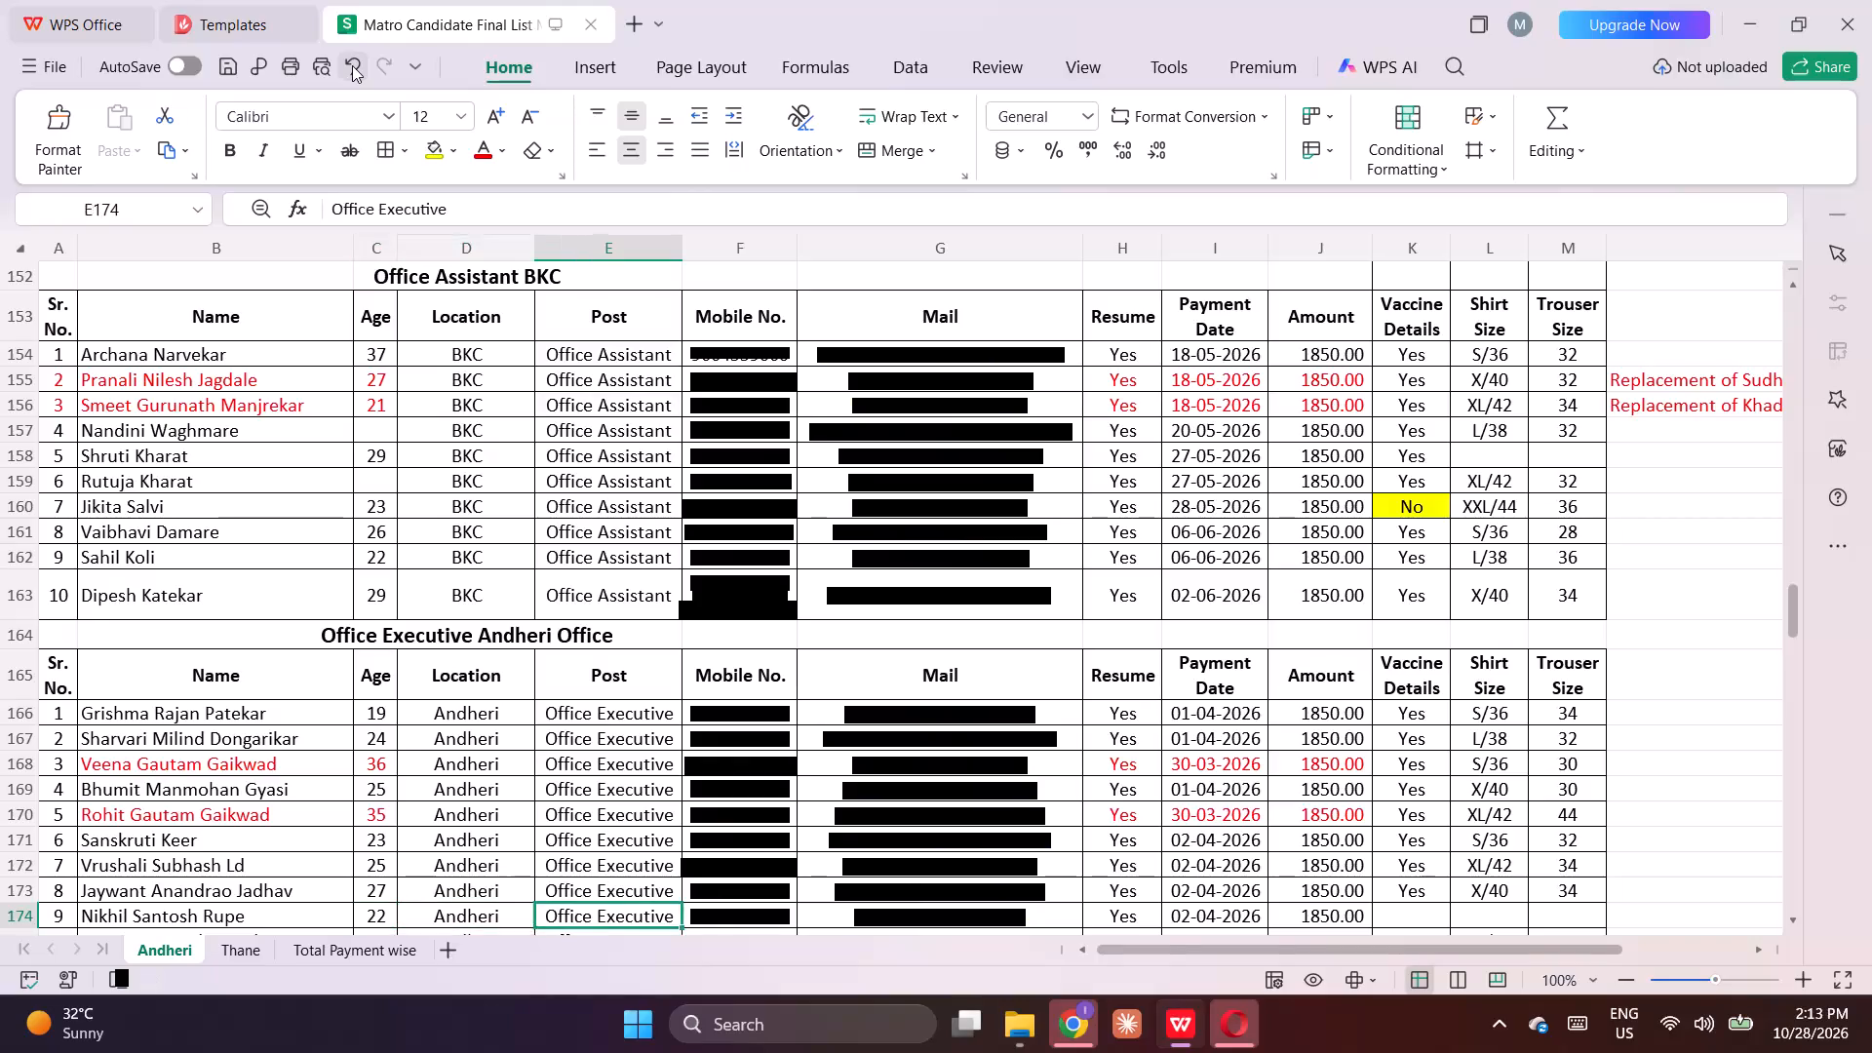
Colour the text of entry 9 in the Office Executive Andheri Office list red, from the name through column N.
{"action": "key", "text": "Left"}
{"action": "key", "text": "Left"}
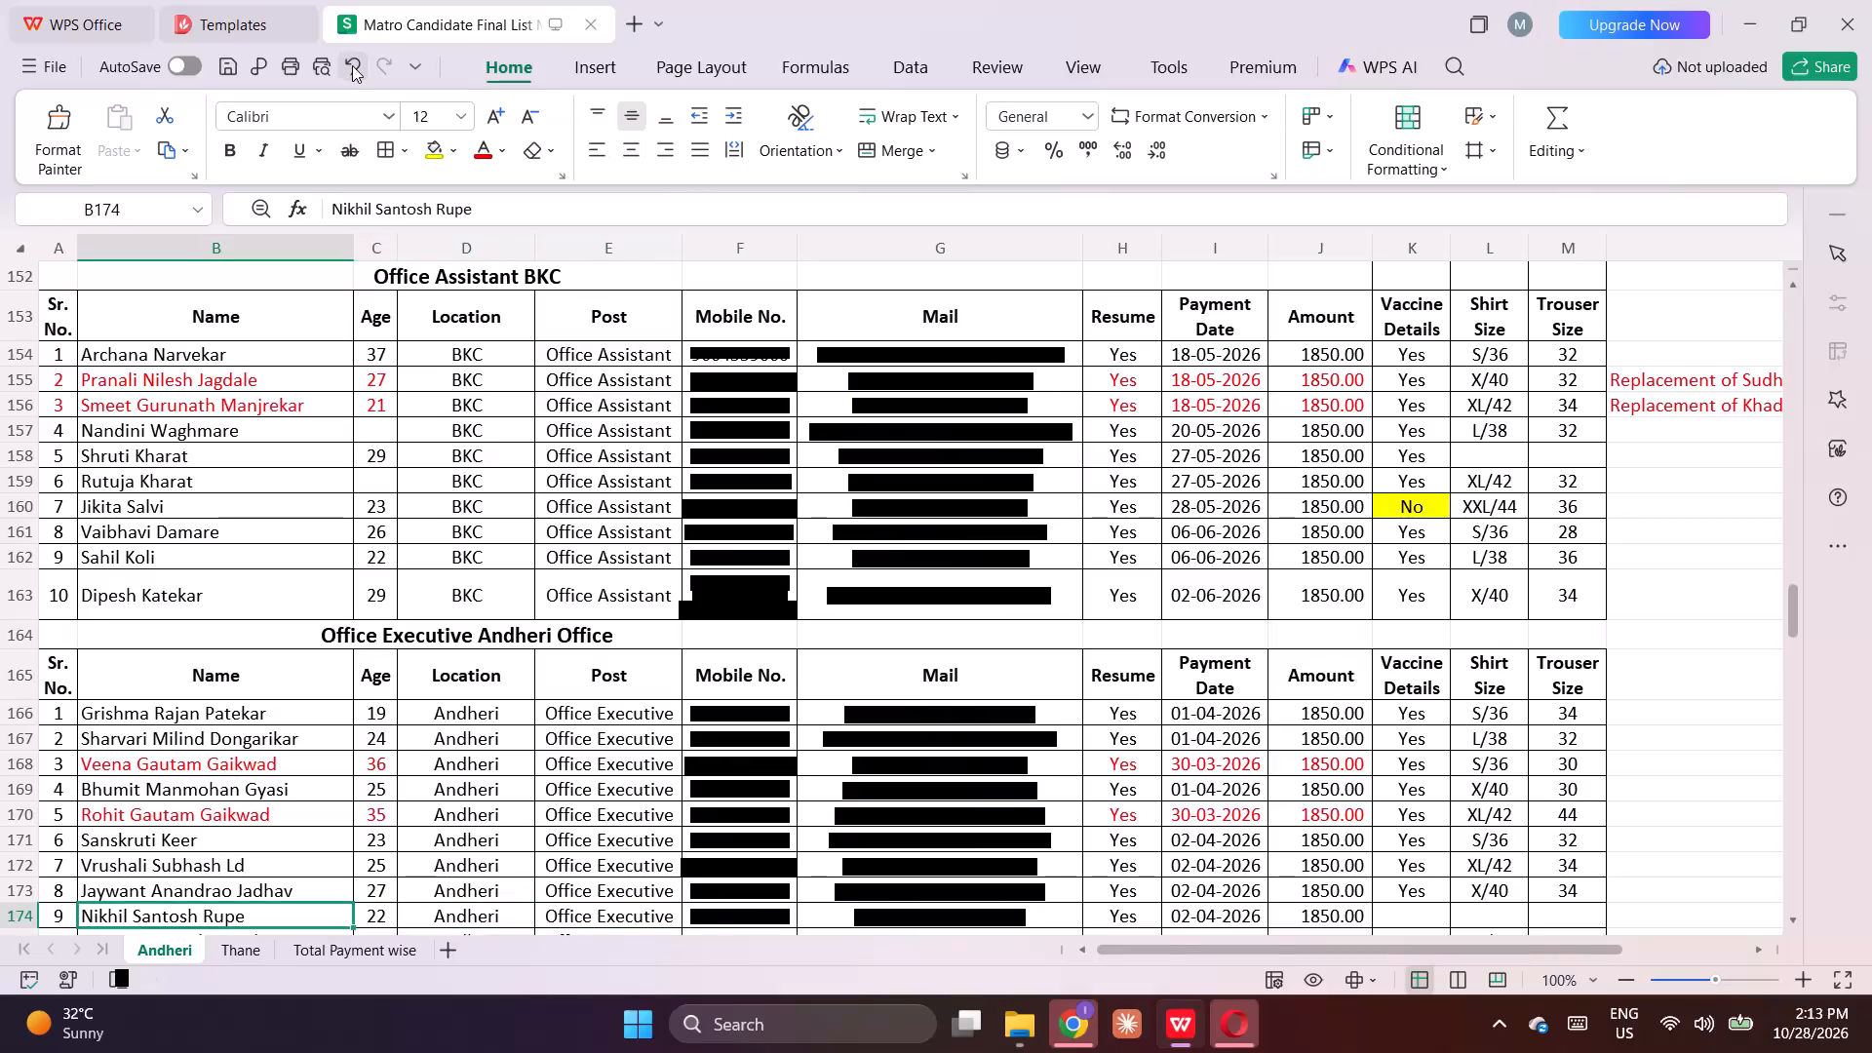
{"action": "key", "text": "shift+Right"}
{"action": "key", "text": "shift+Right"}
{"action": "key", "text": "shift+Right"}
{"action": "key", "text": "shift+Right"}
{"action": "key", "text": "shift+Right"}
{"action": "key", "text": "shift+Right"}
{"action": "key", "text": "shift+Right"}
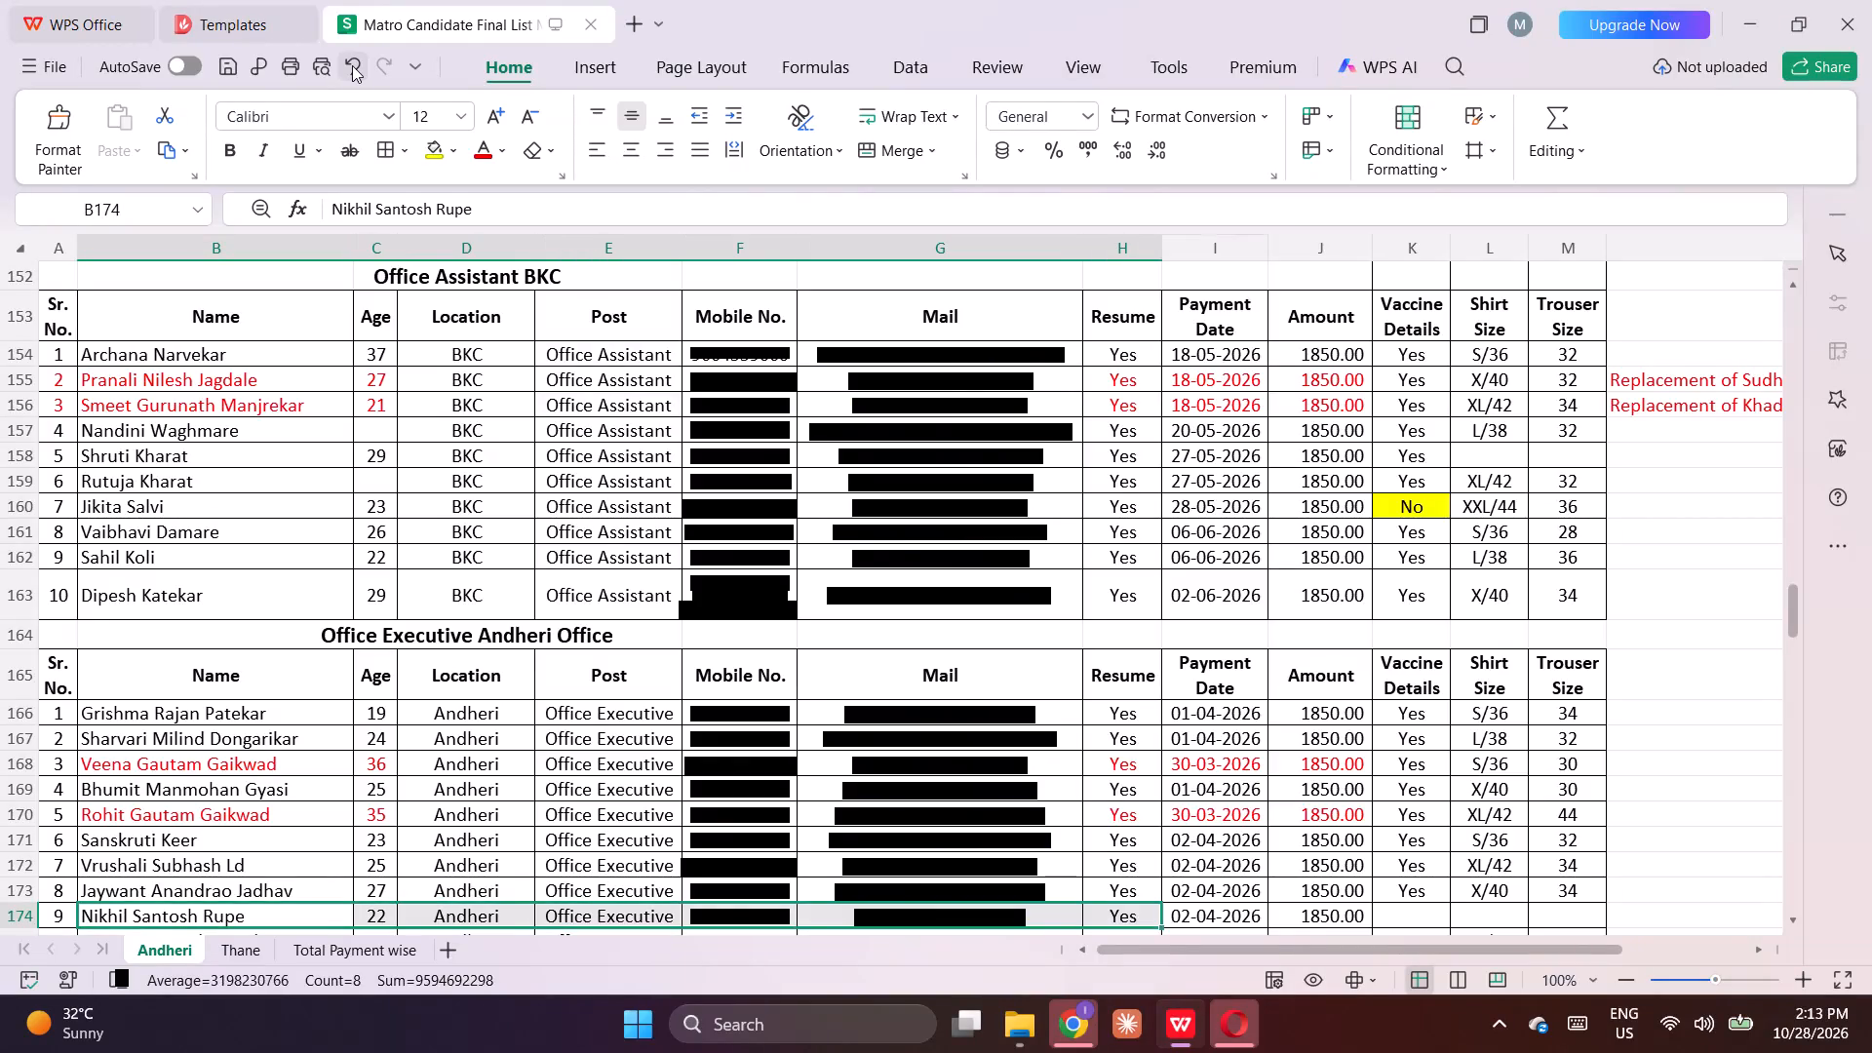
{"action": "key", "text": "shift+Right"}
{"action": "key", "text": "shift+Right"}
{"action": "key", "text": "shift+Right"}
{"action": "key", "text": "shift+Right"}
{"action": "key", "text": "shift+Right"}
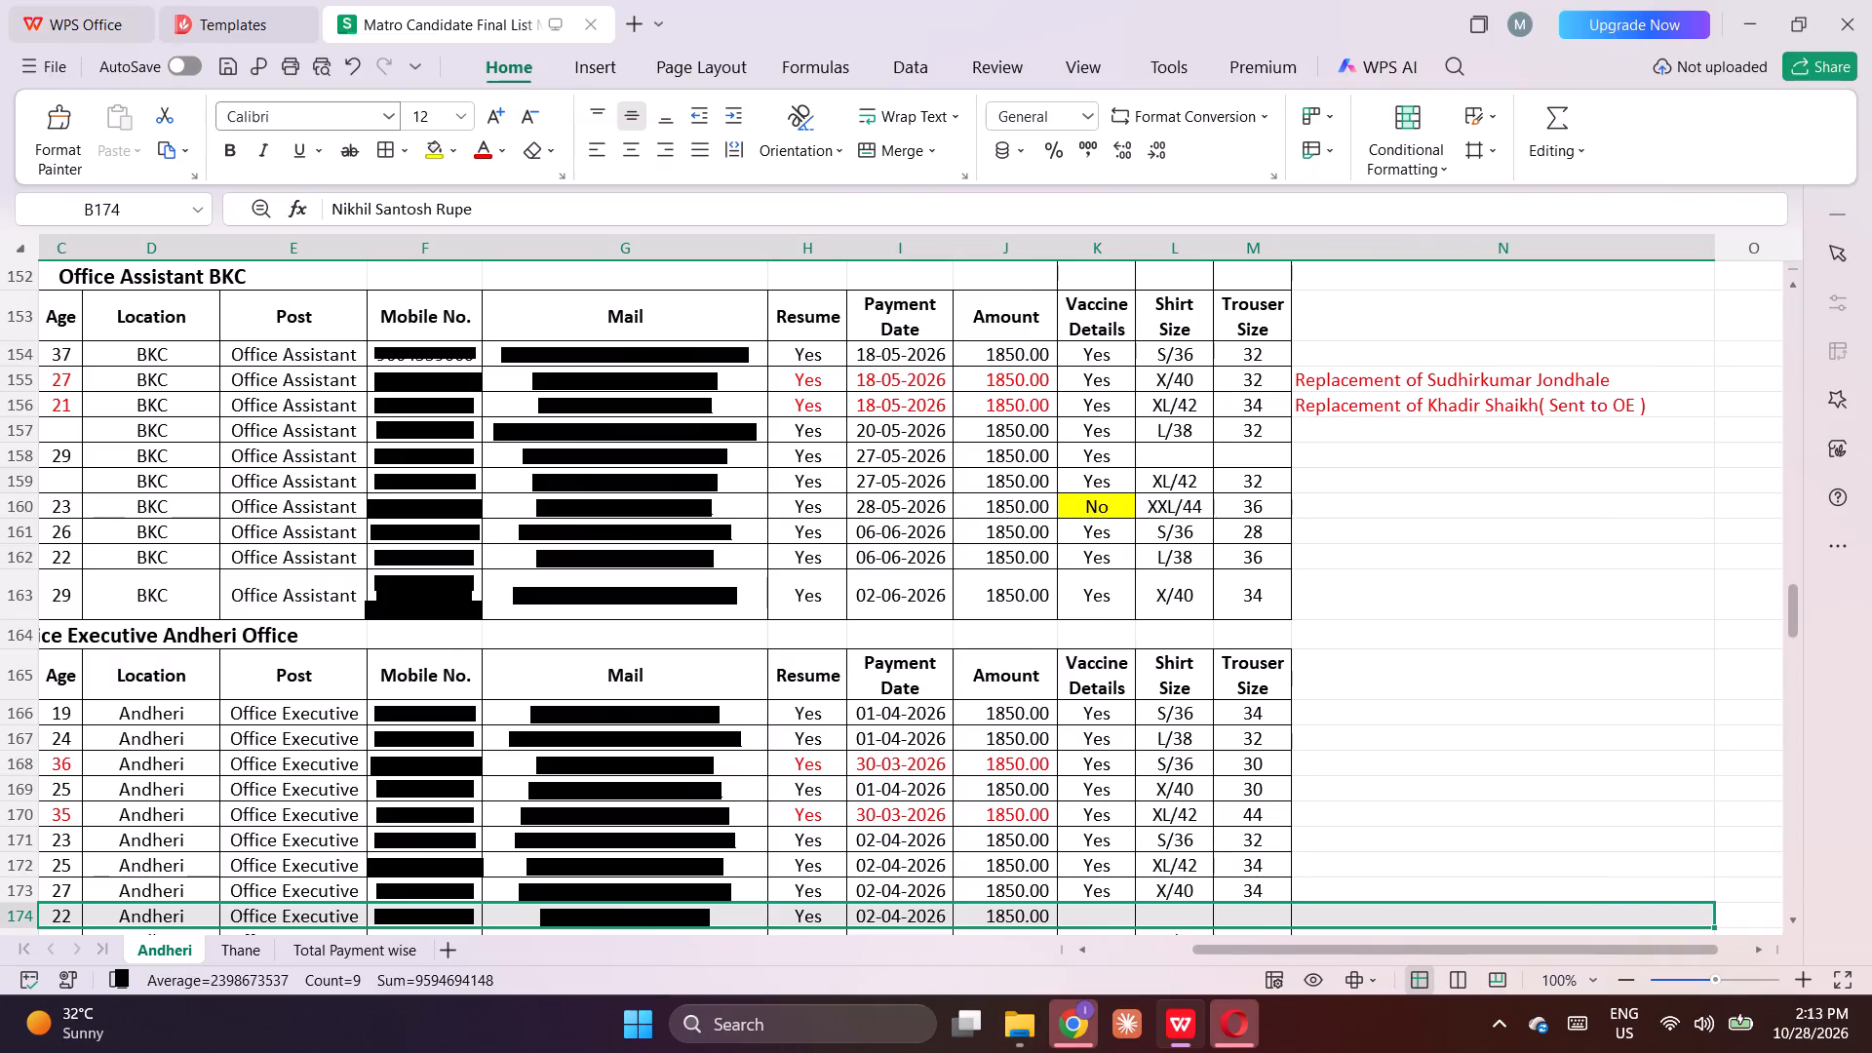
{"action": "left_click", "coordinate": [473, 159]}
Add a remark in column N of entry 9 reading "Cancel" followed by the listed candidate's first name and surname.
{"action": "key", "text": "Right"}
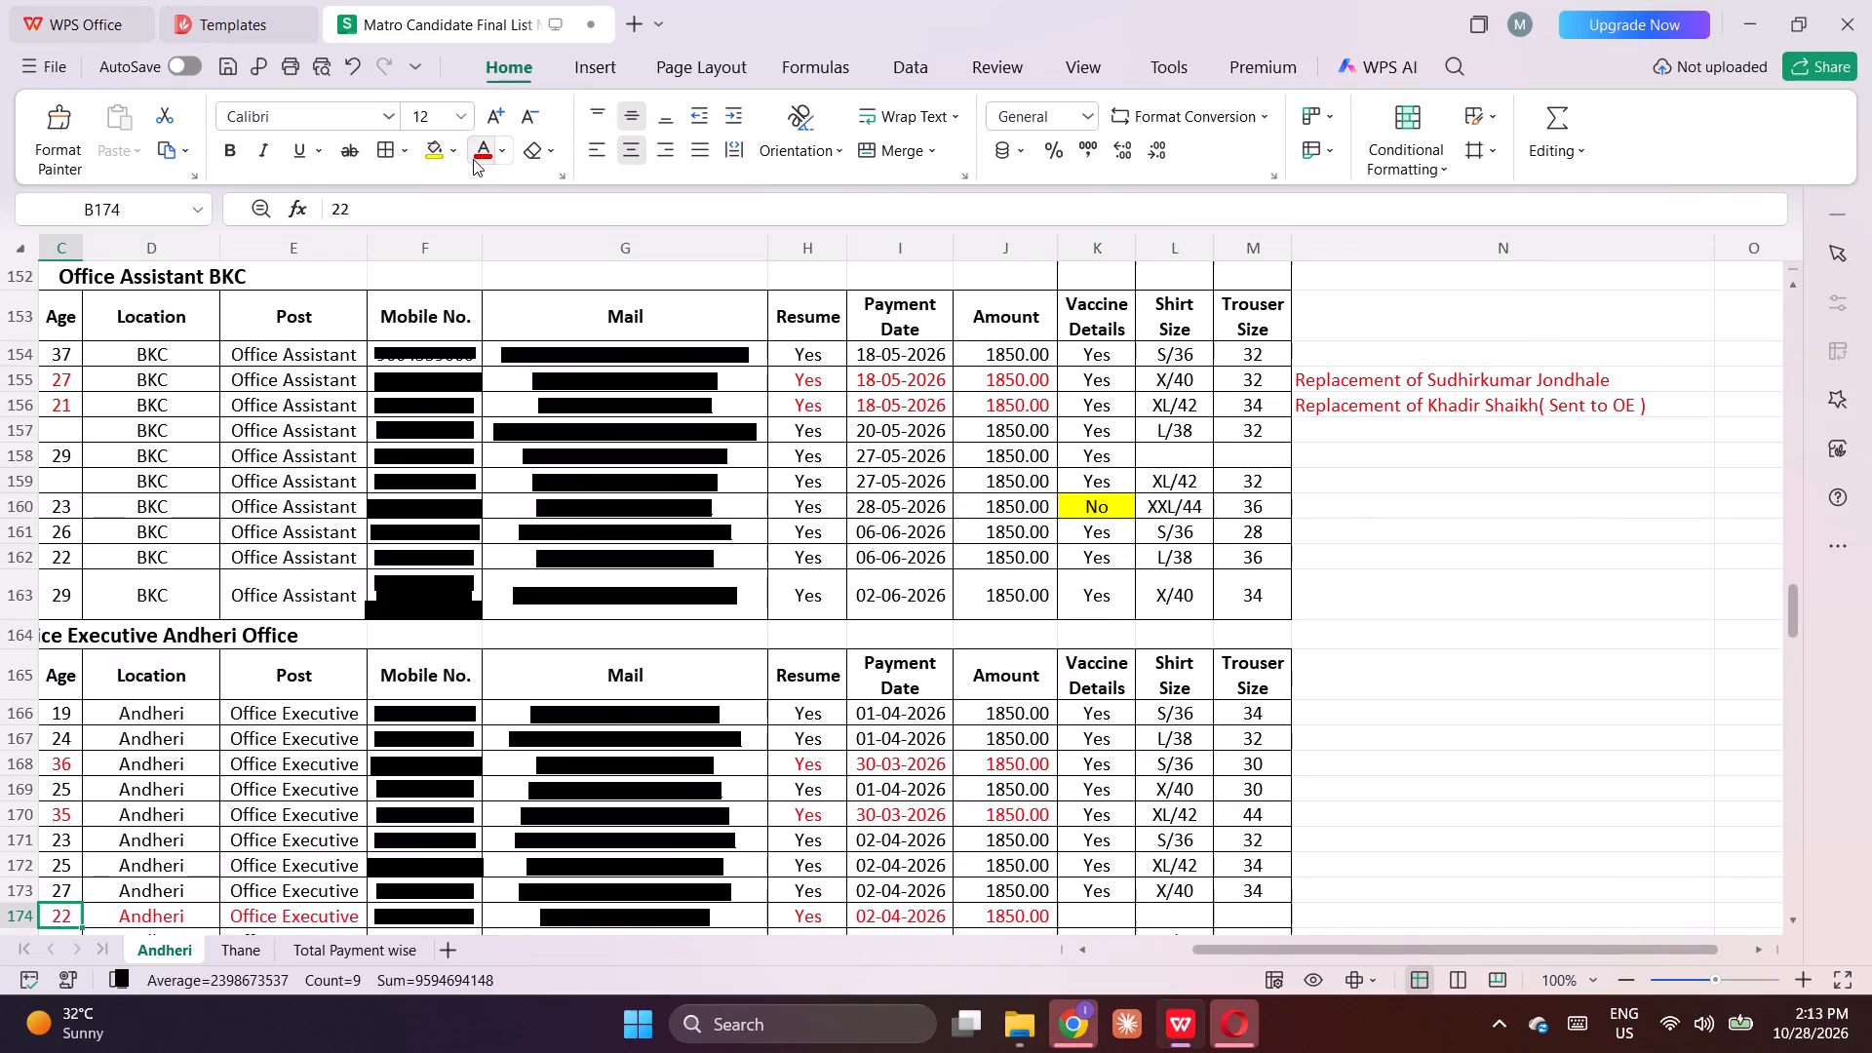
{"action": "key", "text": "Right"}
{"action": "key", "text": "Right"}
{"action": "key", "text": "Right"}
{"action": "key", "text": "Right"}
{"action": "key", "text": "Right"}
{"action": "key", "text": "Right"}
{"action": "key", "text": "Right"}
{"action": "key", "text": "Right"}
{"action": "key", "text": "Right"}
{"action": "key", "text": "Right"}
{"action": "key", "text": "Right"}
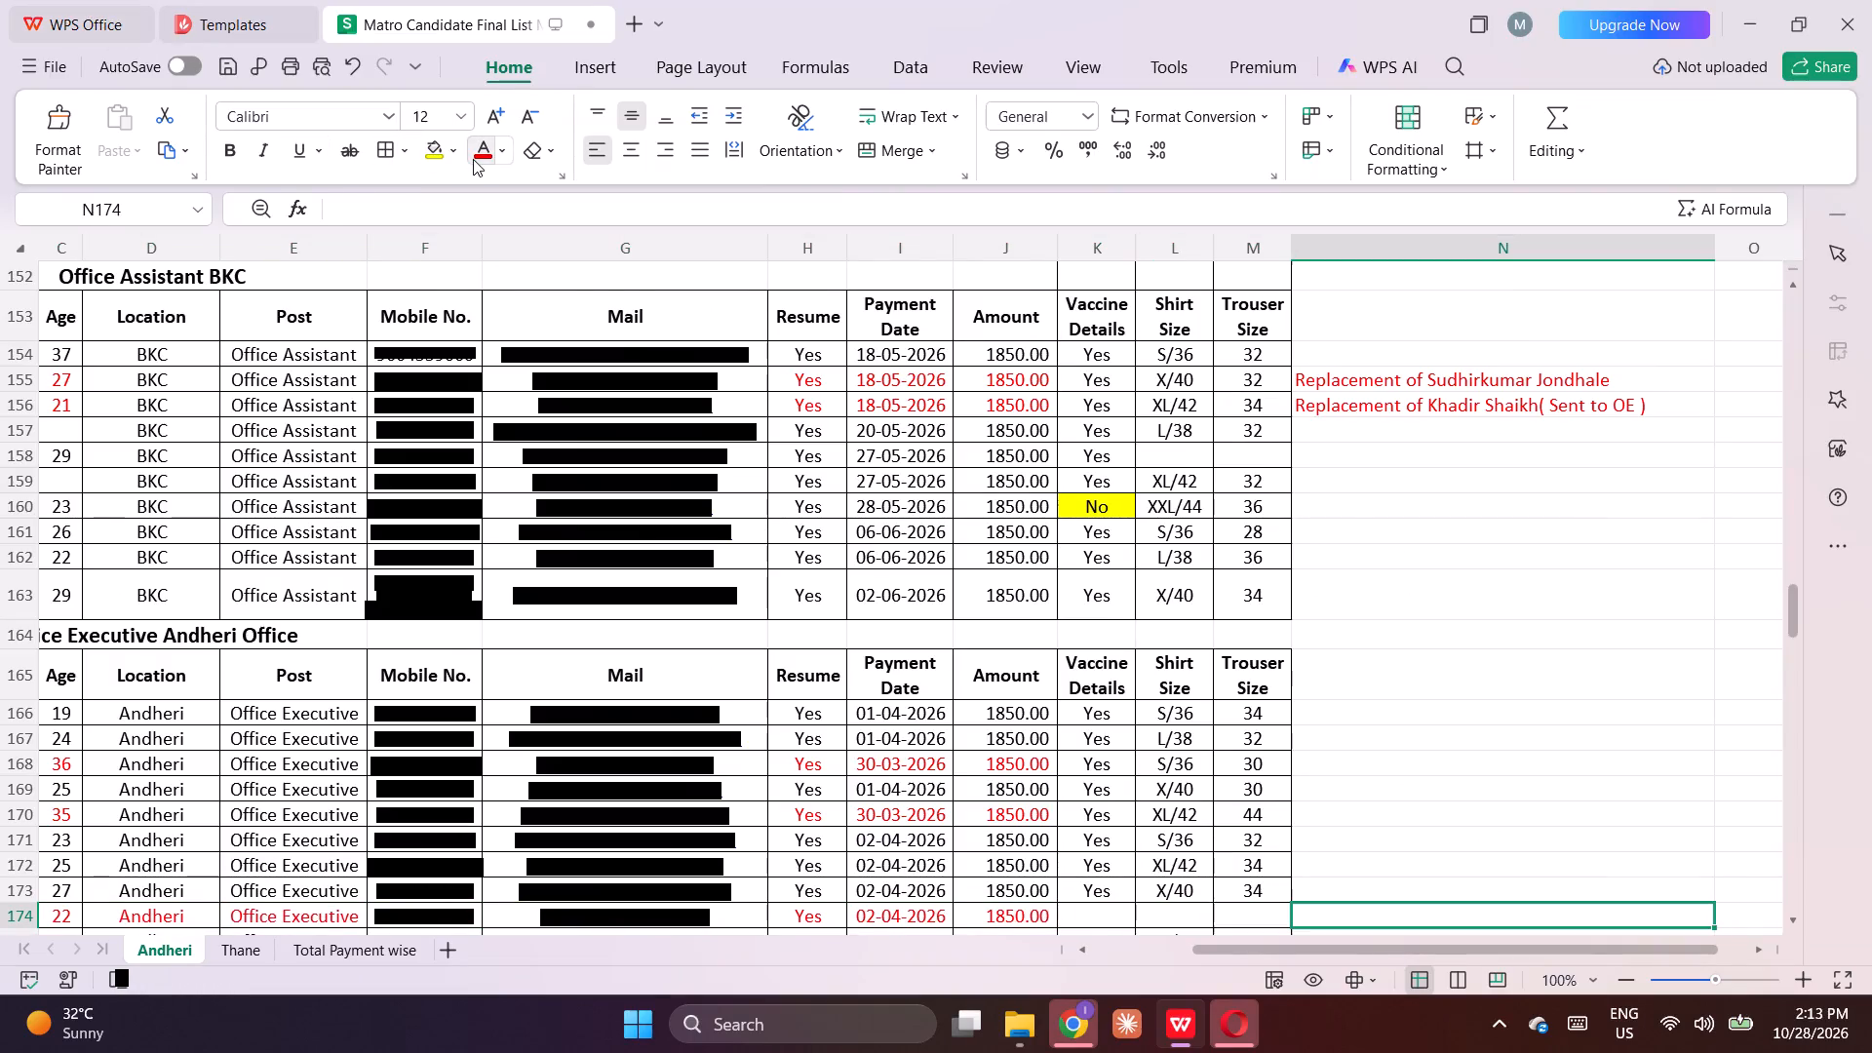
{"action": "key", "text": "BackSpace"}
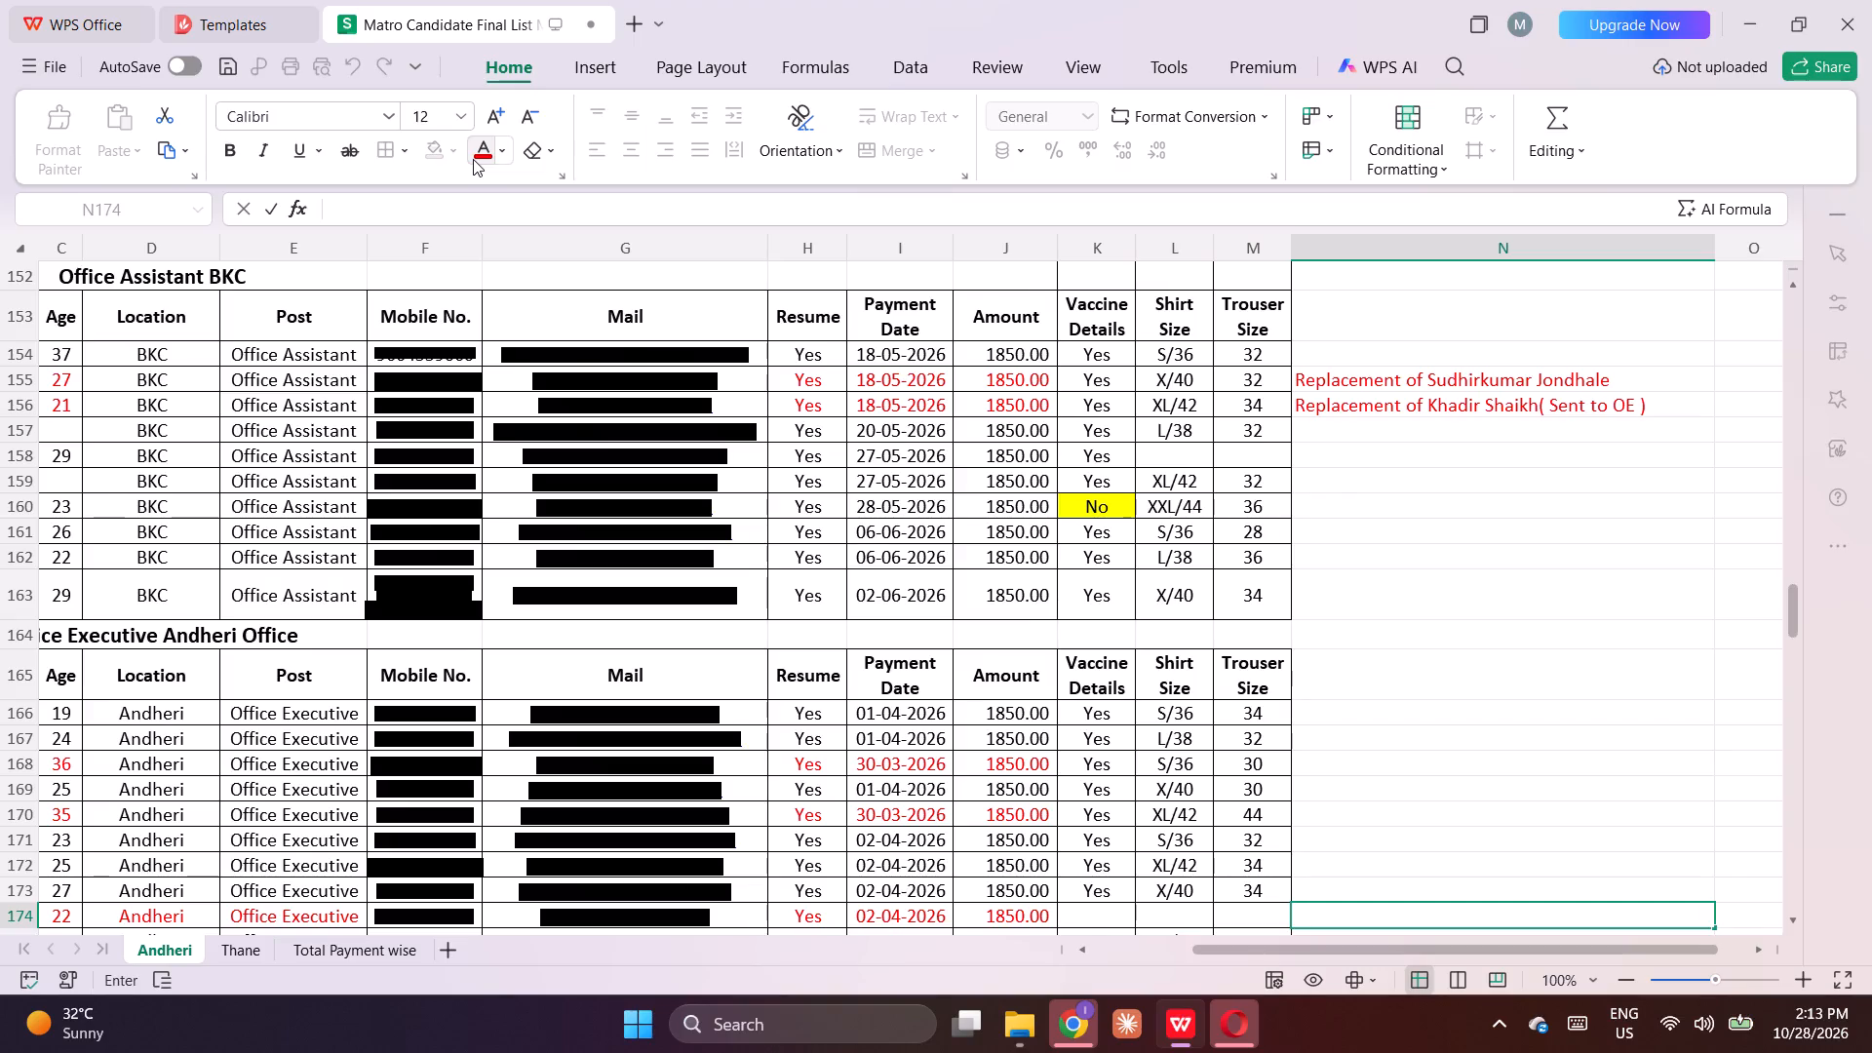
{"action": "key", "text": "Left"}
{"action": "key", "text": "Left"}
{"action": "key", "text": "Left"}
{"action": "key", "text": "Left"}
{"action": "key", "text": "Left"}
{"action": "key", "text": "Left"}
{"action": "key", "text": "Left"}
{"action": "key", "text": "Left"}
{"action": "key", "text": "Left"}
{"action": "key", "text": "Left"}
{"action": "key", "text": "Left"}
{"action": "key", "text": "Left"}
{"action": "key", "text": "Left"}
{"action": "key", "text": "Left"}
{"action": "key", "text": "Left"}
{"action": "key", "text": "Left"}
{"action": "key", "text": "Left"}
{"action": "key", "text": "Left"}
{"action": "key", "text": "Left"}
{"action": "key", "text": "Left"}
{"action": "key", "text": "Right"}
{"action": "key", "text": "Right"}
{"action": "key", "text": "Right"}
{"action": "key", "text": "Right"}
{"action": "key", "text": "Right"}
{"action": "key", "text": "Right"}
{"action": "key", "text": "Right"}
{"action": "key", "text": "Right"}
{"action": "key", "text": "Right"}
{"action": "key", "text": "Right"}
{"action": "key", "text": "Right"}
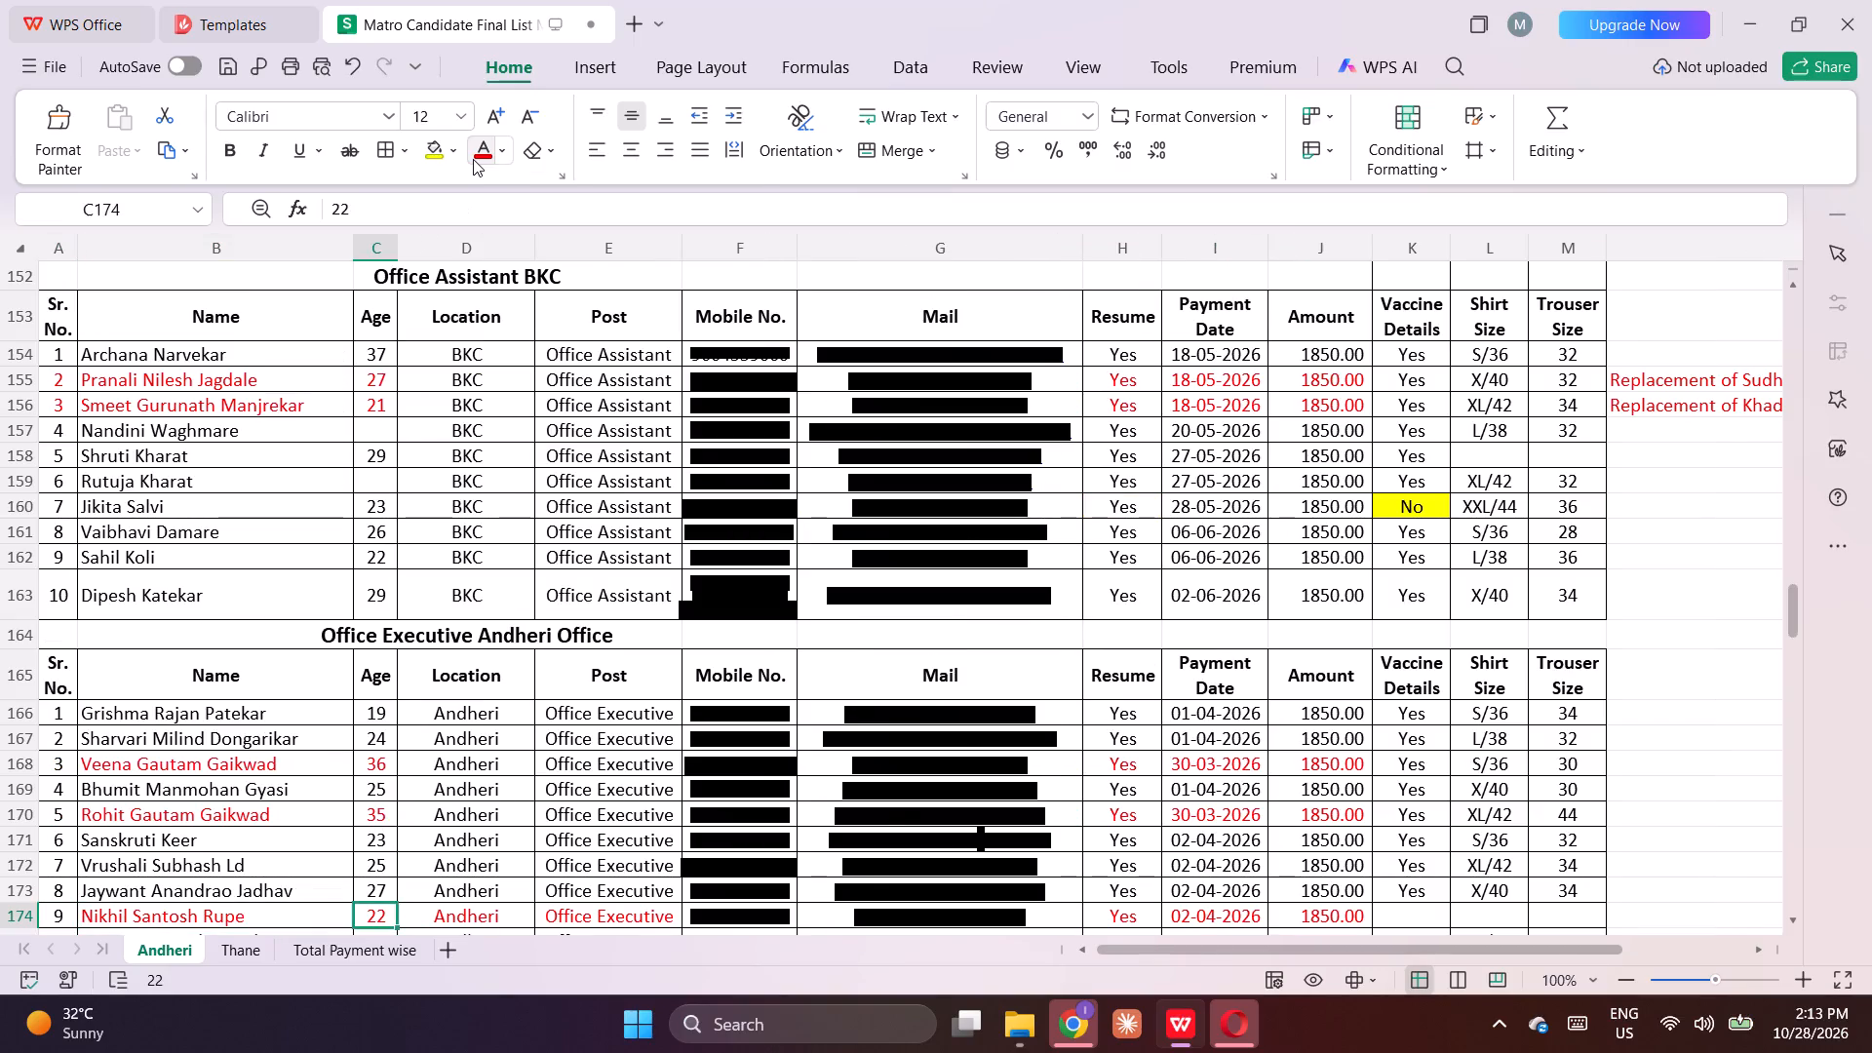
{"action": "key", "text": "Right"}
{"action": "key", "text": "Right"}
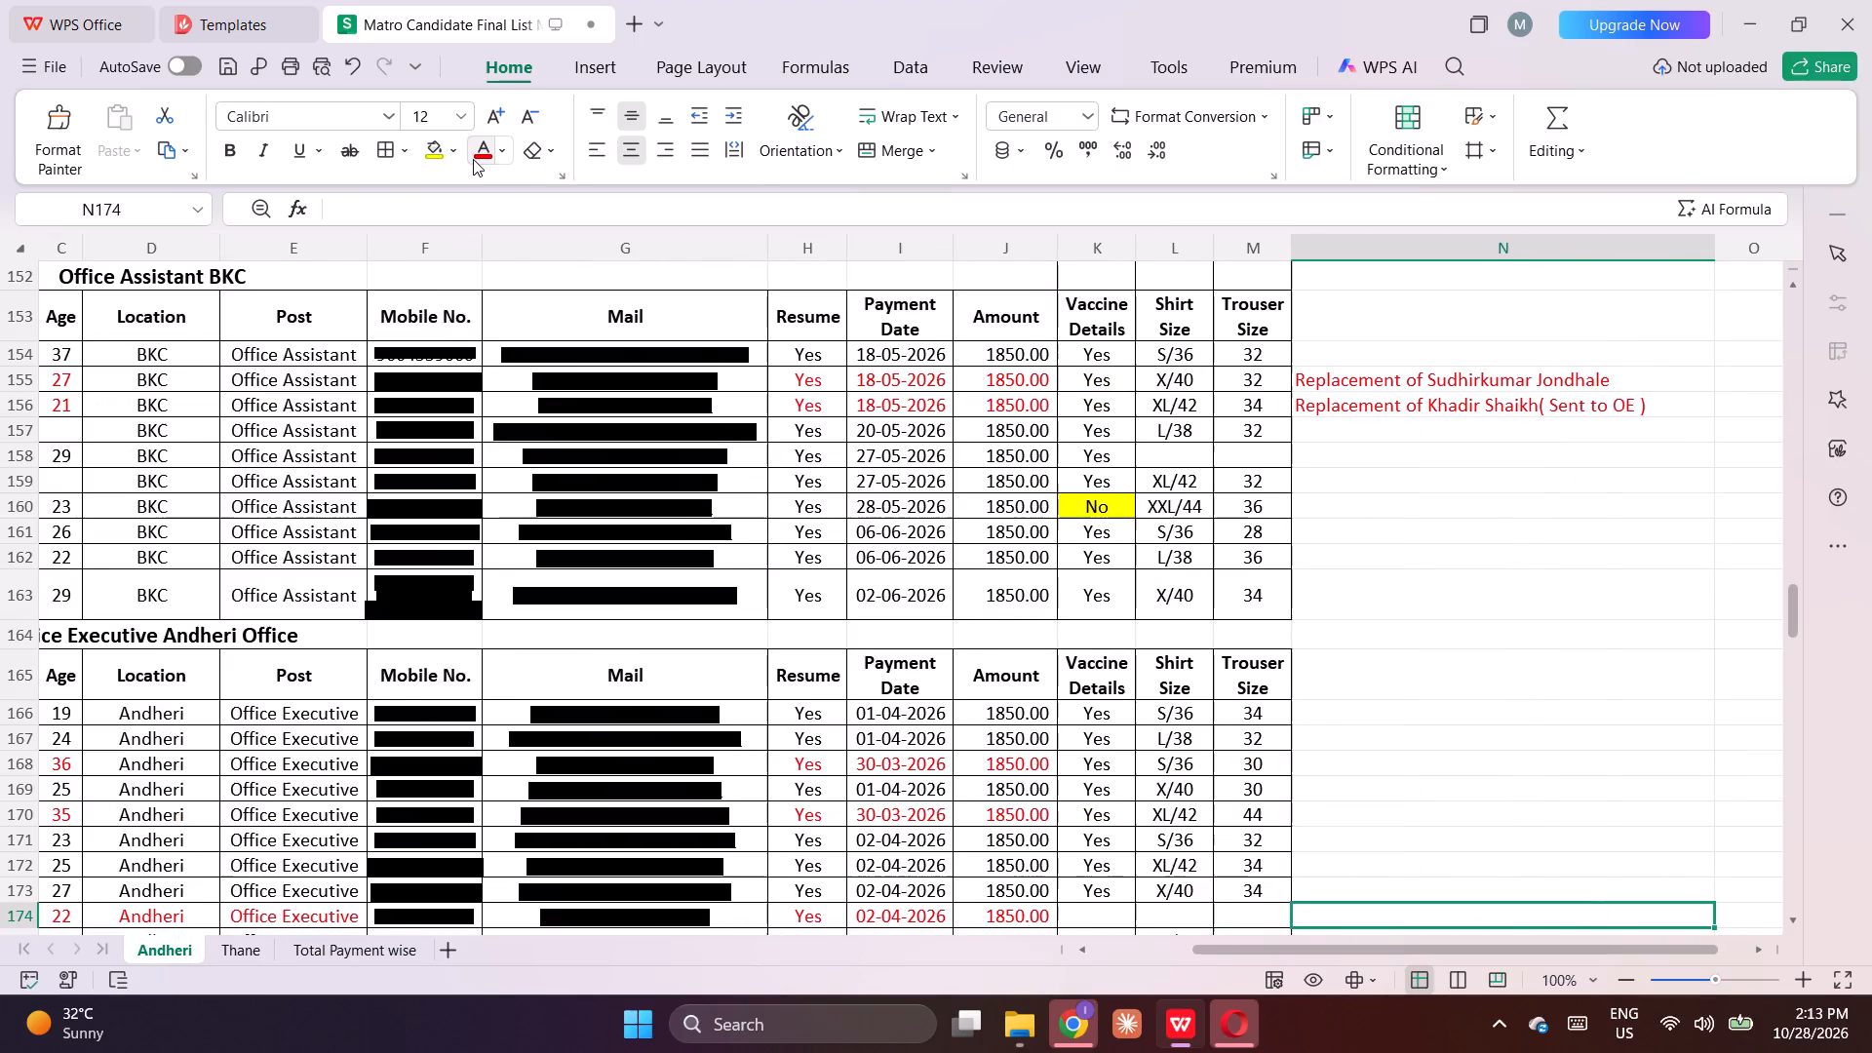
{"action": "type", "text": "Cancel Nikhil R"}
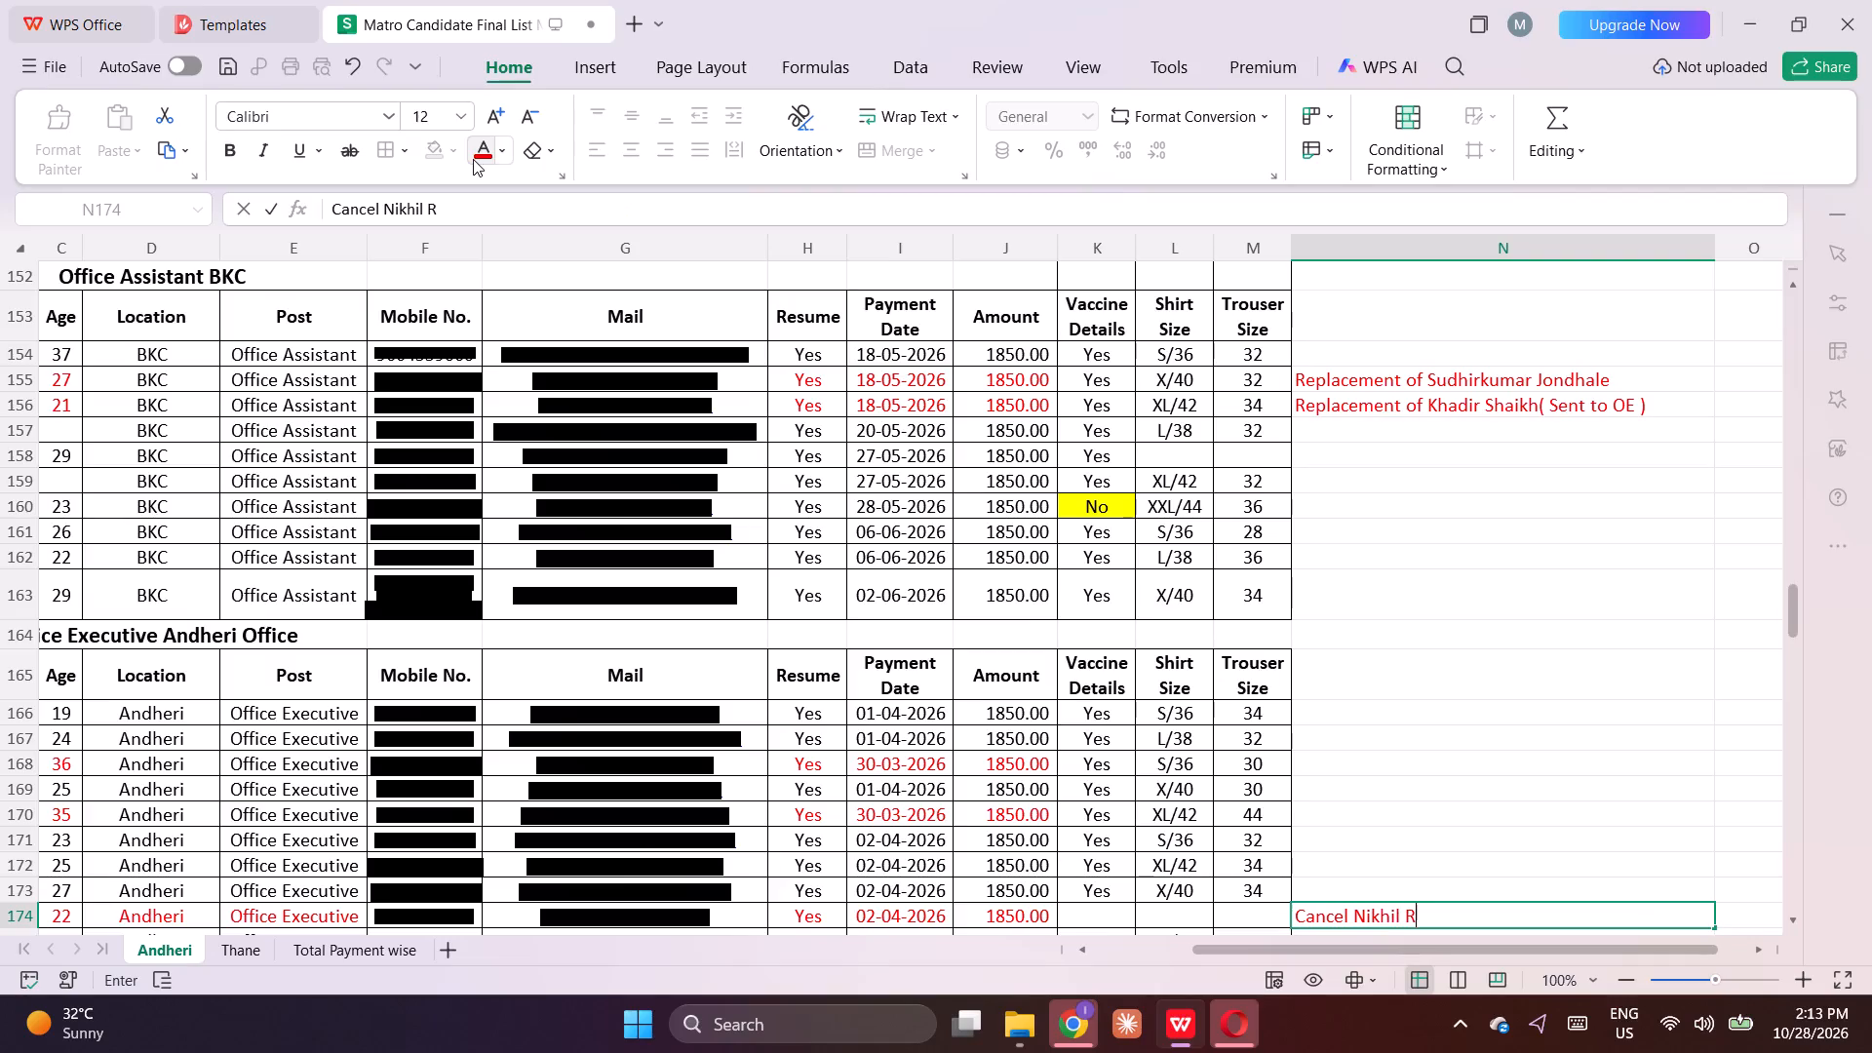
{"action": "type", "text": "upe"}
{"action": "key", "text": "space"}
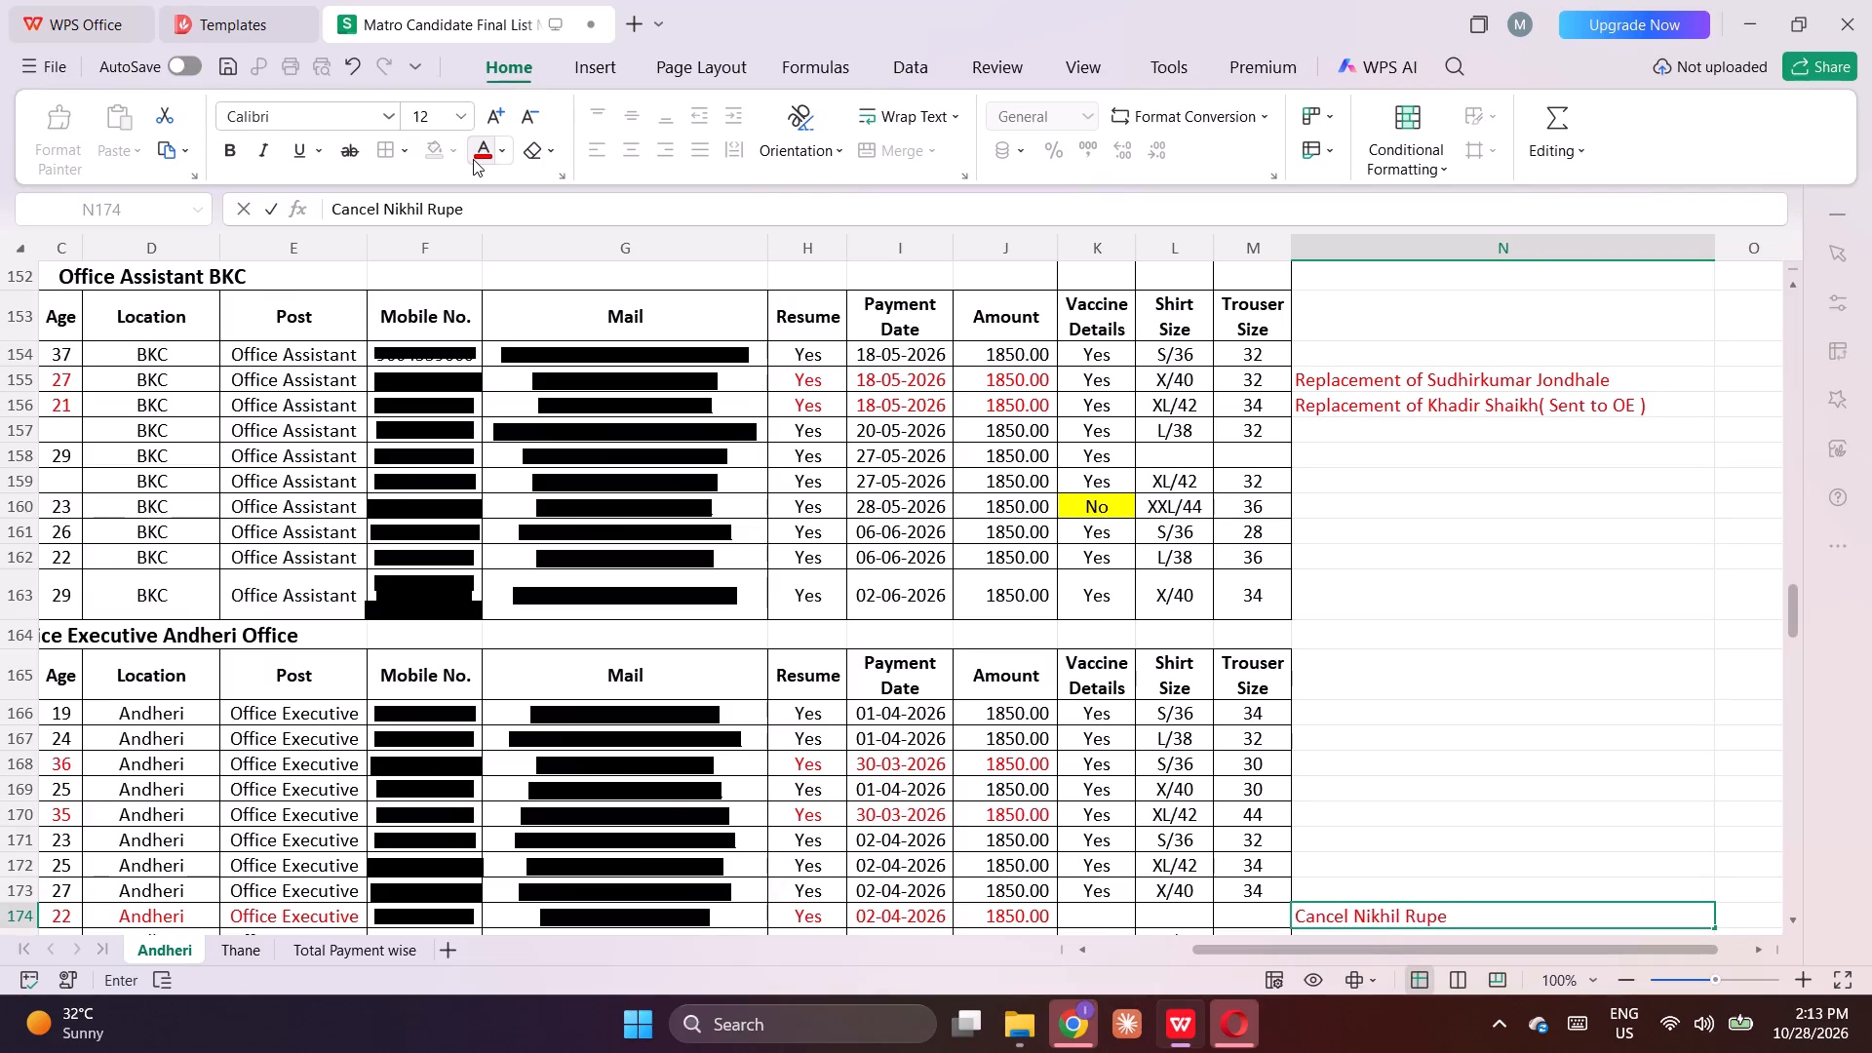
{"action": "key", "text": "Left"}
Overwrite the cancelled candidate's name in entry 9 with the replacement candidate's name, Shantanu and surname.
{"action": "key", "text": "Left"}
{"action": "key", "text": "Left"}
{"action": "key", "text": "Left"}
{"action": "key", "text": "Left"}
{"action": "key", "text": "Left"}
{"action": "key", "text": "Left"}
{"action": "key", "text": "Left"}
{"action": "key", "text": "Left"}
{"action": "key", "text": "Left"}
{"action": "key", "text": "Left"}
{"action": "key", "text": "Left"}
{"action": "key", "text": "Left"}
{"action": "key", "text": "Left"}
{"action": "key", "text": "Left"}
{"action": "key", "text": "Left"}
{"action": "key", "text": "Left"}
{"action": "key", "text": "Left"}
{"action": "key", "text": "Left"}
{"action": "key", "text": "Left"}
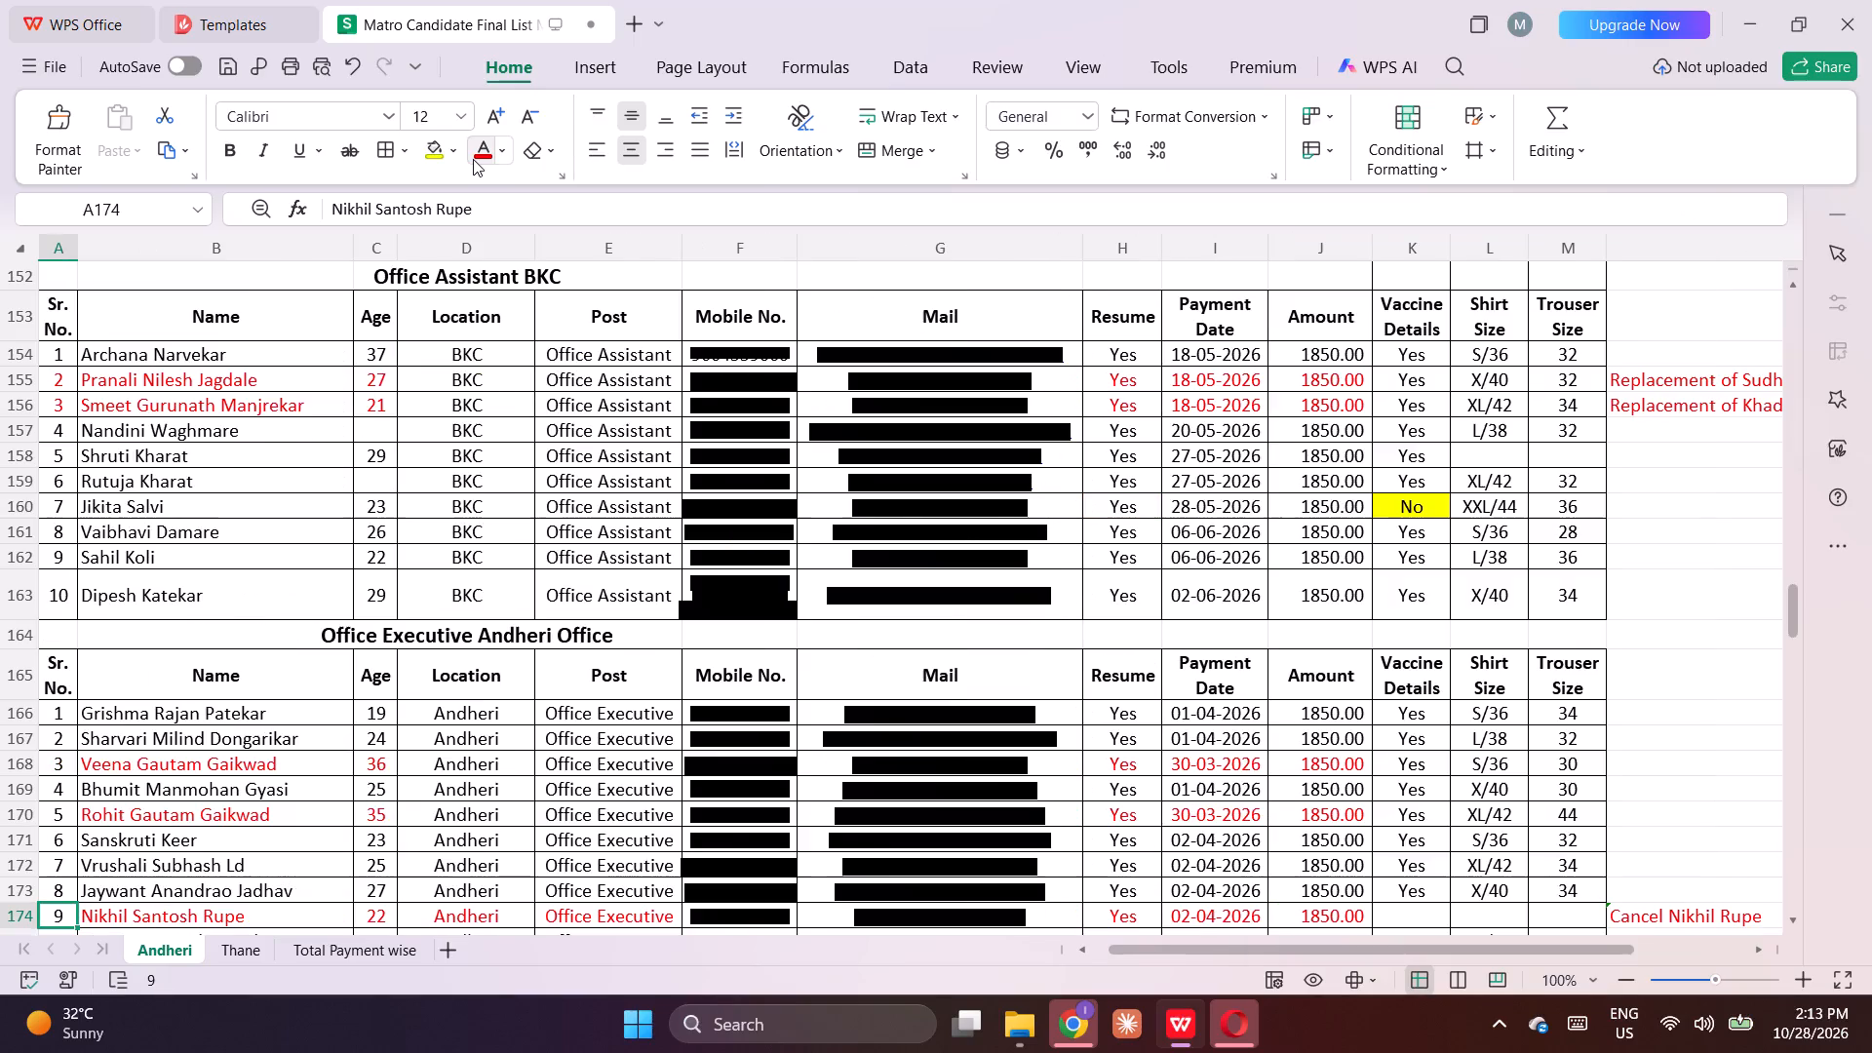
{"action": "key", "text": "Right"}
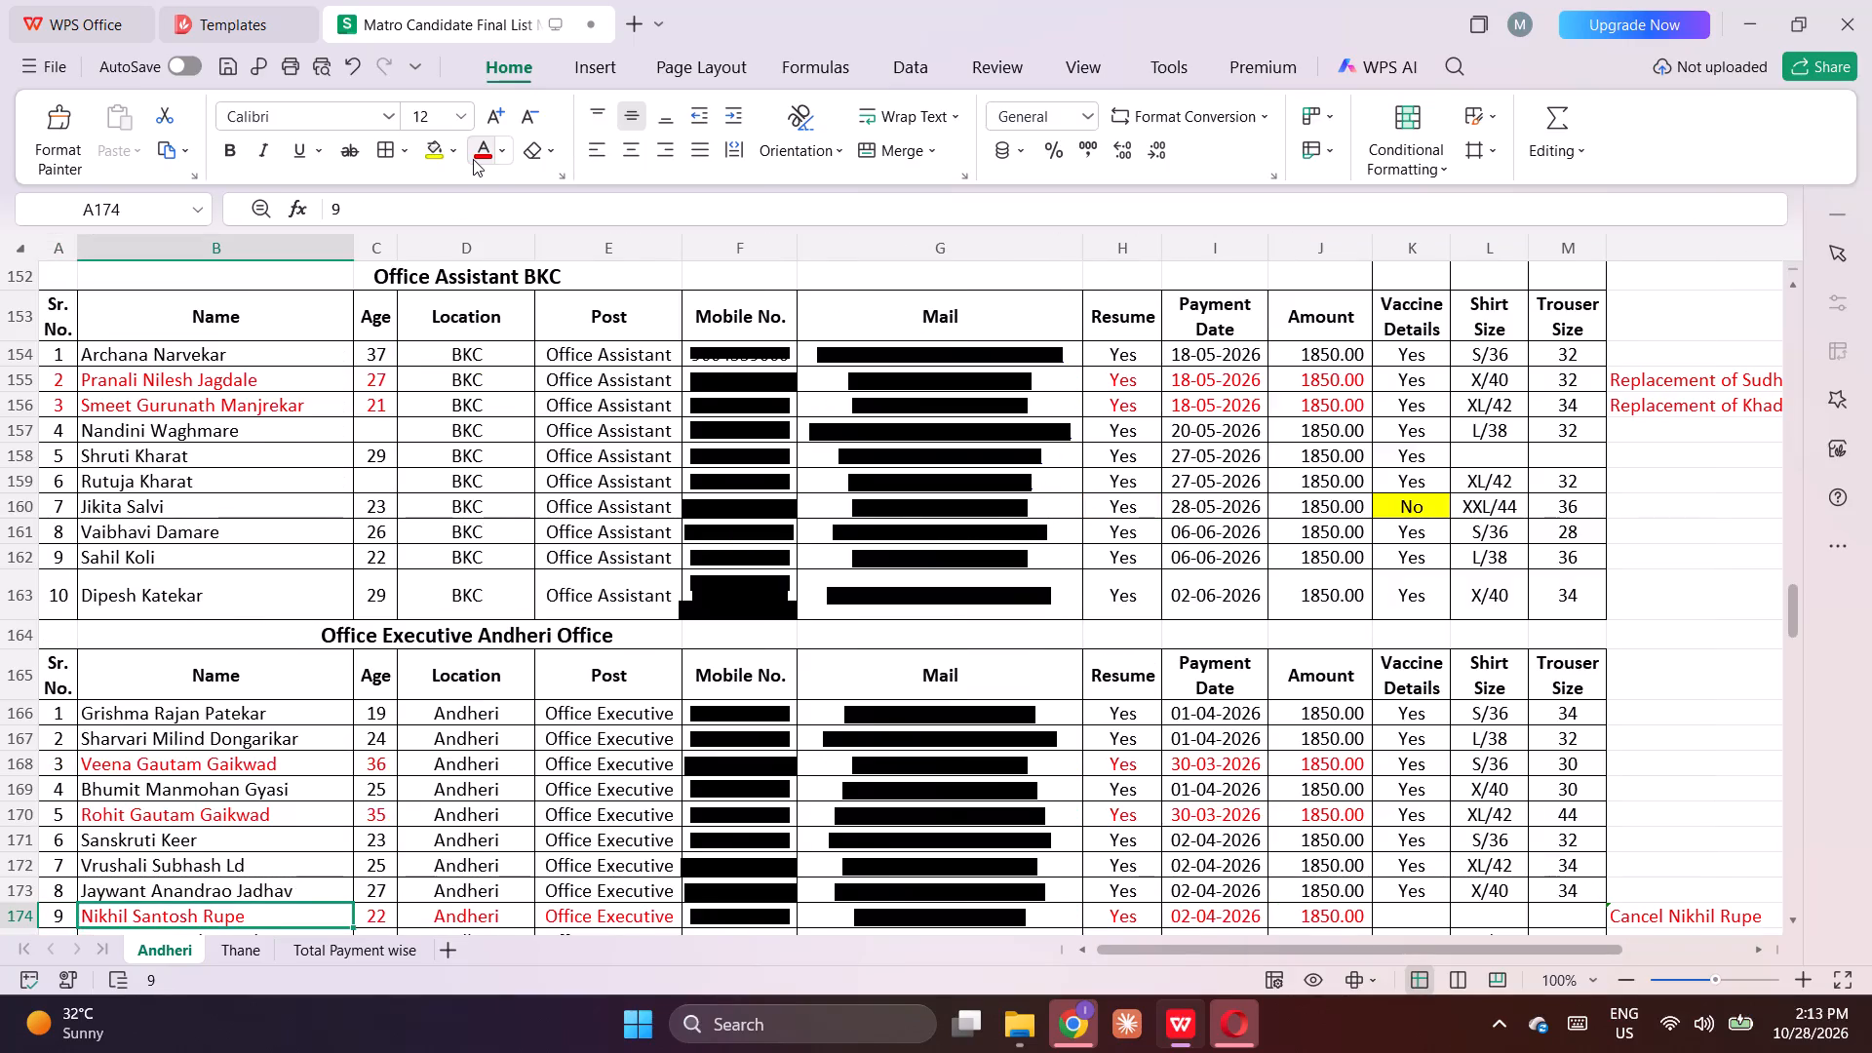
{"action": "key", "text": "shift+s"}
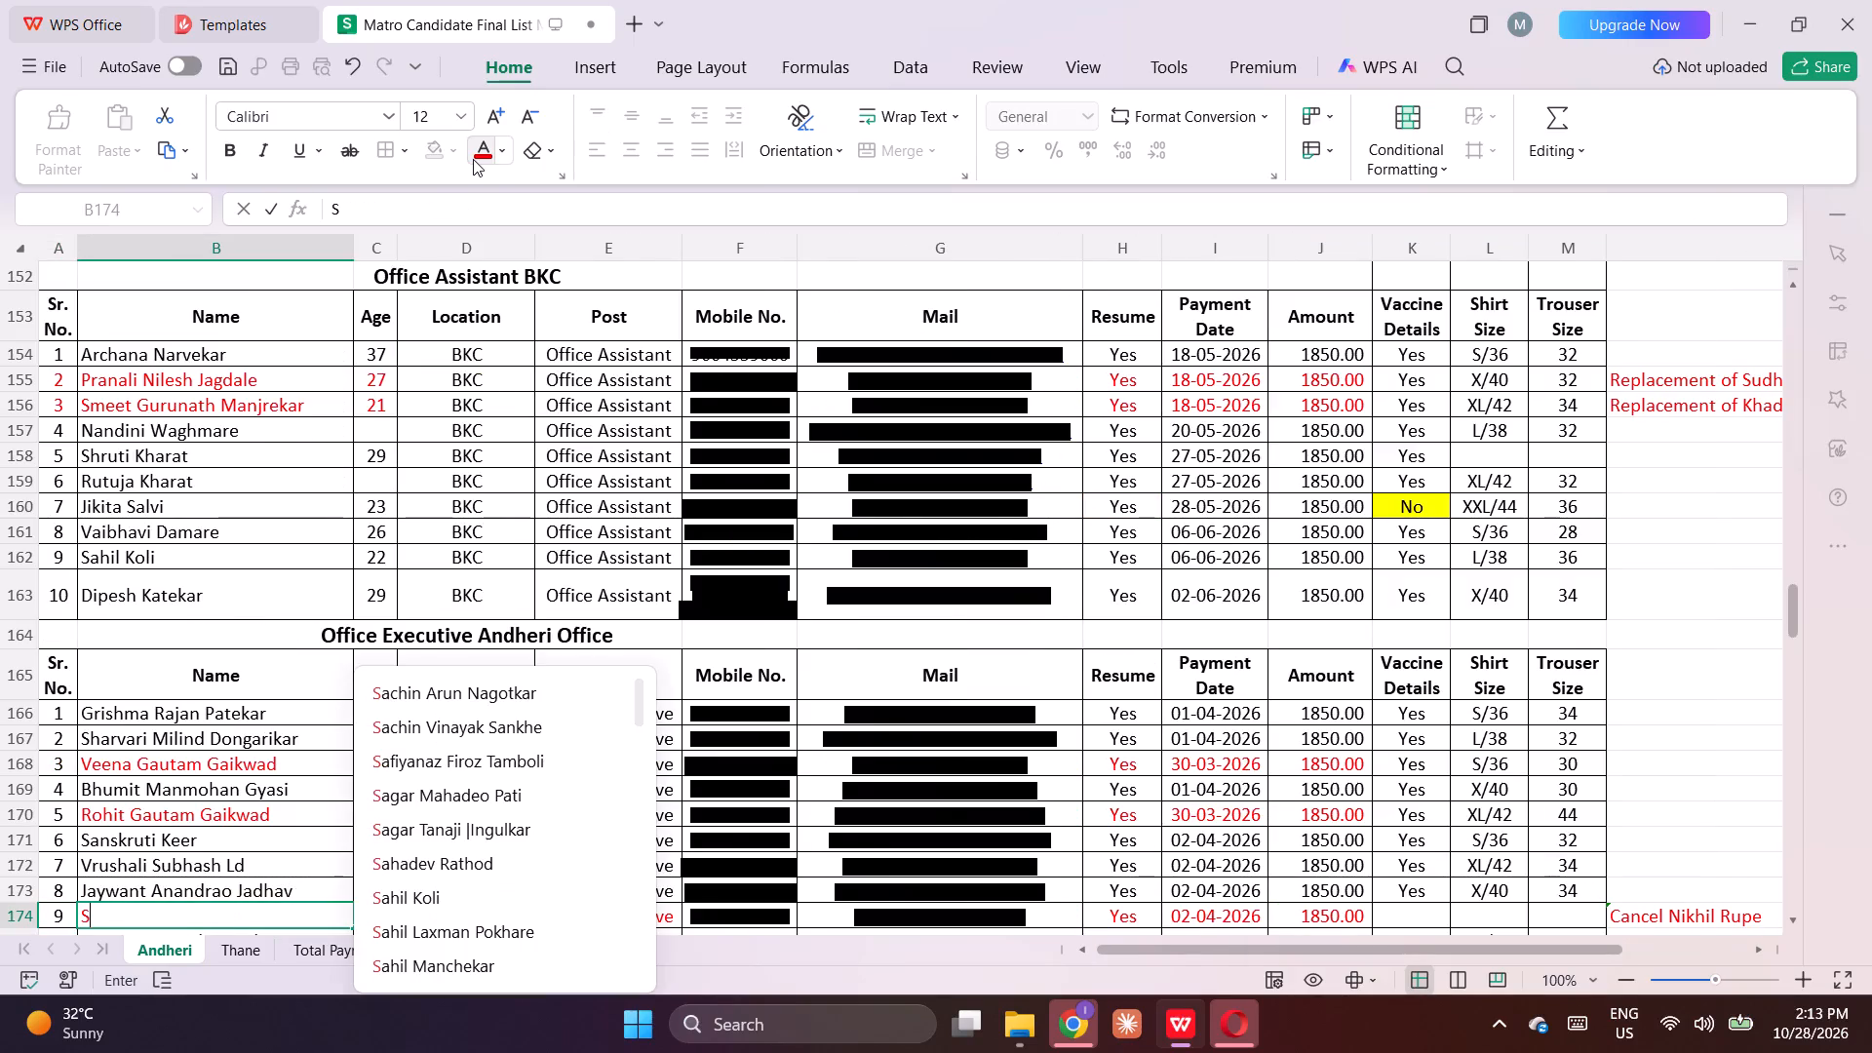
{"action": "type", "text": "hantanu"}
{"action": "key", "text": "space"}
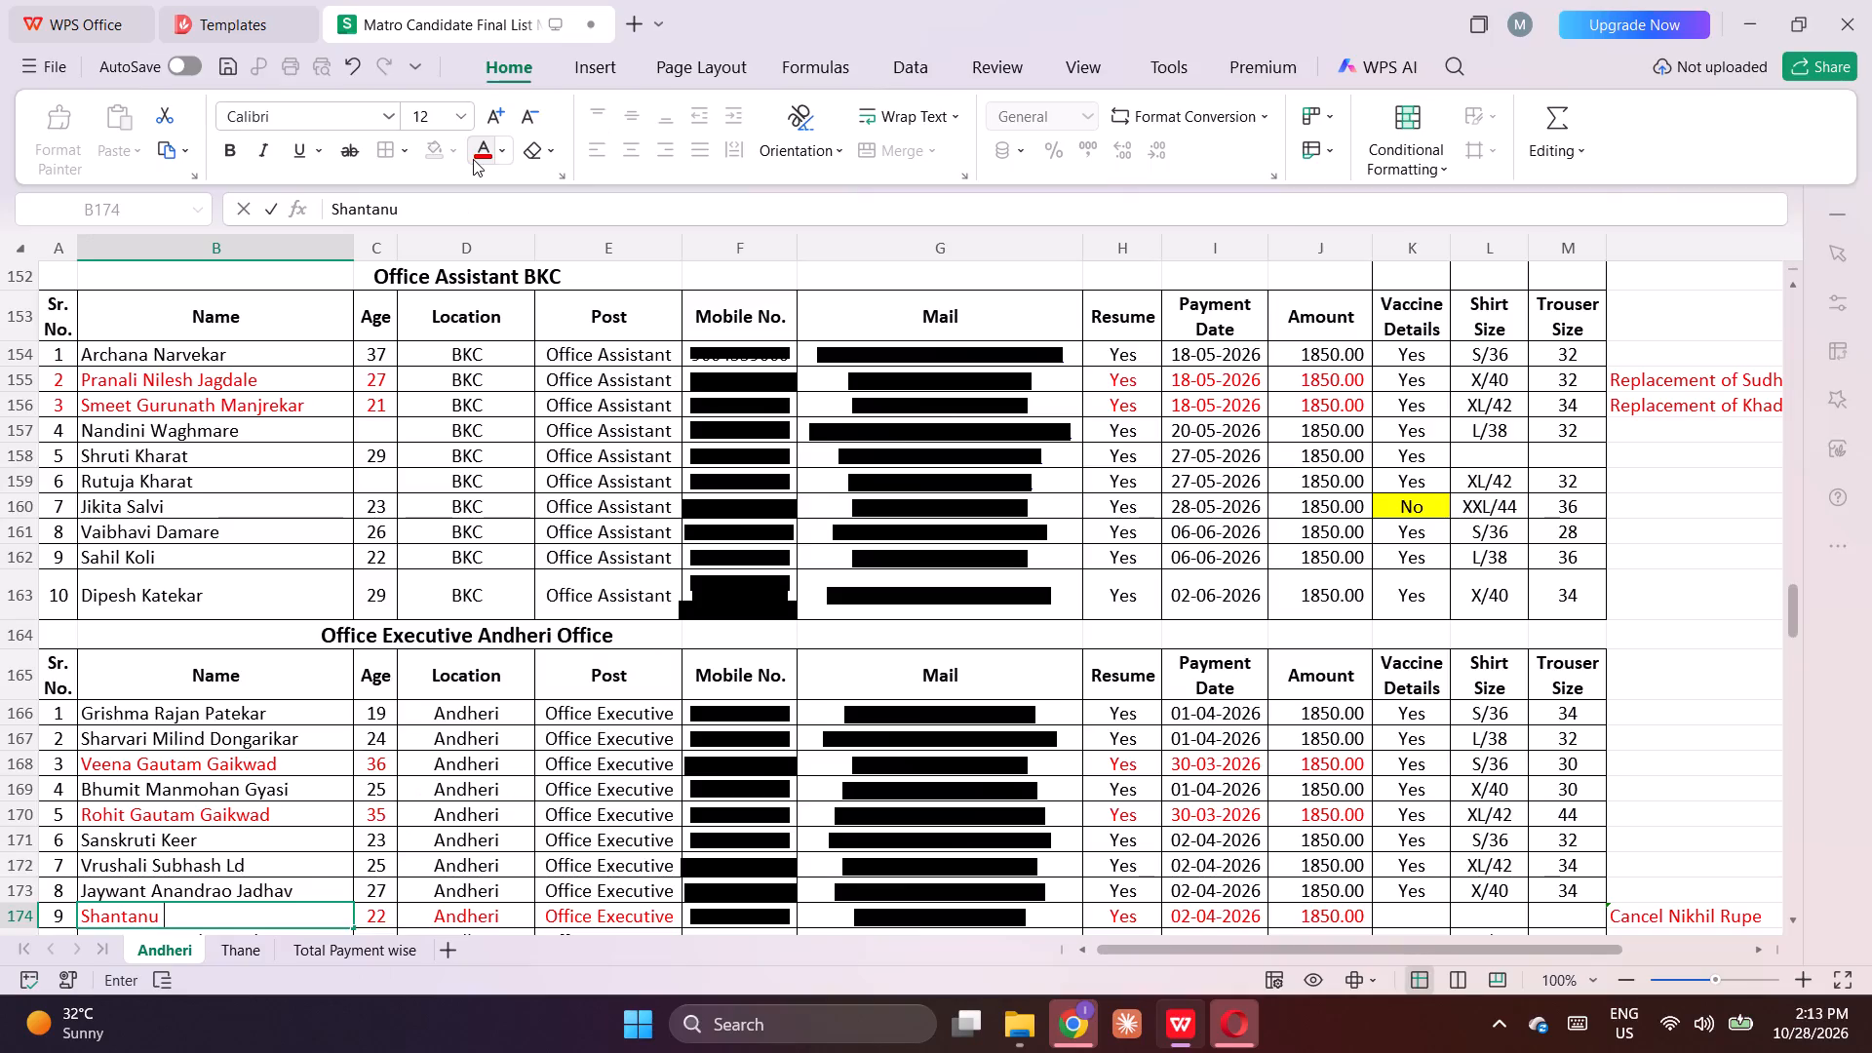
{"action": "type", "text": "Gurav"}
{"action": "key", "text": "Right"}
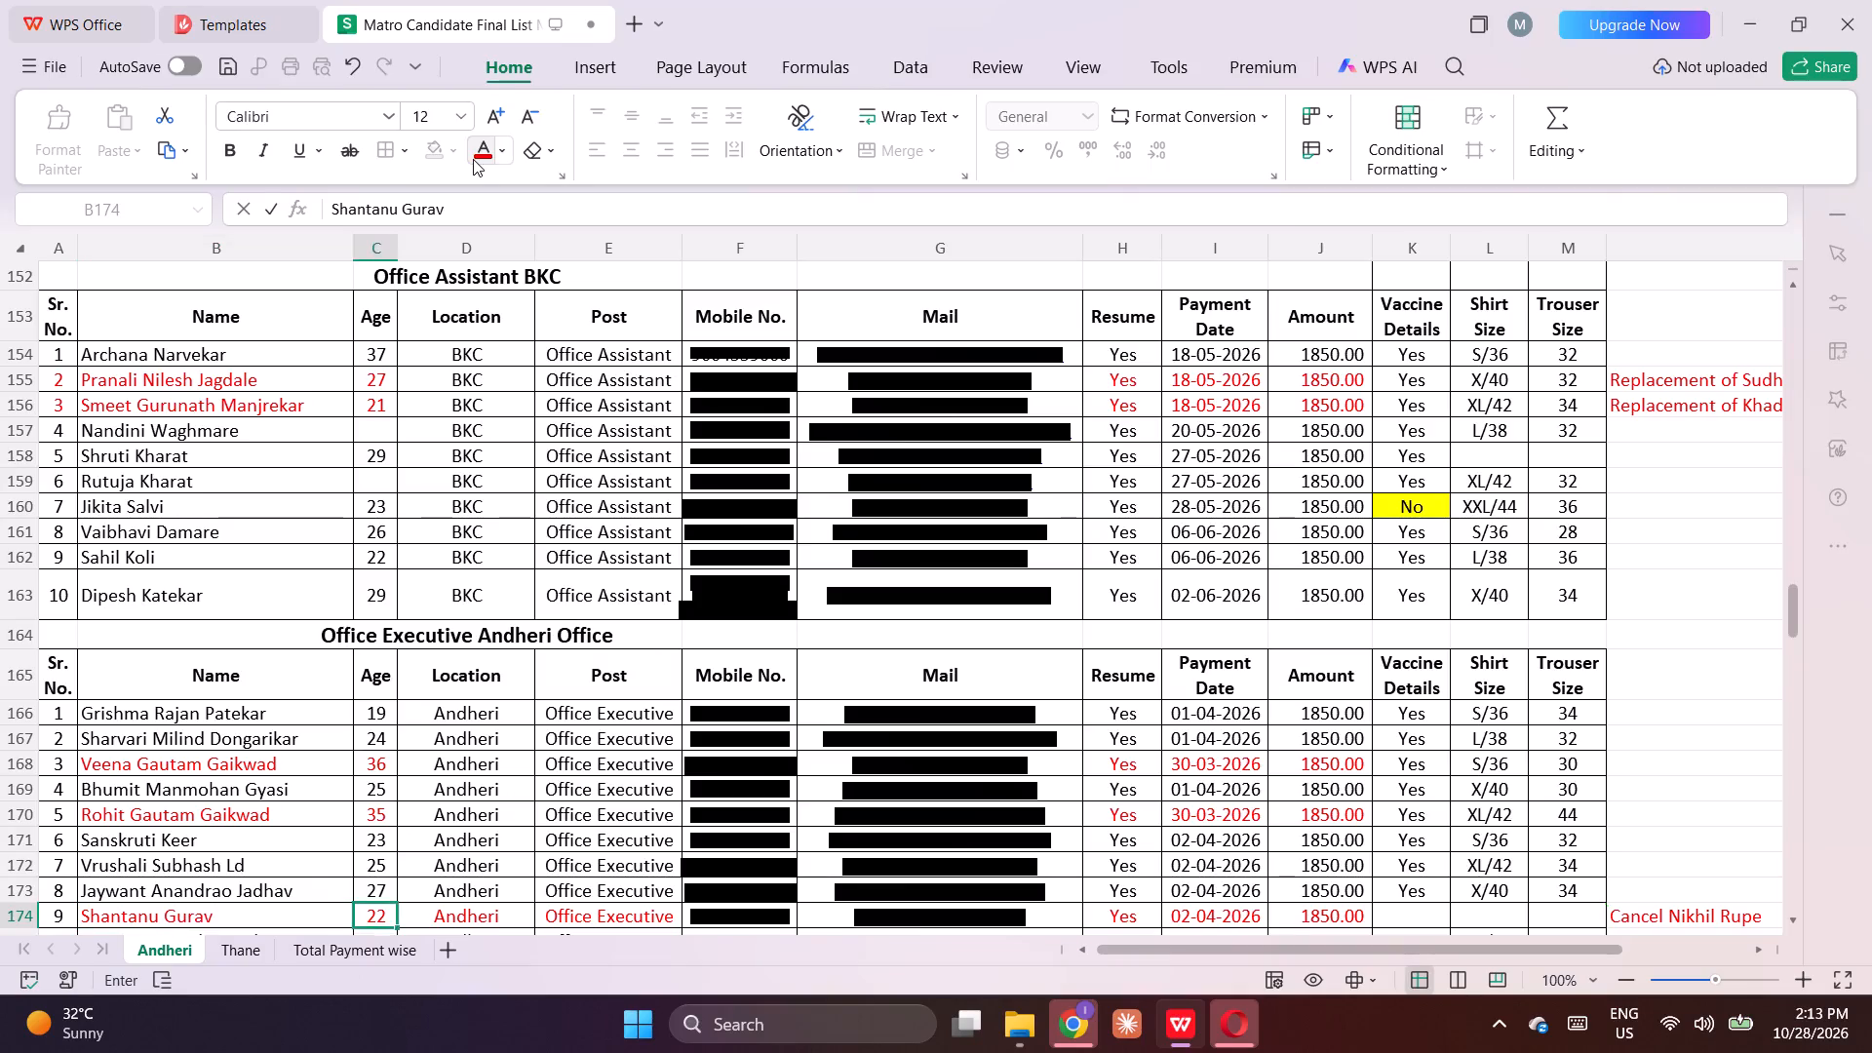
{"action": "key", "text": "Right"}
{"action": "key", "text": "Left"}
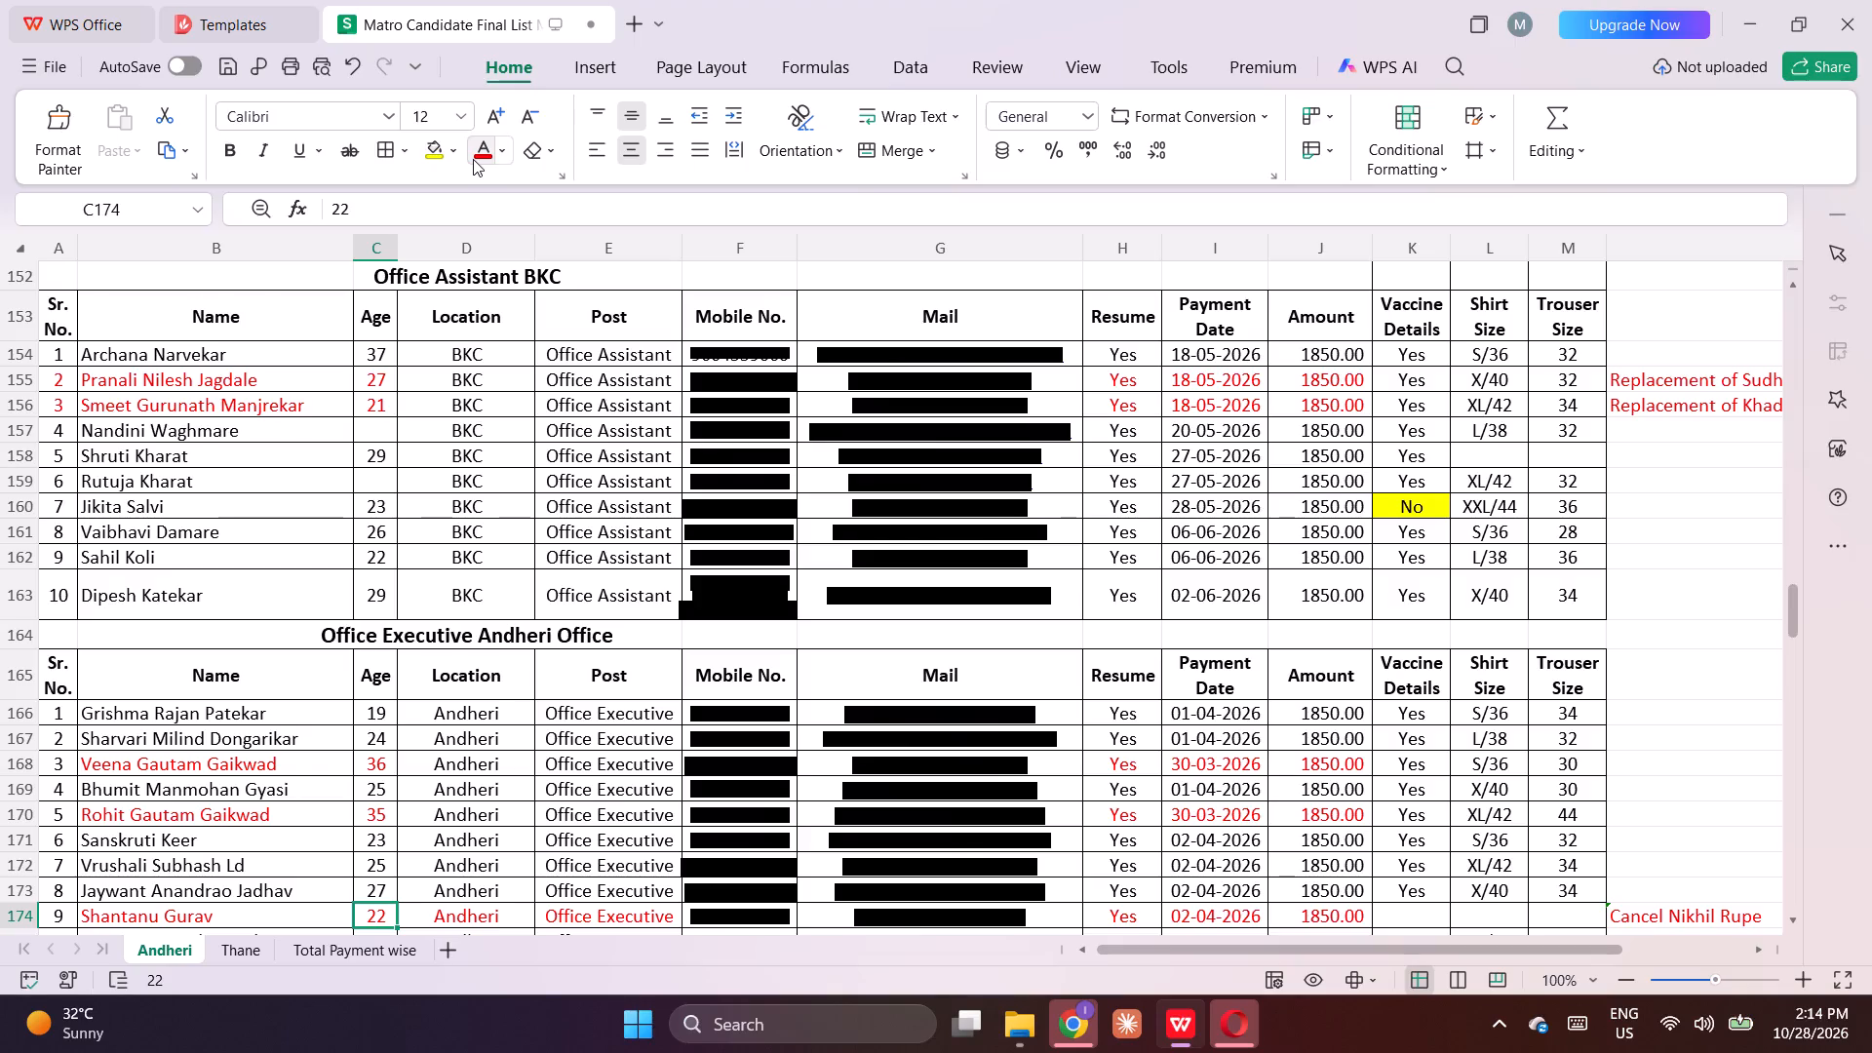
Clear the candidate details of entry 9 from name through amount, keeping its serial number and the cancellation remark.
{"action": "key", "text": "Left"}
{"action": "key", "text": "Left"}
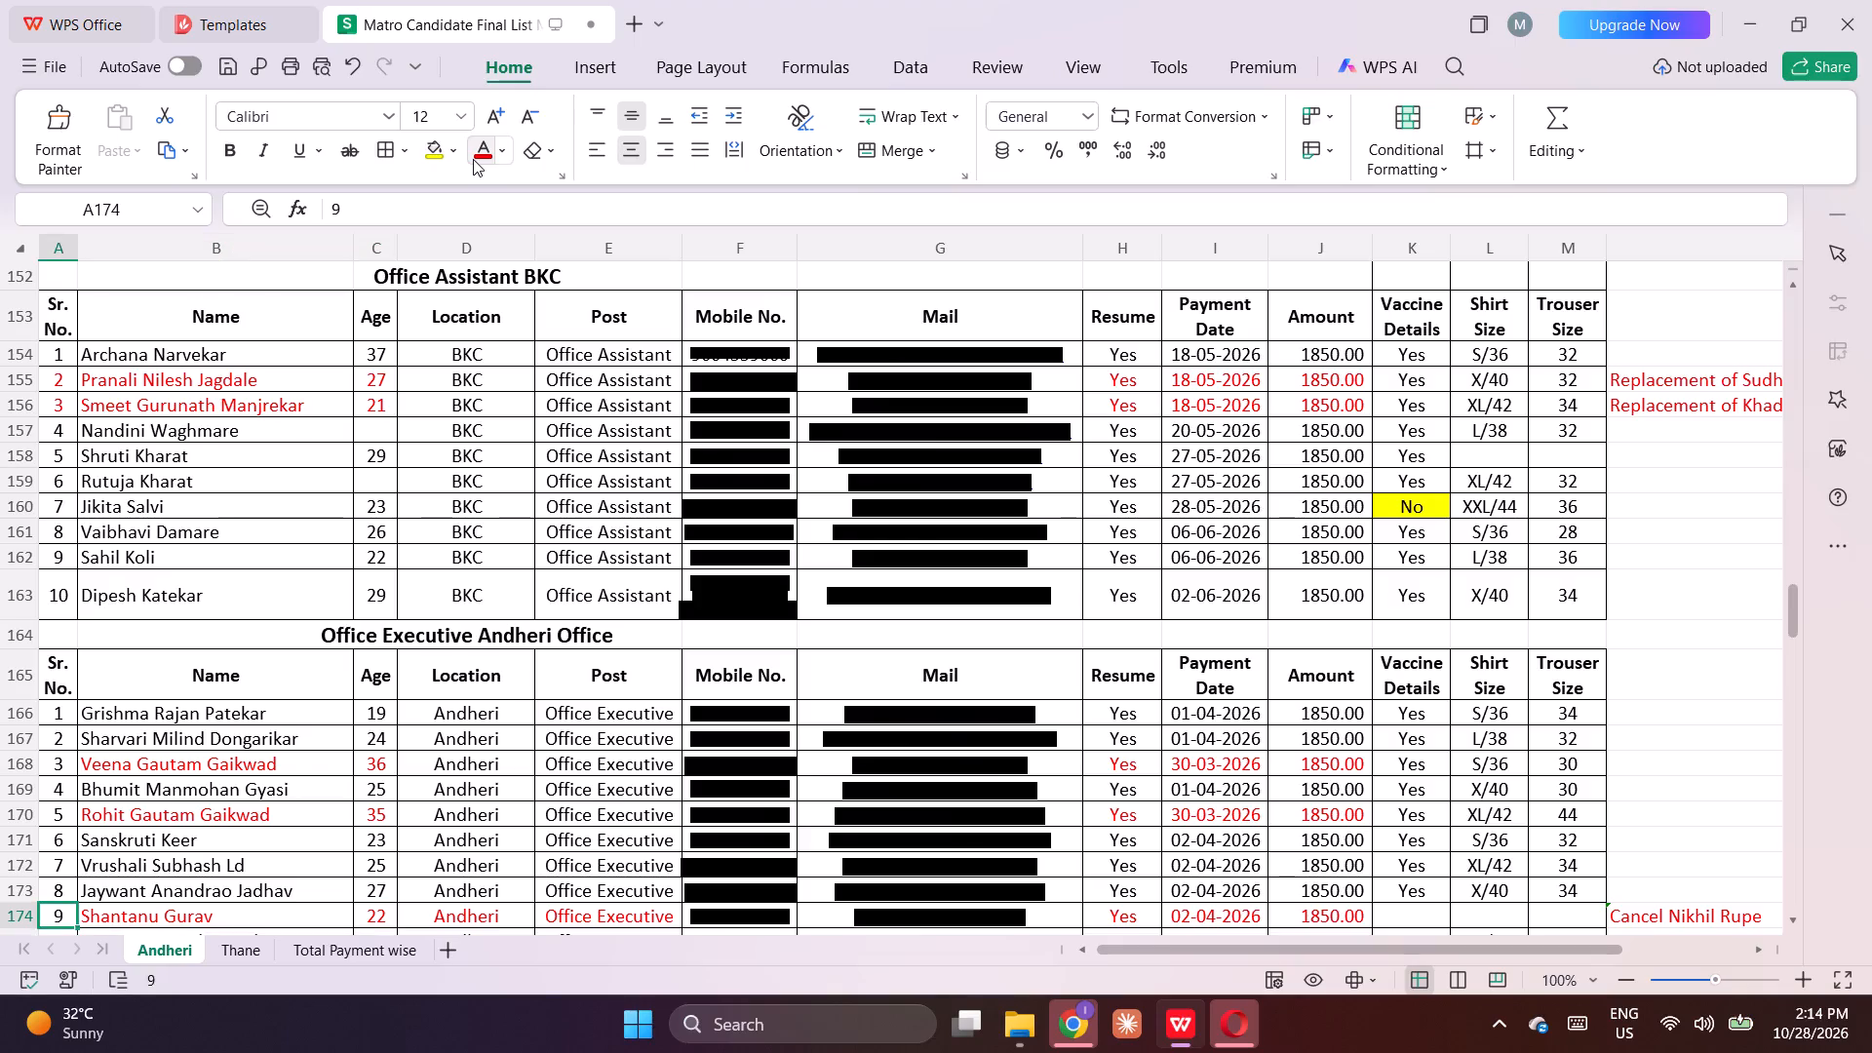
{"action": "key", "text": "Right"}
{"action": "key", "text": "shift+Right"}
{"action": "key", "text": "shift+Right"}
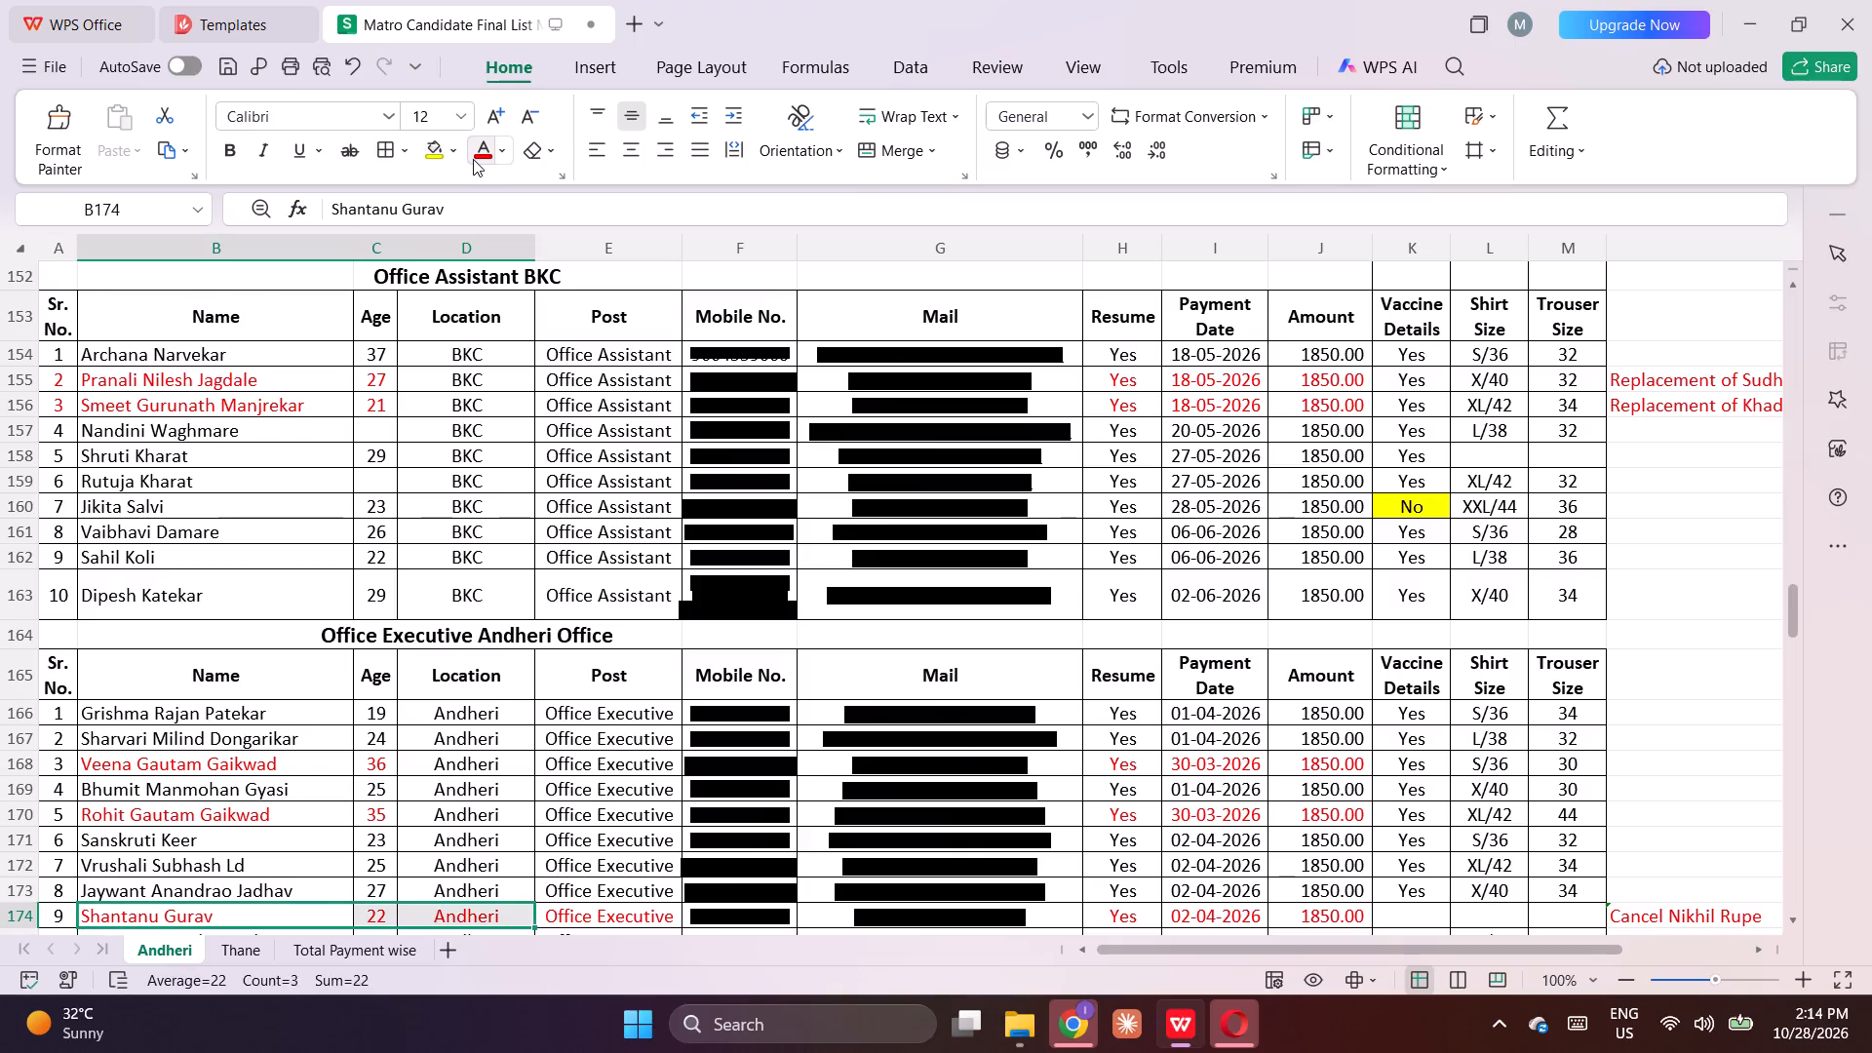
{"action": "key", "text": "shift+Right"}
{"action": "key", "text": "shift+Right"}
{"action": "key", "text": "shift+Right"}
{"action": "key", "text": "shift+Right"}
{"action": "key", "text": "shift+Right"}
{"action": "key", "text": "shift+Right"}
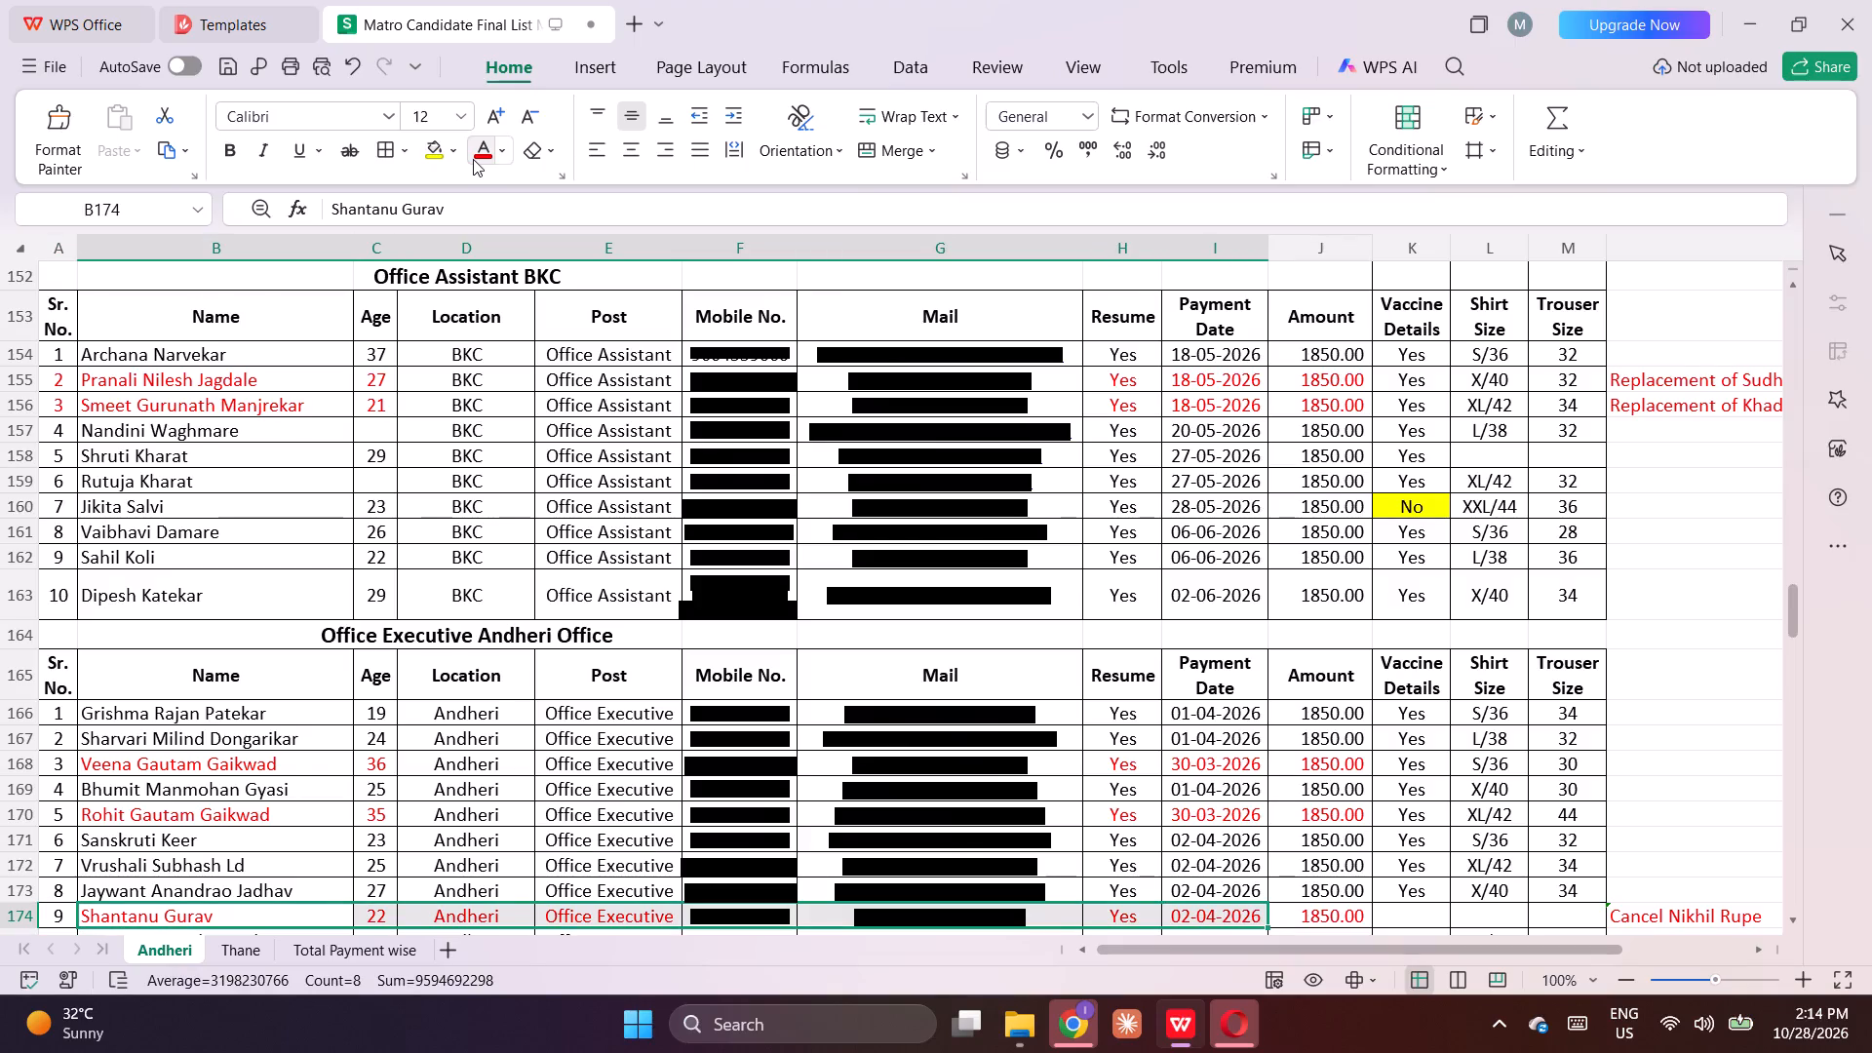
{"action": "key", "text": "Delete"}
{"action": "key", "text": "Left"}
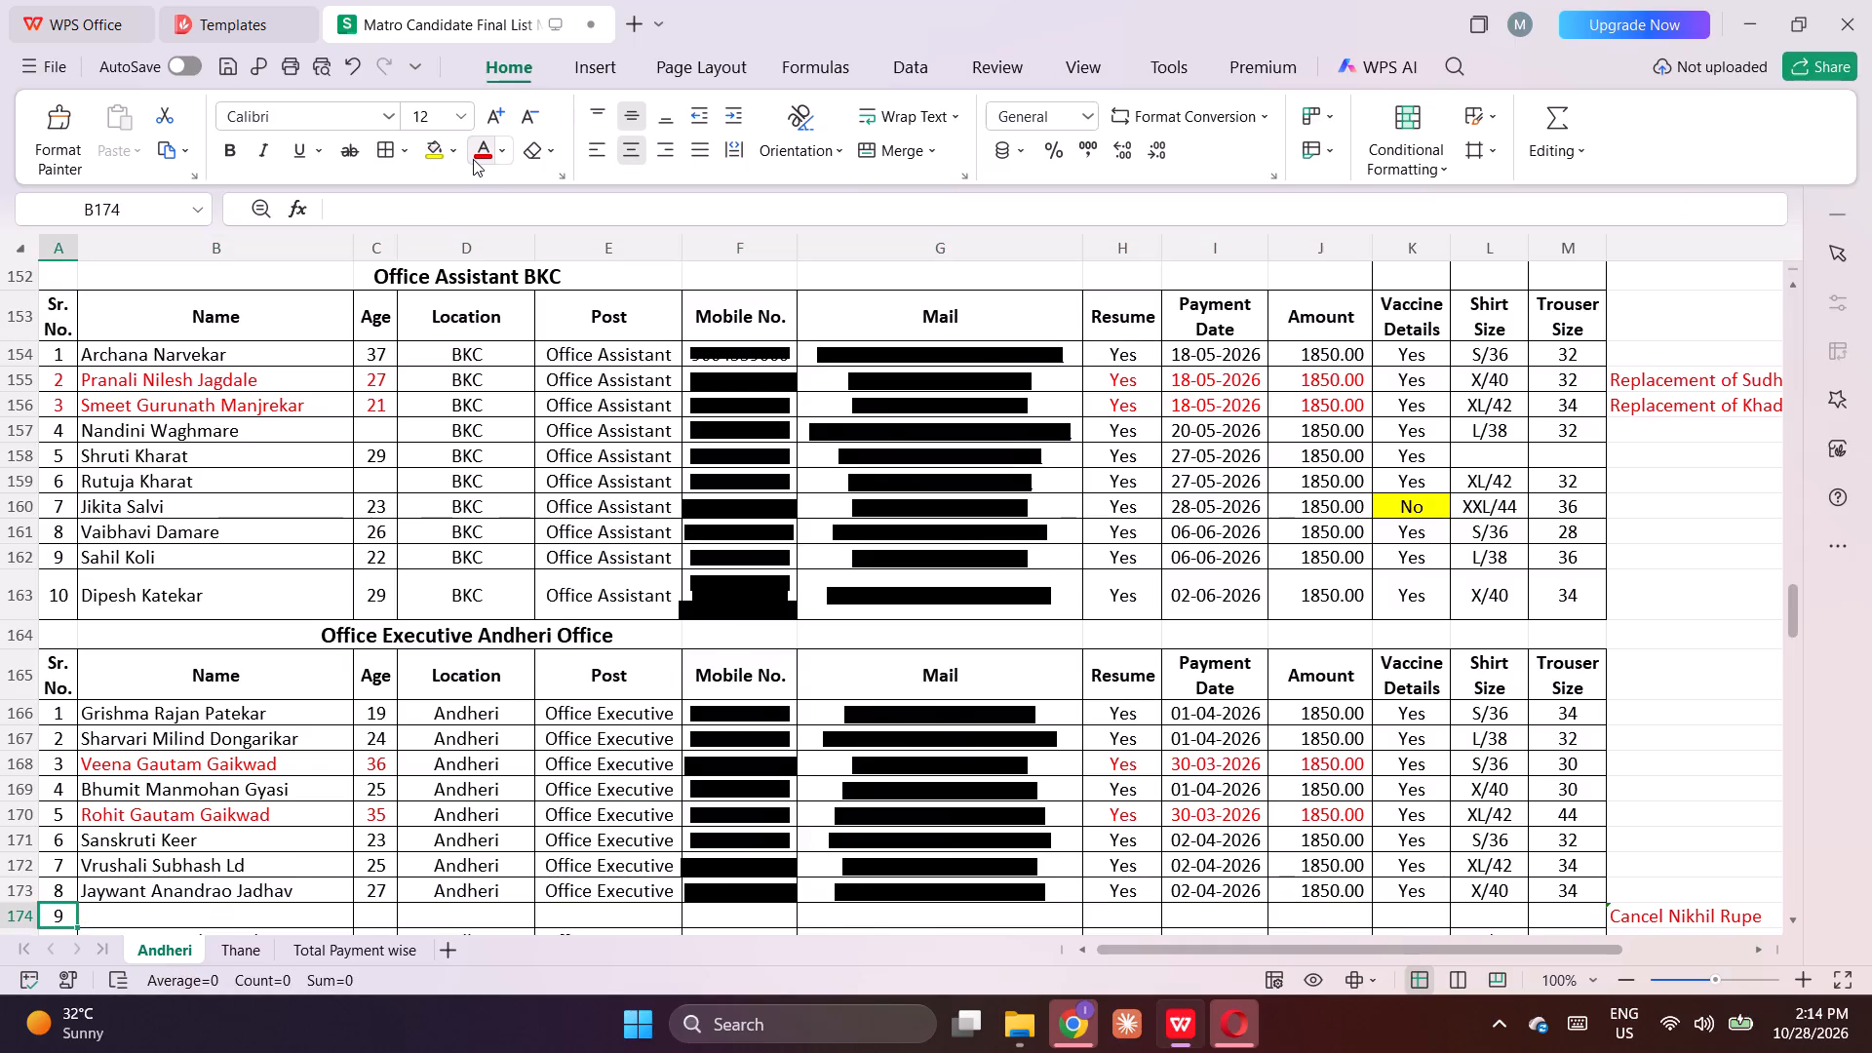
Examine the entries below the cleared entry 9 in the Office Executive Andheri Office list.
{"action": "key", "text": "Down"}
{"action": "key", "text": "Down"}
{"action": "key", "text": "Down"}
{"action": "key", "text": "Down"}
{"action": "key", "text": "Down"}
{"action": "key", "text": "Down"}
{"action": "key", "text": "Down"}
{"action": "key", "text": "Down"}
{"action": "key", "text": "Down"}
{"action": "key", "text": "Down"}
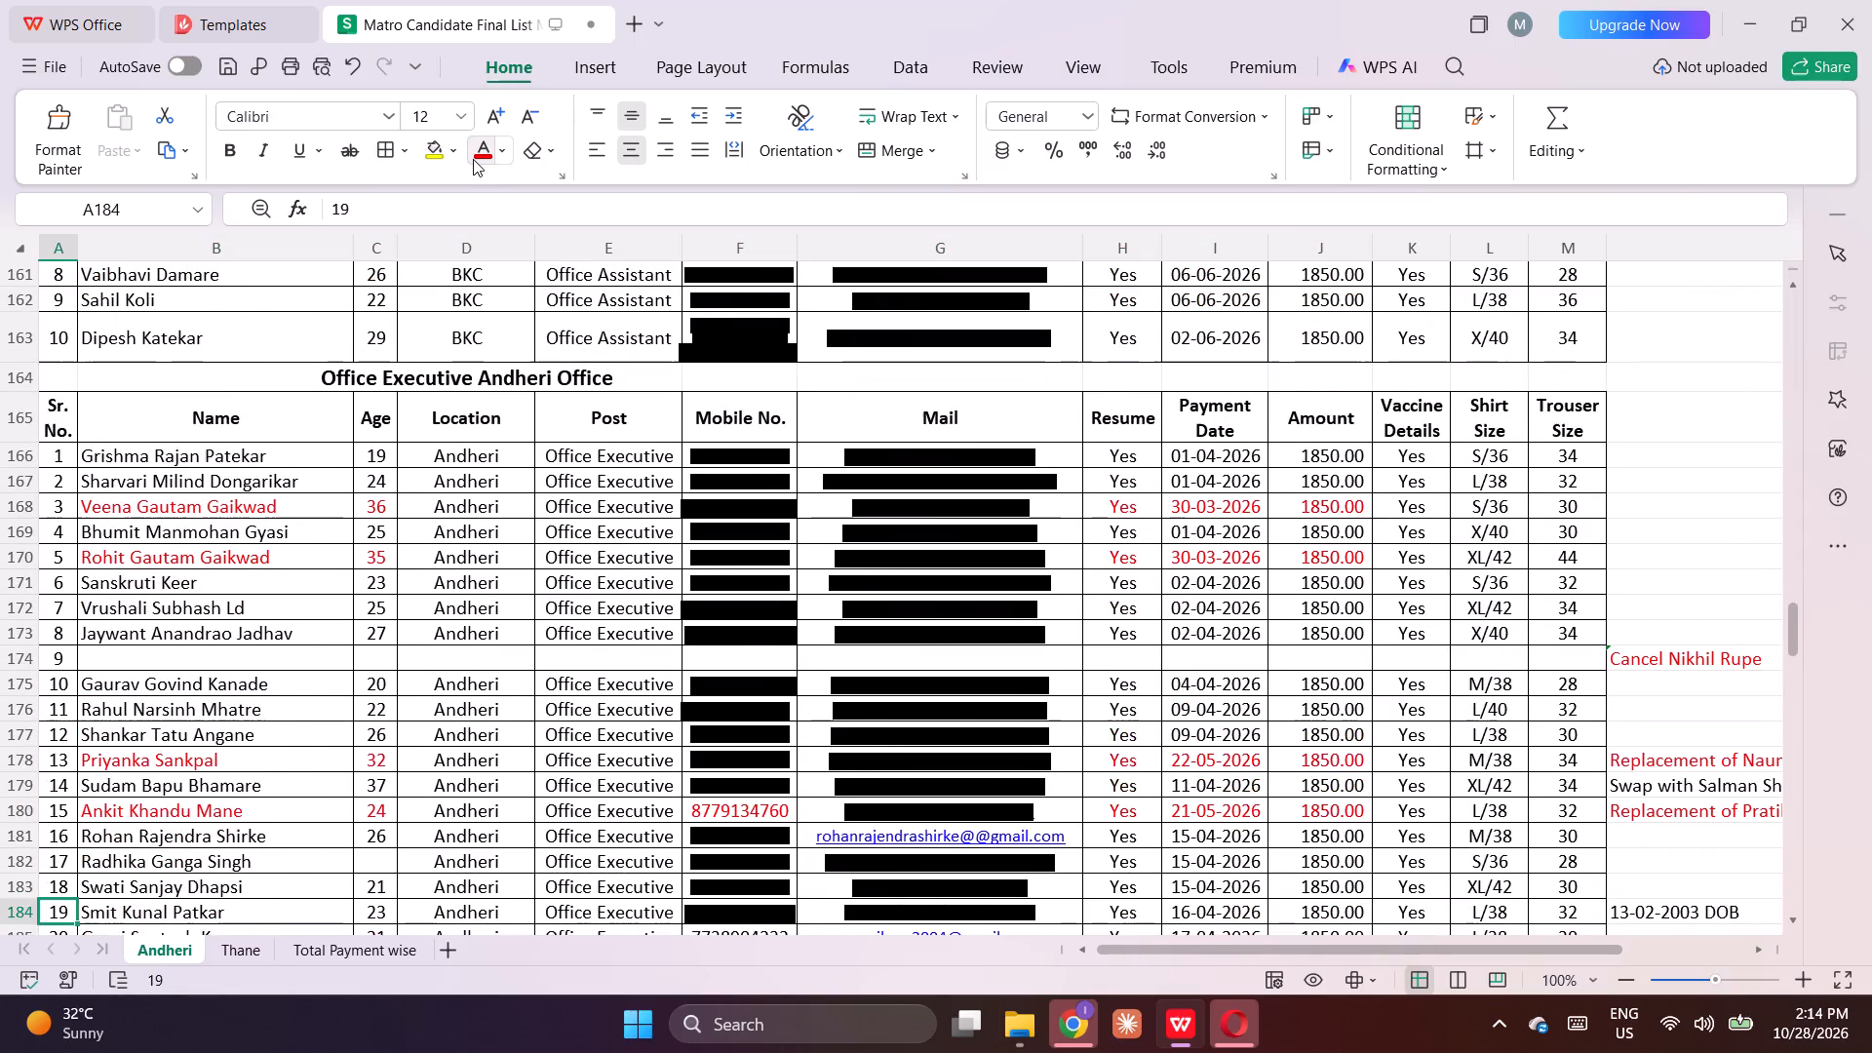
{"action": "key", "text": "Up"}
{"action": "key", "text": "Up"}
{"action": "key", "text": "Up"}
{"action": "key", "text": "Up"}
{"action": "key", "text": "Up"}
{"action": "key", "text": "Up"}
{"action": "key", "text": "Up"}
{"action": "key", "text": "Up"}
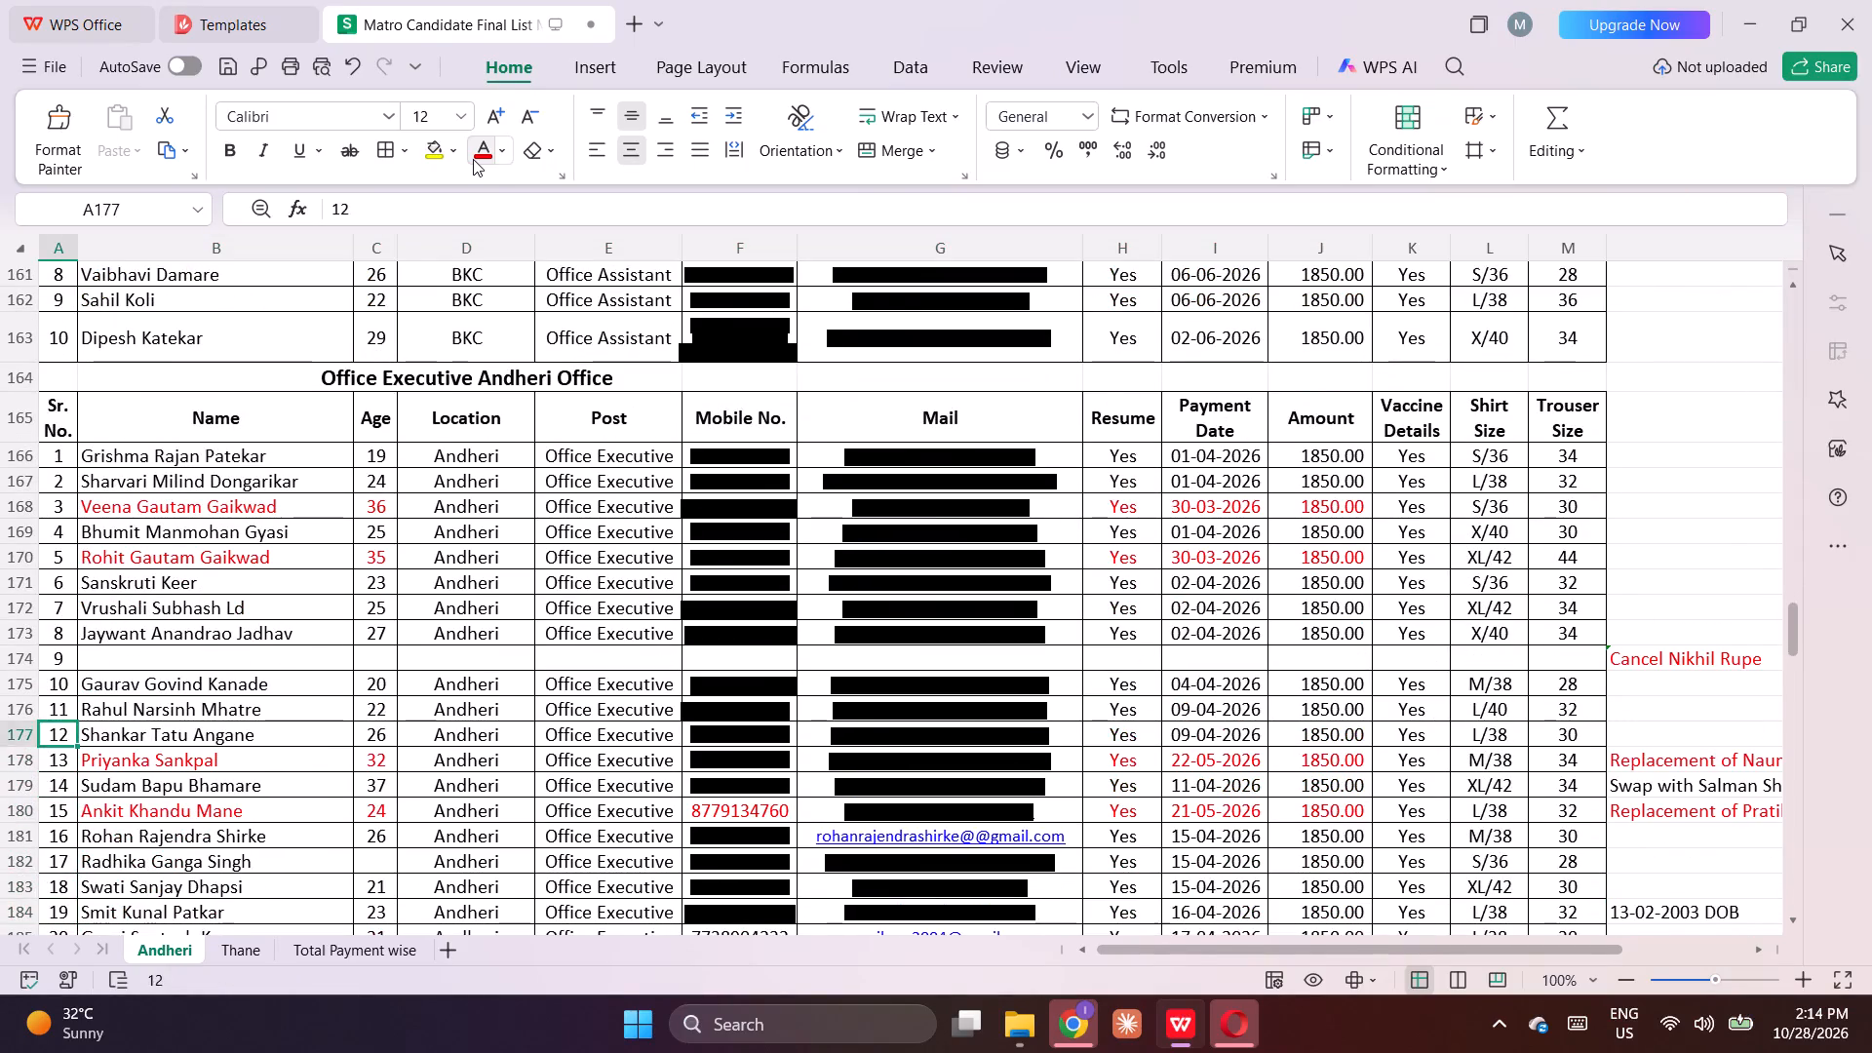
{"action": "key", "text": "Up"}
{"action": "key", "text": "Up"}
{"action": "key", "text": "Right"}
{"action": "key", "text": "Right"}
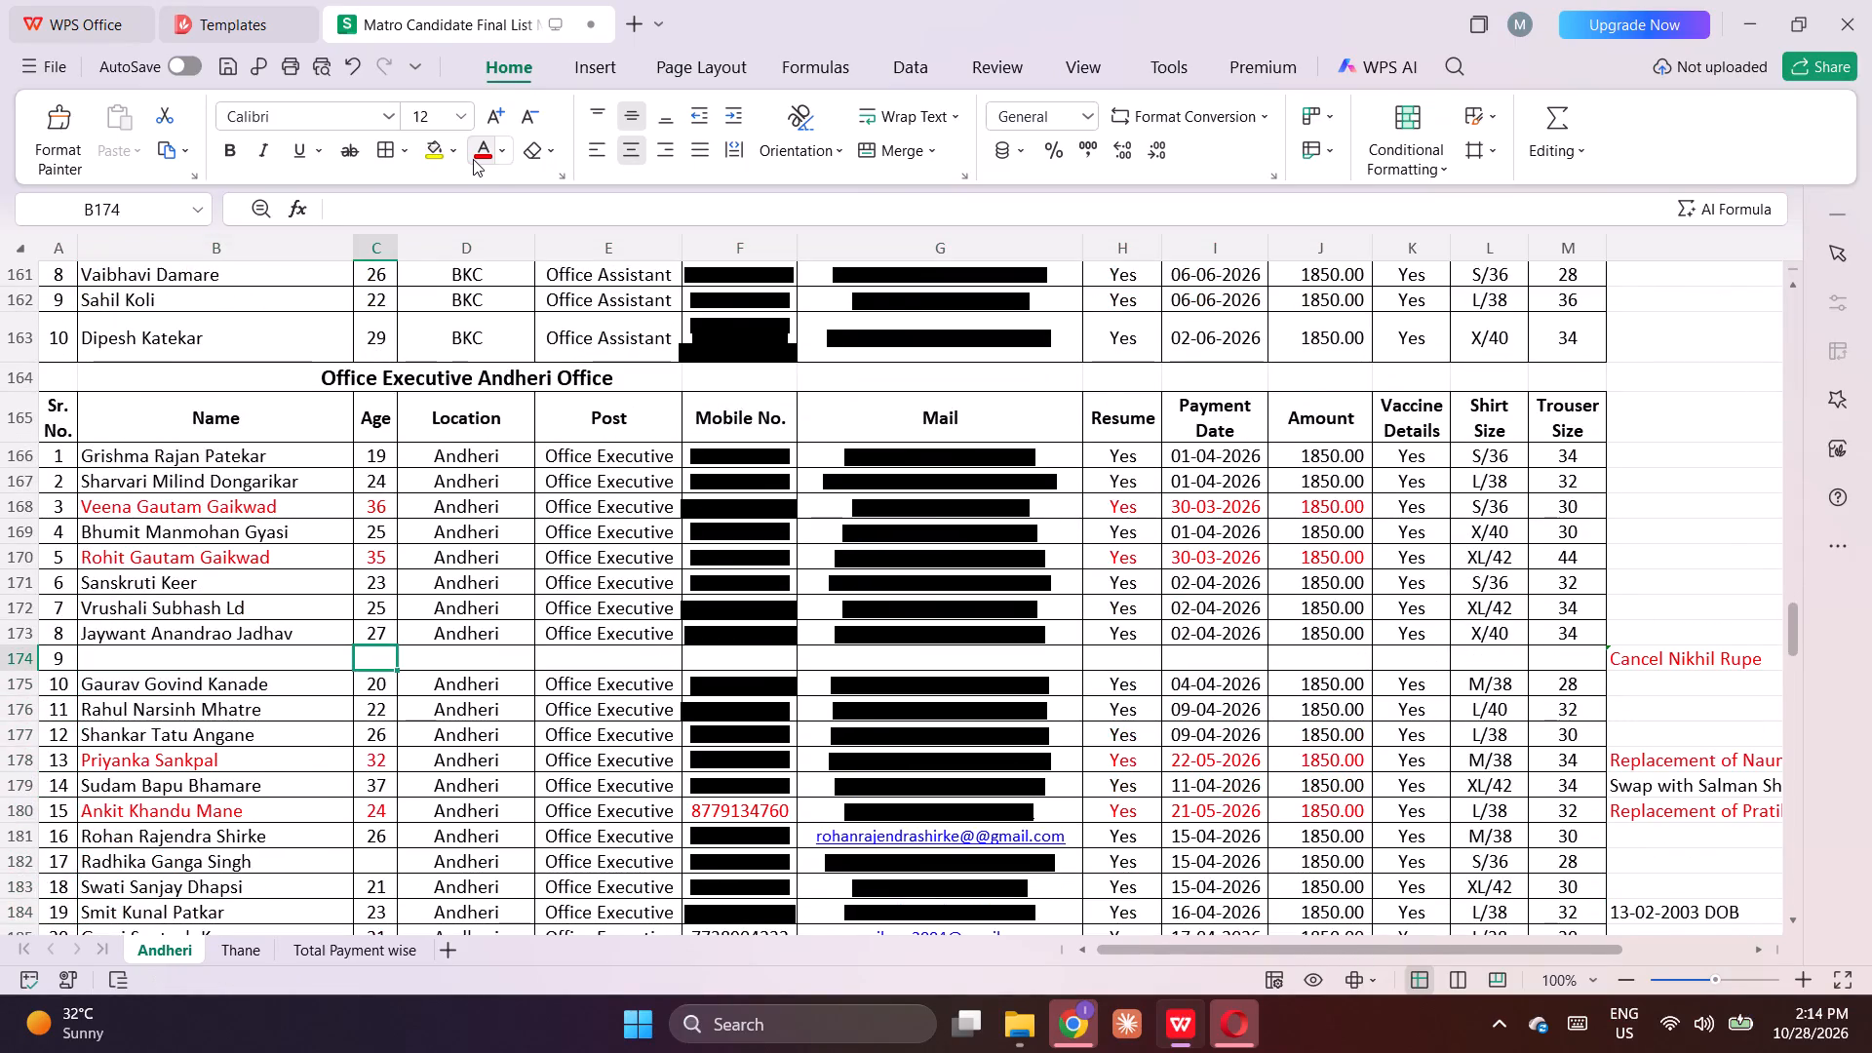
Add the replacement candidate, Shantanu and surname, with age 19 as entry 97 in the Aqualine list above Back Office BKC.
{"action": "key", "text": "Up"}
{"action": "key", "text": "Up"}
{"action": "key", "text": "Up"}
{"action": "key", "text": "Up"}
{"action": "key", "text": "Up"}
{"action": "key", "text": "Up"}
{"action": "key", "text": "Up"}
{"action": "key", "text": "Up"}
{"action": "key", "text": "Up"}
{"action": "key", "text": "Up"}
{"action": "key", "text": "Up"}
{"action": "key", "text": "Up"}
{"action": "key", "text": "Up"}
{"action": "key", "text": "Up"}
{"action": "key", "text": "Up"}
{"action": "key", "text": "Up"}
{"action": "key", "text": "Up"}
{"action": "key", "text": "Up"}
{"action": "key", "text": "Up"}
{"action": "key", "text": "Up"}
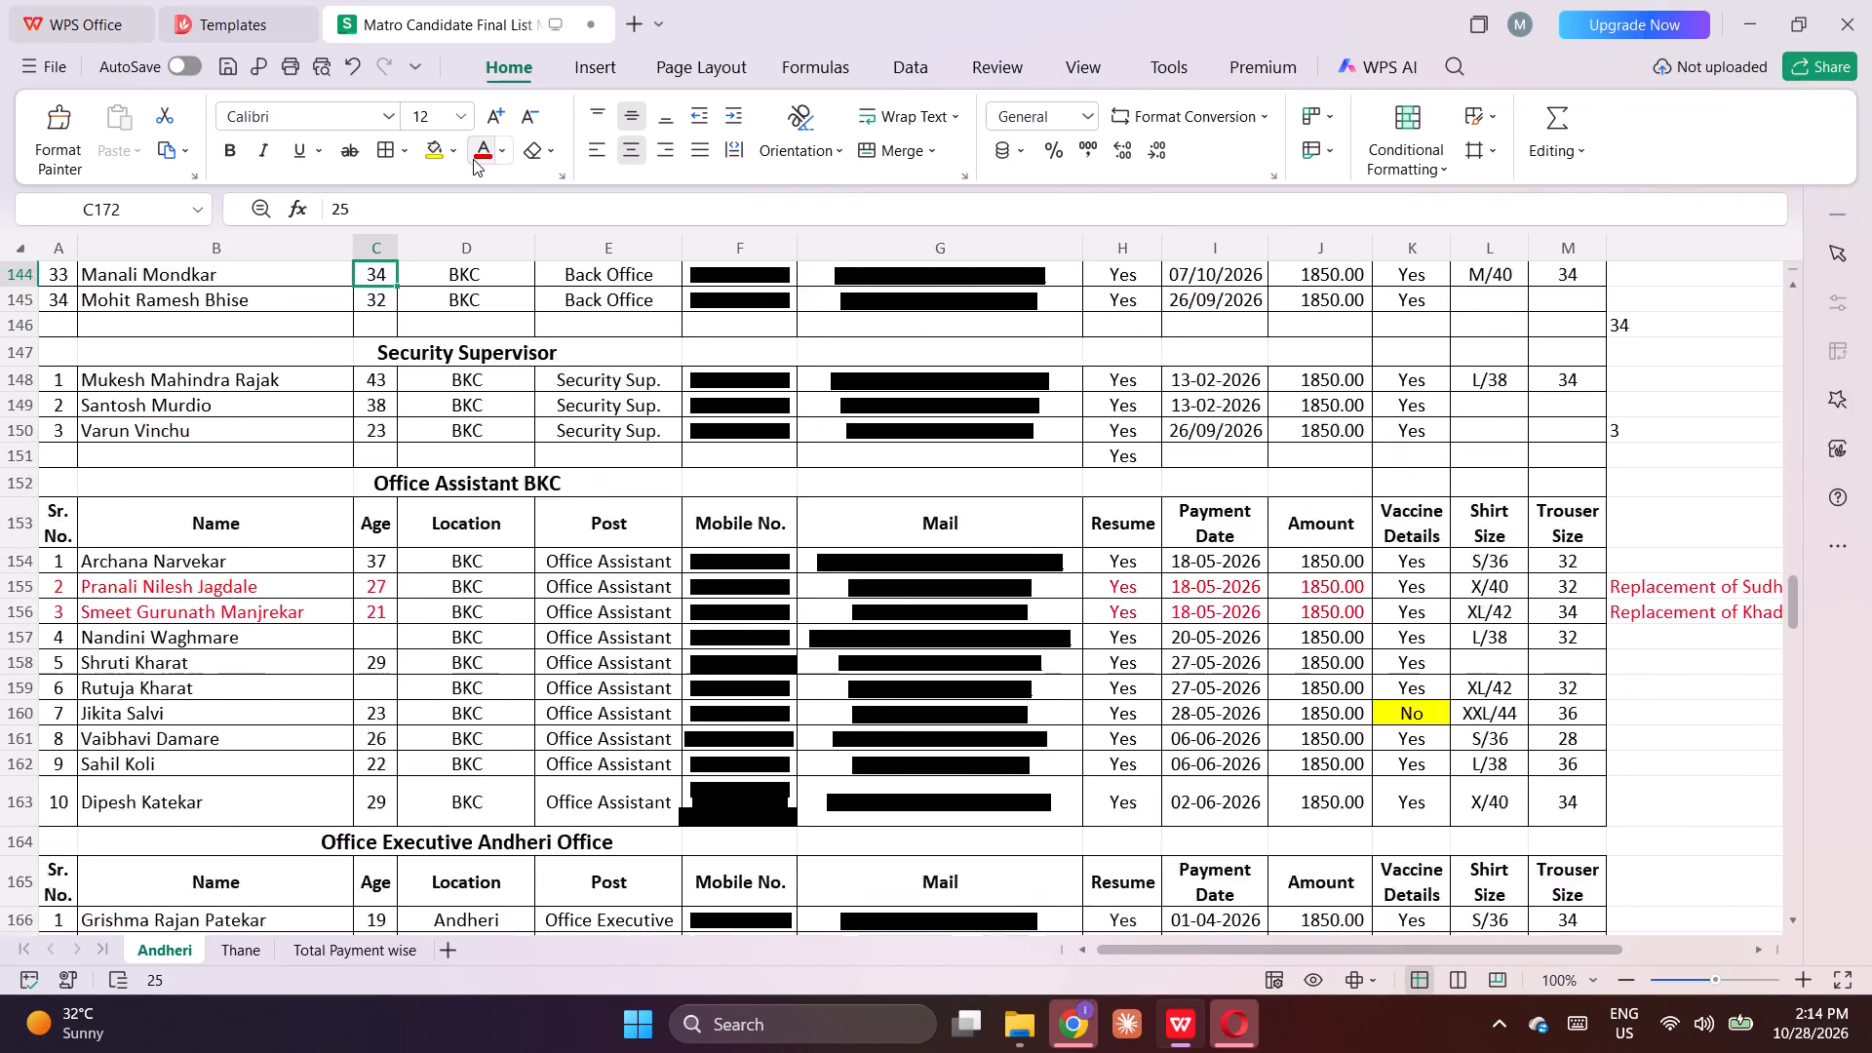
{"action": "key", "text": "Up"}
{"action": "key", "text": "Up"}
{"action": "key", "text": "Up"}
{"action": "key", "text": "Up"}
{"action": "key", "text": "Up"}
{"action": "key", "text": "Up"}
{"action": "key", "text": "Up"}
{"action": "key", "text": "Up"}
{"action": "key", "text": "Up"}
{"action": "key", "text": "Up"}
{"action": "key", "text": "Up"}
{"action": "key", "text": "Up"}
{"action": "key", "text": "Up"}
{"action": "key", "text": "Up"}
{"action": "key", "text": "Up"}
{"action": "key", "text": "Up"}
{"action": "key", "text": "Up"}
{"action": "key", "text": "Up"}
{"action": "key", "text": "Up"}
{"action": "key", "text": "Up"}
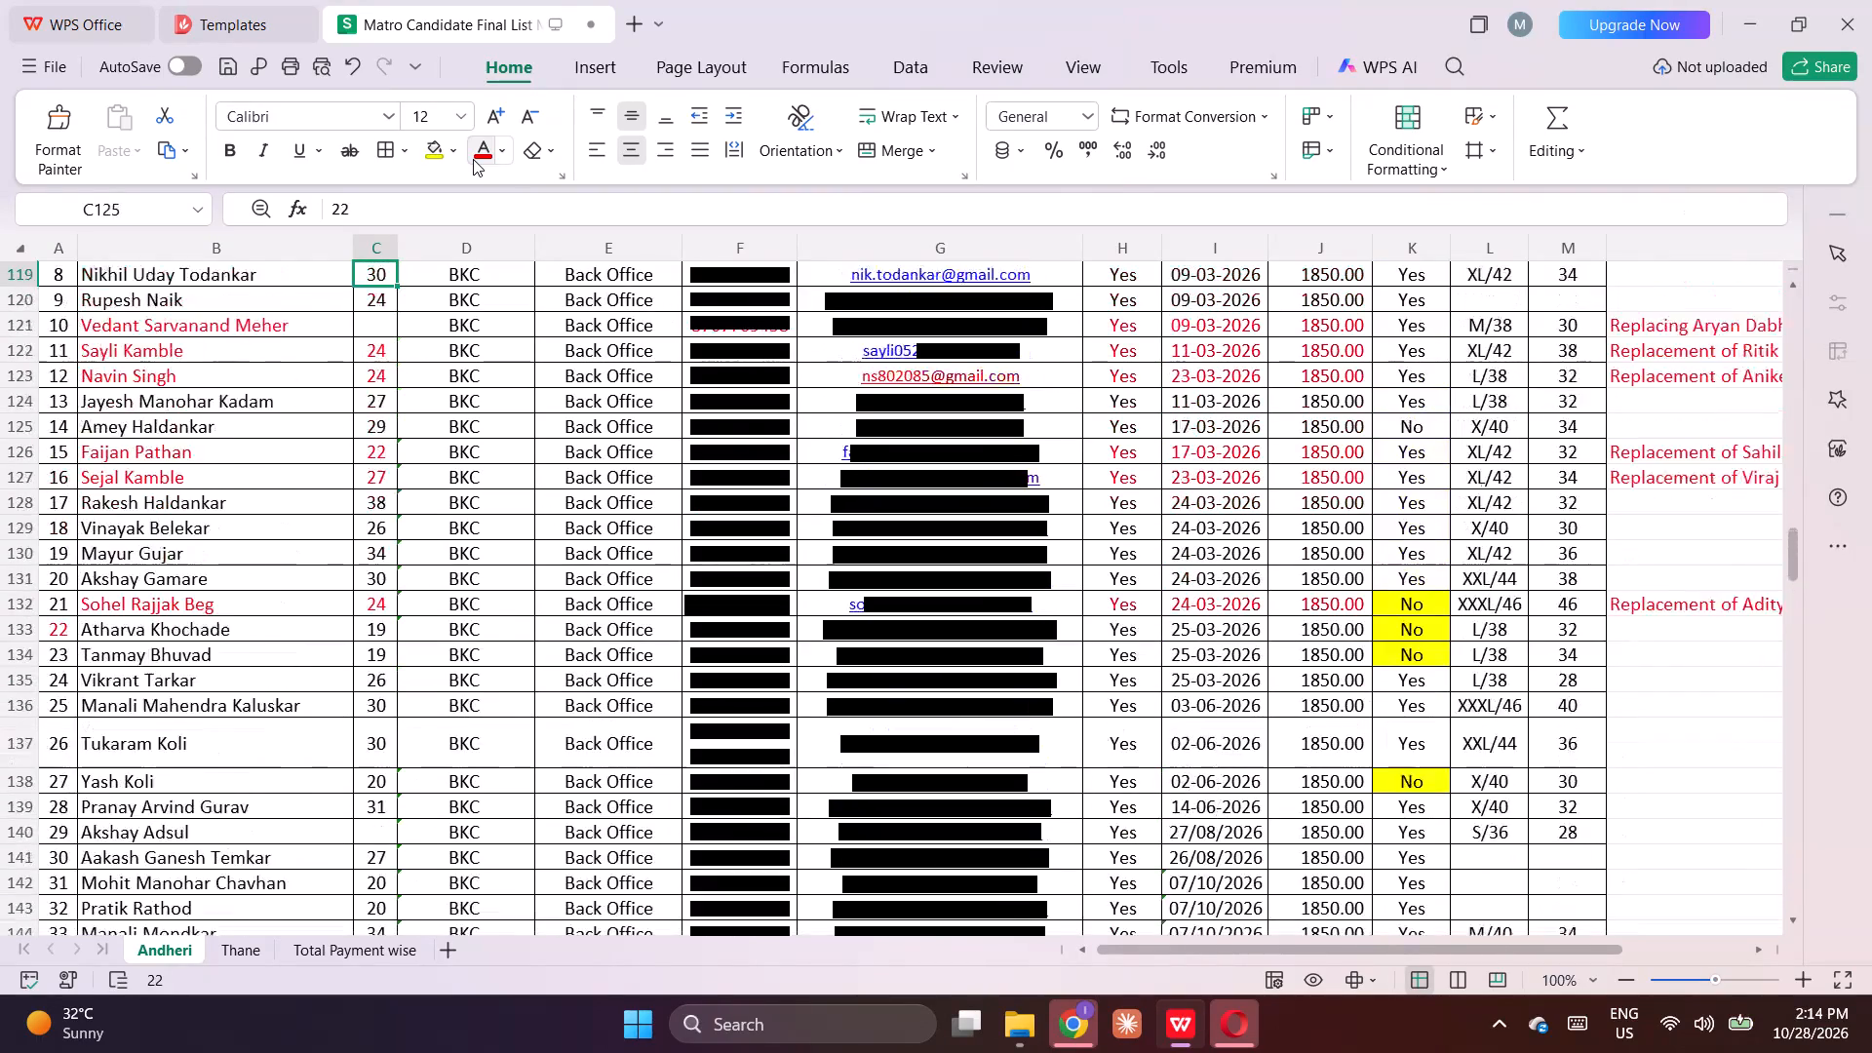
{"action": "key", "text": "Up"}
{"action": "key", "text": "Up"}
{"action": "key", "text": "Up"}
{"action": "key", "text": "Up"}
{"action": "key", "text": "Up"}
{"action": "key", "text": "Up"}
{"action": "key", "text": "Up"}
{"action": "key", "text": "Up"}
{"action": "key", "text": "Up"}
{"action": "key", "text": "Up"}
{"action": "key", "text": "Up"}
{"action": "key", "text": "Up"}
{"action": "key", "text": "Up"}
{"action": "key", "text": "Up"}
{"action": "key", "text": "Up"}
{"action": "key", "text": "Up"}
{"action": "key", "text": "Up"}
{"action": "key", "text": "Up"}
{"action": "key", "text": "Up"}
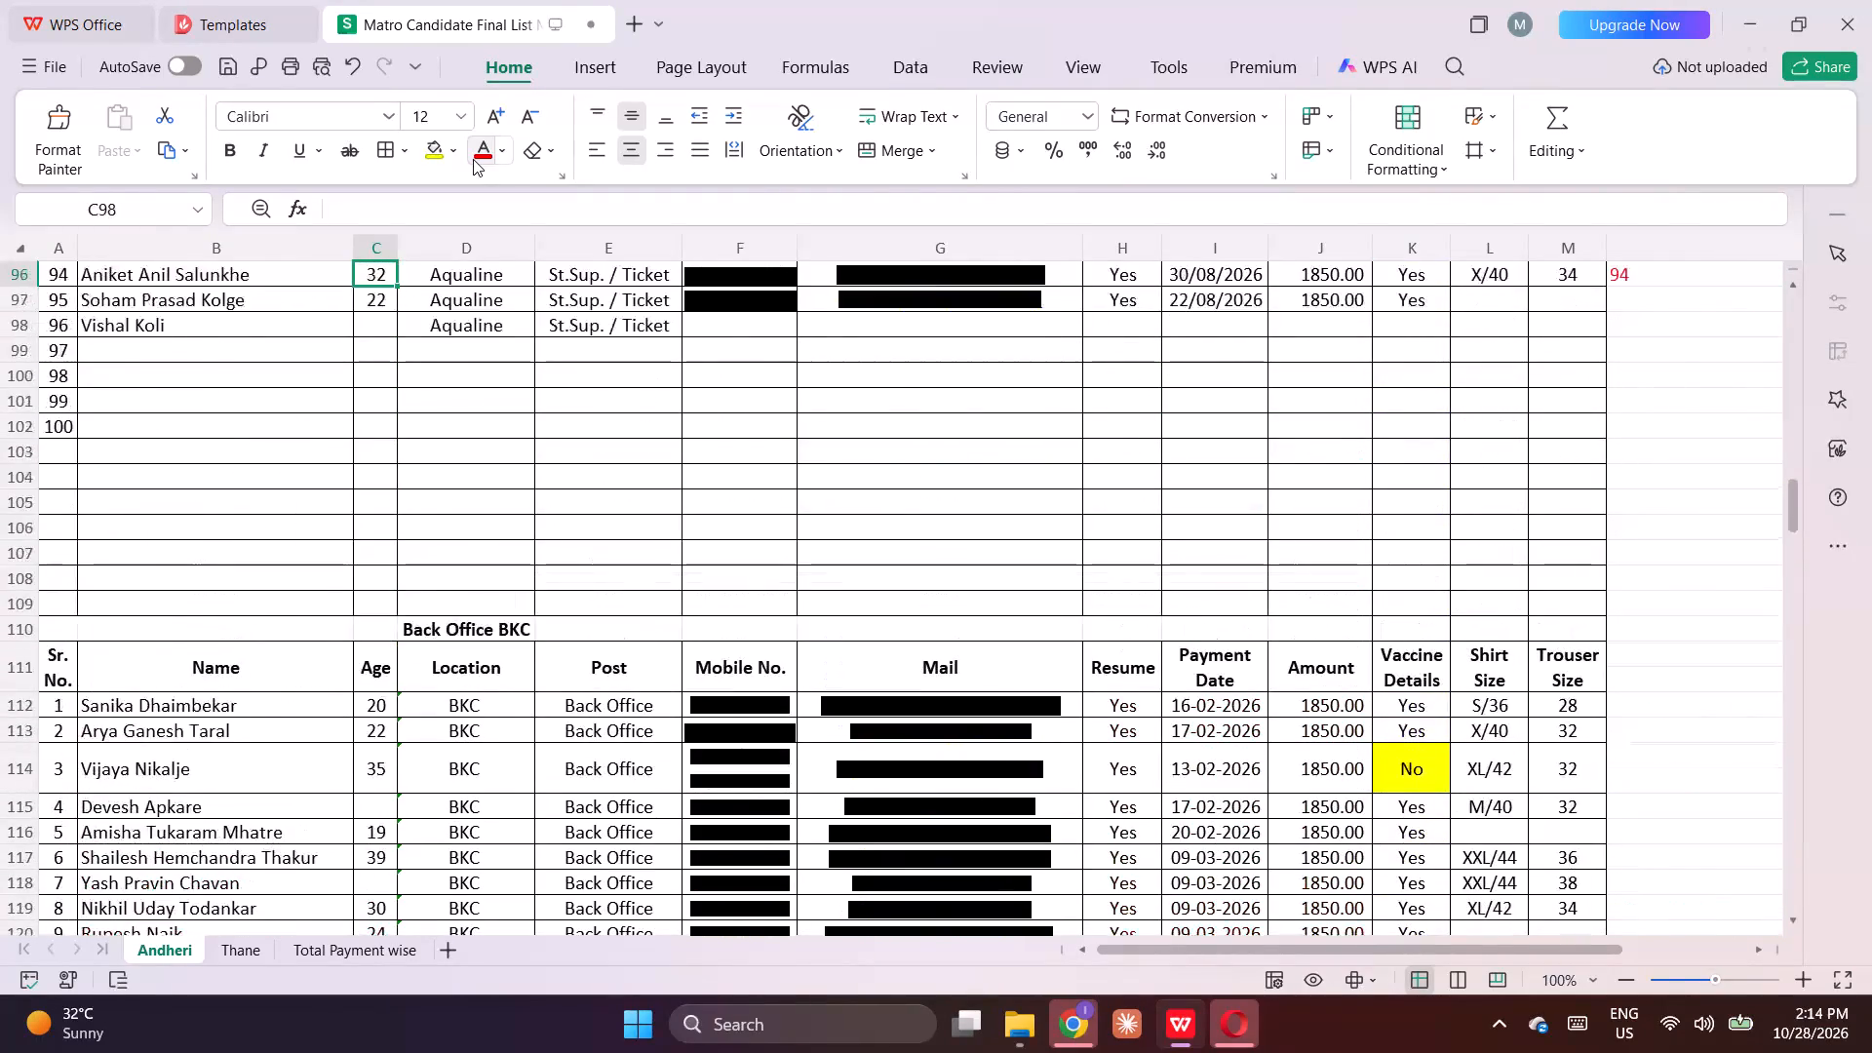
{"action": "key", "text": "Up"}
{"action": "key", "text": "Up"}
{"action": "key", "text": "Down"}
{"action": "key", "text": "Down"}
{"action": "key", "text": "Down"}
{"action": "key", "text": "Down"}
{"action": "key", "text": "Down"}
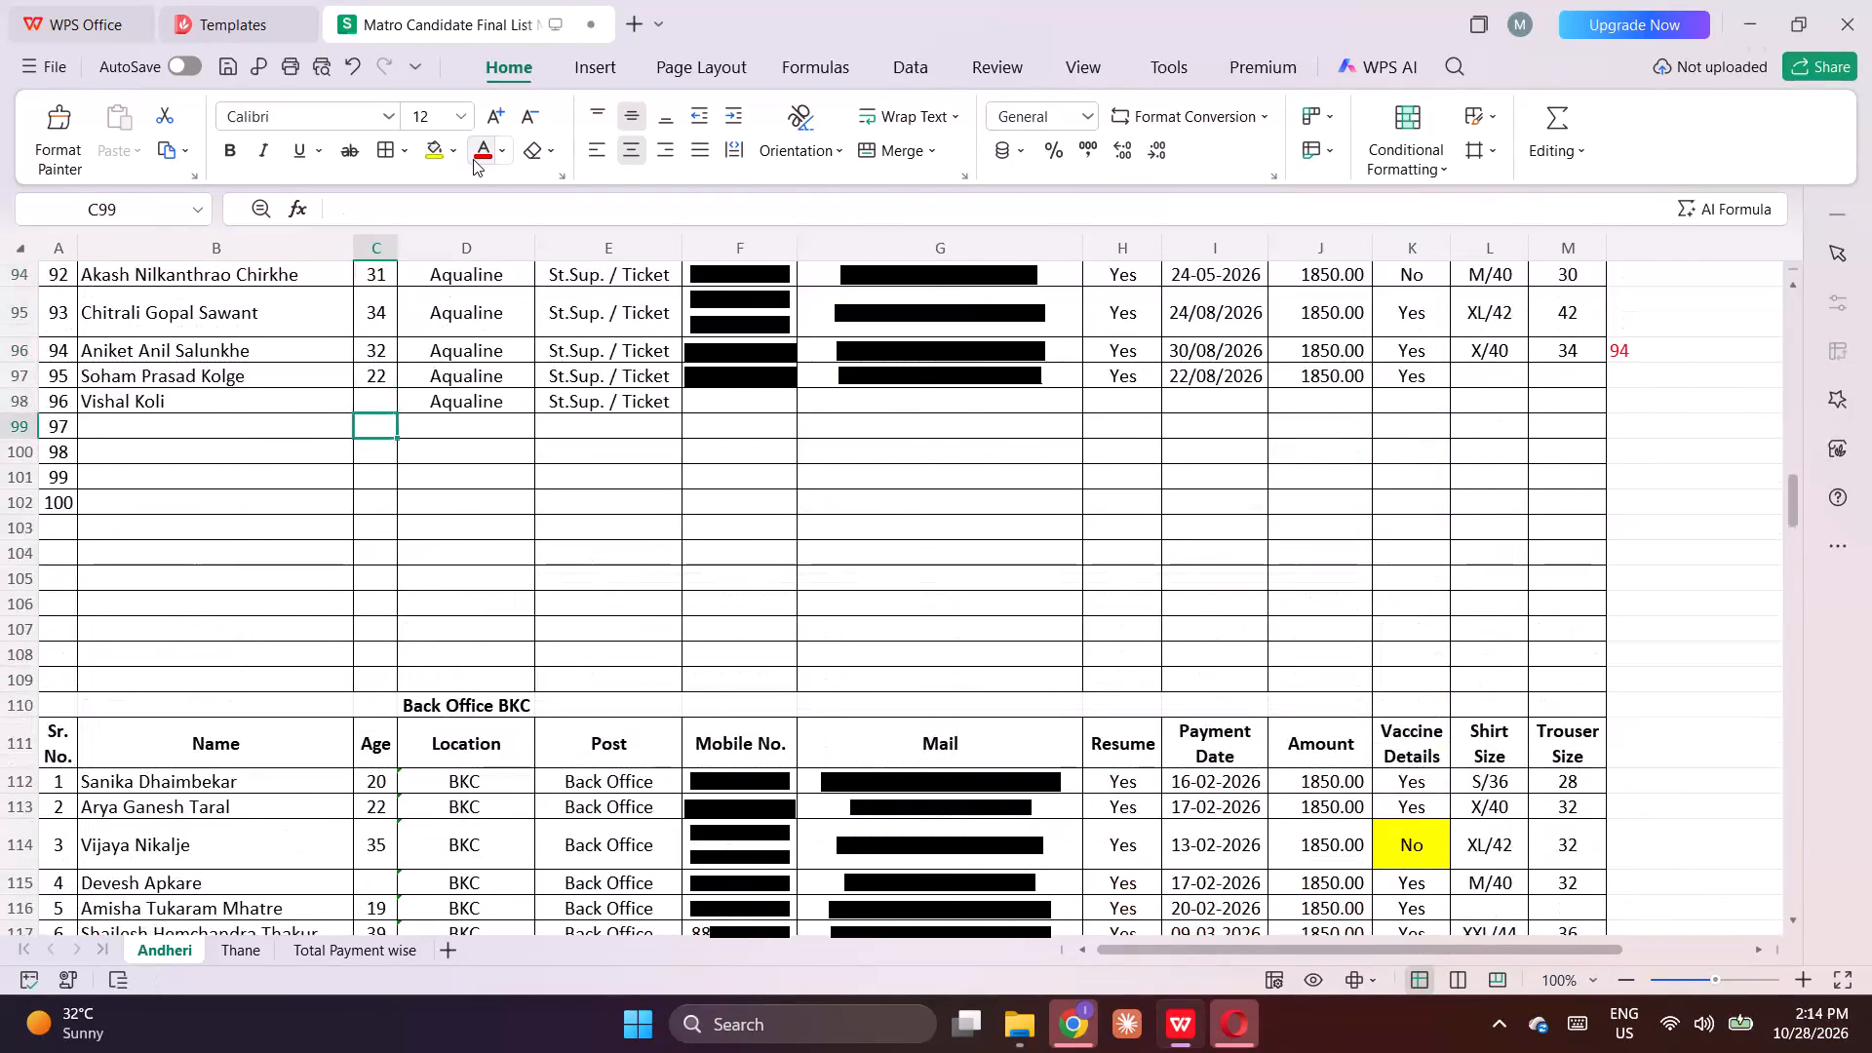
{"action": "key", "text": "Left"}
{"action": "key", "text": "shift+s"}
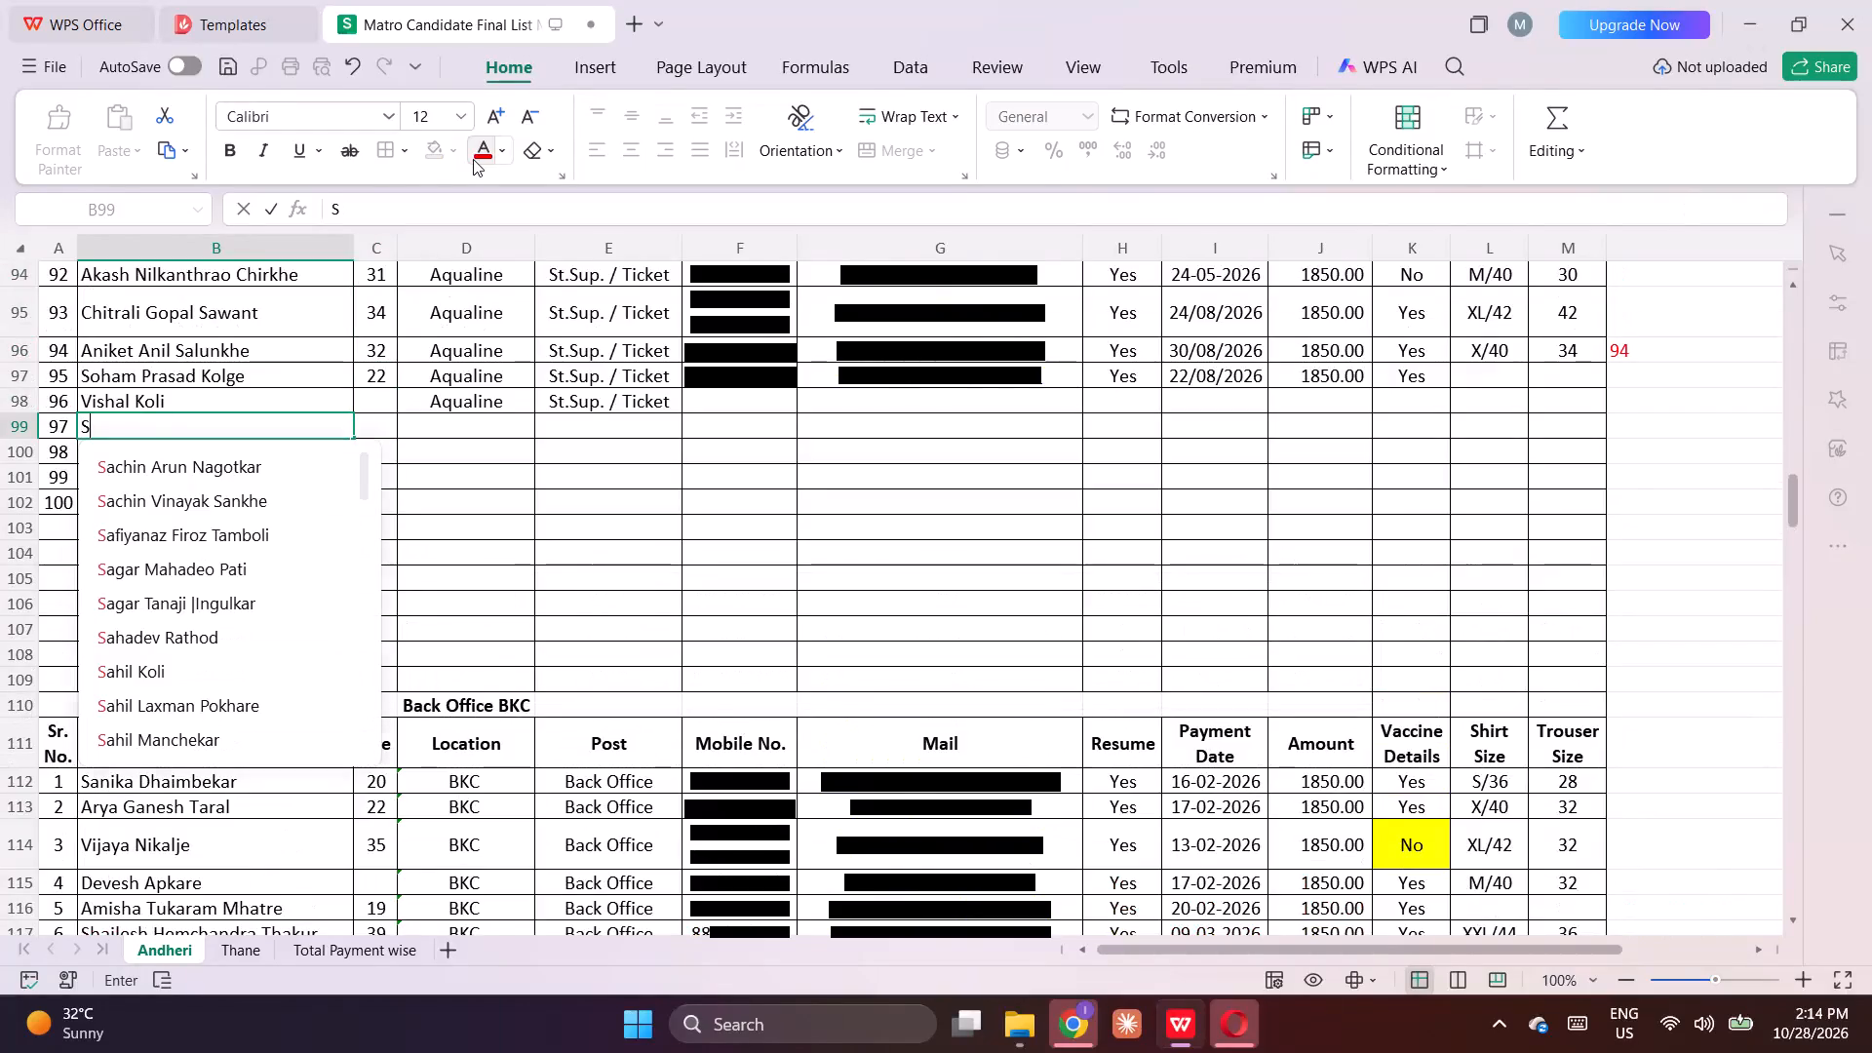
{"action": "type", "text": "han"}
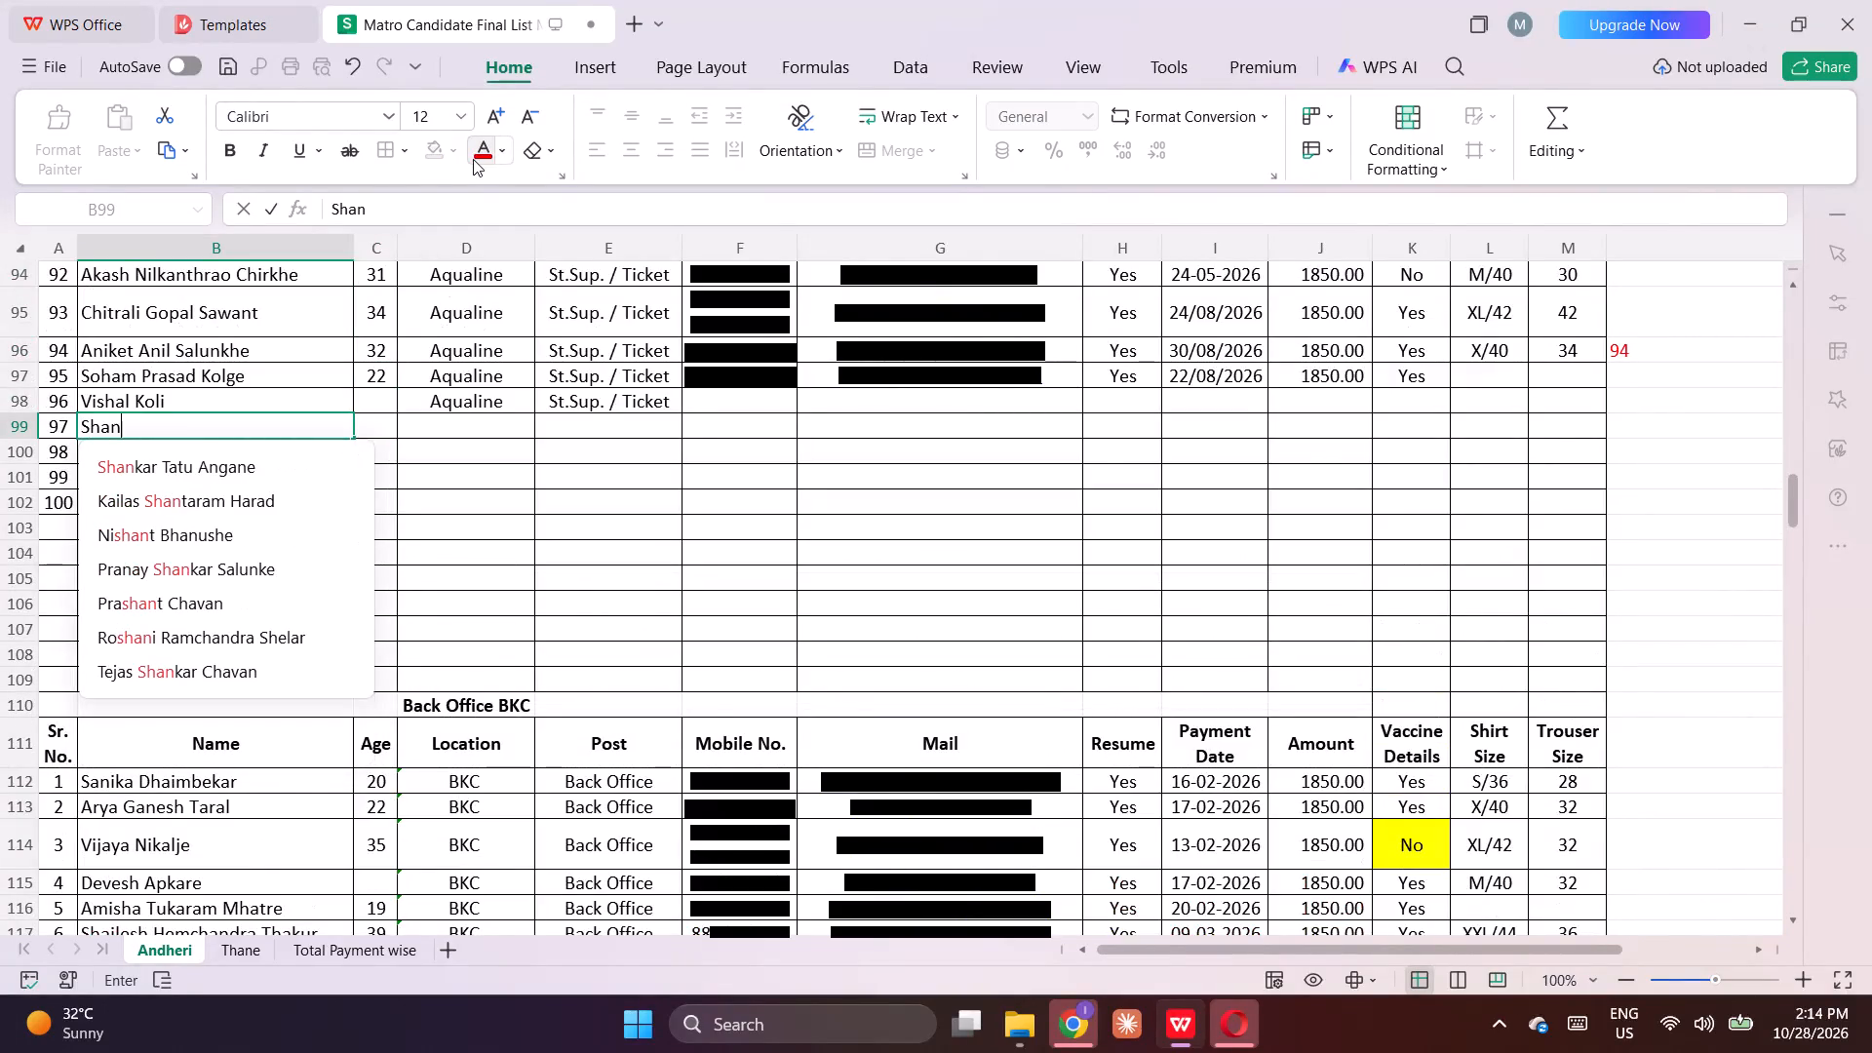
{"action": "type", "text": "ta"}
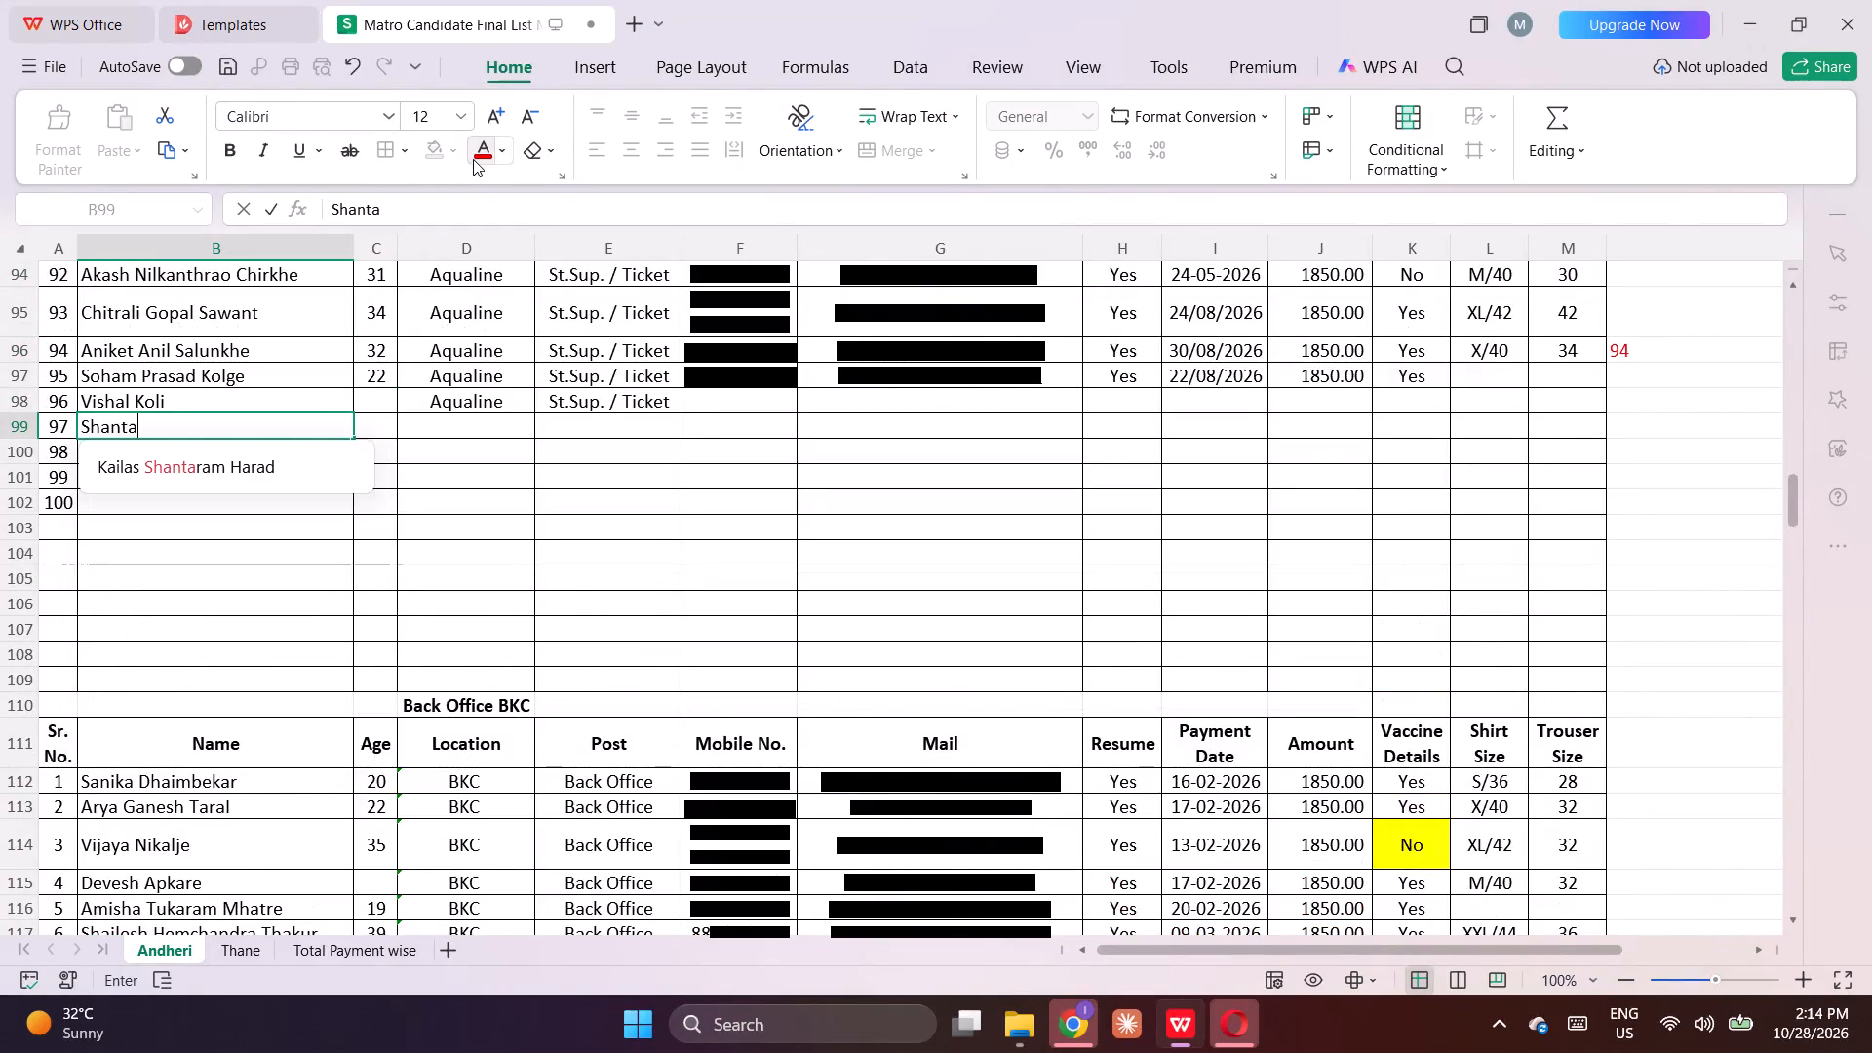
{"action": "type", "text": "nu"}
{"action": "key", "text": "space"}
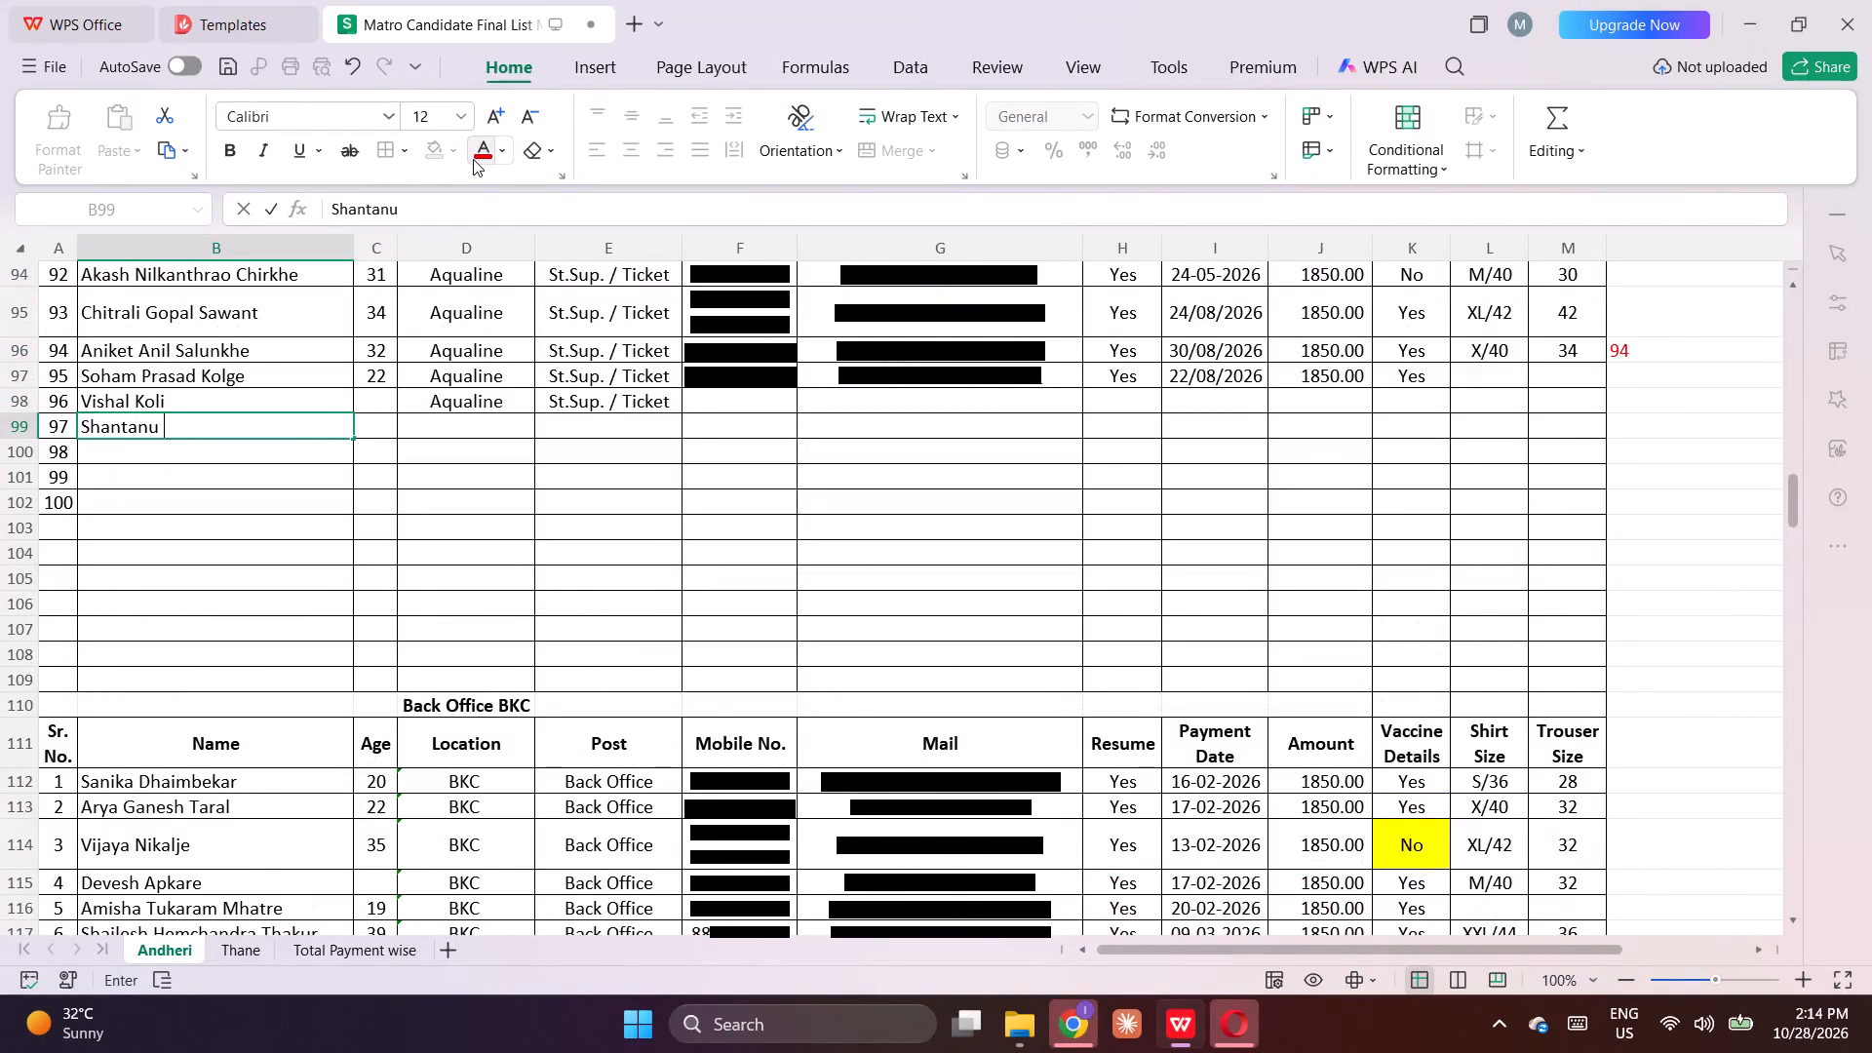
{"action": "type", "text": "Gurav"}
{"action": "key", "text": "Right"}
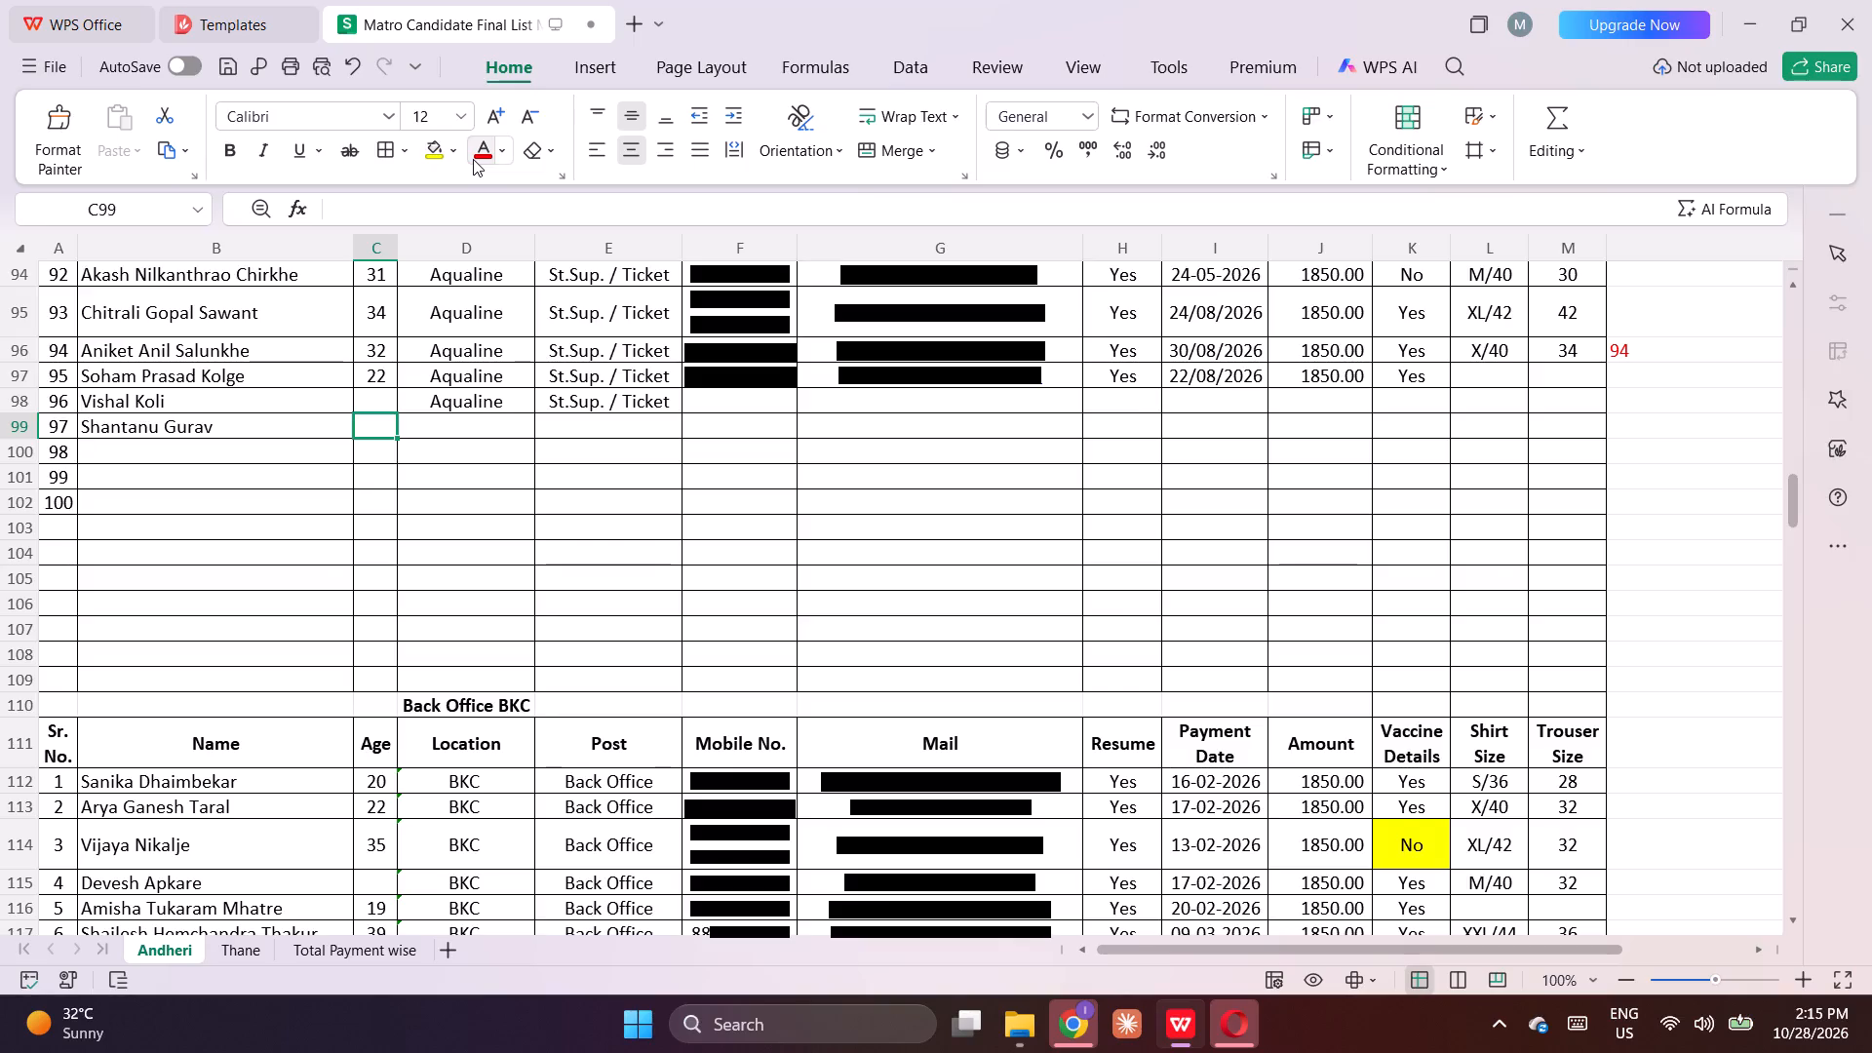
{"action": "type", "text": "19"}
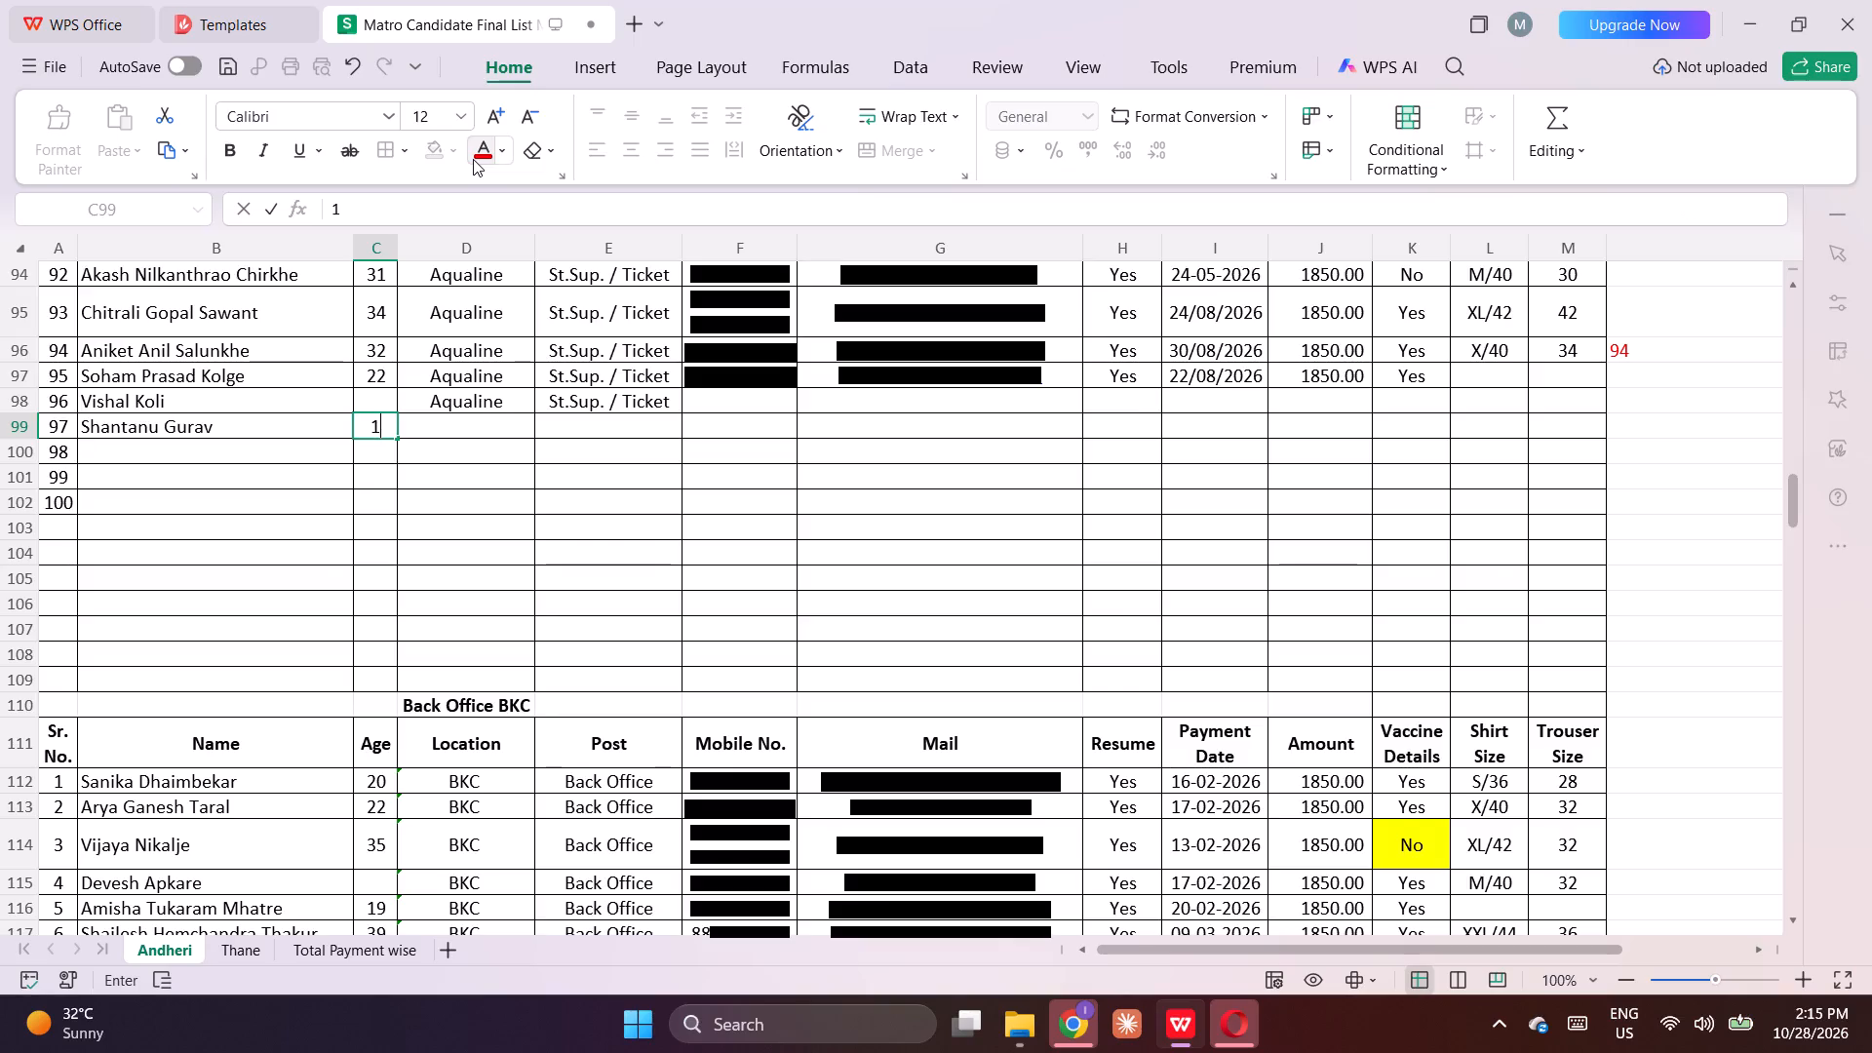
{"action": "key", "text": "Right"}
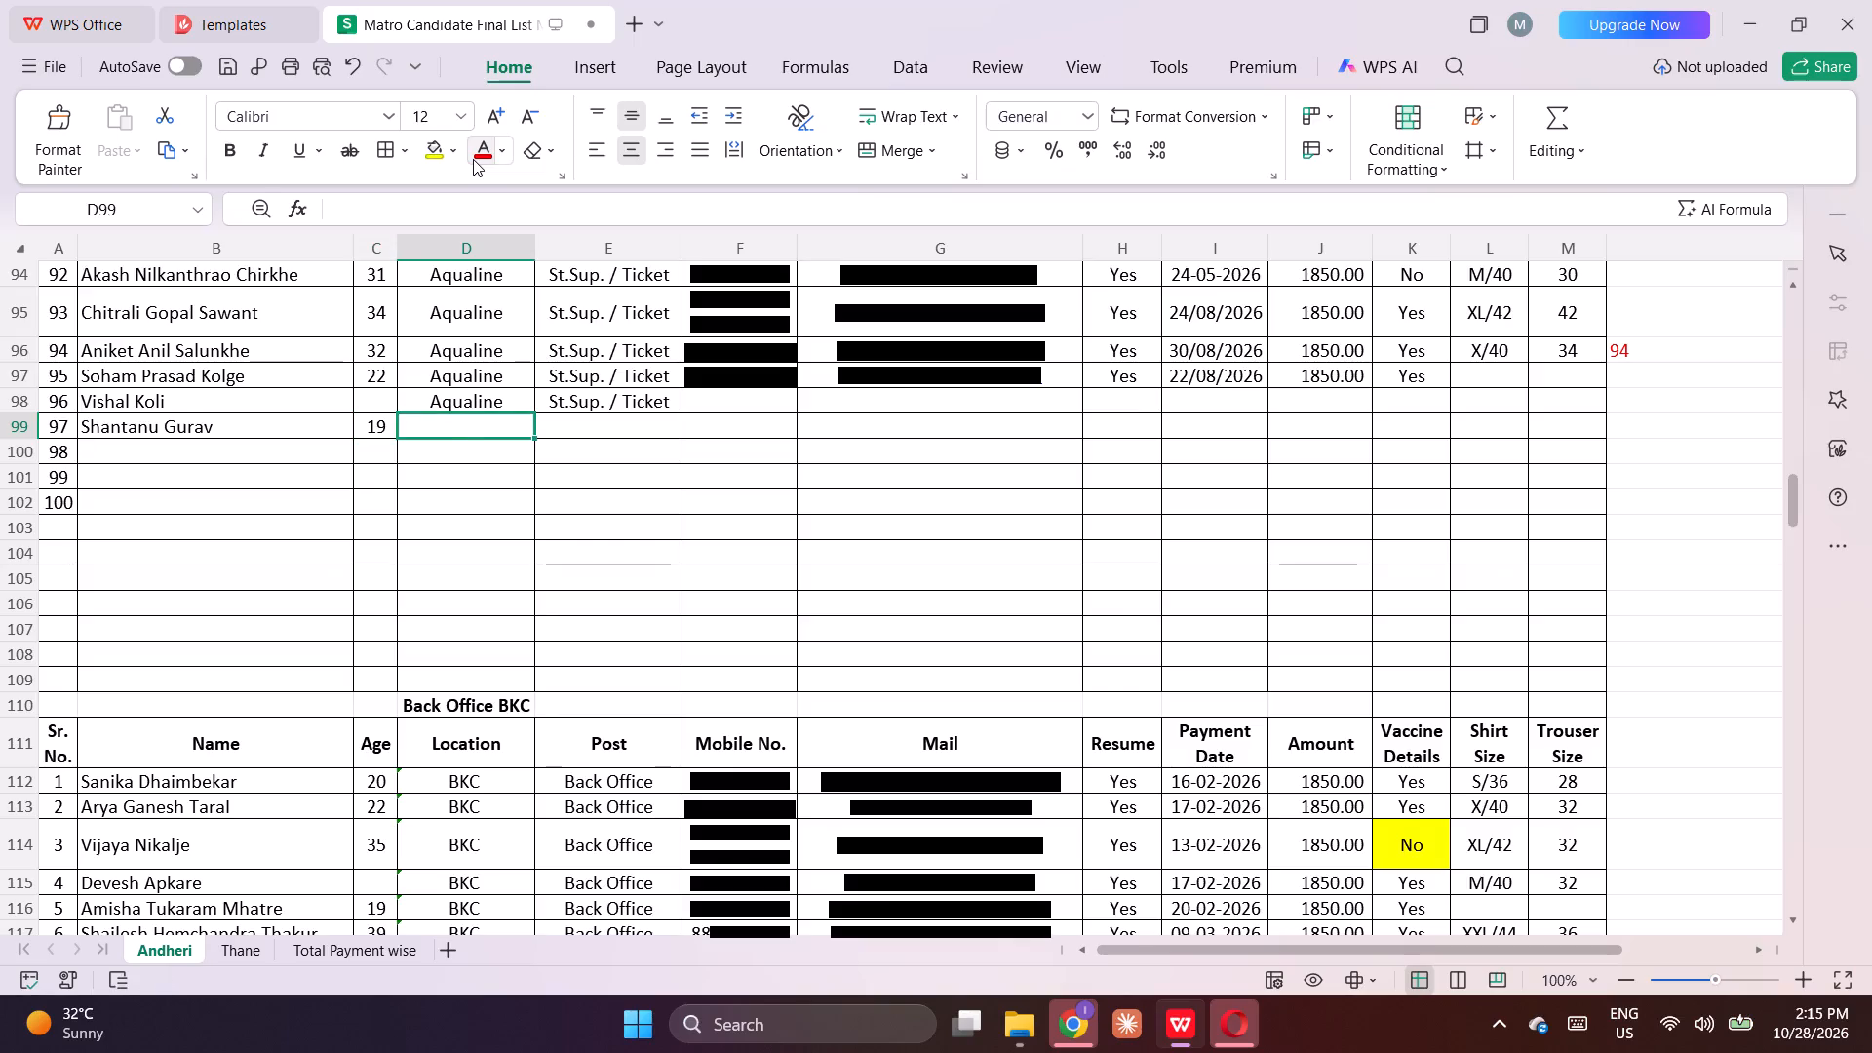
Fill entry 97's location and post from the row above as Aqualine and St.Sup. / Ticket.
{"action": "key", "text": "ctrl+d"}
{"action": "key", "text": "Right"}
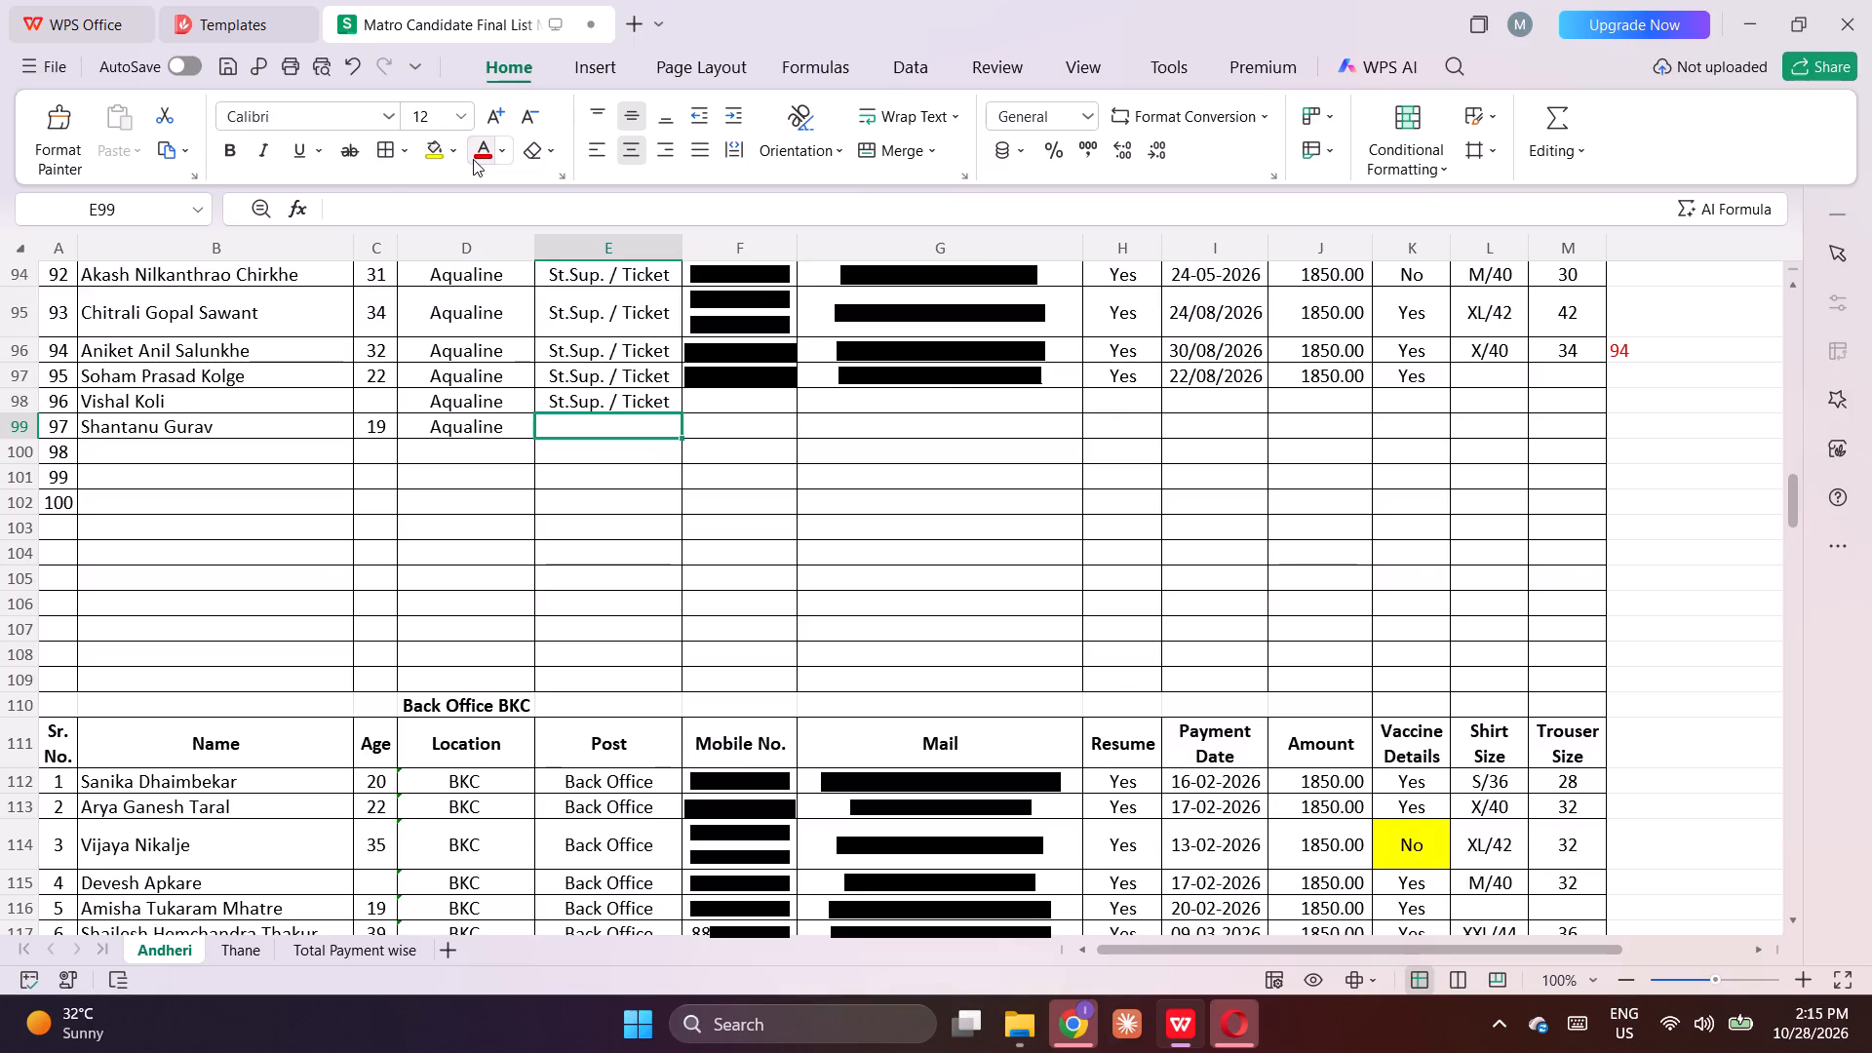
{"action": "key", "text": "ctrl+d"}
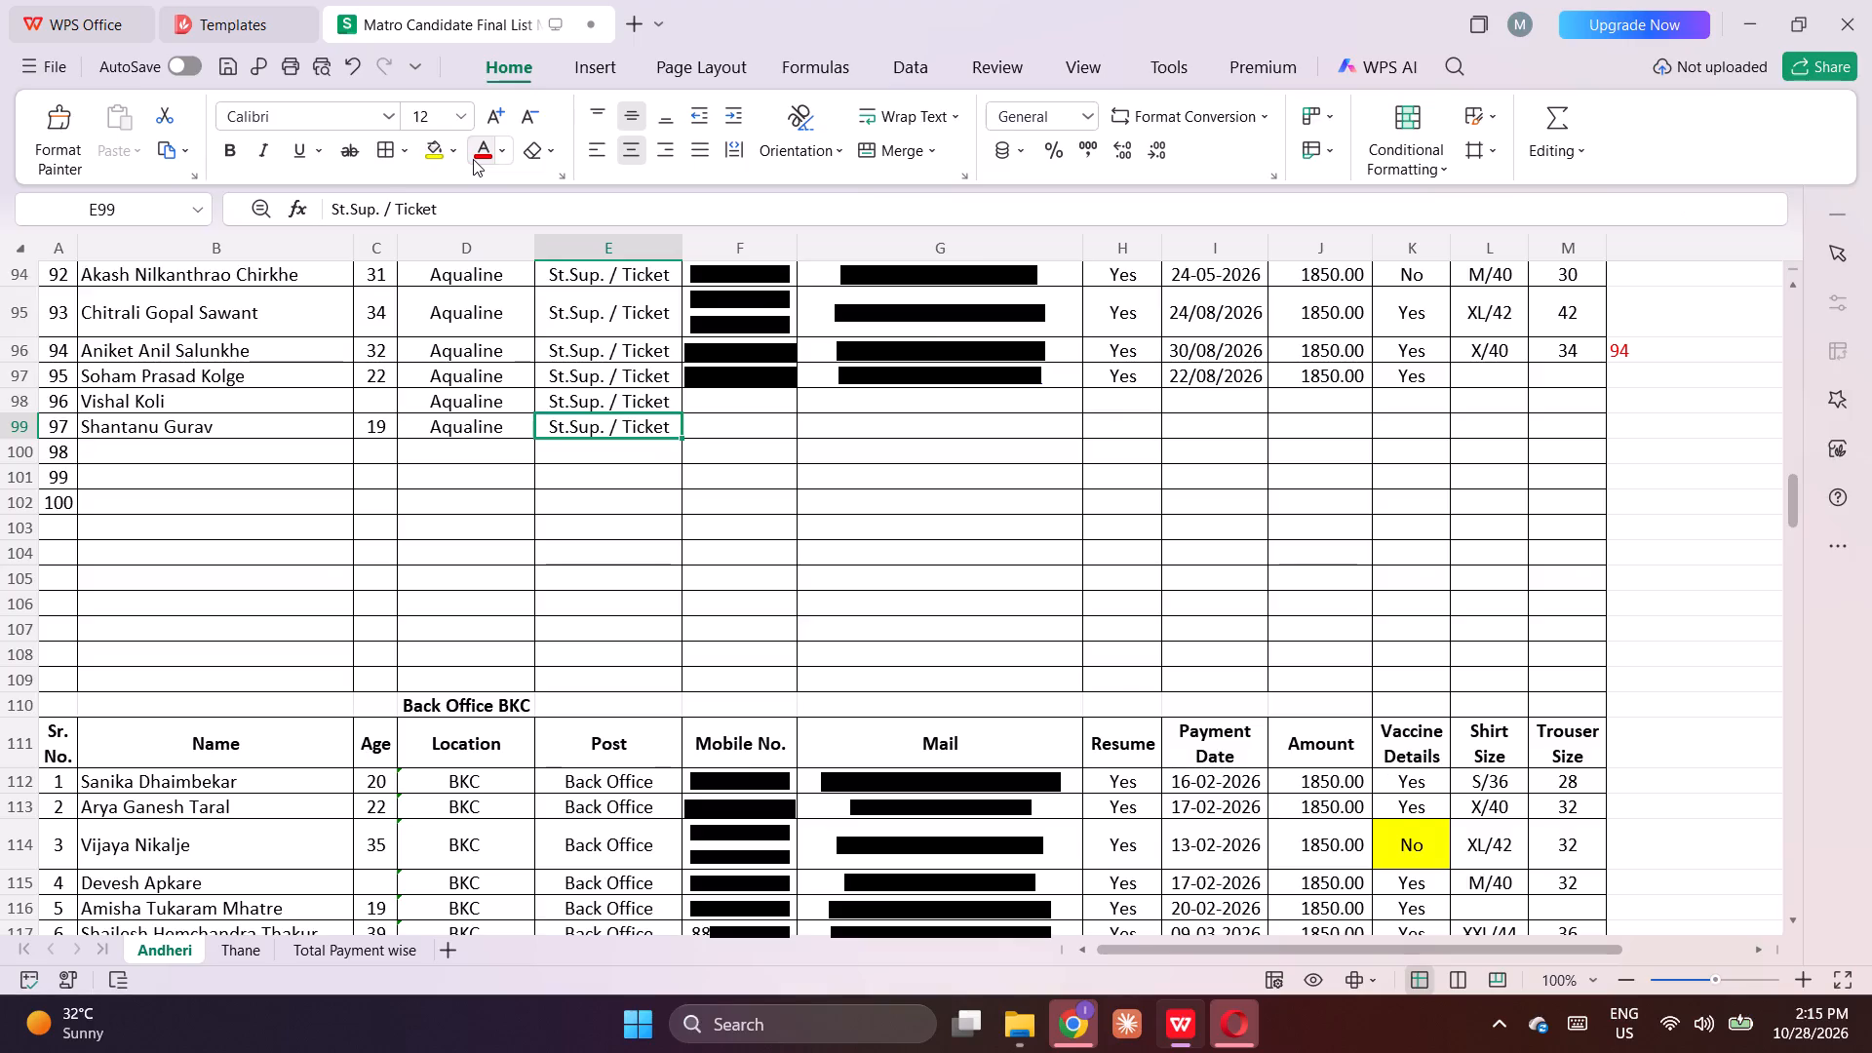
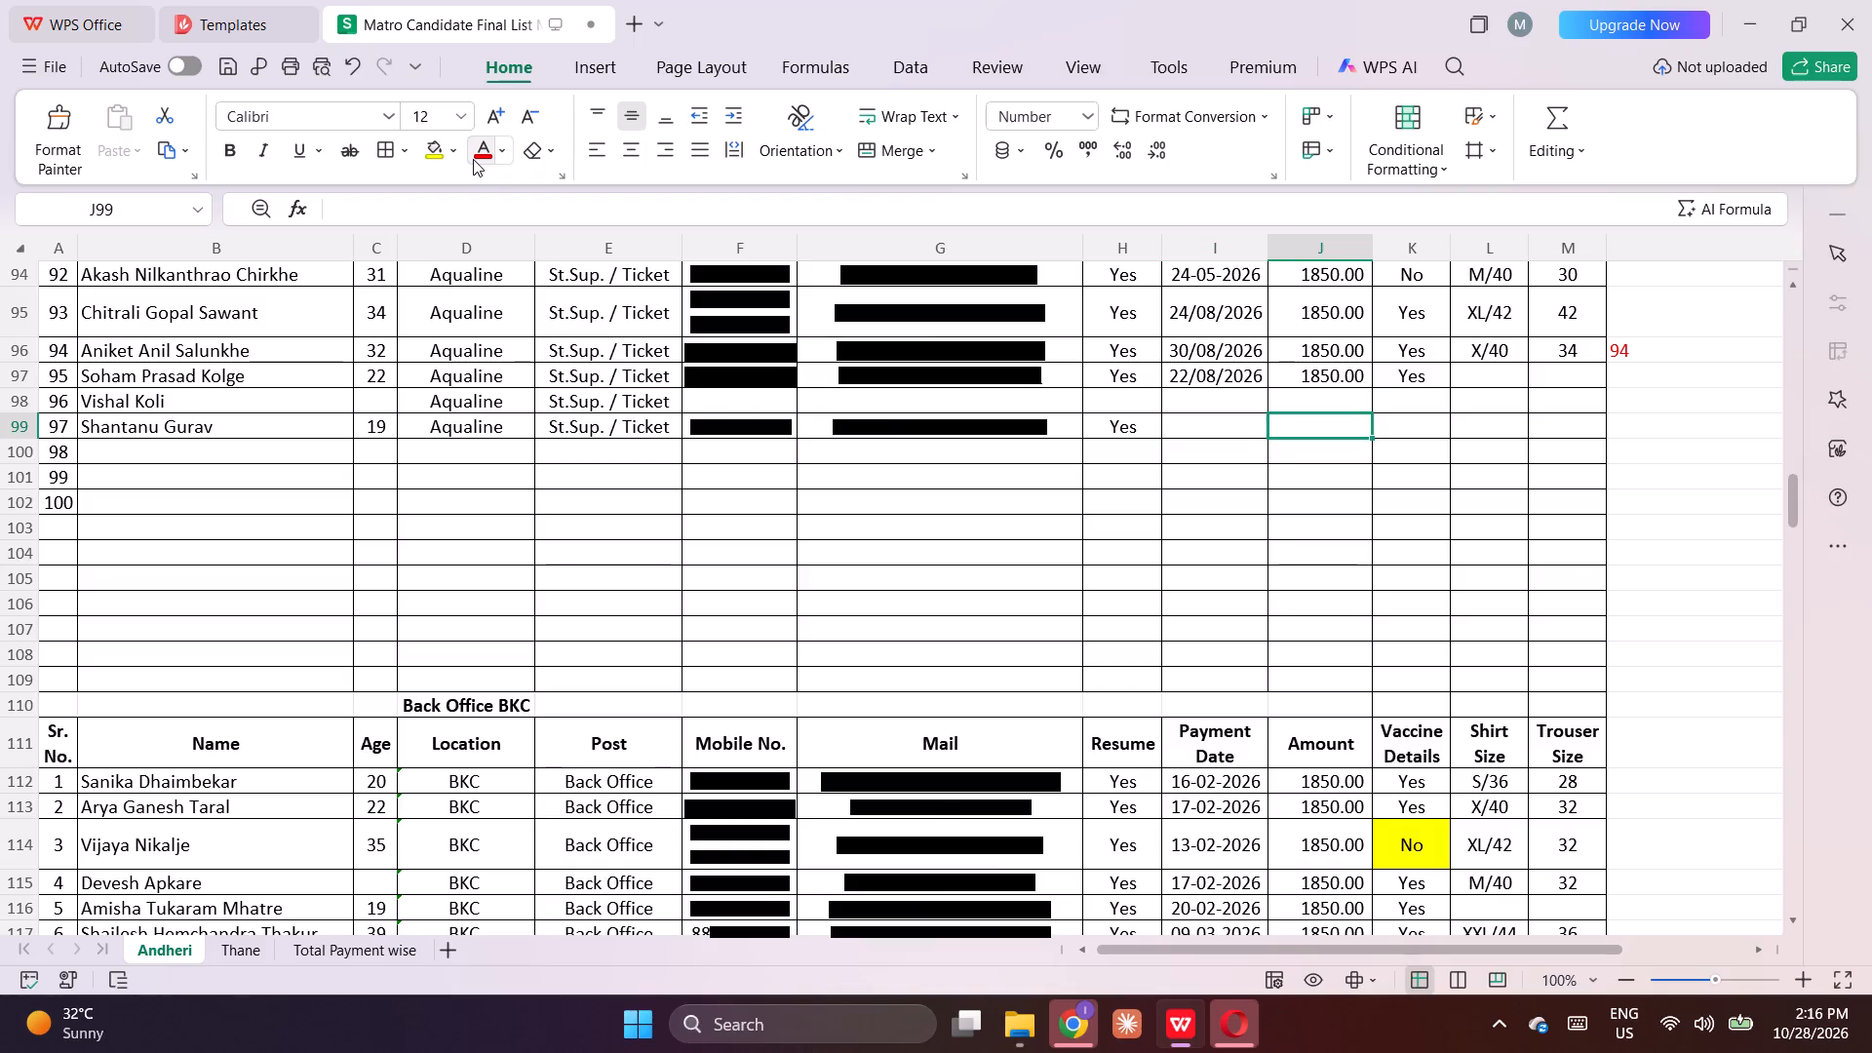
Enter an amount of 1850 and vaccine details Yes for entry 97 in the Aqualine list.
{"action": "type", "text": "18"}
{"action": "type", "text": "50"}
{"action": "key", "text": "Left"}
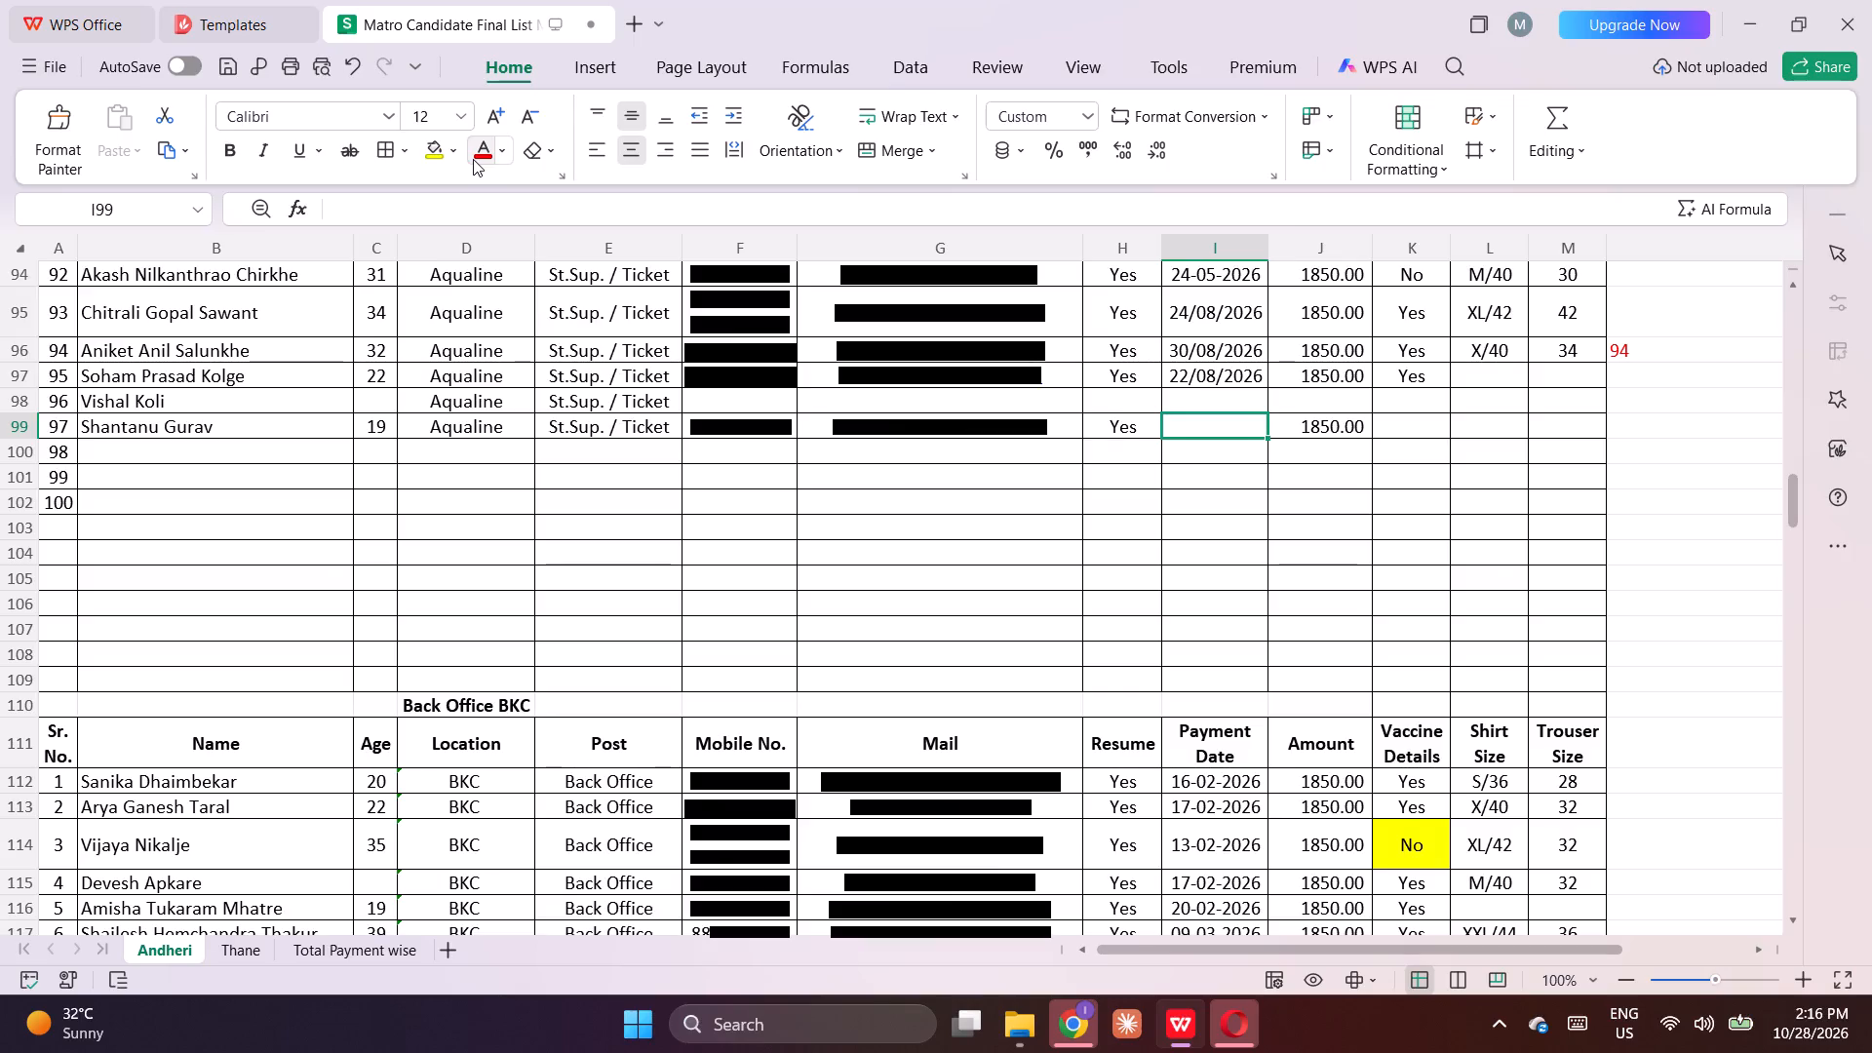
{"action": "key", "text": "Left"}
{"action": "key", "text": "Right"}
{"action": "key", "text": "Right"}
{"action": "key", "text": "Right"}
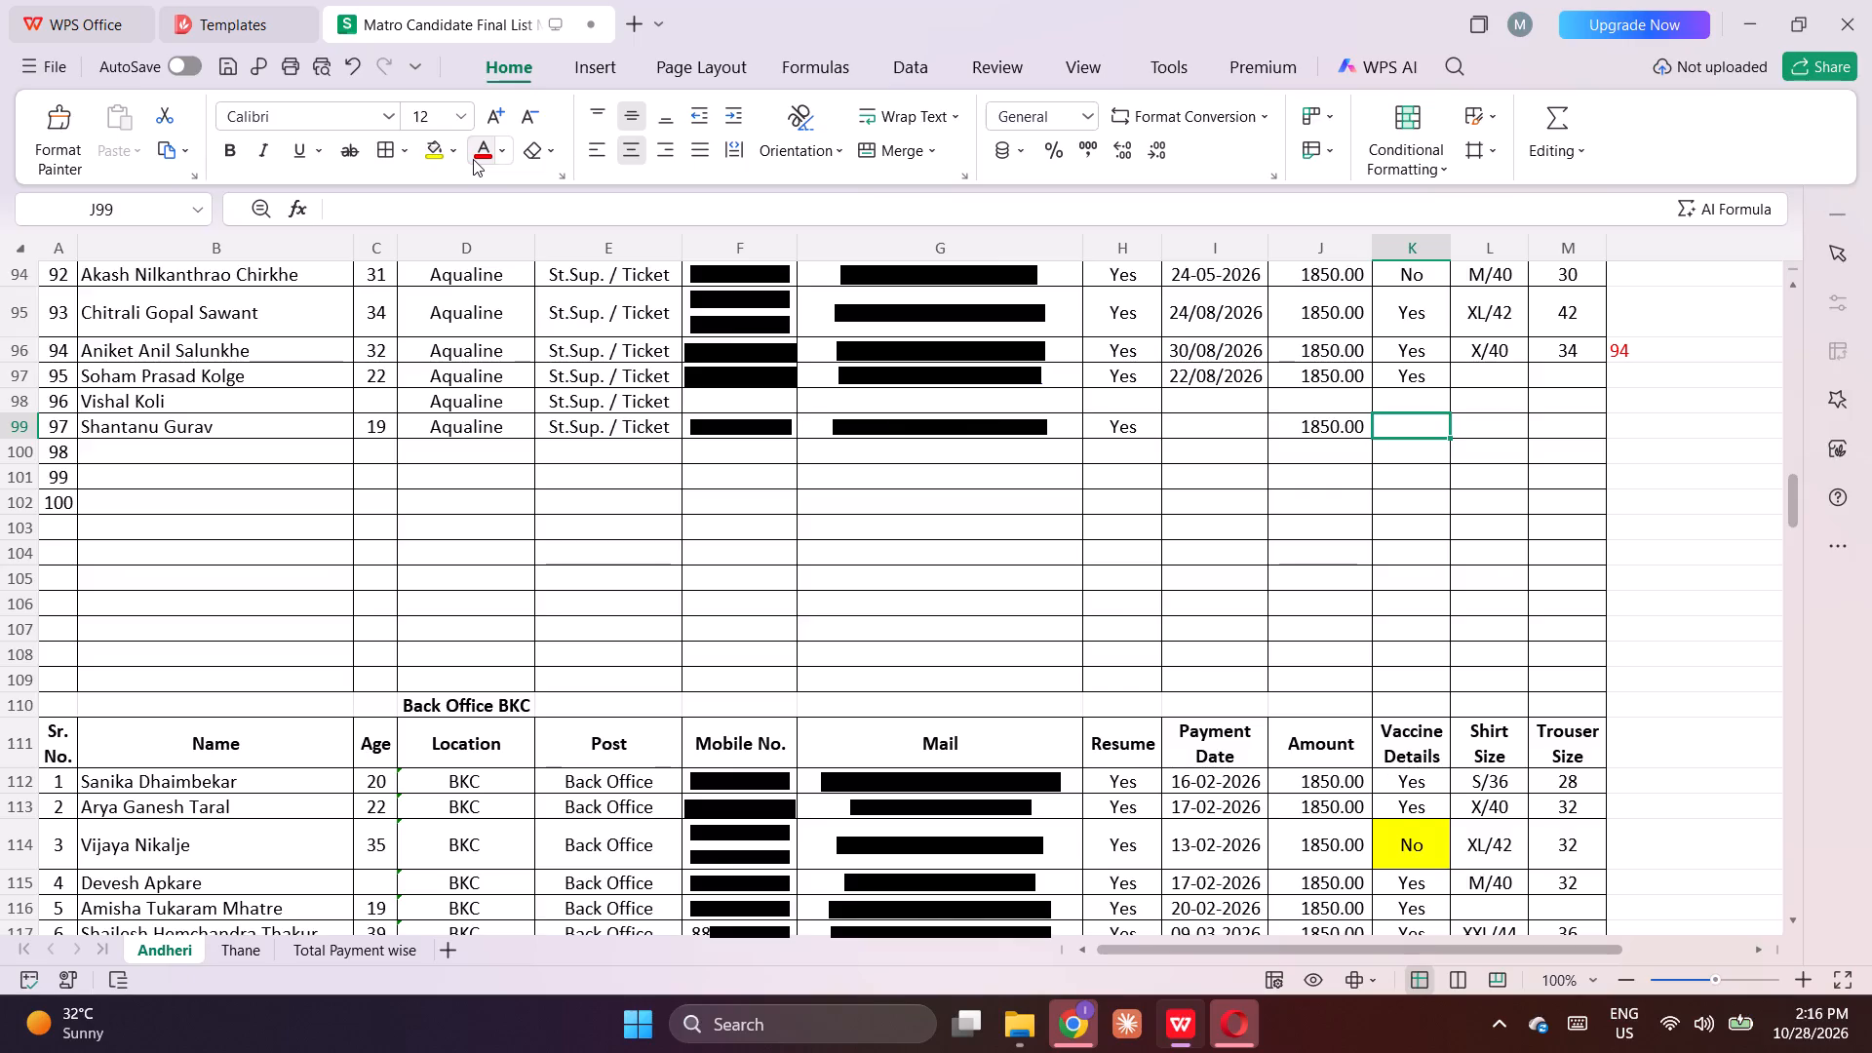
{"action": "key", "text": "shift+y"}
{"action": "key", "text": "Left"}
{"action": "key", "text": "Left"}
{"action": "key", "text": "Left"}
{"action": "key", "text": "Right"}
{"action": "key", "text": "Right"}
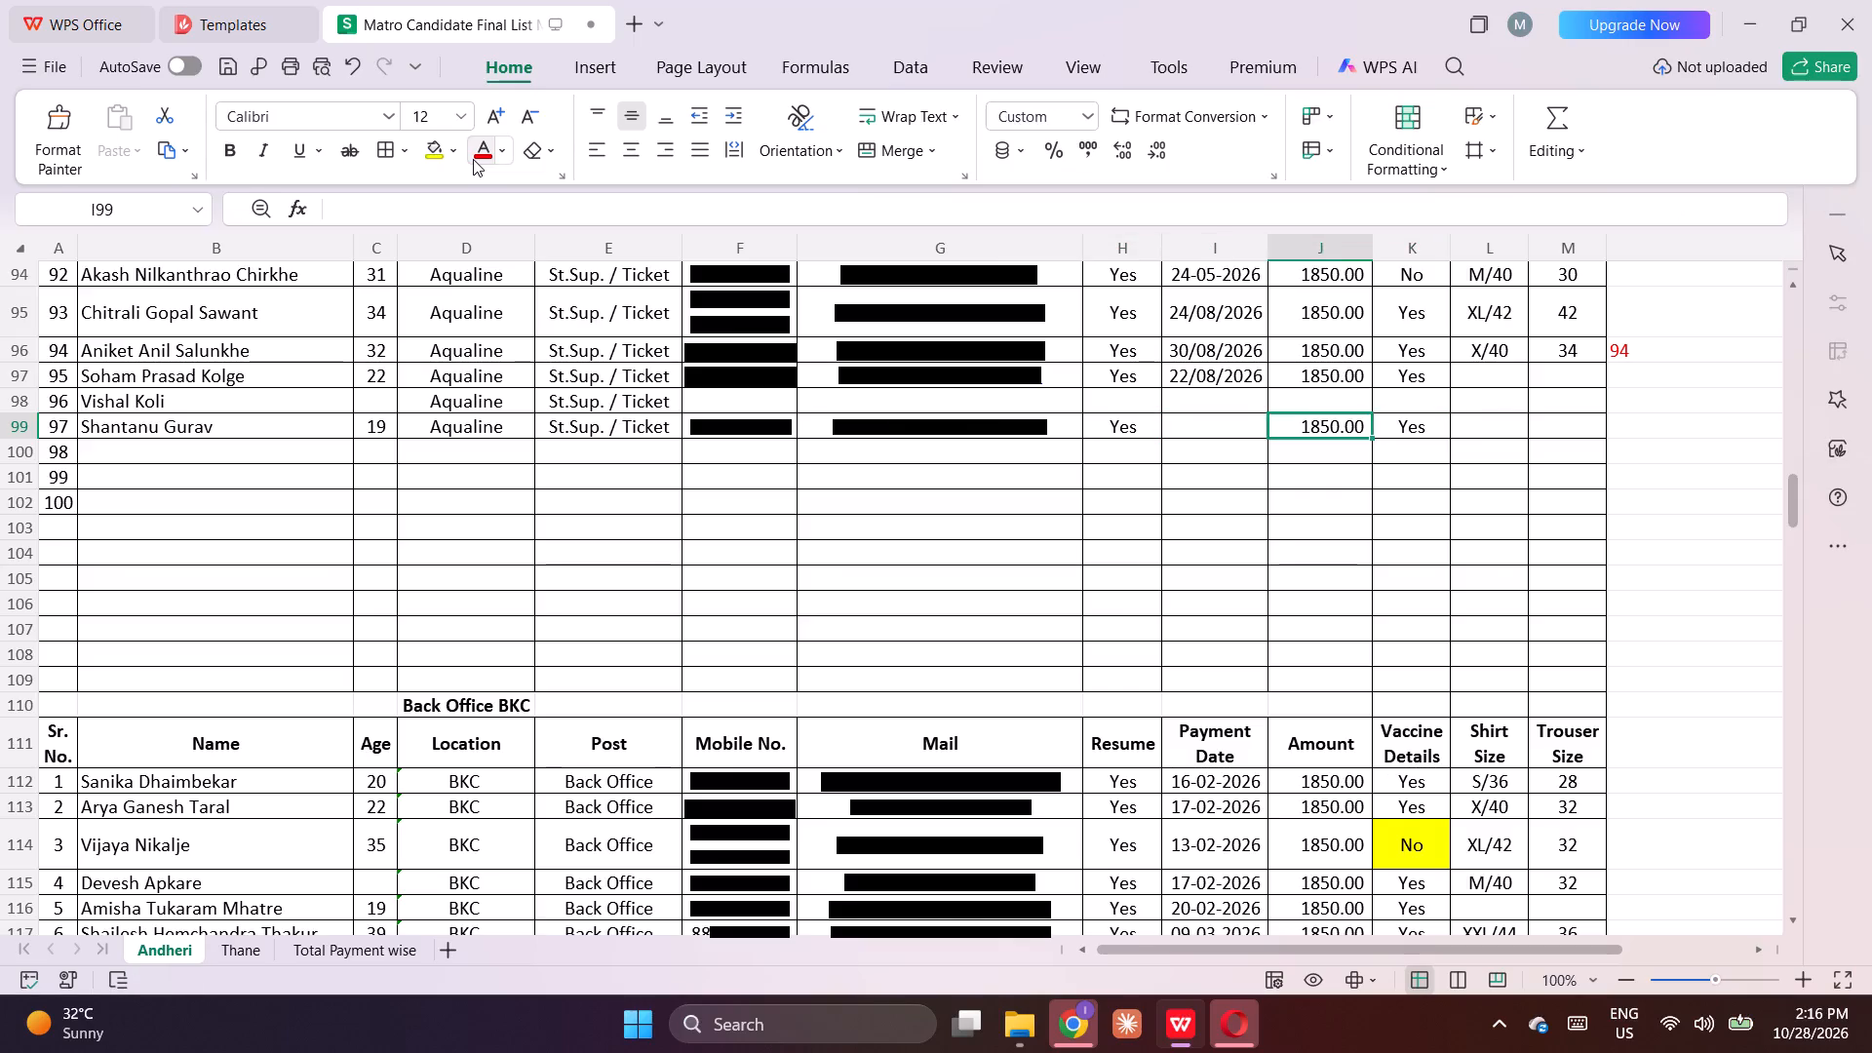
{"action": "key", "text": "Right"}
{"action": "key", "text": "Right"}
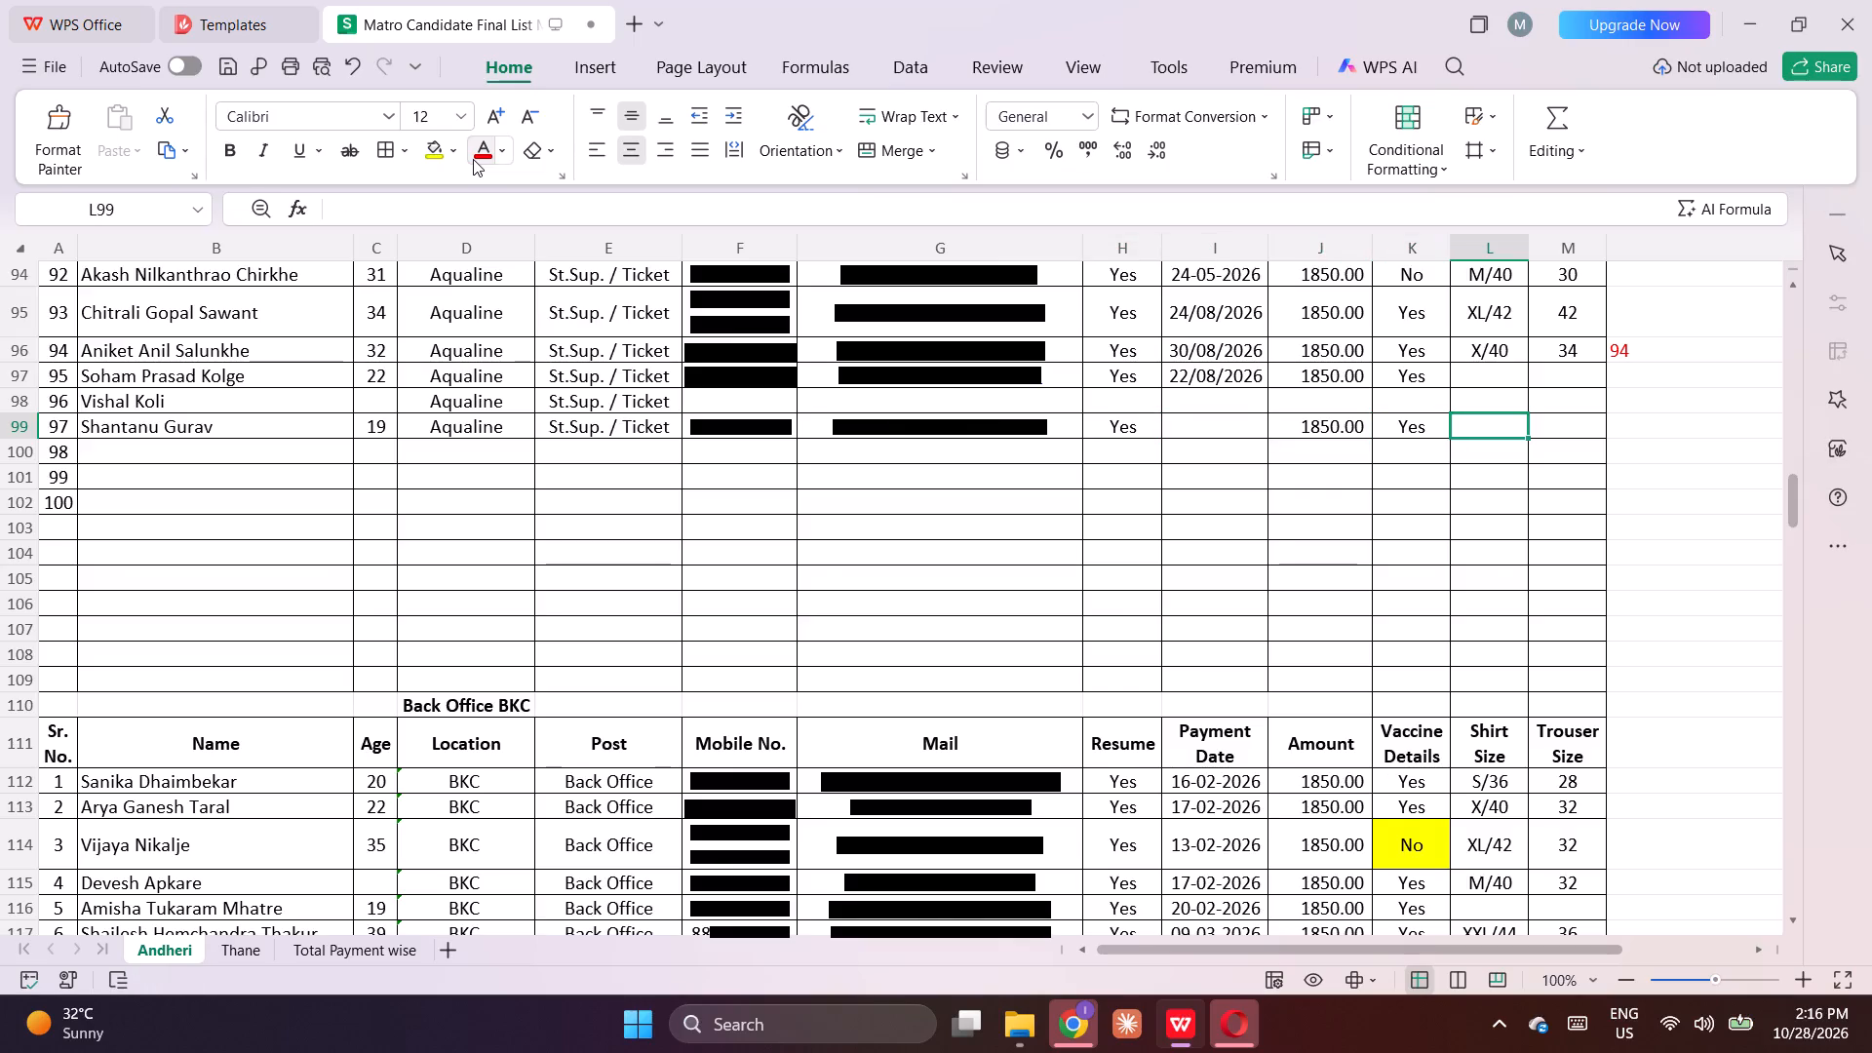